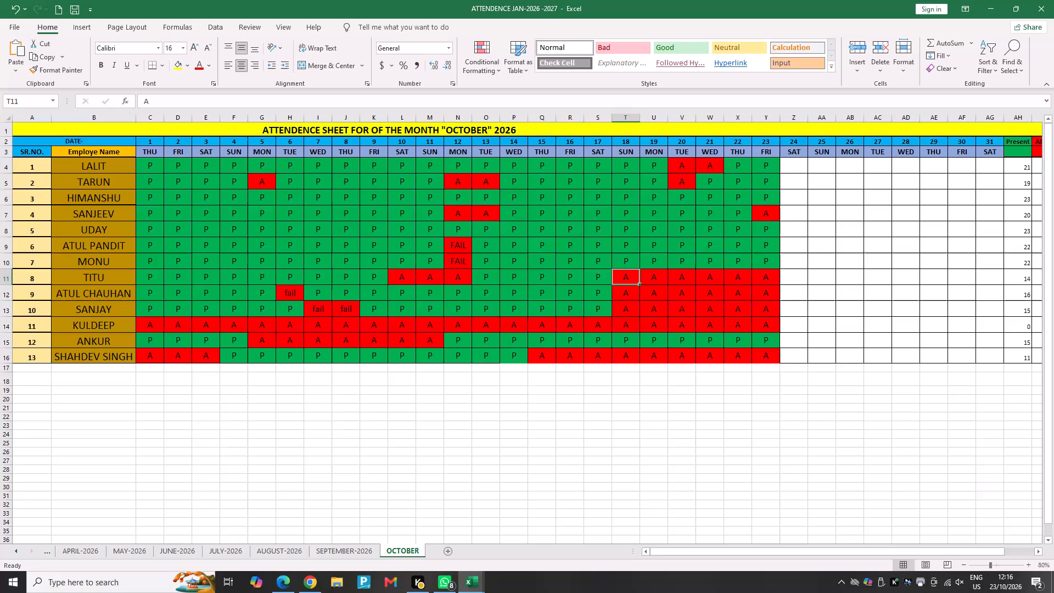
Select the empty attendance cell for Saturday the 24th in the first employee's row of the OCTOBER sheet.
key(Right)
key(Right)
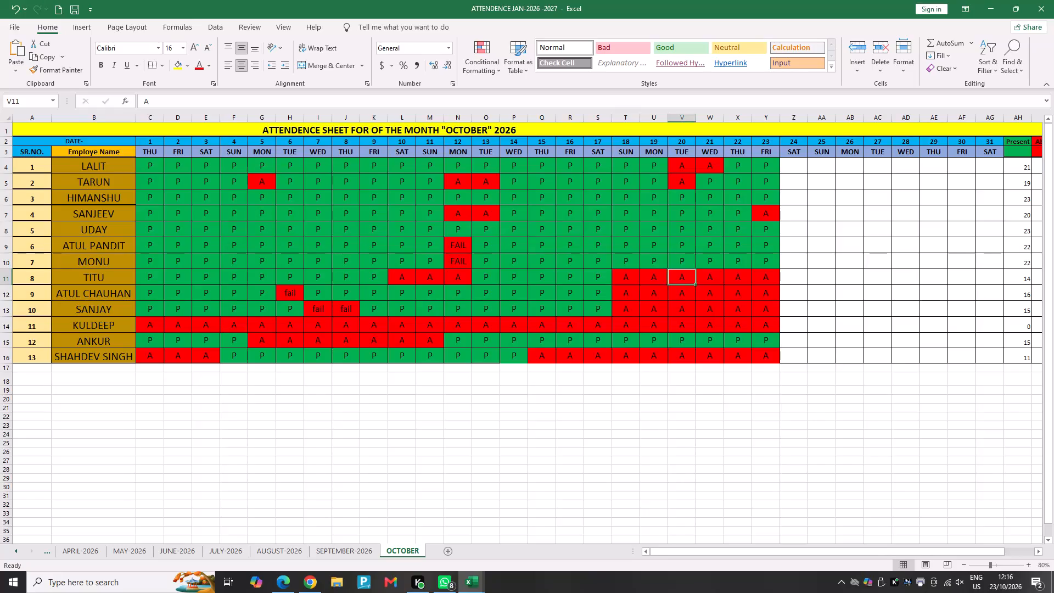
key(Right)
key(Right)
key(Right)
key(Right)
key(Up)
key(Up)
key(Up)
key(Up)
key(Up)
key(Up)
key(Up)
key(Up)
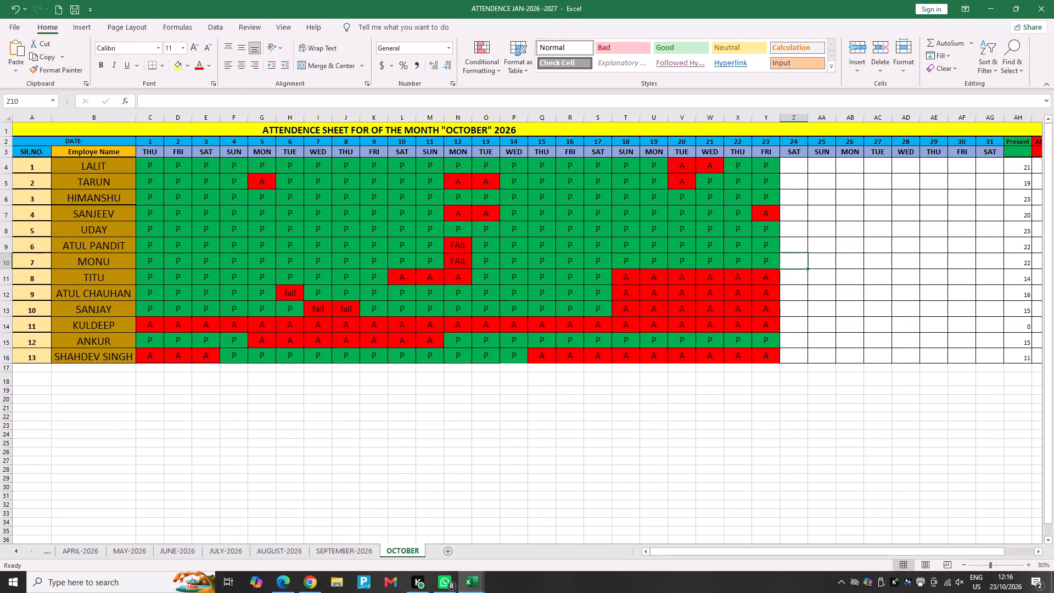
key(Up)
key(Down)
key(Down)
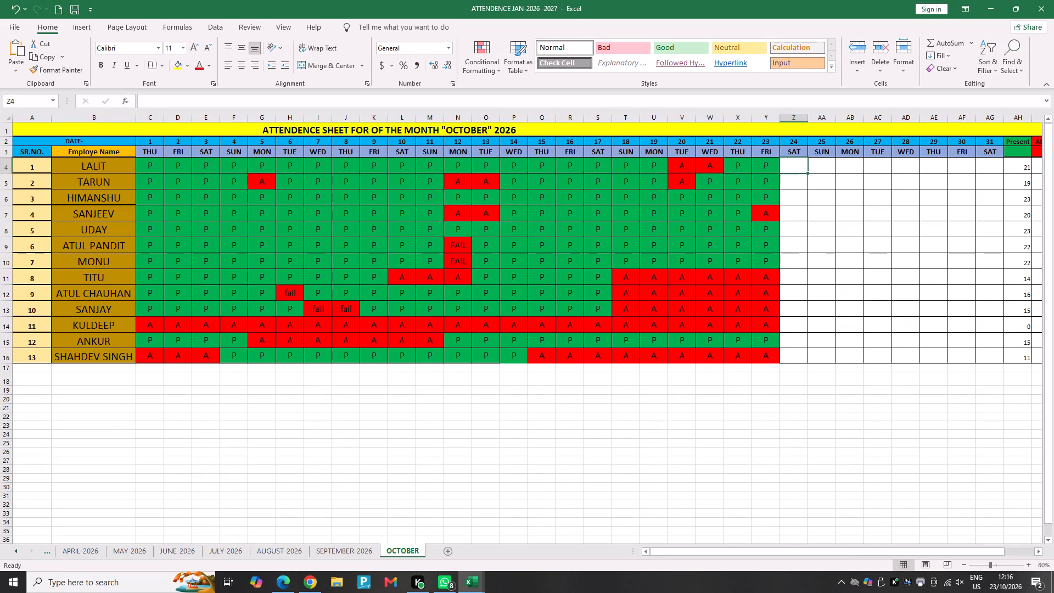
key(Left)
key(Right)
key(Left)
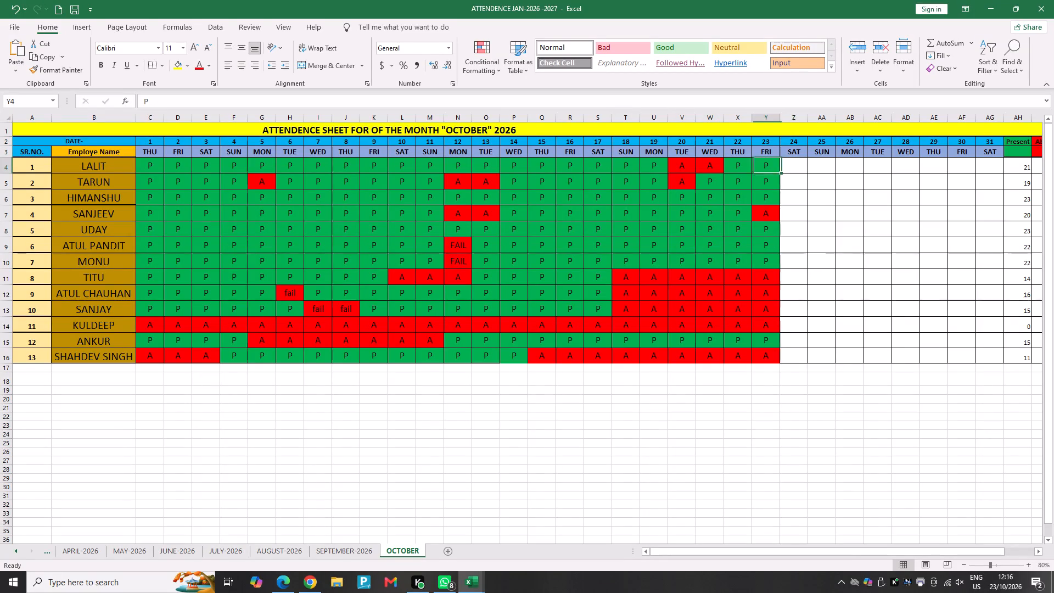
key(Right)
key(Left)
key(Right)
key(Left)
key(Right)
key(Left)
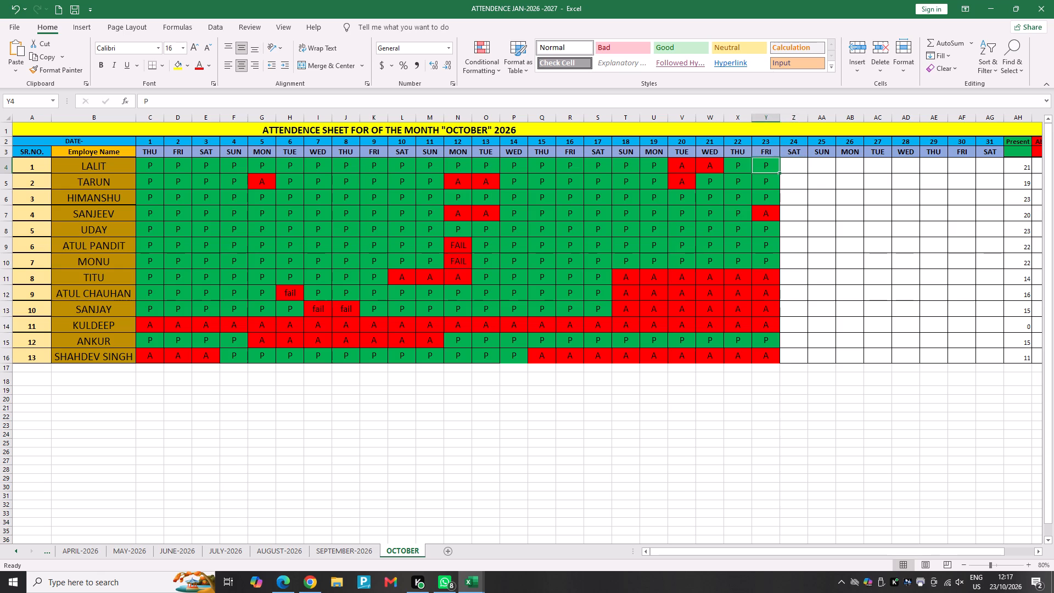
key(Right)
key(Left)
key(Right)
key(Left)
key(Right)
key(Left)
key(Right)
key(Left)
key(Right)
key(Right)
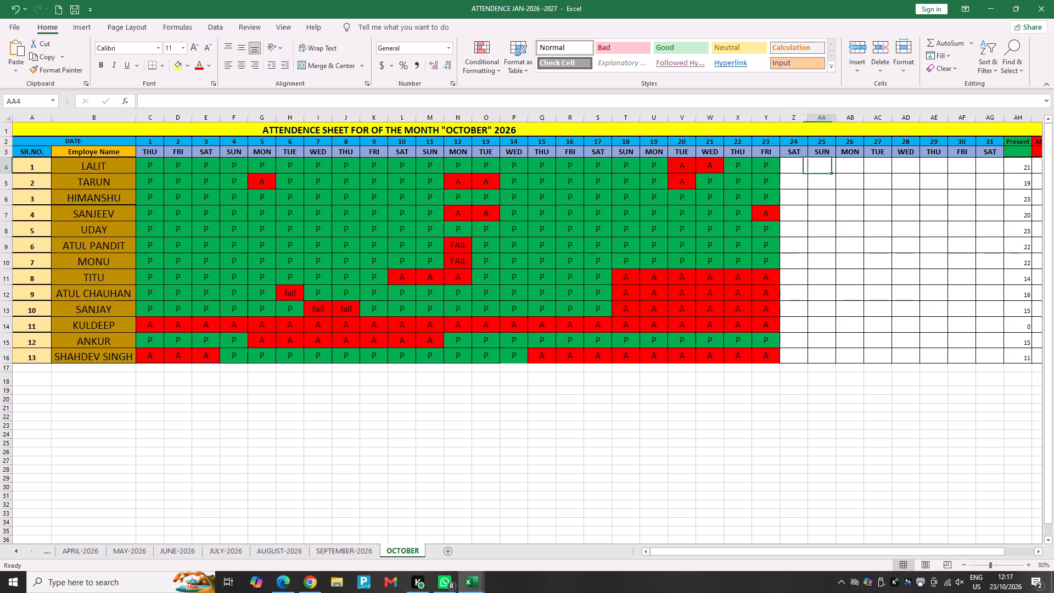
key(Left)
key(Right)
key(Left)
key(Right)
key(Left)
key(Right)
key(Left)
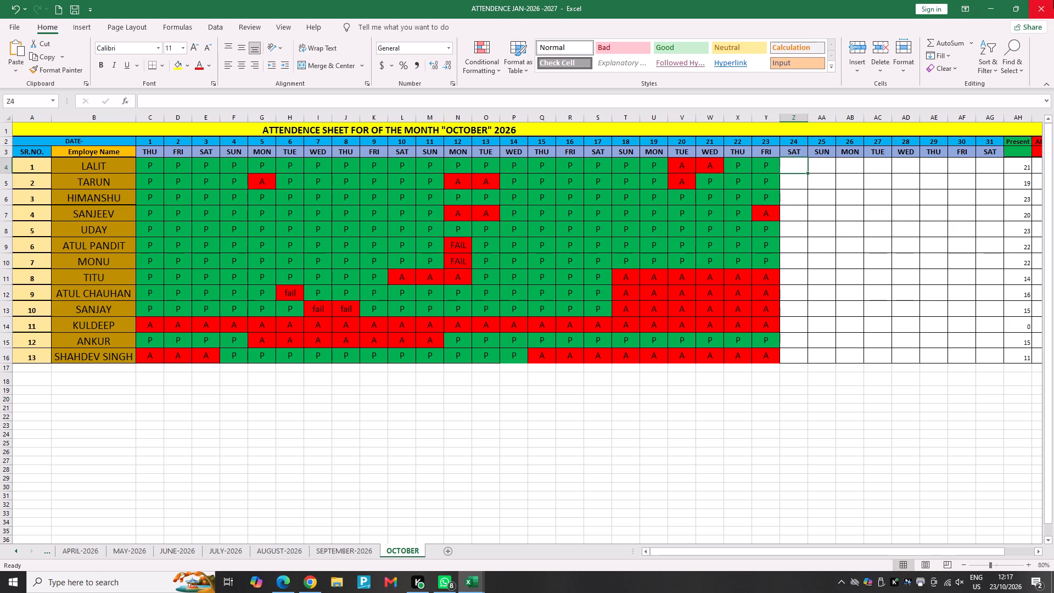
Save the attendance workbook.
key(ctrl+s)
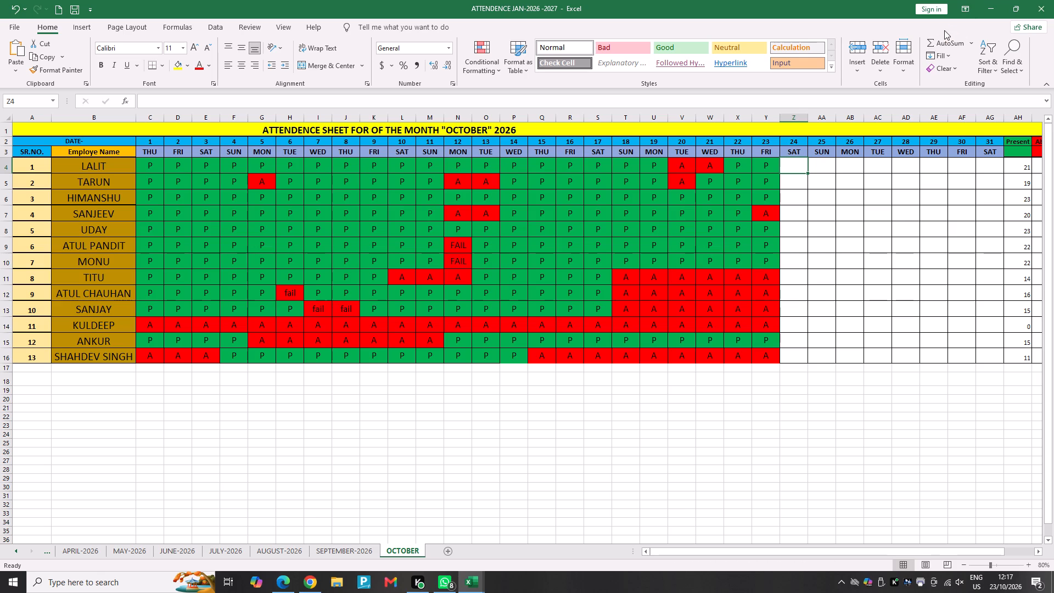
key(ctrl+s)
key(ctrl+s)
key(ctrl+s)
key(ctrl+s)
key(ctrl+s)
key(ctrl+s)
key(ctrl+s)
key(ctrl+s)
key(ctrl+s)
key(ctrl+s)
key(ctrl+s)
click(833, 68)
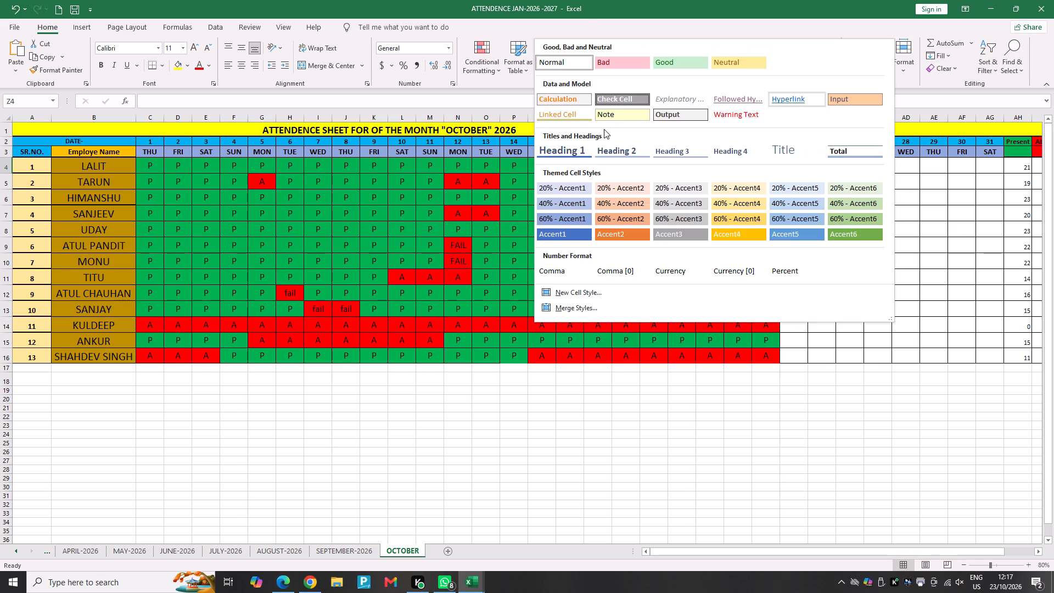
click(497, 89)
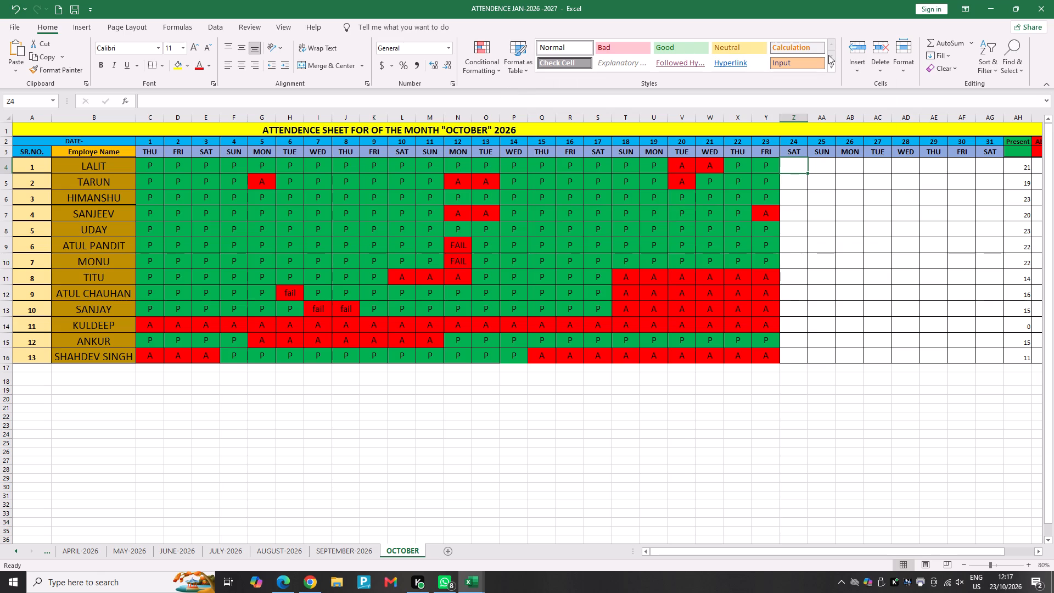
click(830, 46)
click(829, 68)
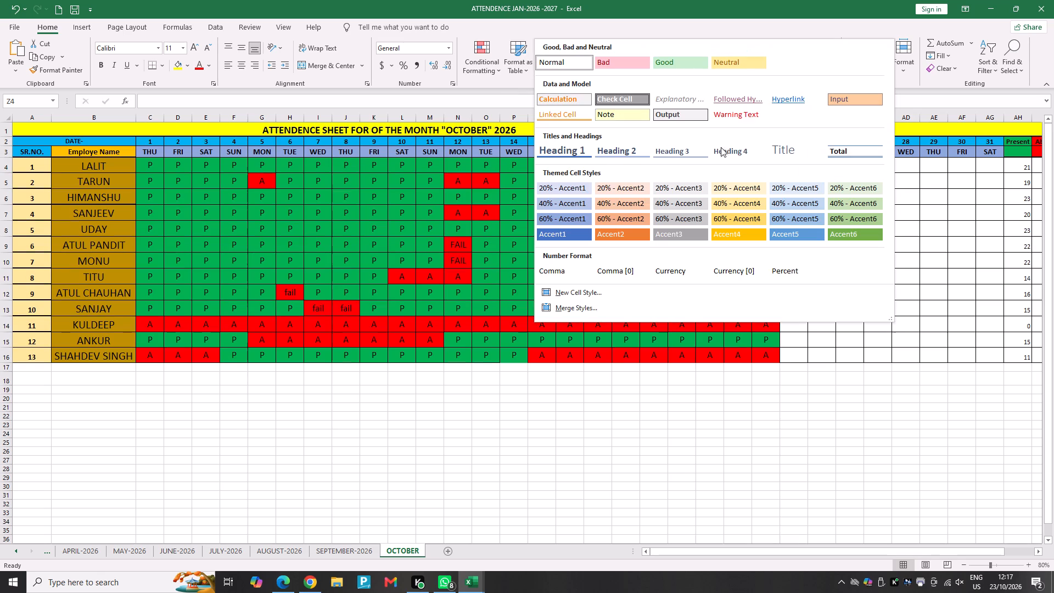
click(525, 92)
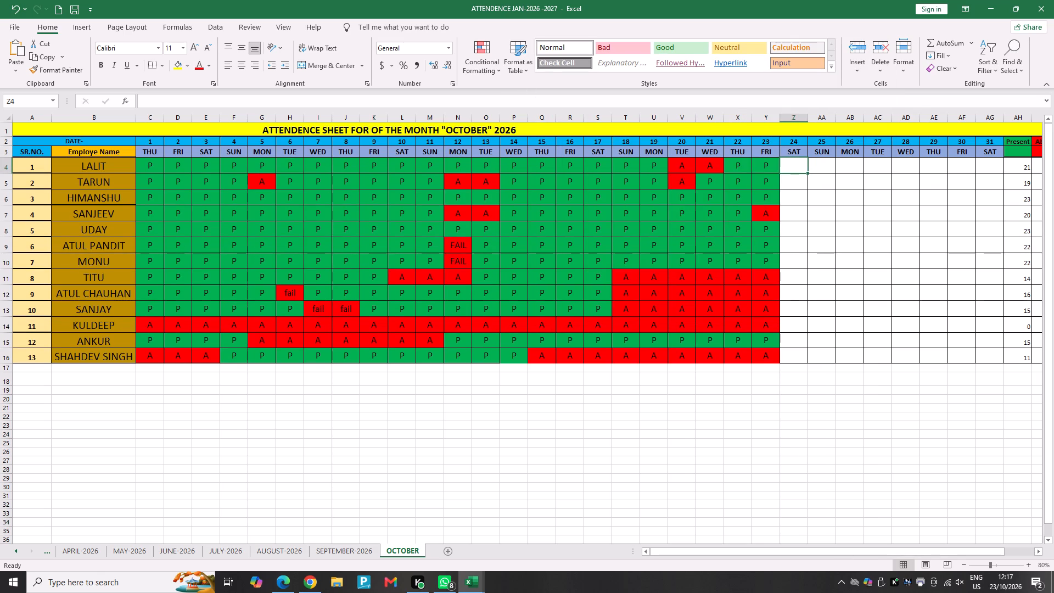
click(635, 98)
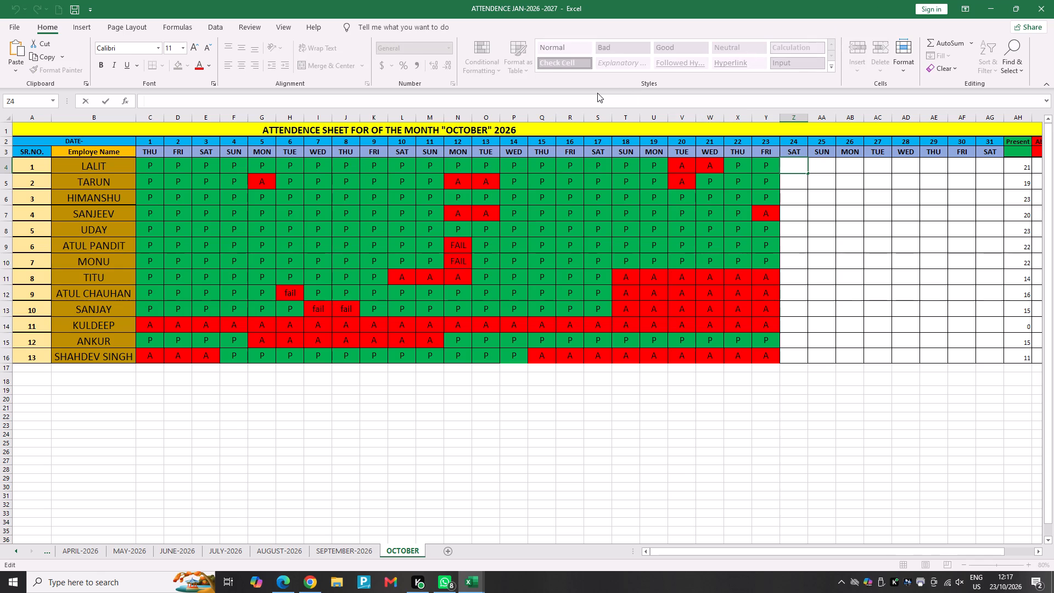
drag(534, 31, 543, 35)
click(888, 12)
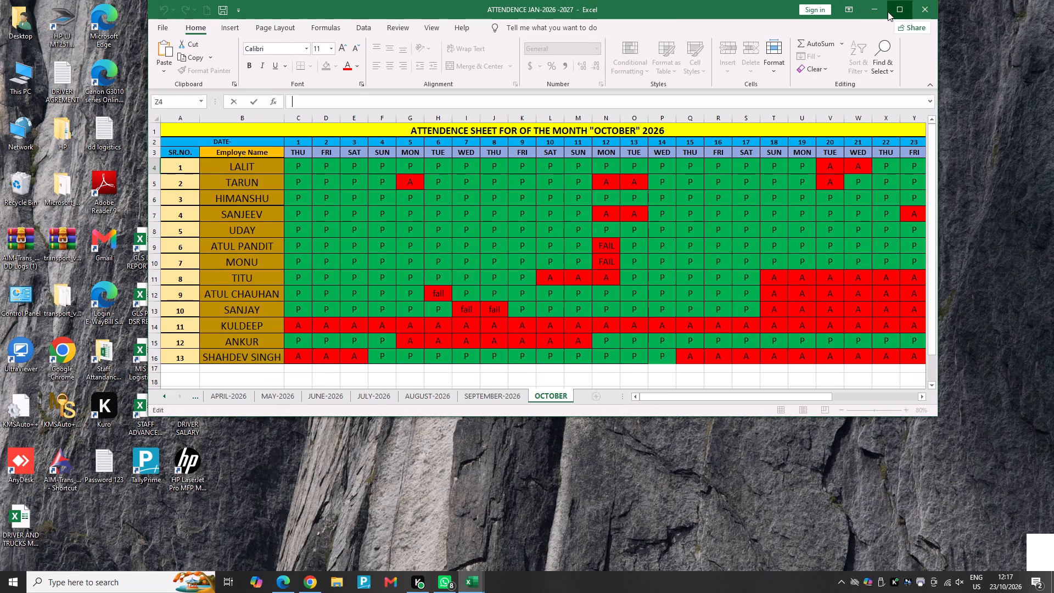
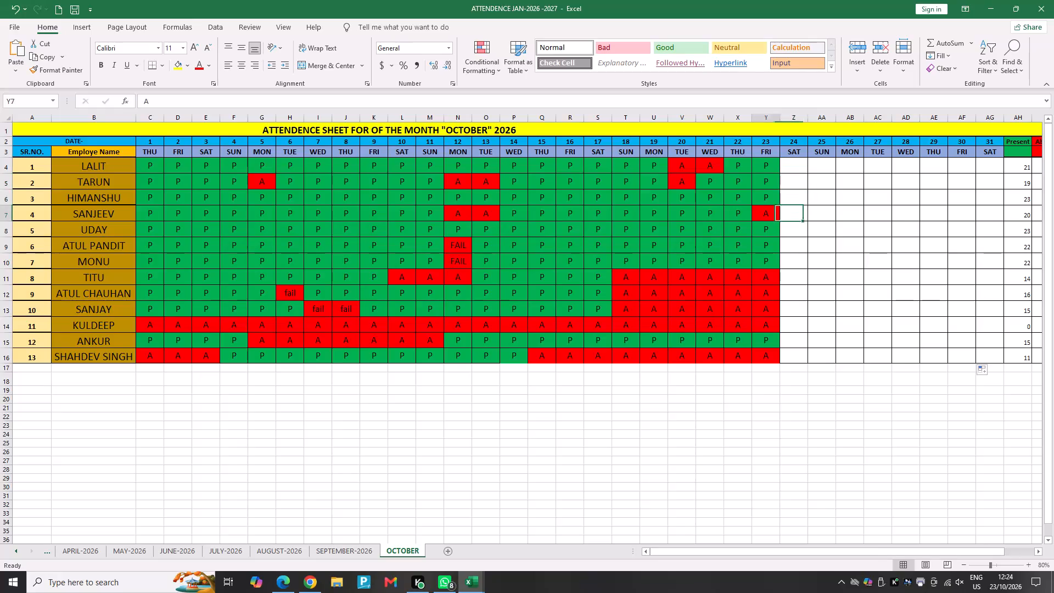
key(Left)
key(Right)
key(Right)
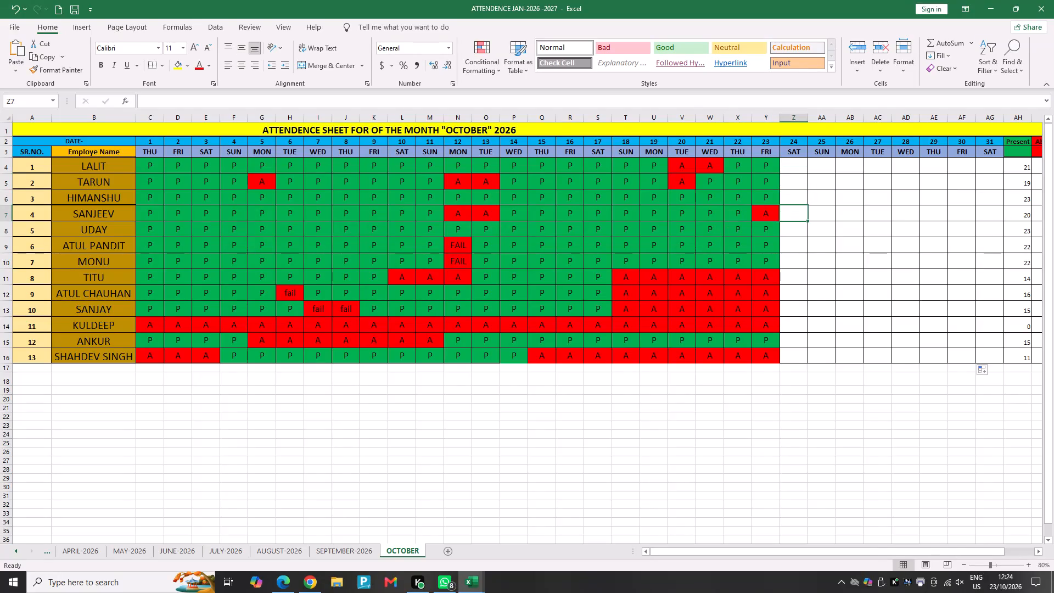
Fill employee 8's A mark for Friday the 23rd down through employee 11's row.
click(767, 279)
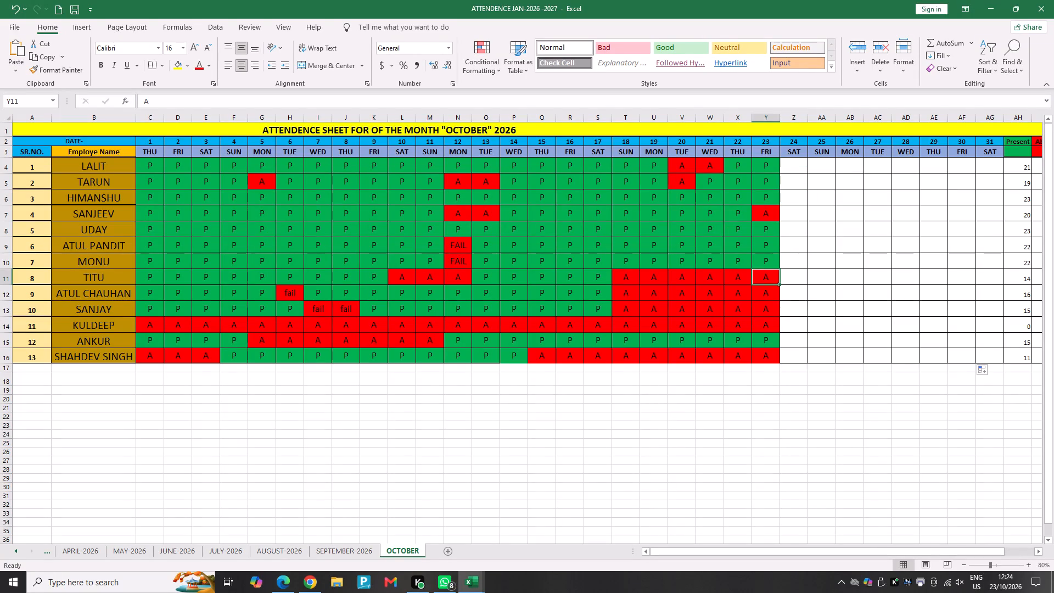
drag(781, 284, 783, 319)
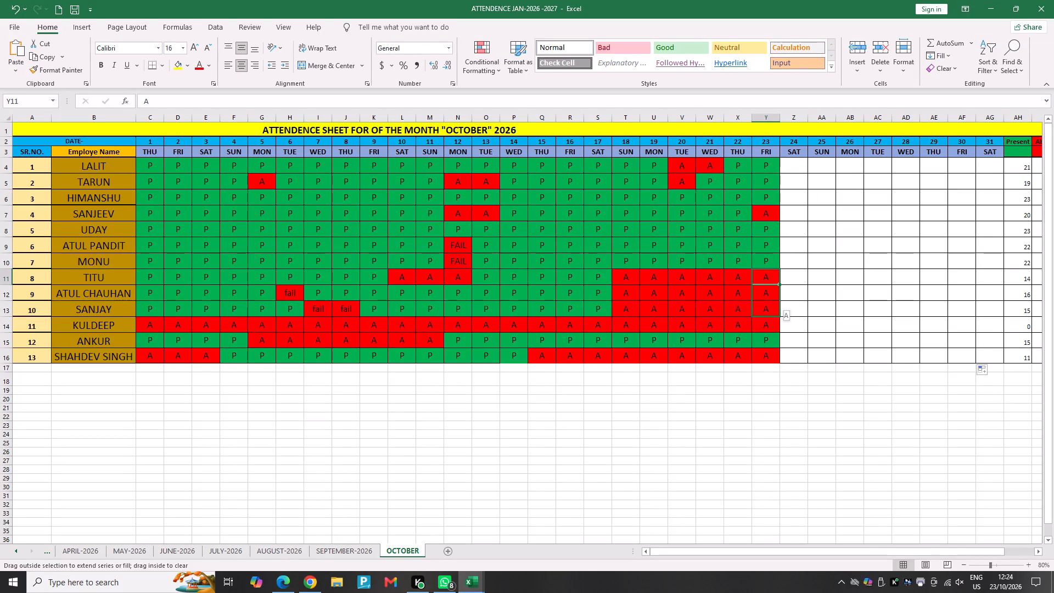
drag(783, 319, 782, 324)
click(769, 311)
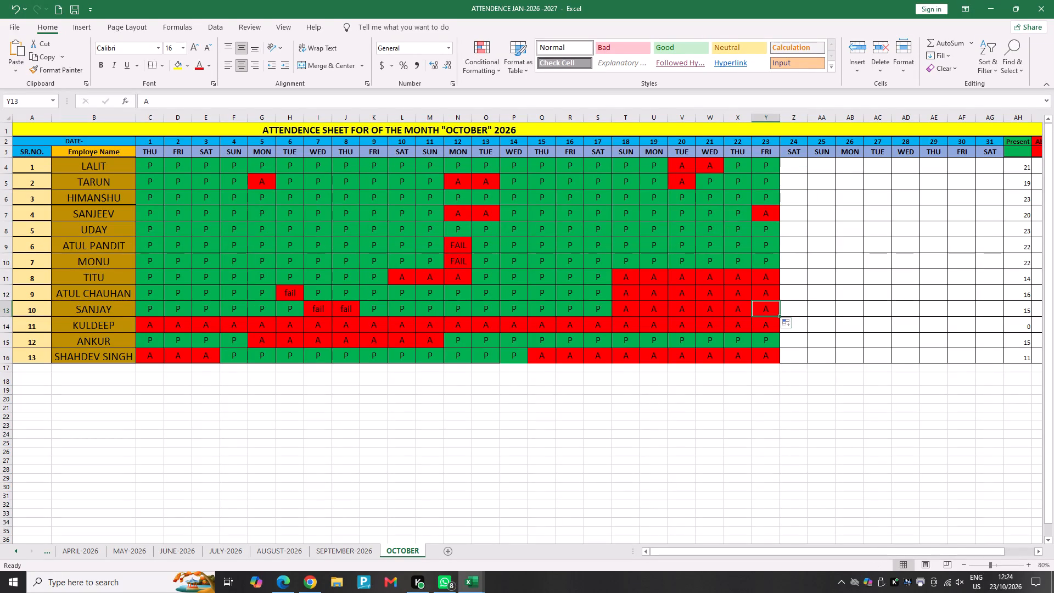
click(776, 276)
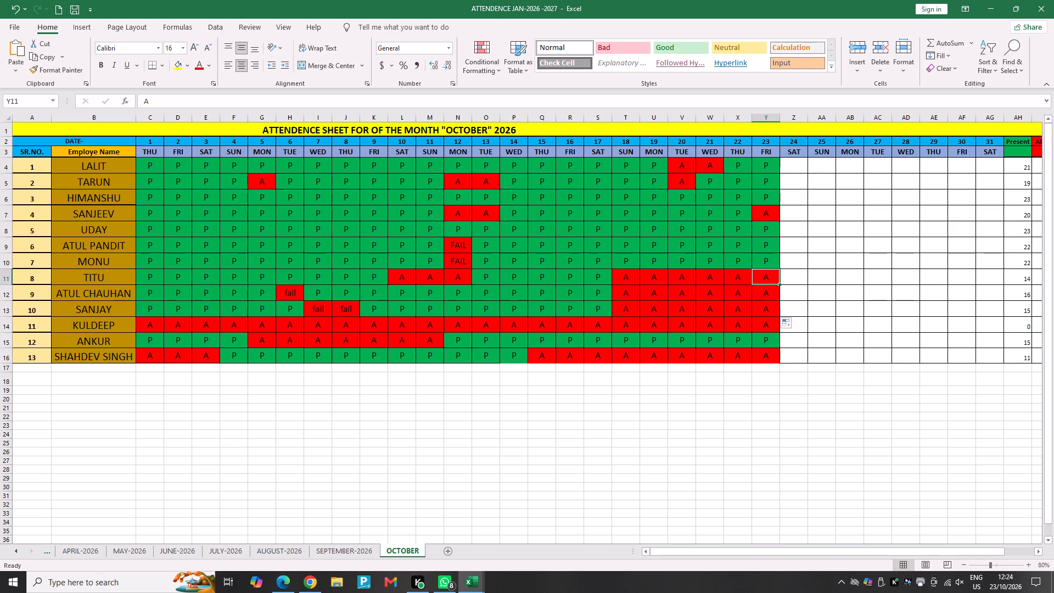
drag(781, 285, 766, 325)
click(780, 284)
click(771, 293)
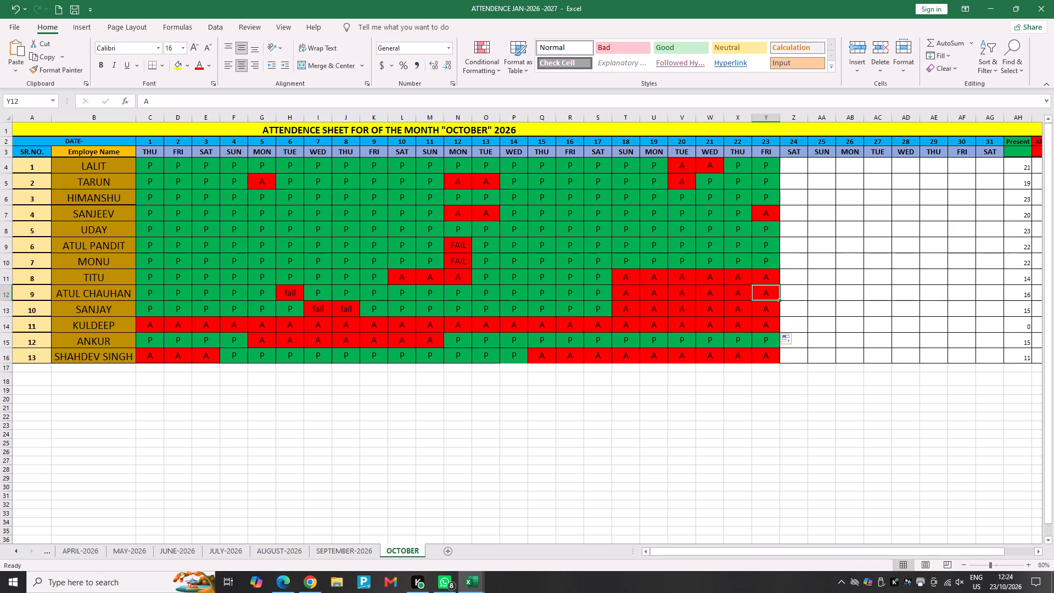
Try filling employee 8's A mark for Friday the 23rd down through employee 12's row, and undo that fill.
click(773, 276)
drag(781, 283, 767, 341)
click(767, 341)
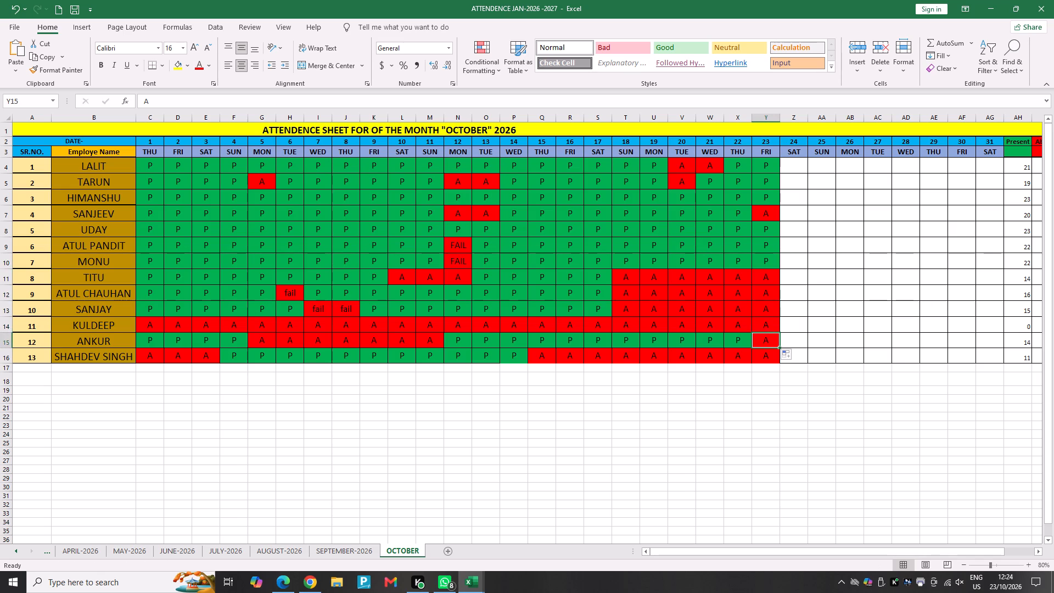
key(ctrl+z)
Examine the attendance marks in the Friday the 23rd column up to its date header.
click(822, 327)
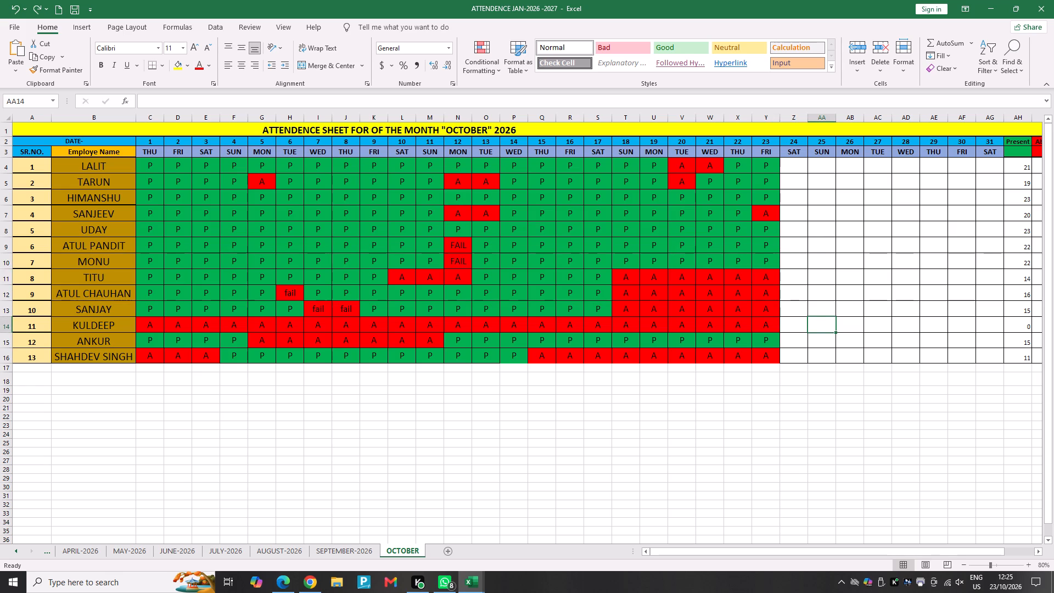
key(Left)
key(Left)
key(Up)
key(Up)
key(Up)
key(Up)
key(Up)
key(Up)
key(Up)
key(Up)
key(Up)
key(Up)
key(Up)
key(Up)
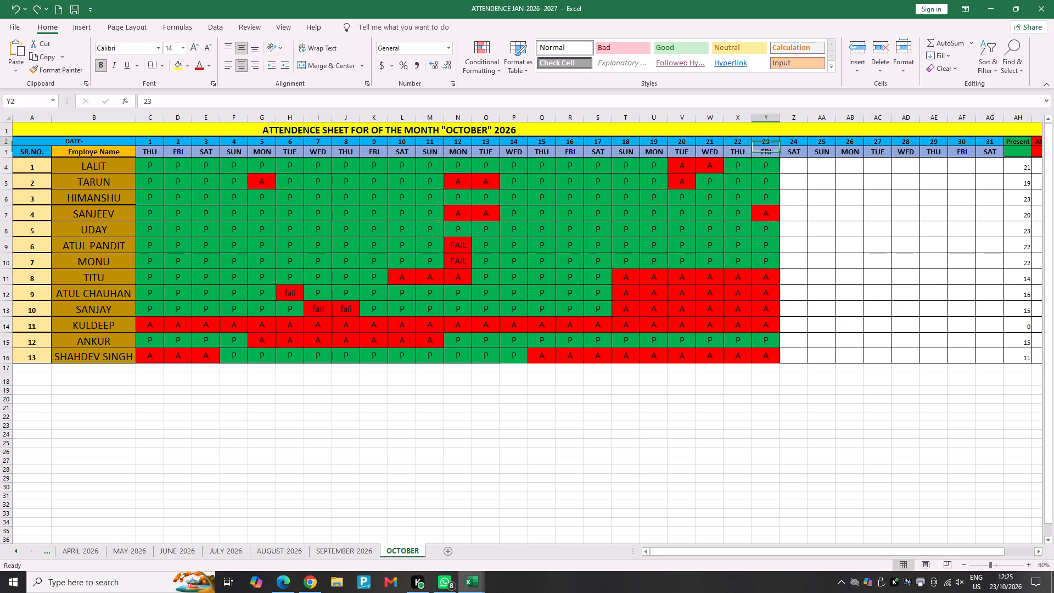
key(Down)
key(Down)
key(Down)
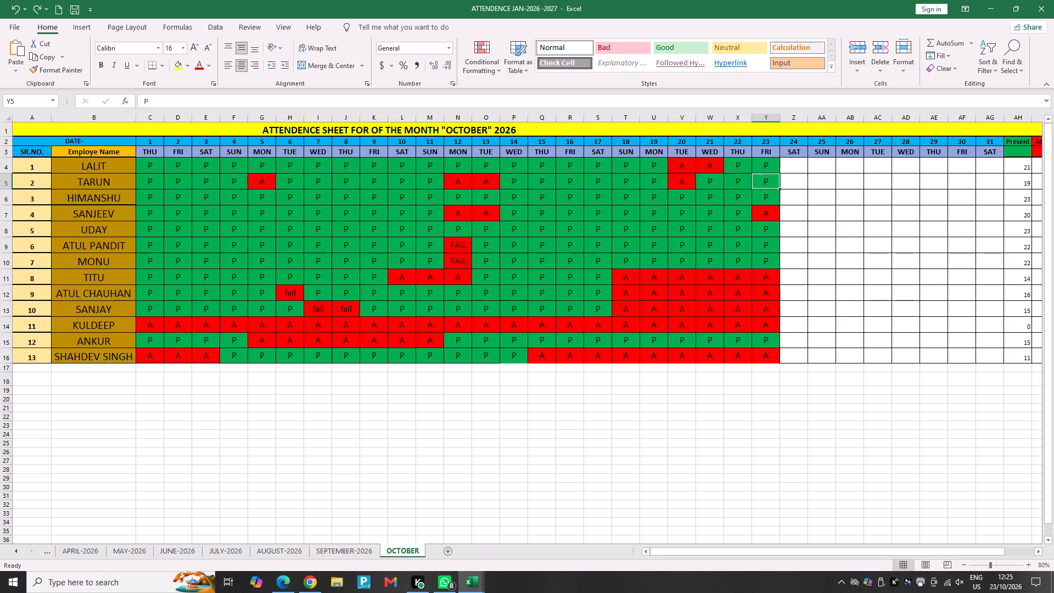
Fill employee 1's P mark for Friday the 23rd down through employee 3's row.
click(775, 171)
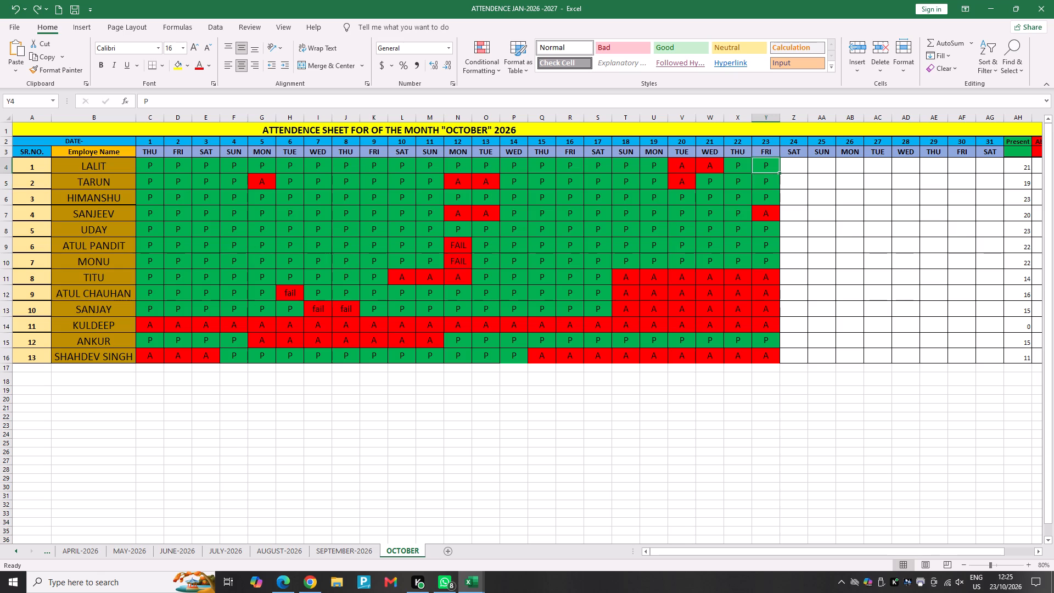
drag(780, 172, 782, 200)
click(765, 199)
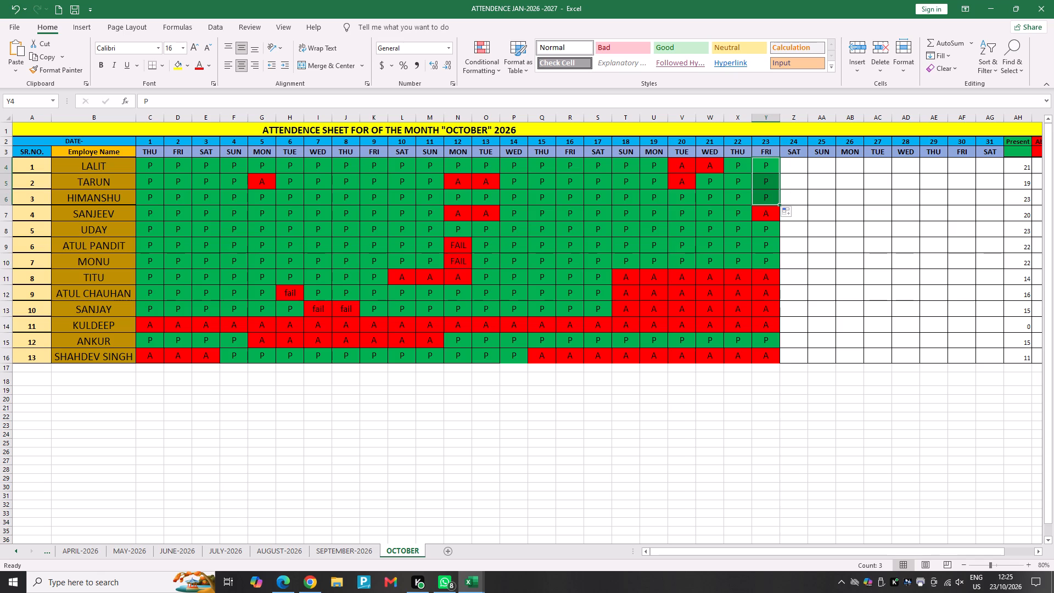
click(769, 169)
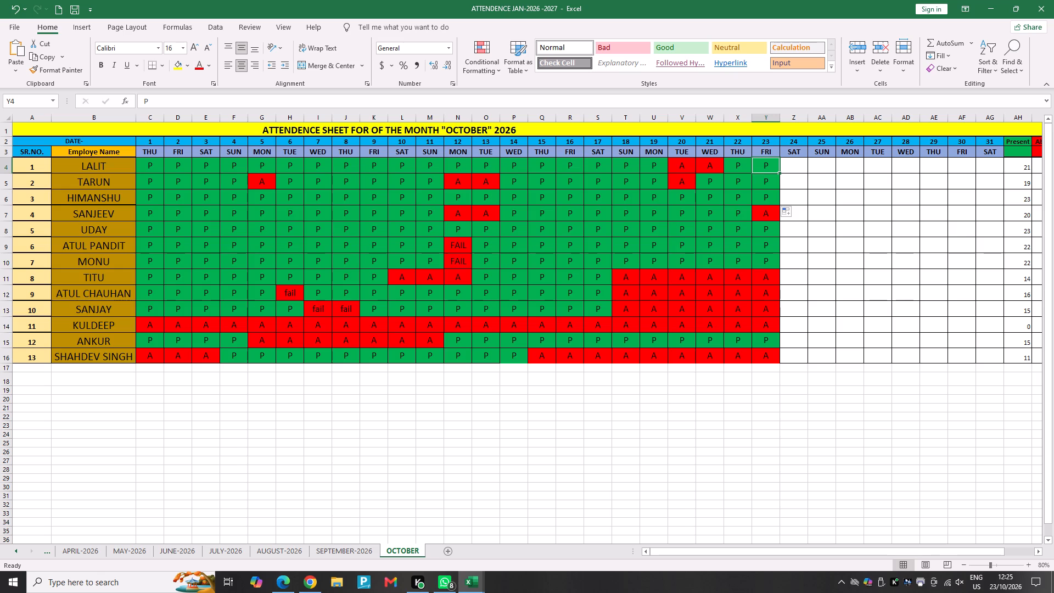
drag(778, 172, 783, 182)
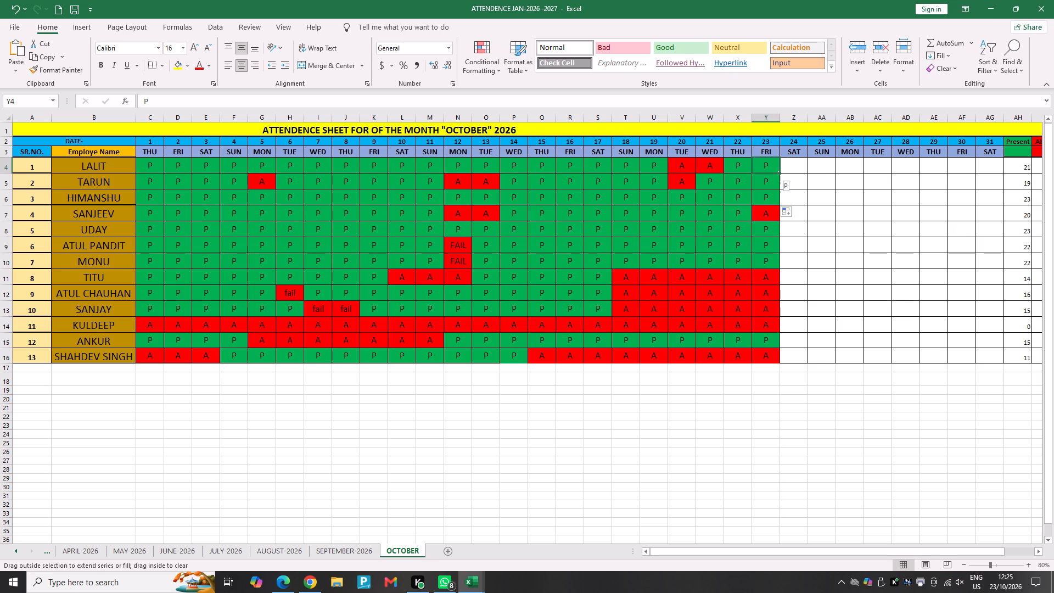
drag(783, 182, 783, 202)
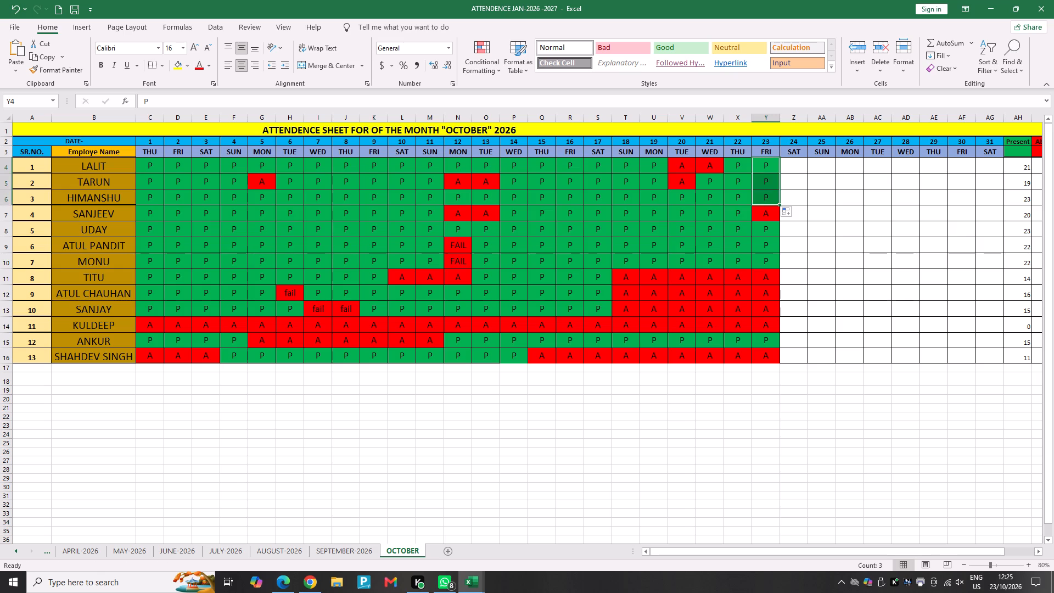
click(772, 165)
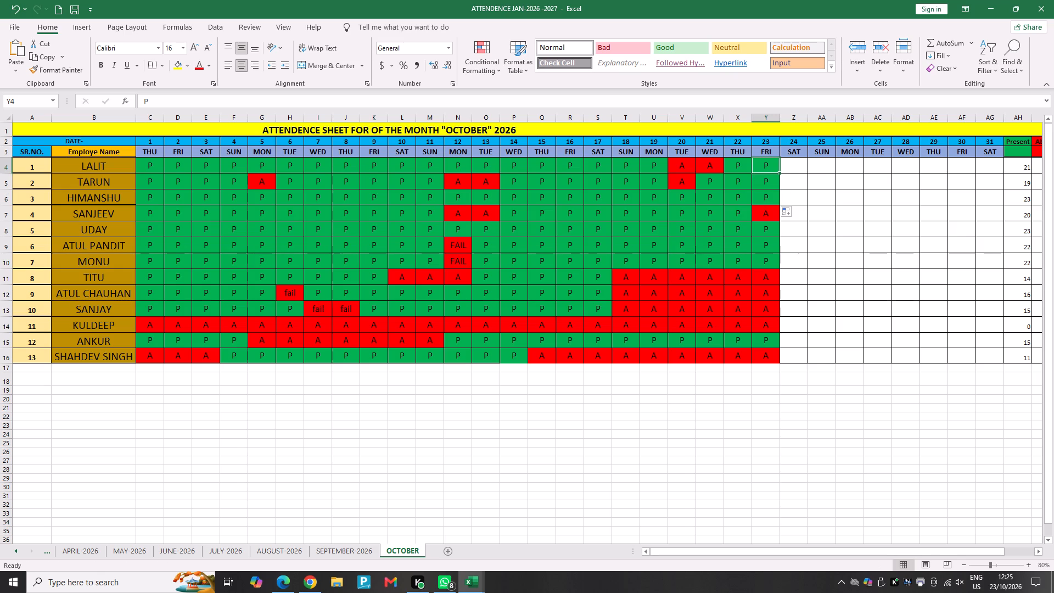
drag(781, 171, 776, 196)
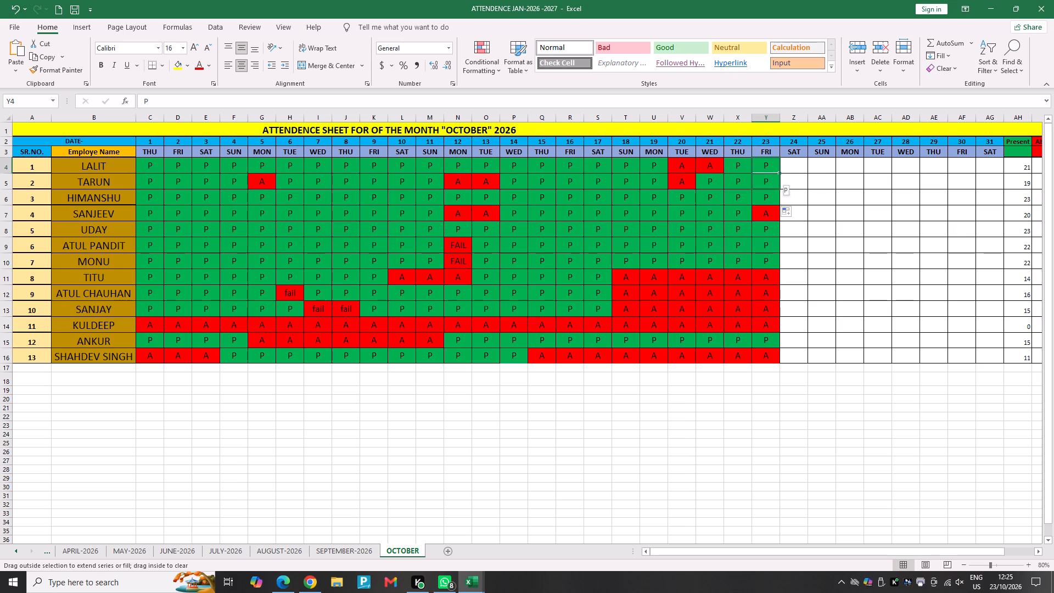
drag(776, 196, 775, 199)
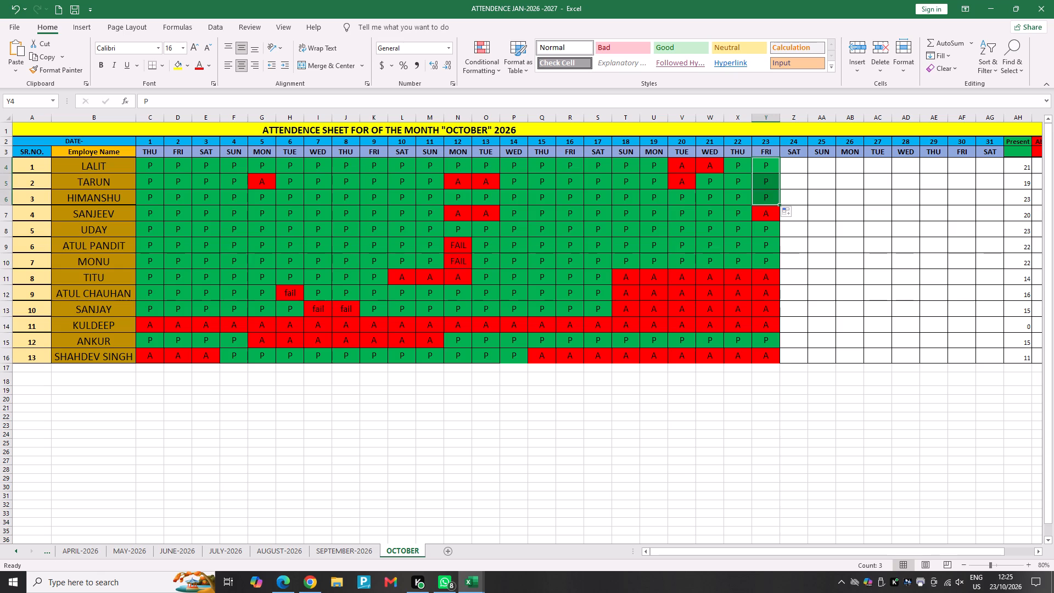
click(770, 169)
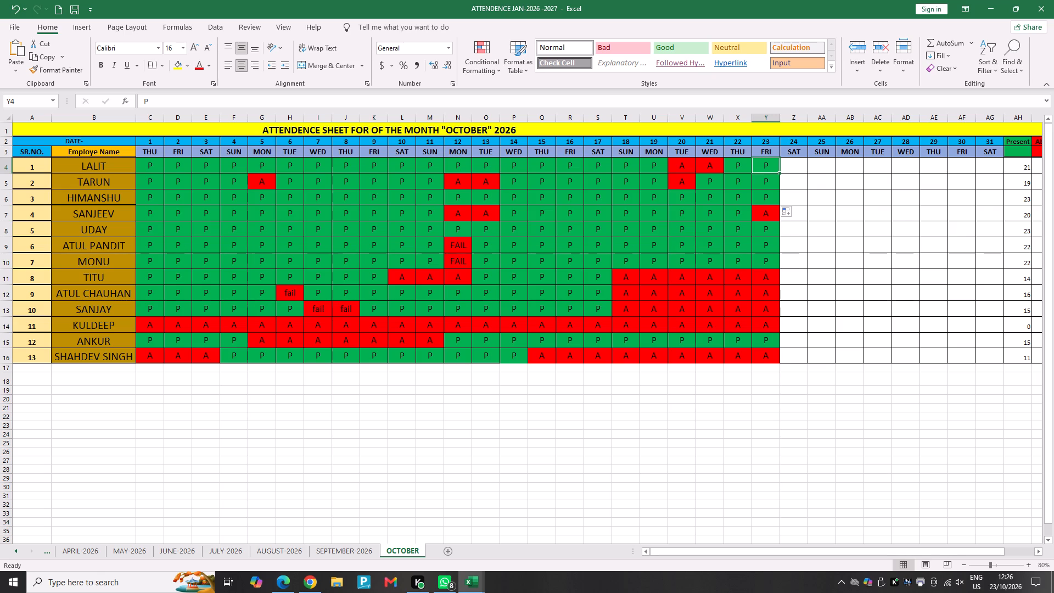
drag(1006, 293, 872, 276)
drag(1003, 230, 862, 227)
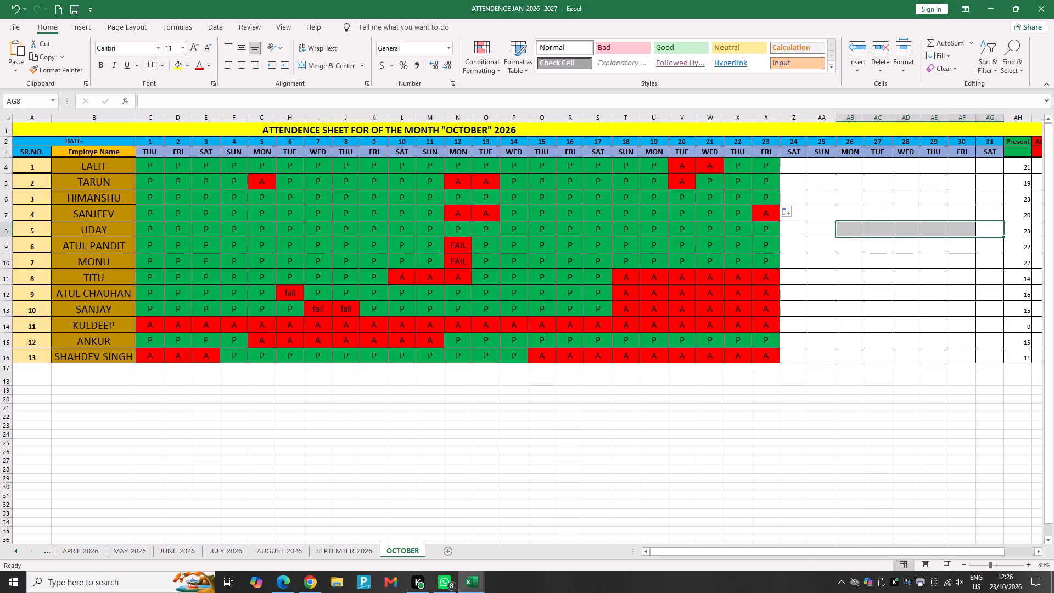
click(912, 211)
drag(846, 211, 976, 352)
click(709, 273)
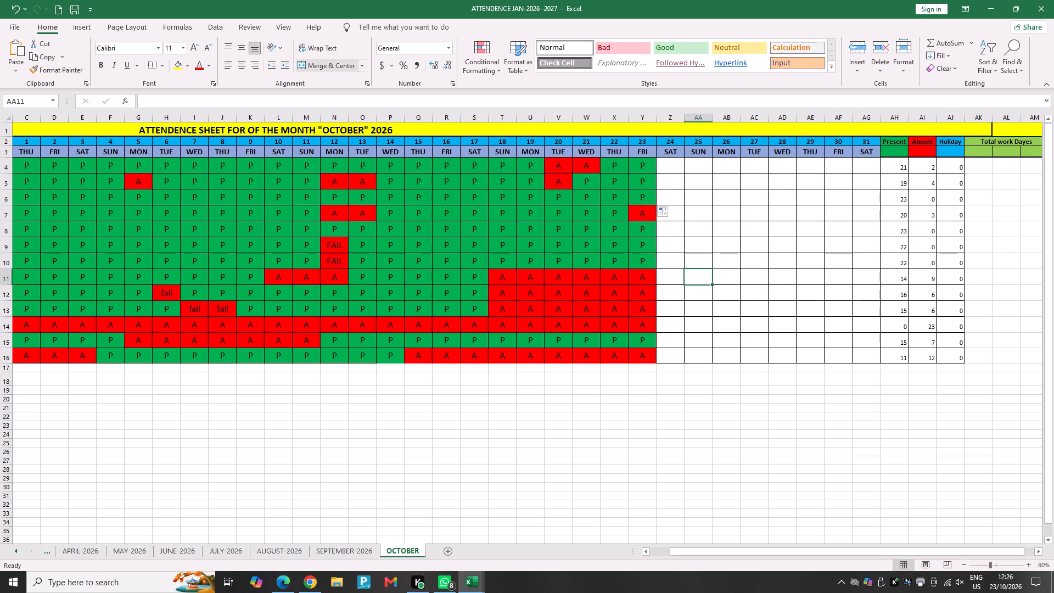
Fill employee 1's empty cell for Saturday the 24th down through employee 13's row.
click(676, 165)
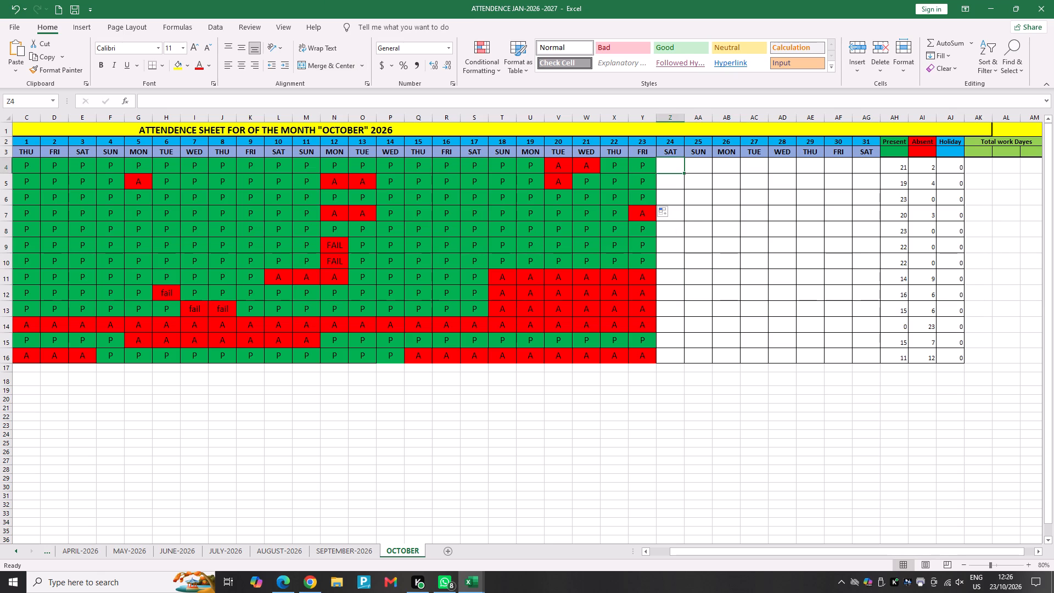
drag(684, 173, 973, 424)
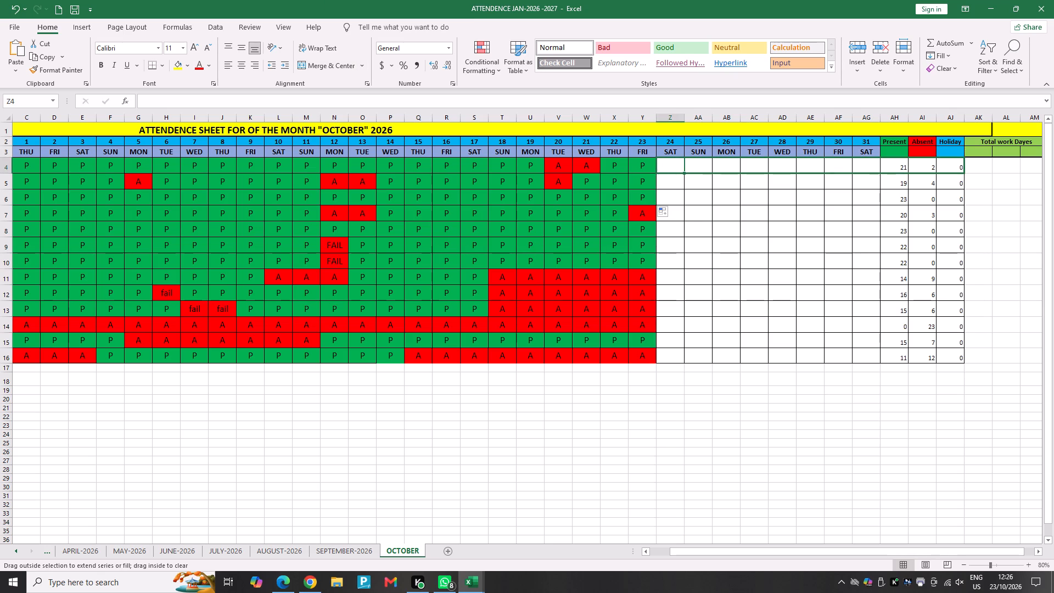
drag(973, 424, 943, 434)
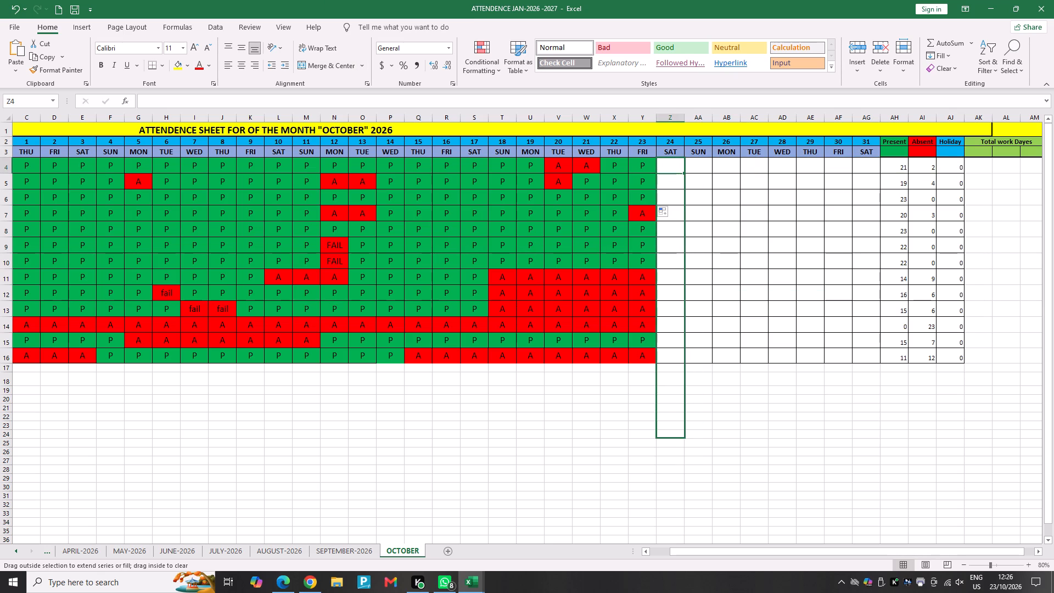
drag(943, 434, 838, 359)
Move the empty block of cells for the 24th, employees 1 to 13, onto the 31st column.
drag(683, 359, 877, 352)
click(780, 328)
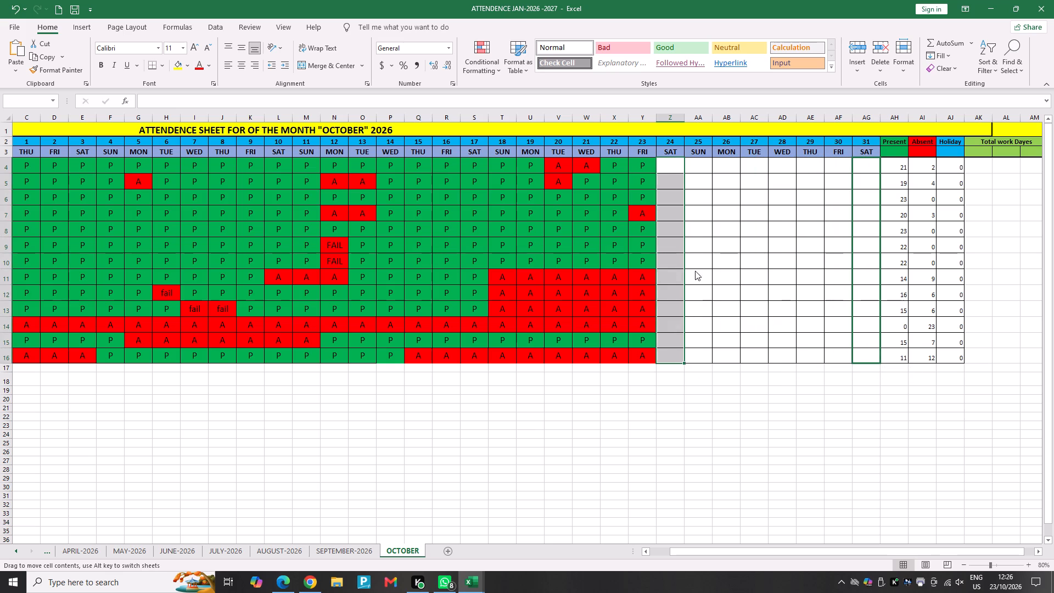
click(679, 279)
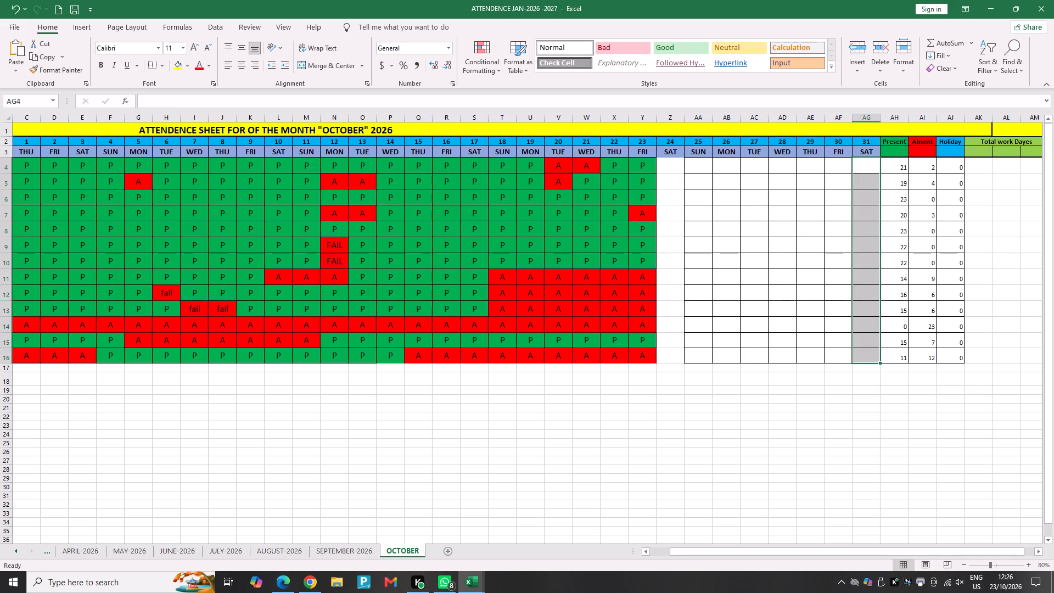
Fill the empty bordered cells of the 31st back across to the 24th for all 13 employees.
drag(879, 361, 760, 342)
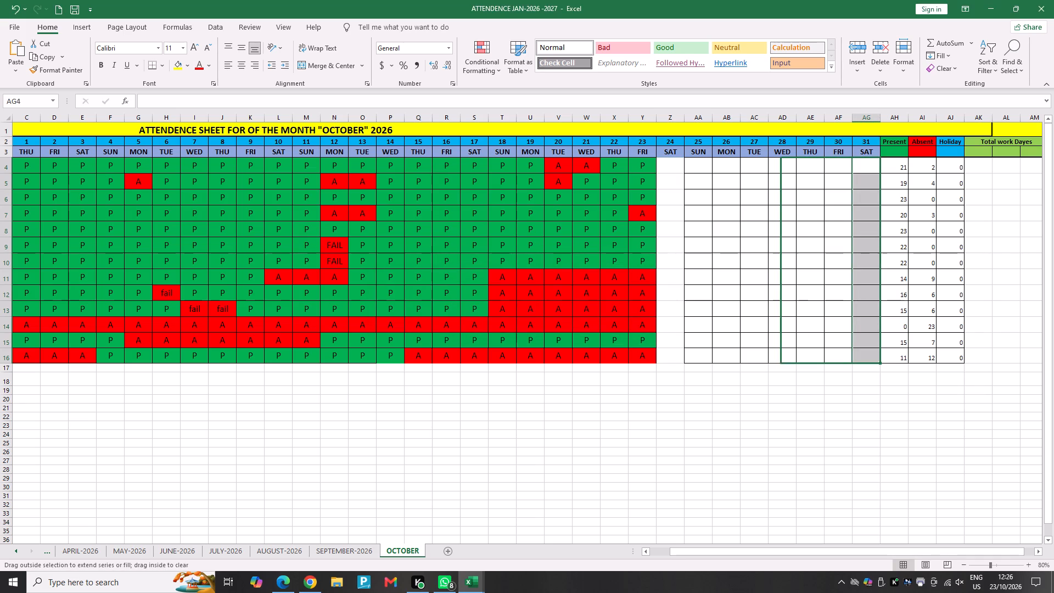
drag(760, 342, 664, 348)
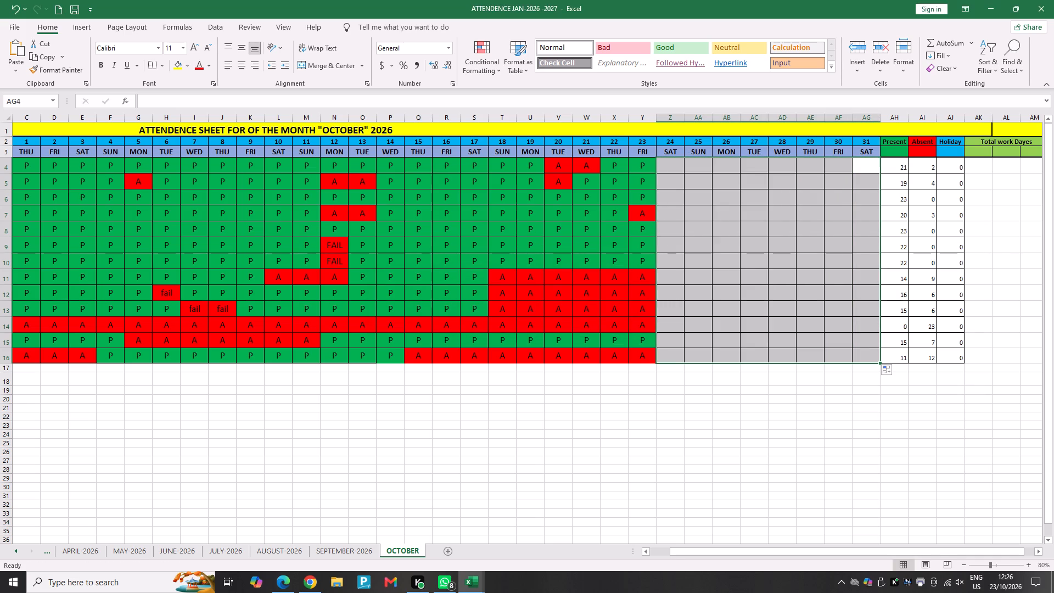
click(795, 227)
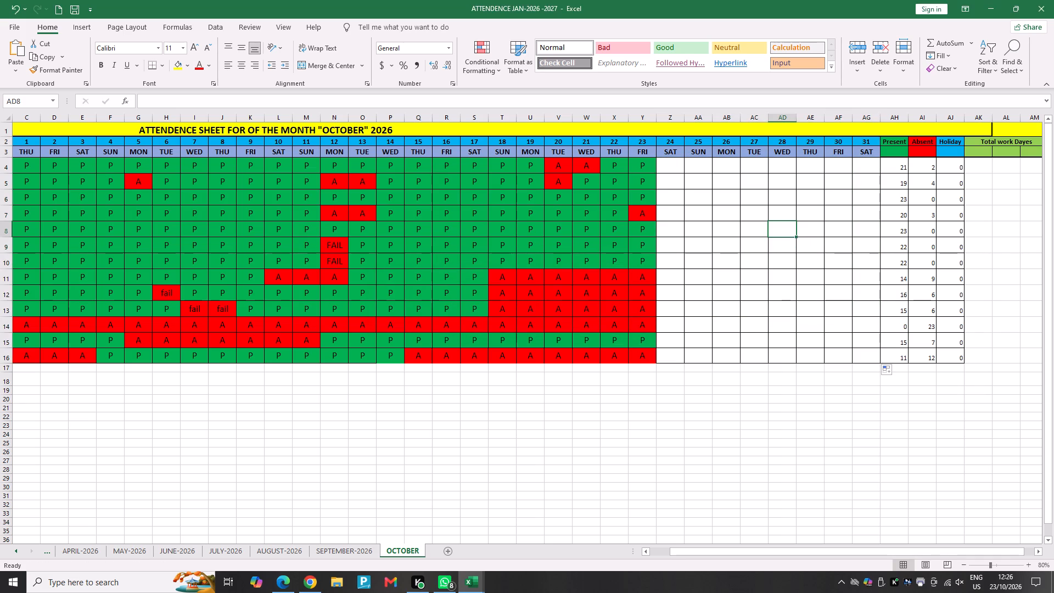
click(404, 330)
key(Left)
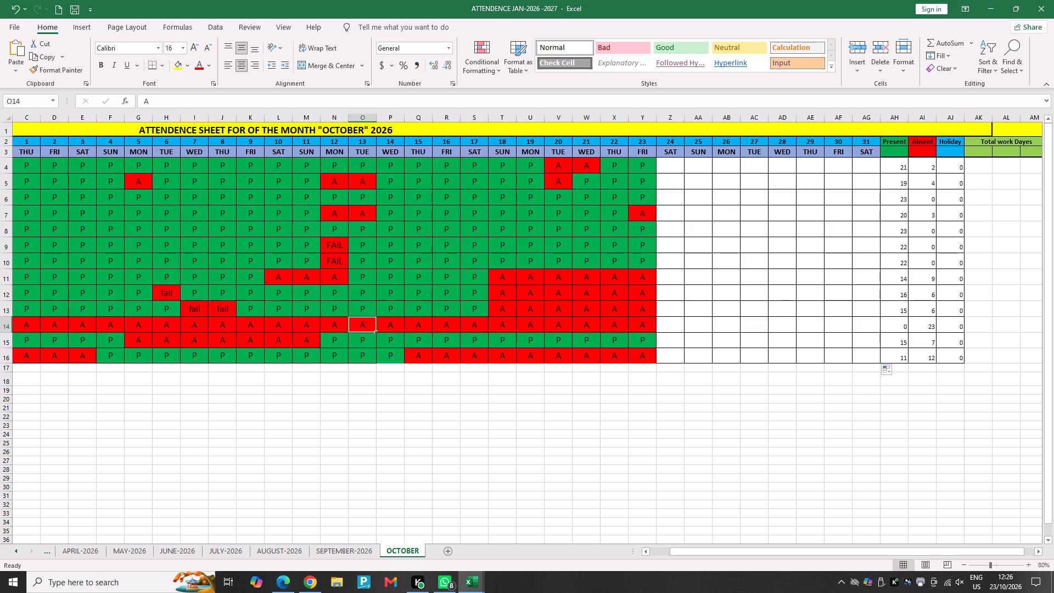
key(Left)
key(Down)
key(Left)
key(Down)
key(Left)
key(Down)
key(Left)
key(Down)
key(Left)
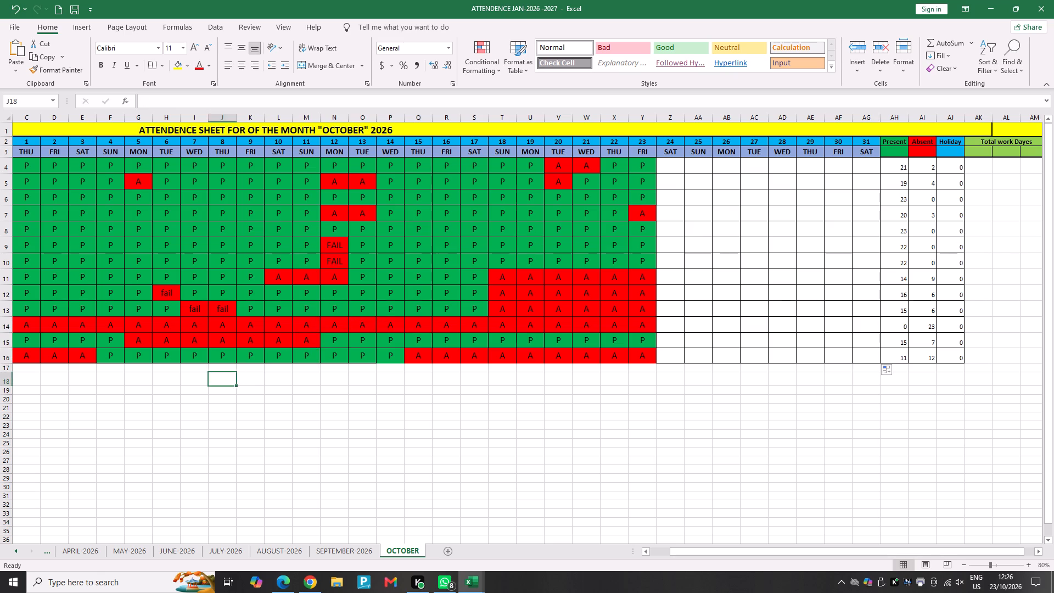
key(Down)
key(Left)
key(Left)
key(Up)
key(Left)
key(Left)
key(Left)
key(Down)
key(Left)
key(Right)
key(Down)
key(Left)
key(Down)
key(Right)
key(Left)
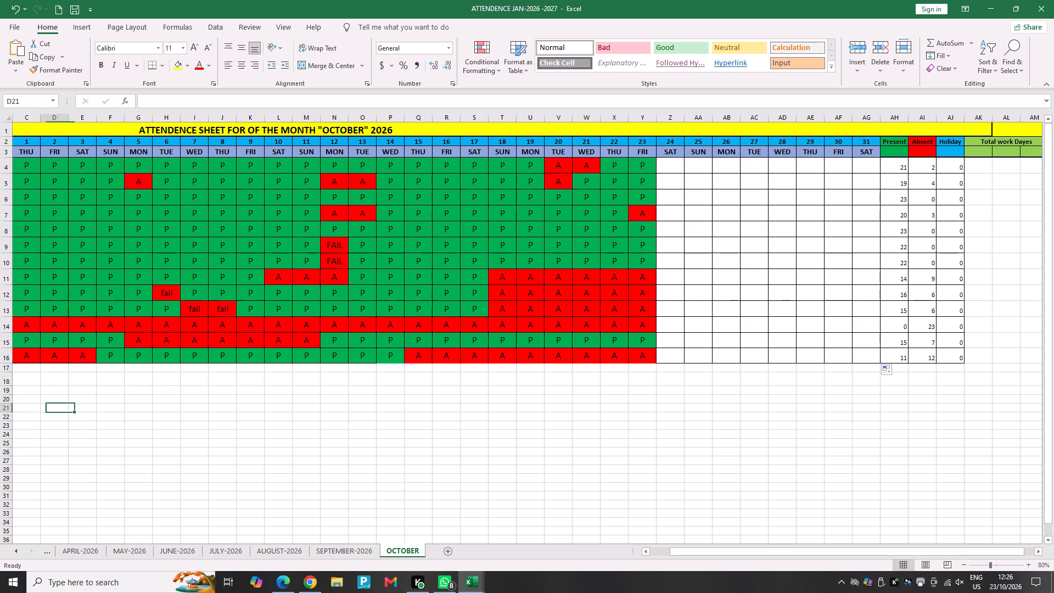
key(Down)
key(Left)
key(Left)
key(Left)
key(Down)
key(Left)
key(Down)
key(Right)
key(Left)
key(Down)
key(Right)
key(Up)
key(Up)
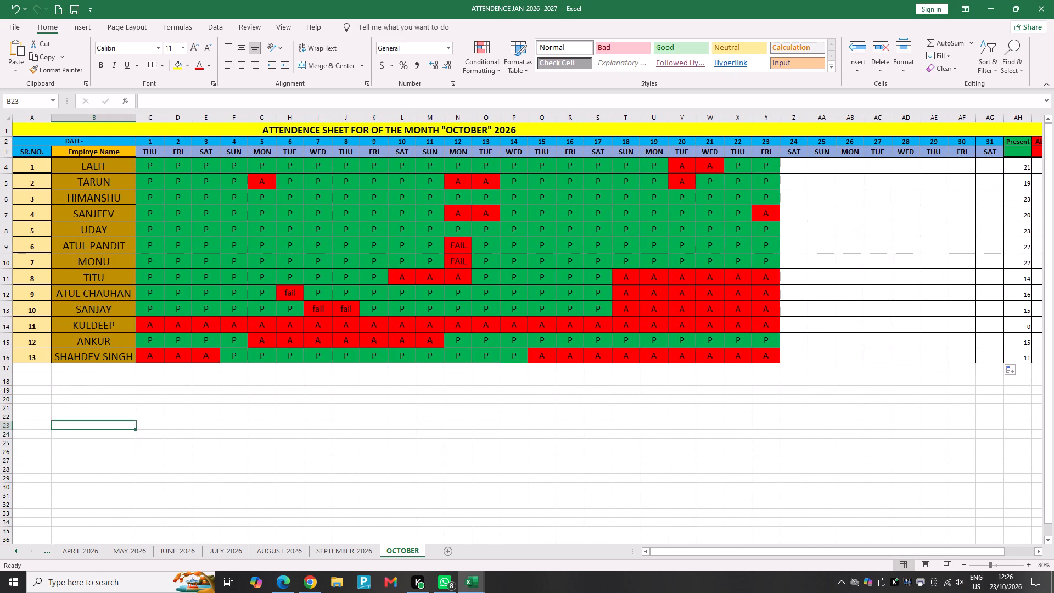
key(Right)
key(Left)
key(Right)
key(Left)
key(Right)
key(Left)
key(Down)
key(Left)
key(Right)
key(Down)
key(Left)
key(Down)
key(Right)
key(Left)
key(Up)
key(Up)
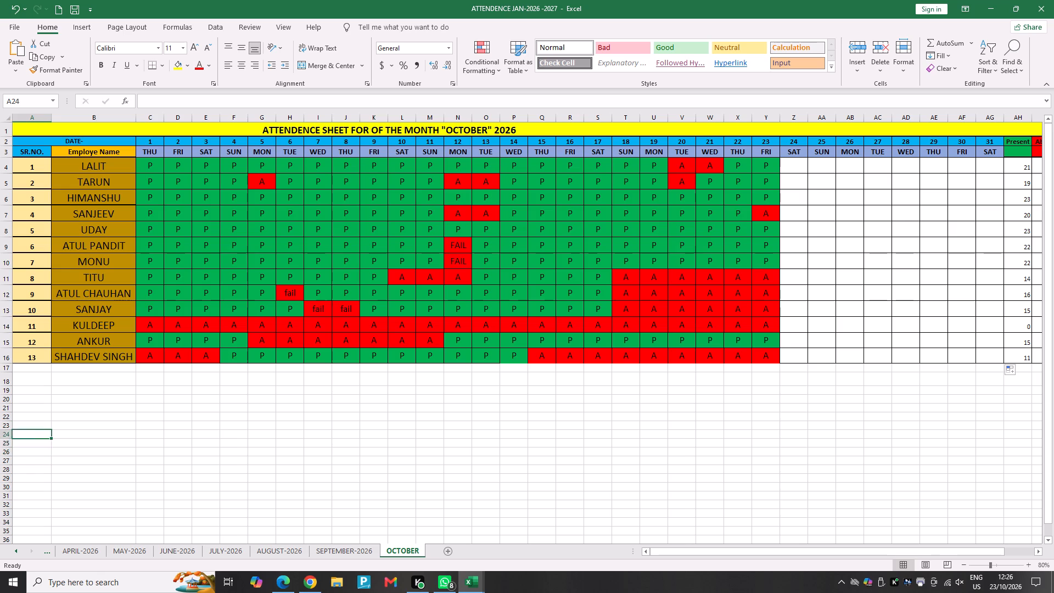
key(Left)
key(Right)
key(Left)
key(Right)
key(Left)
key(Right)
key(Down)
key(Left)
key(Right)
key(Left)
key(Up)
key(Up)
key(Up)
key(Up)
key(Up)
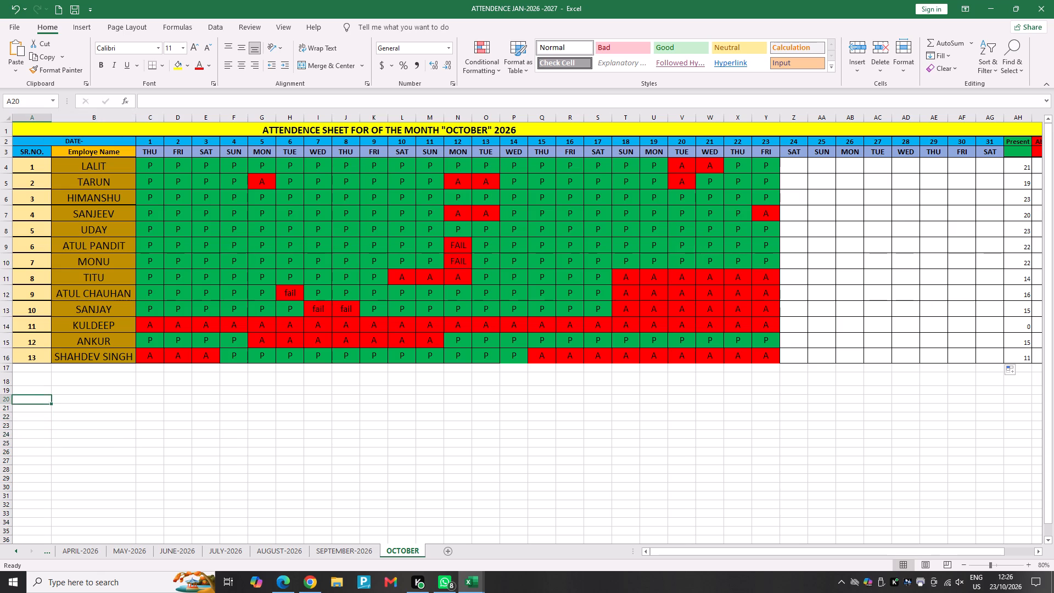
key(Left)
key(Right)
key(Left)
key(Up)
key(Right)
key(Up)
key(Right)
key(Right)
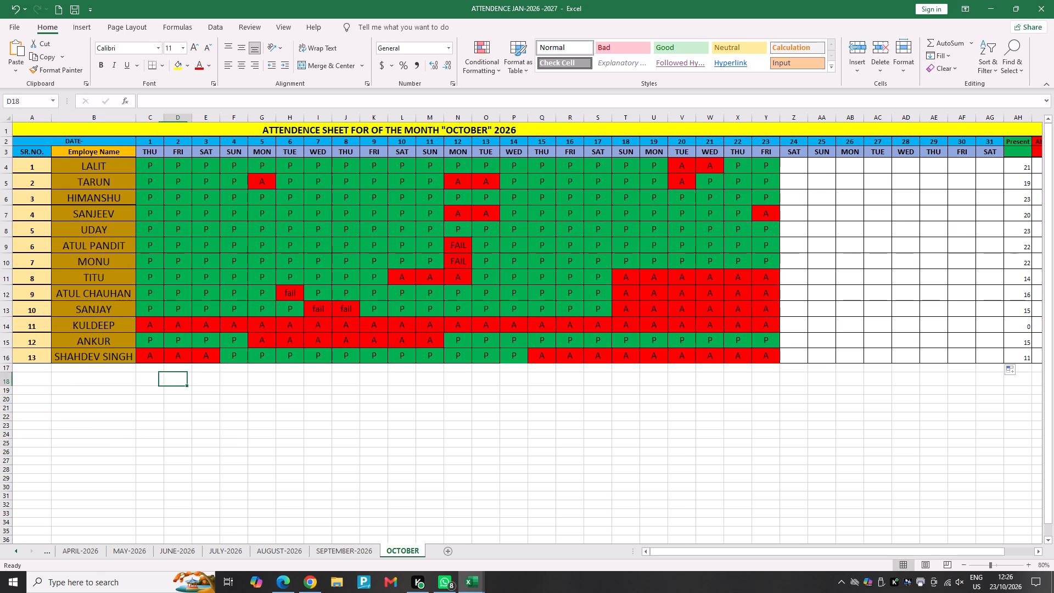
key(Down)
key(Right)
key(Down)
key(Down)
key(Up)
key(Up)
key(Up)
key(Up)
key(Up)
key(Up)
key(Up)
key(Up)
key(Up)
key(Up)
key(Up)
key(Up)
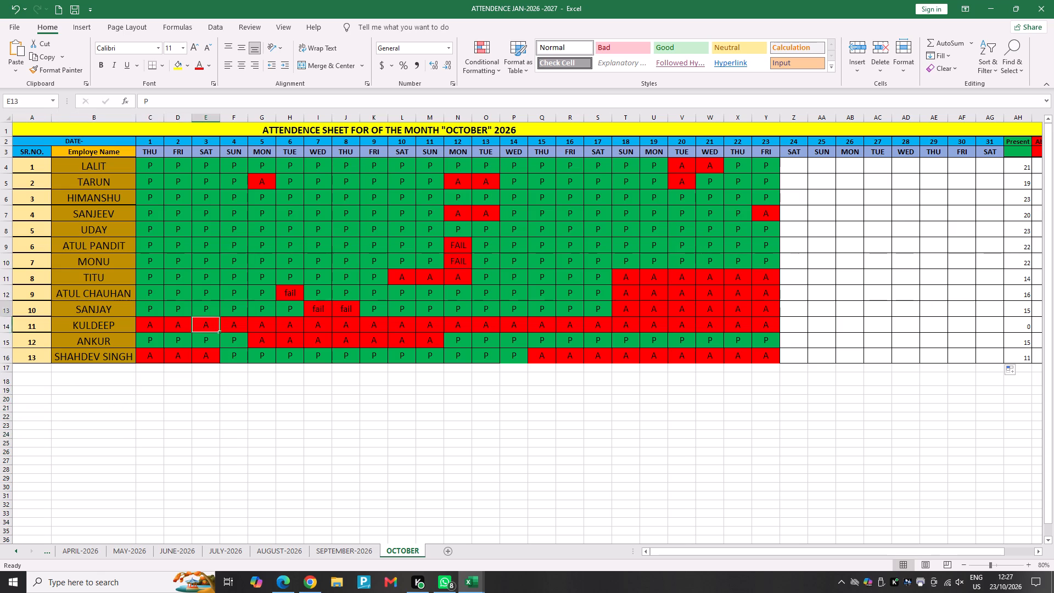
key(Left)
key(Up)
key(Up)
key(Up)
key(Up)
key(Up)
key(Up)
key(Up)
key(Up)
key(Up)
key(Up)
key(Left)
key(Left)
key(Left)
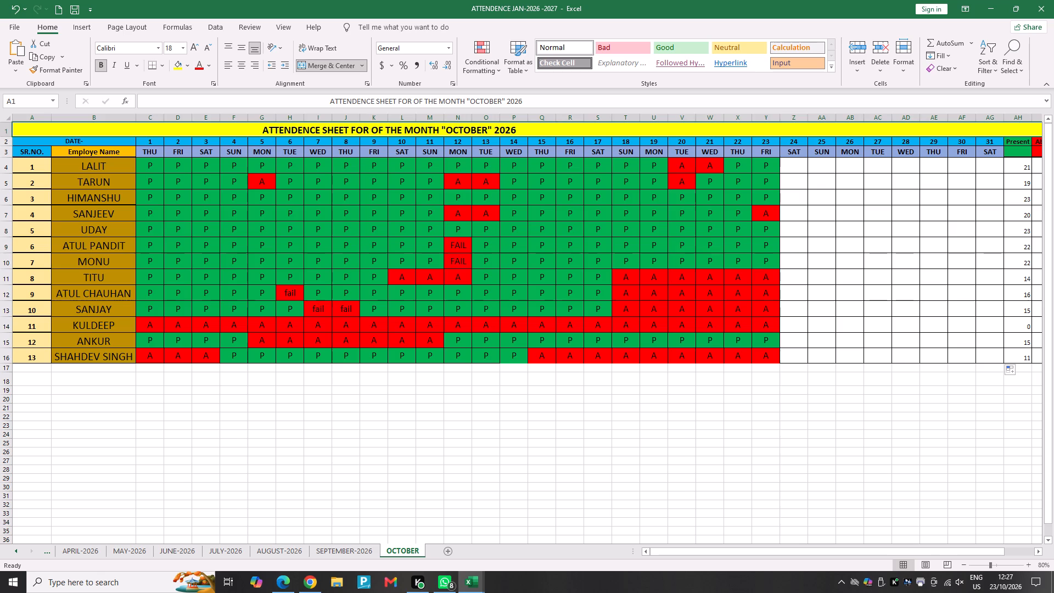
Go along the October date headers and compare each employee's marks for the 22nd and 23rd, from employee 1 down to employee 13.
key(Down)
key(Right)
key(Right)
key(Right)
key(Right)
key(Right)
key(Right)
key(Down)
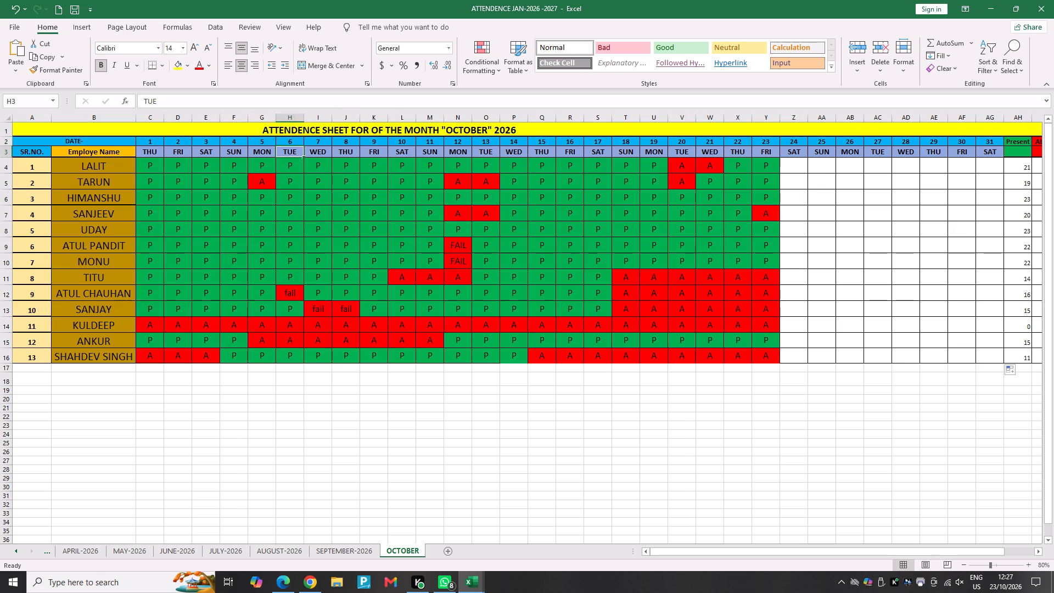
key(Right)
key(Right)
key(Right)
key(Right)
key(Right)
key(Right)
key(Right)
key(Right)
key(Right)
key(Right)
key(Right)
key(Down)
key(Right)
key(Right)
key(Right)
key(Right)
key(Right)
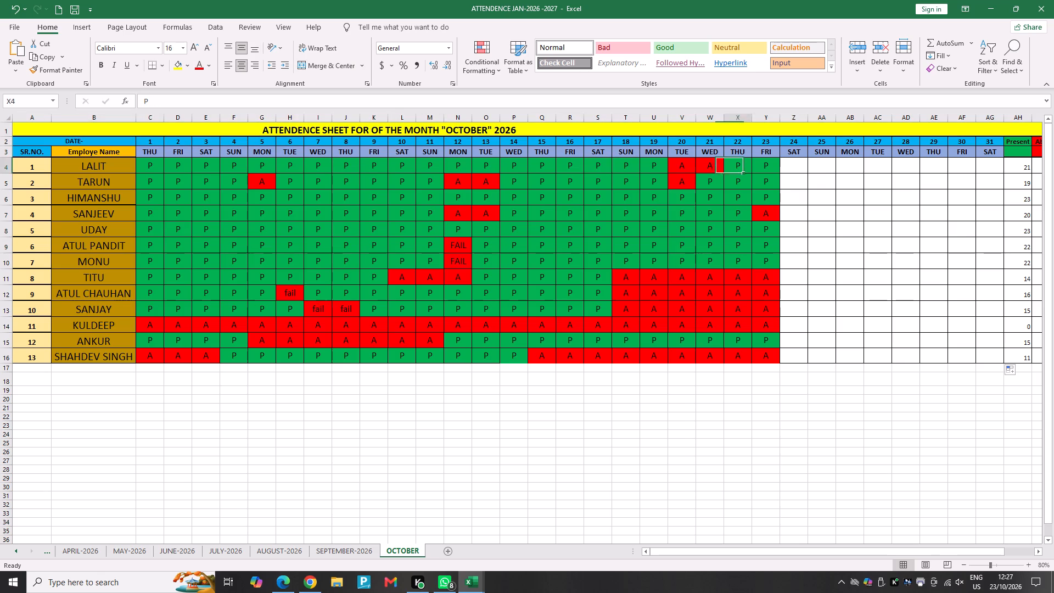
key(Right)
key(Down)
key(Down)
key(Down)
key(Down)
key(Left)
key(Down)
key(Right)
key(Down)
key(Left)
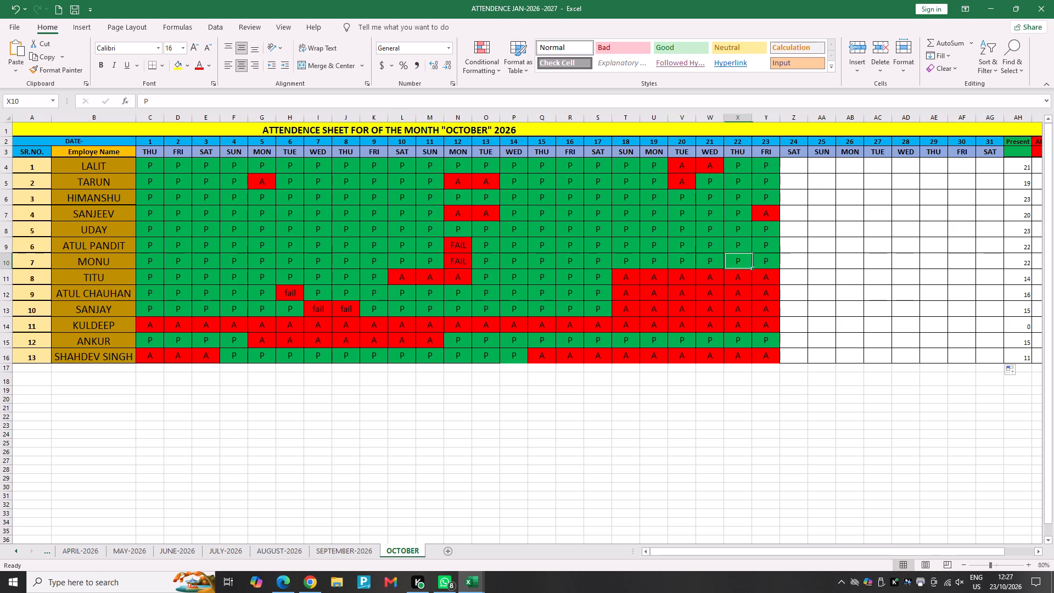
key(Down)
key(Right)
key(Down)
key(Left)
key(Down)
key(Right)
key(Down)
key(Left)
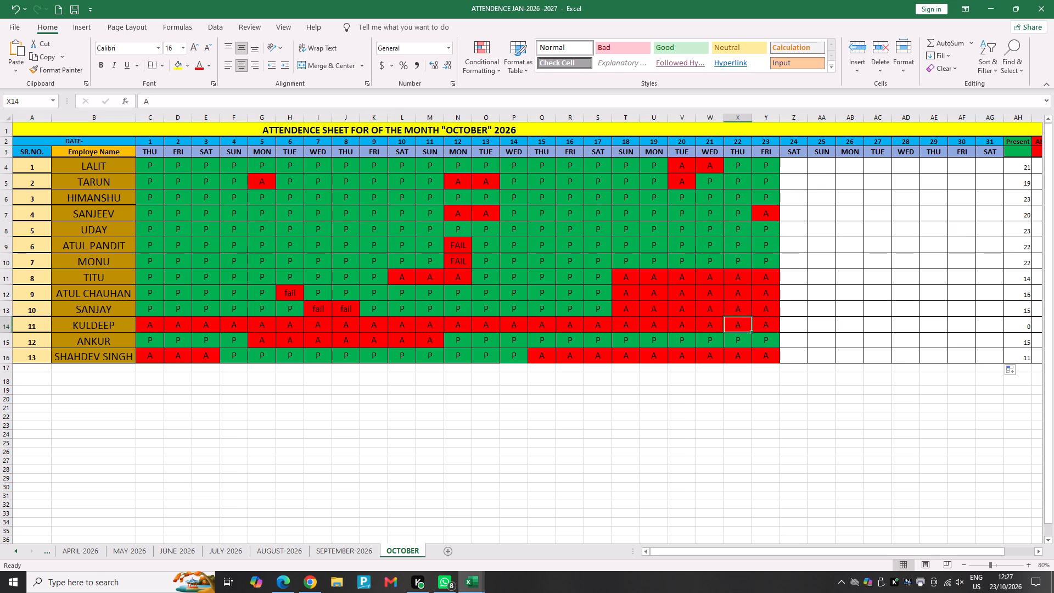
key(Right)
key(Down)
key(Left)
key(Down)
key(Right)
key(Down)
key(Left)
Recheck the marks for the 22nd and 23rd row by row, from employee 13 back up to employee 1.
key(Up)
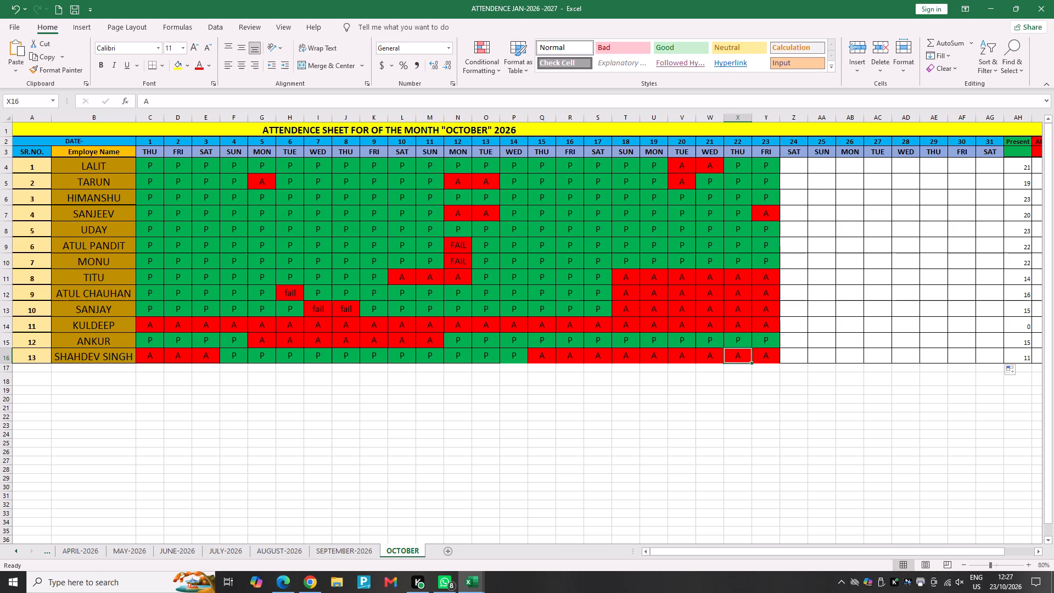
key(Right)
key(Up)
key(Left)
key(Up)
key(Right)
key(Up)
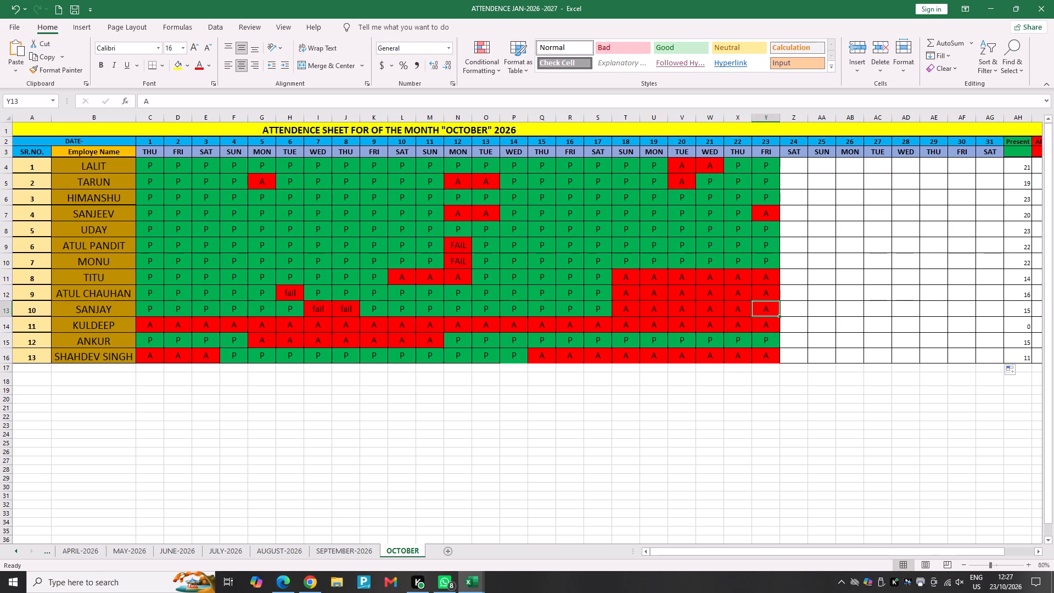
key(Left)
key(Up)
key(Right)
key(Up)
key(Left)
key(Up)
key(Right)
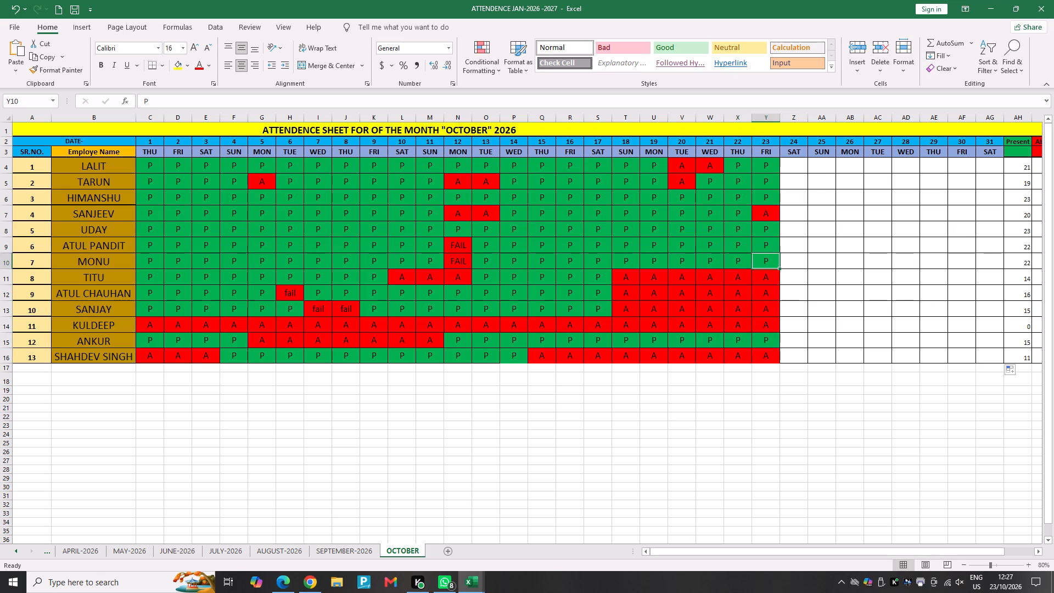
key(Up)
key(Left)
key(Up)
key(Right)
key(Up)
key(Up)
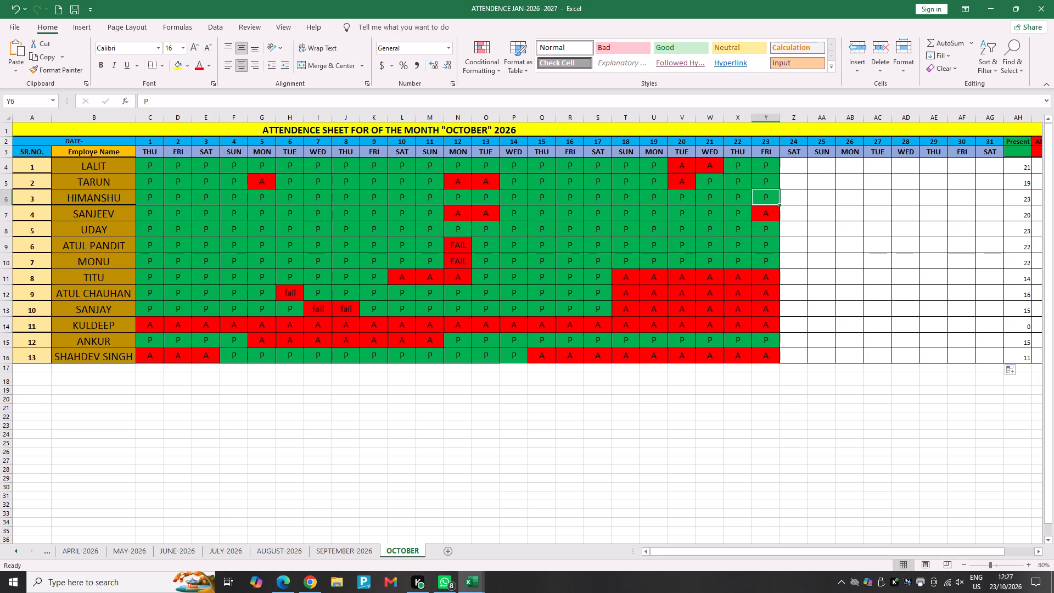
key(Down)
key(Left)
key(Up)
key(Right)
key(Up)
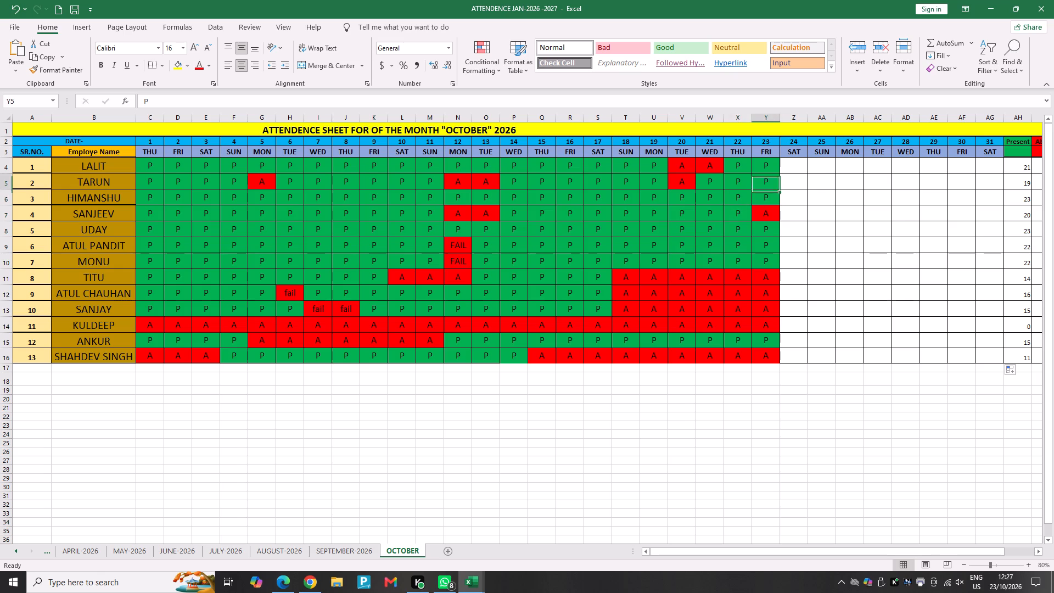
key(Left)
key(Up)
key(Right)
key(Down)
key(Up)
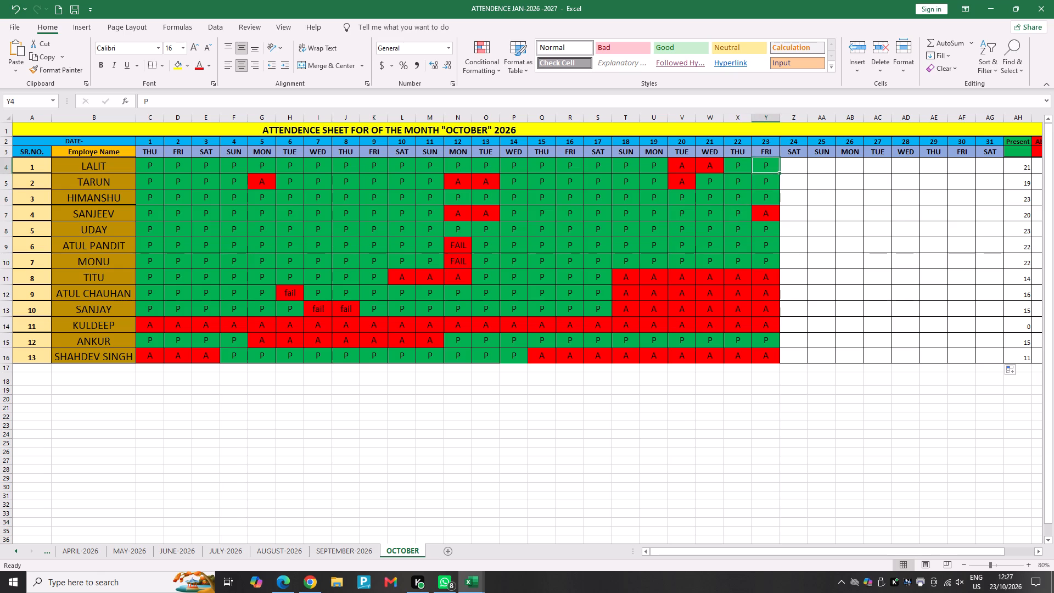
Review the attendance marks for the 22nd and 23rd once more, from employee 1 down to employee 13.
key(Left)
key(Right)
key(Down)
key(Left)
key(Down)
key(Right)
key(Down)
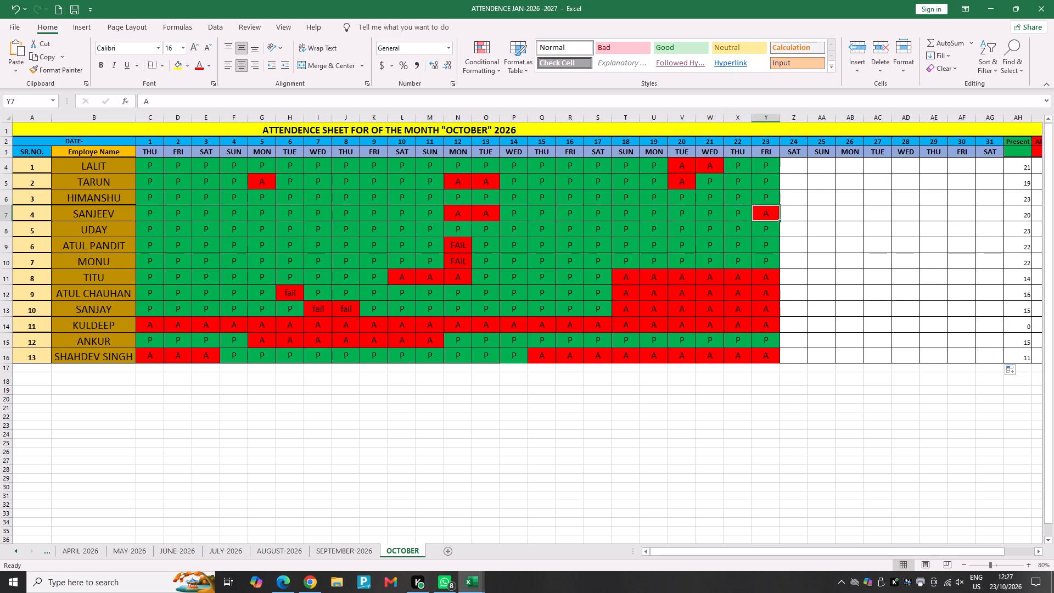
key(Left)
key(Down)
key(Right)
key(Down)
key(Left)
key(Down)
key(Right)
key(Down)
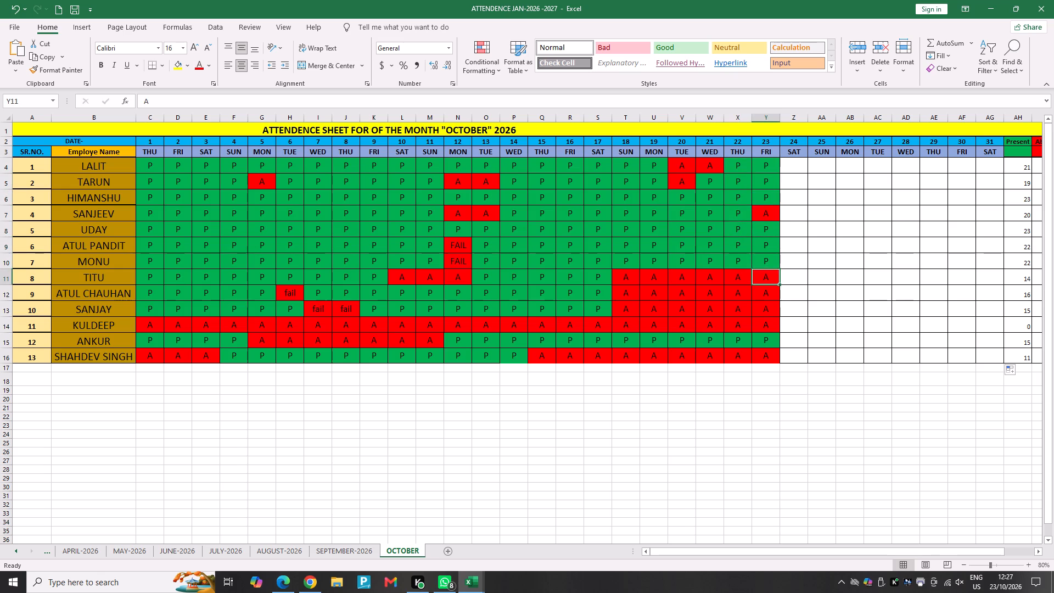
key(Left)
key(Down)
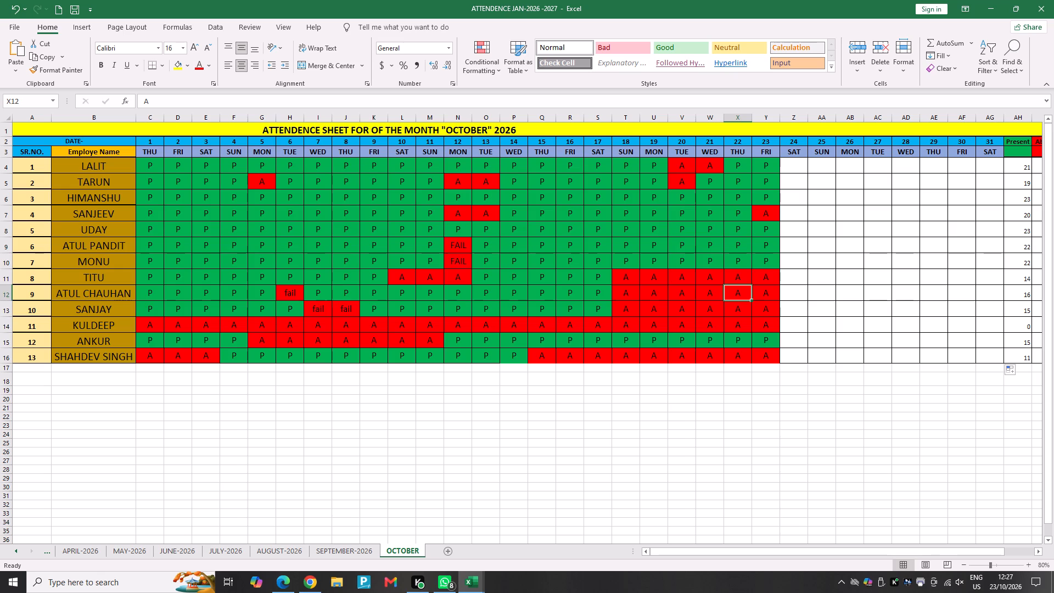
key(Right)
key(Down)
key(Left)
key(Down)
key(Right)
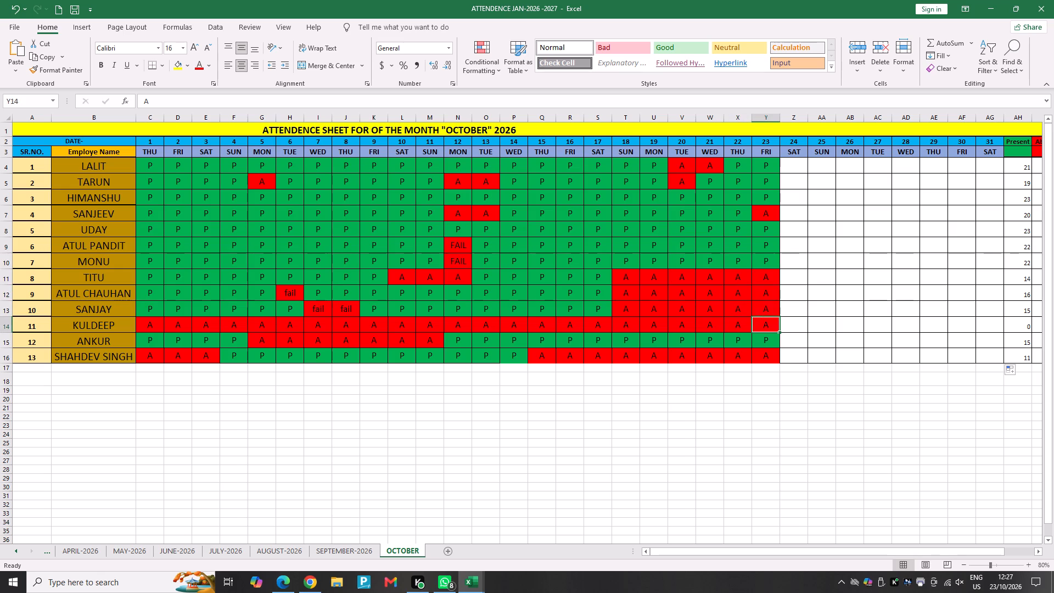
key(Down)
key(Left)
key(Down)
key(Right)
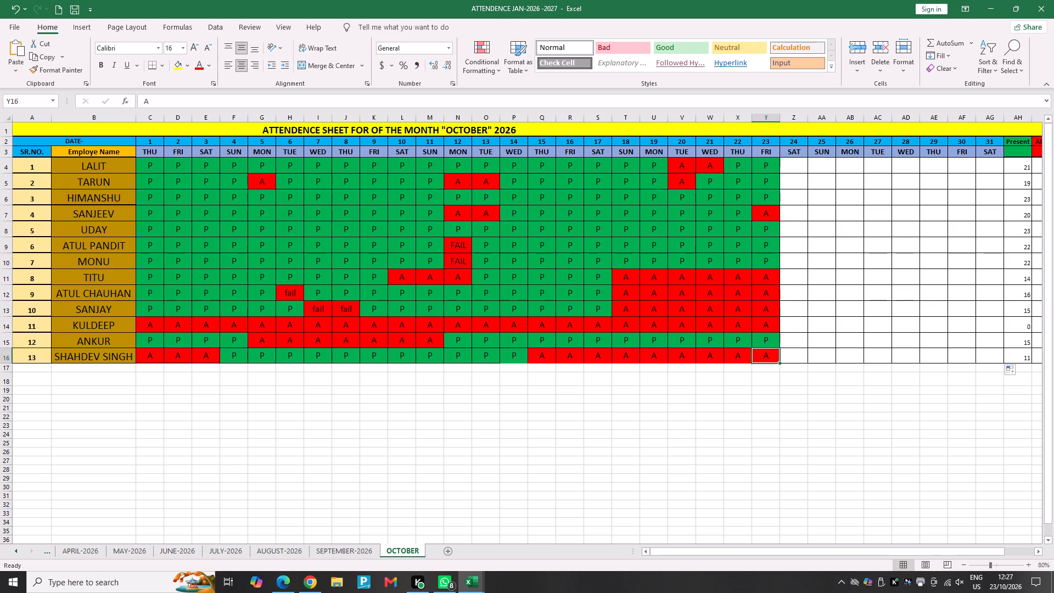
key(Down)
key(Up)
Compare the marks for the 22nd and 23rd from employee 13 up to employee 10 and back down to employee 13.
key(Left)
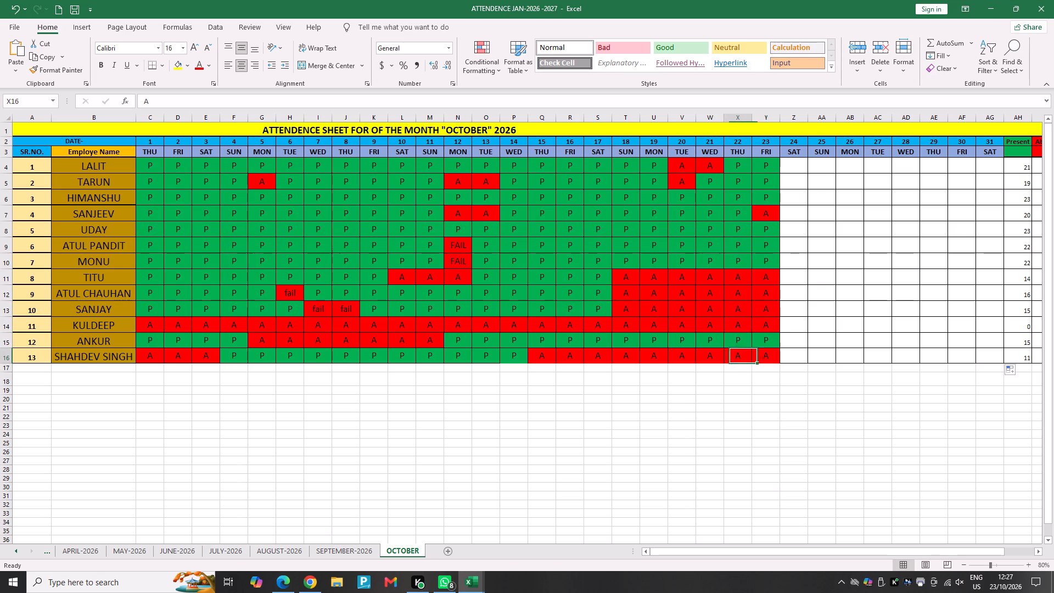
key(Up)
key(Right)
key(Up)
key(Left)
key(Up)
key(Right)
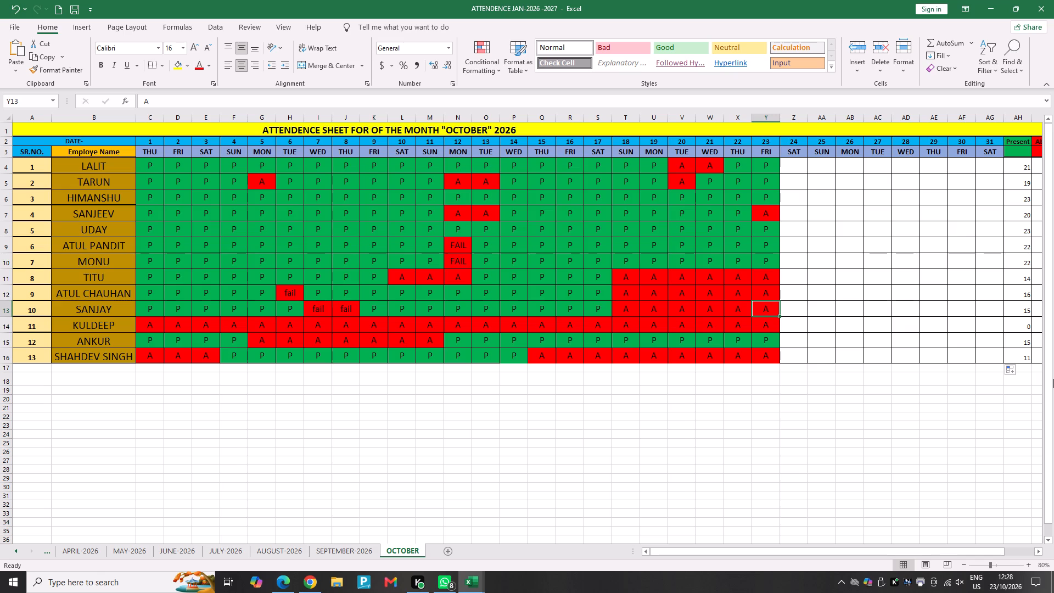
key(Down)
key(Left)
key(Down)
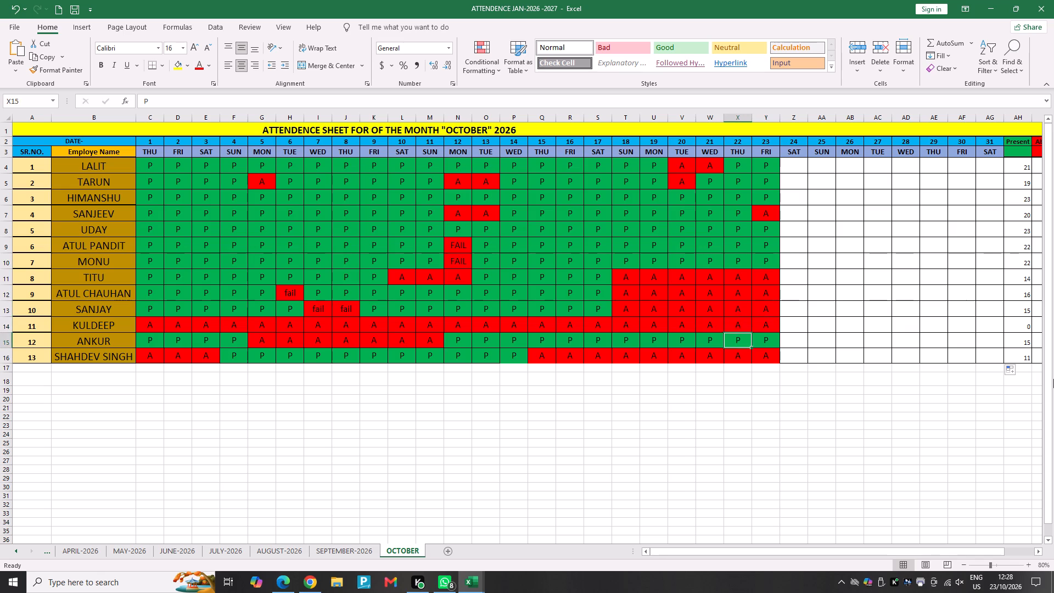
key(Right)
key(Down)
key(Left)
Check the marks for the 22nd and 23rd row by row, from employee 12 up to employee 1.
key(Up)
key(Right)
key(Up)
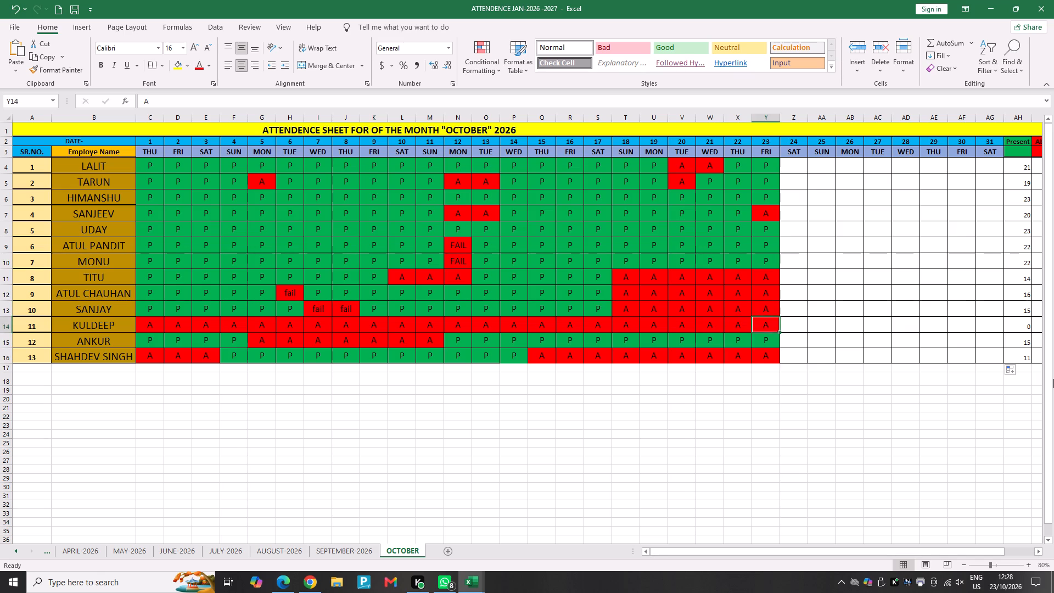
key(Left)
key(Up)
key(Right)
key(Up)
key(Left)
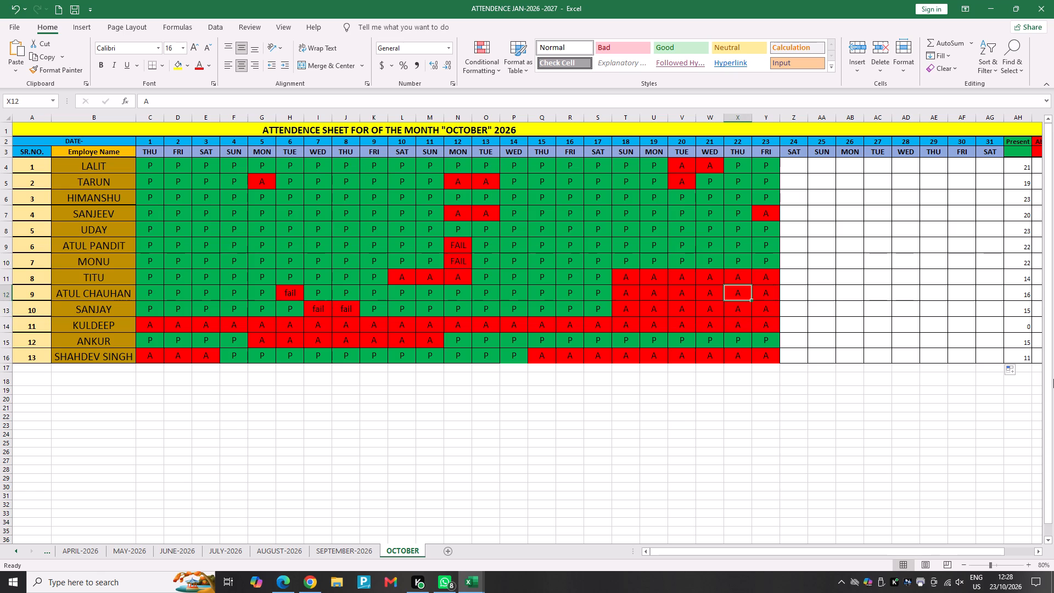
key(Up)
key(Right)
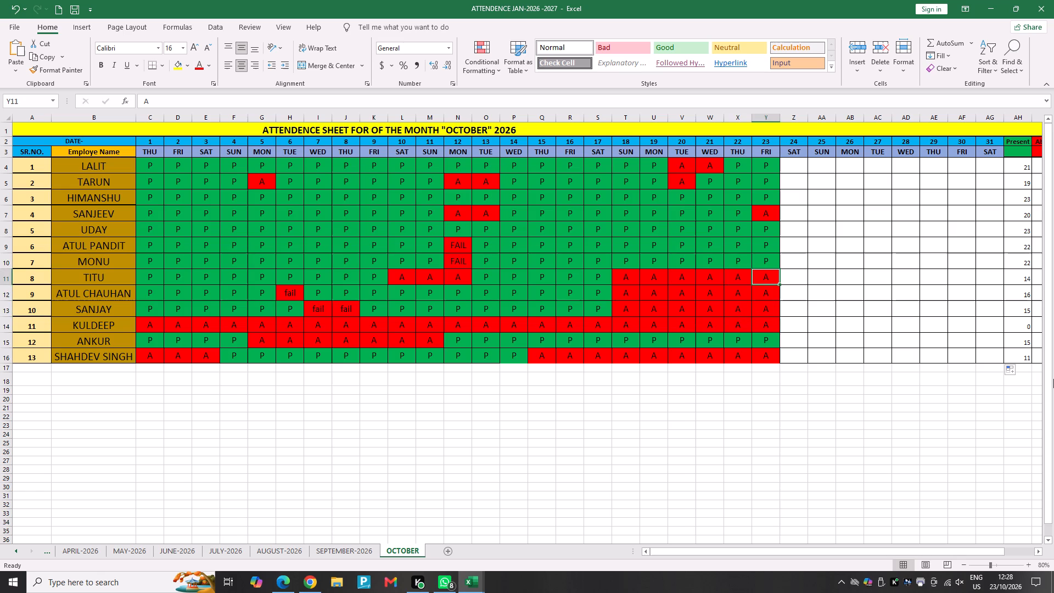
key(Up)
key(Left)
key(Up)
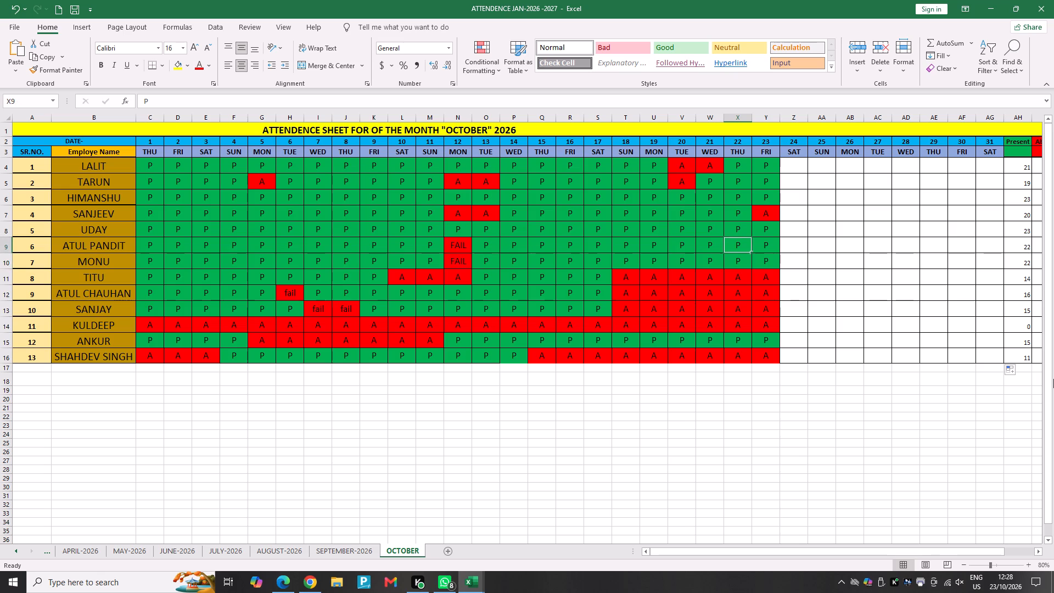
key(Right)
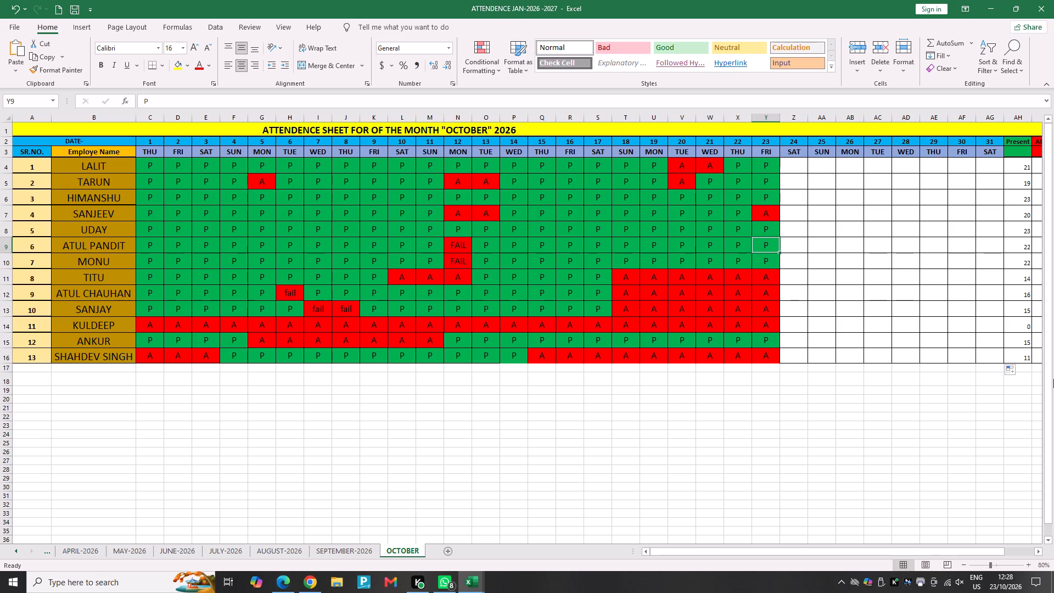
key(Left)
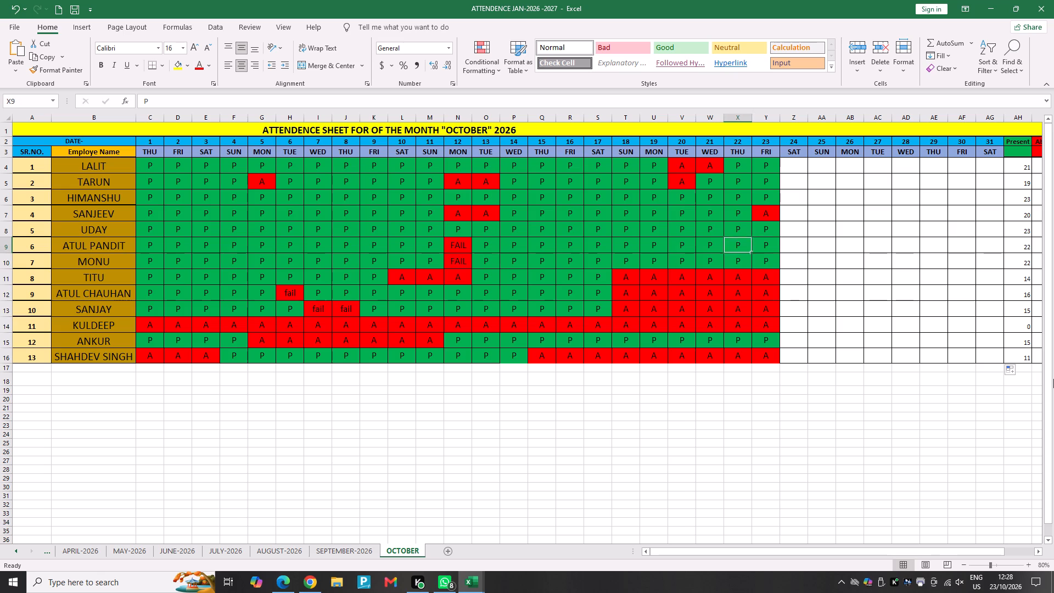
key(Up)
key(Right)
key(Up)
key(Left)
key(Up)
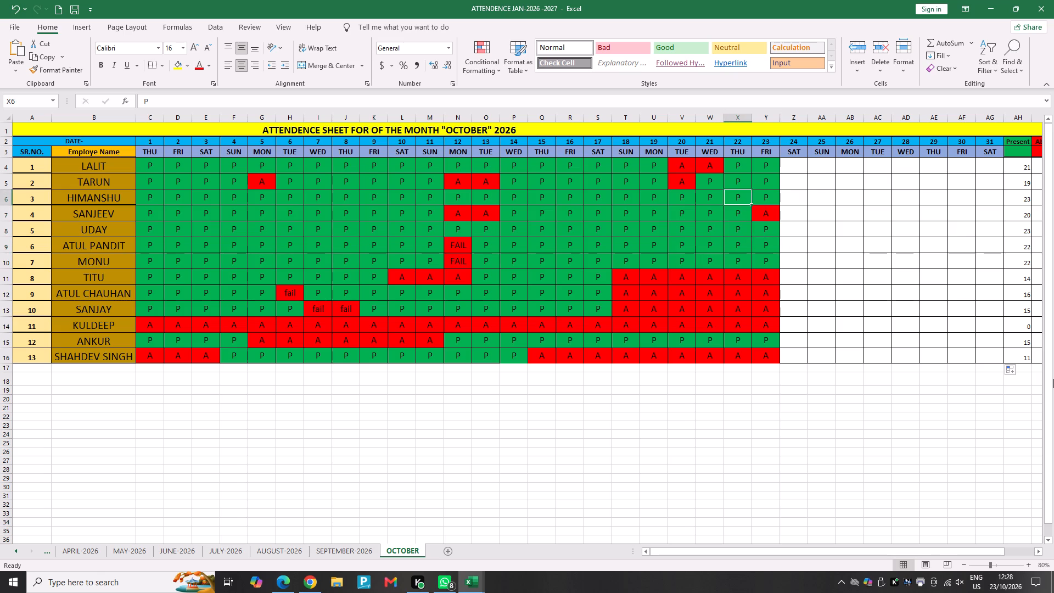
key(Right)
key(Up)
key(Left)
key(Up)
key(Right)
Recheck the marks for the 22nd and 23rd from employee 1 down to employee 4.
key(Down)
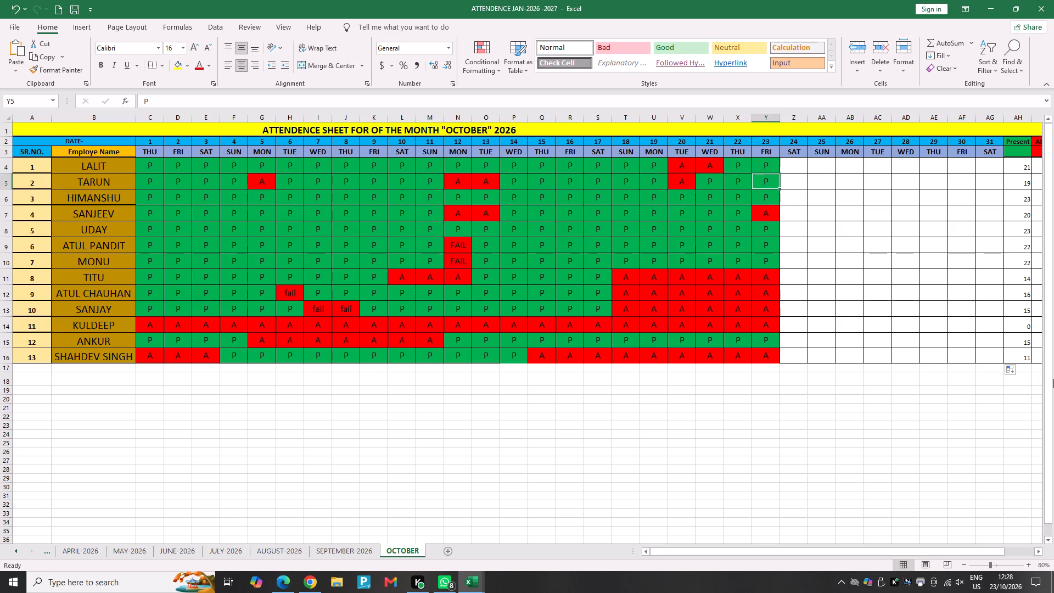
key(Up)
key(Left)
key(Right)
key(Down)
key(Left)
key(Down)
key(Right)
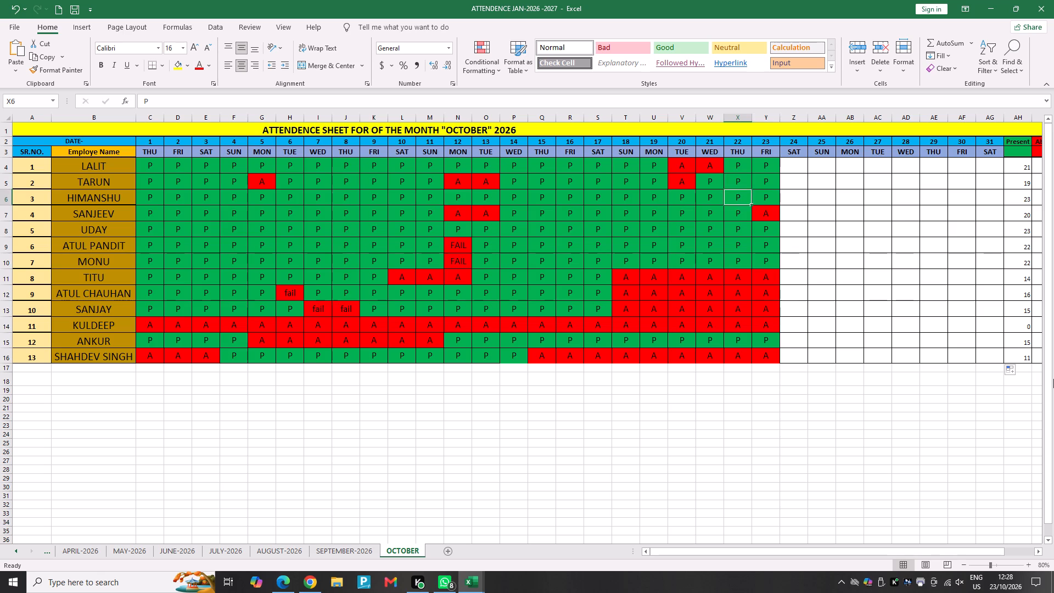
key(Down)
key(Left)
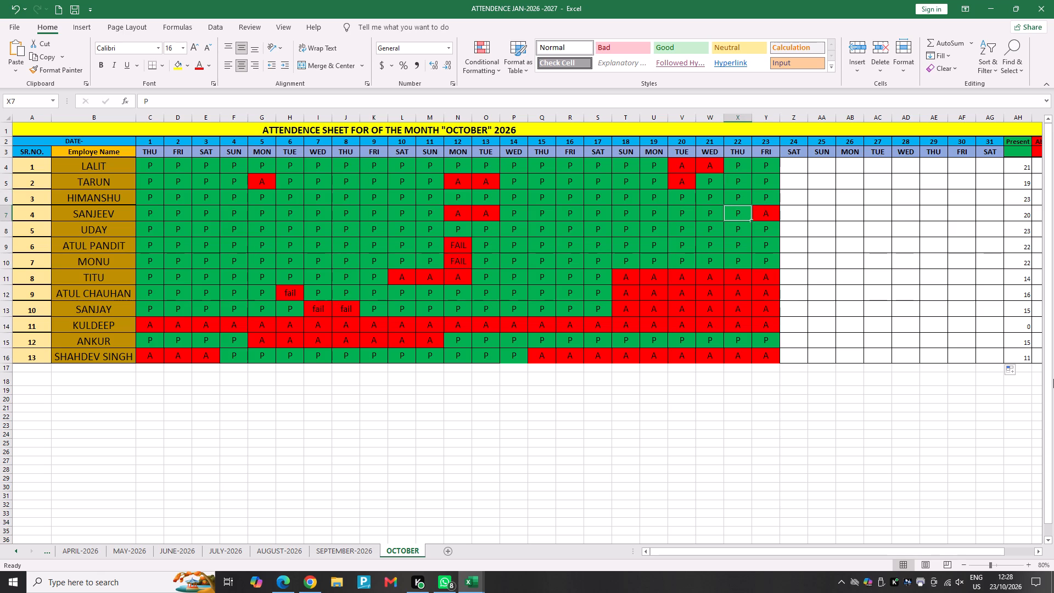
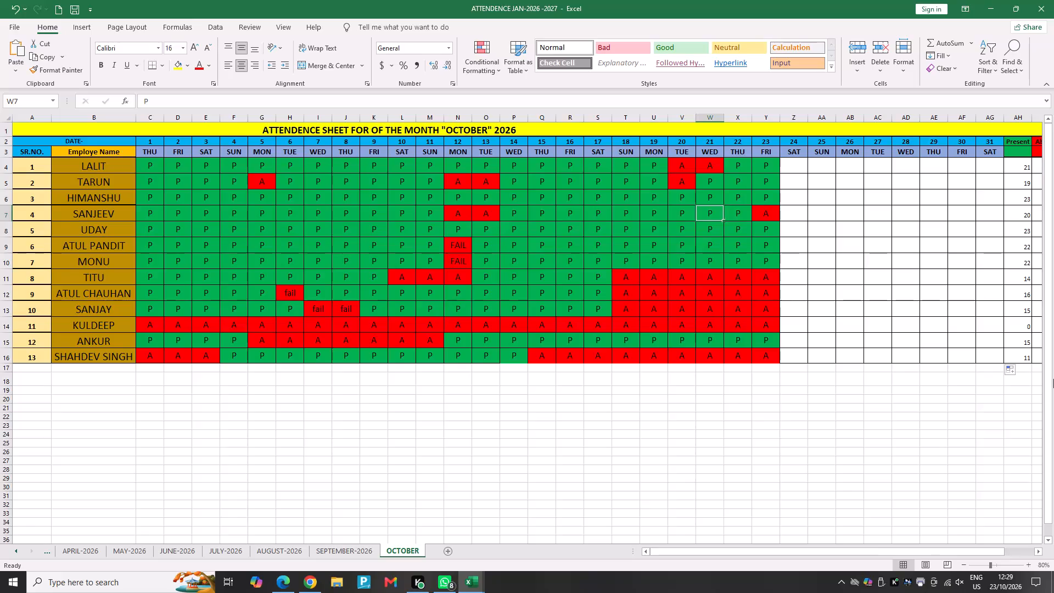
Check employee 4's marks from the 21st to the 23rd against the neighbouring rows and the blank 24th.
key(Right)
key(Right)
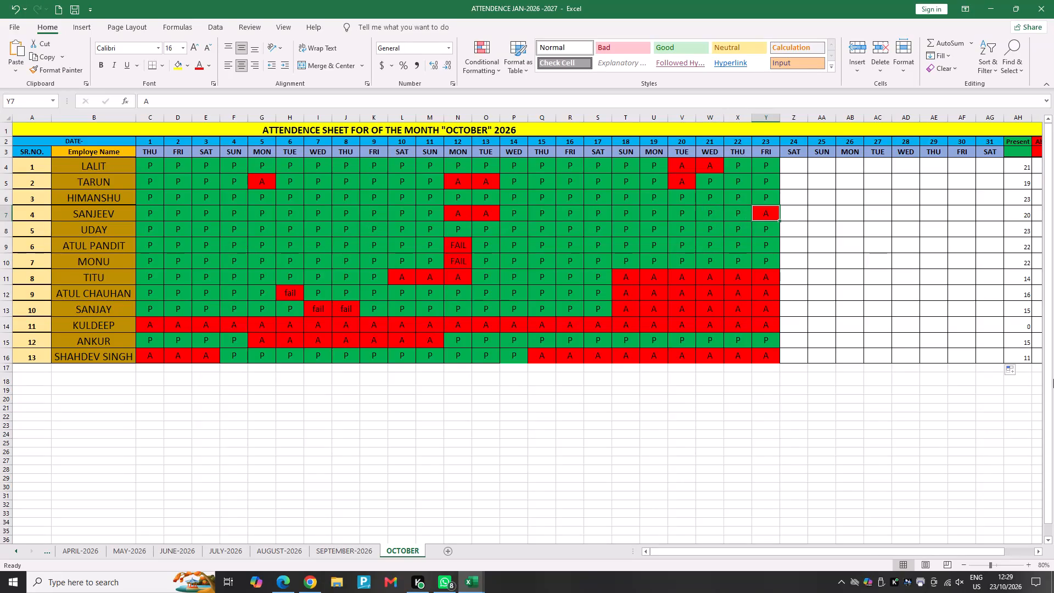
key(Right)
key(Down)
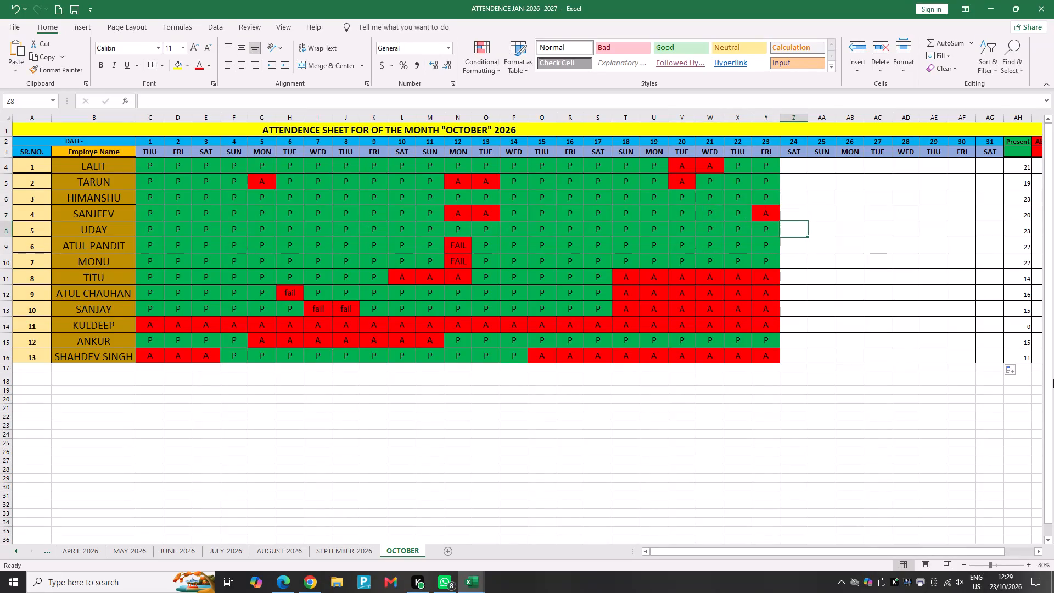
key(Up)
key(Left)
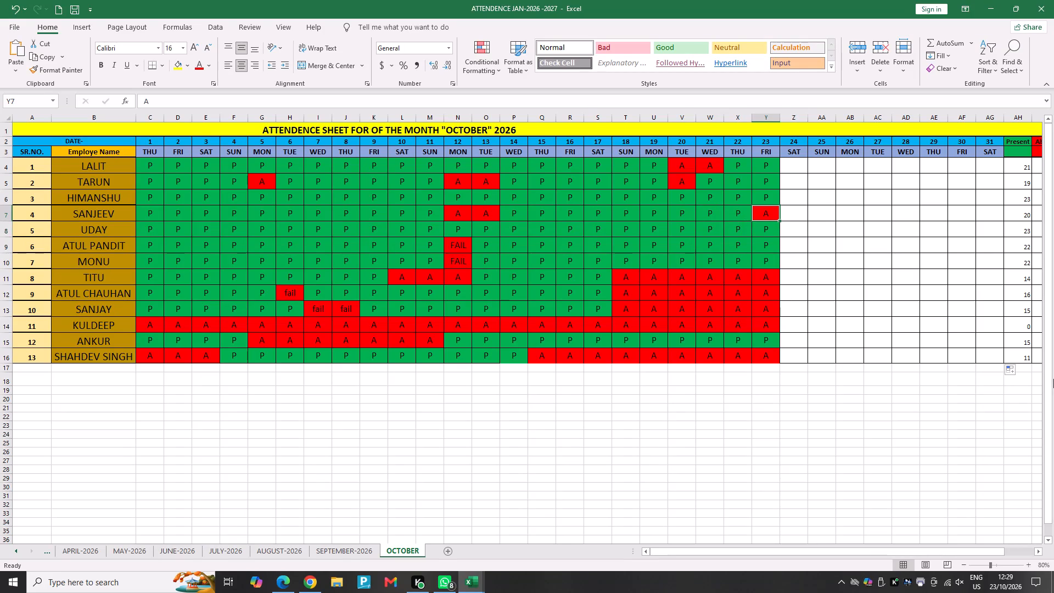
key(Down)
key(Up)
key(Up)
key(Up)
key(Left)
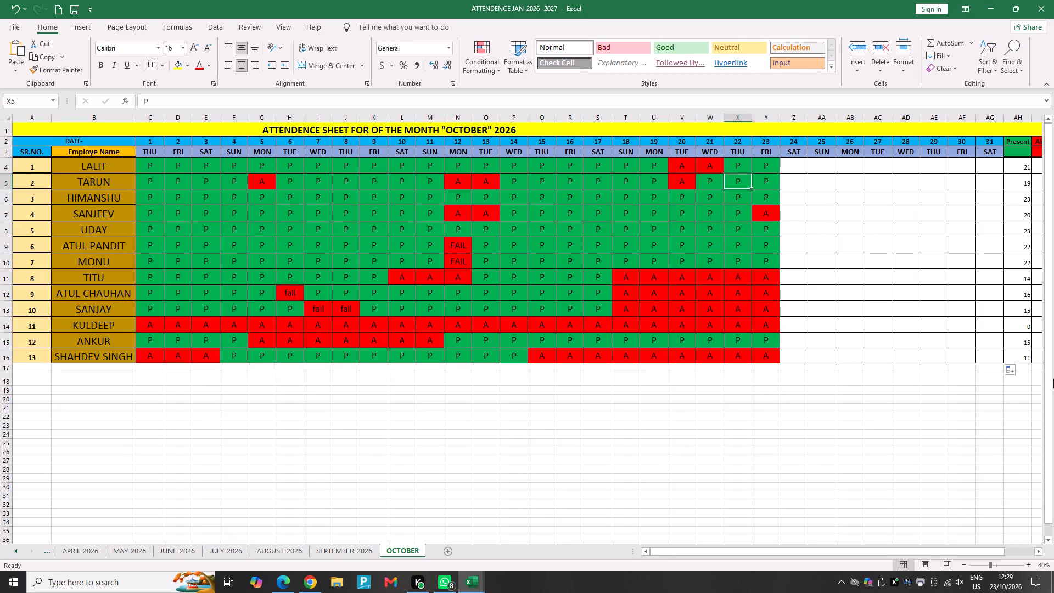
Review the marks for the 22nd and 23rd row by row from employee 2 down to employee 5.
key(Left)
key(Right)
key(Right)
key(Down)
key(Left)
key(Down)
key(Right)
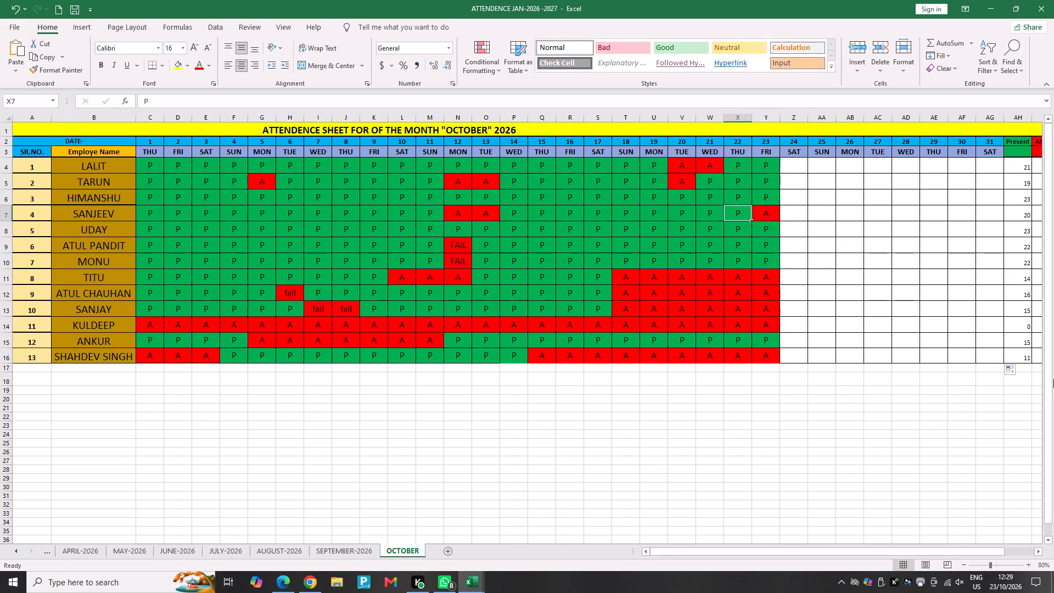
key(Up)
key(Left)
key(Down)
key(Down)
key(Right)
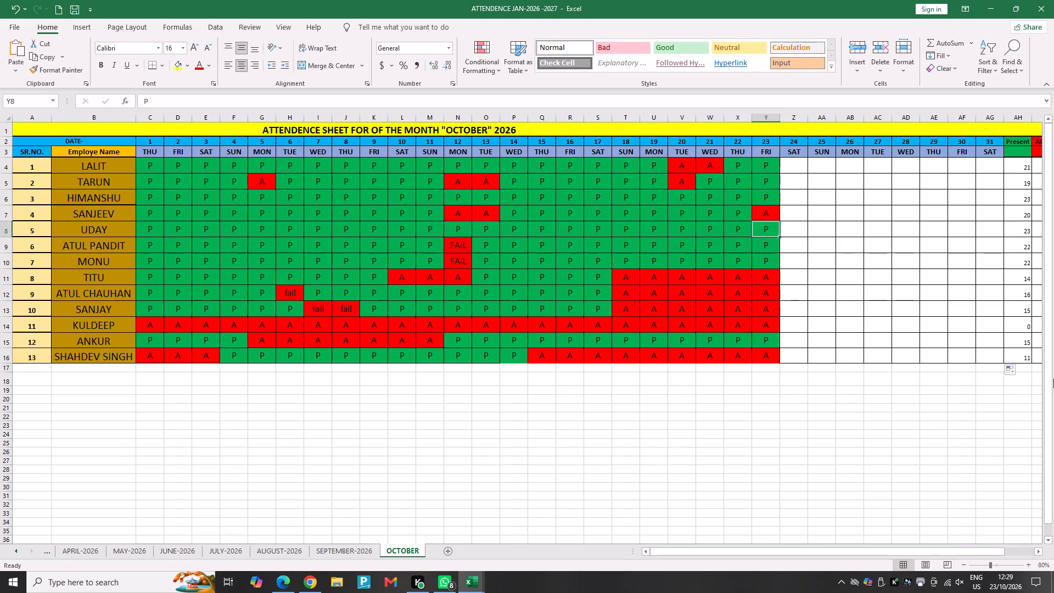
Compare the marks for the 22nd and 23rd across employees 3, 4 and 5.
key(Up)
key(Down)
key(Left)
key(Up)
key(Up)
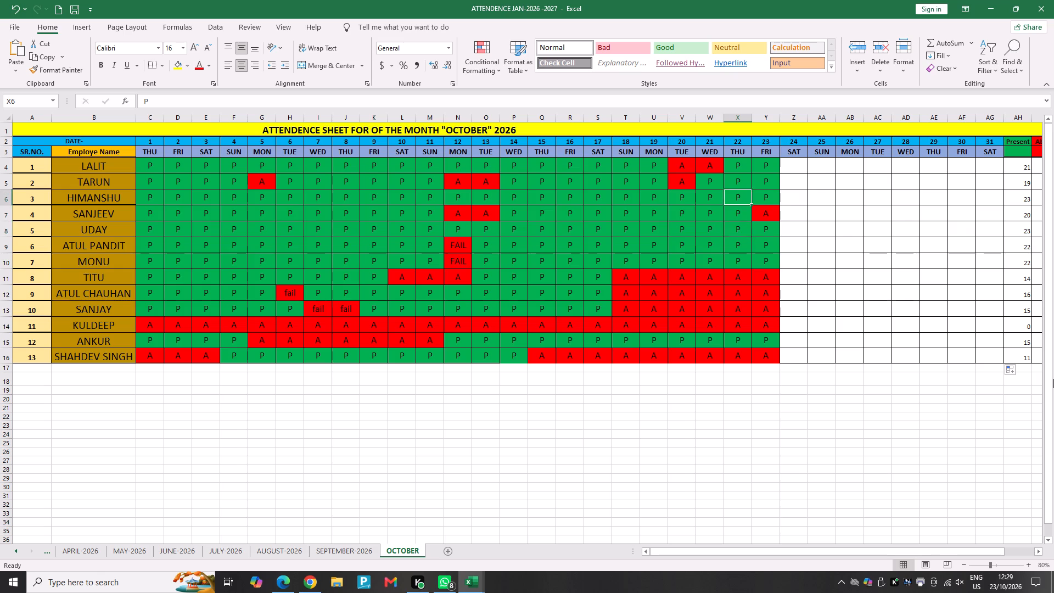
key(Right)
key(Left)
key(Down)
key(Down)
key(Right)
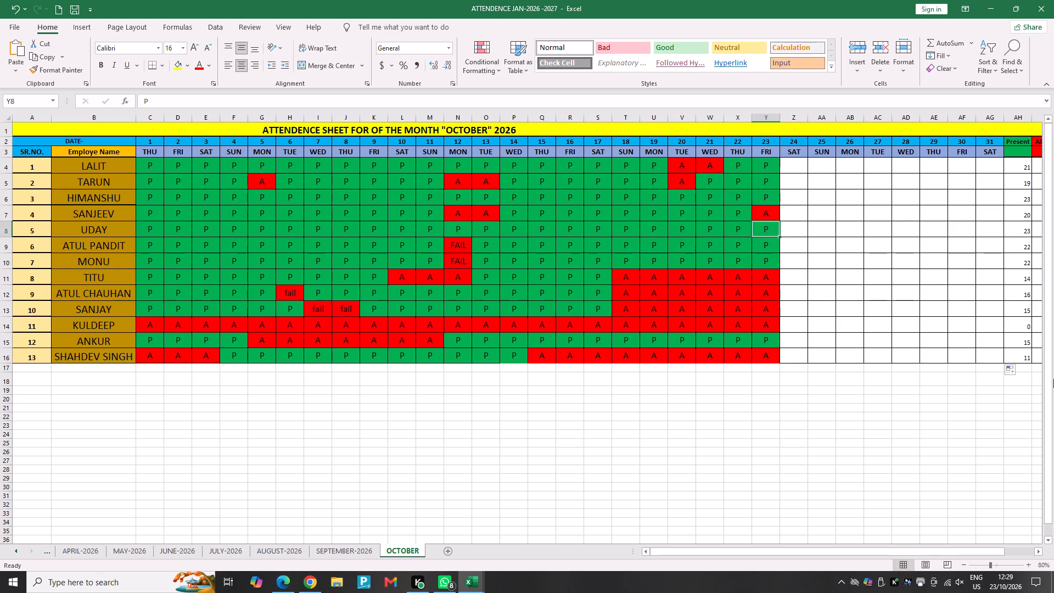
Recheck the marks for the 22nd and 23rd from employee 2 down to employee 5.
key(Left)
key(Up)
key(Up)
key(Up)
key(Right)
key(Down)
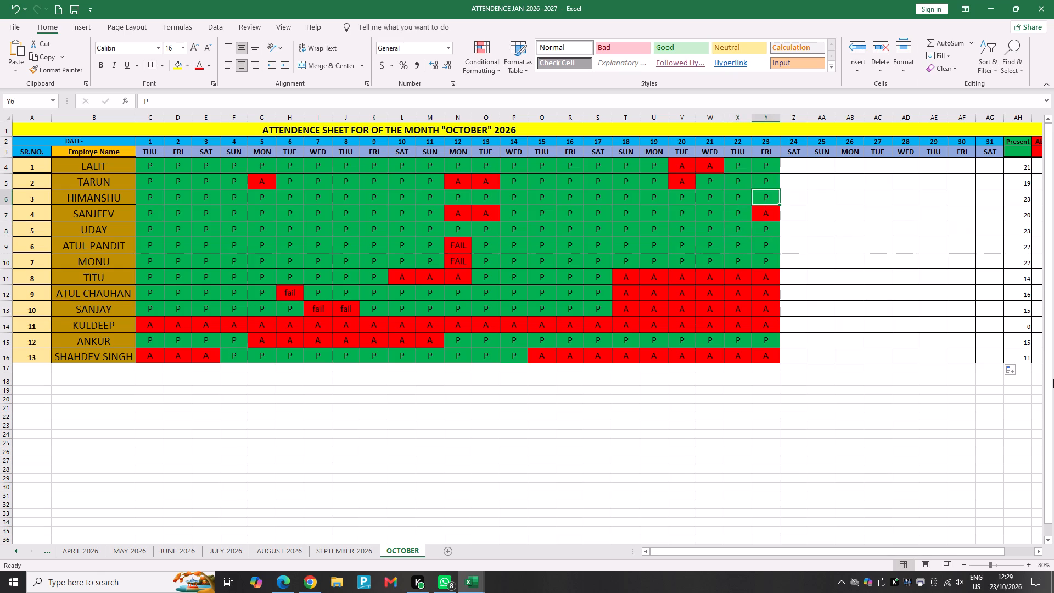
key(Left)
key(Down)
key(Down)
key(Right)
key(Up)
key(Down)
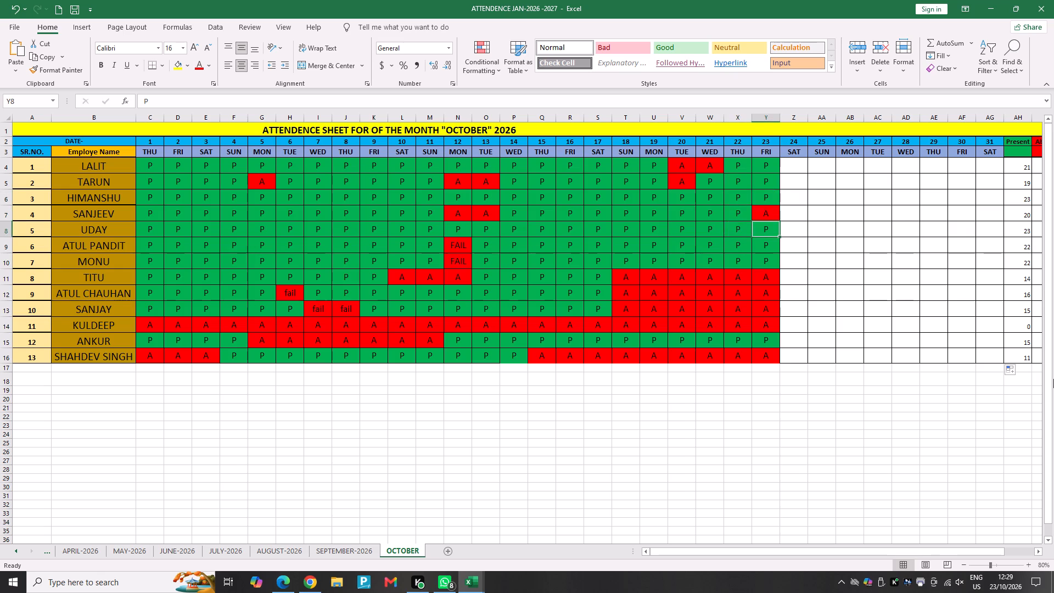
Examine the marks from the 21st to the 23rd once more for employees 3 to 5.
key(Left)
key(Left)
key(Up)
key(Right)
key(Down)
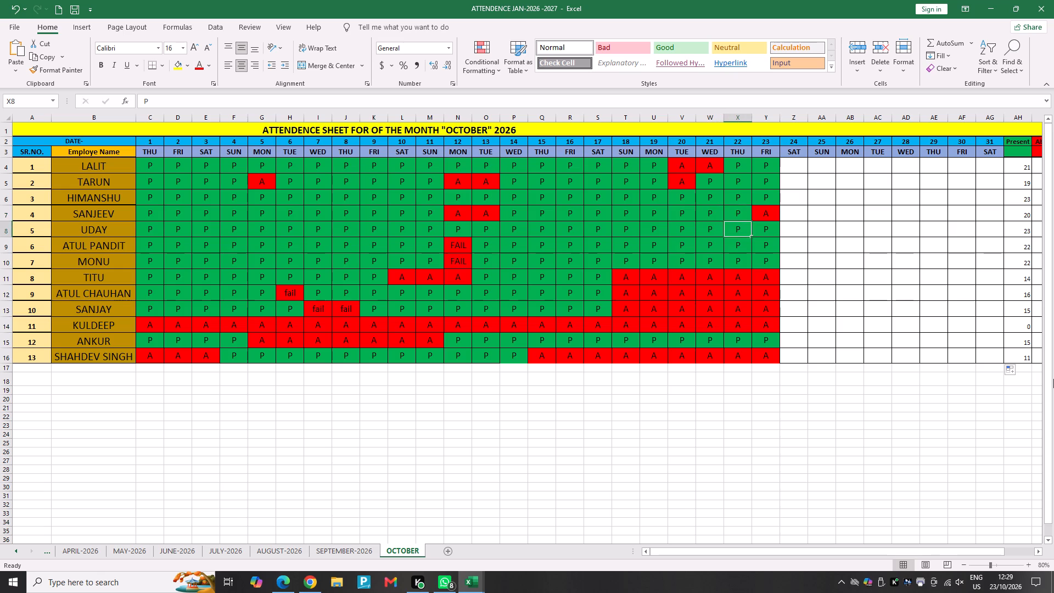
key(Up)
key(Up)
key(Right)
key(Left)
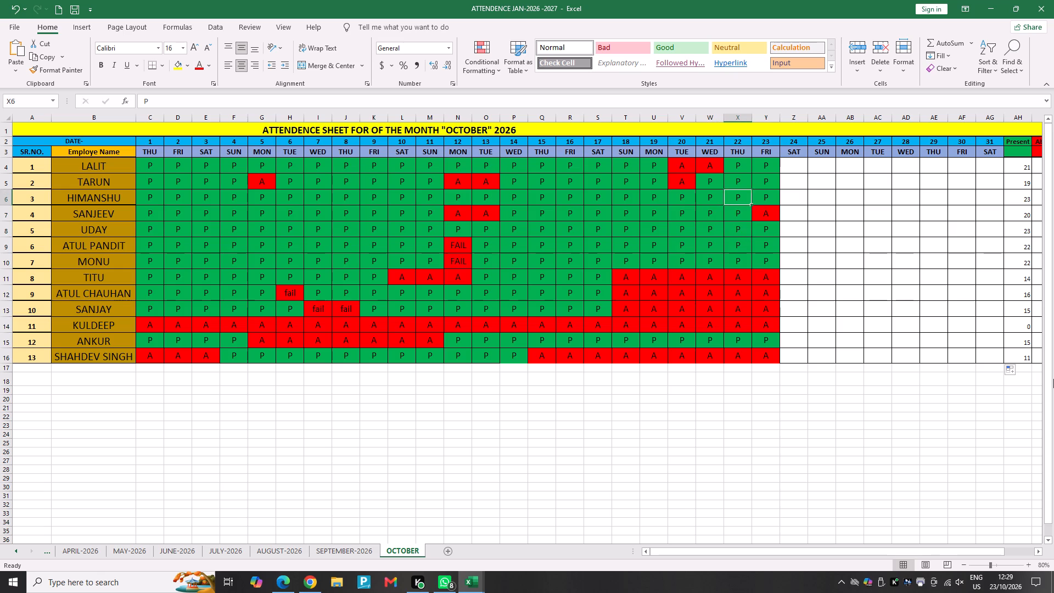
key(Down)
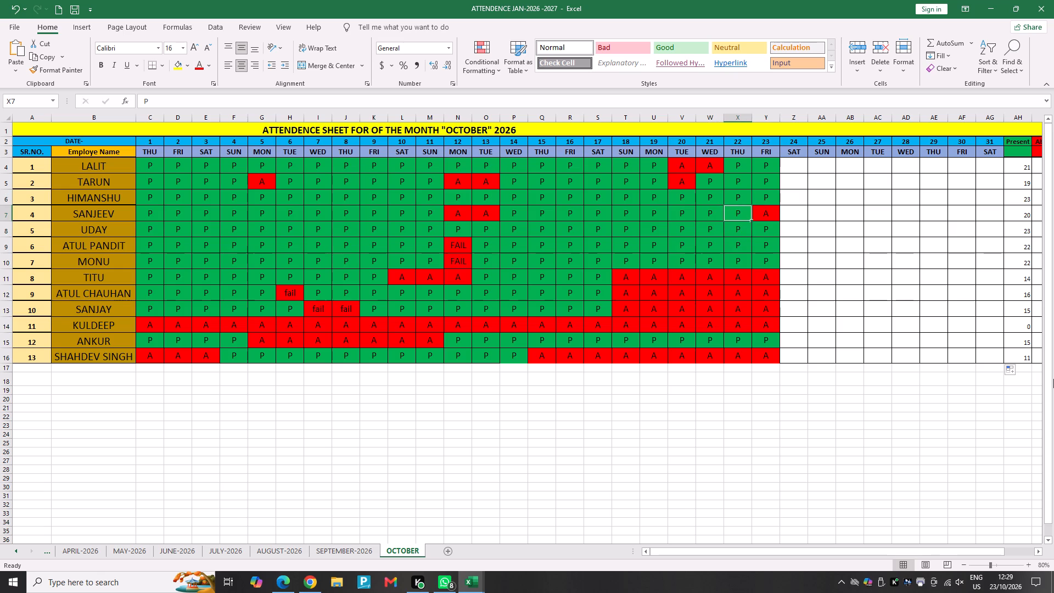
key(Down)
key(Right)
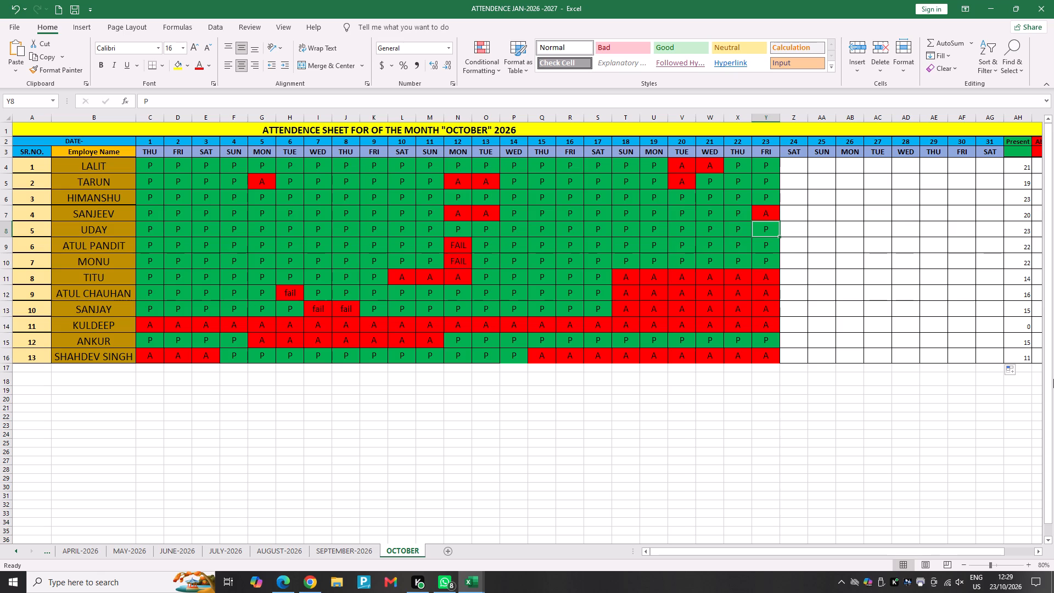
Highlight the 23rd's marks from employee 1 through employee 13 to review the whole day, ending back at employee 1.
key(Up)
key(Up)
key(Up)
key(Up)
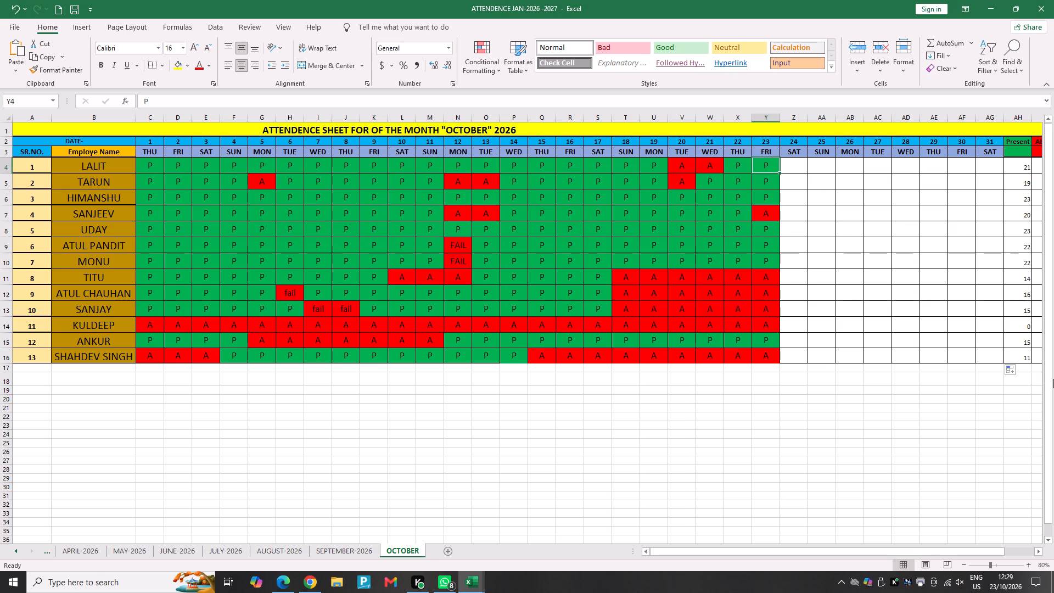
key(shift+Down)
key(shift+Down)
key(shift+Down)
key(shift+Down)
key(shift+Down)
key(shift+Down)
key(shift+Down)
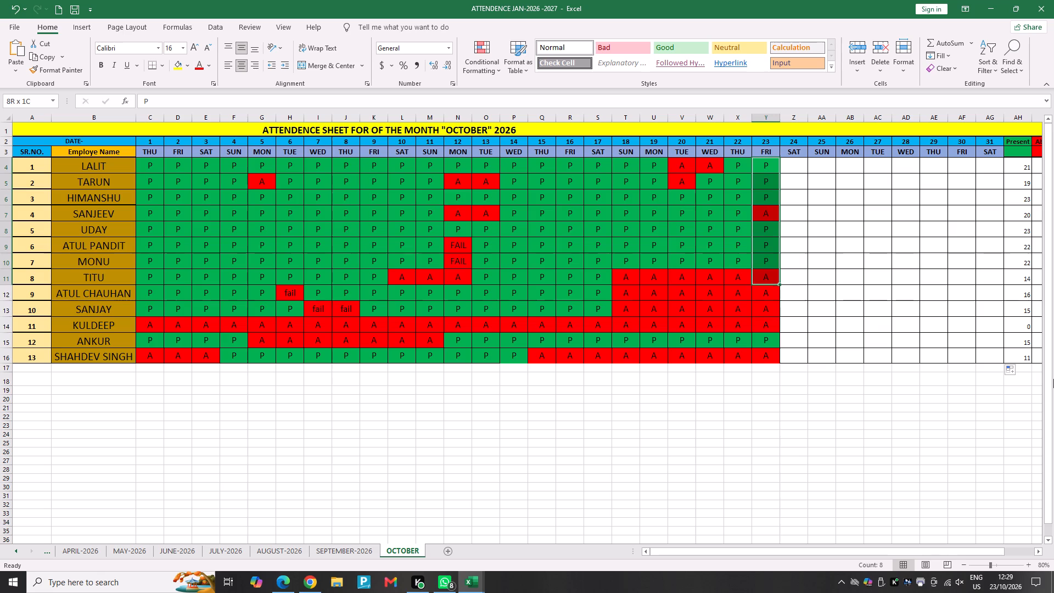
key(shift+Down)
key(shift+Down)
key(shift+Down)
key(shift+Down)
key(shift+Down)
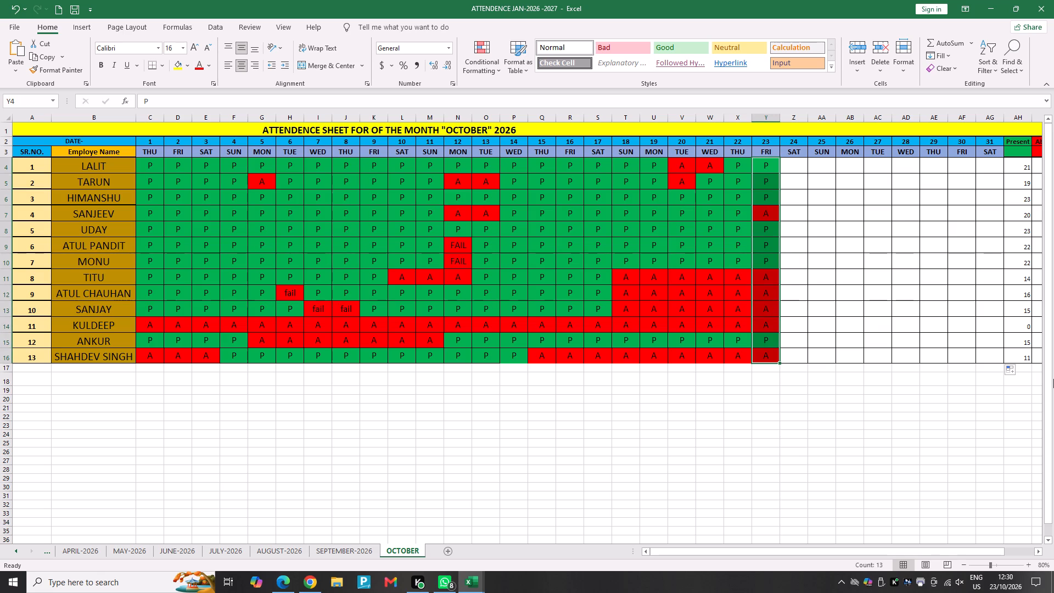
key(Left)
key(Up)
key(Right)
key(Down)
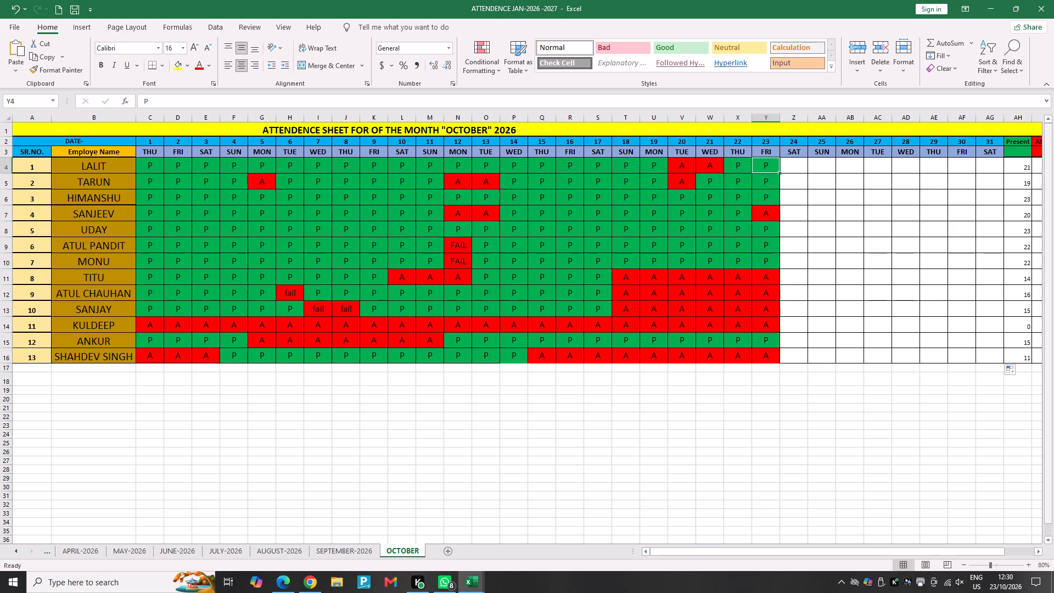
Check the weekday headings for the 23rd and 24th and employee 1's cells beneath them.
click(762, 148)
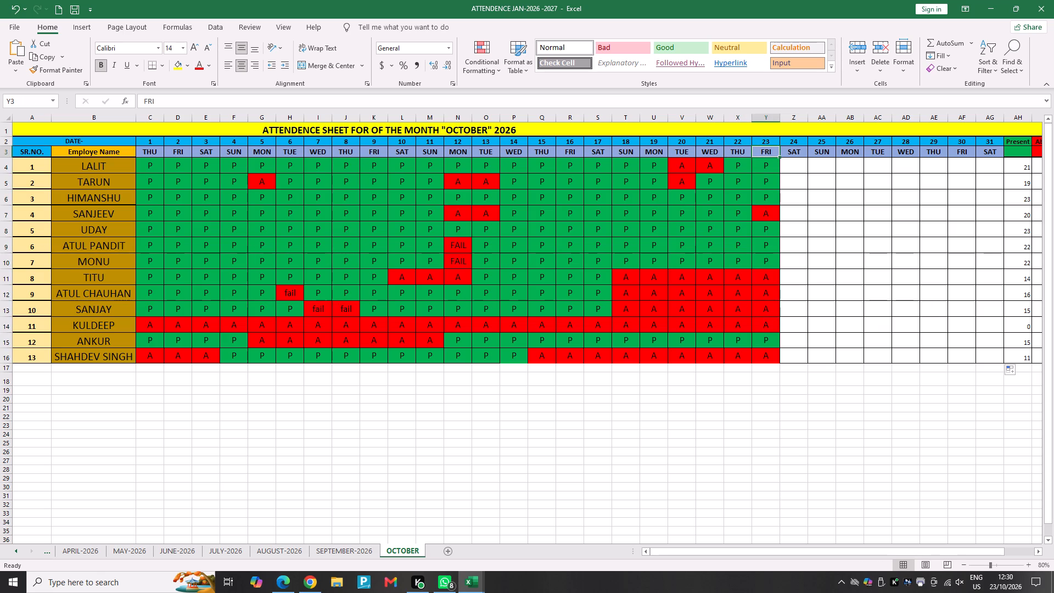
click(806, 150)
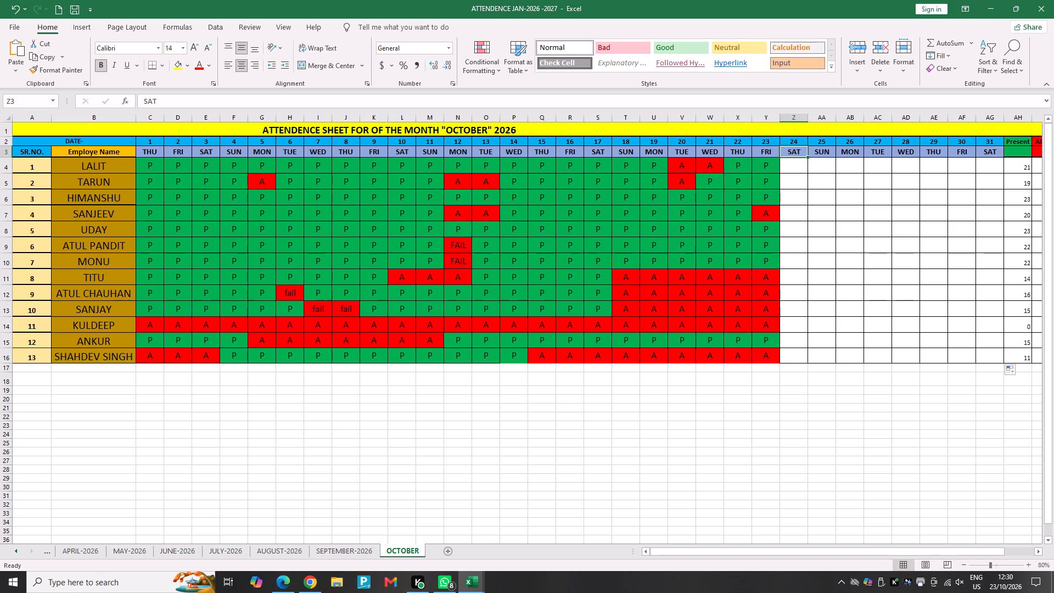
click(784, 172)
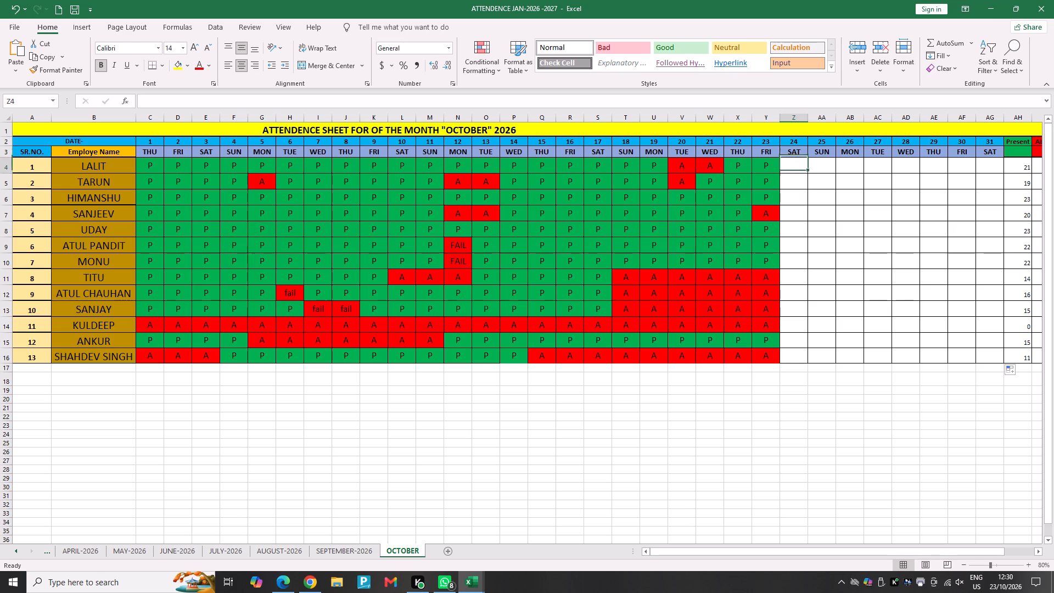
click(776, 170)
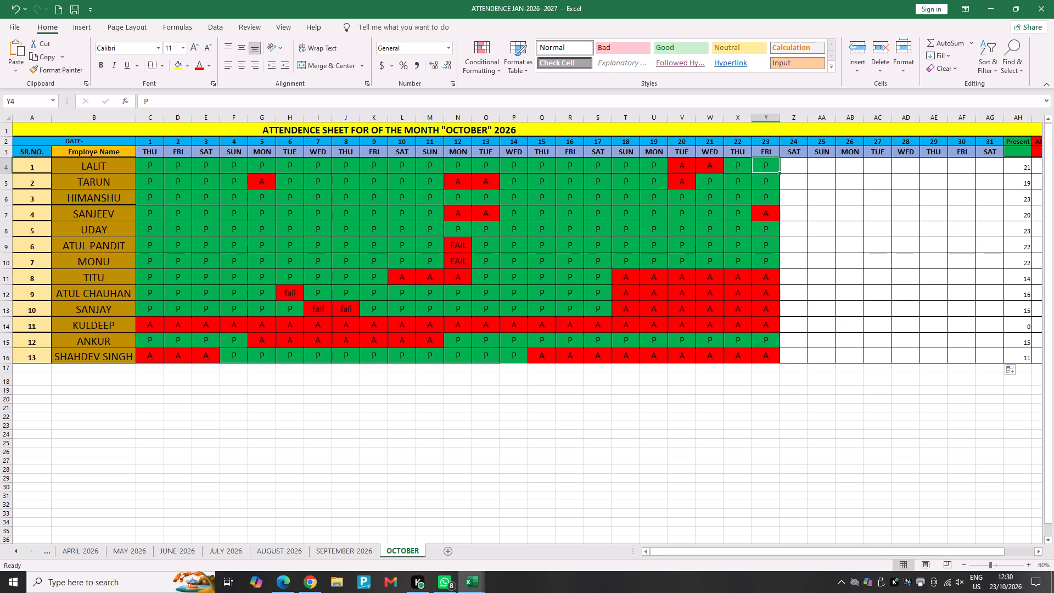
click(780, 173)
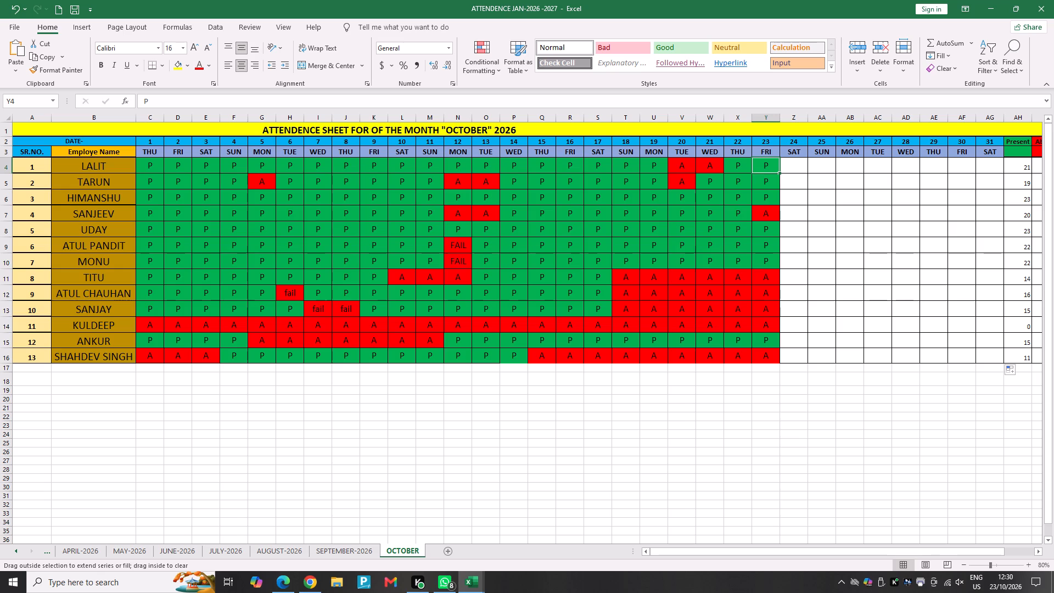
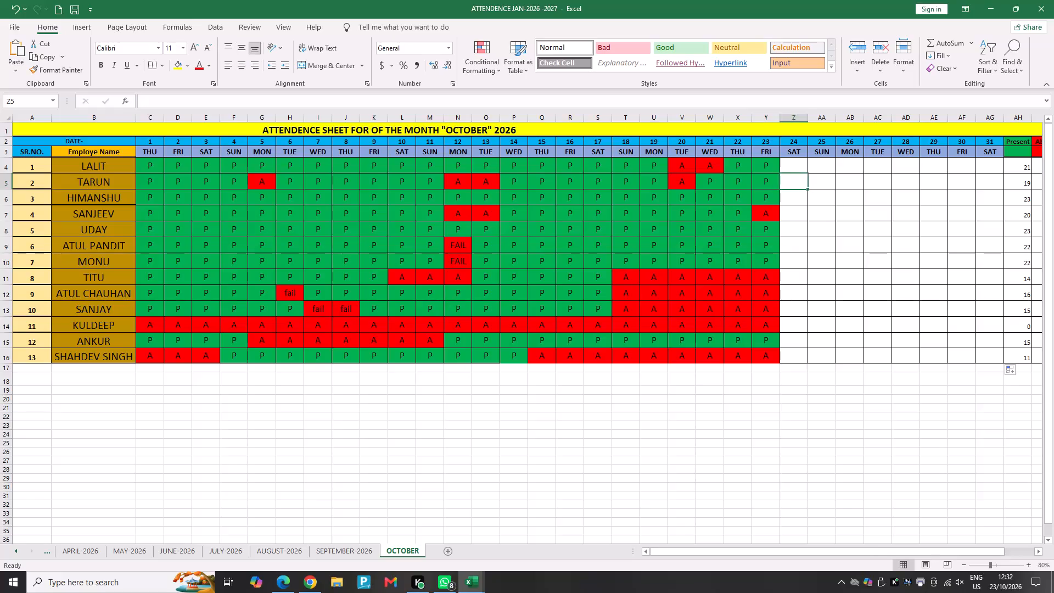
Compare the cells for the 23rd and 24th across employees 1 to 3, including the weekday headings above them.
key(Up)
key(Left)
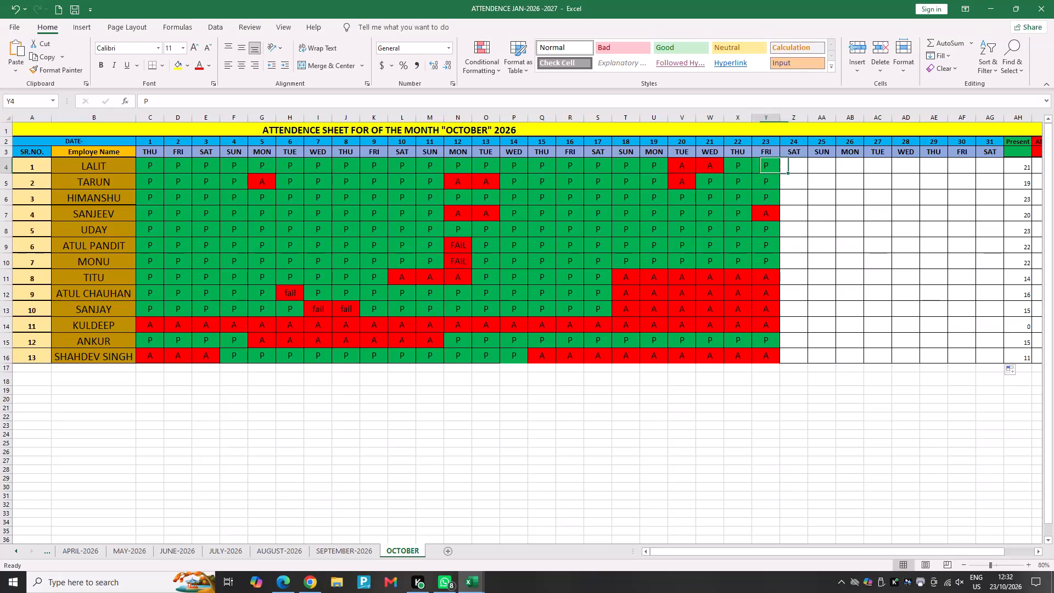
key(Down)
key(Down)
key(Right)
key(Up)
key(Up)
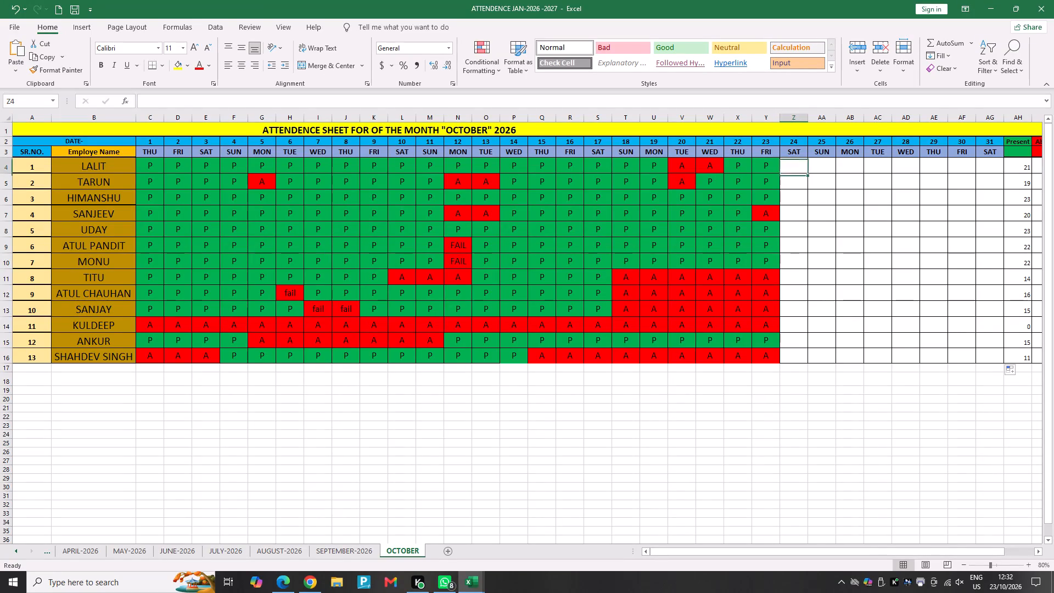
key(Up)
key(Left)
key(Down)
key(Right)
key(Down)
key(Down)
key(Left)
key(Up)
key(Up)
key(Up)
key(Right)
key(Down)
key(Left)
key(Down)
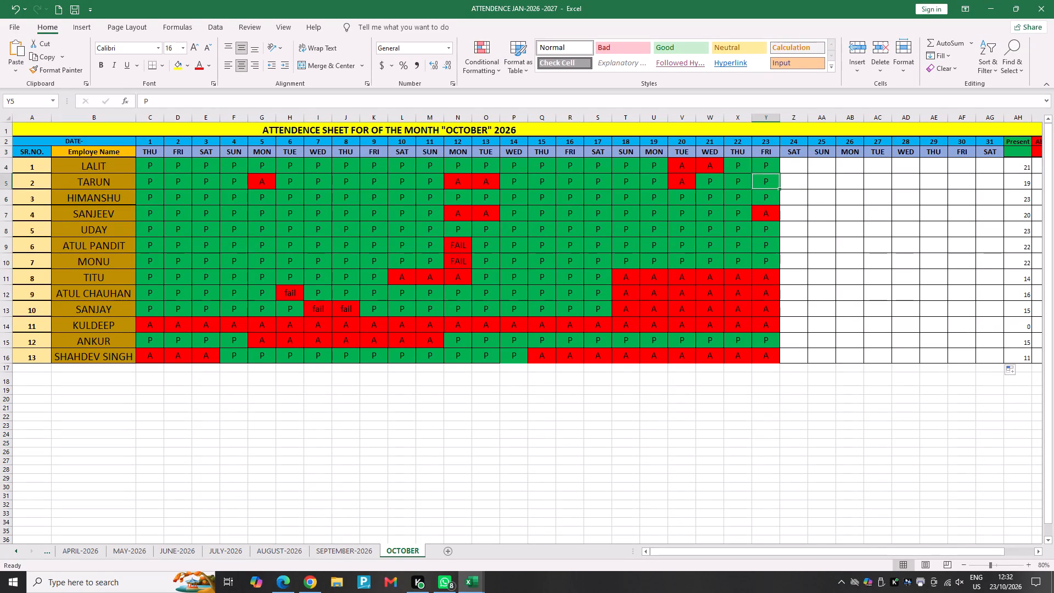
Review the 23rd's marks from employee 3 down to employee 12.
key(Down)
key(Down)
key(Right)
key(Up)
key(Left)
key(Down)
key(Down)
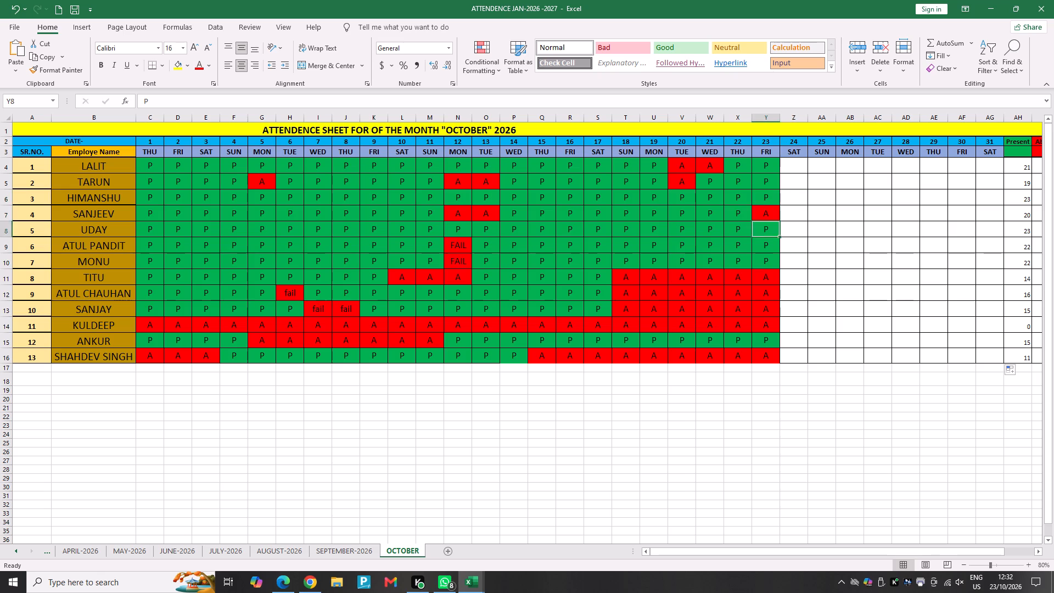
key(Down)
key(Down)
key(Down)
key(Down)
key(Down)
key(Down)
key(Down)
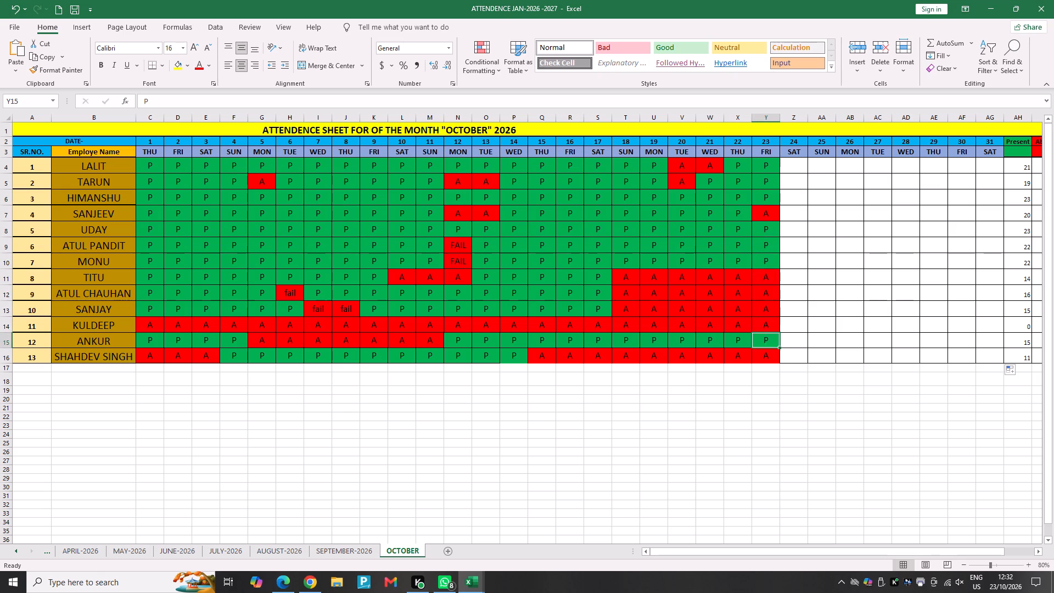
Recheck the 23rd's marks upward from employee 12 to the sheet title.
key(Up)
key(Up)
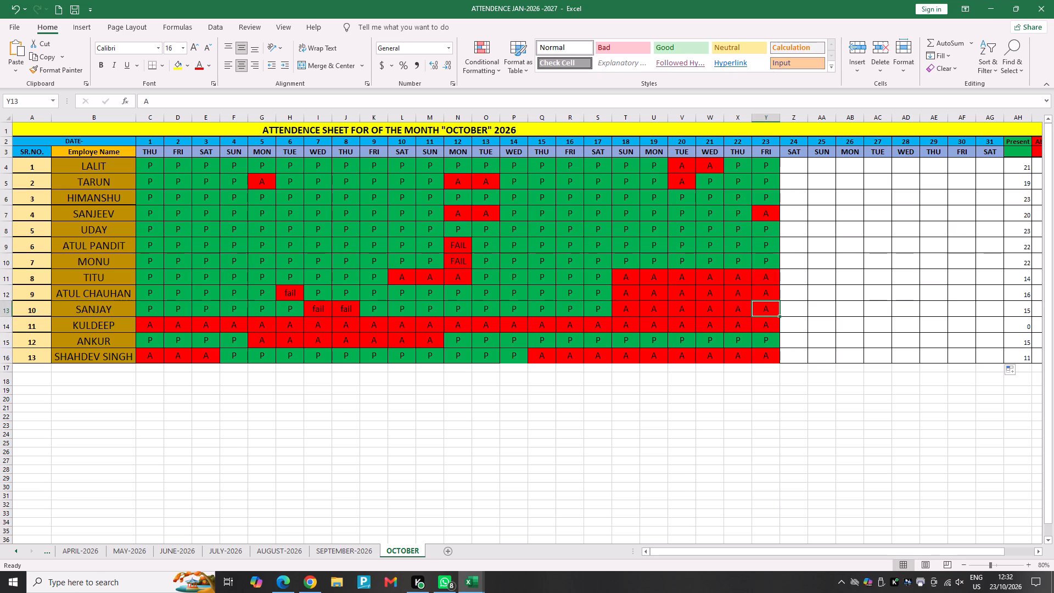
key(Up)
key(Up)
key(Up)
key(Up)
key(Up)
key(Up)
key(Up)
key(Up)
key(Up)
key(Up)
key(Up)
key(Up)
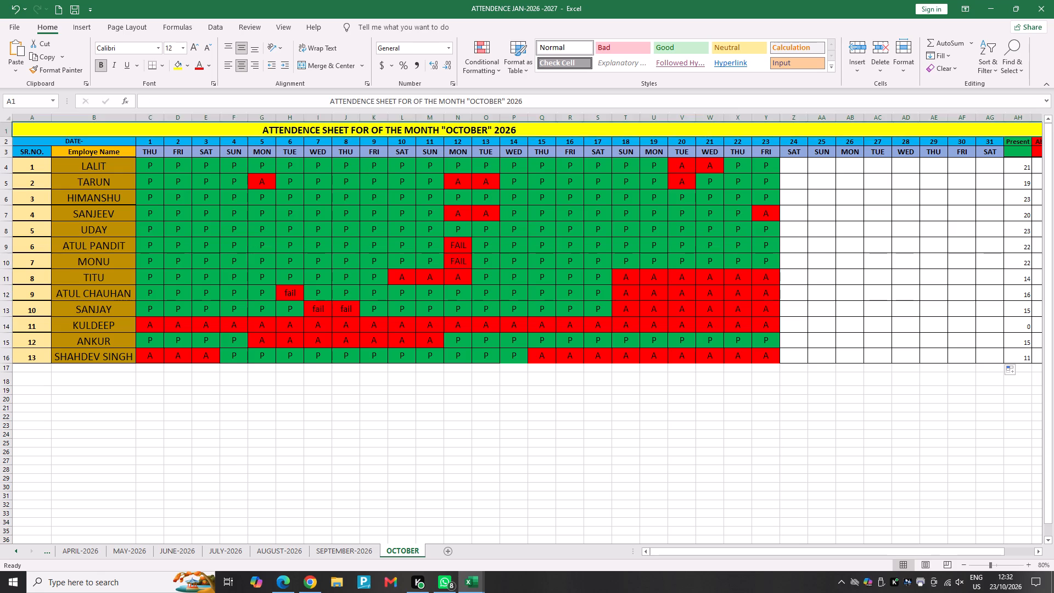
Check employees 1 and 2 again for the 23rd and the adjoining cells for the 24th.
key(Down)
key(Down)
key(Down)
key(Down)
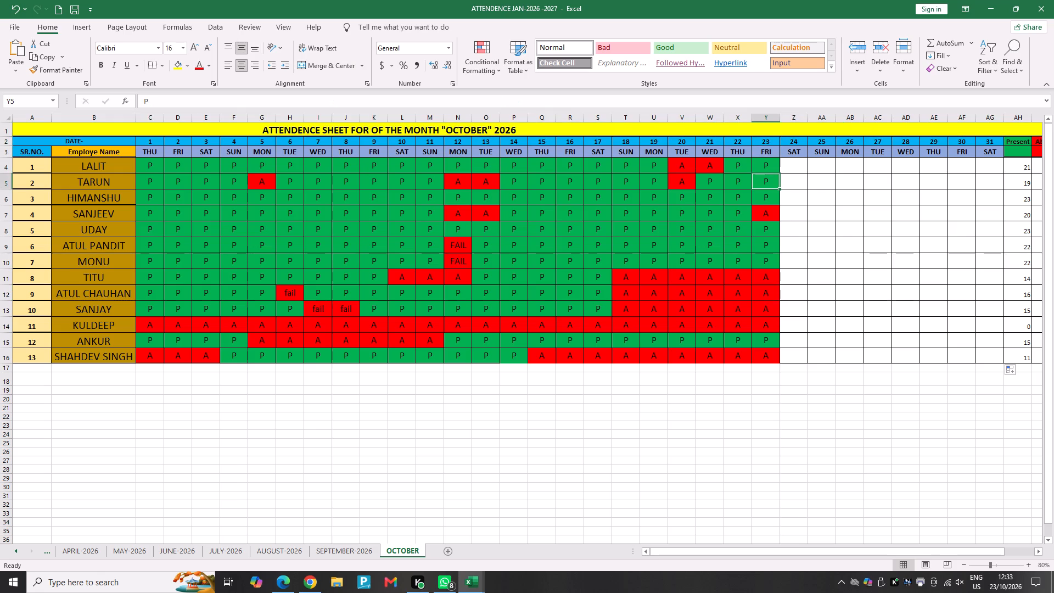
key(Up)
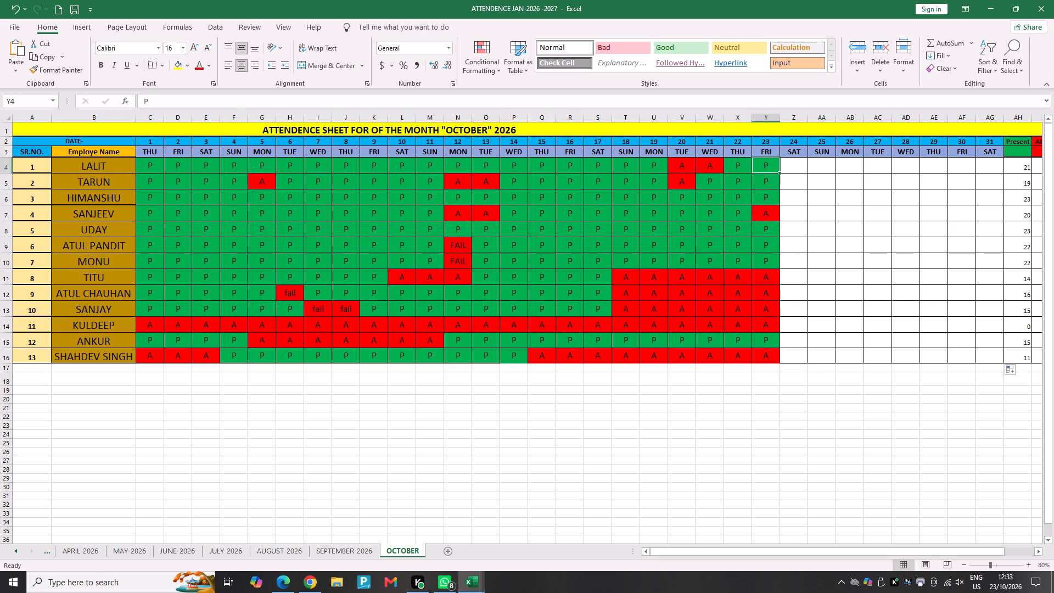
key(Down)
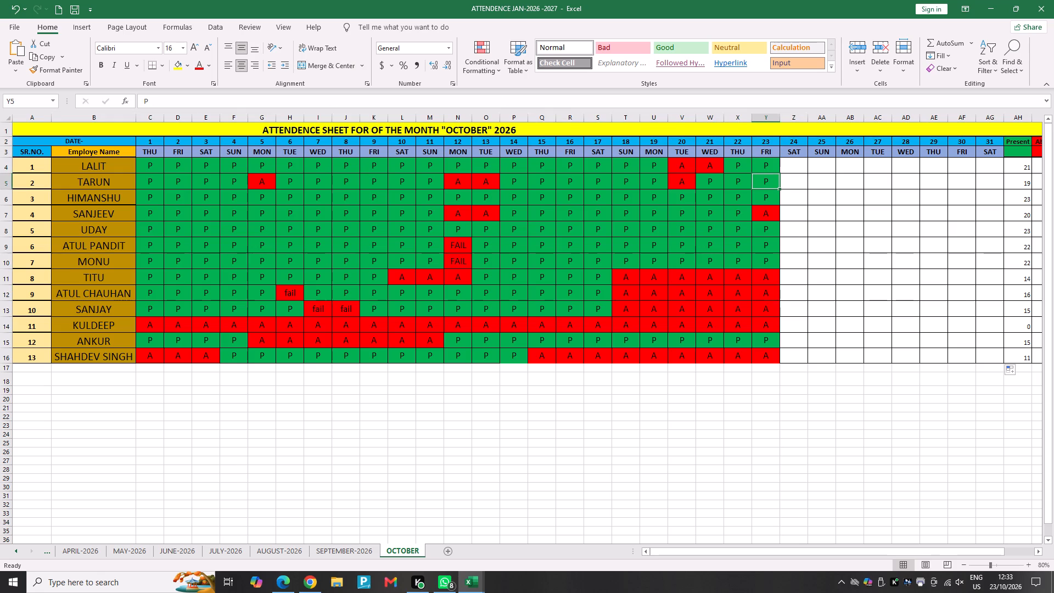
key(Up)
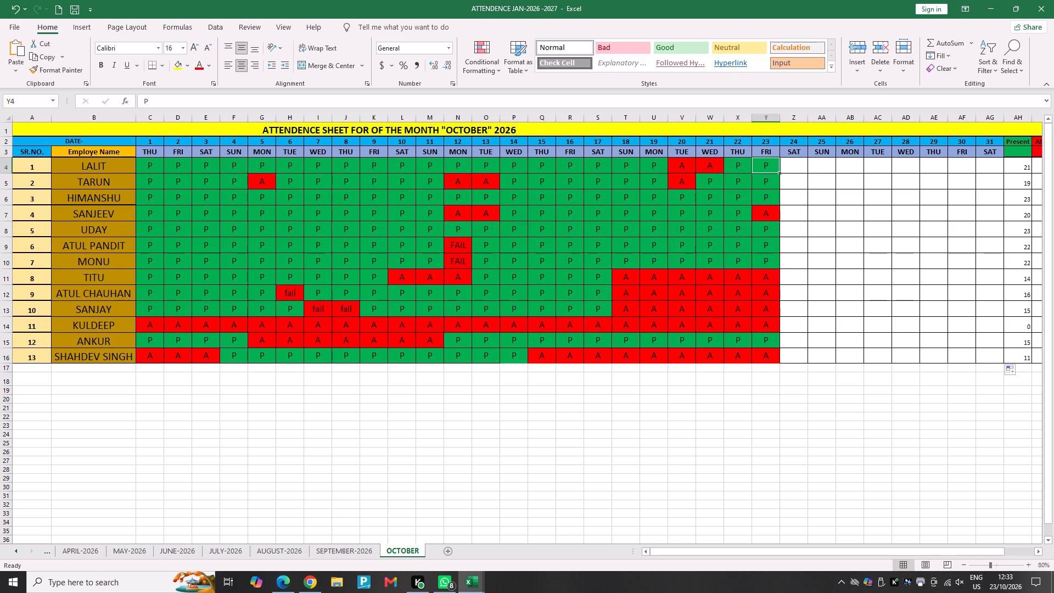
key(Right)
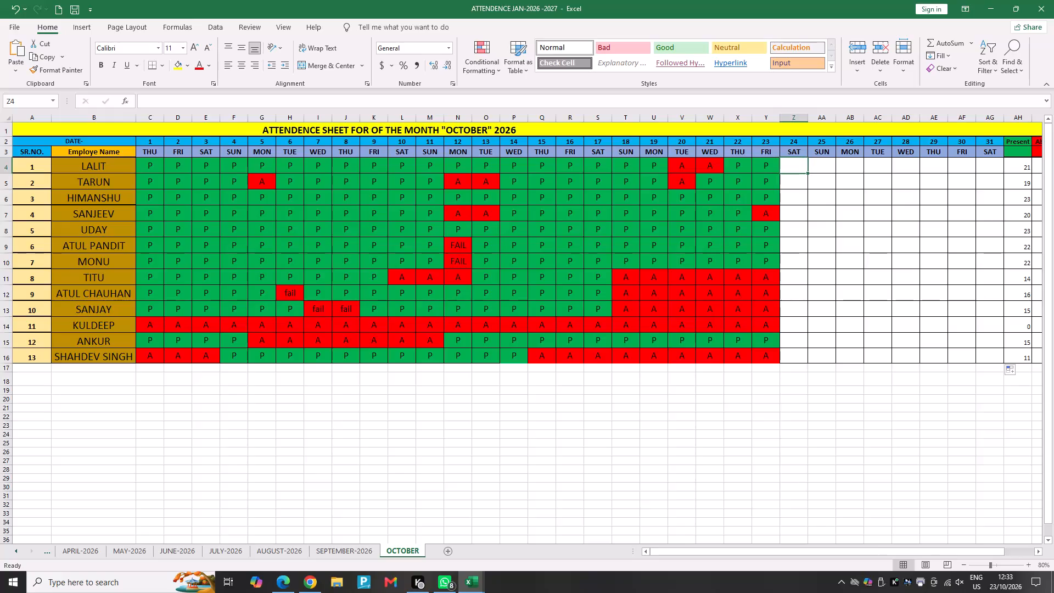
key(Down)
key(Left)
key(Up)
key(Right)
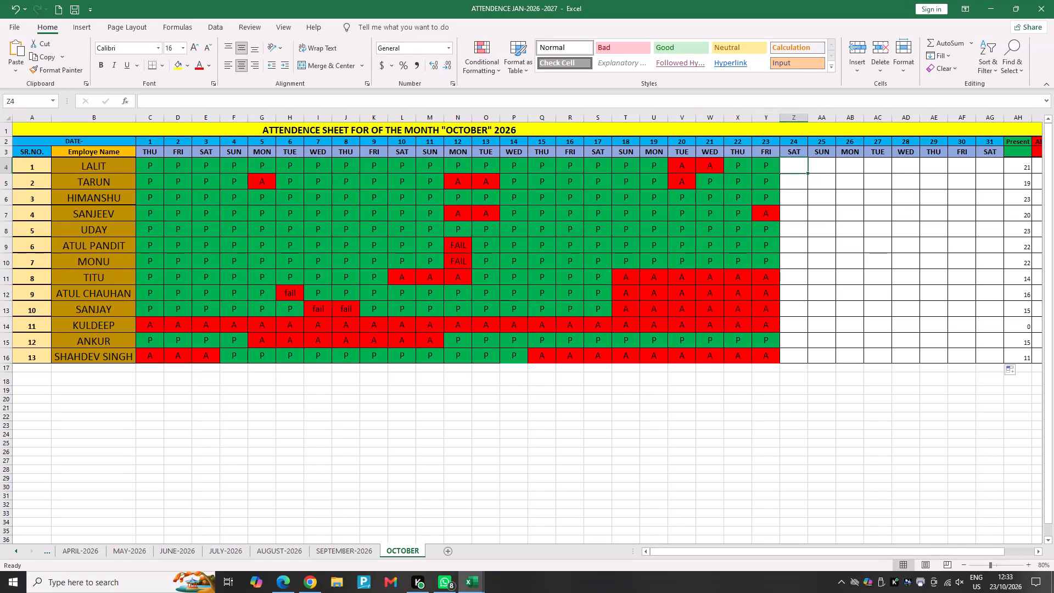
Look through the 24th's cells from employee 1 down to employee 13.
key(Down)
key(Down)
key(Down)
key(Down)
key(Down)
key(Down)
key(Down)
key(Down)
key(Down)
key(Down)
key(Down)
key(Down)
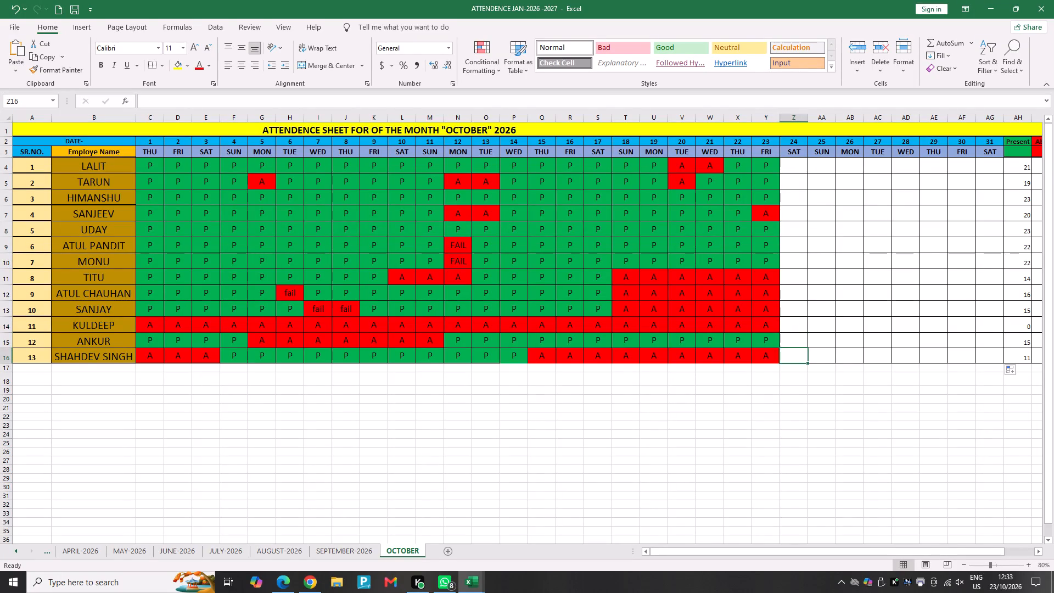
Review the 23rd's marks from employee 13 up through the date heading to the sheet title.
key(Left)
key(Up)
key(Up)
key(Up)
key(Up)
key(Up)
key(Up)
key(Up)
key(Up)
key(Up)
key(Up)
key(Up)
key(Up)
key(Up)
key(Up)
key(Up)
key(Up)
Recheck the 23rd's marks for employees 1 to 4, ending back at employee 1.
key(Down)
key(Down)
key(Down)
key(Down)
key(Down)
key(Down)
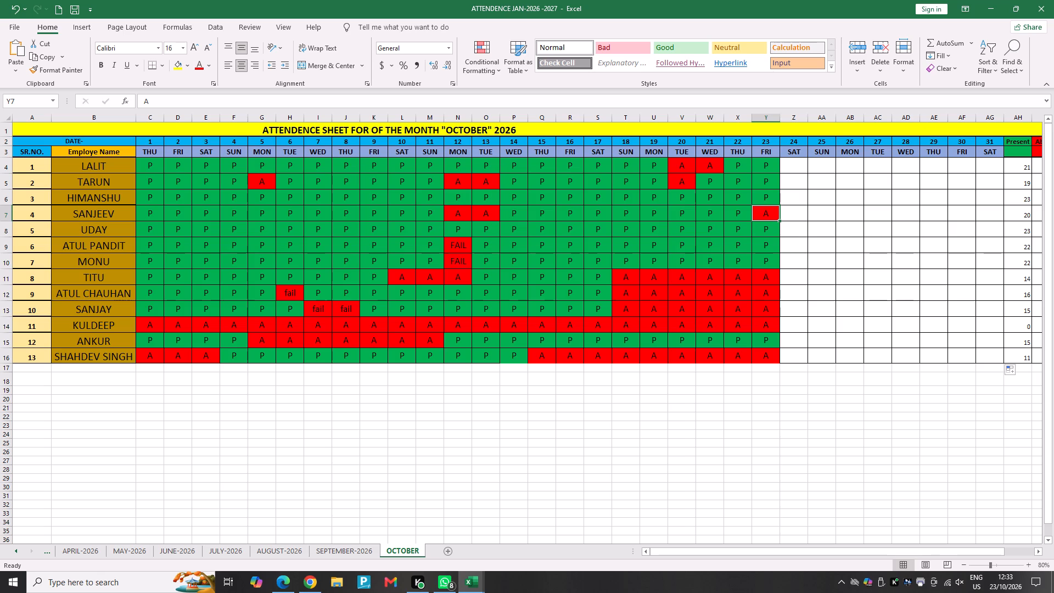
key(Up)
key(Up)
key(Up)
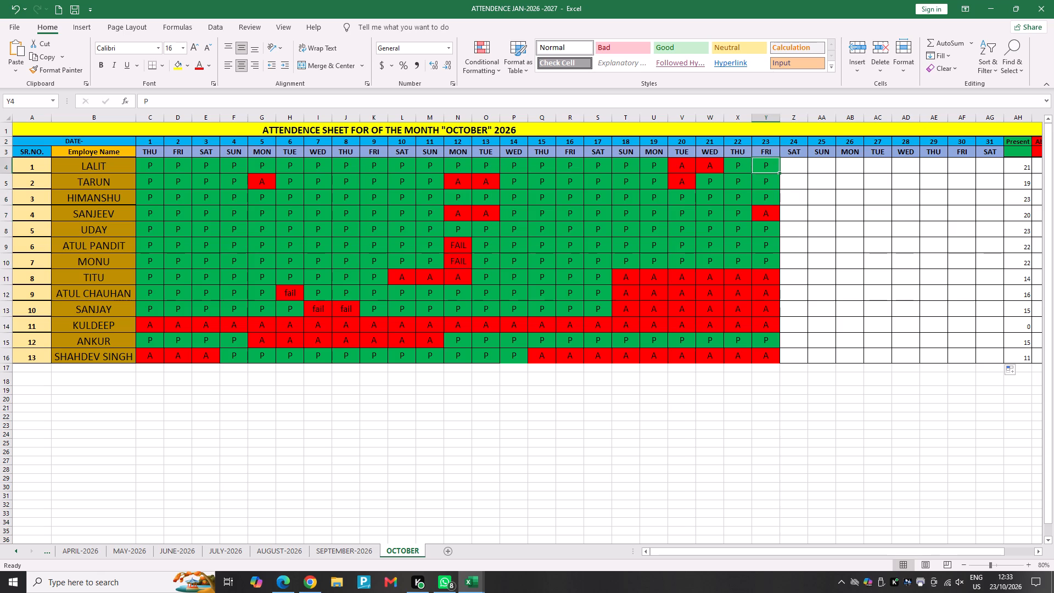
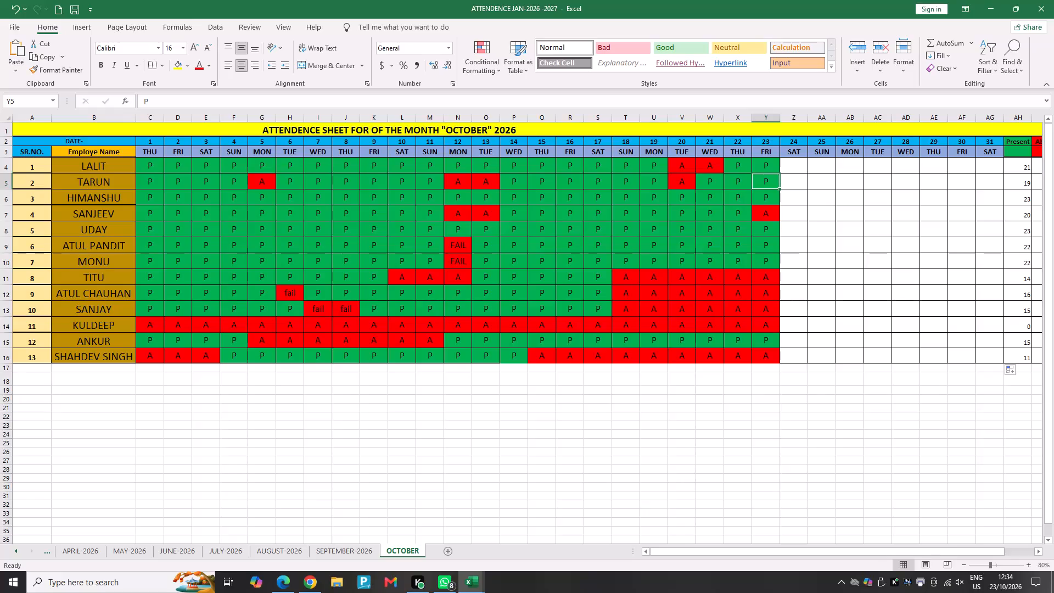
Recheck the 23rd's marks for employees 1 and 2 against the adjoining cells for the 24th.
key(Right)
key(Up)
key(Up)
key(Left)
key(Down)
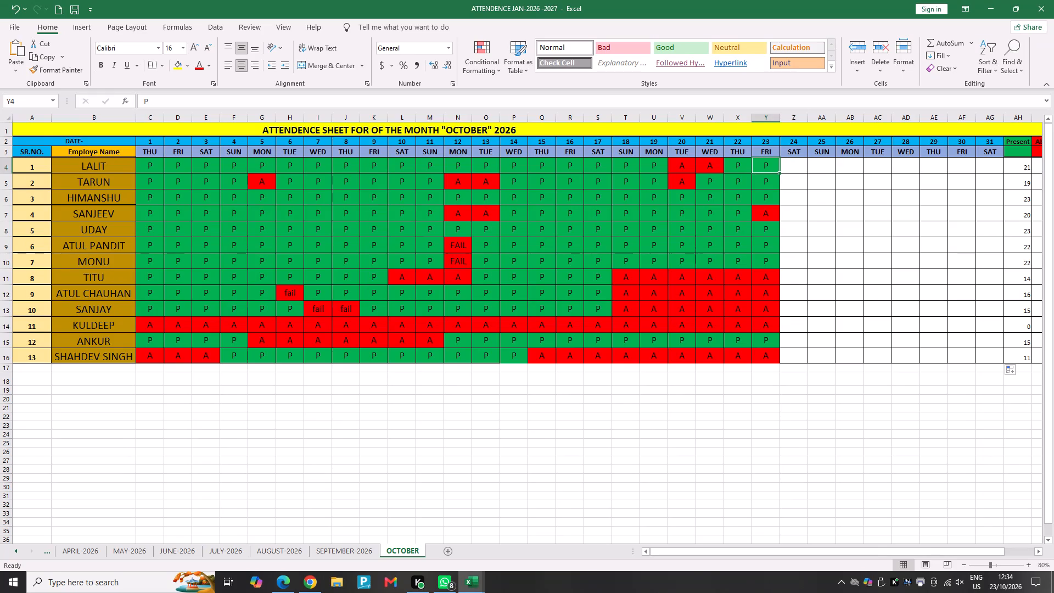
key(ctrl+a)
key(Right)
key(Left)
key(Down)
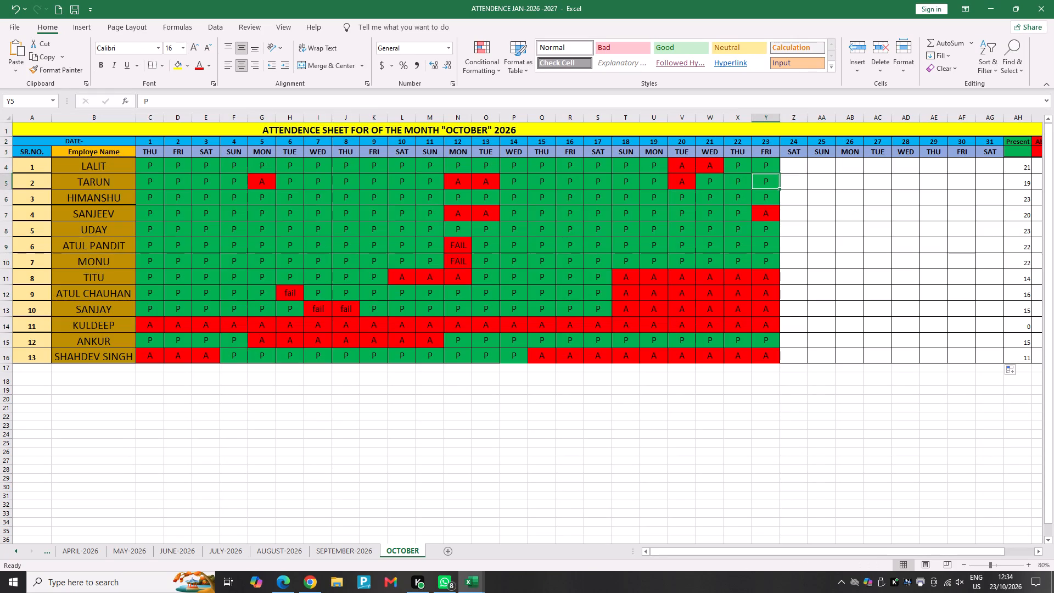
key(Right)
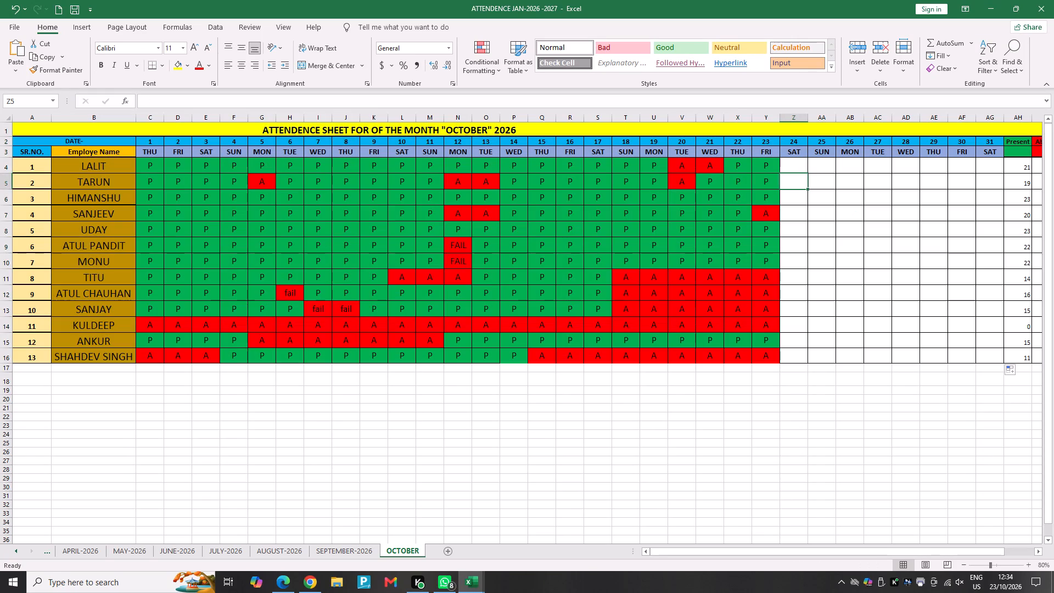
Check employee 4's mark for the 23rd together with the adjoining cell for the 24th, ending back on the 23rd.
click(767, 210)
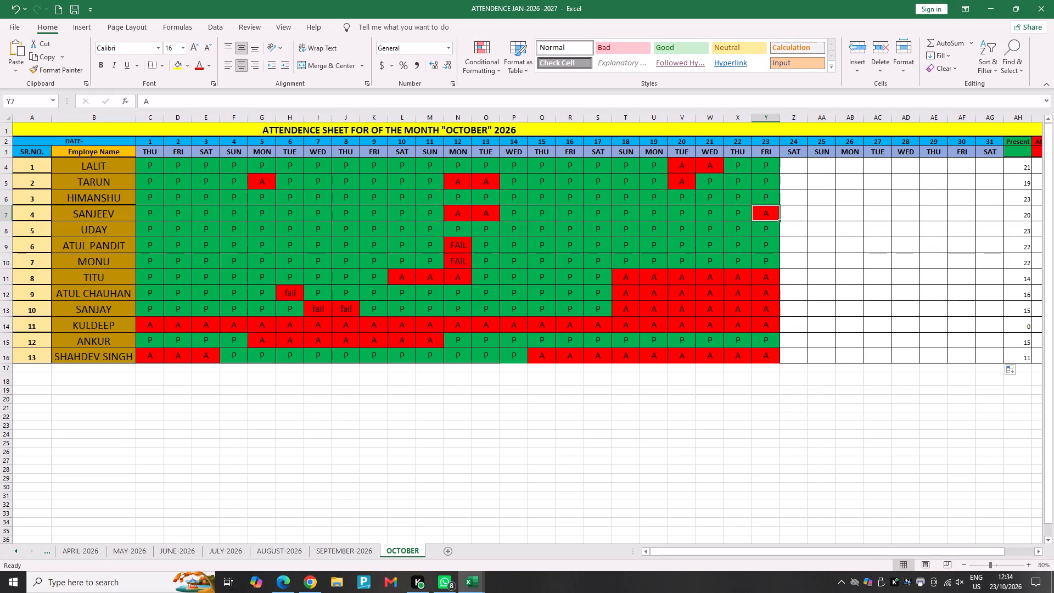
key(shift+Right)
key(Return)
key(Return)
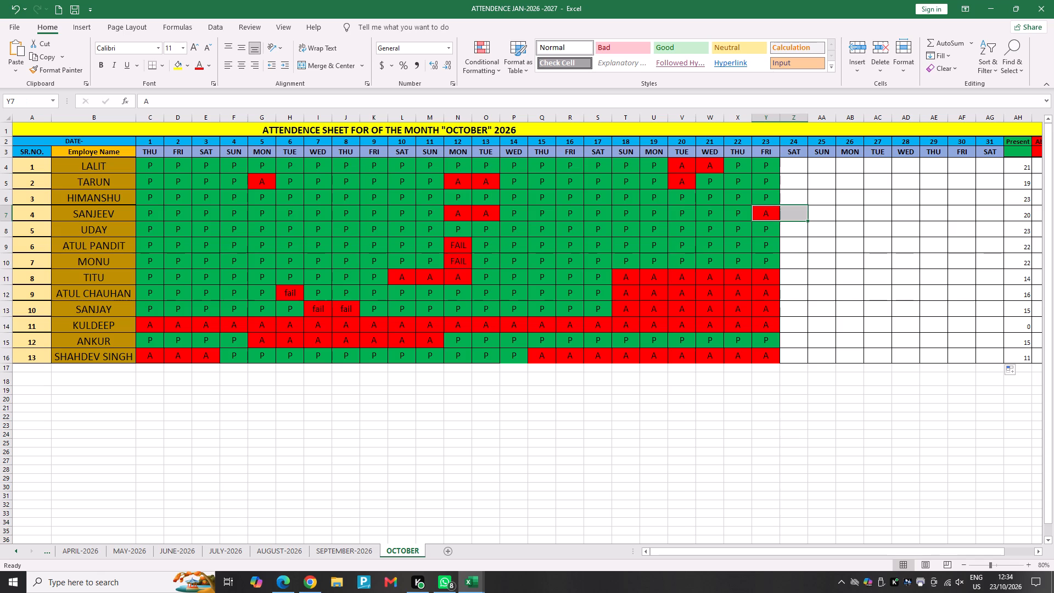
click(775, 217)
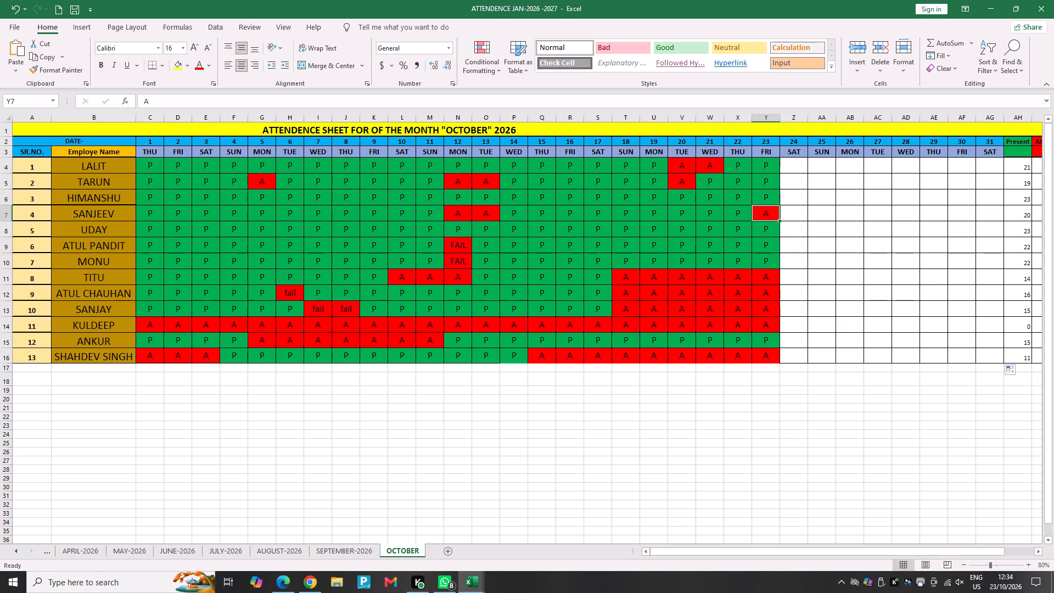
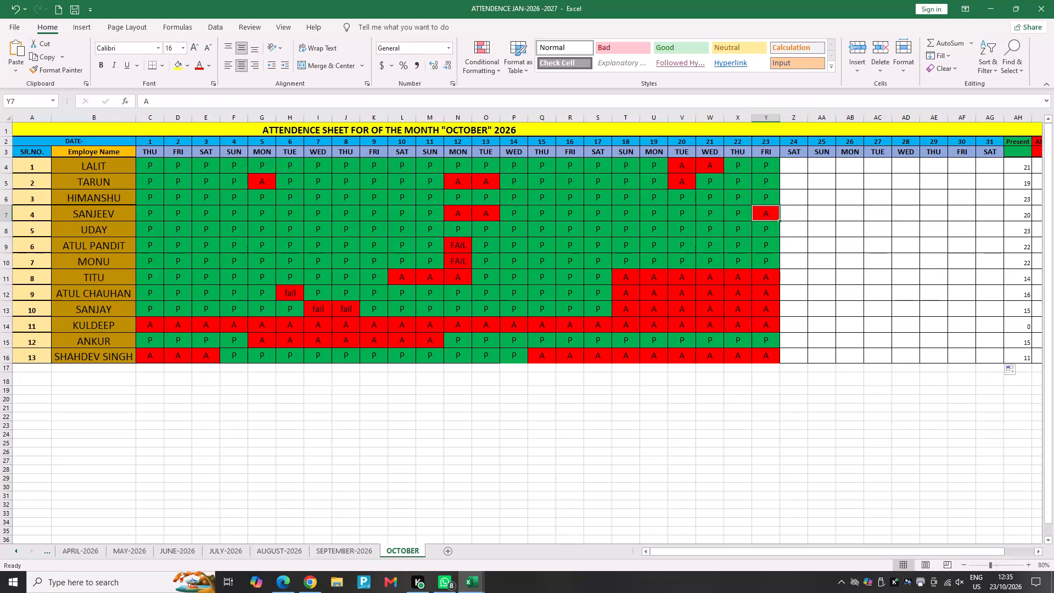
Review the 23rd's marks for employees 1 to 6, ending on employee 1's mark.
key(Up)
key(Down)
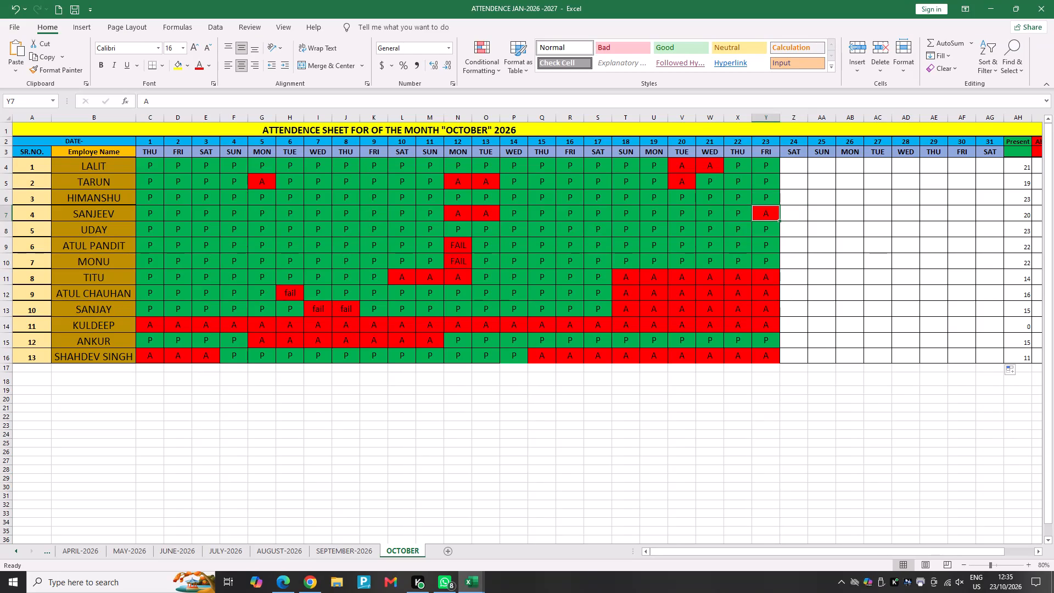
key(Down)
key(Down)
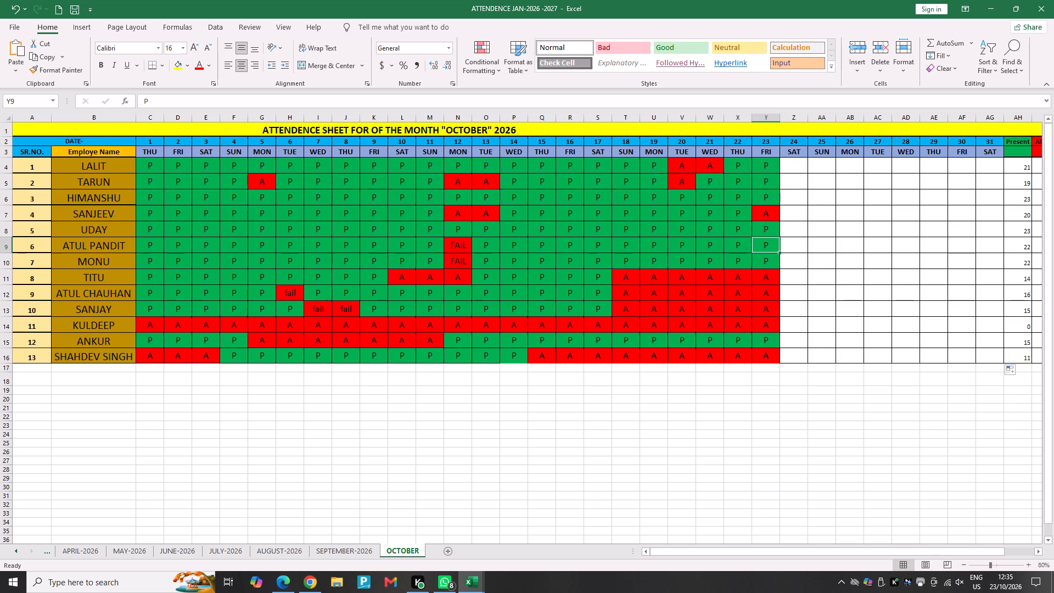
key(Up)
key(Up)
key(Up)
key(Up)
key(Up)
key(Up)
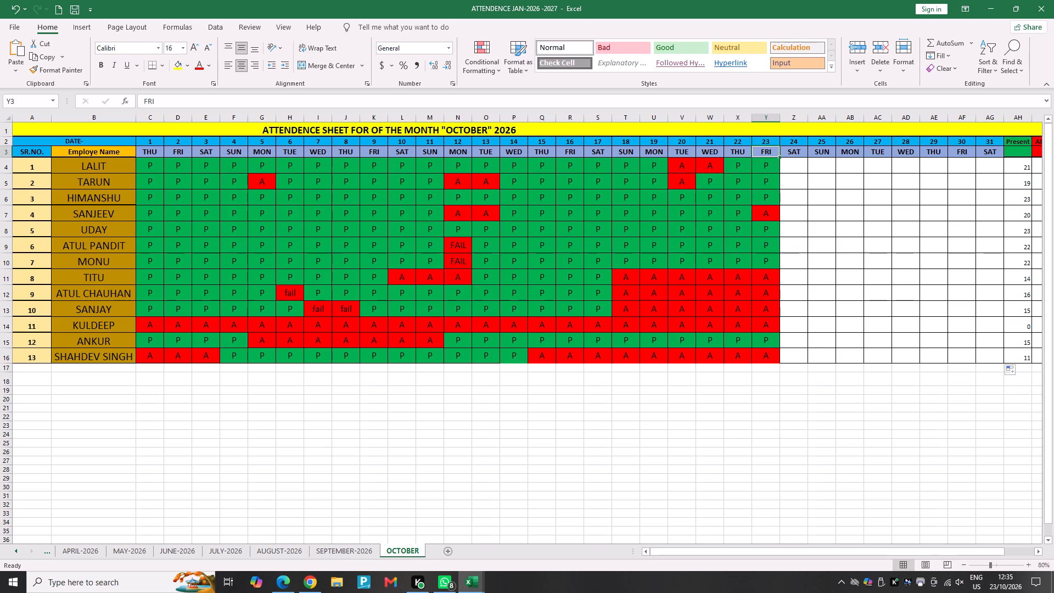
key(Down)
key(Down)
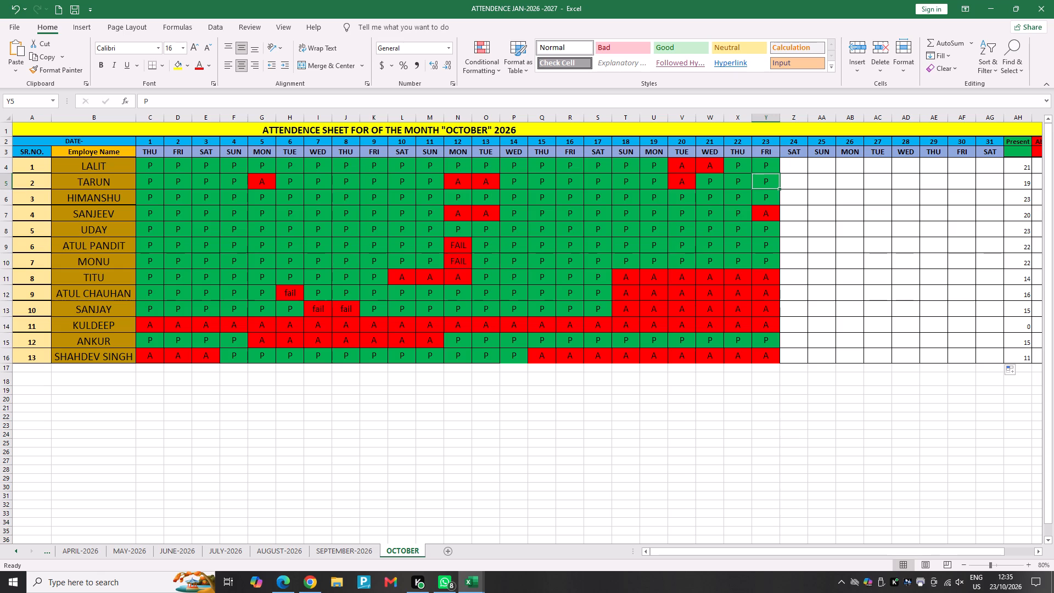
key(Up)
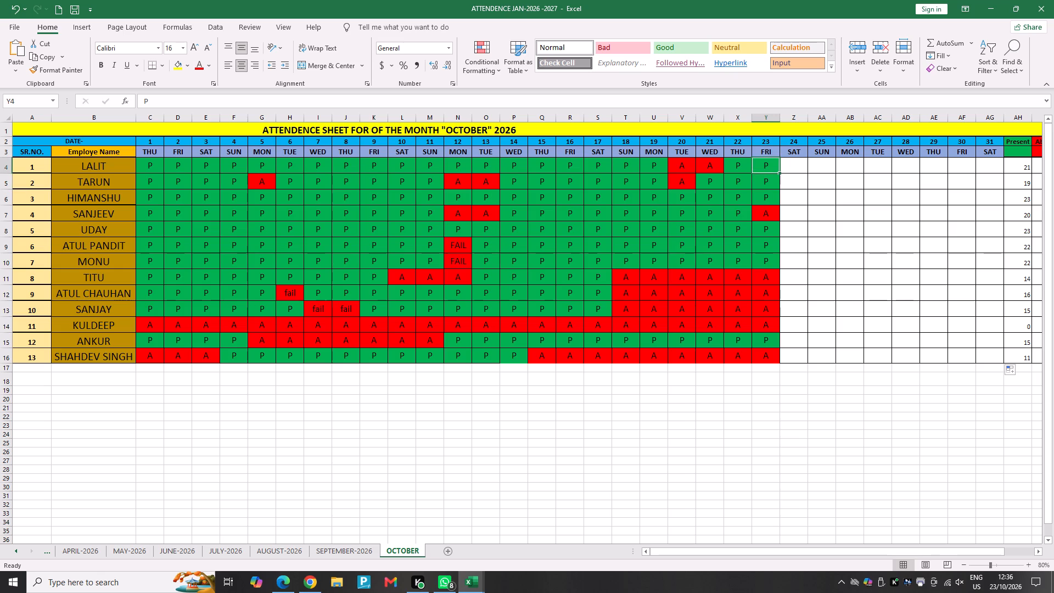
key(Down)
key(Down)
key(Up)
key(Up)
Compare the 23rd's marks for employees 1 and 2 with their adjoining cells for the 24th, ending on employee 1's 23rd.
key(Right)
key(Left)
key(Down)
key(Up)
key(Right)
key(Left)
key(Right)
key(Left)
key(Right)
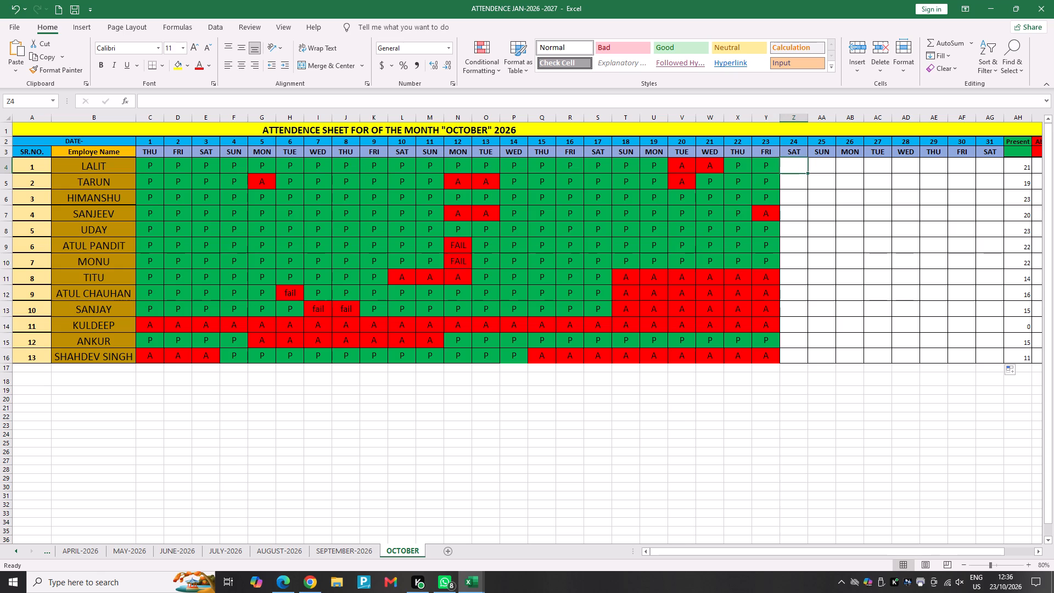
key(Down)
key(Left)
key(Up)
key(Right)
key(Left)
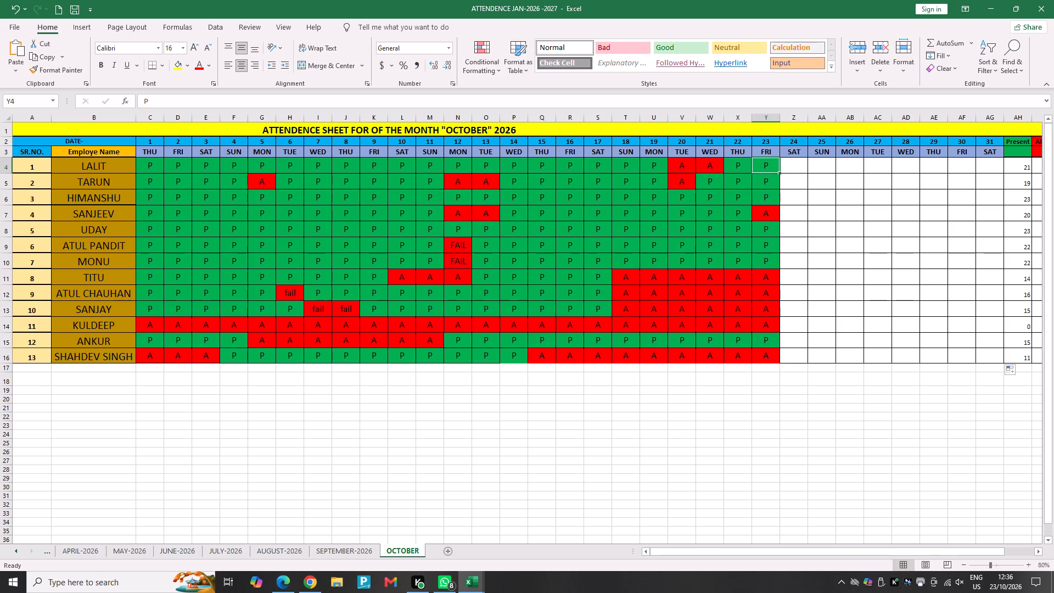
key(Right)
key(Down)
key(Left)
key(Up)
Save the attendance workbook with employee 1's blank cell for the 24th selected.
click(798, 166)
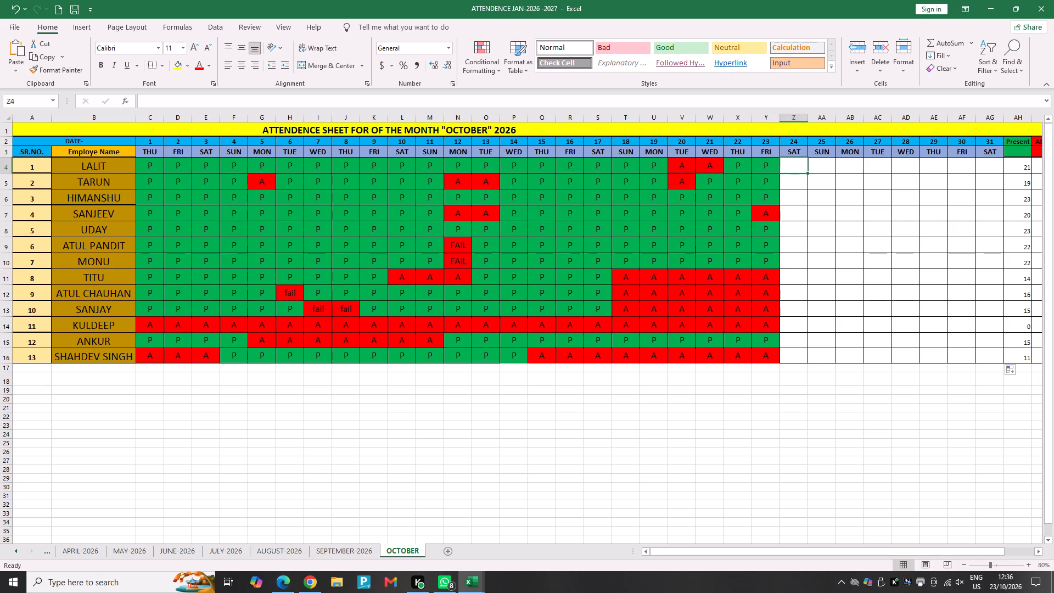
key(ctrl+s)
key(ctrl+s)
key(ctrl+s)
key(ctrl+s)
key(ctrl+s)
key(ctrl+s)
key(ctrl+s)
key(ctrl+s)
key(ctrl+s)
key(ctrl+s)
key(ctrl+s)
Go through the 23rd's marks for employees 1 to 4 and 8 to 12.
click(773, 168)
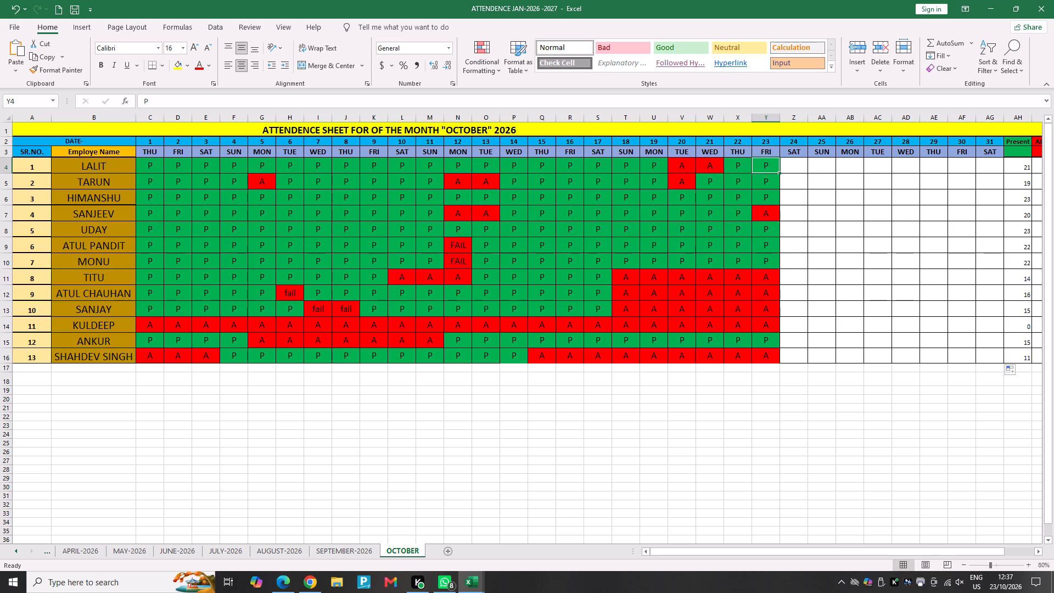
click(775, 188)
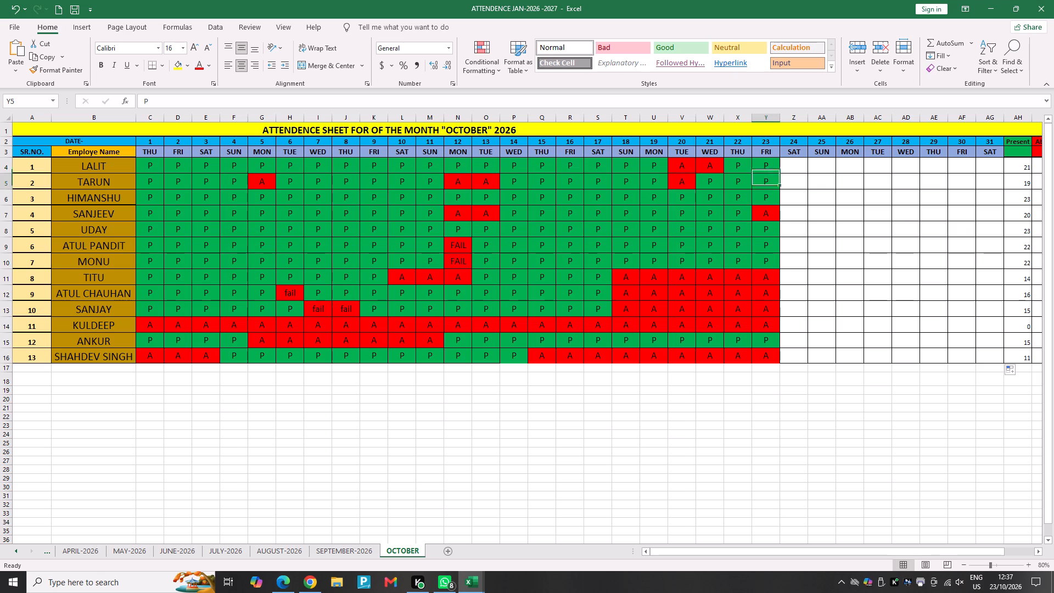
click(767, 202)
click(776, 166)
click(765, 217)
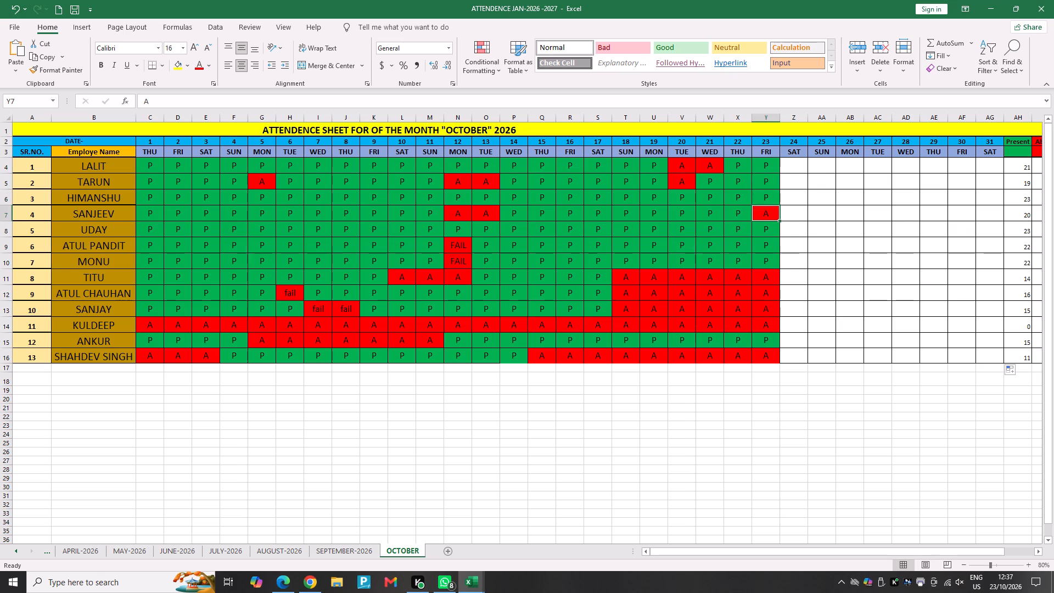
click(761, 284)
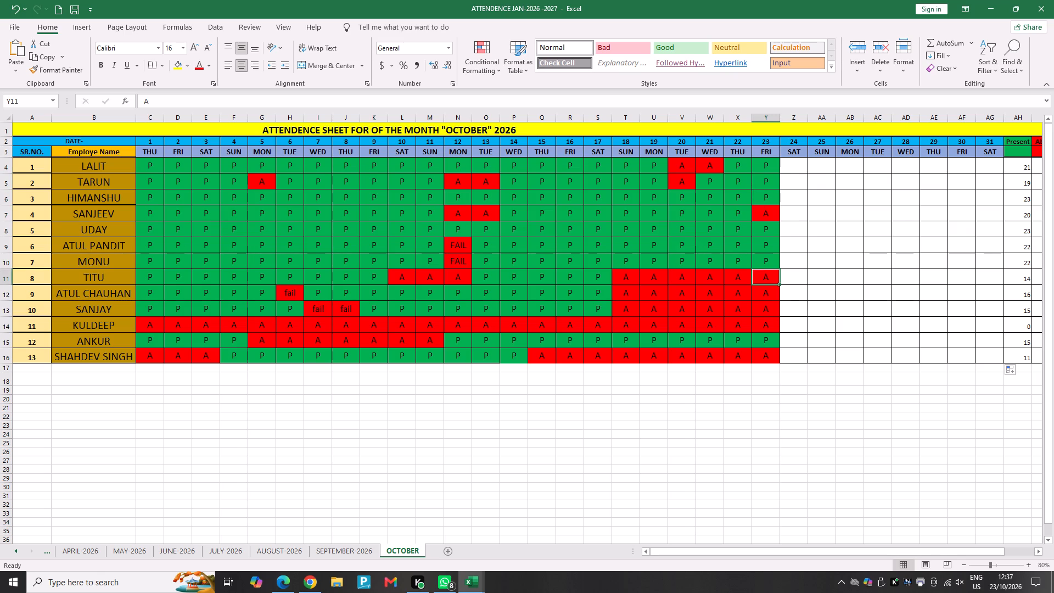
key(Down)
key(Down)
key(Down)
key(Down)
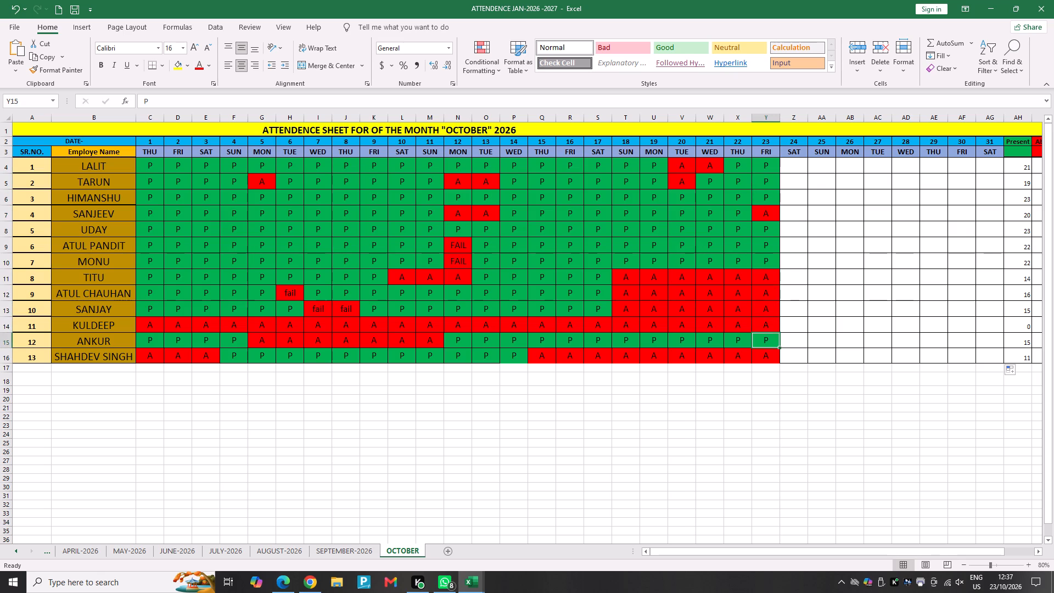
Recheck the 23rd's marks for employees 8 to 12 repeatedly, ending on employee 12's mark.
key(Up)
key(Up)
key(Up)
key(Down)
key(Up)
key(Up)
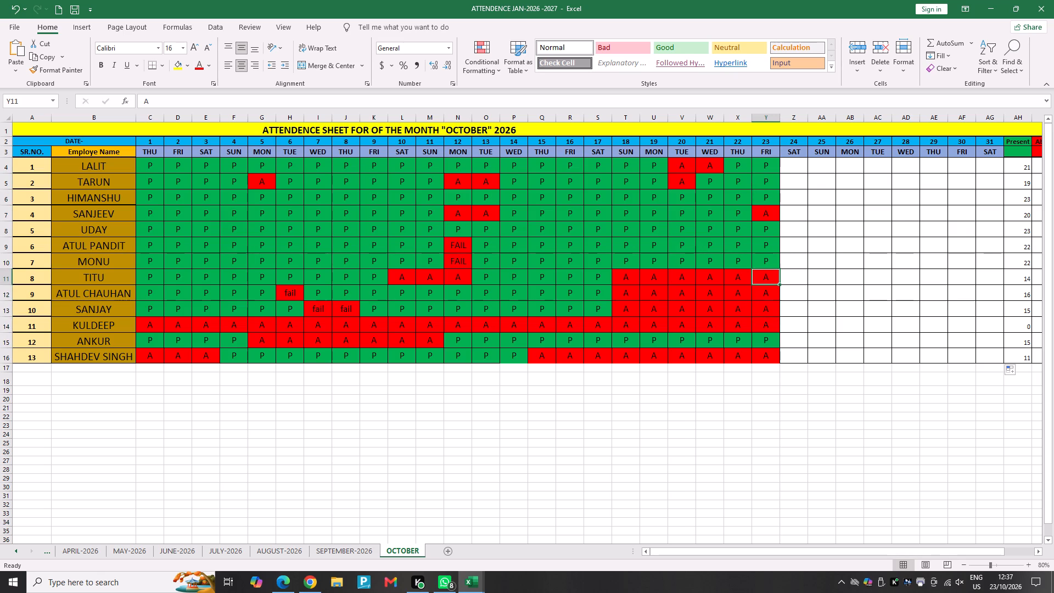
key(Down)
key(Up)
key(Down)
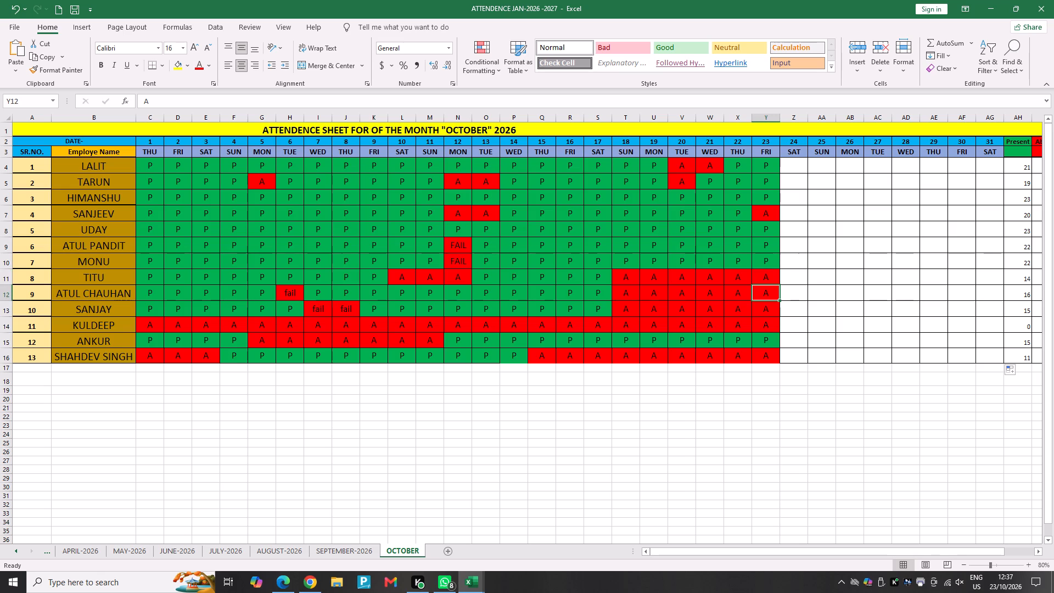
key(Up)
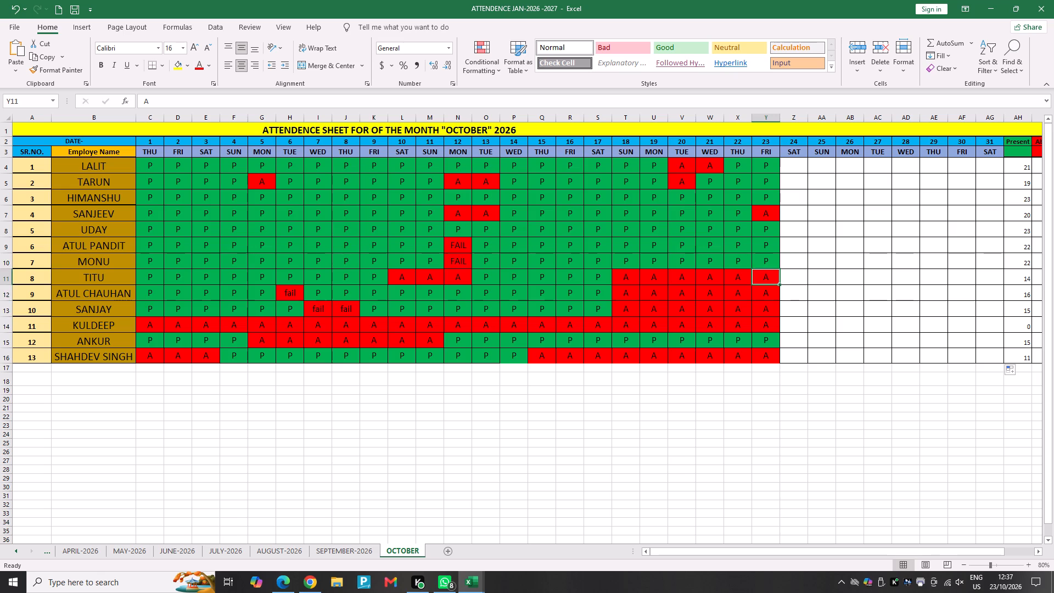
key(Down)
key(Down)
key(Down)
key(Up)
key(Up)
key(Up)
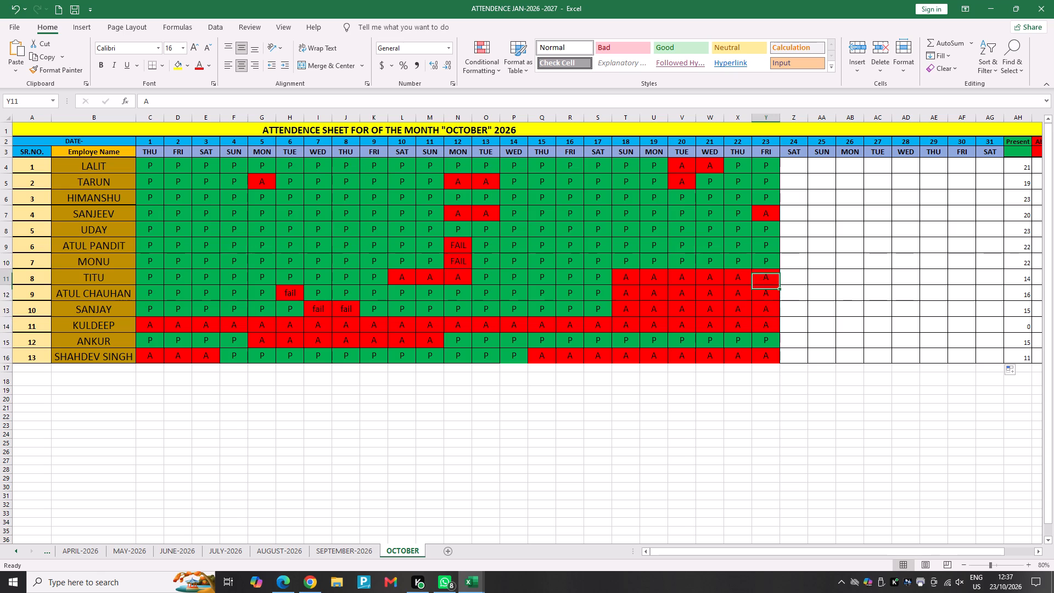
key(Down)
key(Down)
key(Down)
key(Up)
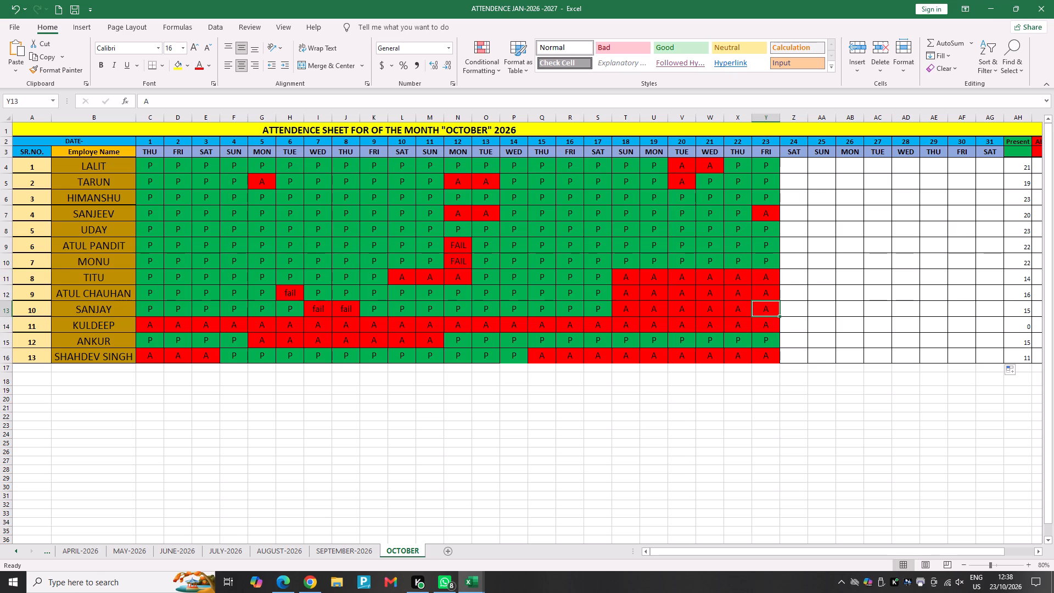
key(Up)
key(Up)
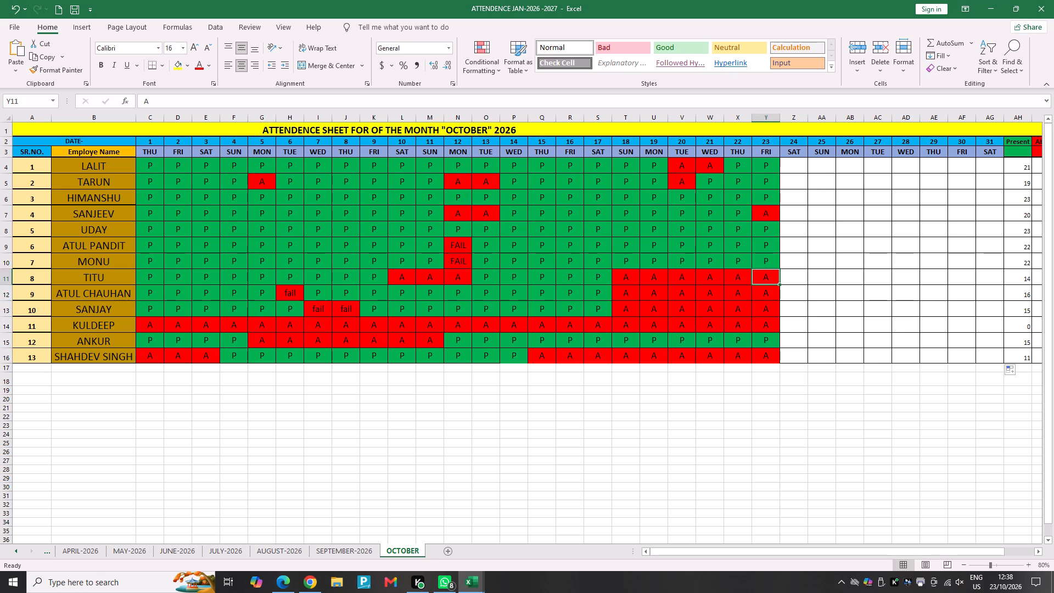
key(Down)
key(Down)
key(Down)
key(Down)
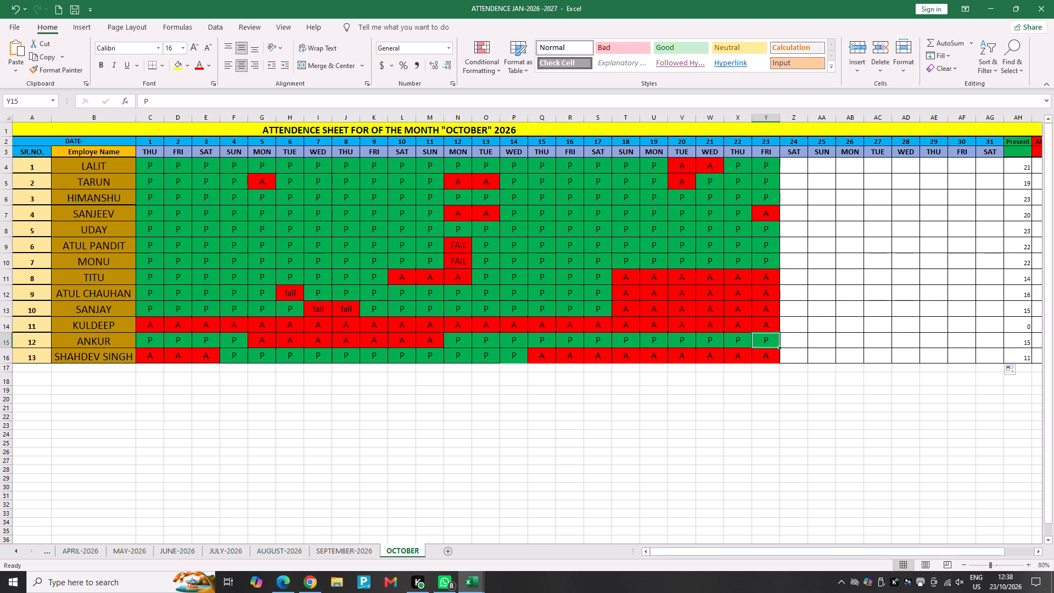
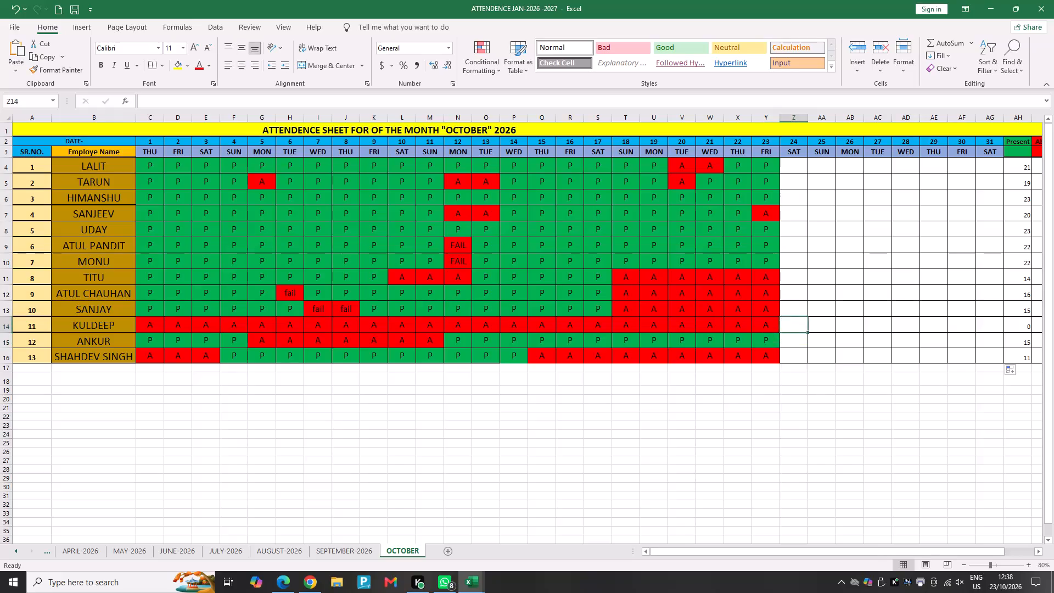
Compare the marks for the 22nd and 23rd across employees 8 to 10.
key(Up)
key(Left)
key(Left)
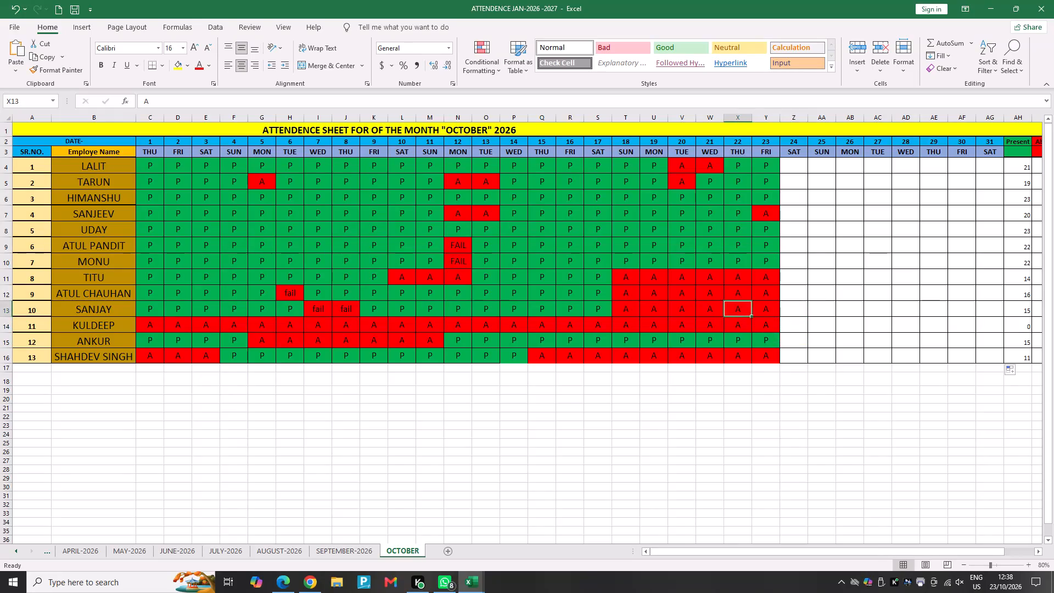
key(Up)
key(Up)
key(Right)
key(Left)
key(Down)
key(Down)
key(Right)
key(Up)
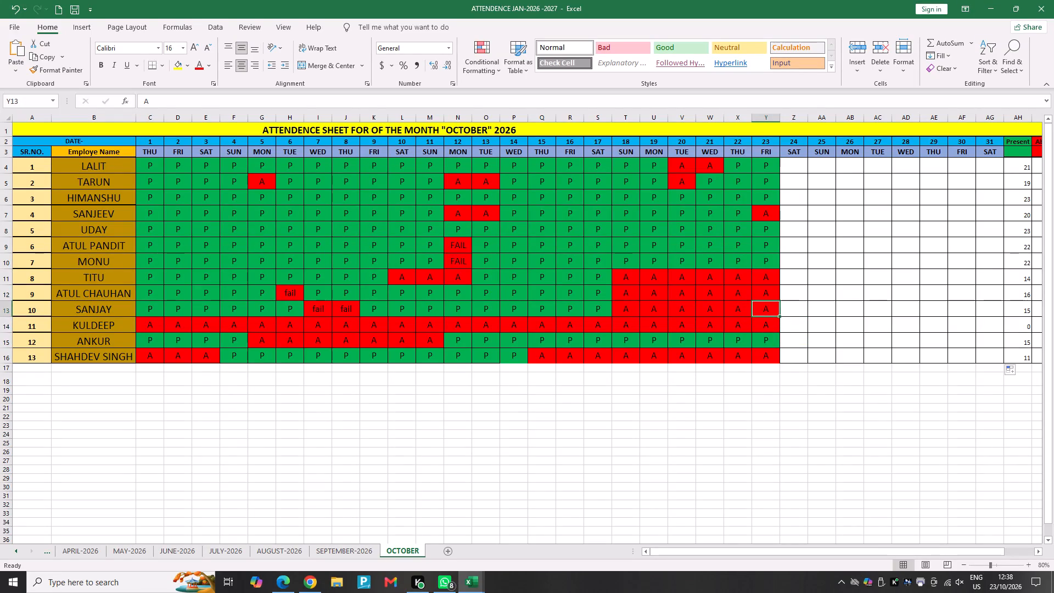
Recheck the 23rd's marks around employees 9 to 11, ending on employee 7's mark.
key(Down)
key(Up)
key(Up)
key(Down)
key(Down)
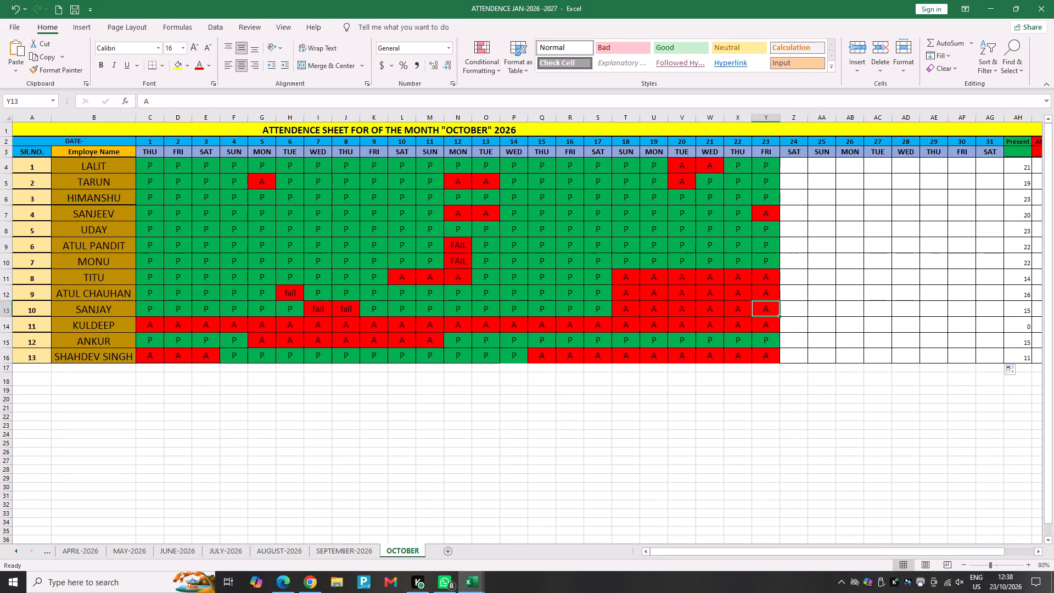
key(Down)
key(Up)
key(Up)
key(Up)
key(Up)
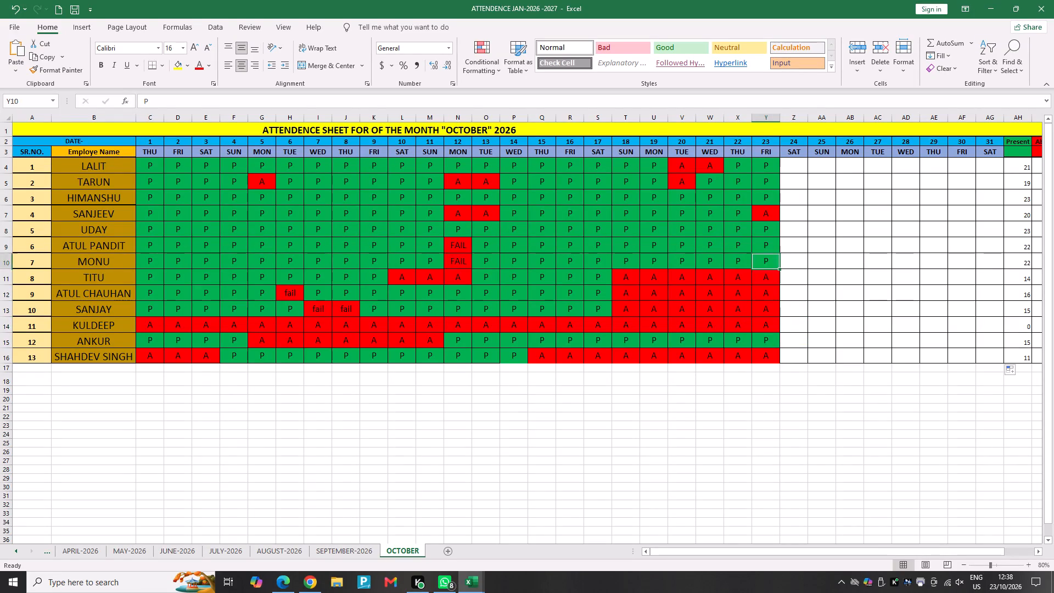
Review the 23rd's marks up to the weekday heading and the 24th's blank cells down to employee 10, ending on employee 10's 23rd.
key(Up)
key(Up)
key(Up)
key(Up)
key(Up)
key(Up)
key(Up)
key(Right)
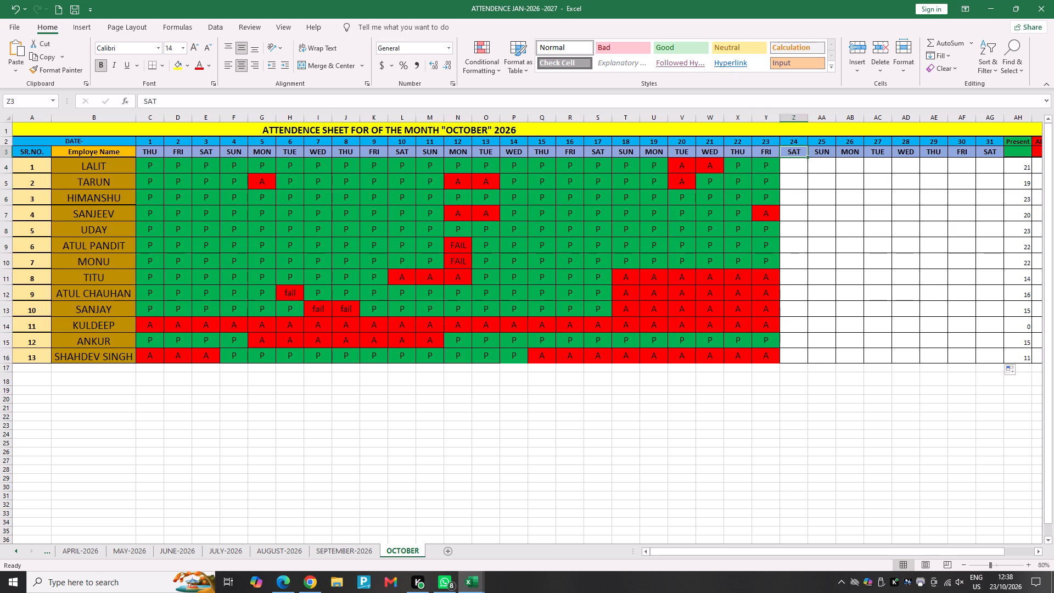
key(Down)
key(Down)
key(Down)
key(Down)
key(Down)
key(Down)
key(Down)
key(Down)
key(Down)
key(Down)
key(Left)
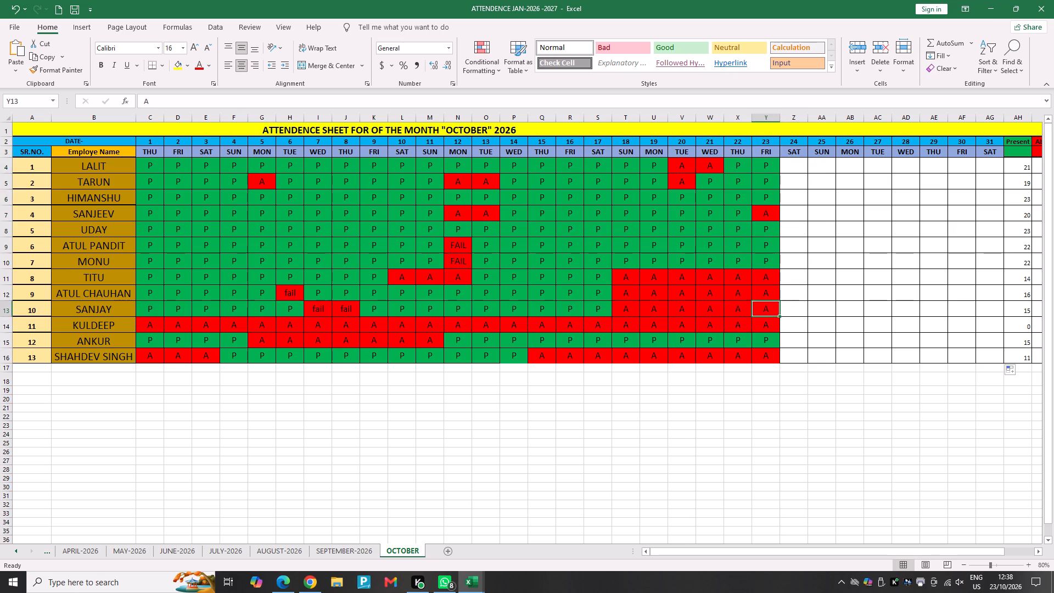
Go through the 23rd's marks for employees 7 to 13, ending on employee 12's mark.
key(Up)
key(Up)
key(Up)
key(Down)
key(Down)
key(Down)
key(Down)
key(Down)
key(Down)
key(Down)
key(Up)
key(Up)
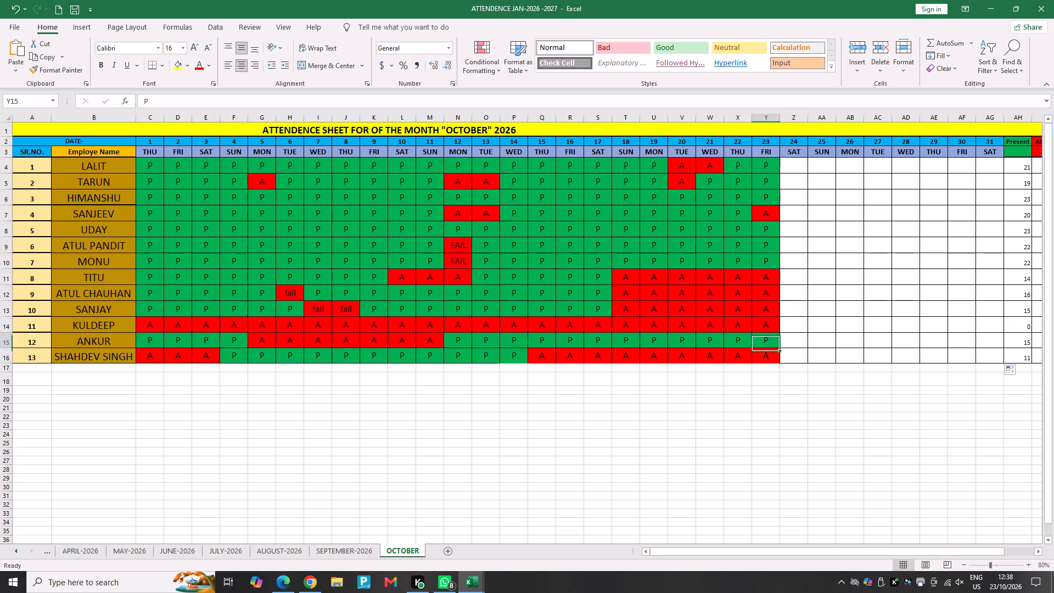
Review the 23rd's marks upward from employee 12 to employee 1.
key(Up)
key(Up)
key(Up)
key(Up)
key(Up)
key(Up)
key(Up)
key(Up)
key(Up)
key(Up)
key(Up)
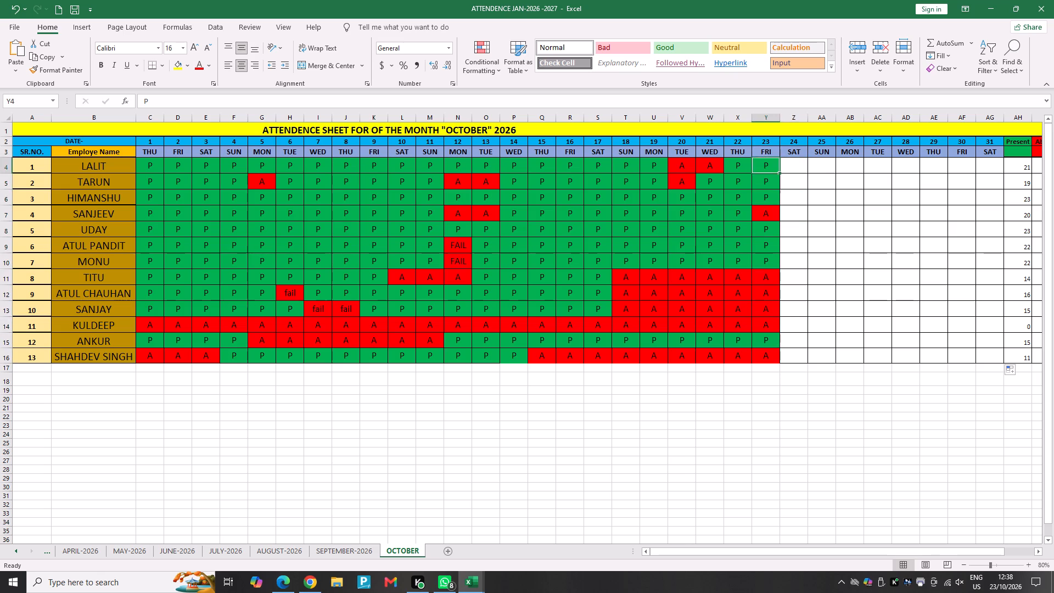
Go through the 23rd's full column of marks from the weekday heading down past employee 13.
key(Up)
key(Down)
key(Down)
key(Down)
key(Down)
key(Down)
key(Down)
key(Down)
key(Down)
key(Down)
key(Down)
key(Down)
key(Down)
key(Down)
key(Down)
Recheck the 23rd's whole column of marks upward to the headings and back down through the employees.
key(Up)
key(Up)
key(Up)
key(Up)
key(Up)
key(Up)
key(Up)
key(Up)
key(Up)
key(Up)
key(Up)
key(Up)
key(Up)
key(Up)
key(Up)
key(Up)
key(Up)
key(Up)
key(Up)
key(Up)
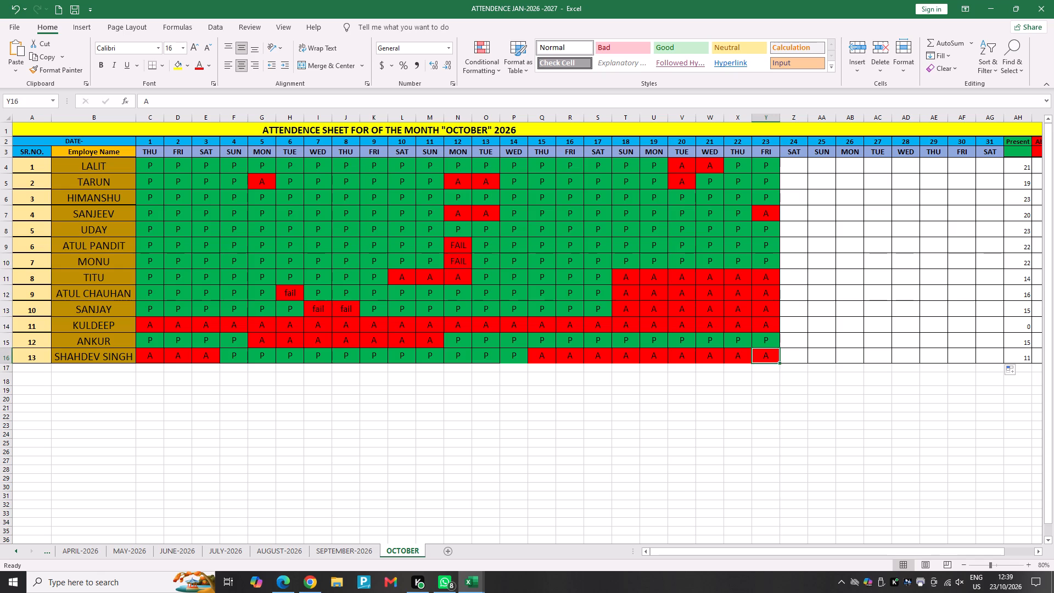
key(Down)
key(Down)
key(Down)
key(Down)
key(Down)
key(Down)
key(Down)
key(Down)
key(Down)
key(Down)
key(Down)
key(Down)
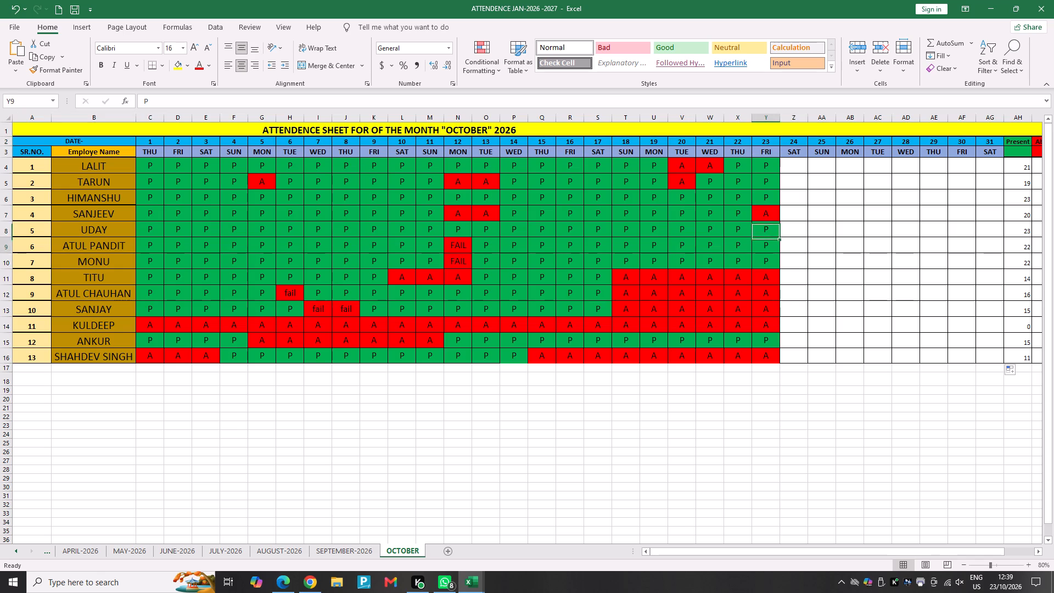
Check the 23rd's marks for the middle and lower employees, ending on employee 12's mark.
key(Up)
key(Up)
key(Down)
key(Down)
key(Down)
key(Down)
key(Down)
key(Up)
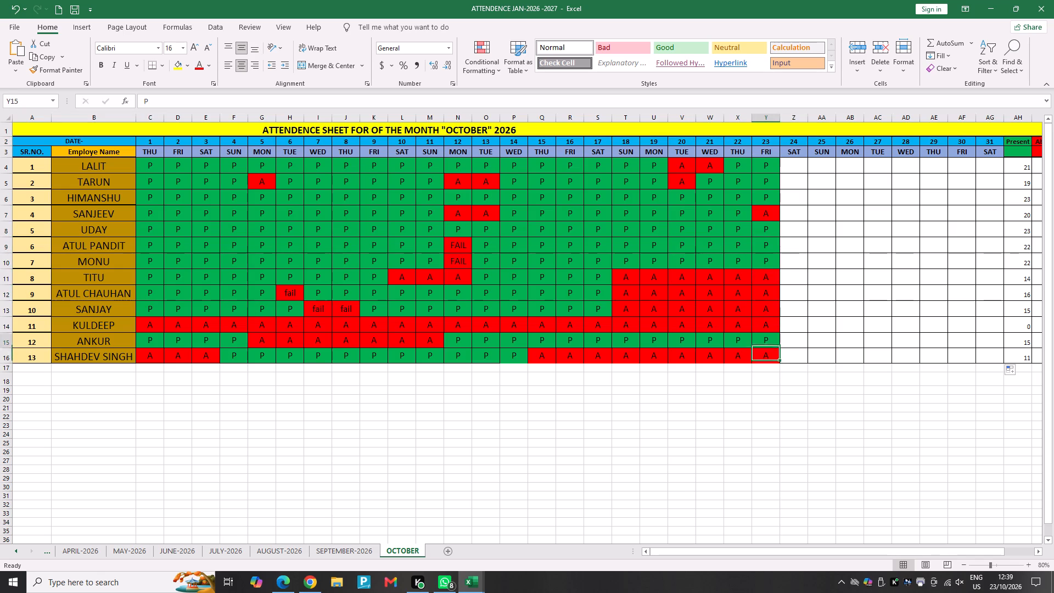
Review the 23rd's marks up to the weekday heading and the 24th's blank cells for employees 1 to 8, ending on employee 4's 24th.
key(Up)
key(Up)
key(Up)
key(Up)
key(Up)
key(Up)
key(Up)
key(Up)
key(Up)
key(Up)
key(Up)
key(Up)
key(Right)
key(Down)
key(Down)
key(Down)
key(Down)
key(Down)
key(Down)
key(Down)
key(Down)
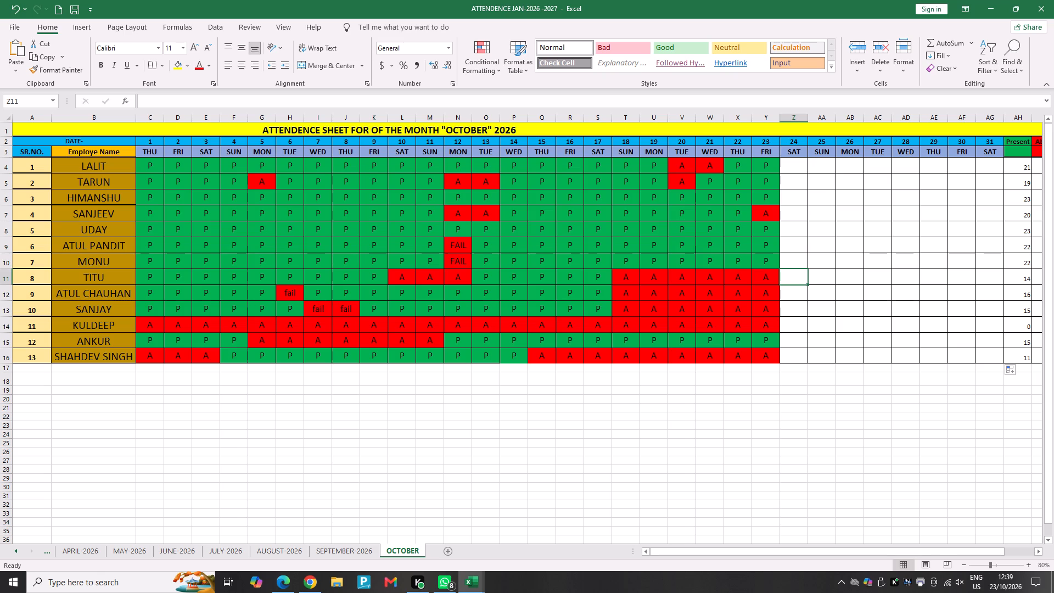
key(Up)
key(Up)
key(Up)
key(Up)
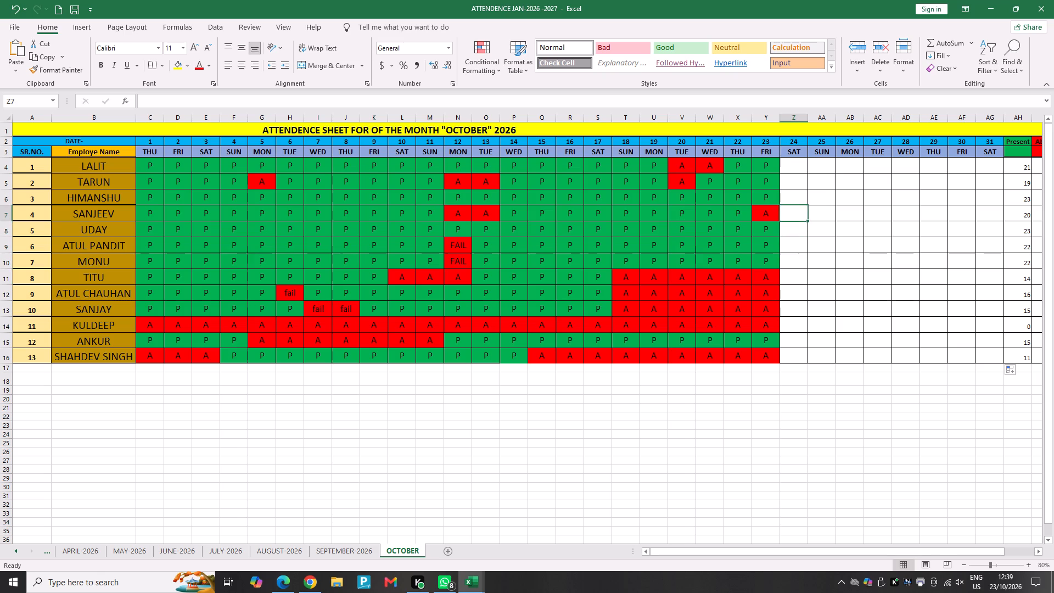
Check the 23rd's marks for employees 1 to 5, ending on employee 4's mark.
key(Left)
key(Up)
key(Up)
key(Up)
key(Down)
key(Down)
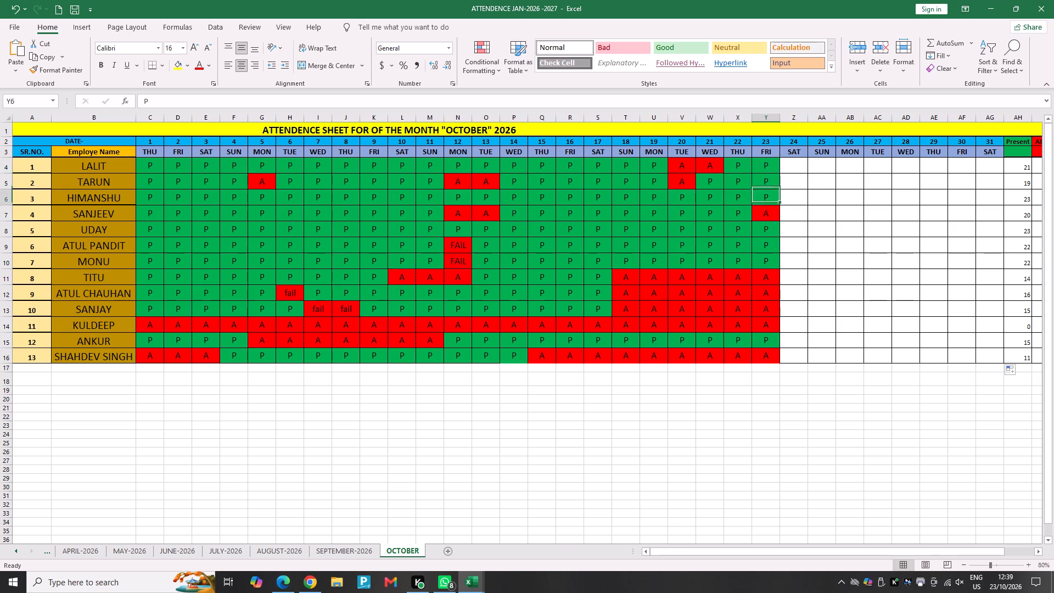
key(Down)
key(Down)
key(Up)
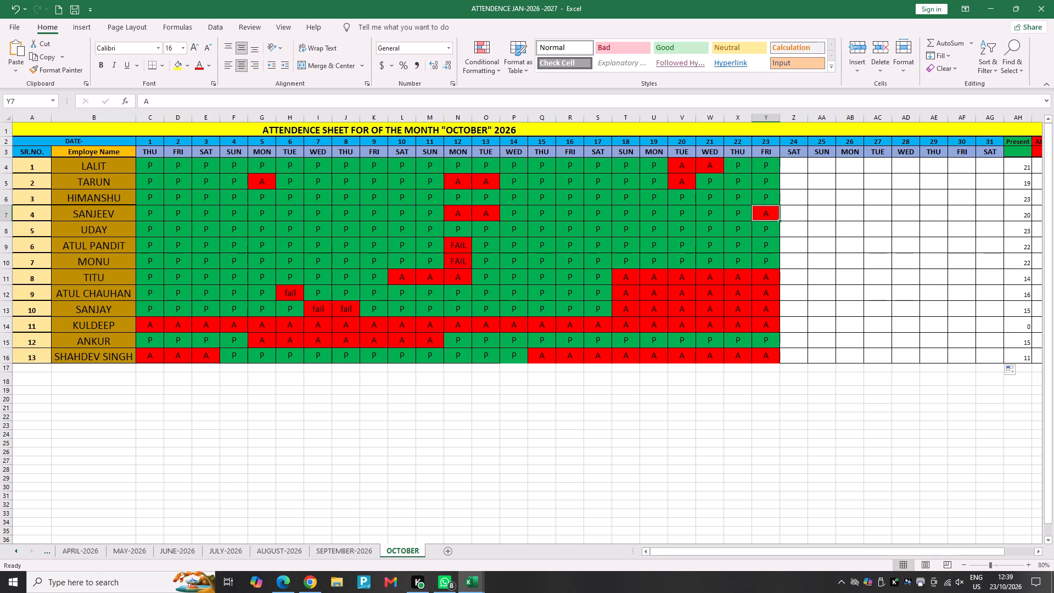
Go through the 23rd's marks for employees 5 to 11, ending on employee 10's mark.
key(Down)
key(Down)
key(Down)
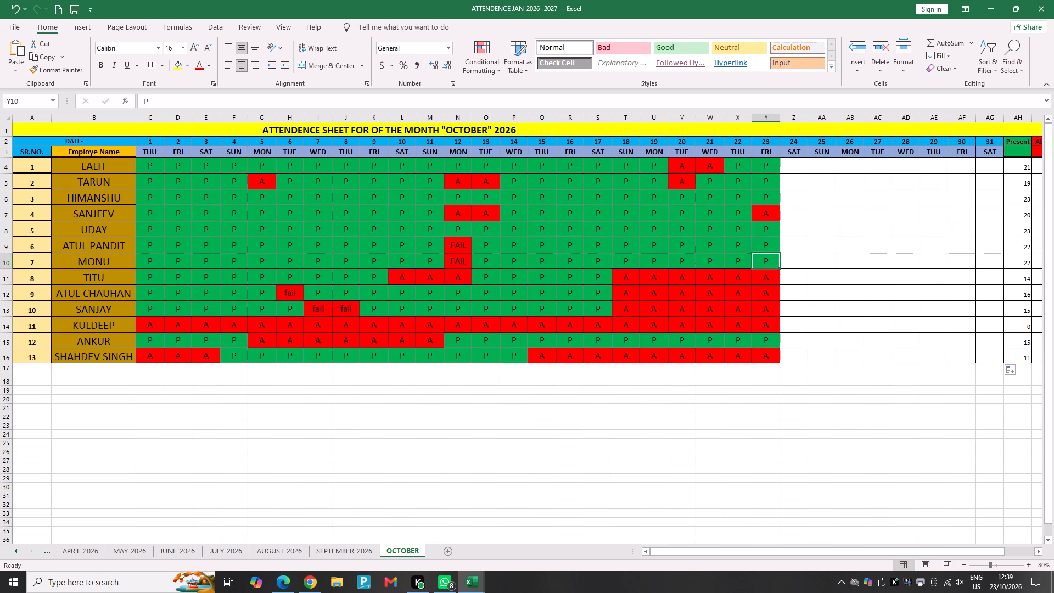
key(Down)
key(Down)
key(Down)
key(Down)
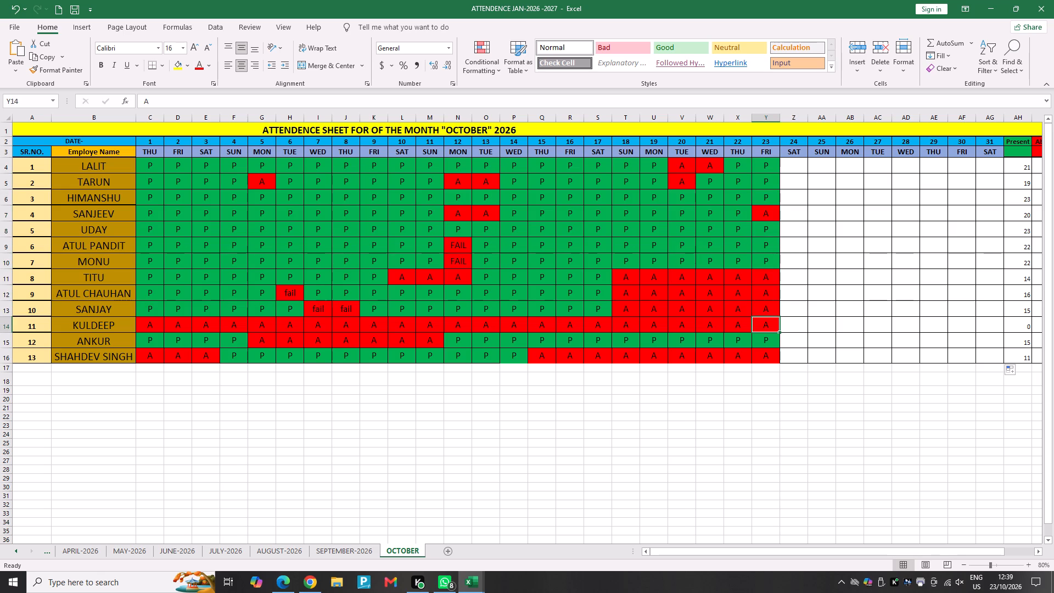
key(Up)
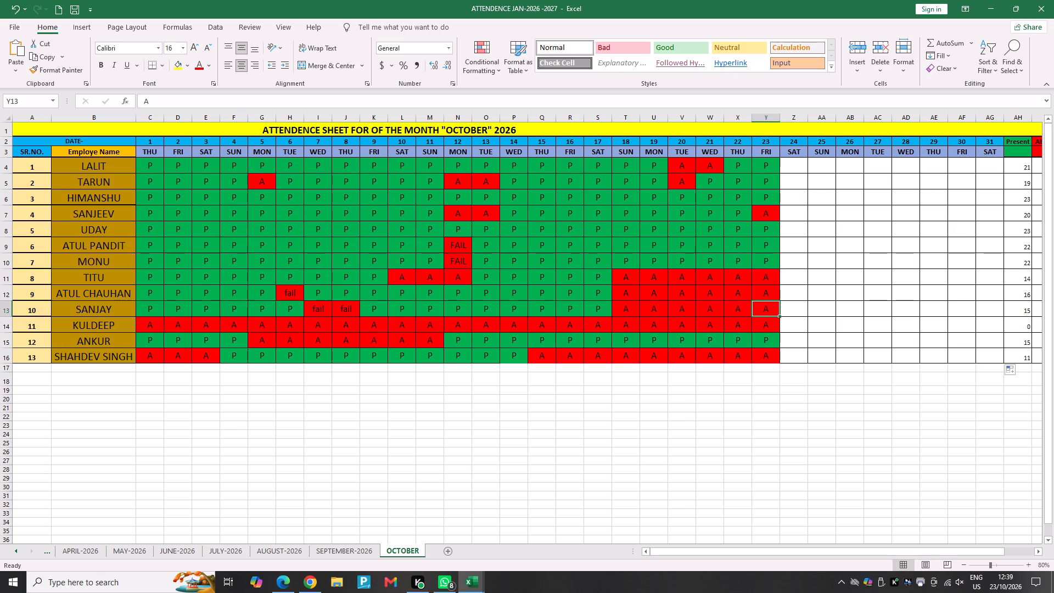
Check the 23rd's marks for employees 8 to 13, ending on employee 13's mark.
key(Up)
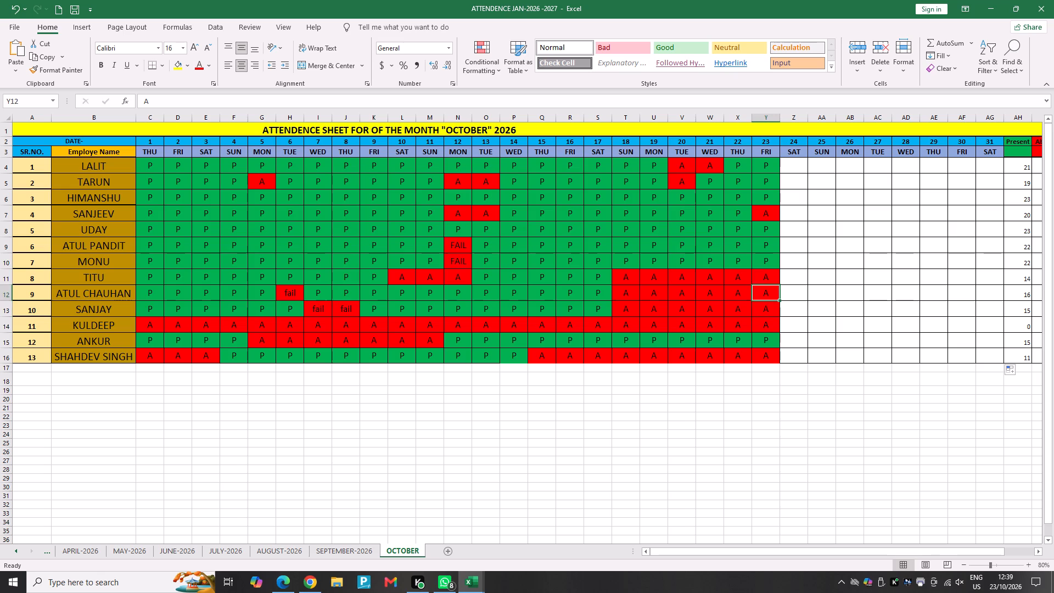
key(Up)
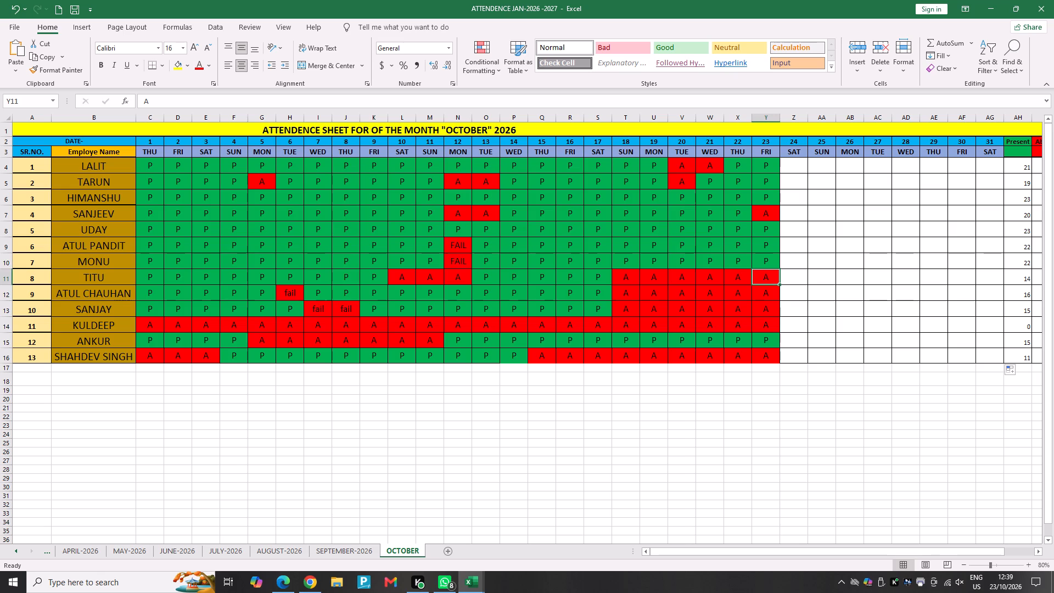
key(Down)
key(Down)
key(Down)
key(Down)
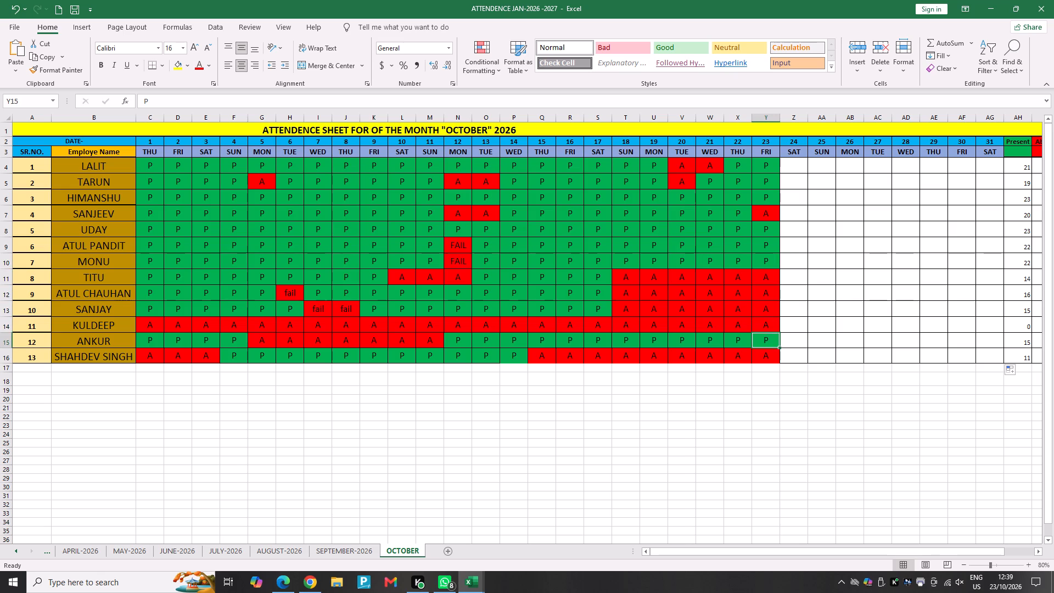
key(Down)
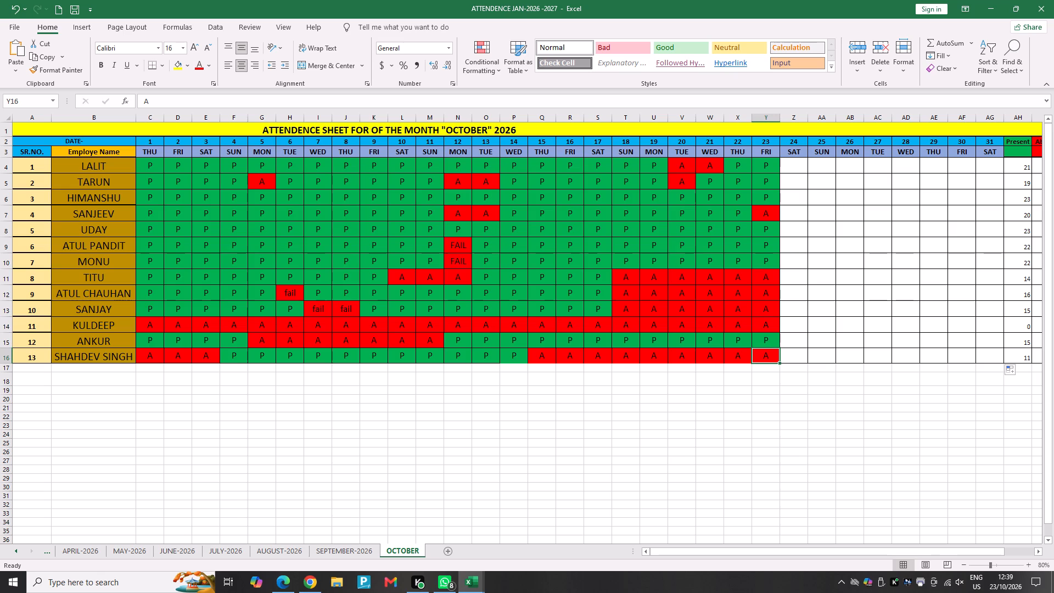
Go back through the 23rd's marks from employee 12 up to employee 3, ending on employee 5's mark.
key(Up)
key(Up)
key(Up)
key(Up)
key(Up)
key(Up)
key(Up)
key(Up)
key(Up)
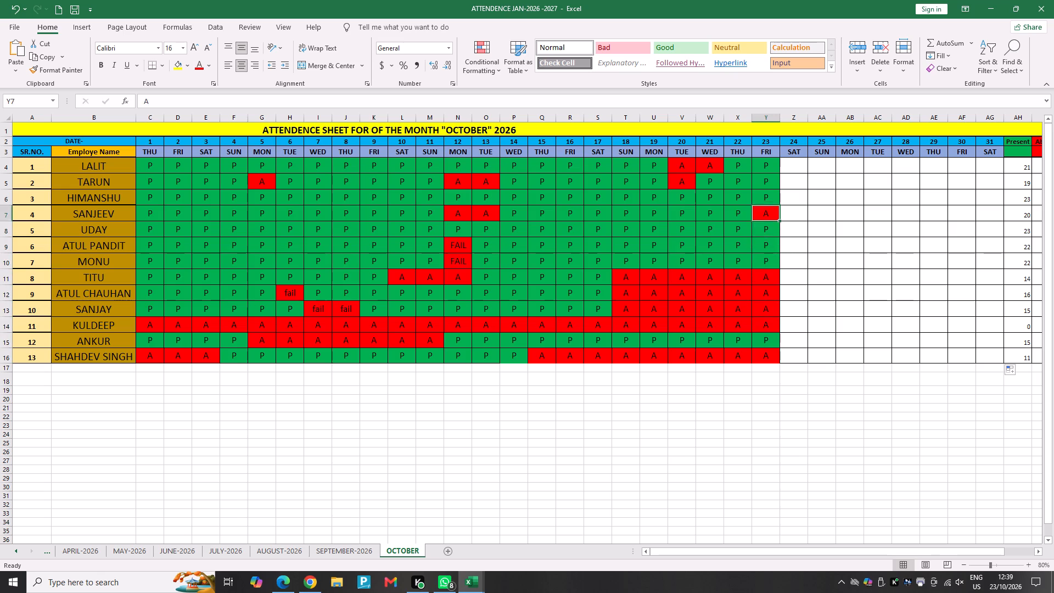
key(Up)
key(Down)
key(Down)
Review employee 5's marks from the 22nd back to the 13th, ending on employee 6's mark for the 13th.
key(Left)
key(Left)
key(Left)
key(Left)
key(Left)
key(Left)
key(Left)
key(Left)
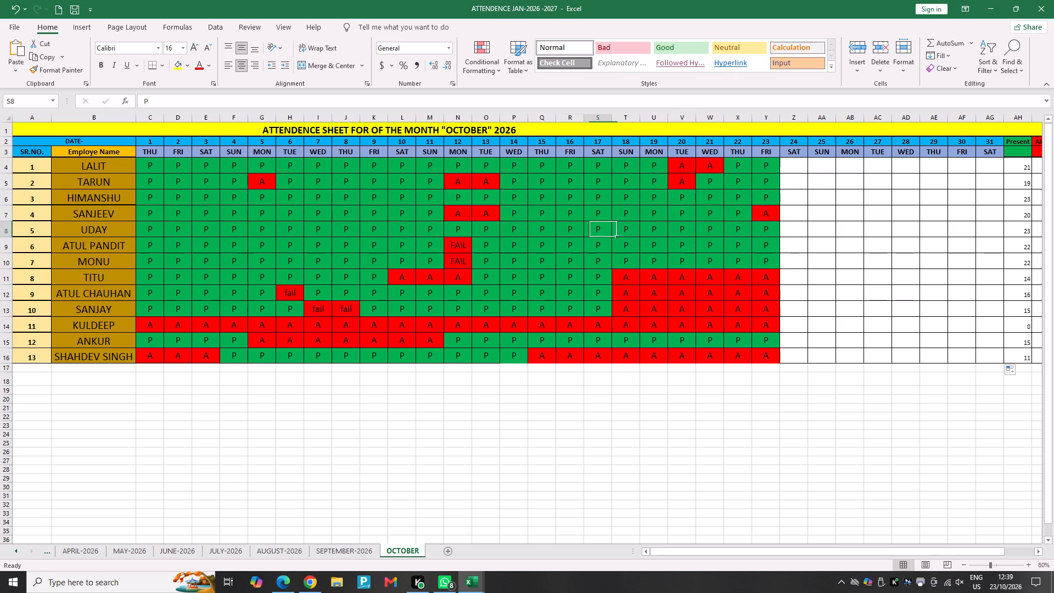
key(Left)
key(Left)
key(Right)
key(Down)
key(Left)
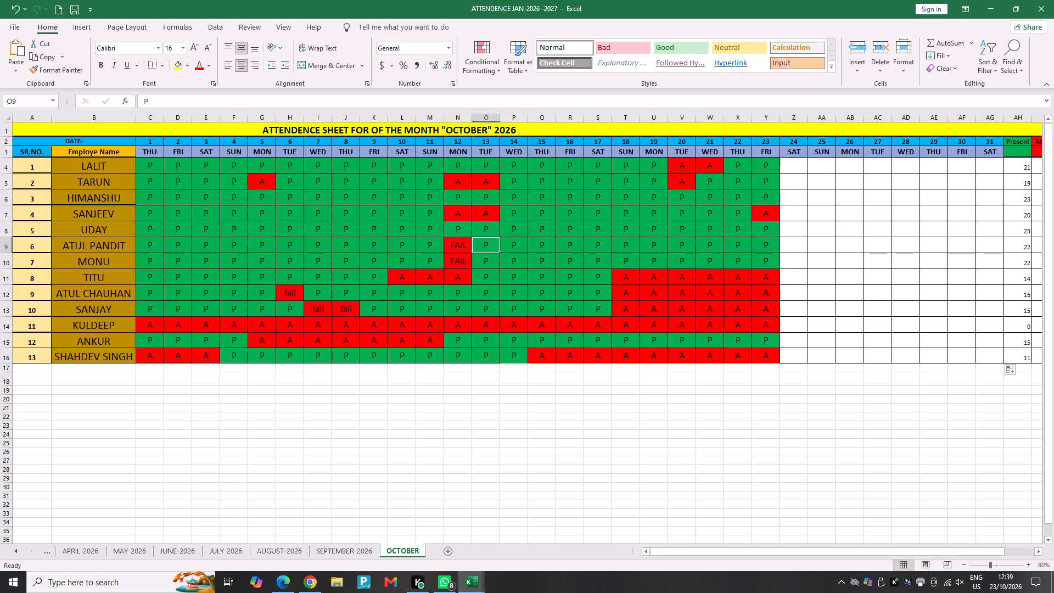
Review the marks from the 13th to the 17th around employees 5 to 11, ending on employee 5's mark for the 17th.
key(Up)
key(Down)
key(Down)
key(Down)
key(Down)
key(Down)
key(Down)
key(Right)
key(Up)
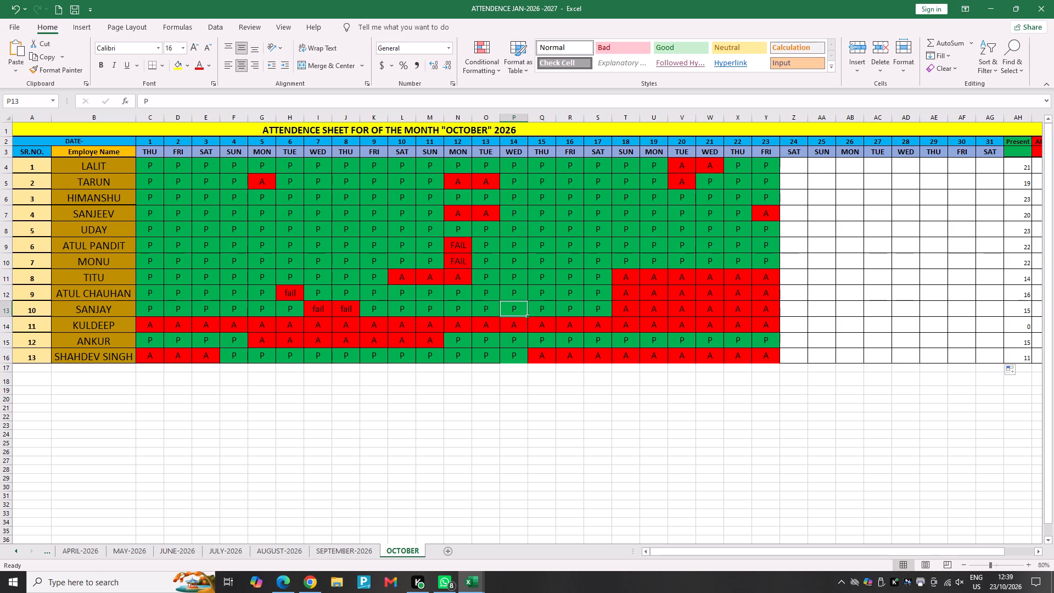
key(Left)
key(Right)
key(Right)
key(Right)
key(Right)
key(Up)
key(Up)
key(Up)
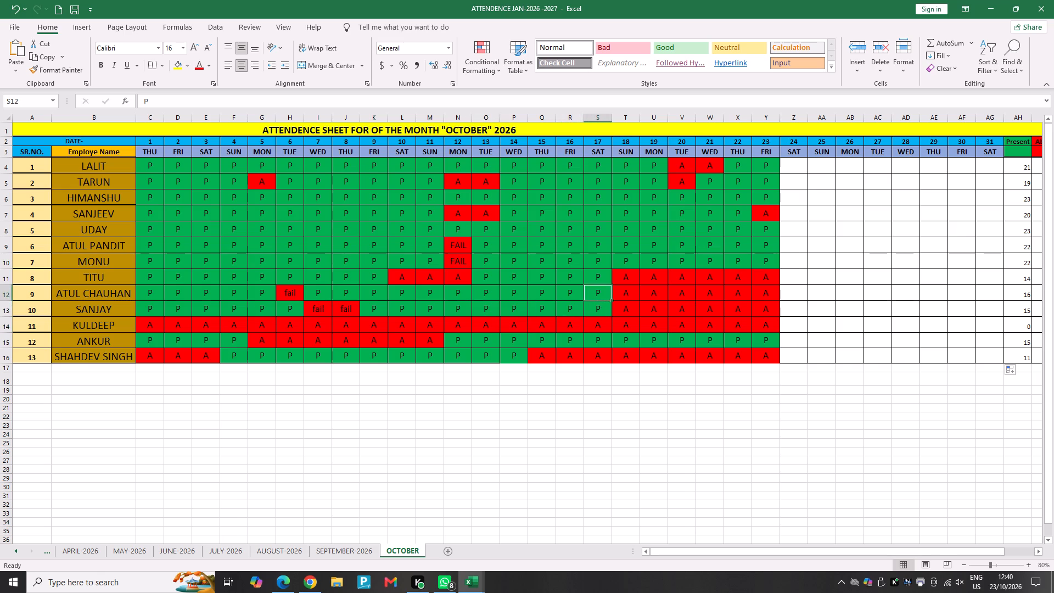
key(Up)
key(Up)
key(Down)
key(Up)
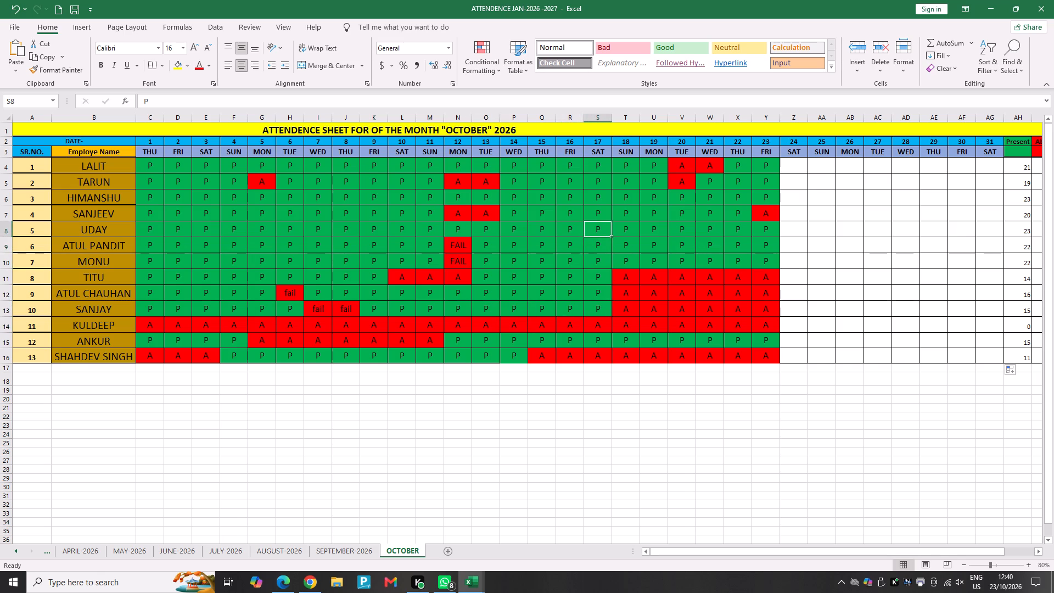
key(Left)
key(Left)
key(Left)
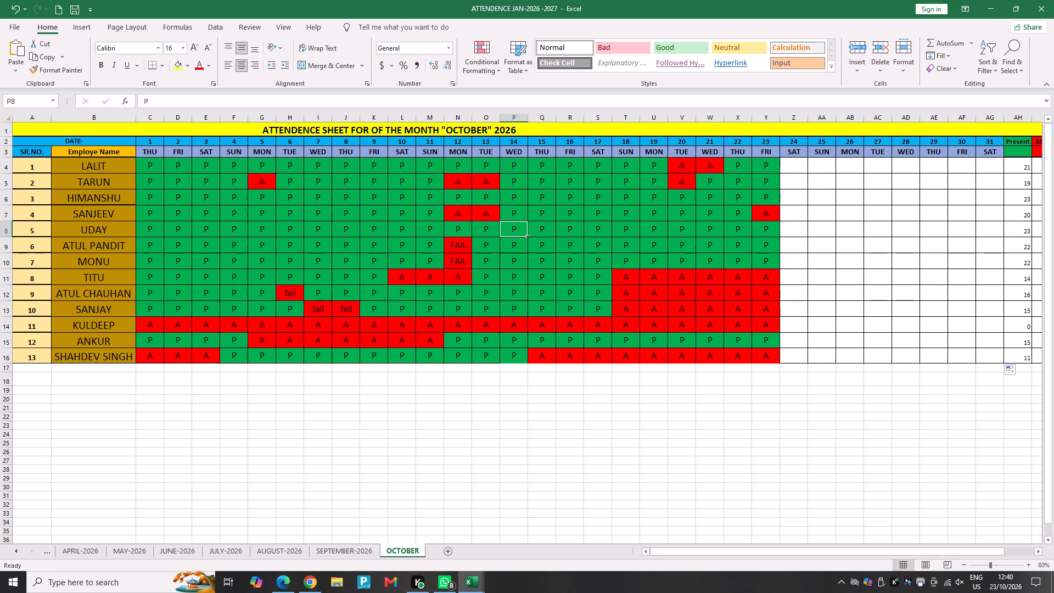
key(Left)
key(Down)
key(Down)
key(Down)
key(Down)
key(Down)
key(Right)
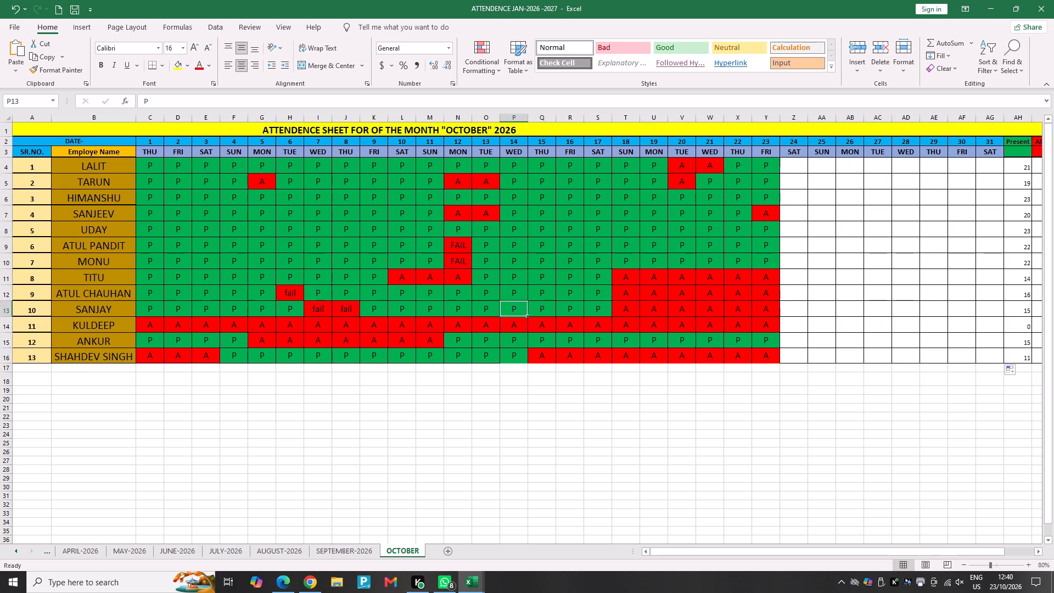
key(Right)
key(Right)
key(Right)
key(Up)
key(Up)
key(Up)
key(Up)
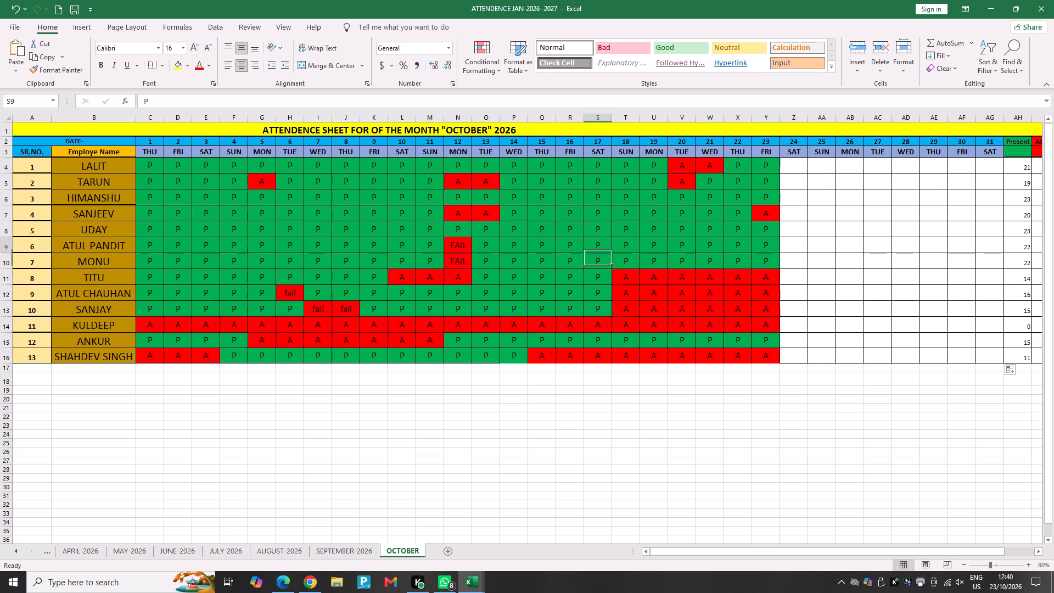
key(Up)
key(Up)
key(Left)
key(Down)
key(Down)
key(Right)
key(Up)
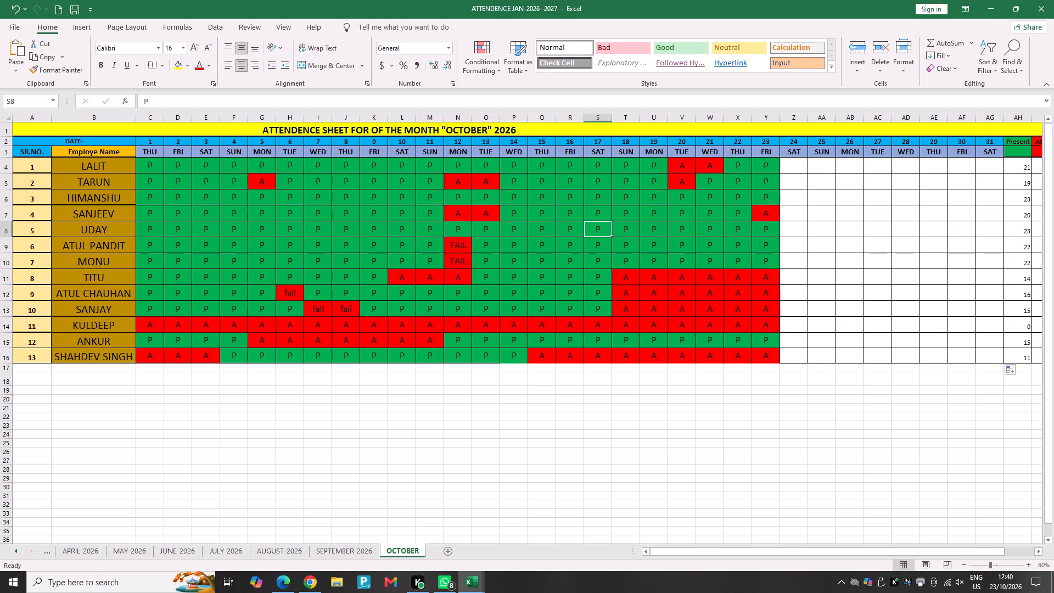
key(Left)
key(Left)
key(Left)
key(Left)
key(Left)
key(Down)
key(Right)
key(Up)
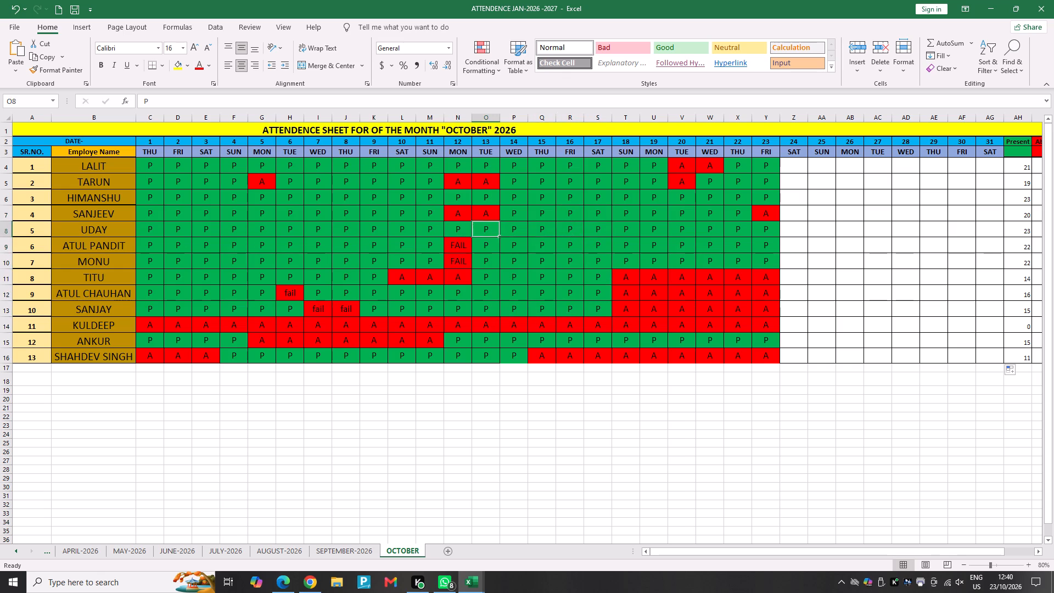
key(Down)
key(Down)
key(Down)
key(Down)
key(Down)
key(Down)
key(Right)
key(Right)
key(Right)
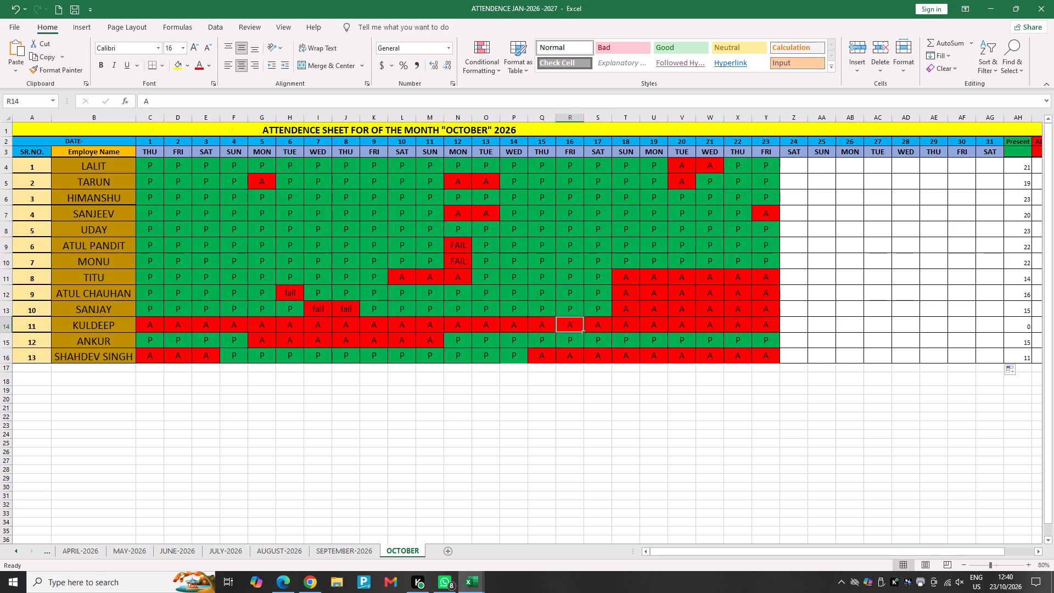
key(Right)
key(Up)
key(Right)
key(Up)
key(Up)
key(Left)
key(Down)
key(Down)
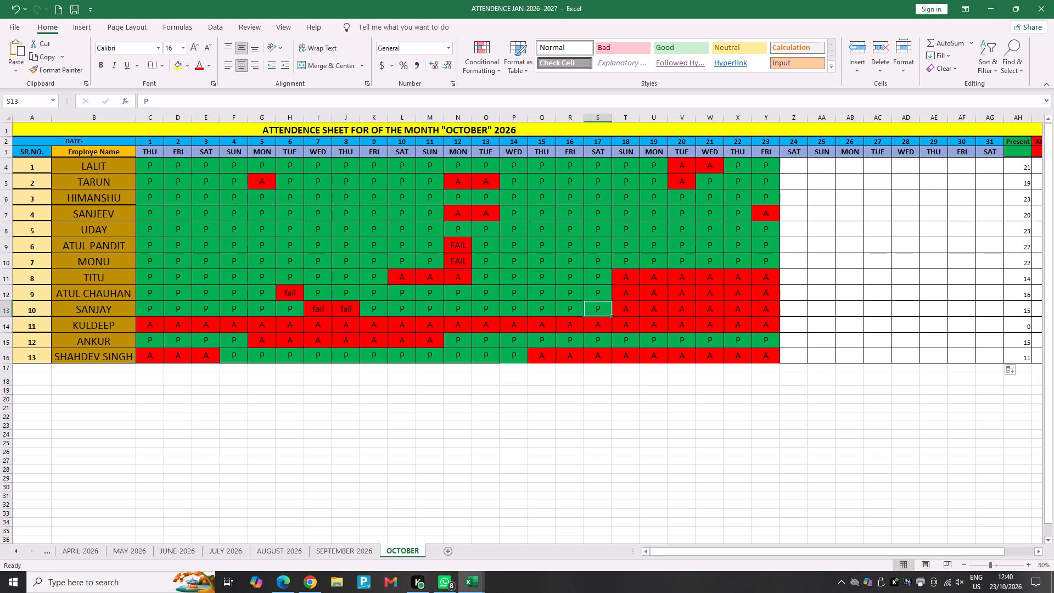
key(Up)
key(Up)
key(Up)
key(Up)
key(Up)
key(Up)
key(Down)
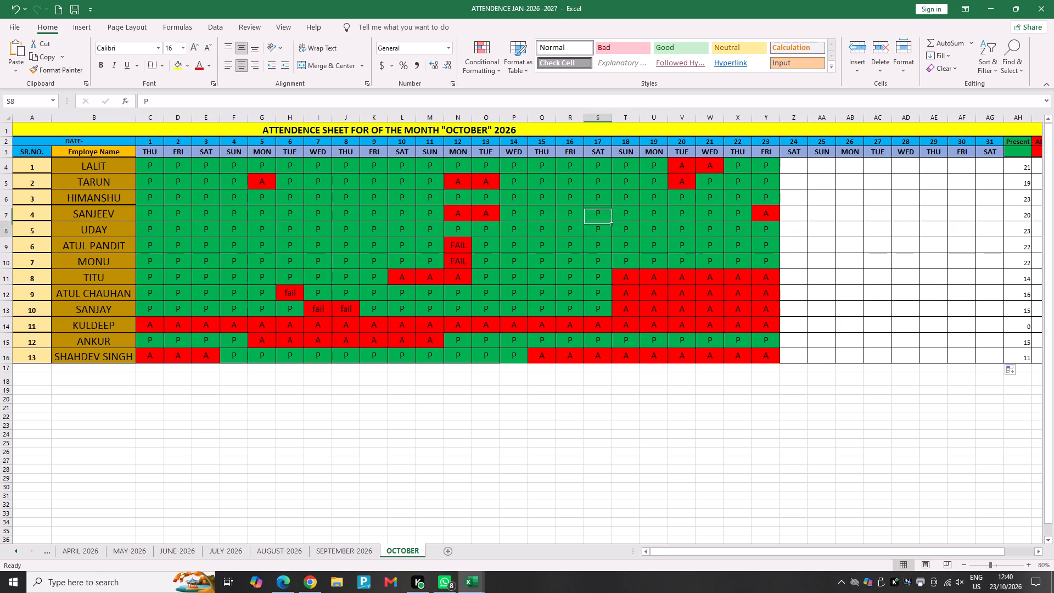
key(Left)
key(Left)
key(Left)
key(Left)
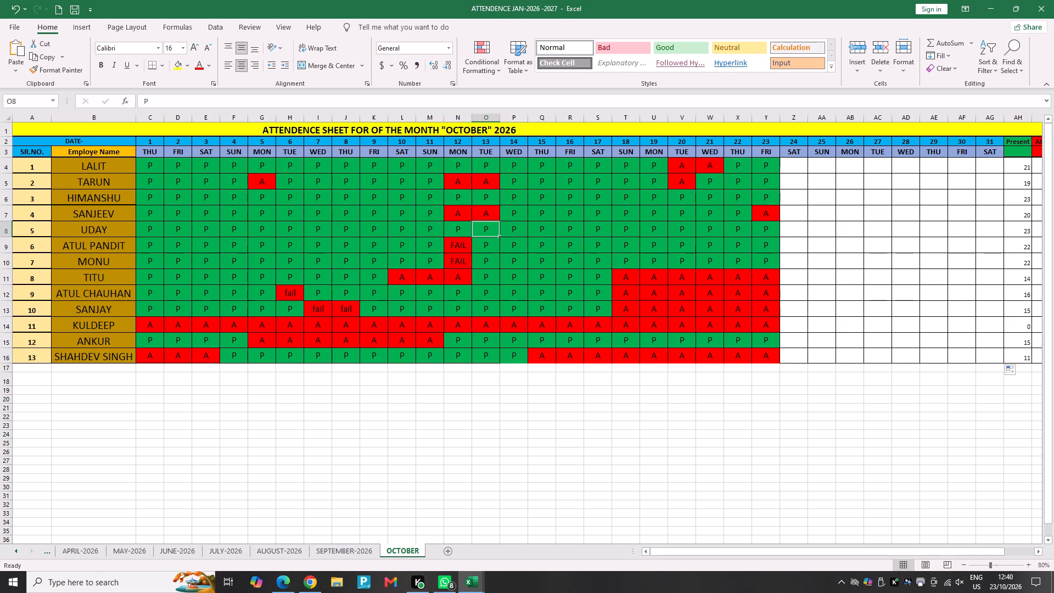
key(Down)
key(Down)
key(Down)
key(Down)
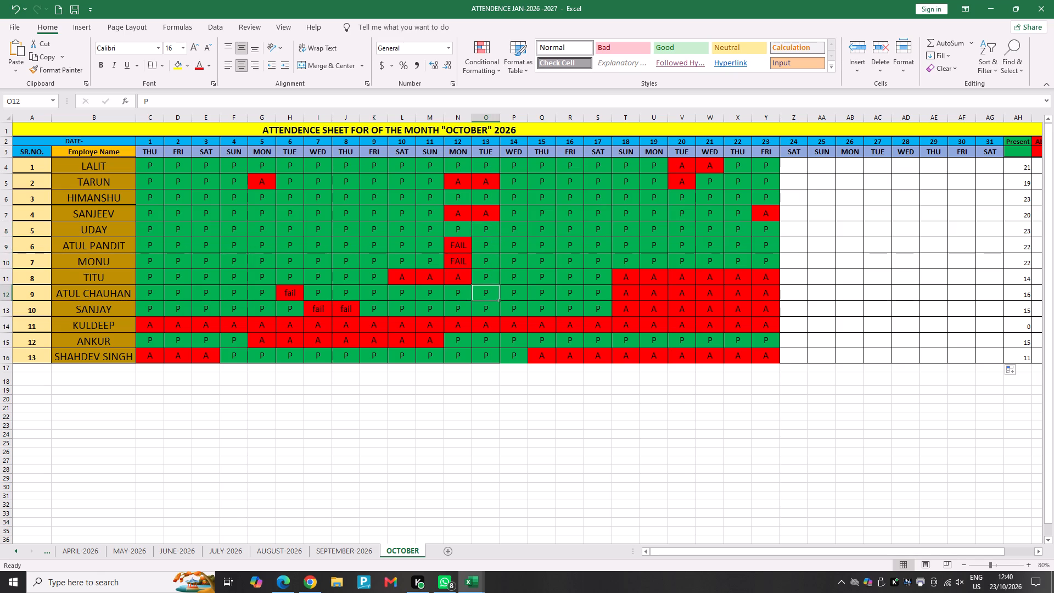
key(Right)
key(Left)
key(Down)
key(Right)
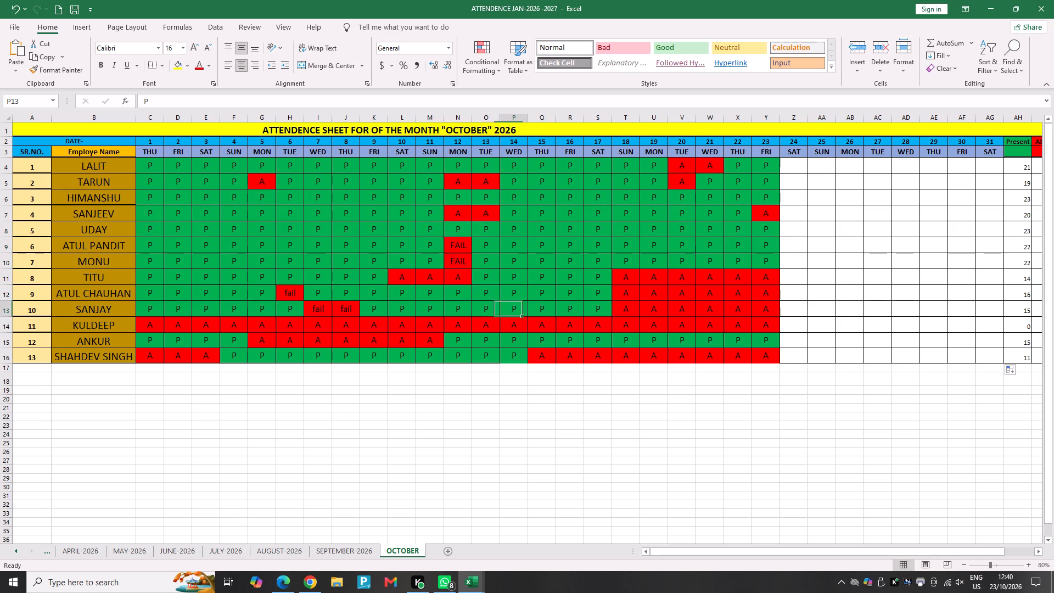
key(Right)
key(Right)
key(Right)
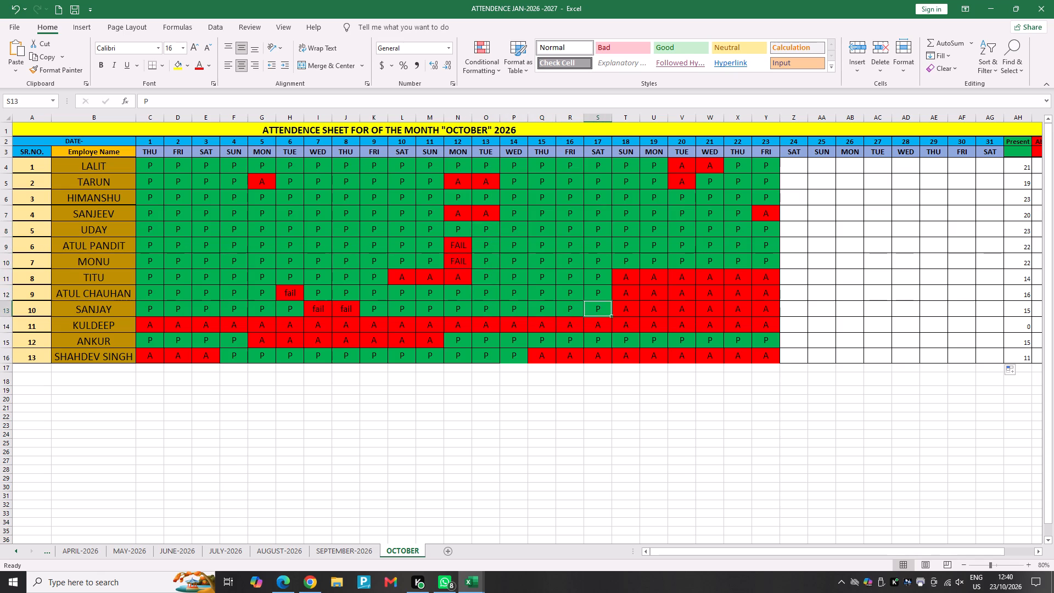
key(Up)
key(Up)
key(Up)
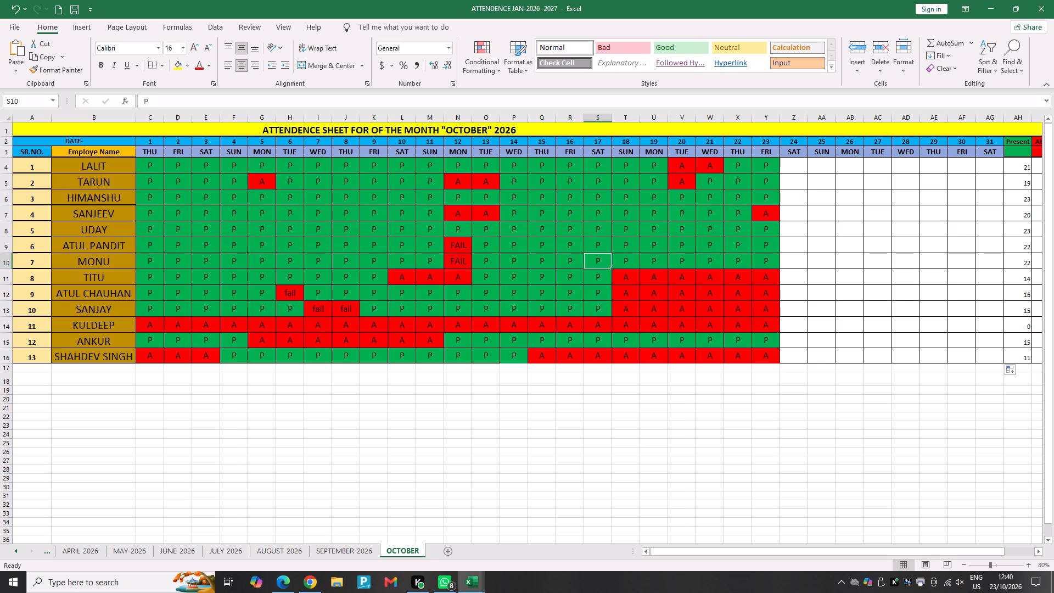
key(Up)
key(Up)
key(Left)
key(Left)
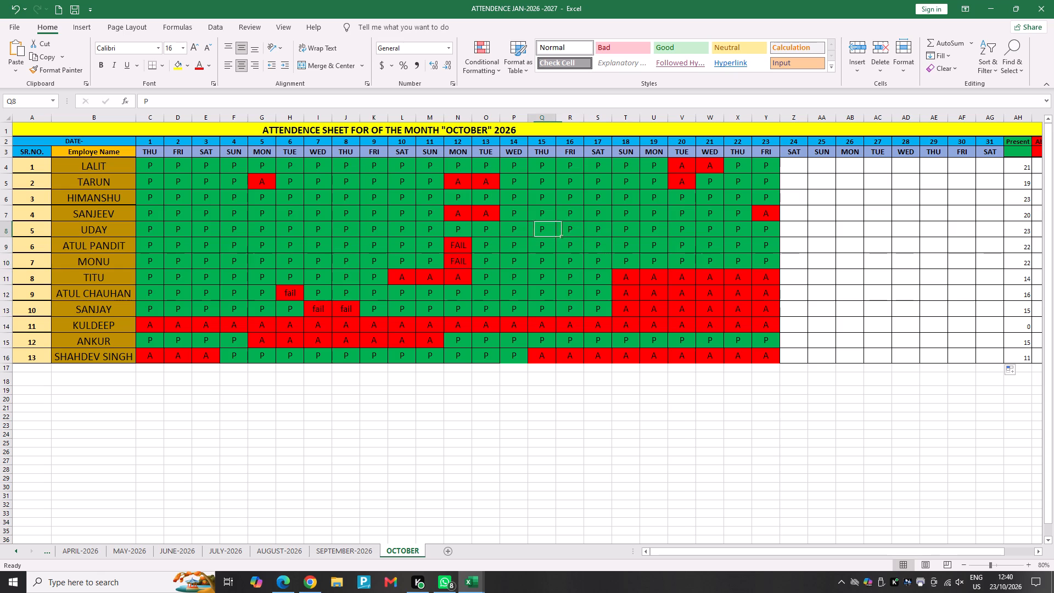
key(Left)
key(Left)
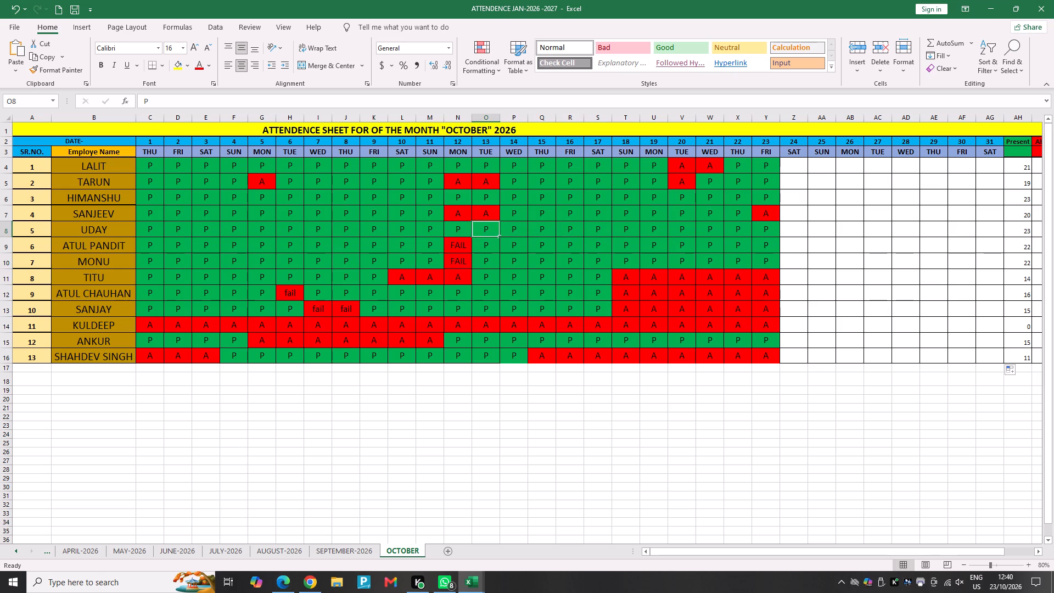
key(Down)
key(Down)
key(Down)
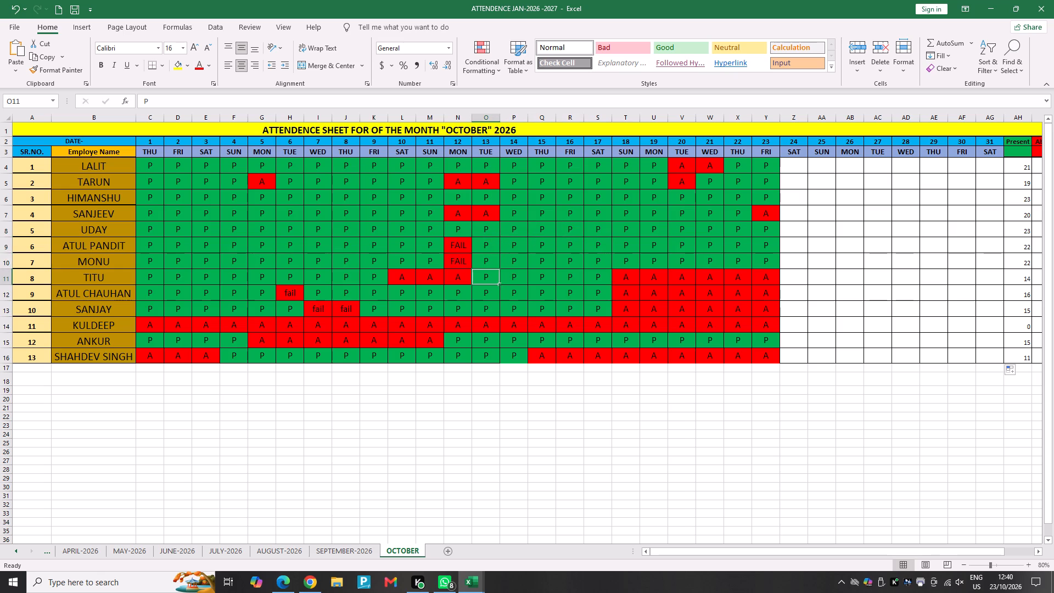
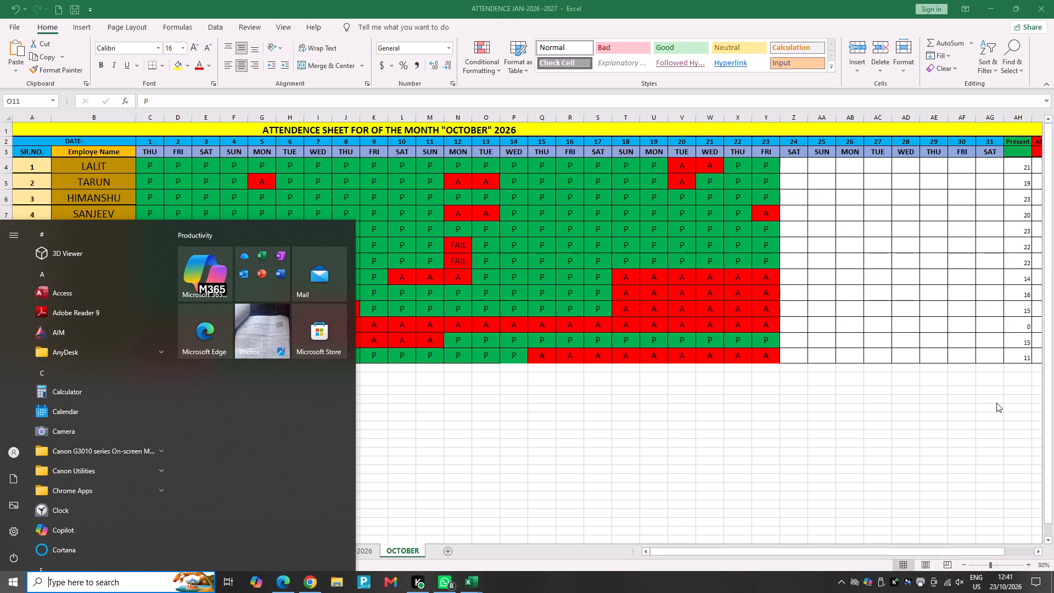
Return to the attendance sheet and go to employee 13's mark for the 23rd.
click(961, 385)
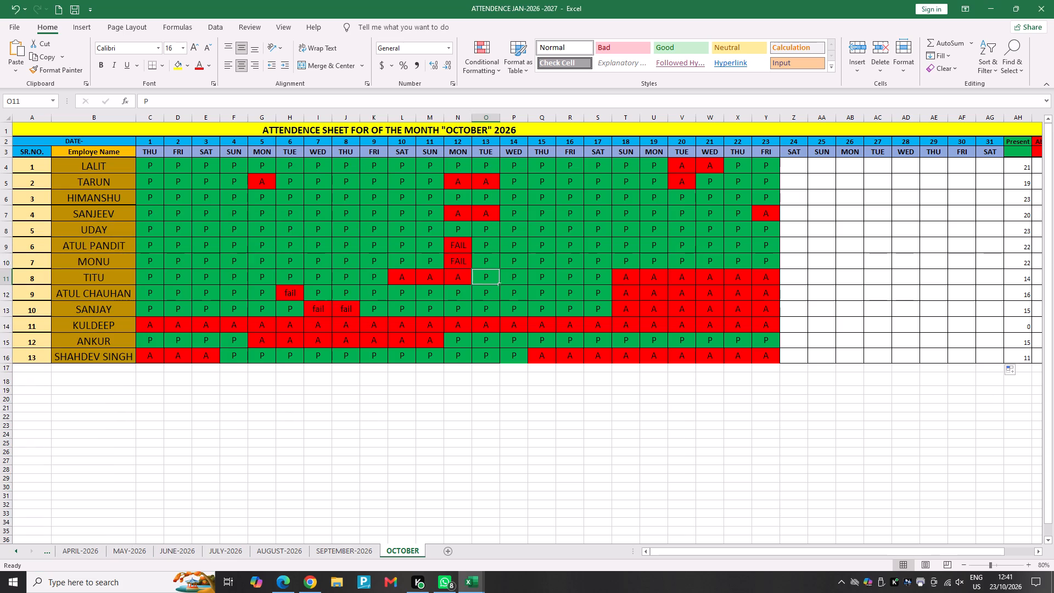
click(810, 356)
click(792, 356)
click(776, 356)
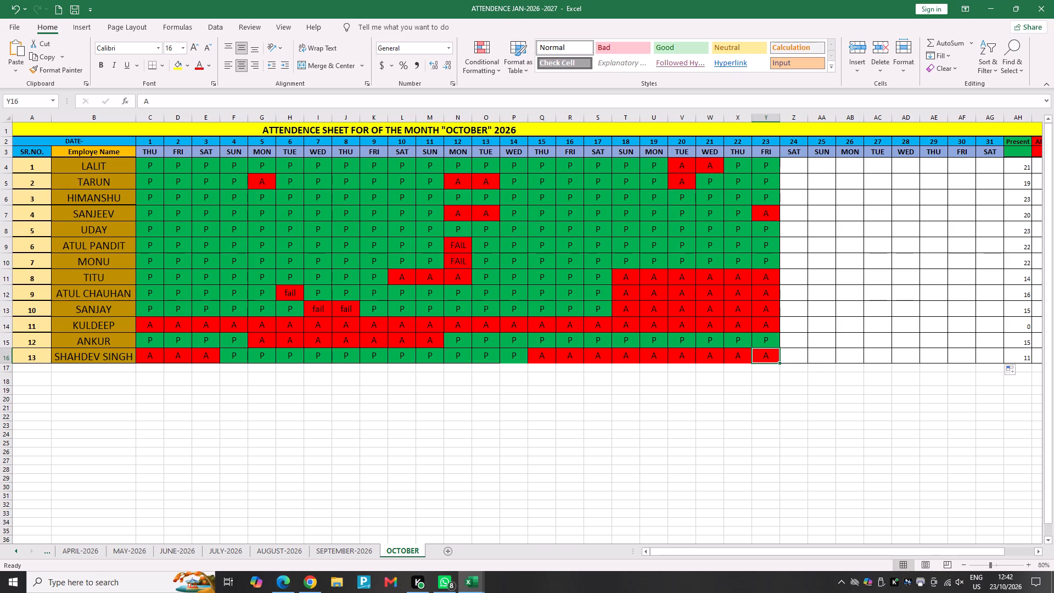
key(Right)
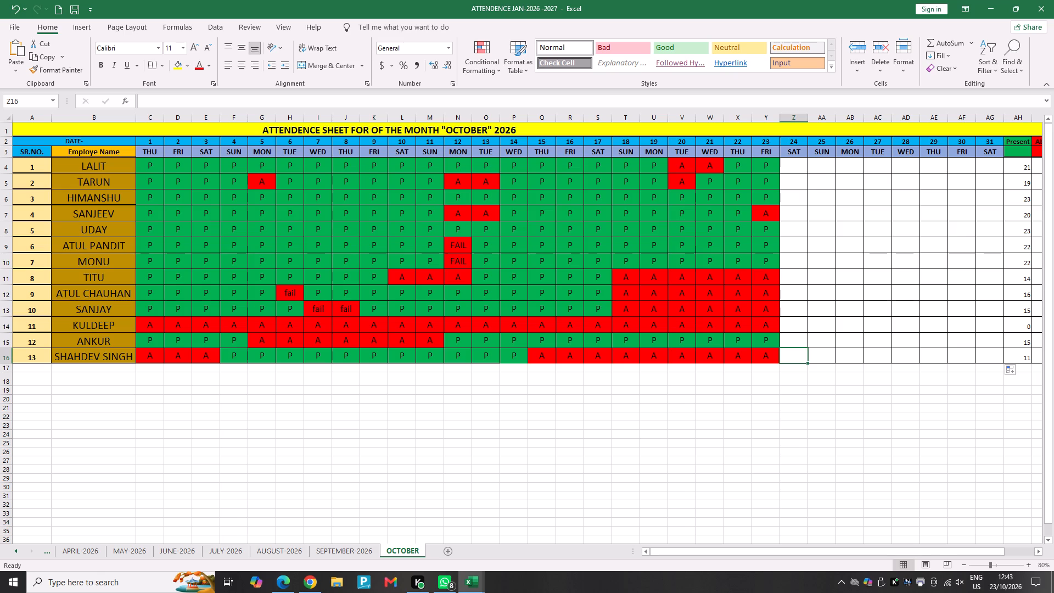
key(Left)
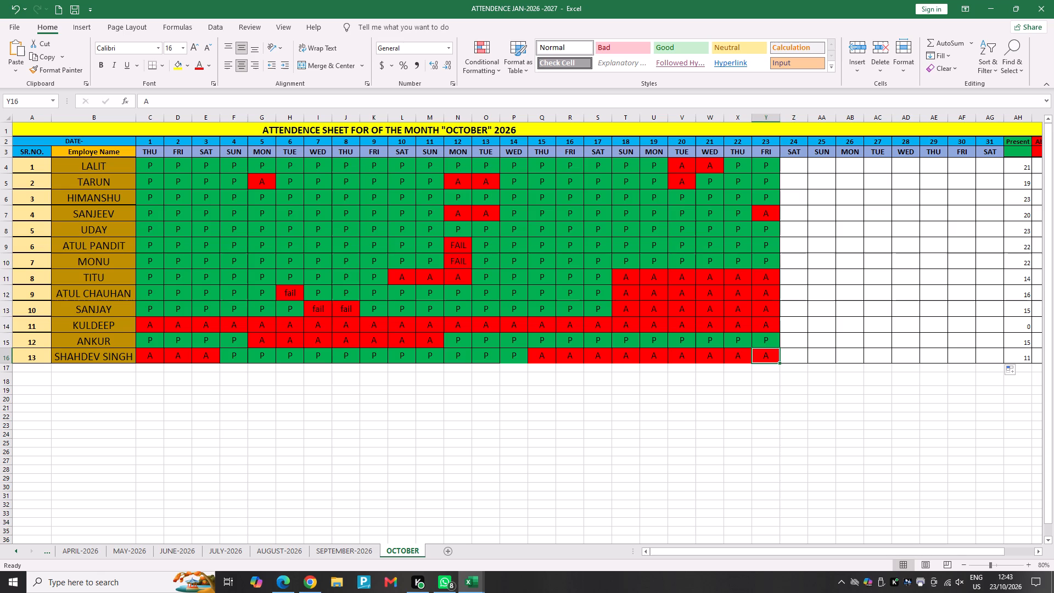
Check the 23rd's marks from employee 12 up to employee 1, ending on employee 1's mark.
key(Up)
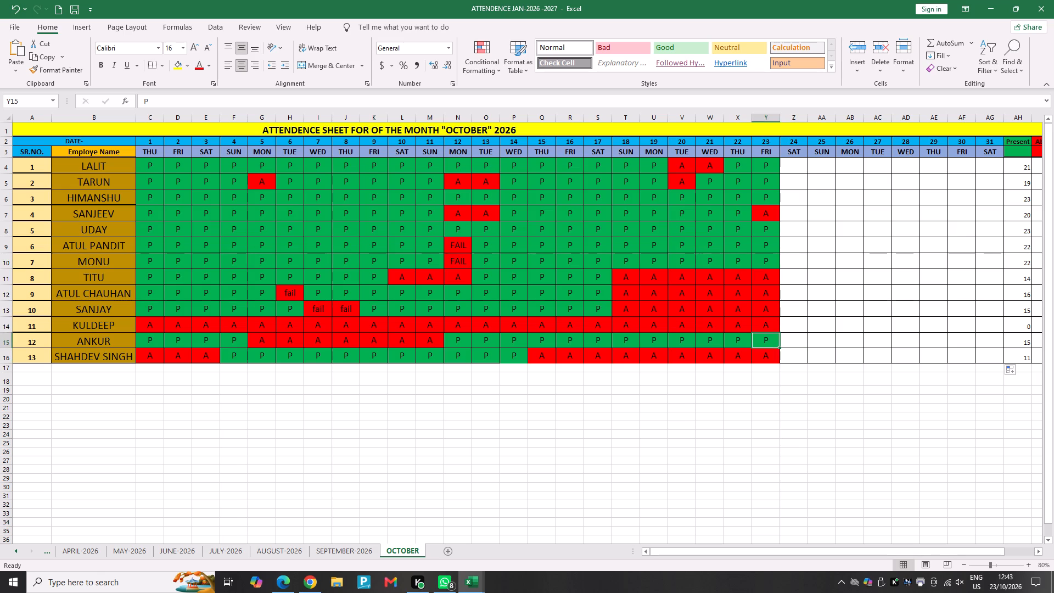
key(Up)
key(Up)
key(Up)
key(Up)
key(Up)
key(Up)
key(Up)
key(Up)
key(Up)
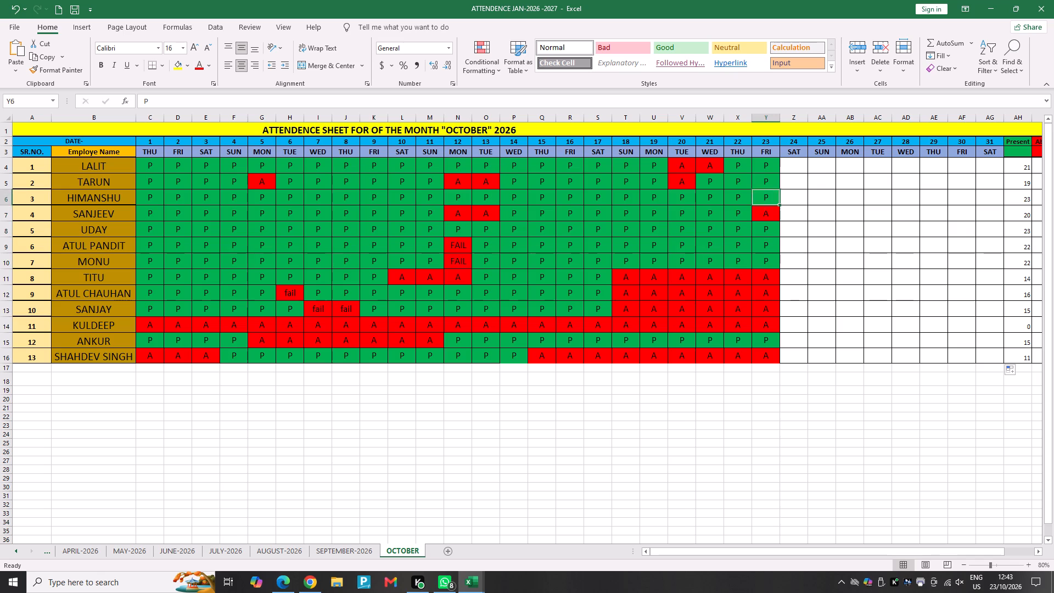
key(Up)
key(Up)
key(Up)
key(Right)
key(Down)
key(Left)
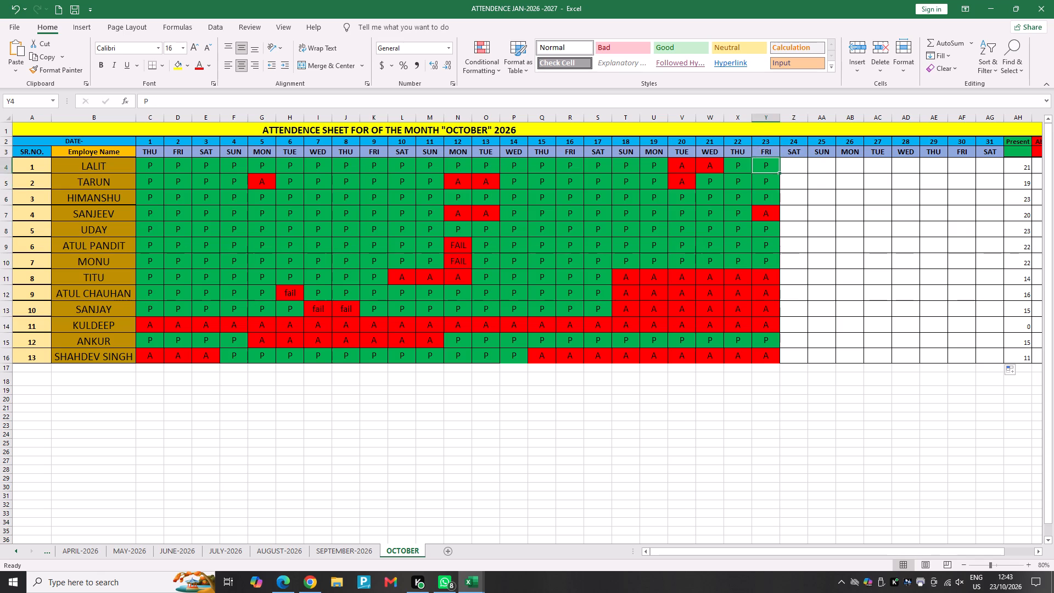
Recheck the 23rd's marks for employees 1 to 6, ending on employee 6's mark.
key(Down)
key(Down)
key(Down)
key(Up)
key(Up)
key(Up)
key(Down)
key(Down)
key(Down)
key(Down)
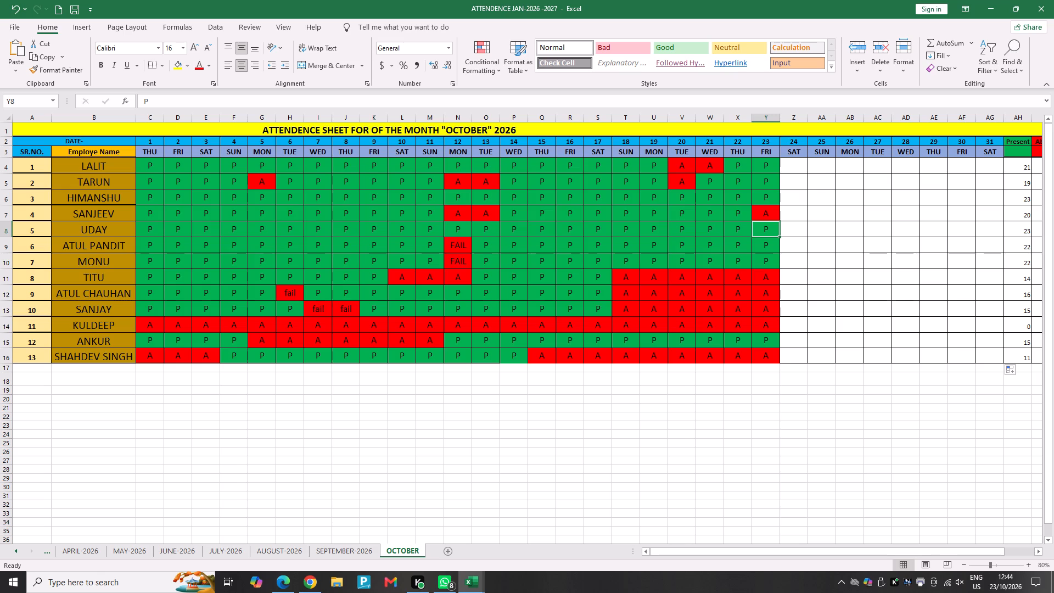
key(Down)
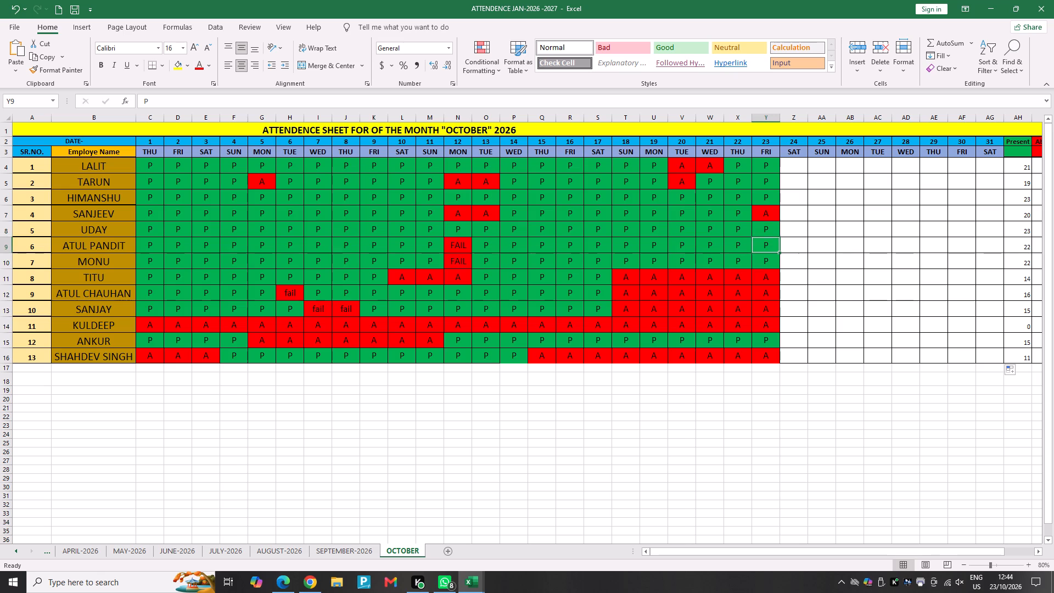
Go back up the 23rd's marks to employee 1 and examine the 20th and 21st, ending on employee 2's mark for the 20th.
key(Up)
key(Up)
key(Up)
key(Up)
key(Up)
key(Left)
key(Left)
key(Left)
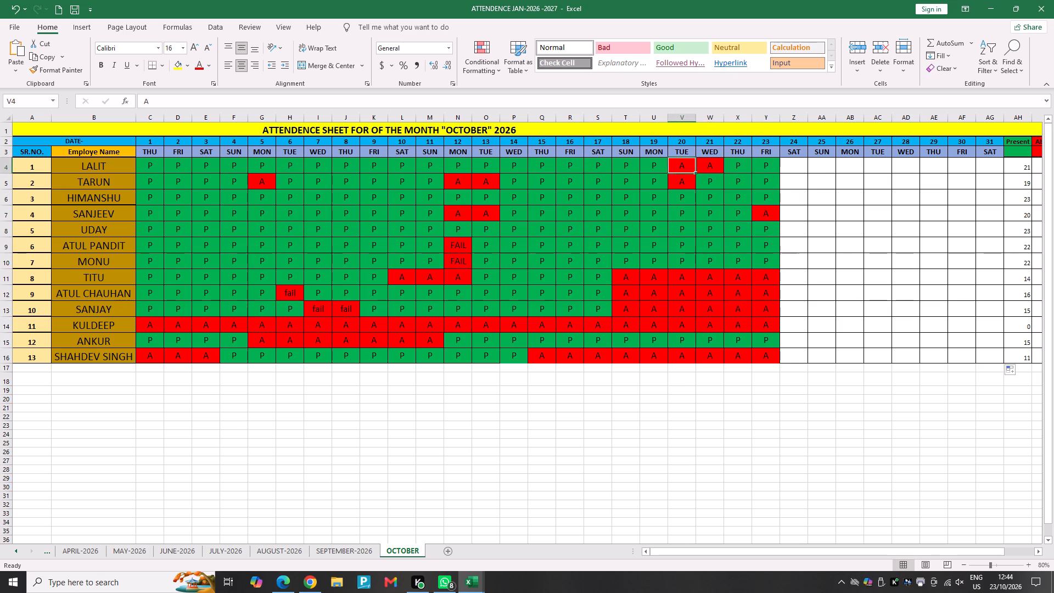
key(Right)
key(Up)
key(Down)
key(Left)
key(Down)
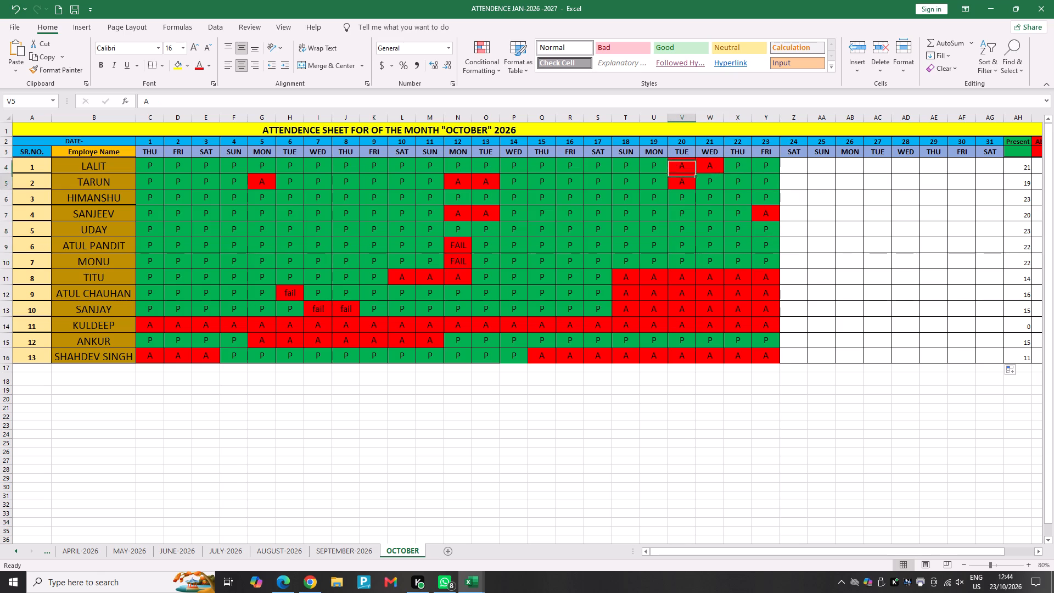
Examine the marks of employees 1 to 3 around the 19th to 21st, ending on the weekday heading of the 21st.
key(Right)
key(Up)
key(Left)
key(Left)
key(Down)
key(Up)
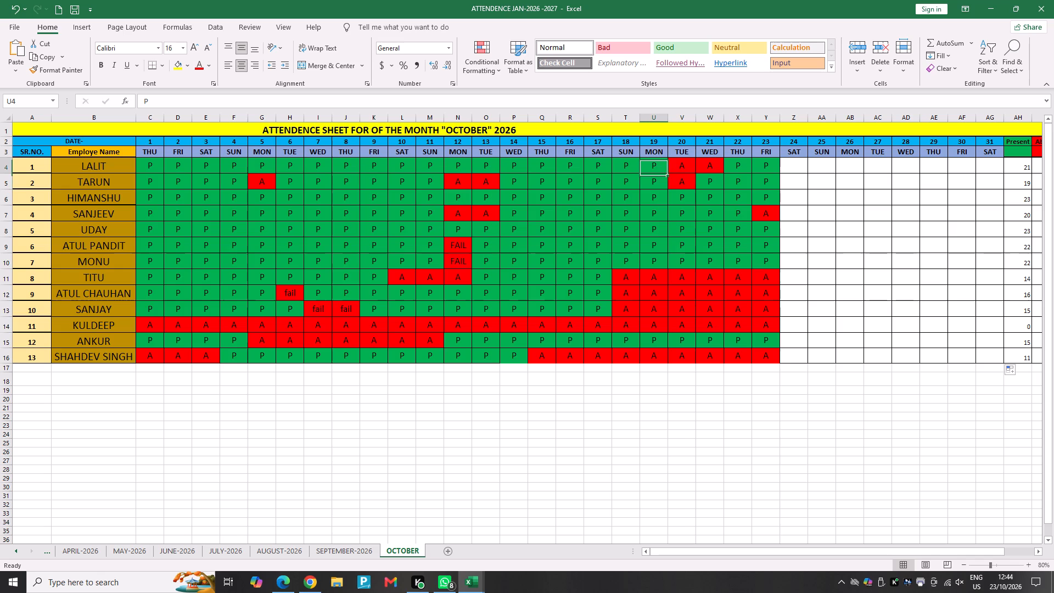
key(Up)
key(Right)
key(Down)
key(Down)
key(Down)
key(Up)
key(Up)
key(Up)
key(Right)
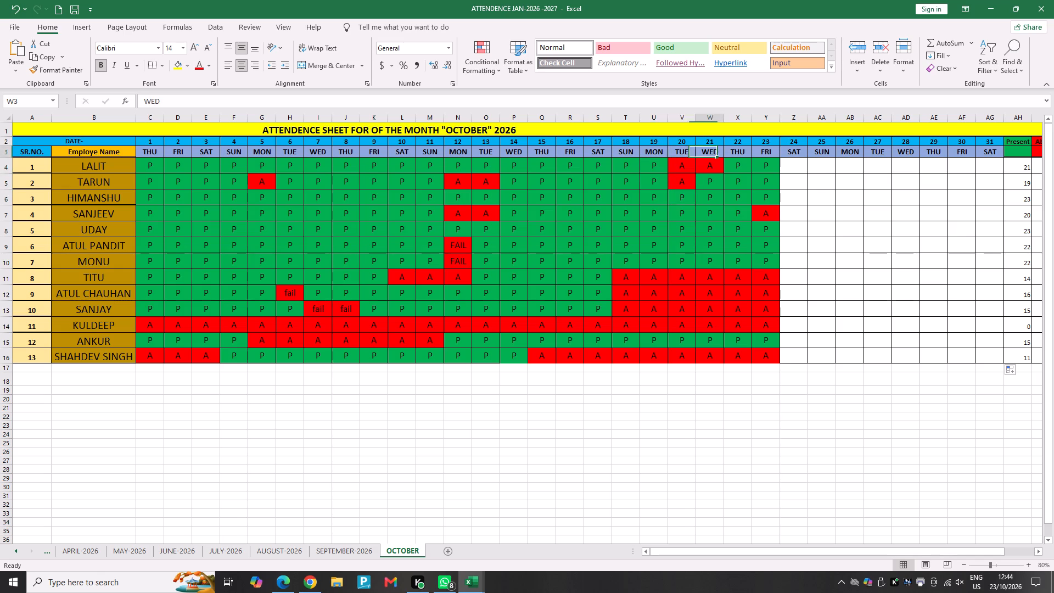
Review the marks of employees 1 to 3 from the 20th to the 22nd, ending on employee 3's mark for the 21st.
key(Left)
key(Down)
key(Down)
key(Up)
key(Right)
key(Left)
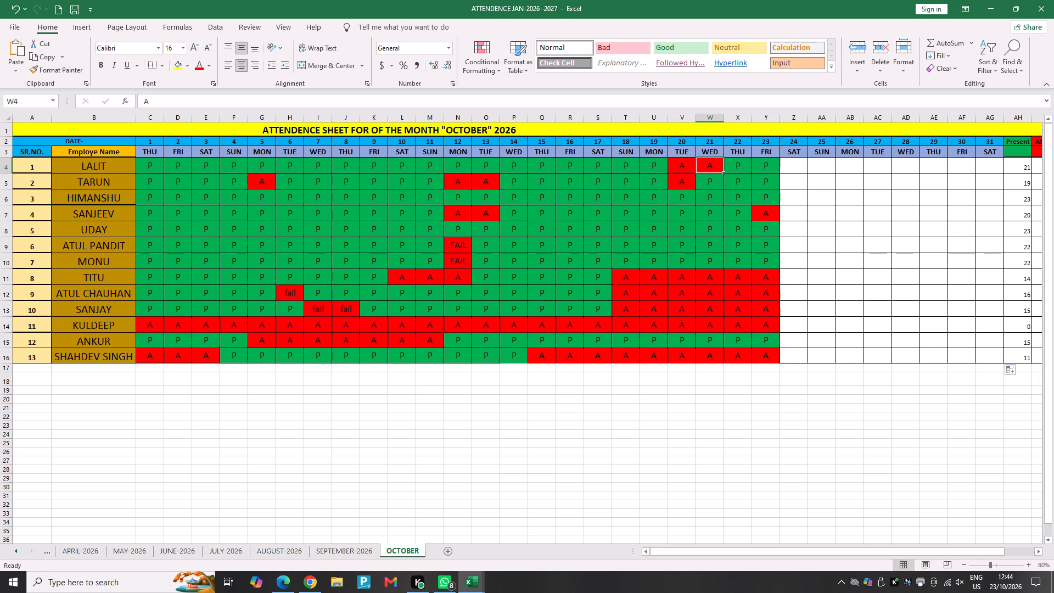
key(Down)
key(Up)
key(Right)
key(Right)
key(Down)
key(Left)
key(Down)
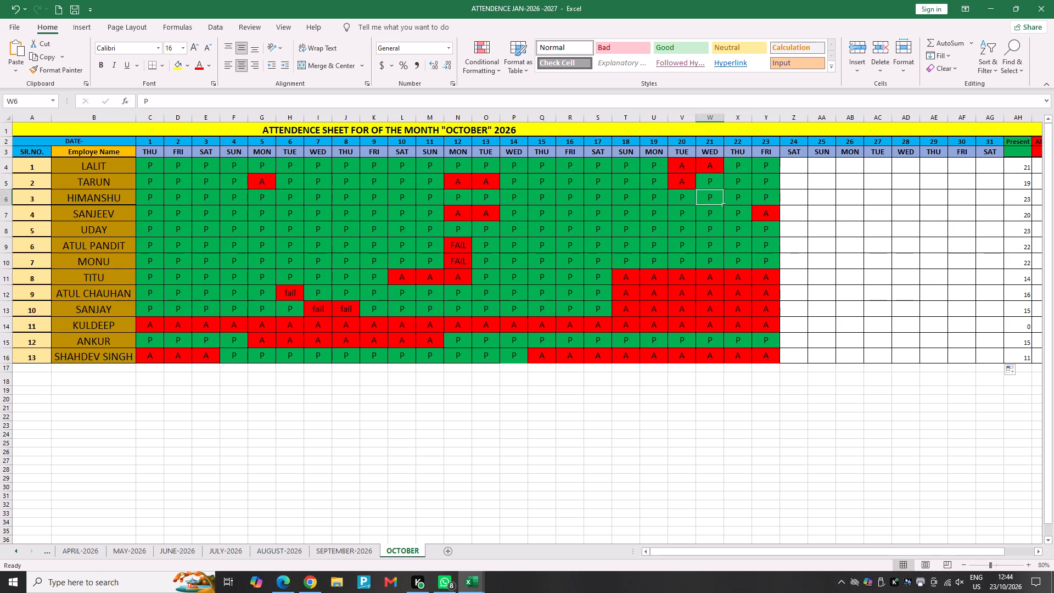
Check employees 3 and 4 from the 21st to the 23rd and go down the 23rd's marks to employee 12.
key(Down)
key(Right)
key(Up)
key(Right)
key(Down)
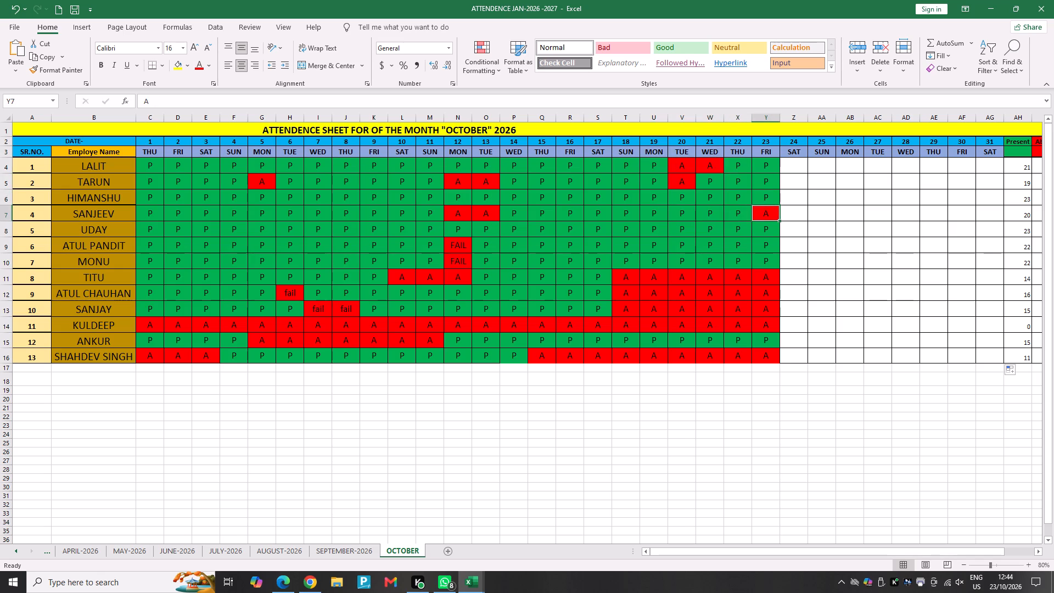
key(Down)
key(Down)
key(Down)
key(Down)
key(Down)
key(Down)
key(Down)
key(Down)
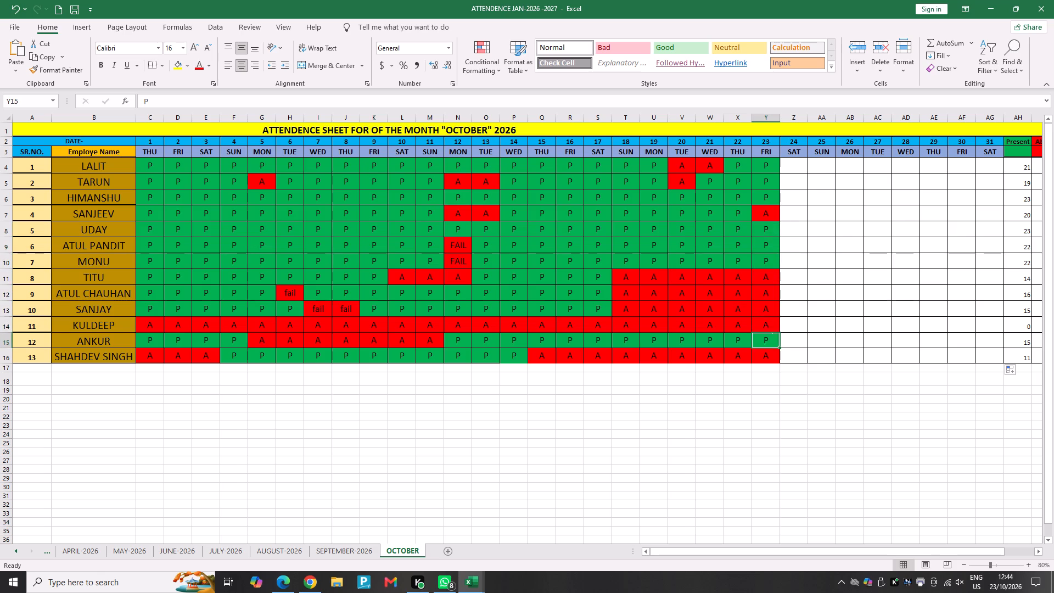
Review the 22nd's marks from employee 12 up to employee 7 and the adjacent days, ending on employee 9's mark for the 23rd.
key(Left)
key(Up)
key(Up)
key(Up)
key(Up)
key(Up)
key(Right)
key(Right)
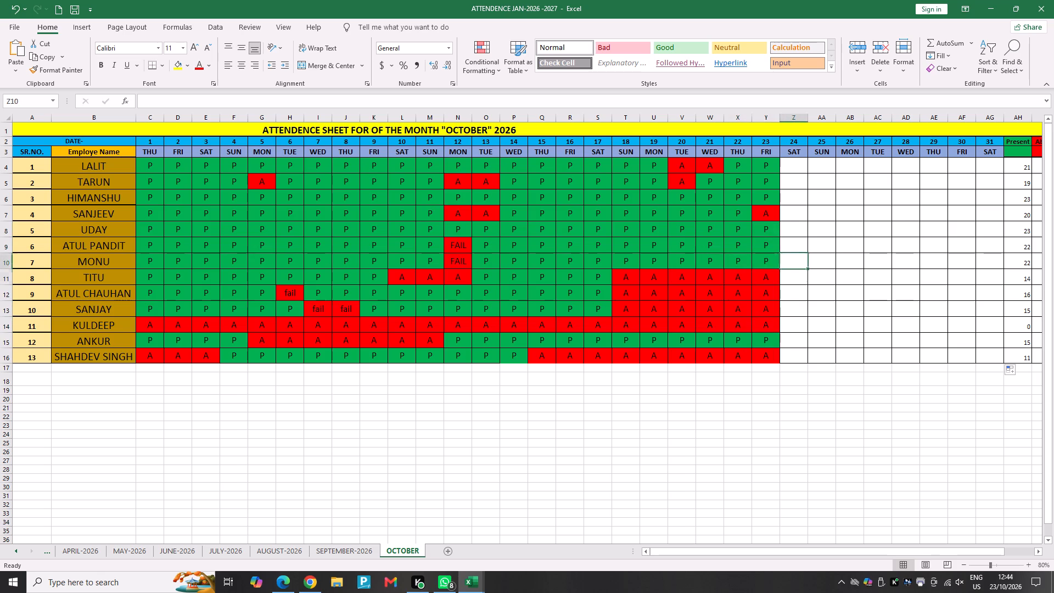
key(Down)
key(Left)
key(Left)
key(Up)
key(Right)
key(Down)
key(Down)
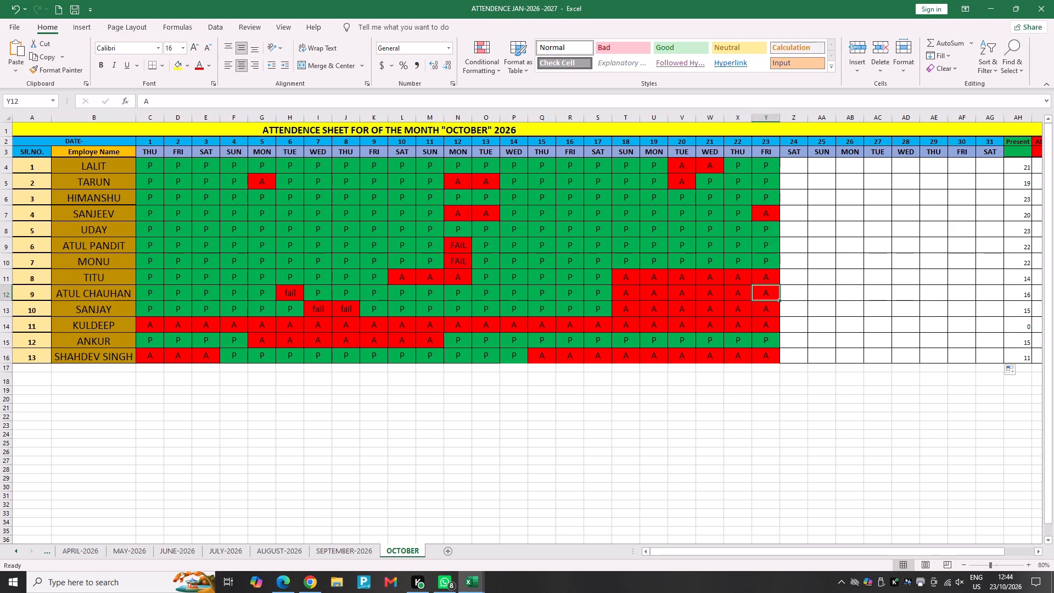
Check the 23rd's marks from employee 10 to employee 13, ending on employee 13's mark for the 21st.
key(Down)
key(Down)
key(Down)
key(Down)
key(Down)
key(Down)
key(Left)
key(Left)
key(Up)
key(Up)
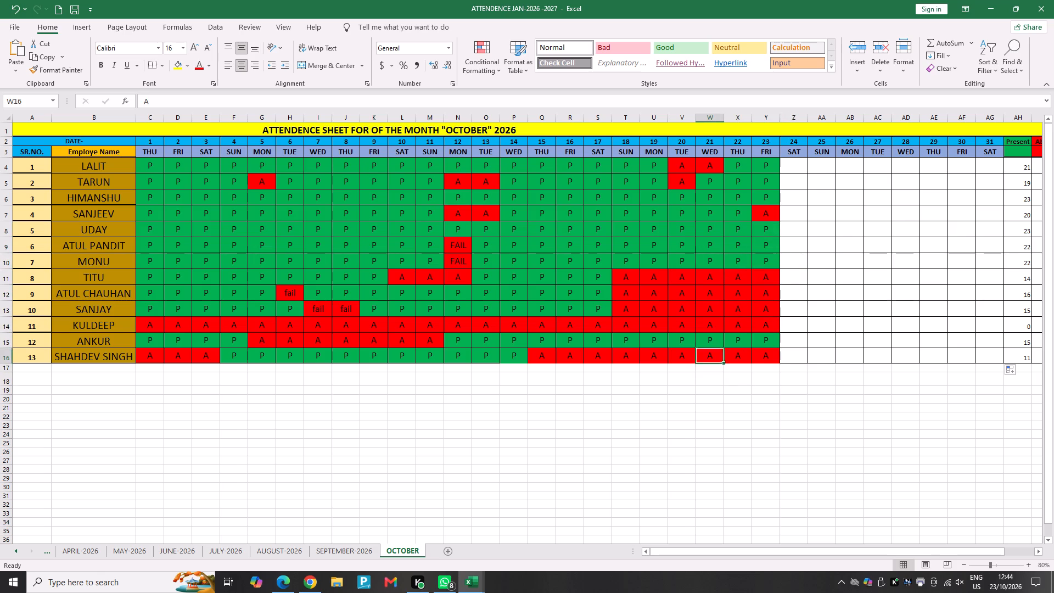
Review the 21st's marks from employee 12 up to employee 5, ending on employee 5's mark for the 23rd.
key(Up)
key(Up)
key(Up)
key(Up)
key(Up)
key(Up)
key(Up)
key(Up)
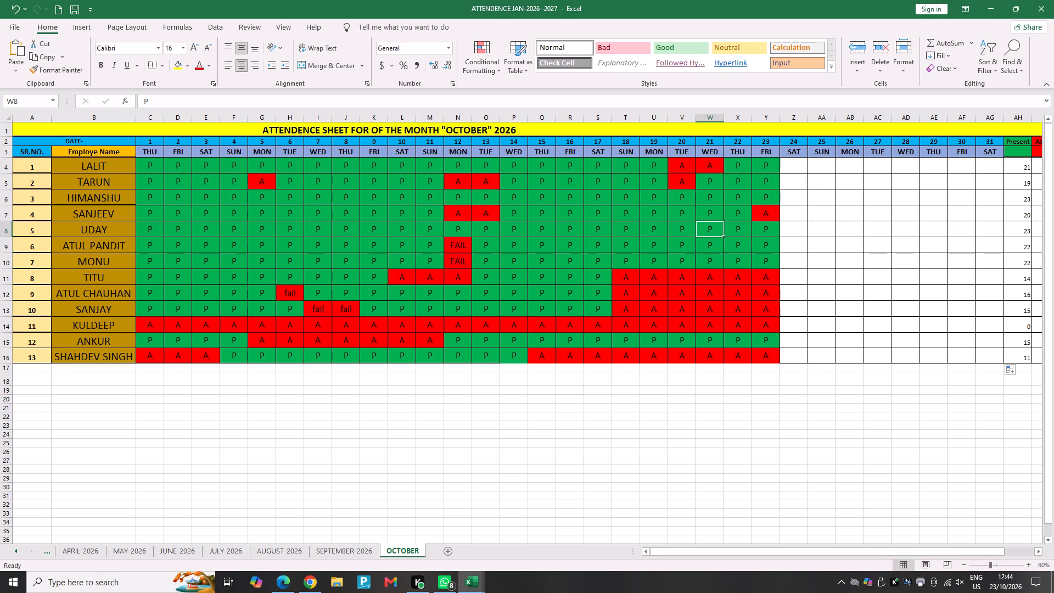
key(Down)
key(Right)
key(Up)
key(Right)
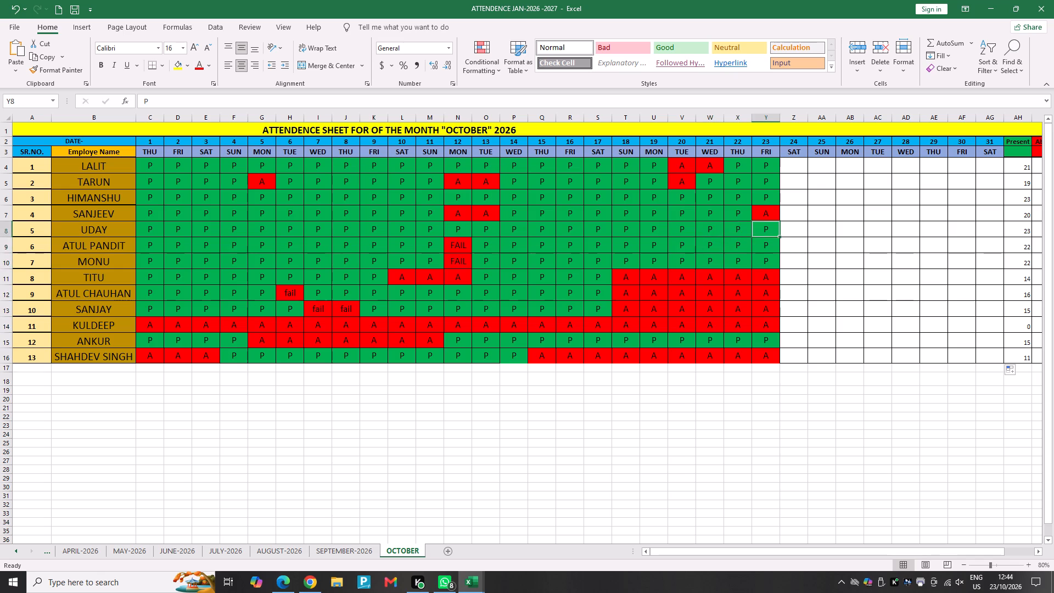
Check the 23rd's marks for employees 6 to 13, ending on employee 13's mark.
key(Down)
key(Down)
key(Down)
key(Down)
key(Down)
key(Down)
key(Down)
key(Down)
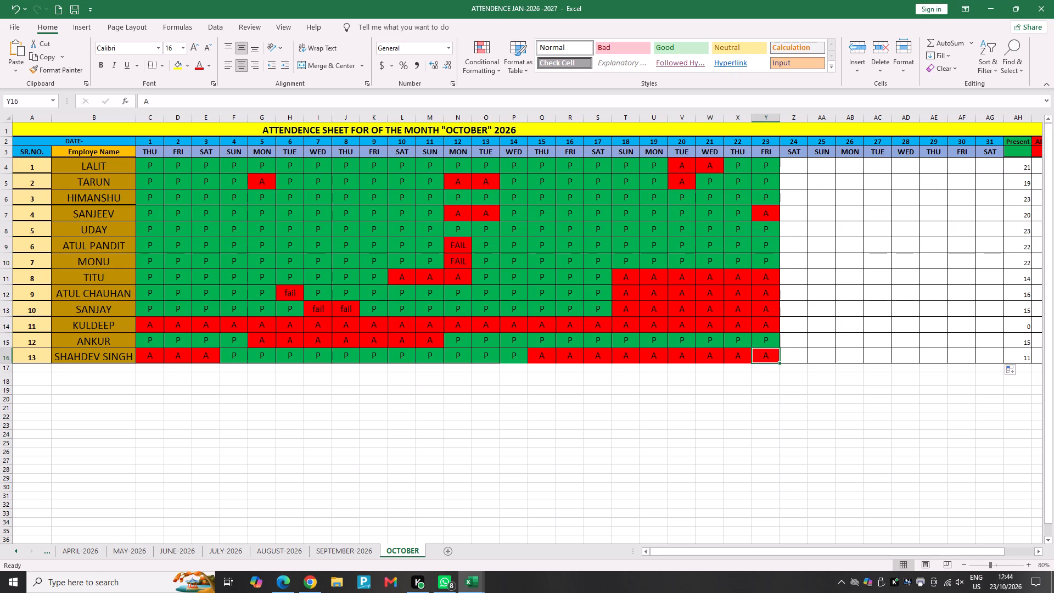
Review the 19th's marks from employee 13 up to employee 6, ending on employee 7's mark for the 20th.
key(Down)
key(Left)
key(Left)
key(Up)
key(Left)
key(Left)
key(Up)
key(Up)
key(Up)
key(Up)
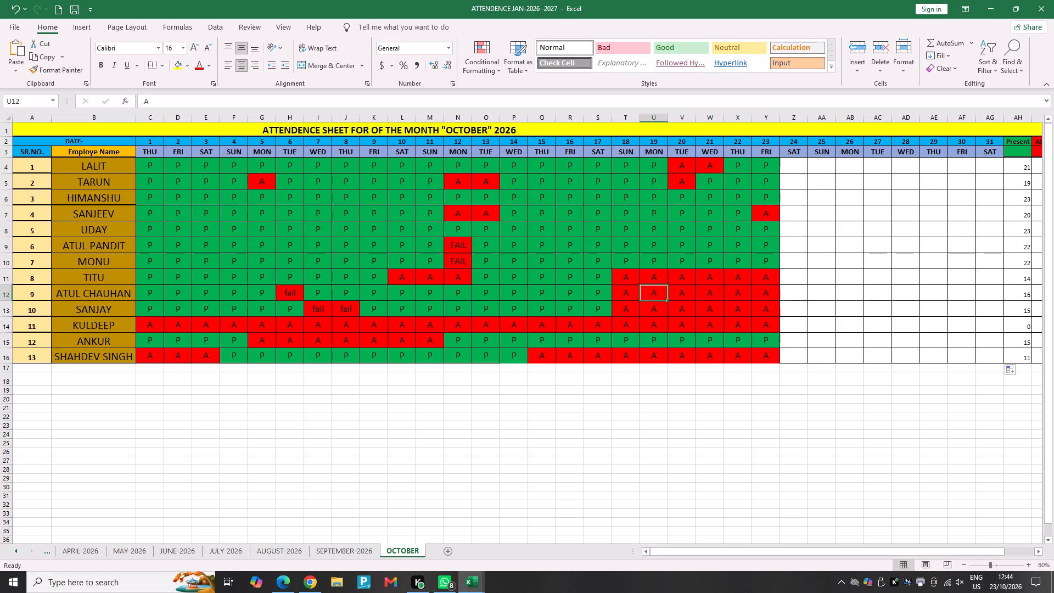
key(Up)
key(Up)
key(Up)
key(Right)
key(Up)
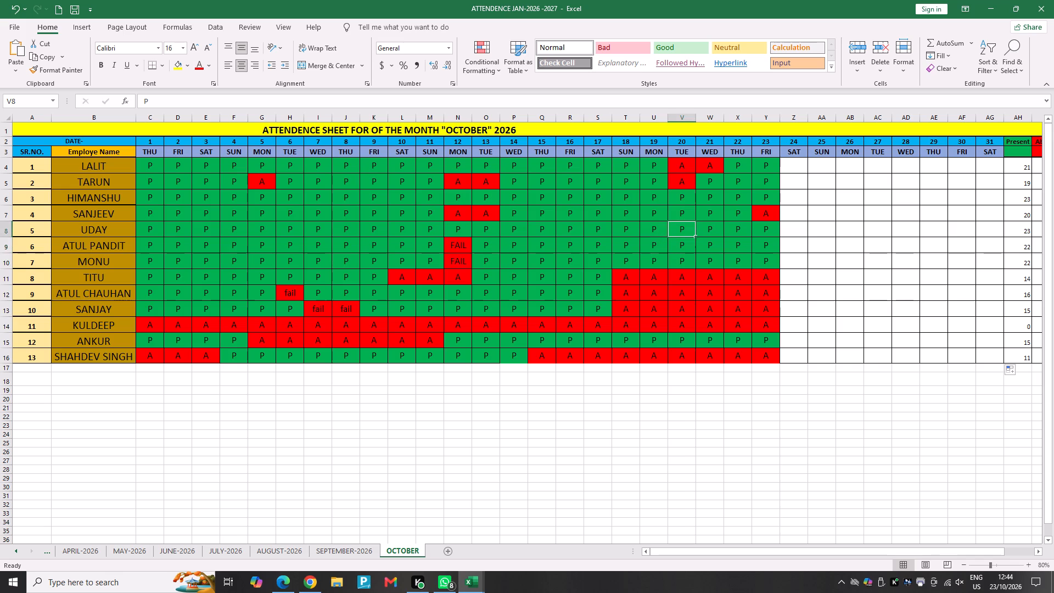
key(Down)
key(Down)
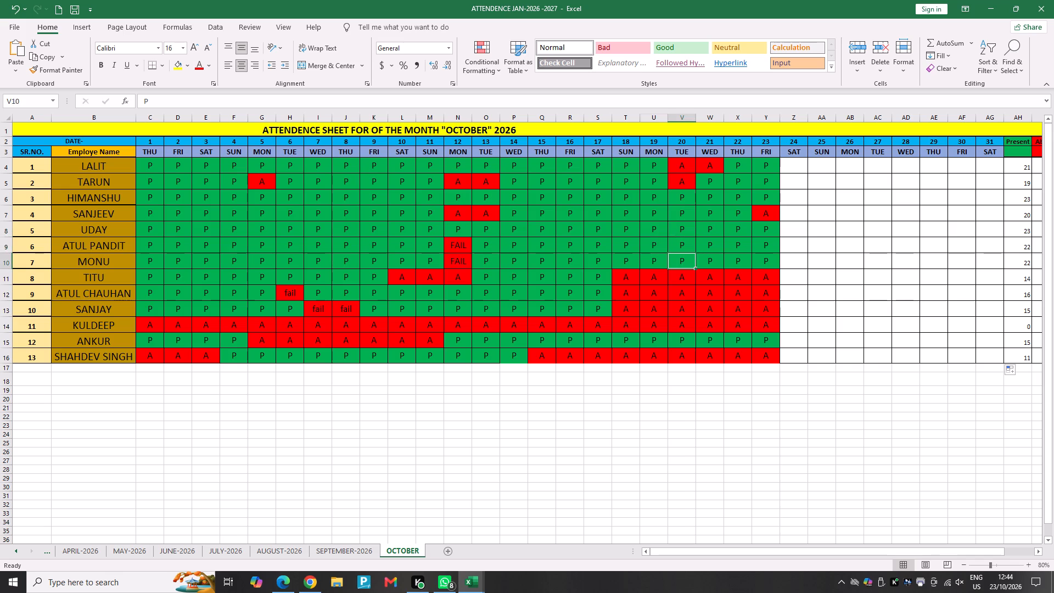
Highlight and review the marks of employees 5 to 7 for the 18th to 20th, ending on employee 7's mark for the 18th.
key(shift+Left)
key(shift+Left)
key(shift+Up)
key(shift+Up)
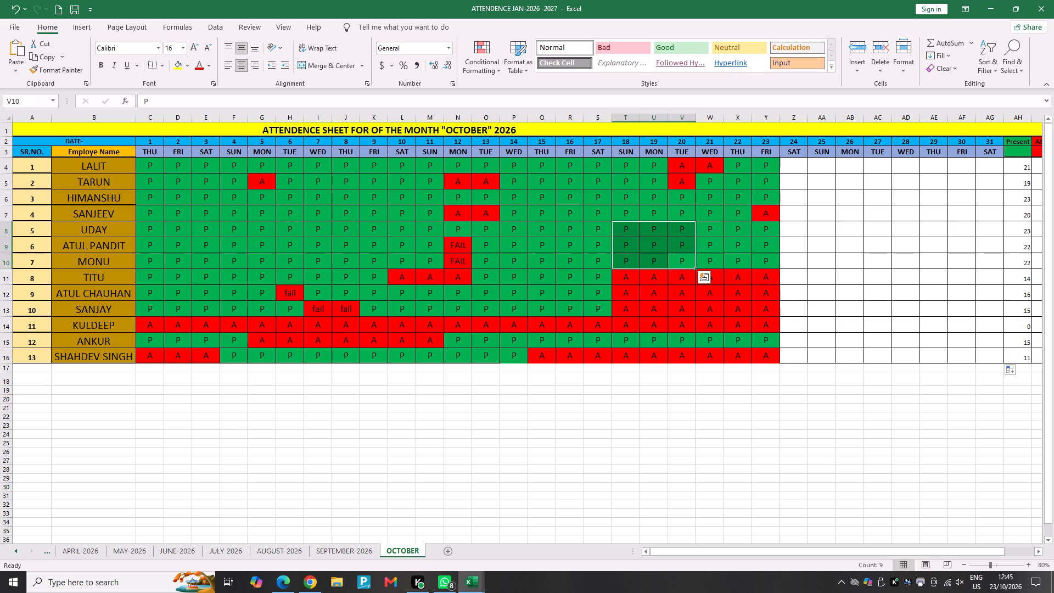
key(Left)
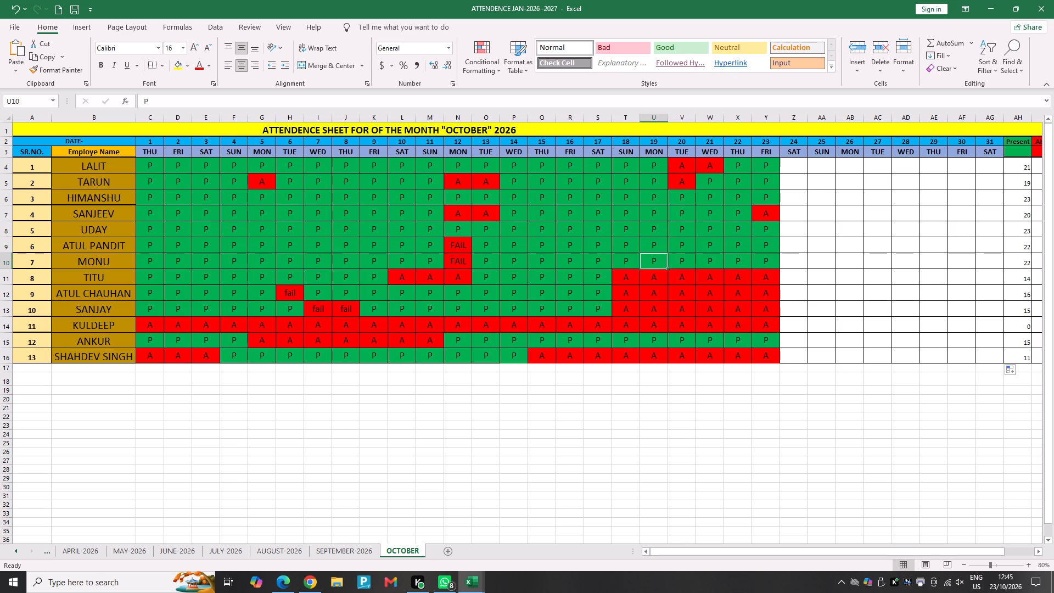
key(Right)
key(Left)
key(Left)
key(Up)
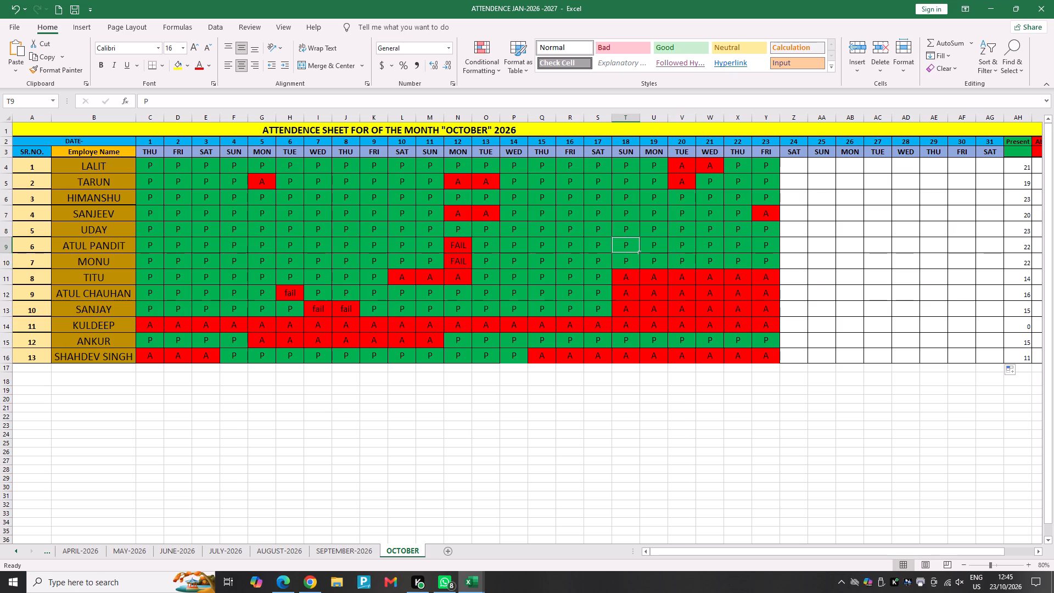
key(Down)
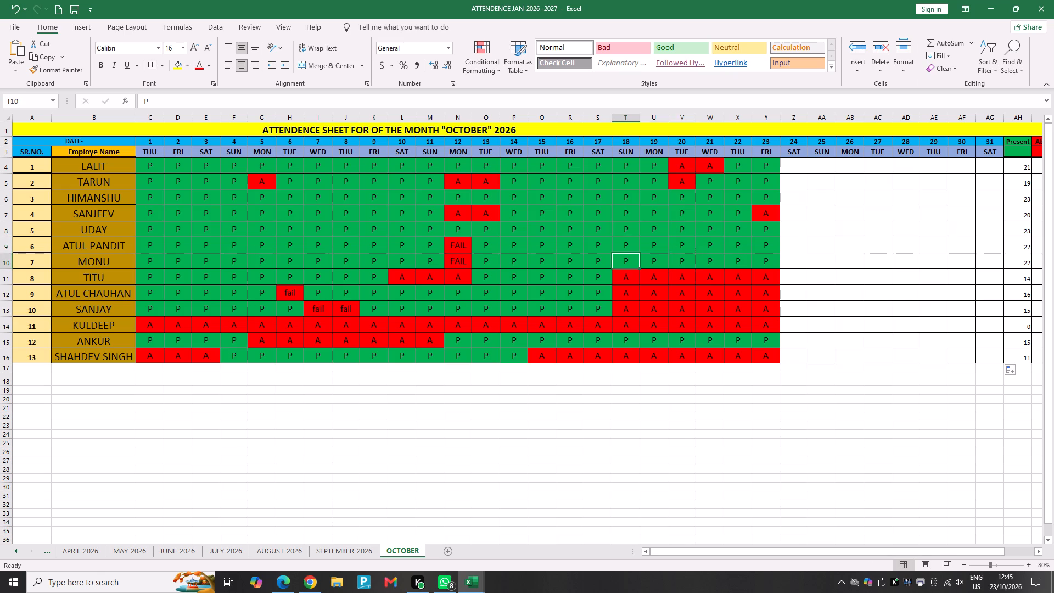
Highlight the marks of employees 5 to 7 for the 18th to 20th again to review them.
key(shift+Up)
key(shift+Up)
key(shift+Right)
key(shift+Right)
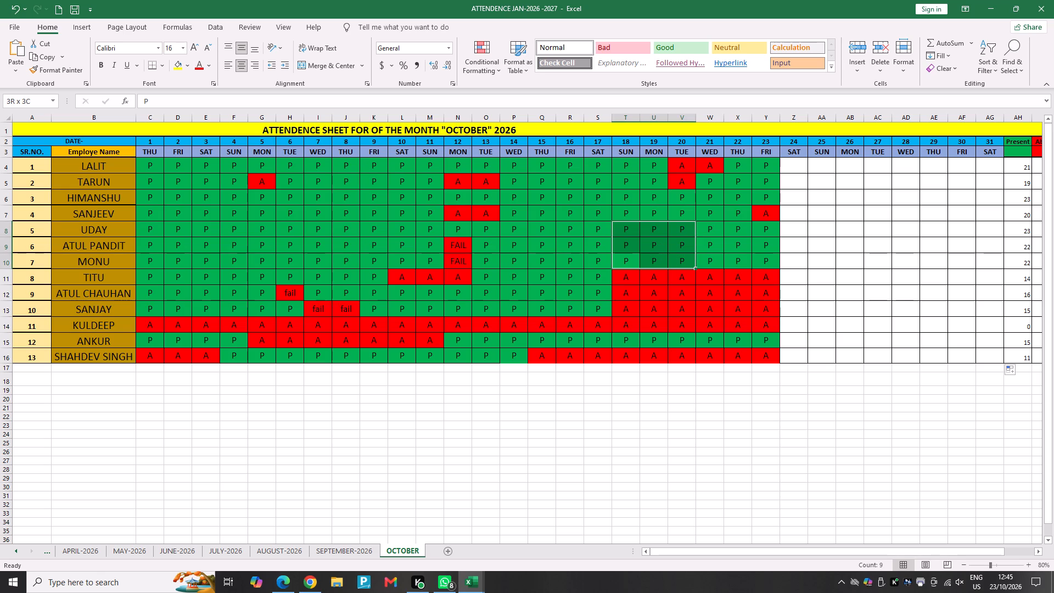
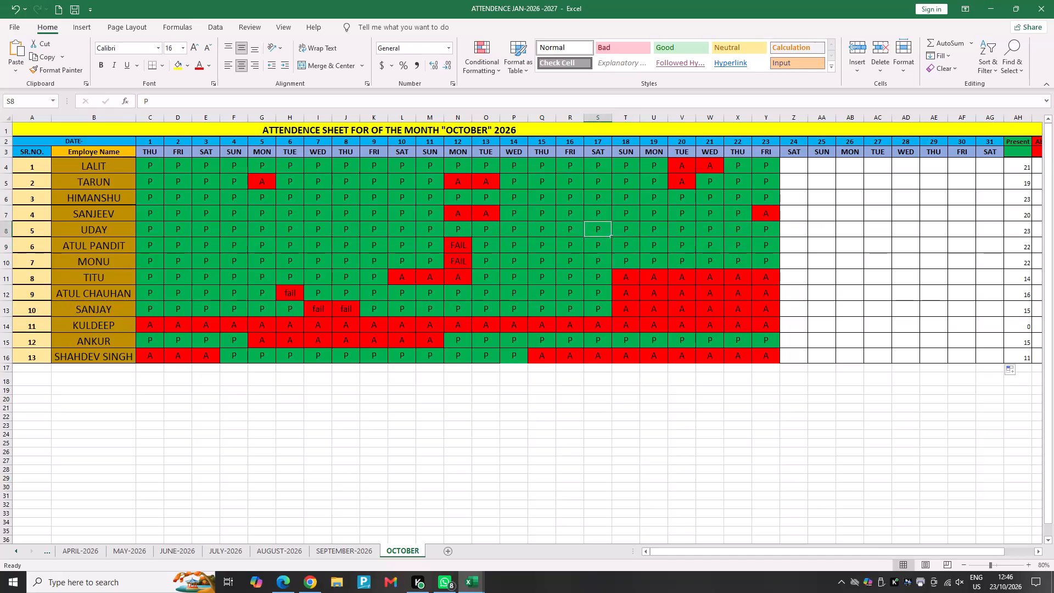
Highlight the marks of employees 4 to 7 for the 14th to 17th to review them.
key(Up)
key(Left)
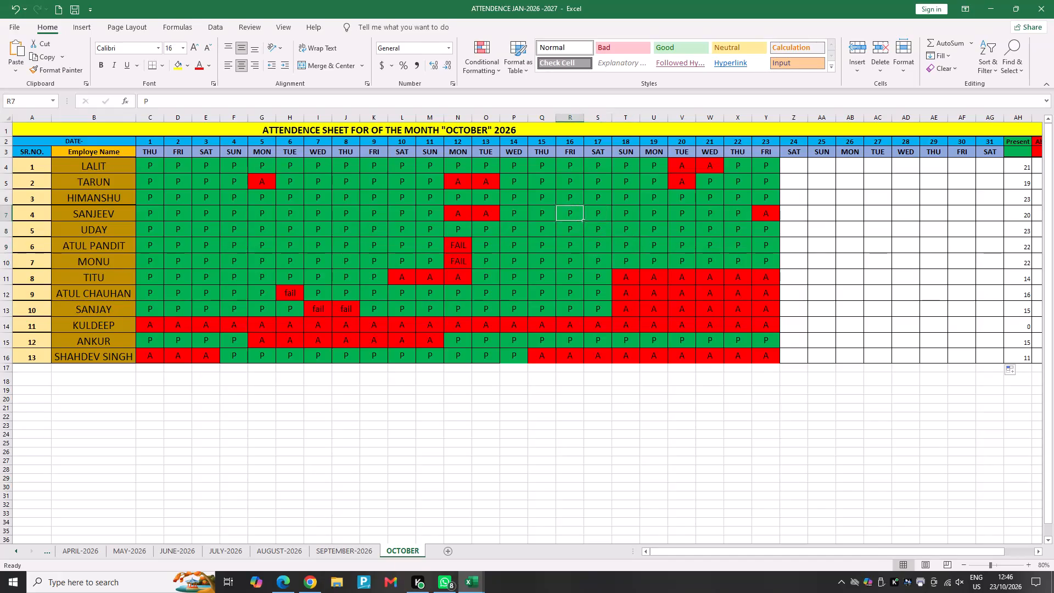
key(Left)
key(Left)
key(shift+Down)
key(shift+Down)
key(shift+Down)
key(shift+Right)
key(shift+Right)
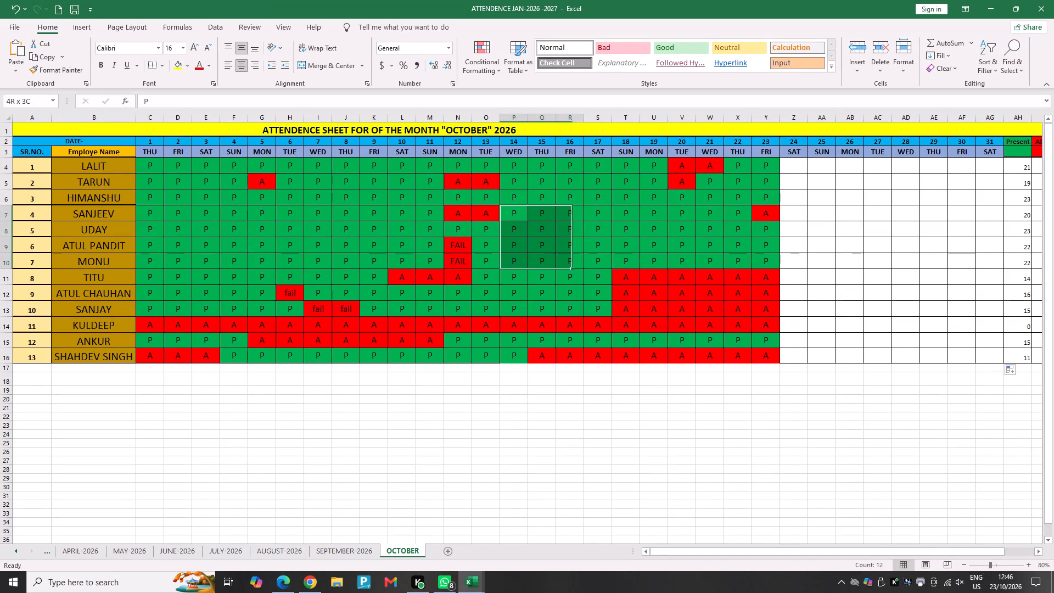
key(shift+Right)
Highlight the marks of employees 4 to 7 again, this time for the 14th to 16th, to review them.
key(Left)
key(Right)
key(shift+Down)
key(shift+Down)
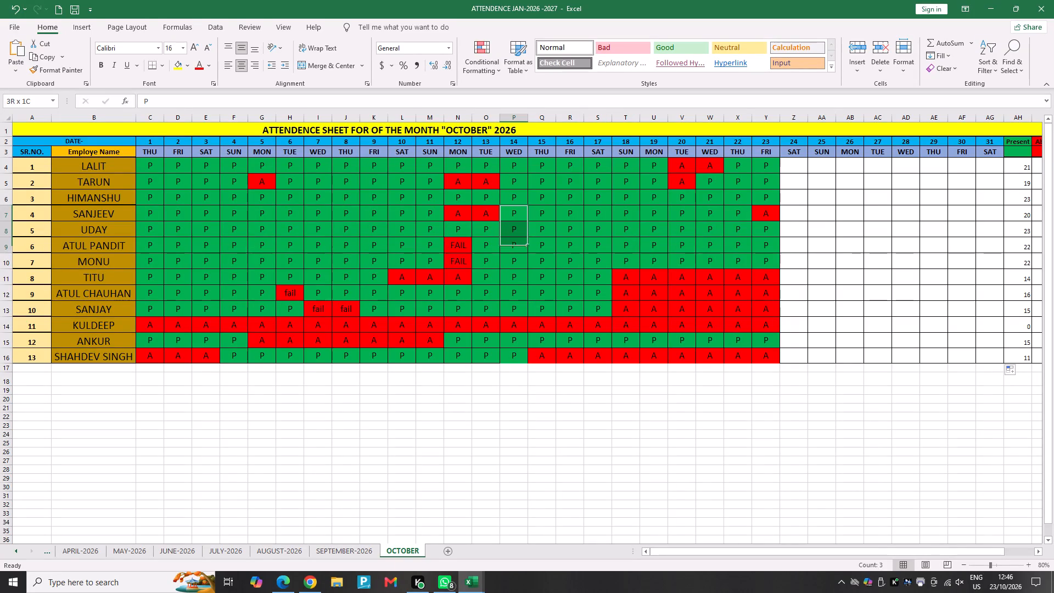
key(shift+Down)
key(shift+Right)
key(shift+Right)
key(shift+Right)
key(shift+Left)
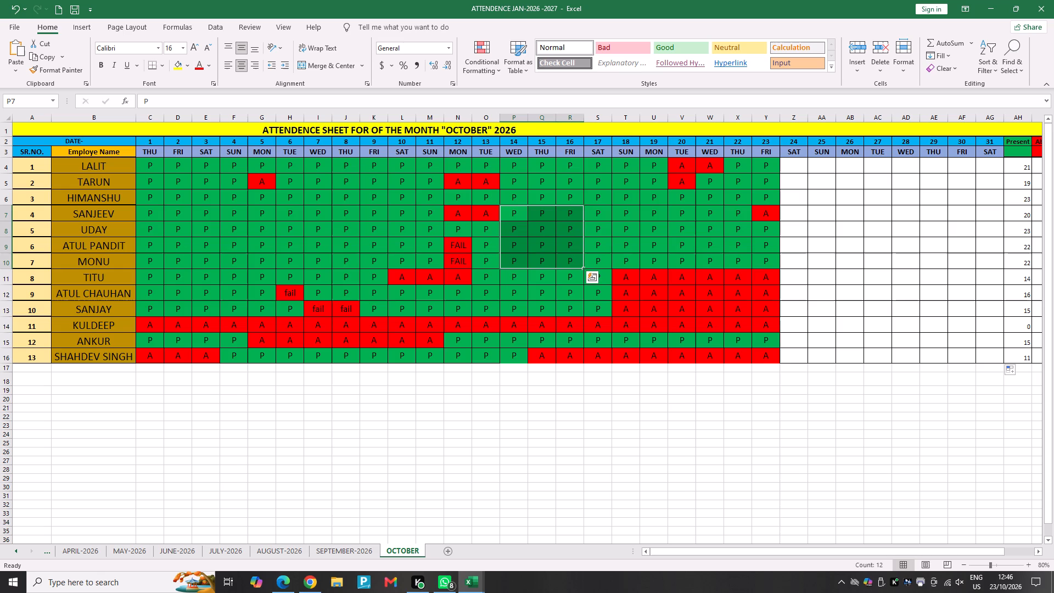
Highlight the marks of employees 4 to 7 for the 15th to 17th, starting from employee 4's mark for the 15th.
key(Right)
key(Down)
key(Up)
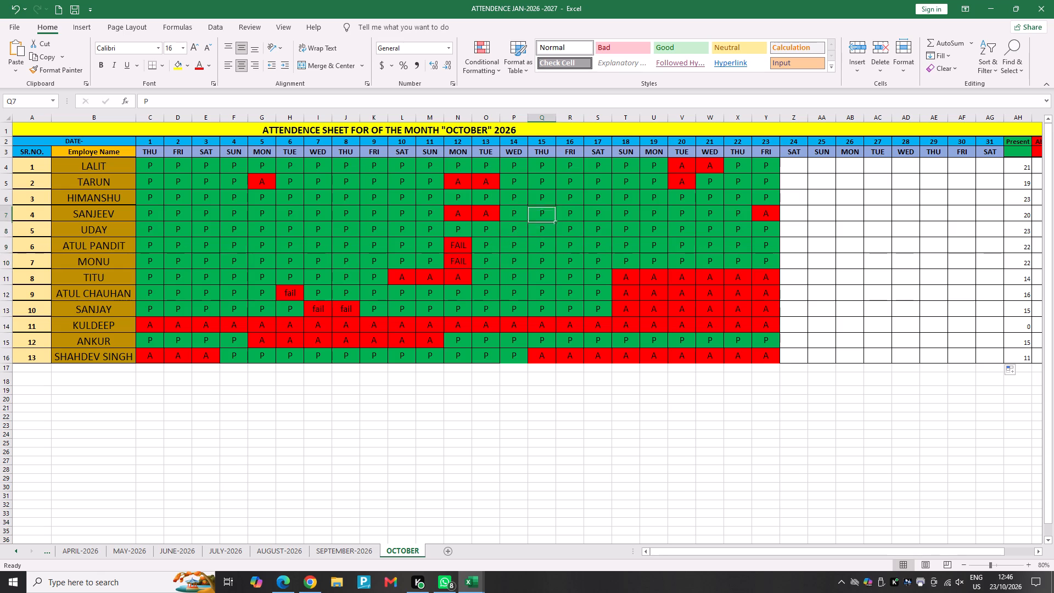
key(shift+Down)
key(shift+Down)
key(shift+Down)
key(shift+Right)
key(shift+Right)
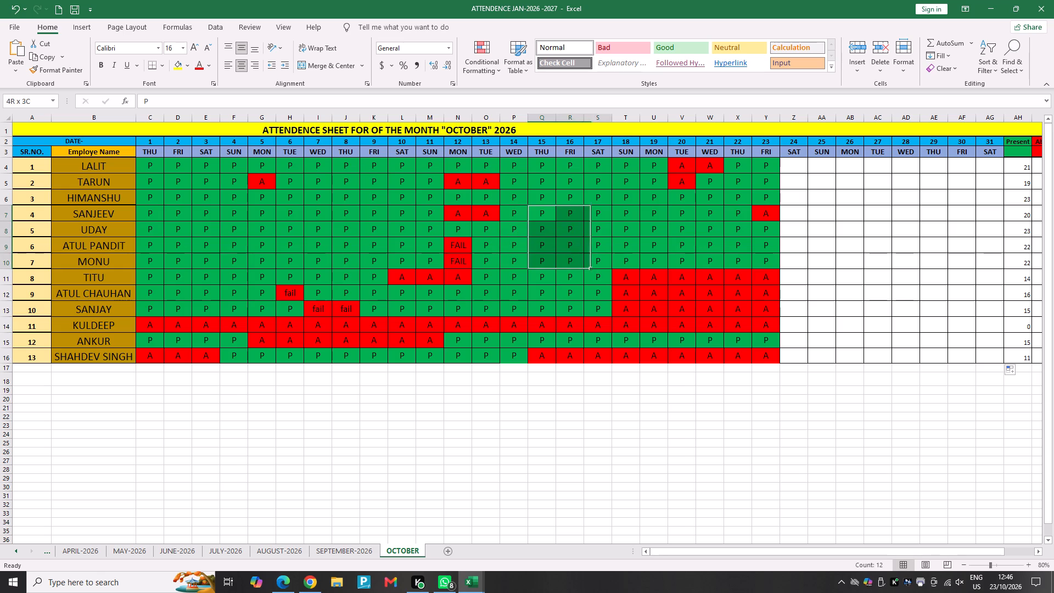
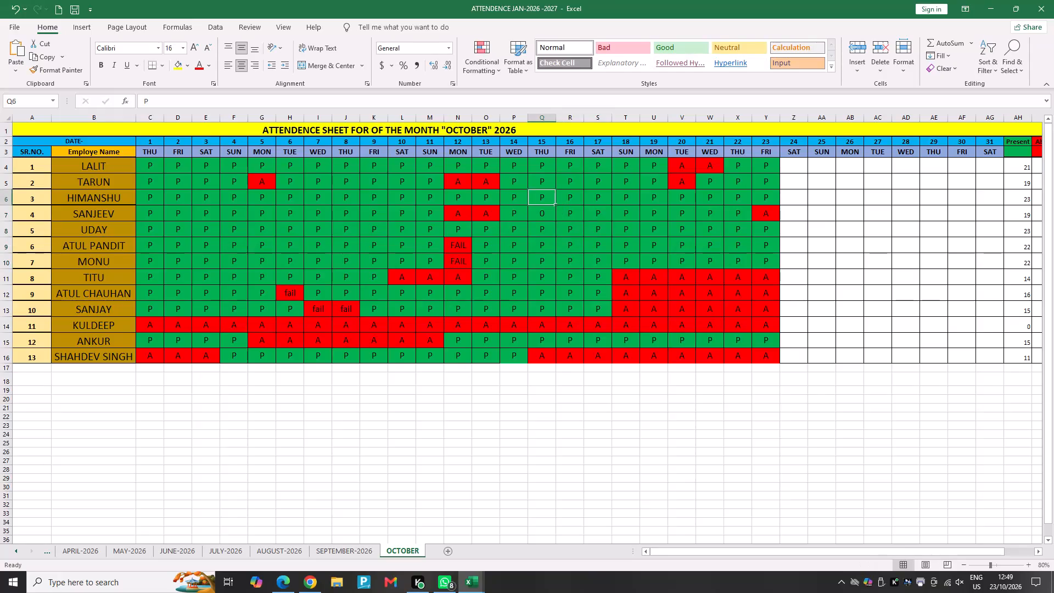
Enter P as employee 4's mark for the 15th.
key(Down)
key(p)
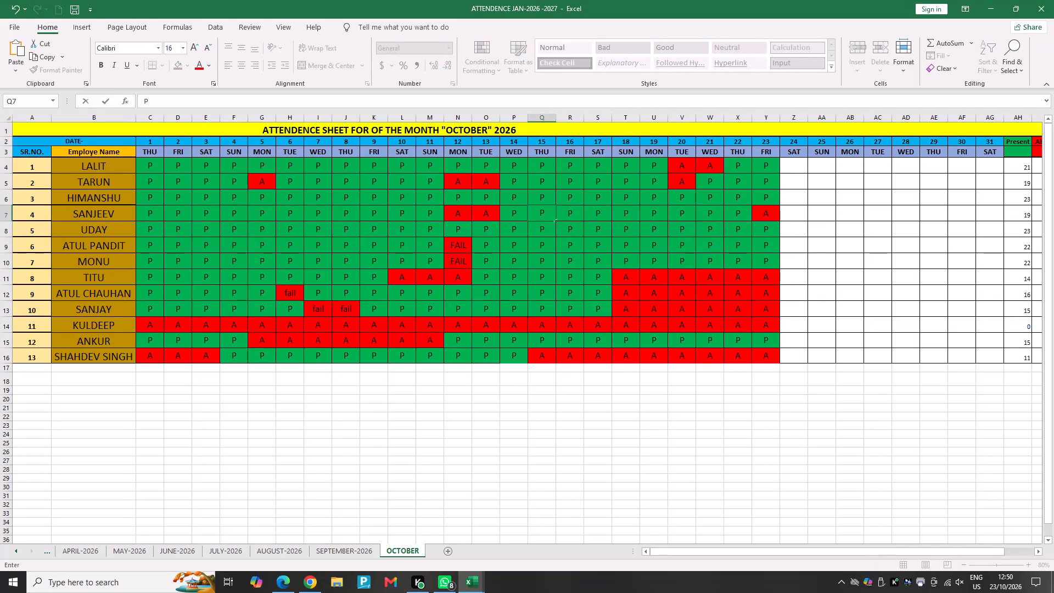
key(Return)
Check employee 4's marks from the 15th to the 23rd and the 24th's column down to employee 11.
key(Up)
key(Right)
key(Right)
key(Right)
key(Right)
key(Right)
key(Right)
key(Right)
key(Right)
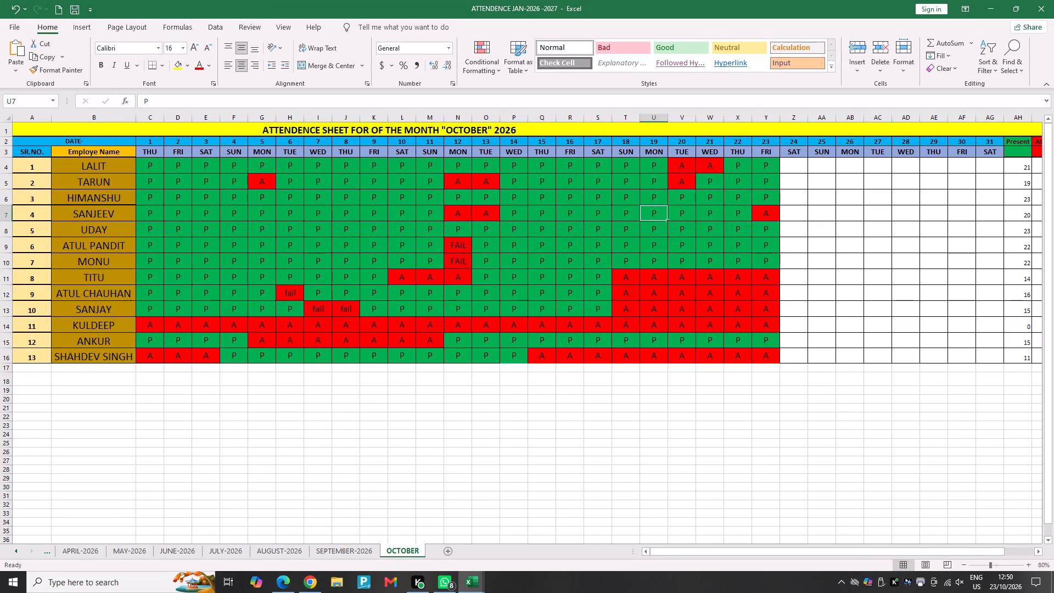
key(Down)
key(Down)
key(Right)
key(Down)
key(Down)
key(Down)
key(Down)
key(Down)
key(Down)
key(Down)
key(Down)
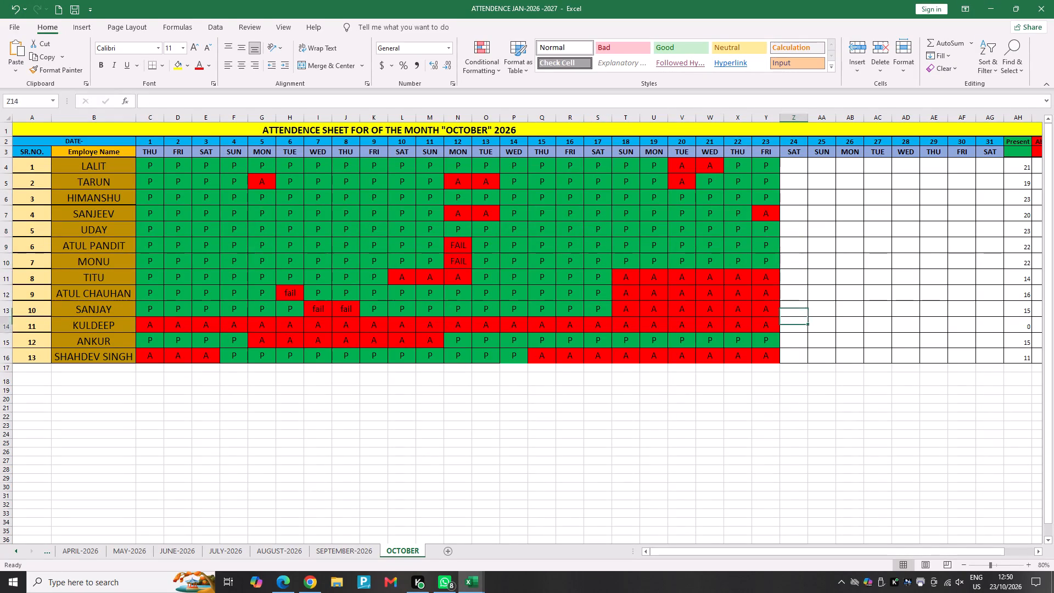
Look back up through the 24th's and 23rd's columns to the attendance sheet's title row.
key(Right)
key(Up)
key(Left)
key(Up)
key(Up)
key(Up)
key(Up)
key(Up)
key(Up)
key(Up)
key(Up)
key(Up)
key(Up)
key(Up)
key(Left)
key(Left)
key(Left)
key(Left)
key(Left)
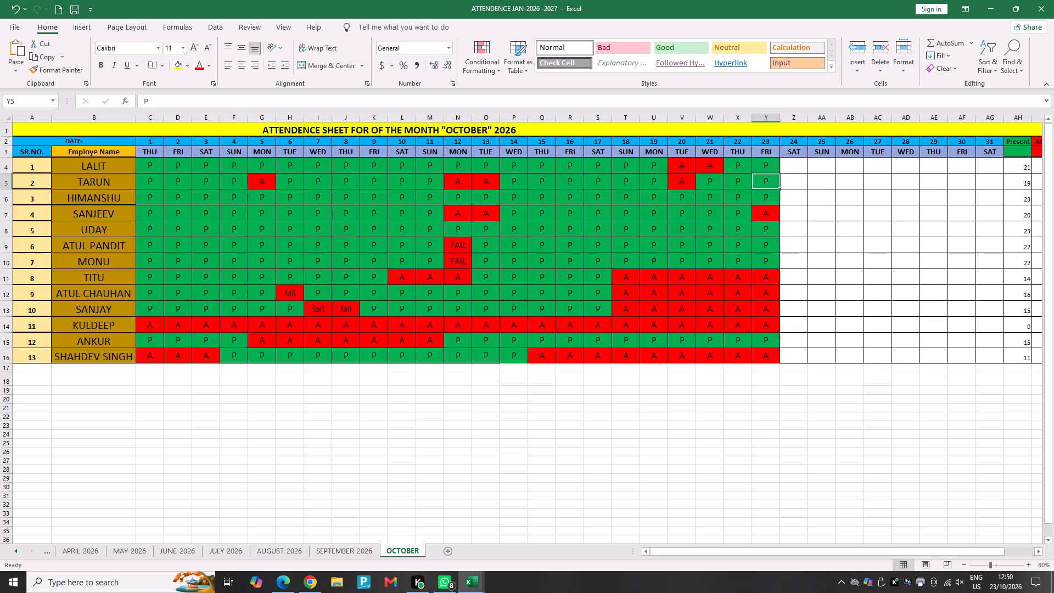
key(Up)
key(Up)
key(Up)
key(Up)
key(Up)
key(Up)
key(Up)
key(Up)
key(Up)
key(Up)
key(Up)
key(Up)
key(Left)
key(Left)
key(Left)
key(Left)
key(Left)
key(Left)
key(Left)
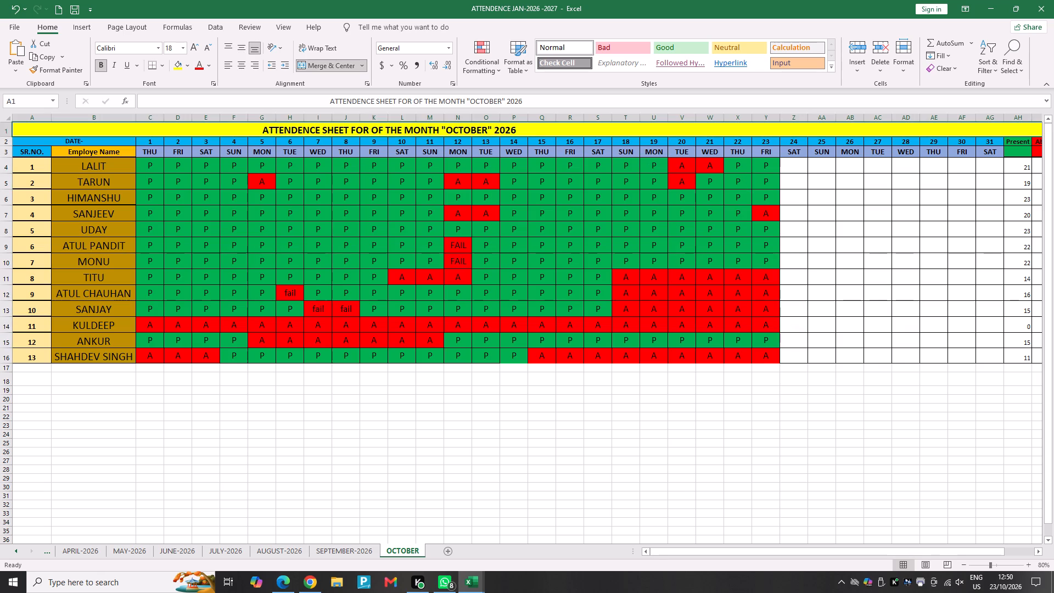
Look down the attendance rows from the date headings to employee 13's name.
key(Down)
key(Right)
key(Down)
key(Left)
key(Down)
key(Down)
key(Down)
key(Down)
key(Down)
key(Down)
key(Down)
key(Down)
key(Down)
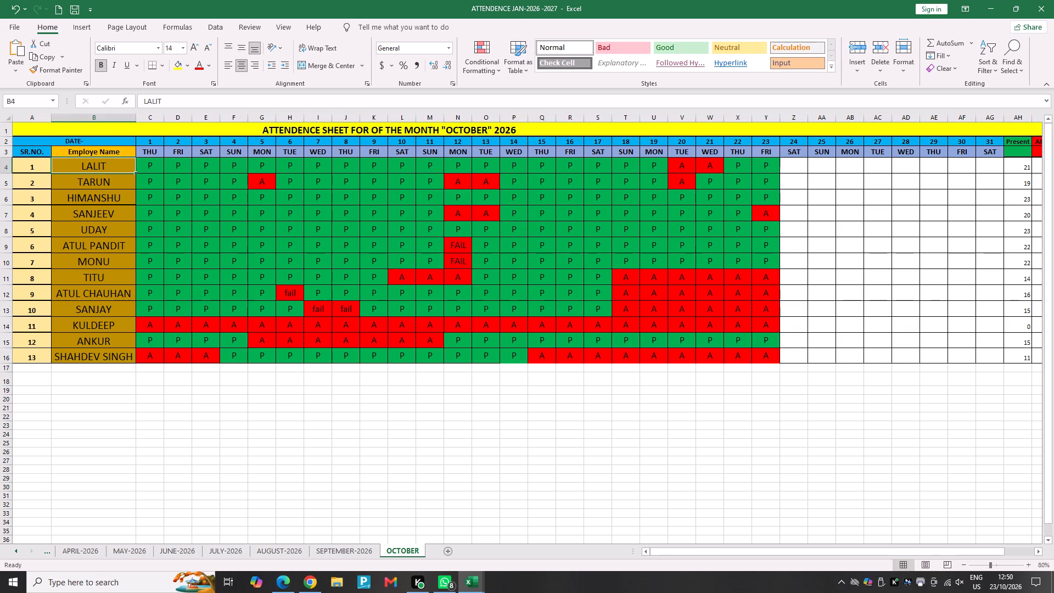
key(Right)
key(Right)
key(Right)
key(Left)
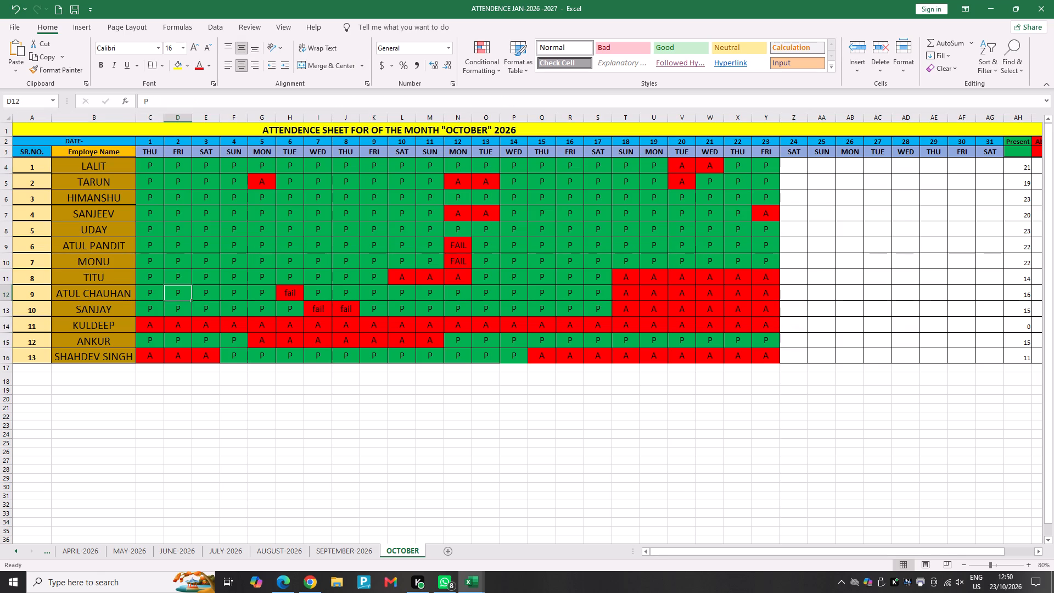
key(Down)
key(Left)
key(Left)
key(Down)
key(Down)
key(Down)
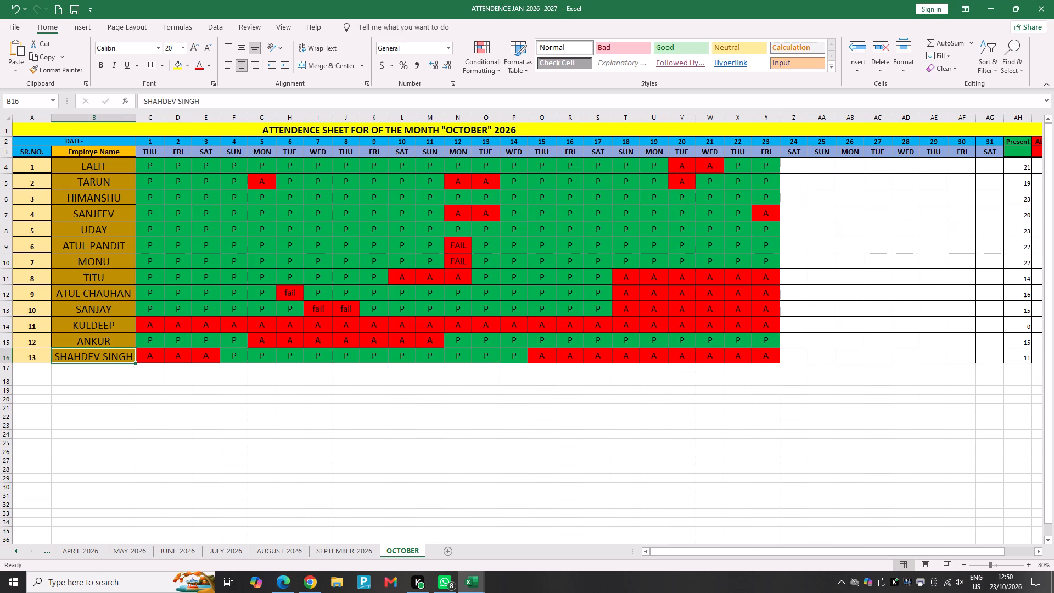
Review employee 13's marks from the 1st to the 23rd, ending at that row's cell for the 24th.
key(Right)
key(Right)
key(Right)
key(Right)
key(Right)
key(Right)
key(Right)
key(Right)
key(Right)
key(Right)
key(Right)
key(Right)
key(Right)
key(Right)
key(Right)
key(Right)
key(Right)
key(Right)
key(Right)
key(Right)
key(Right)
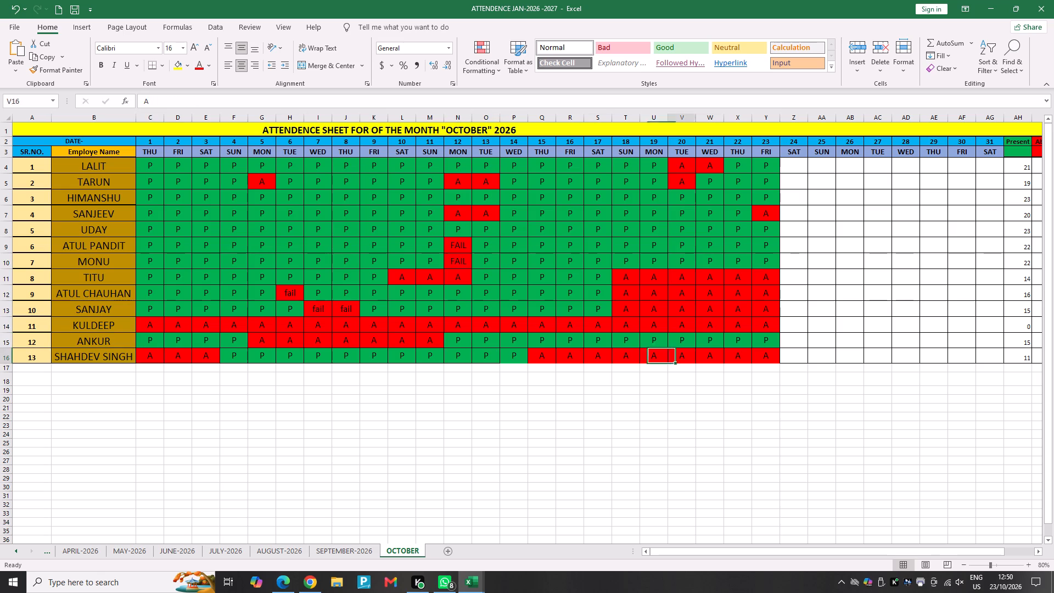
key(Right)
key(Right)
key(Right)
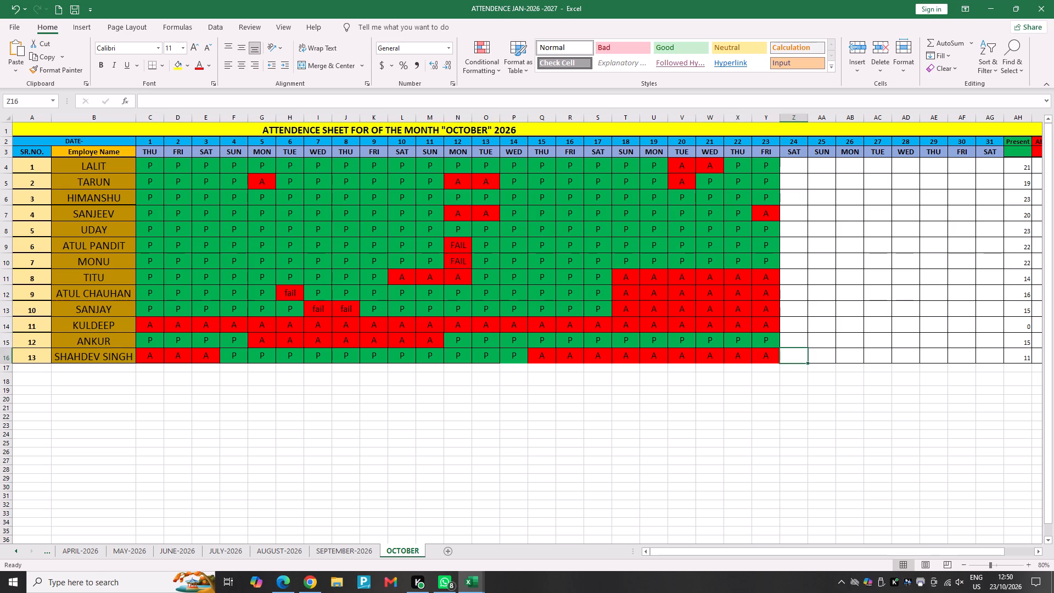
Check the 24th's column from employee 13 up to its date heading, returning to employee 1's cell.
key(Up)
key(Up)
key(Up)
key(Up)
key(Up)
key(Up)
key(Up)
key(Up)
key(Up)
key(Up)
key(Up)
key(Up)
key(Up)
key(Up)
key(Up)
key(Up)
key(Up)
key(Up)
key(Down)
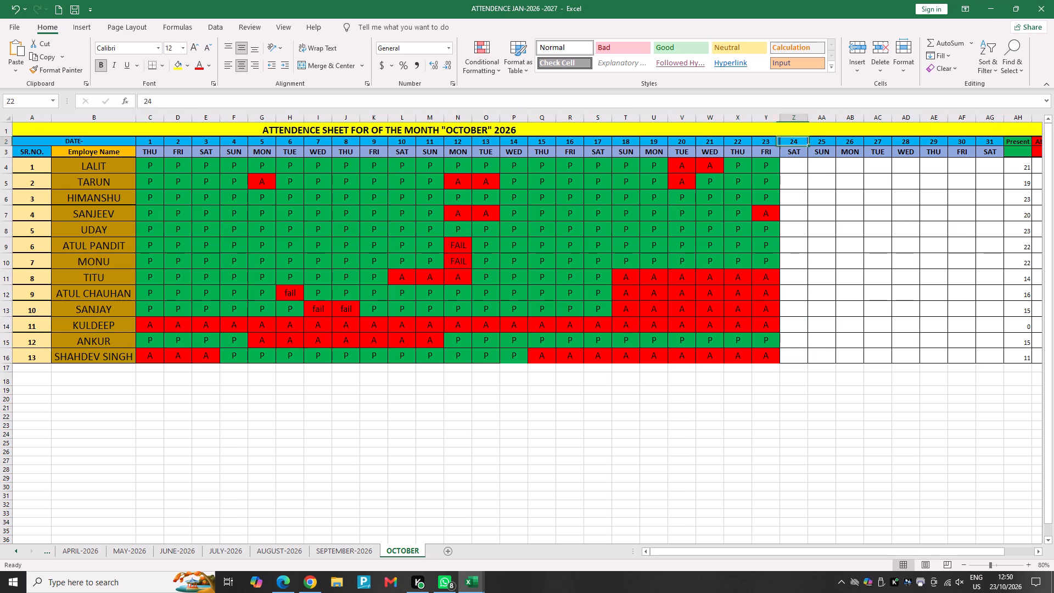
key(Down)
key(Down)
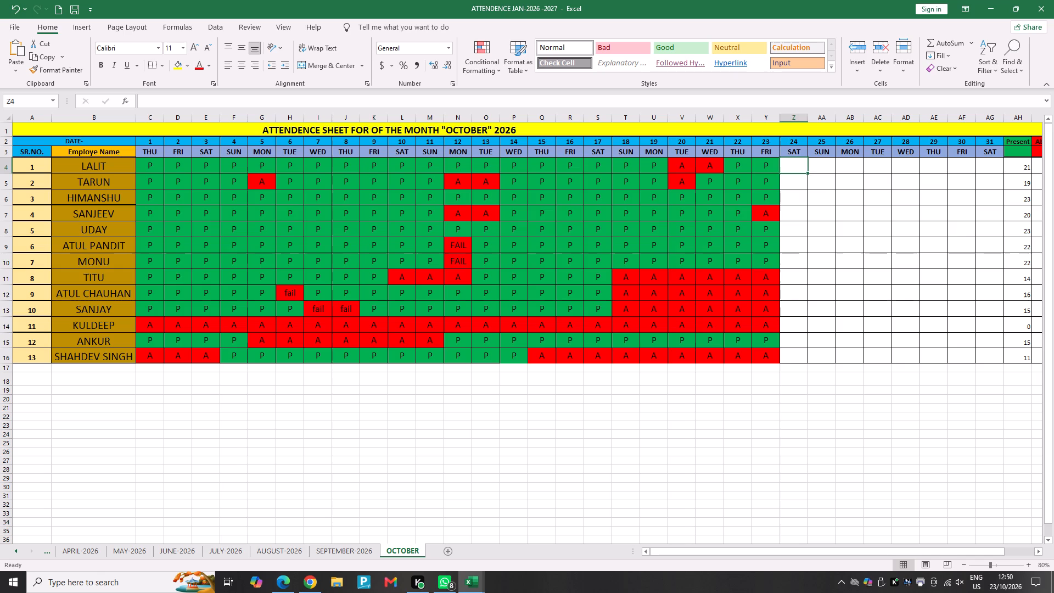
Highlight employee 1's cells for the 23rd and 24th to examine them.
key(Left)
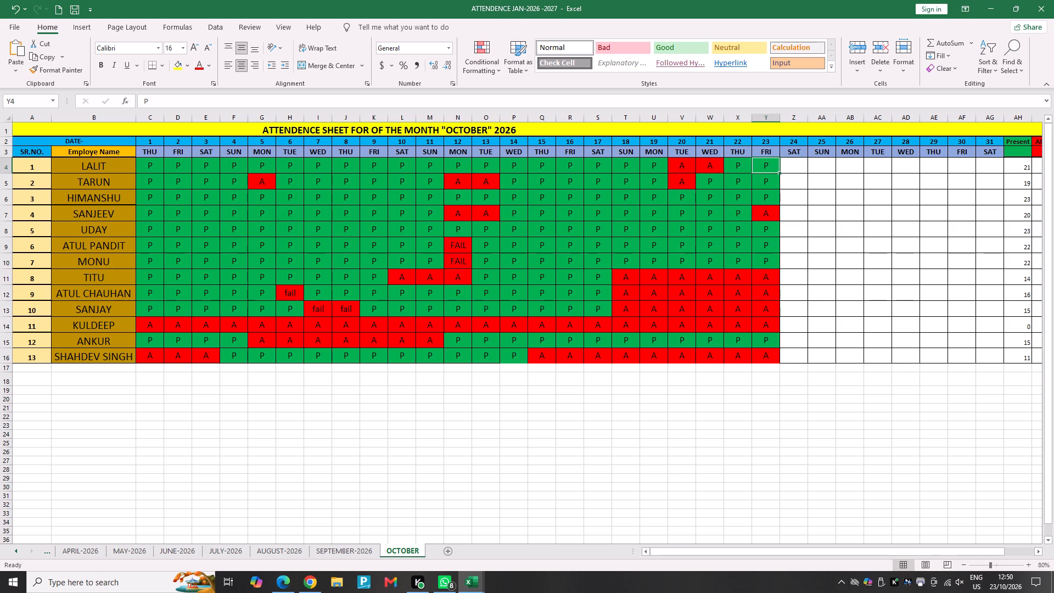
key(shift+Right)
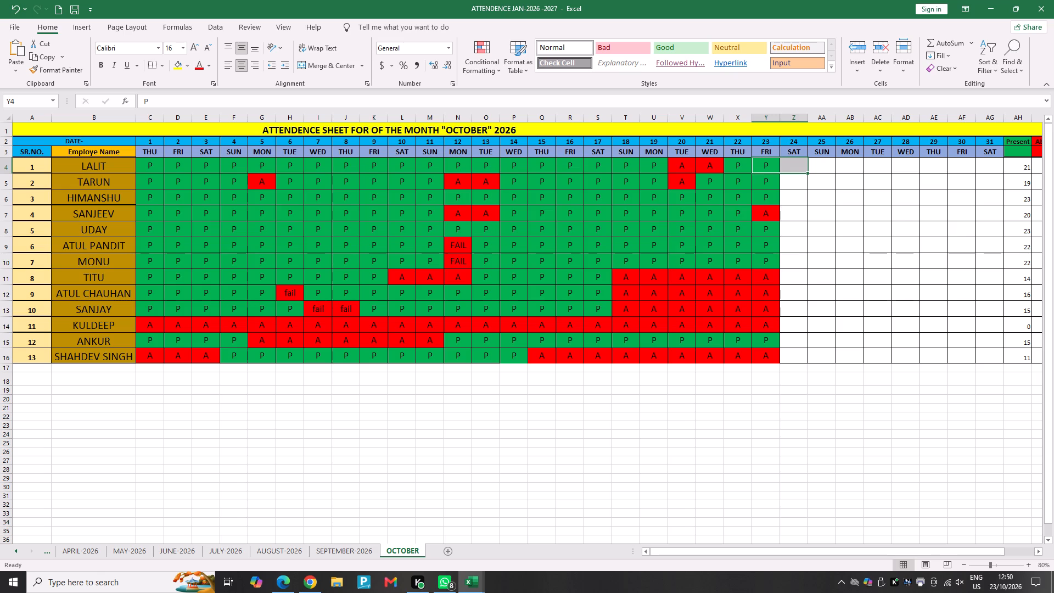
click(806, 171)
click(806, 174)
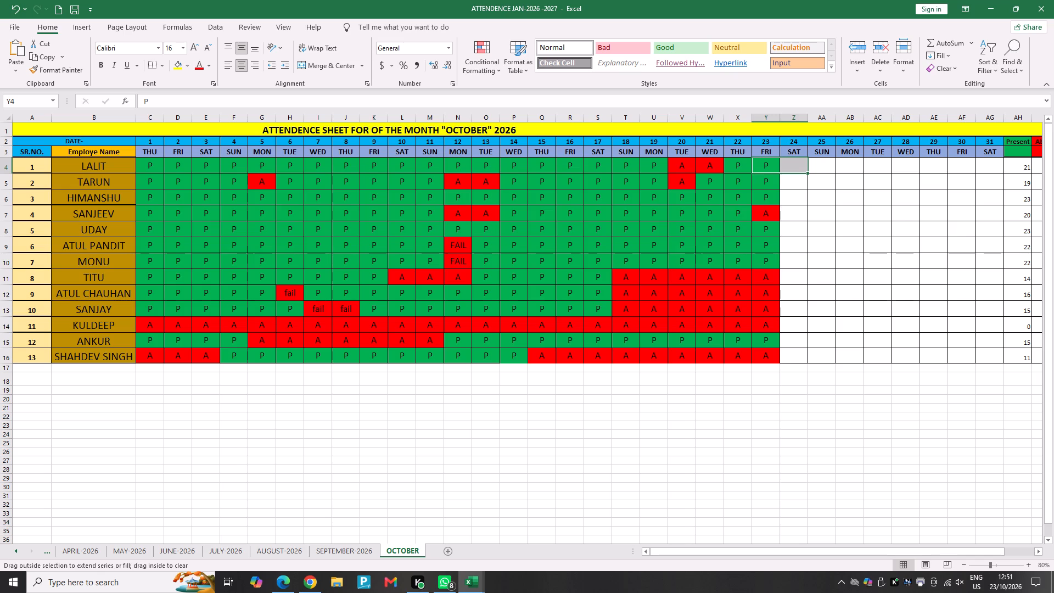
click(808, 171)
click(807, 171)
triple_click(807, 171)
Review the marks of employees 1 to 5 for the 23rd, along with employee 4's mark for the 22nd.
click(750, 158)
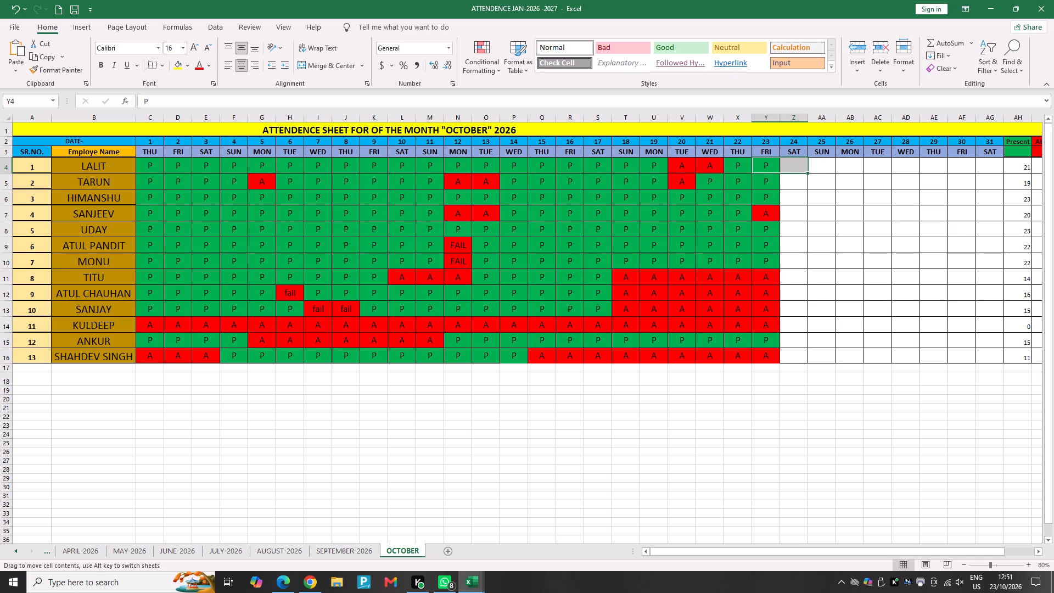
click(756, 161)
click(771, 179)
click(773, 191)
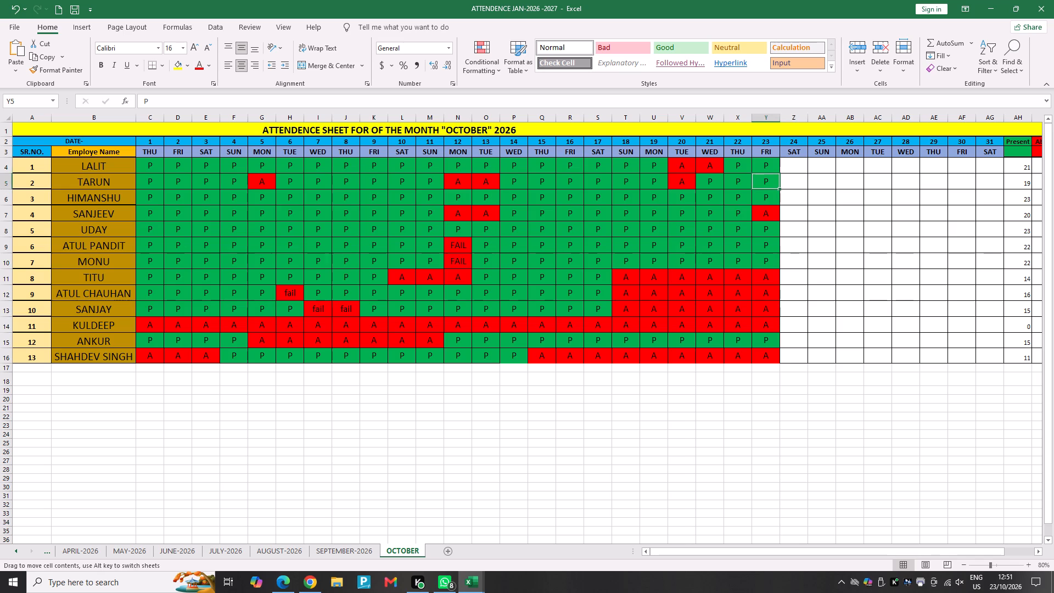
click(770, 204)
click(772, 226)
drag(775, 193, 778, 208)
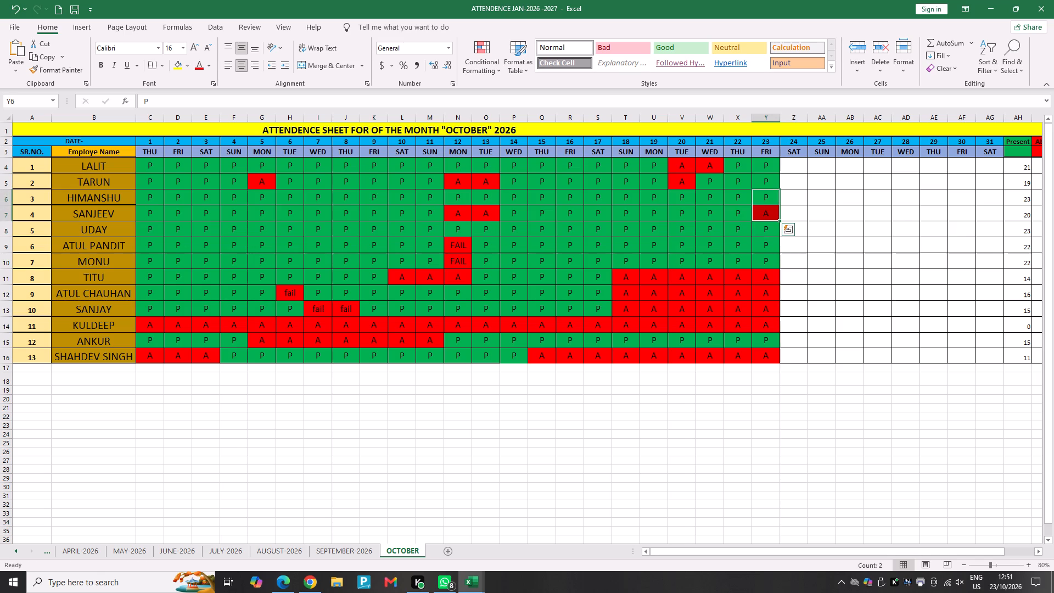
click(773, 219)
click(773, 201)
click(767, 230)
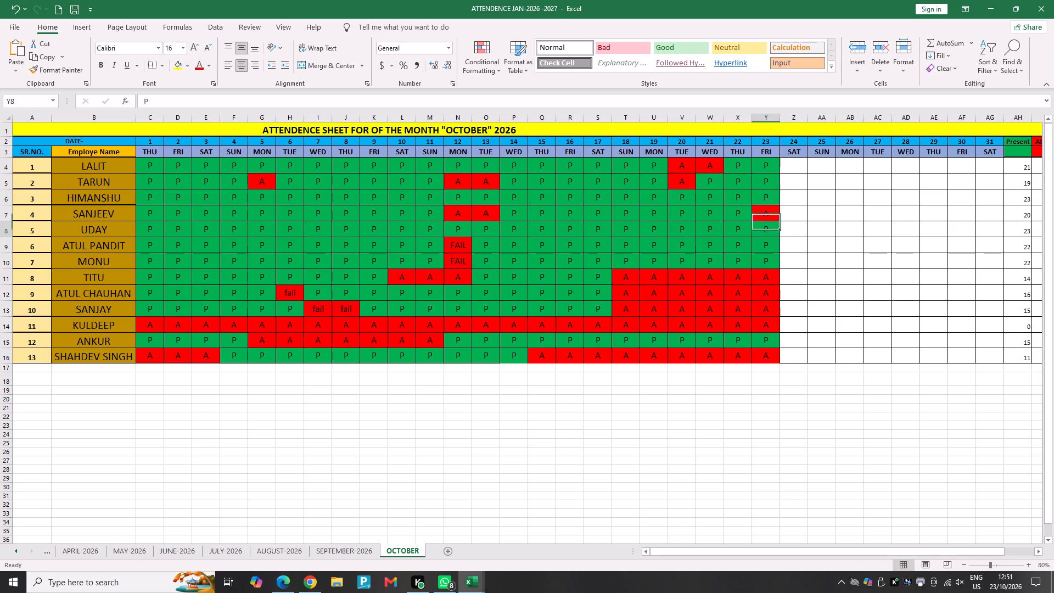
click(772, 204)
click(769, 233)
click(773, 172)
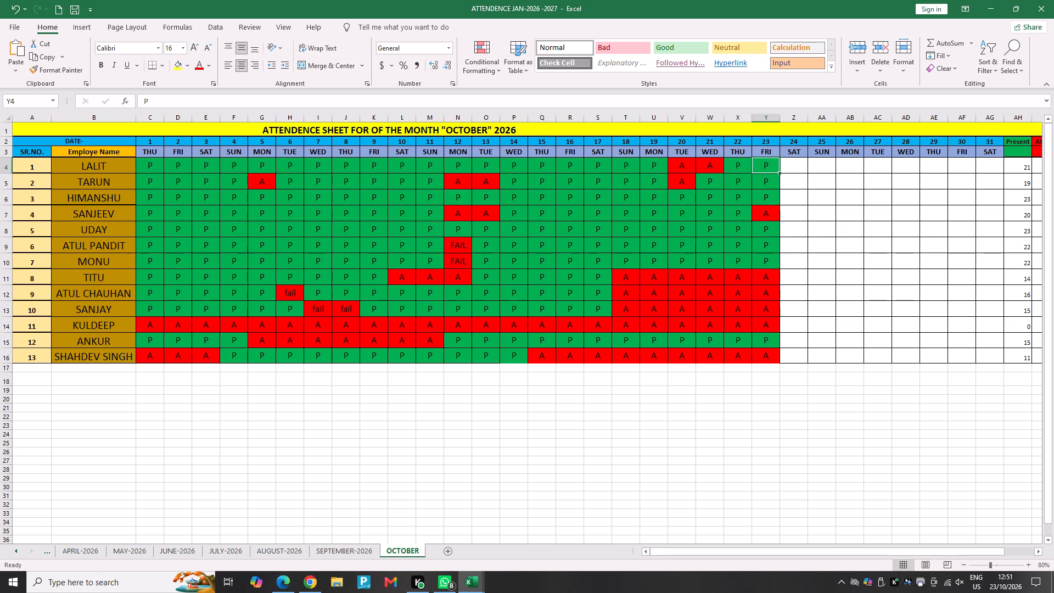
click(750, 220)
click(764, 230)
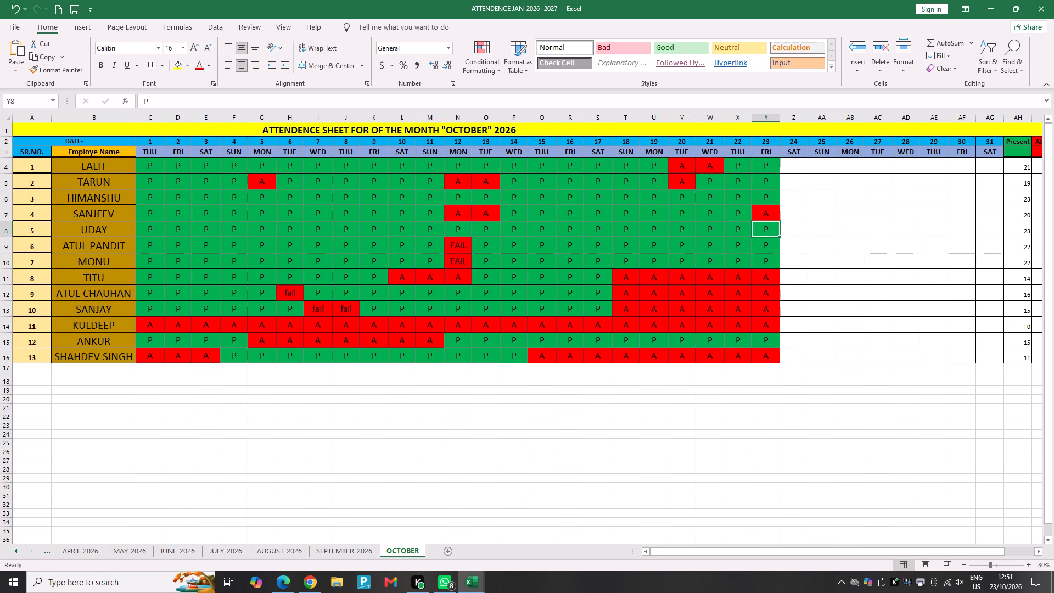
click(749, 218)
click(772, 198)
click(746, 210)
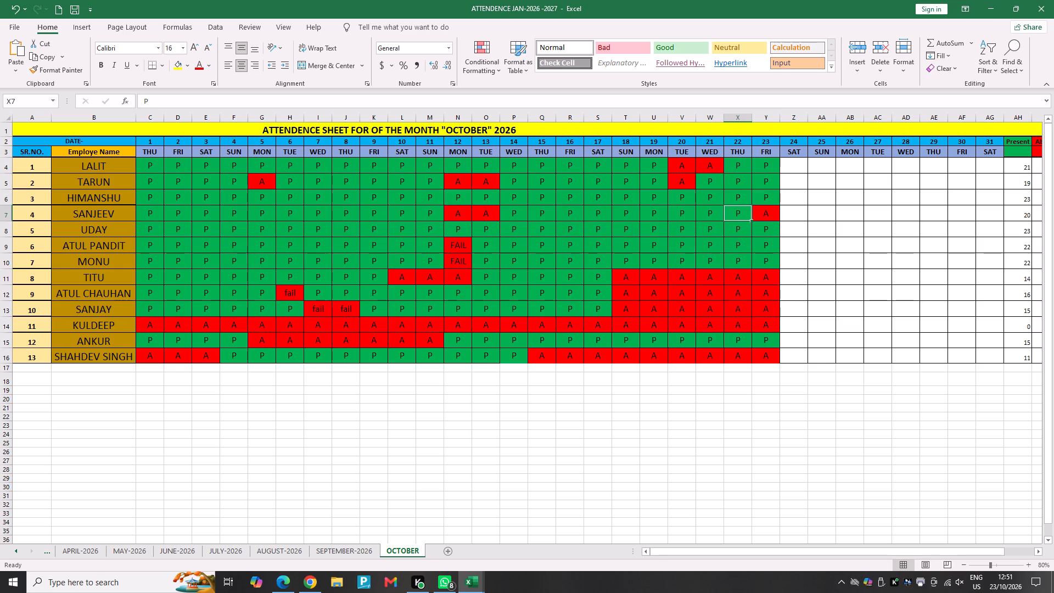
click(761, 228)
click(742, 217)
click(775, 200)
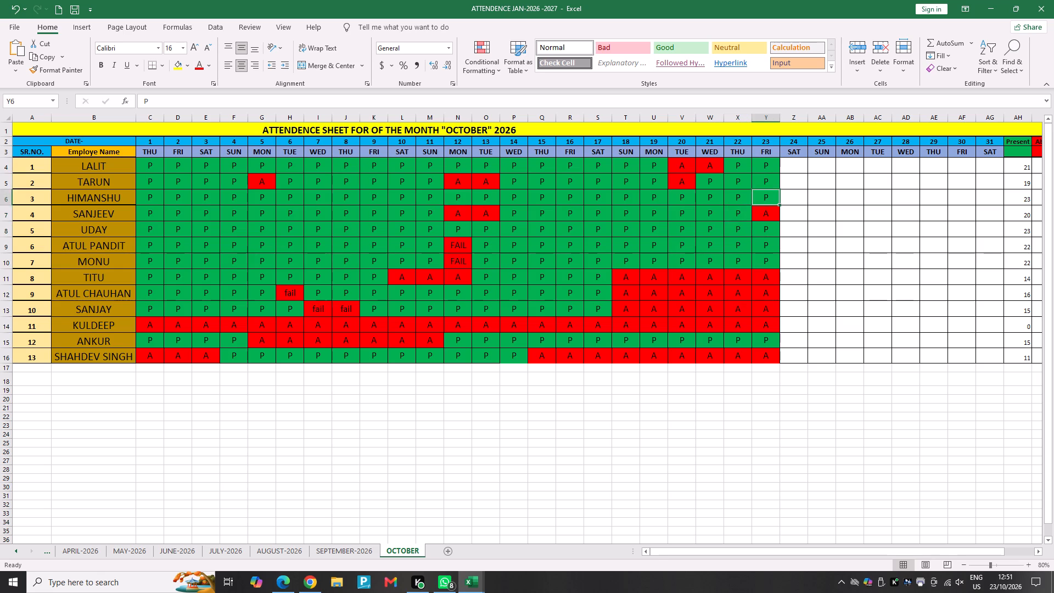
Examine employee 4's marks for the 21st to 23rd alongside the marks of employees 2, 3 and 5 for the 23rd.
click(736, 216)
click(761, 230)
click(735, 219)
click(778, 190)
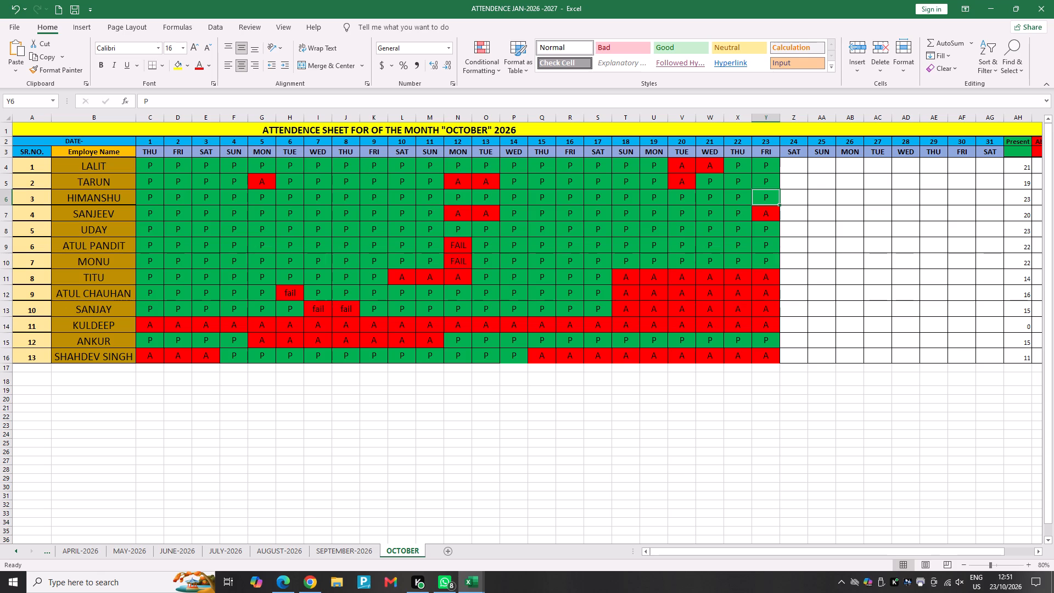
click(722, 220)
click(758, 221)
click(727, 219)
click(716, 217)
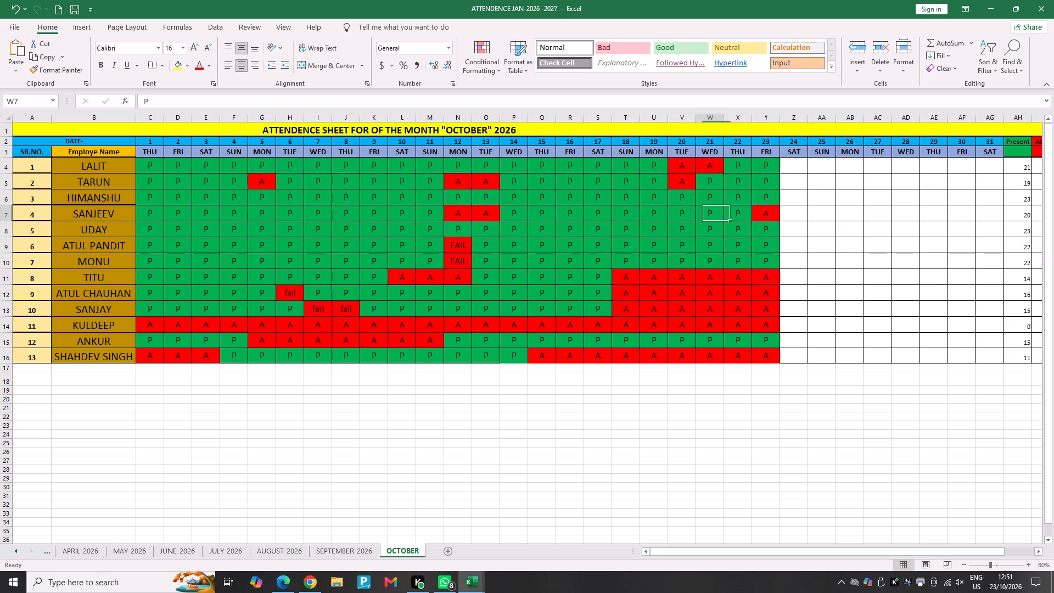
click(770, 180)
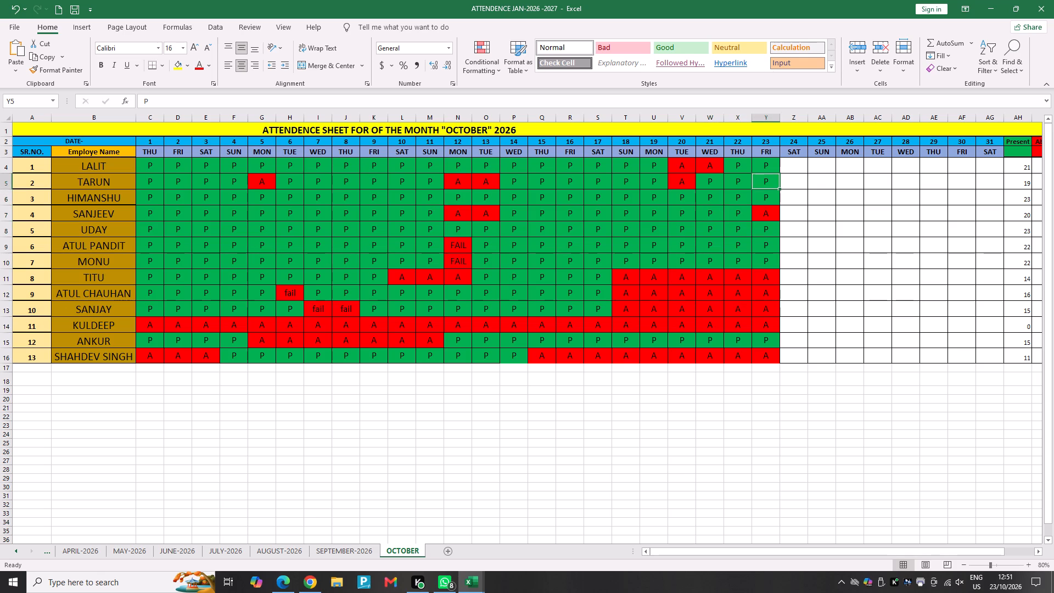
click(769, 228)
click(716, 212)
click(780, 197)
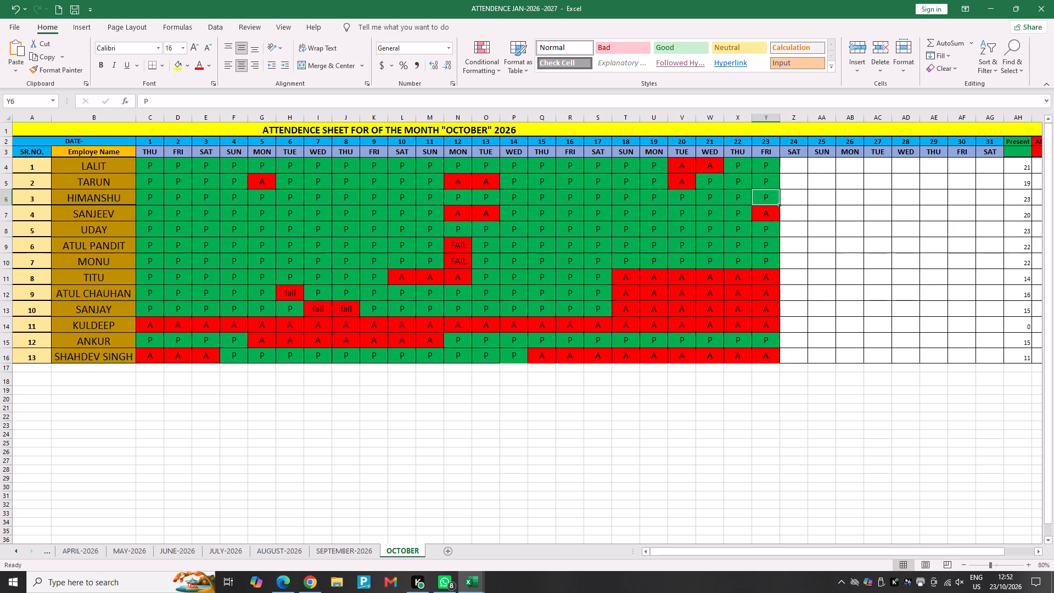
click(767, 232)
click(772, 202)
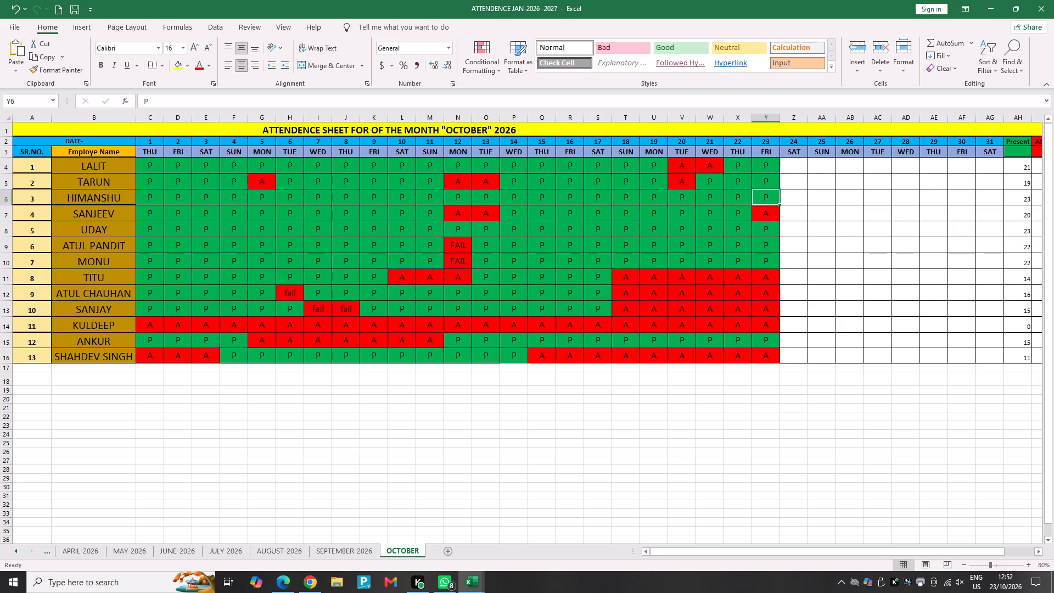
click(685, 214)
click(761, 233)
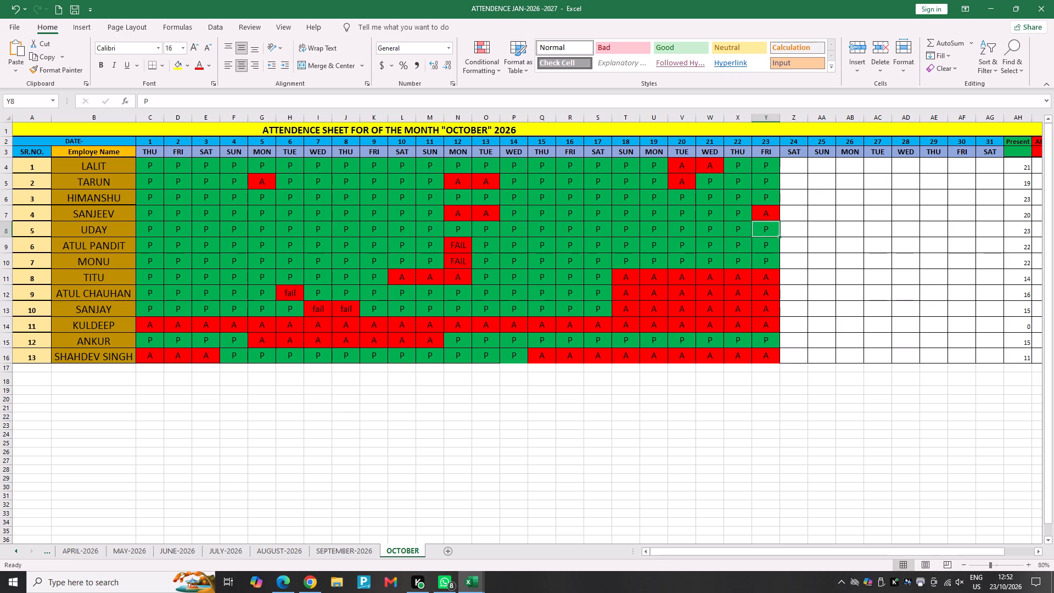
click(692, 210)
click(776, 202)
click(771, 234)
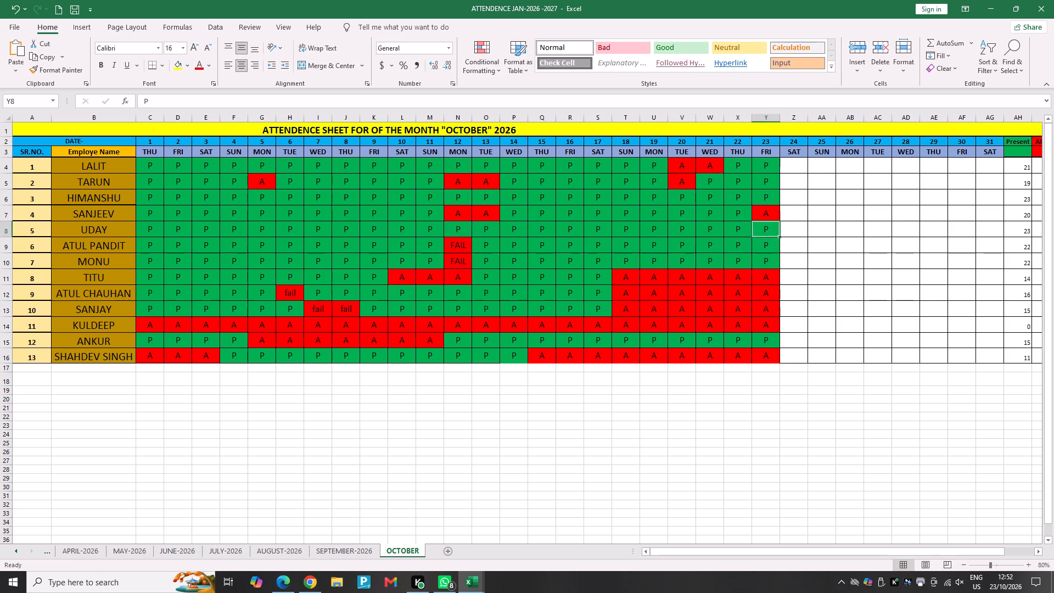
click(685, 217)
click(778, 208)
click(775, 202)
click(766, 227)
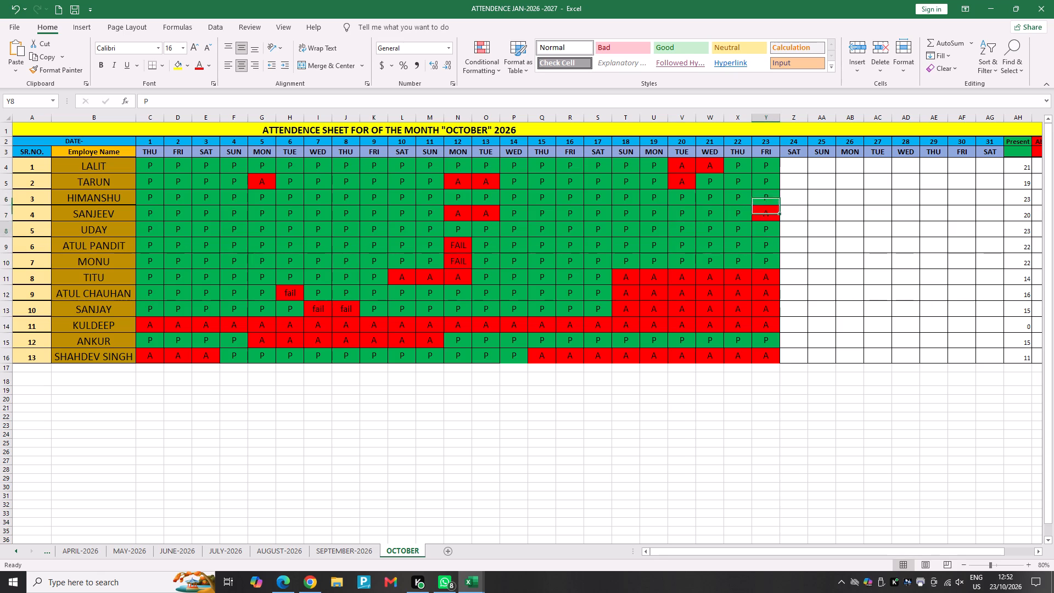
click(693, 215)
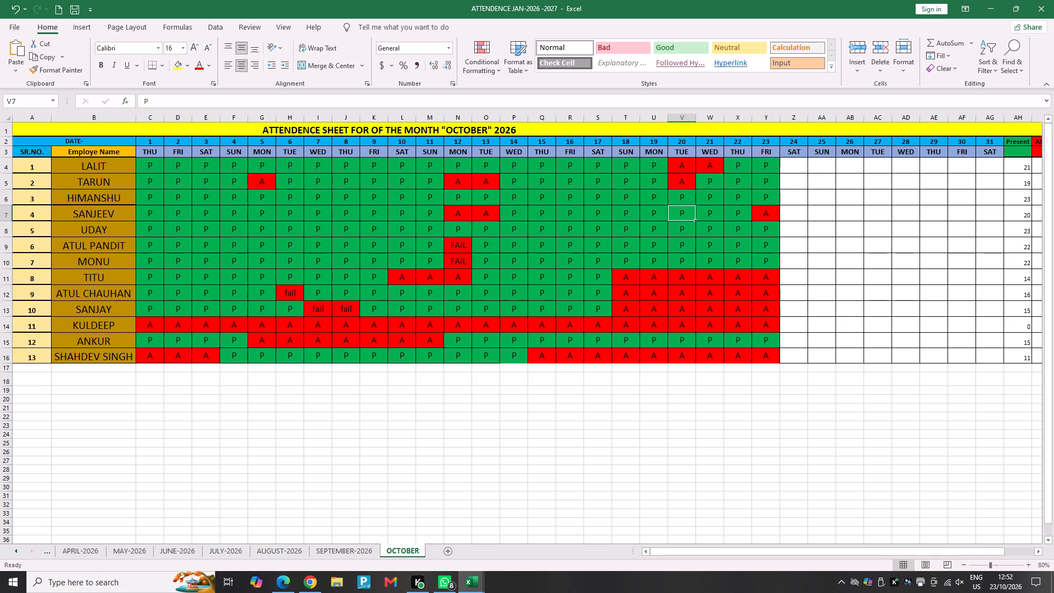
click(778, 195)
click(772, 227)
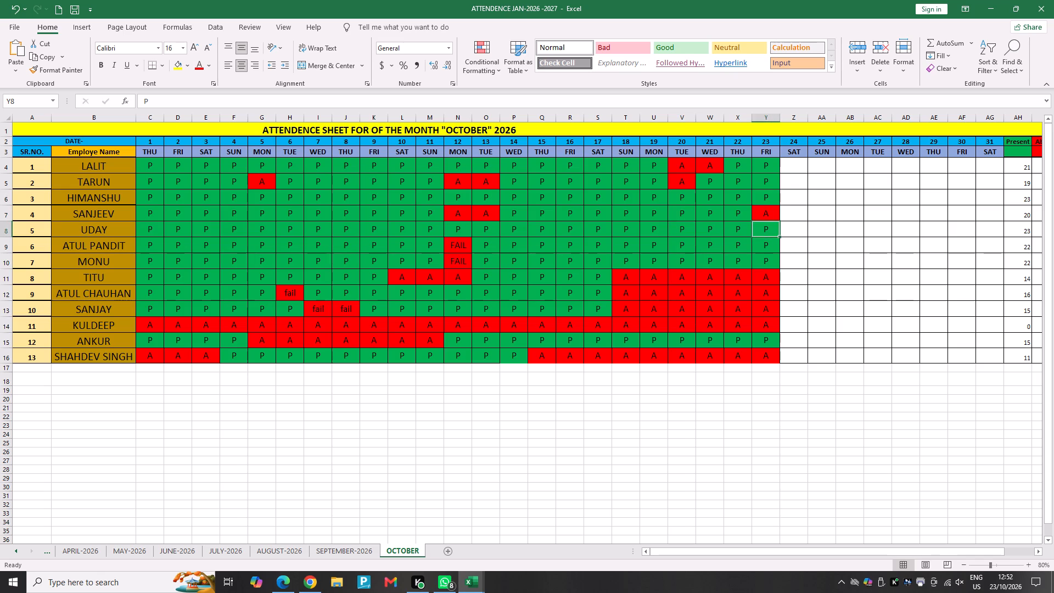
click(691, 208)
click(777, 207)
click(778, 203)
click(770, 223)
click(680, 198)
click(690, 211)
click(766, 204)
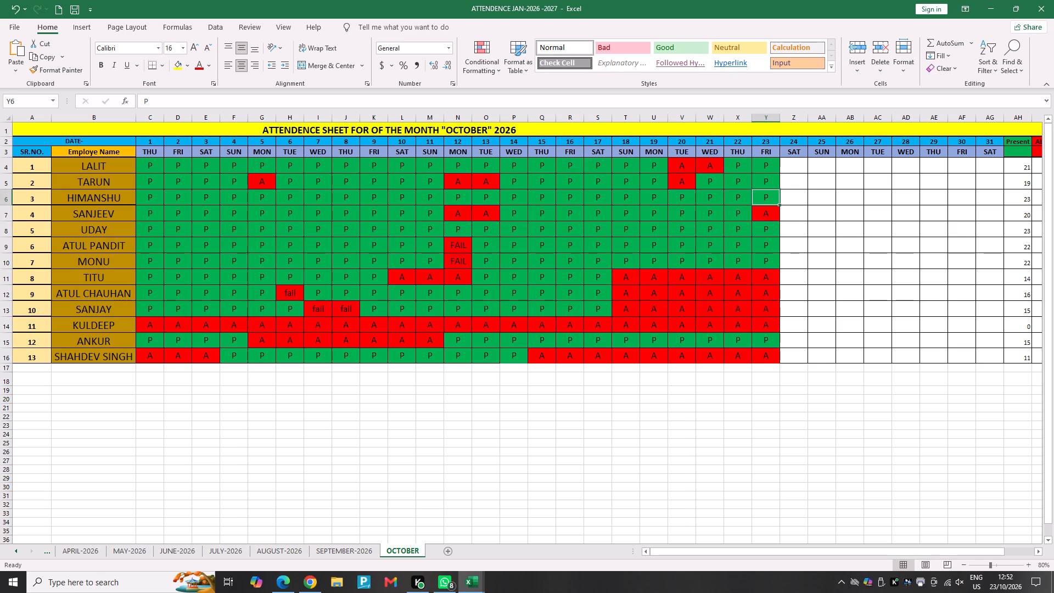
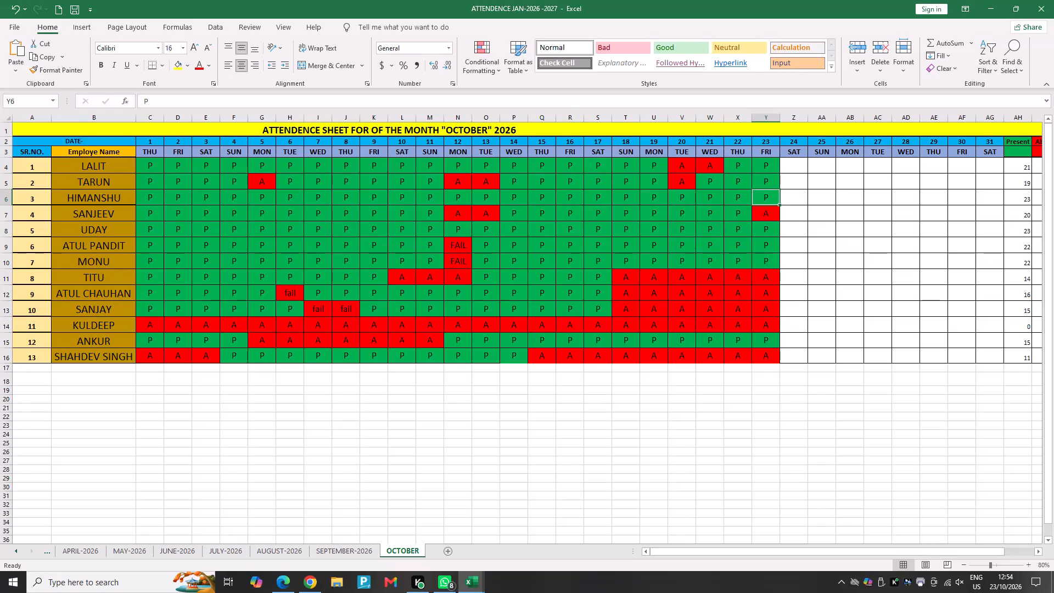
Save the attendance workbook with the October 2026 sheet's current marks and minimize its window.
key(ctrl+s)
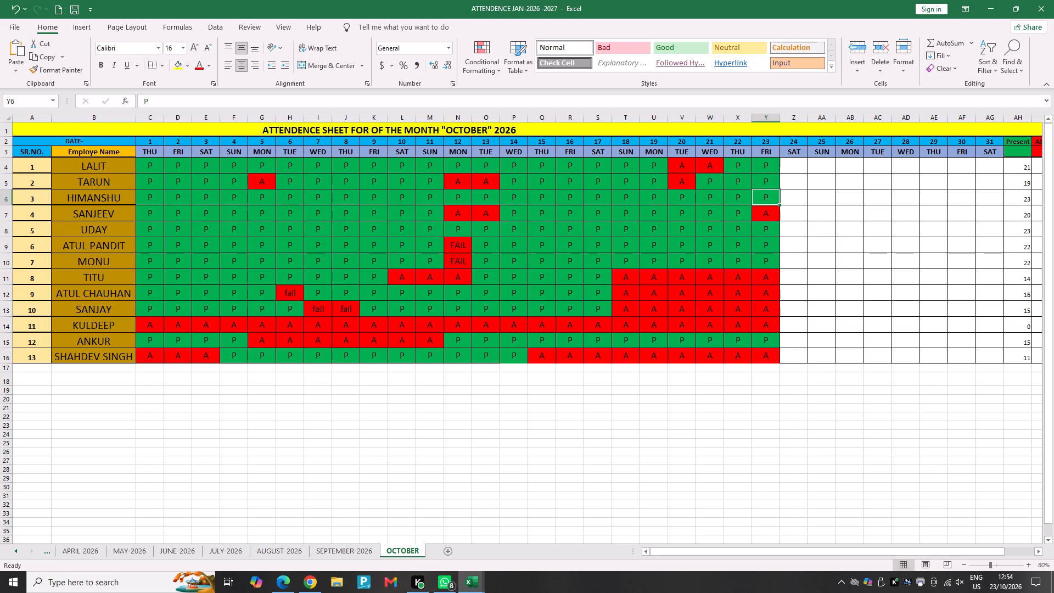
click(980, 9)
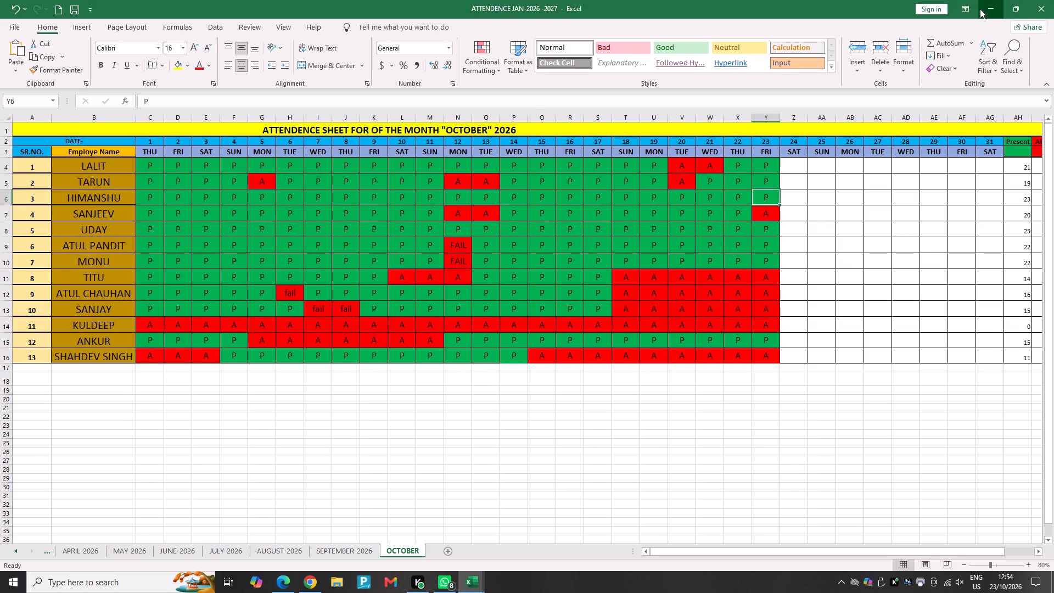
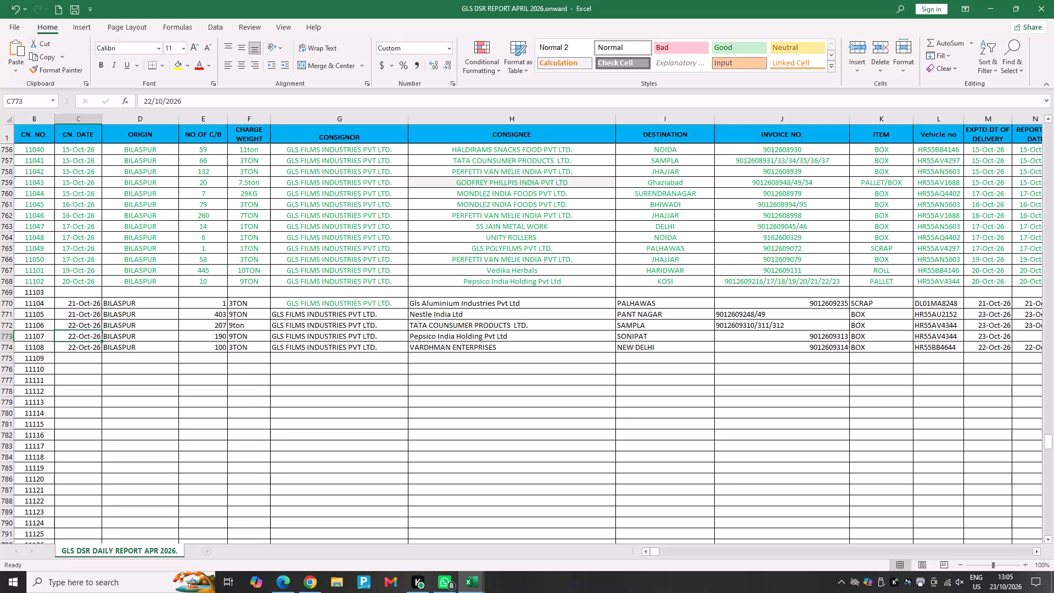
Examine the October consignment entries for CN numbers 11103 to 11107 in the GLS DSR daily report, checking dates, charge weights and consignors.
key(Up)
key(Up)
key(Up)
key(Up)
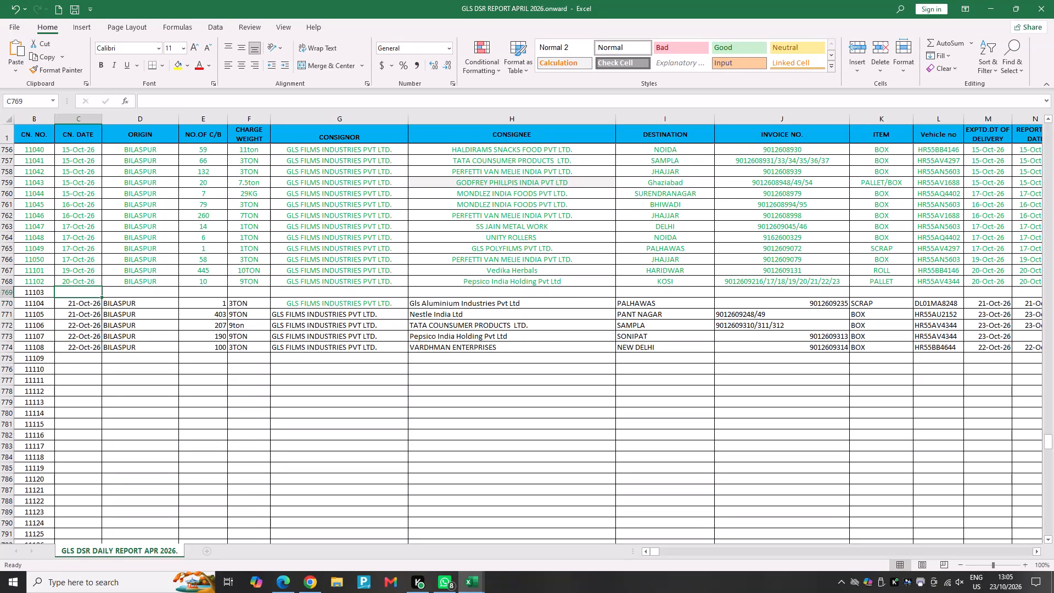
key(Right)
key(Down)
key(Left)
key(Down)
key(Left)
key(Down)
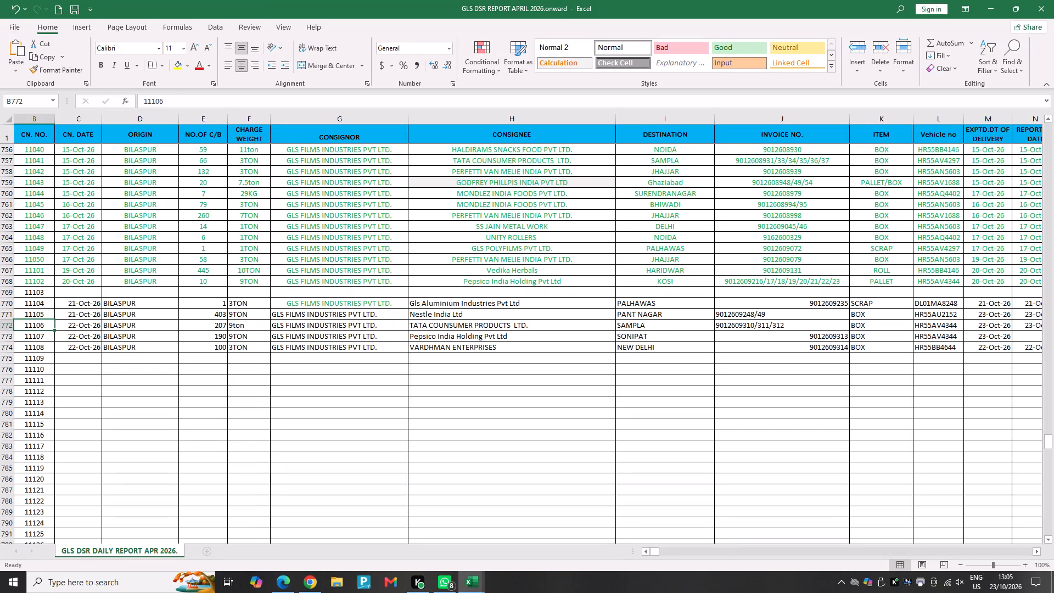
key(Up)
key(Right)
key(Up)
key(Right)
key(Right)
key(Right)
key(Right)
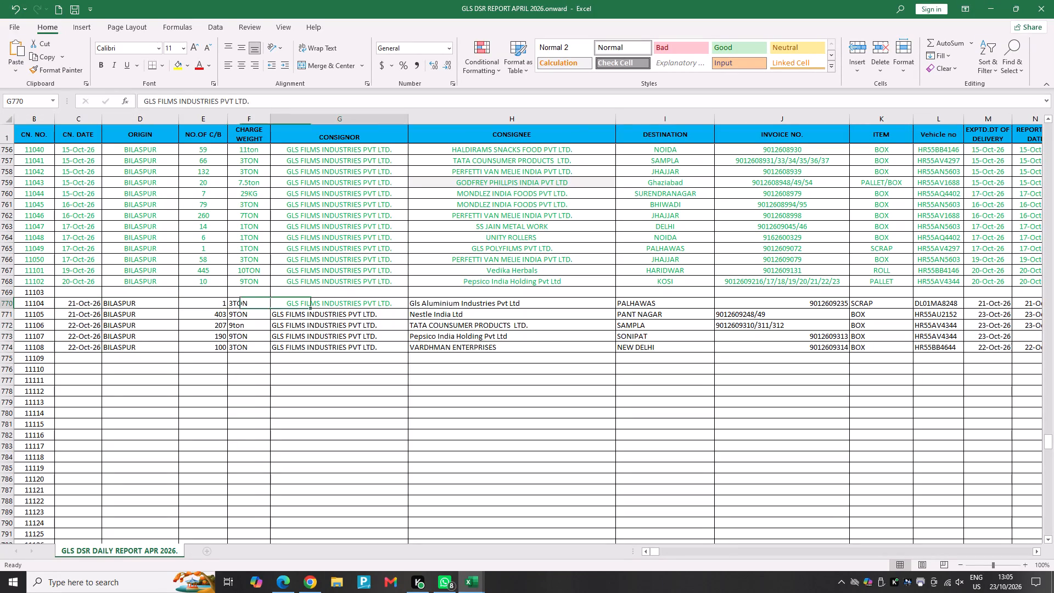
key(Right)
key(Left)
key(Left)
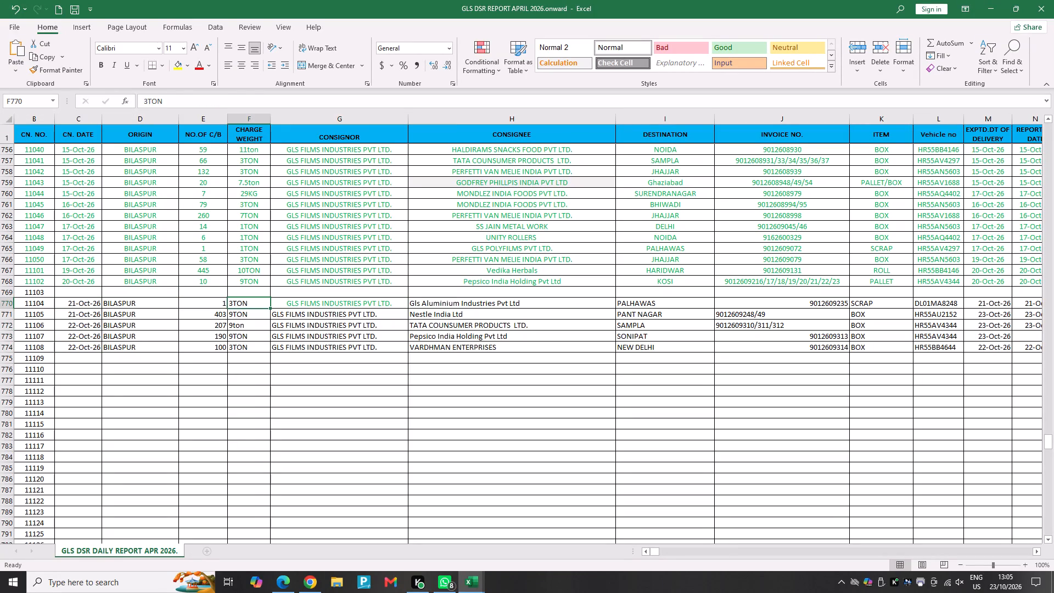
key(Left)
key(Left)
key(Left)
key(Down)
key(Down)
key(Down)
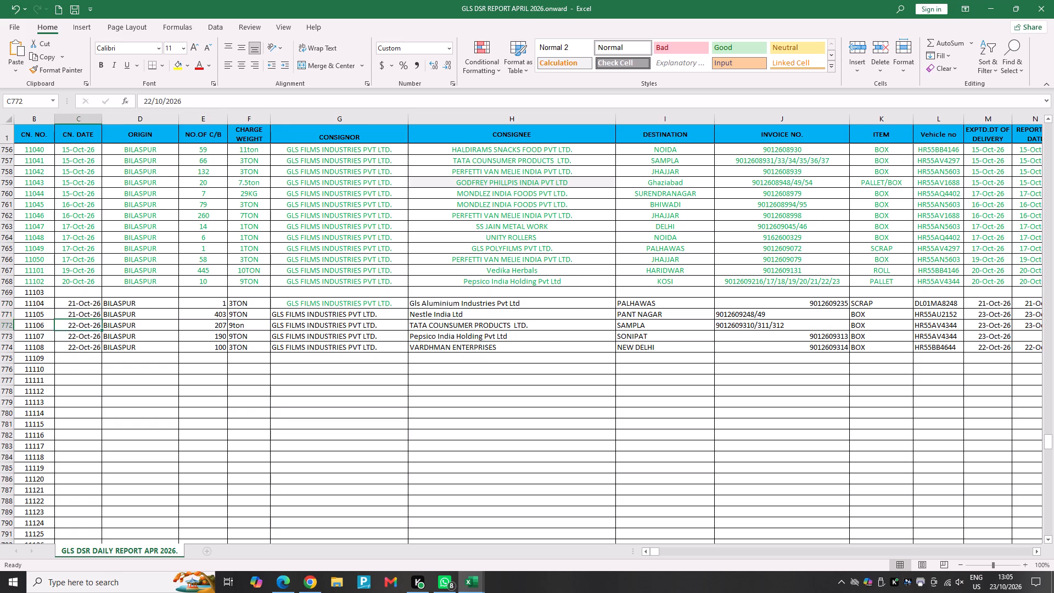
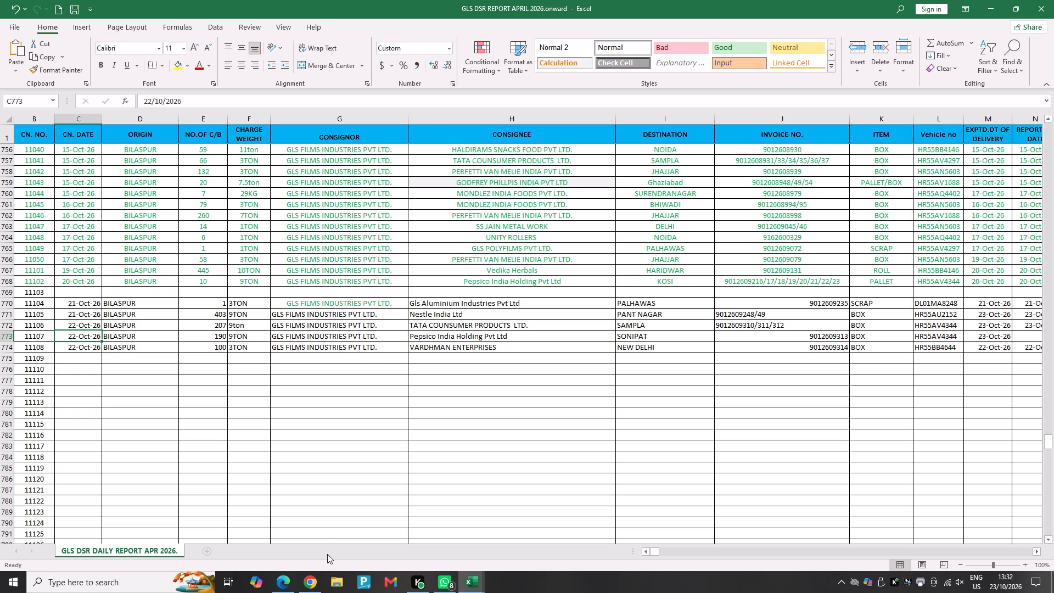
Open the system calendar and check the late October and early November 2026 dates.
click(1003, 586)
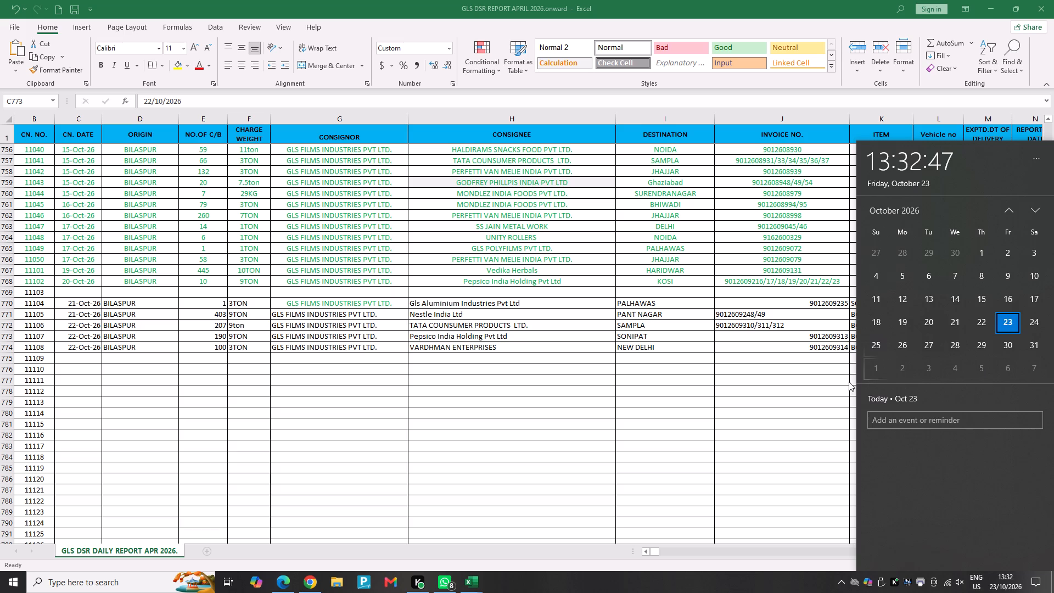
scroll(885, 370, down, 1)
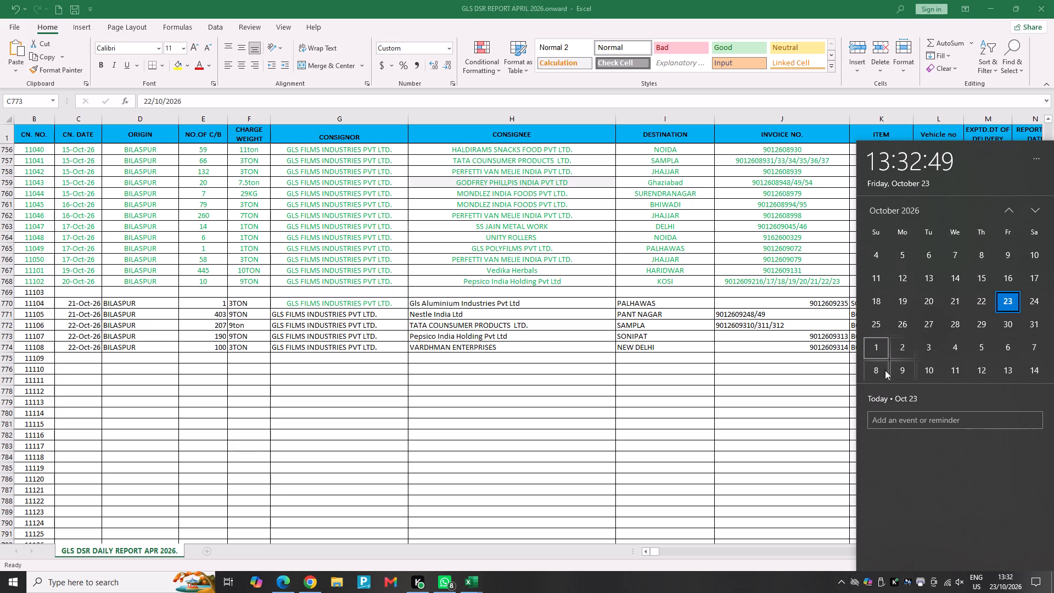
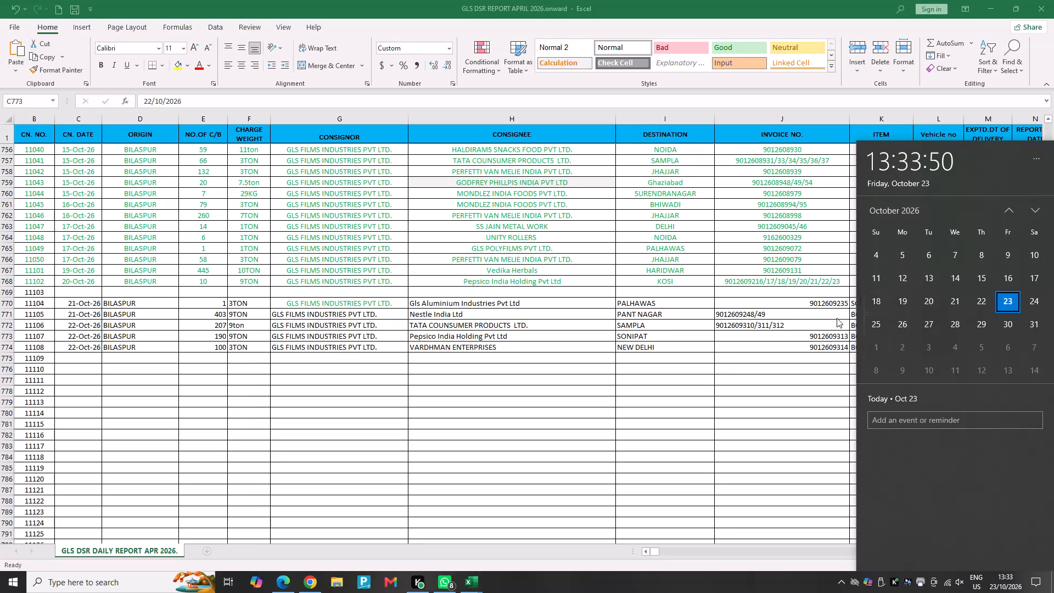
Close the calendar and check the latest consignment date against the blank row for CN 11109.
click(710, 232)
click(673, 337)
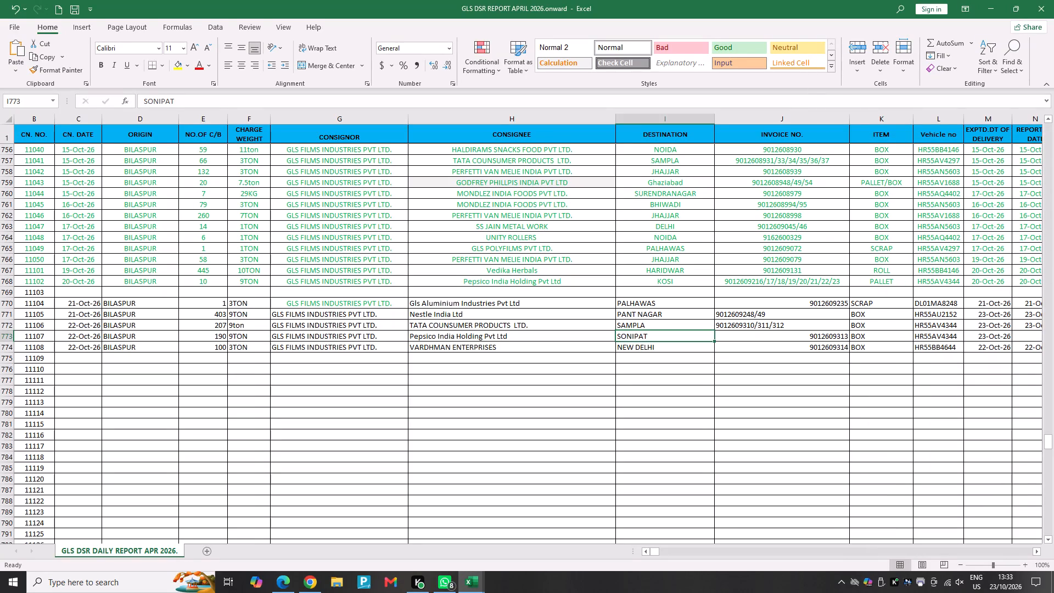
click(686, 355)
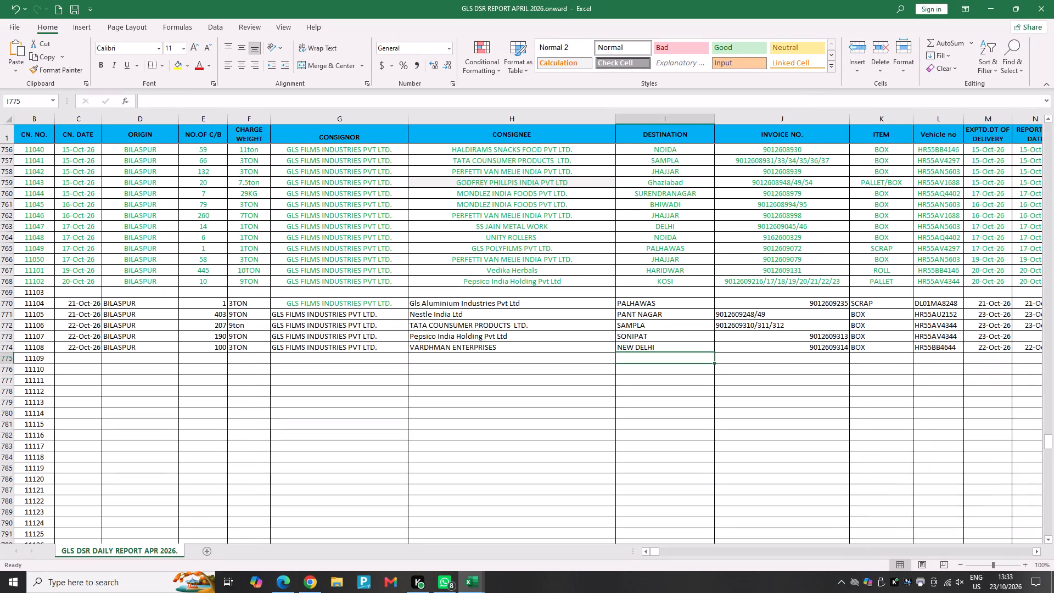
key(Left)
key(Left)
key(Left)
key(Left)
key(Left)
key(Left)
key(Left)
key(Left)
key(Left)
key(Left)
key(Left)
key(Left)
key(Left)
key(Left)
key(Left)
key(Left)
key(Left)
key(Right)
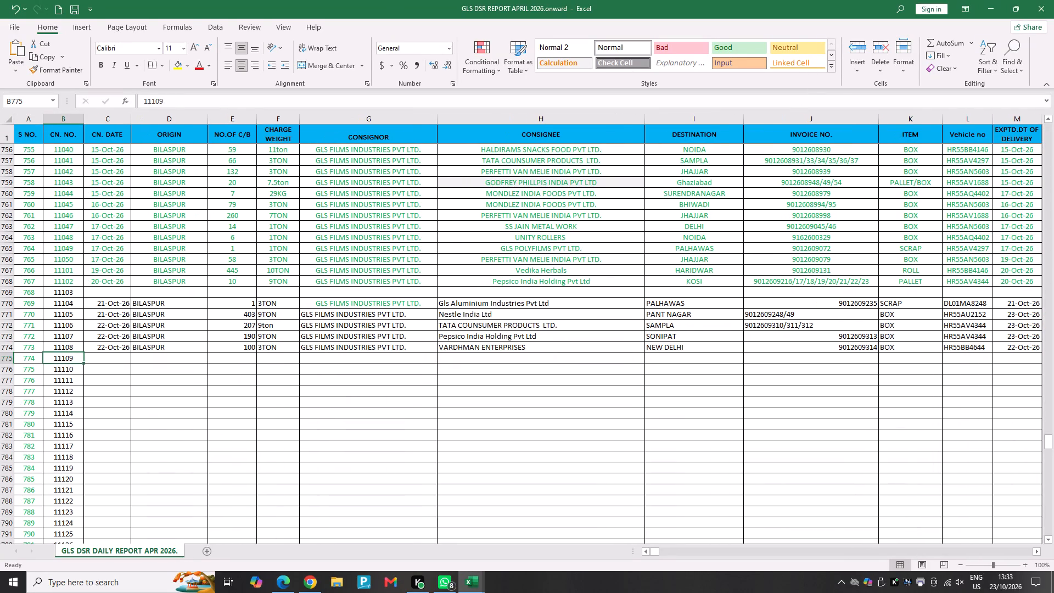
key(Right)
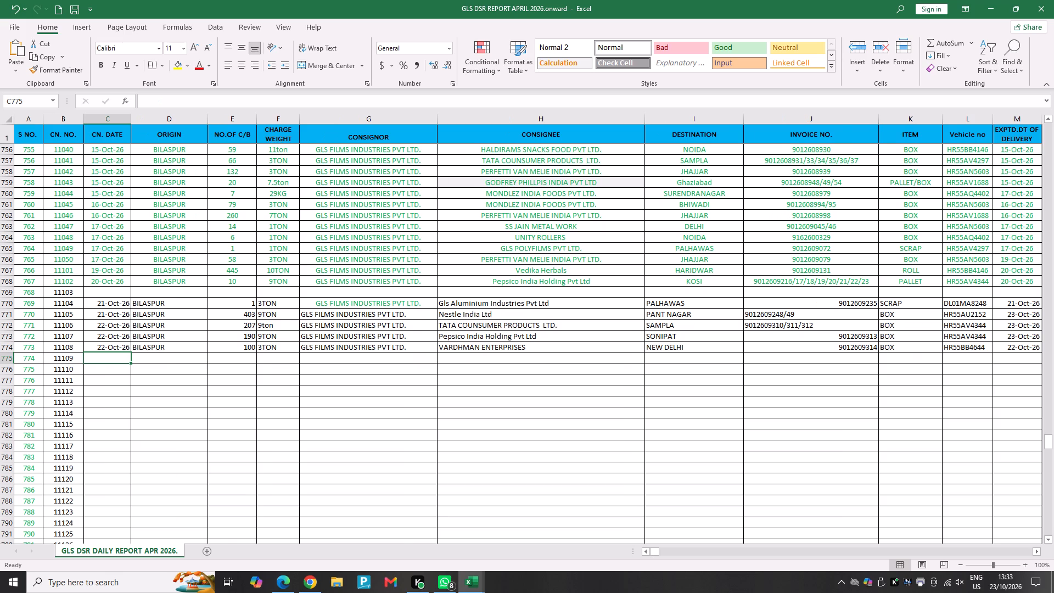
key(Up)
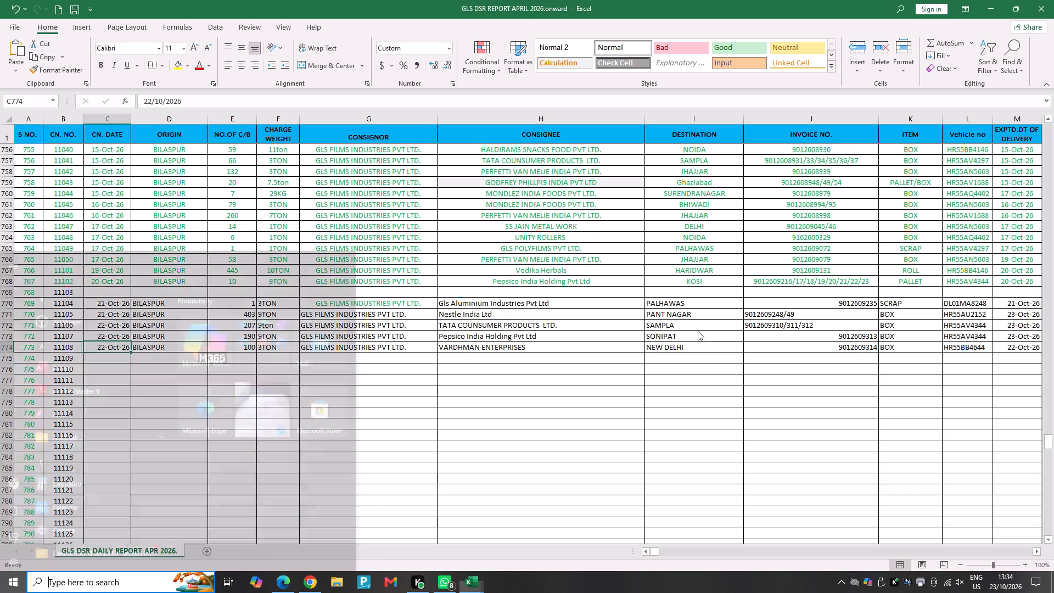
key(Left)
key(Right)
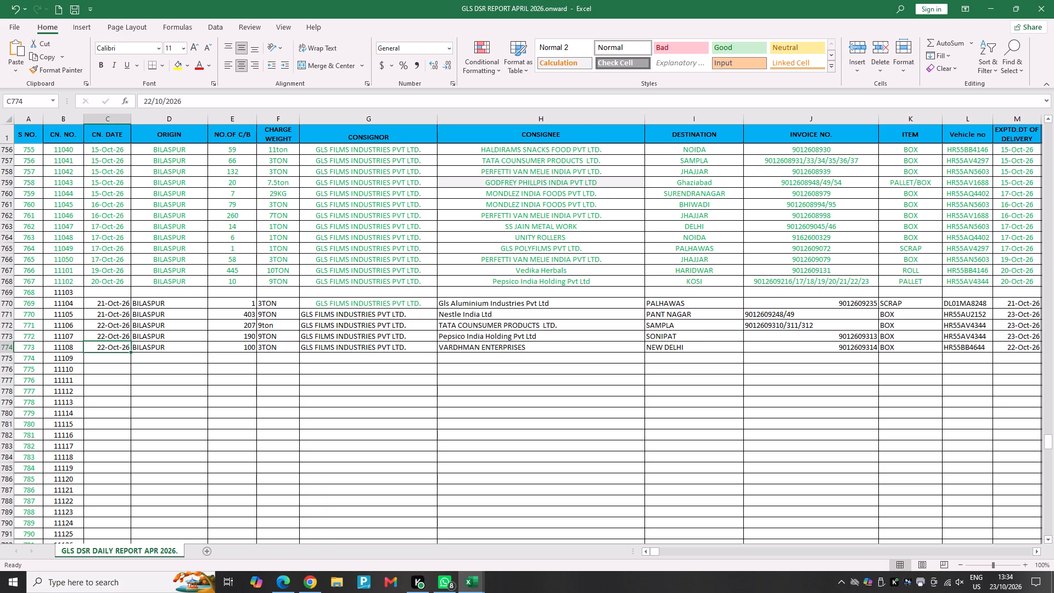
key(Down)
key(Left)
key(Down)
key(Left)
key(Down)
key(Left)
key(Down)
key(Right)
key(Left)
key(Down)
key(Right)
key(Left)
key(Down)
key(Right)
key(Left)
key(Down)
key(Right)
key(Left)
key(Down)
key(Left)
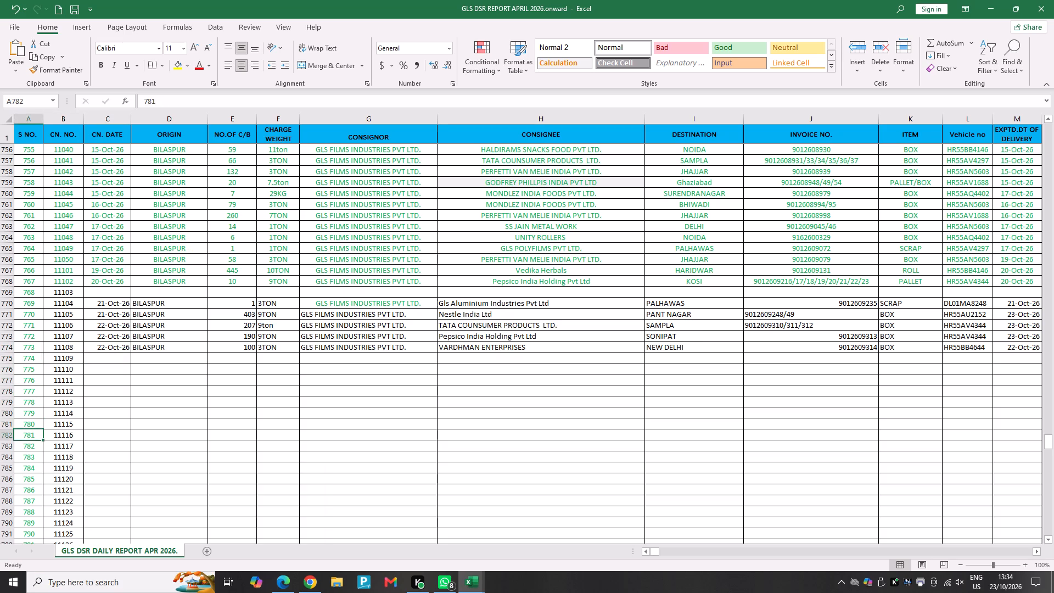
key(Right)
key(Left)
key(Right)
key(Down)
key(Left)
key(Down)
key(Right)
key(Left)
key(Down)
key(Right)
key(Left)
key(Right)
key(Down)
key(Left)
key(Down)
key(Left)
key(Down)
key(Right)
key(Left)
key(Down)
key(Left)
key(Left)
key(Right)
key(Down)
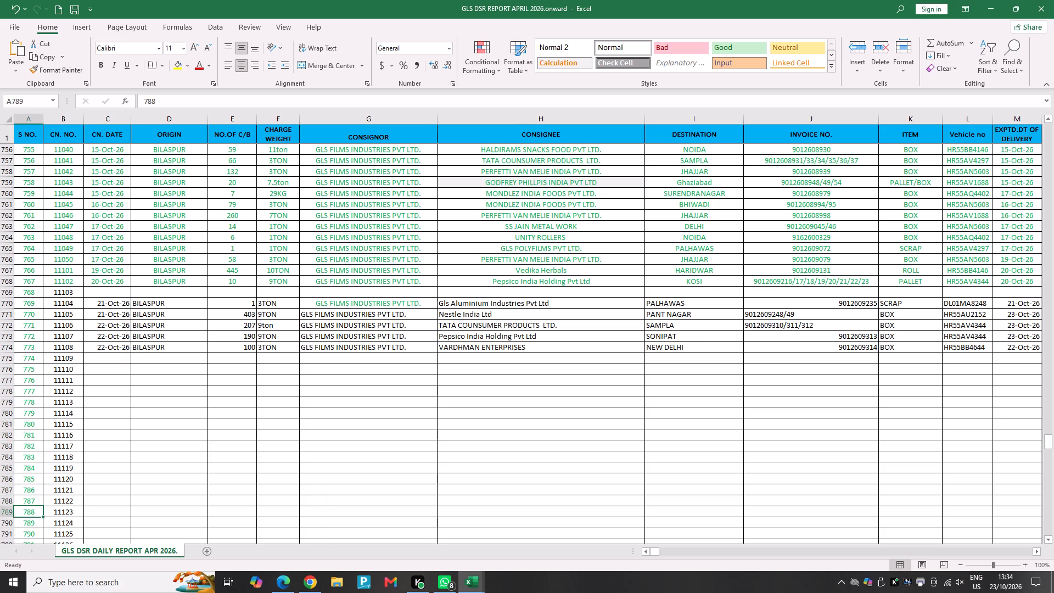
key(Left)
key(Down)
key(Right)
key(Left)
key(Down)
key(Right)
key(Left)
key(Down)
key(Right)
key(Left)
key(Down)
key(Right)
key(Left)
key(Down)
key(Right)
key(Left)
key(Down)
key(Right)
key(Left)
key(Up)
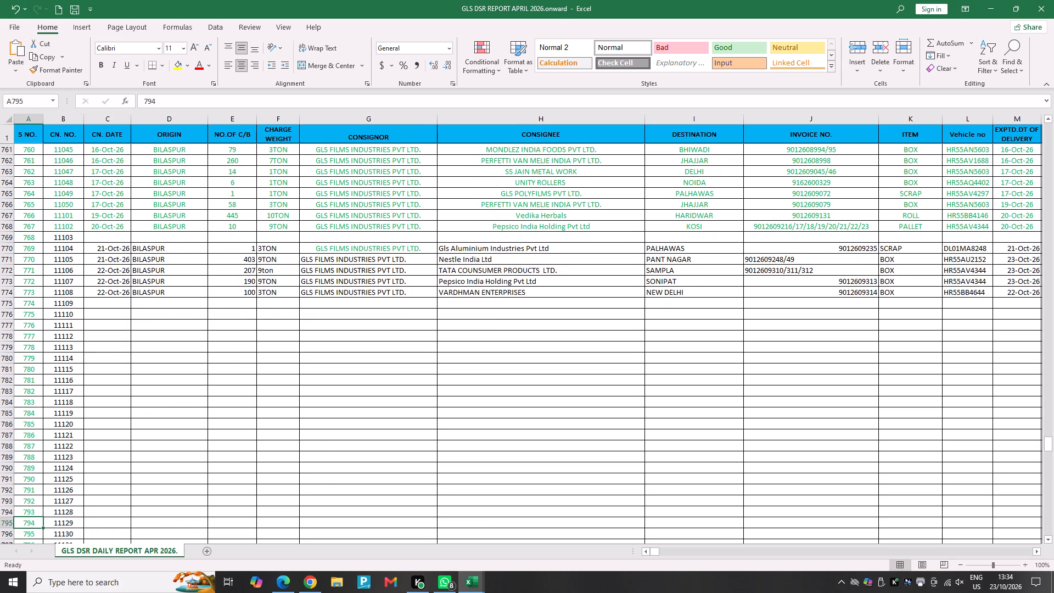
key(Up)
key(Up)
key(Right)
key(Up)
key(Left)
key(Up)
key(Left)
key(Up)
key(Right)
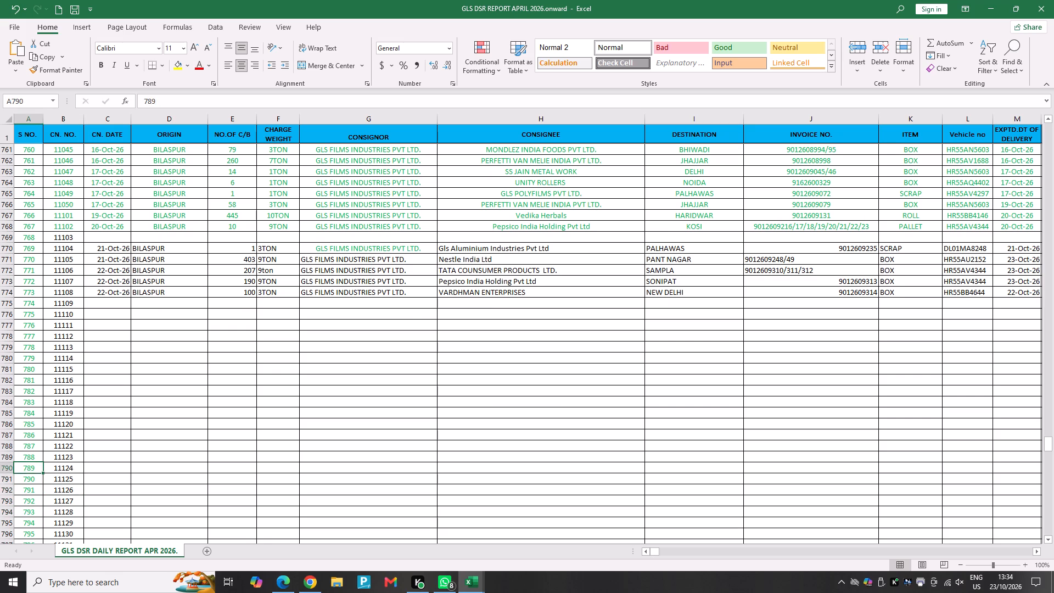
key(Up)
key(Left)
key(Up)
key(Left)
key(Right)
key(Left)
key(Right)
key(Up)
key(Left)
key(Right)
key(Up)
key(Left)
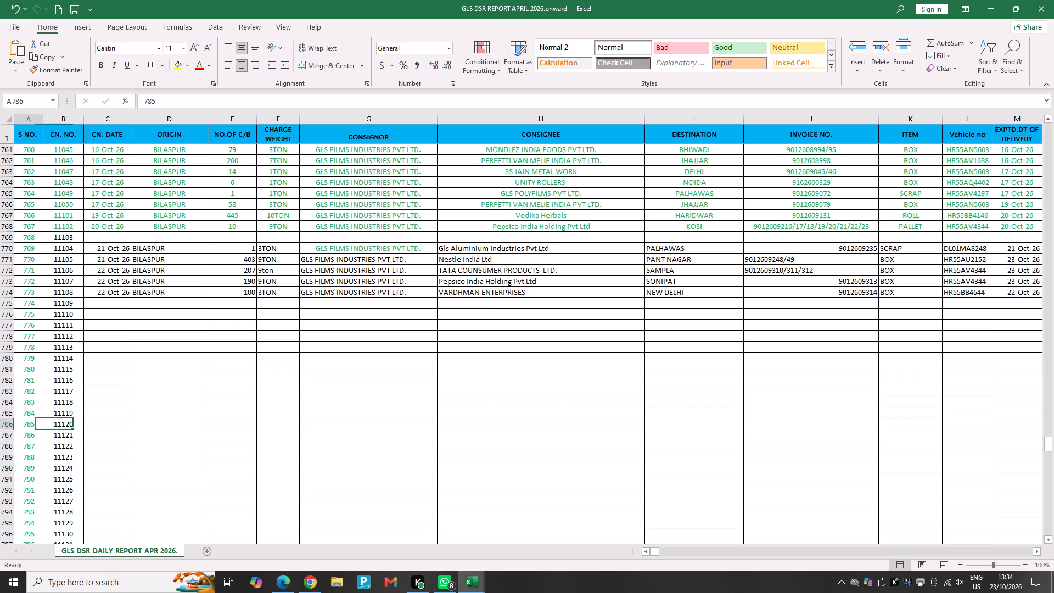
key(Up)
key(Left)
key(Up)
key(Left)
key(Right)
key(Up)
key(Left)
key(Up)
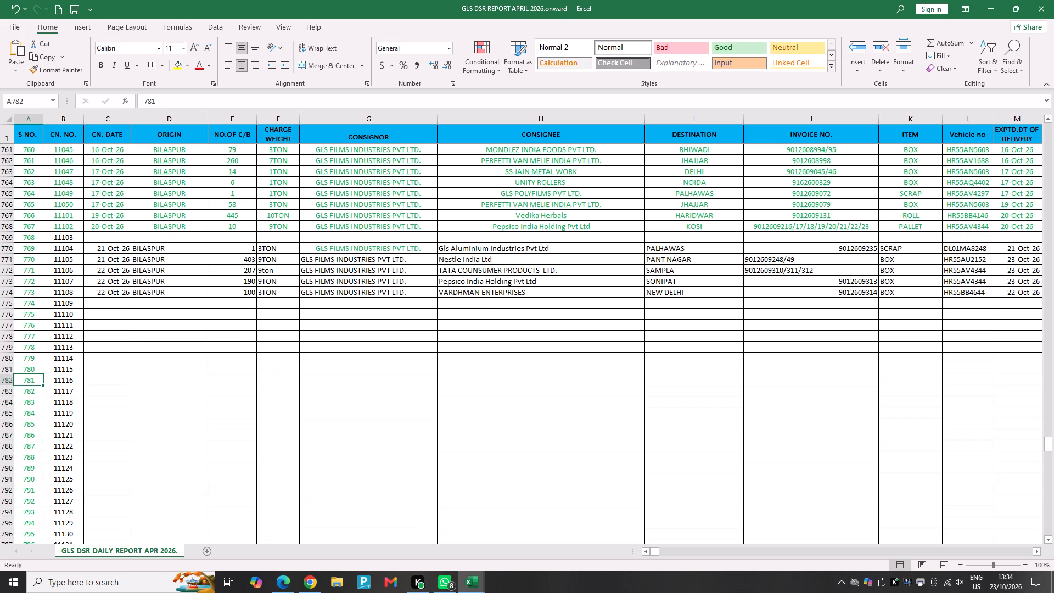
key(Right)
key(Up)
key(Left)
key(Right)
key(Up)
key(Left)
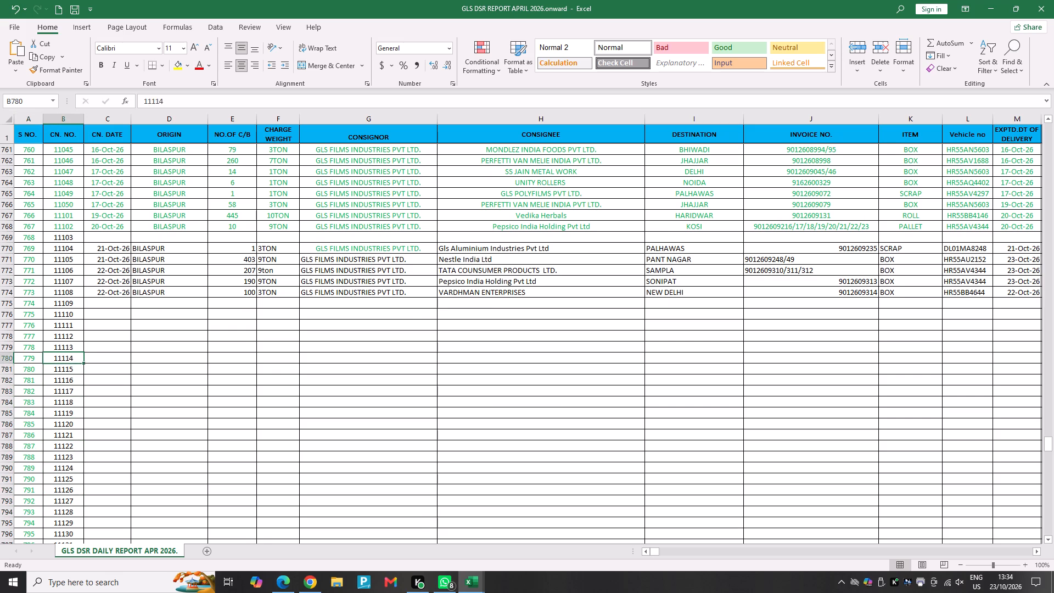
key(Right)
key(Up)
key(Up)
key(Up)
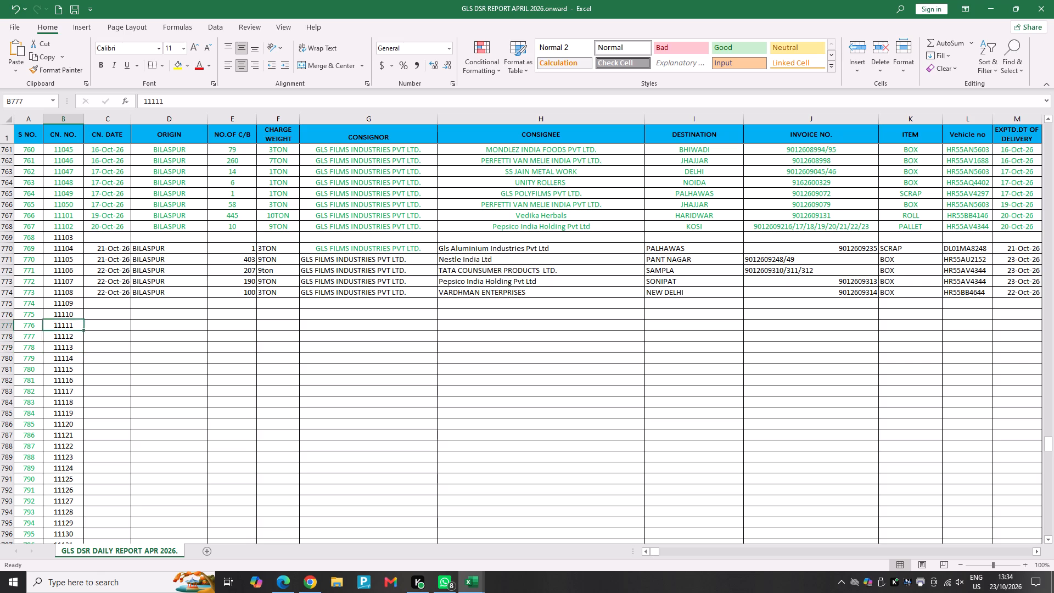
Review the CN numbers from 11102 to 11108 and go to the blank CN date cell for 11109.
key(Up)
key(Up)
key(Up)
key(Up)
key(Up)
key(Up)
key(Up)
key(Up)
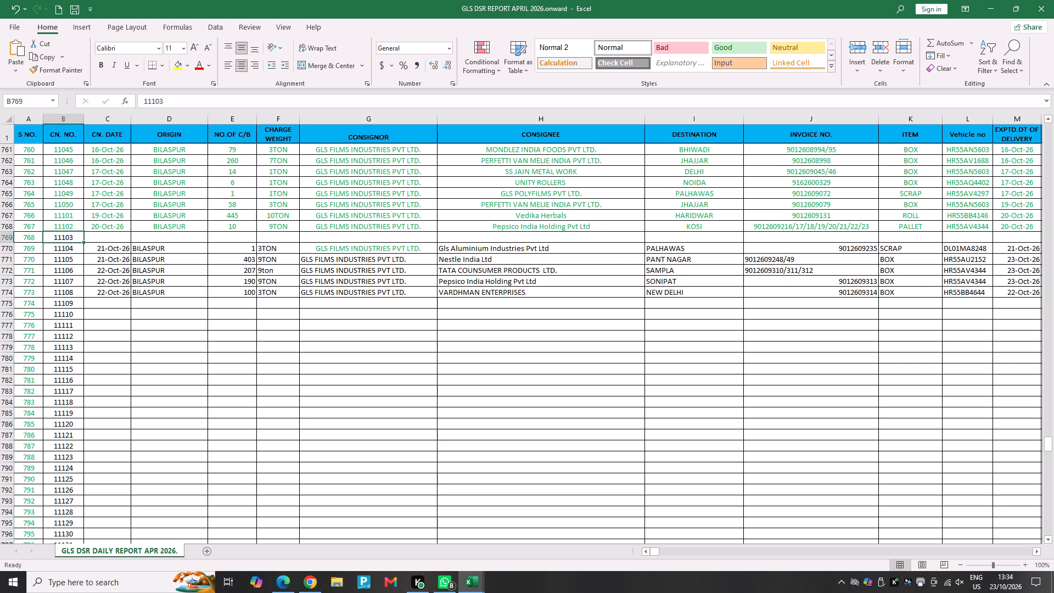
key(Up)
key(Up)
key(Down)
key(Down)
key(Down)
key(Down)
key(Down)
key(Down)
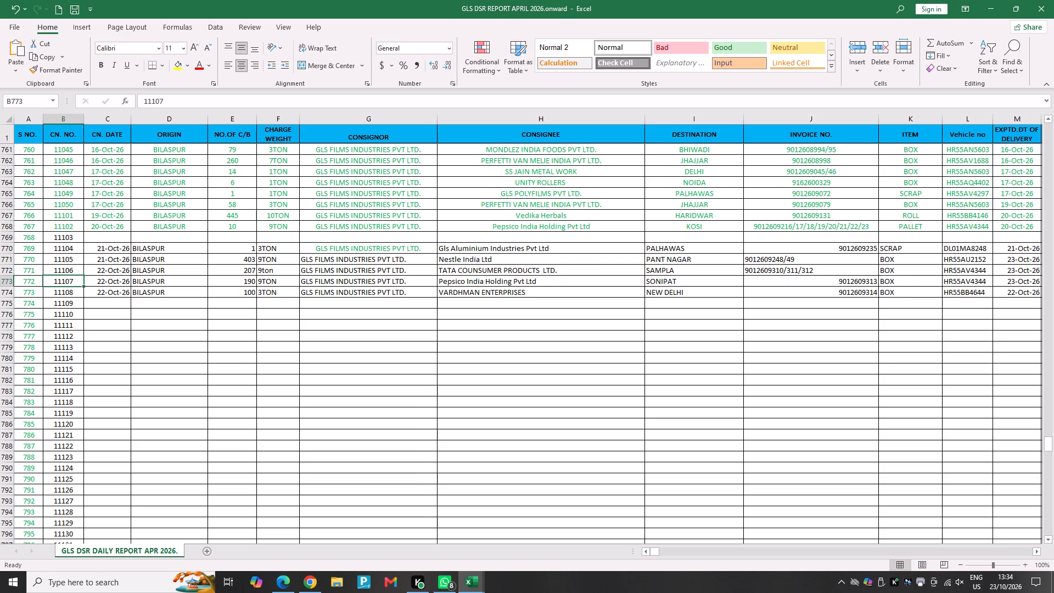
key(Down)
key(Down)
key(Right)
key(Right)
key(Right)
key(Left)
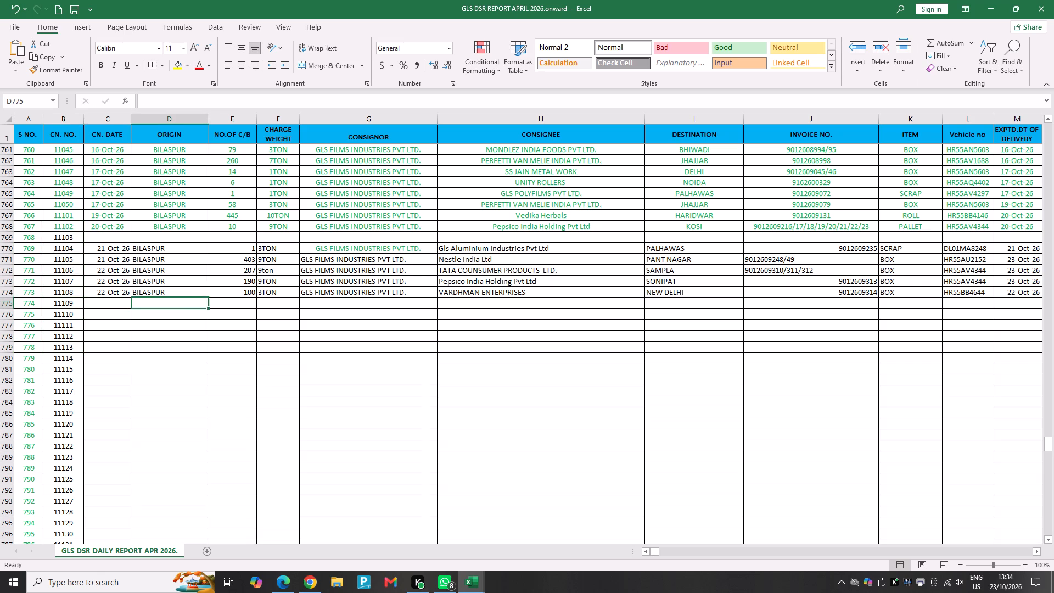
key(Left)
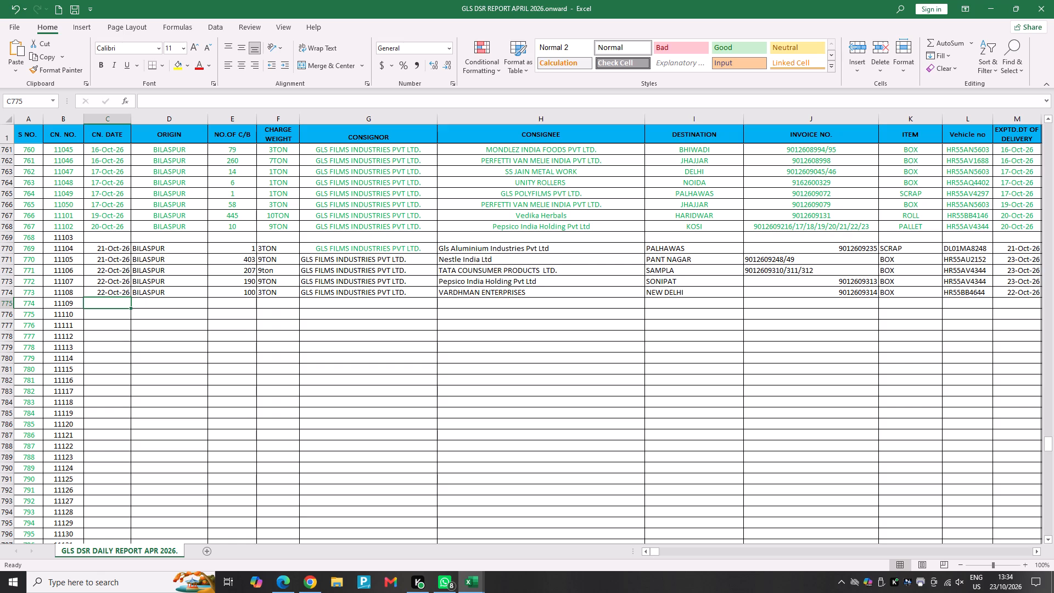
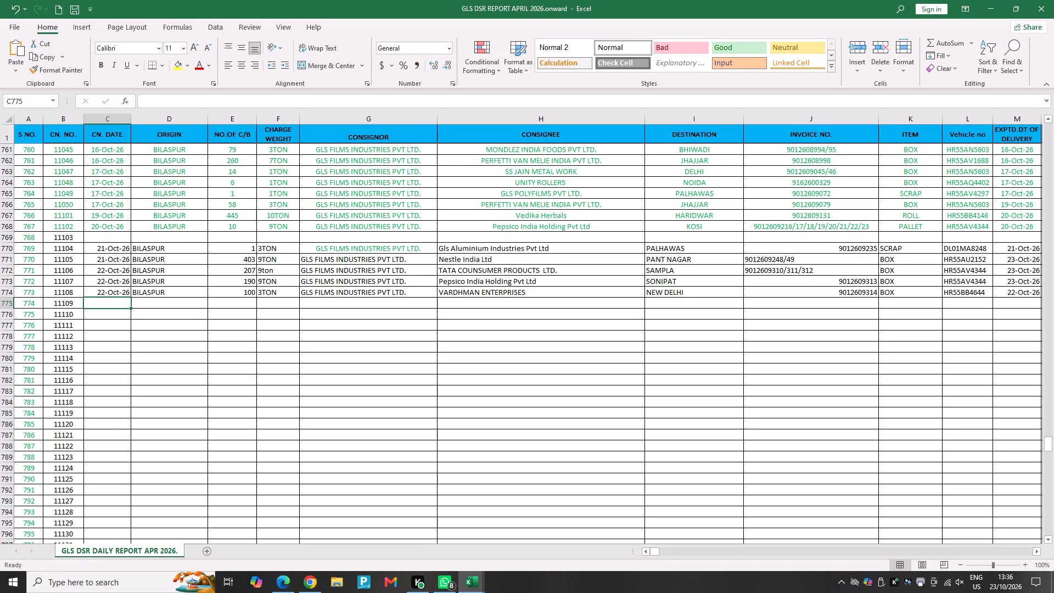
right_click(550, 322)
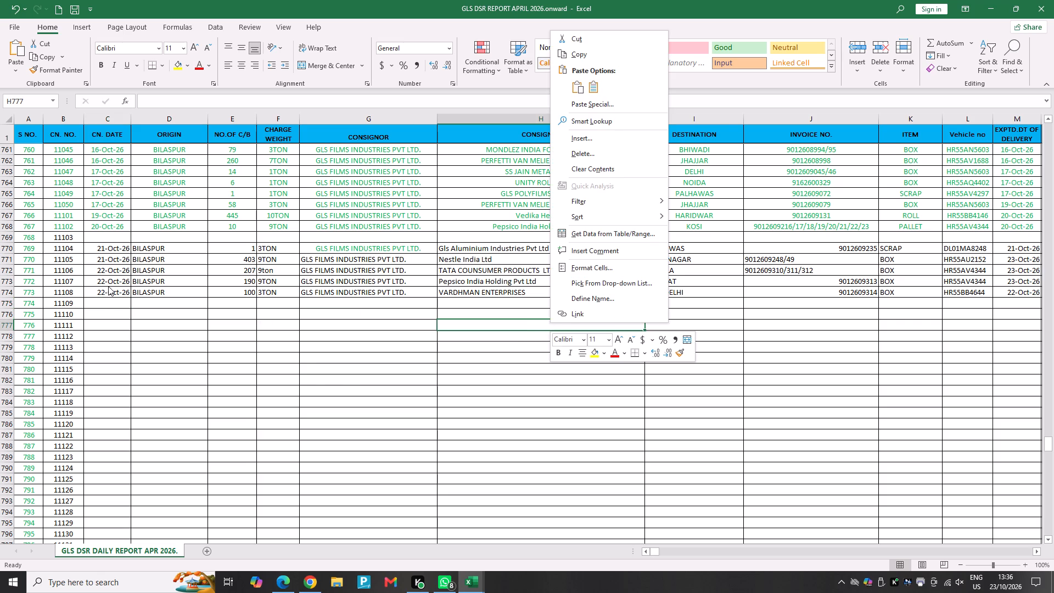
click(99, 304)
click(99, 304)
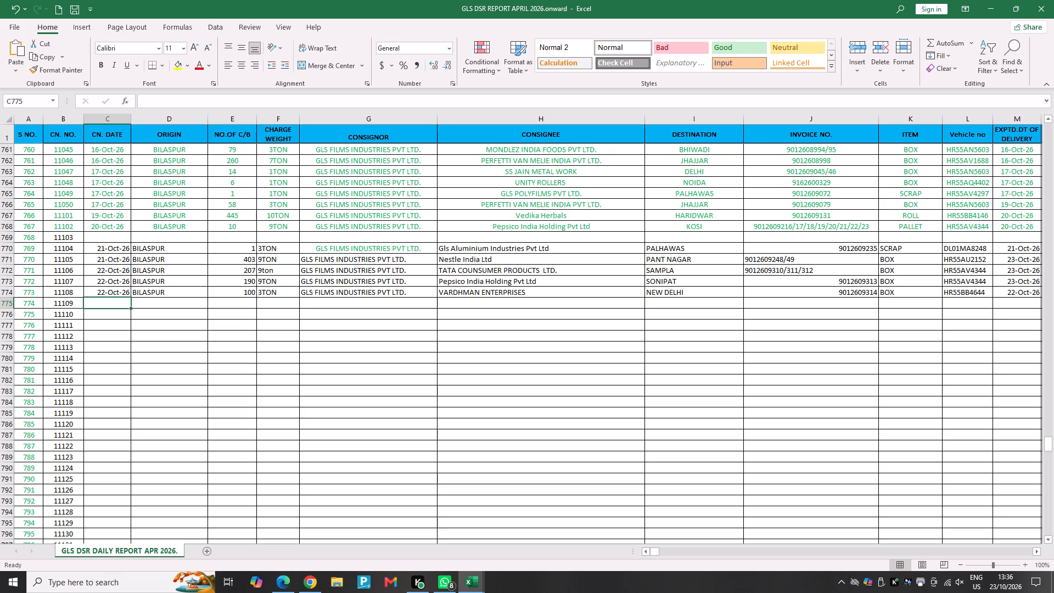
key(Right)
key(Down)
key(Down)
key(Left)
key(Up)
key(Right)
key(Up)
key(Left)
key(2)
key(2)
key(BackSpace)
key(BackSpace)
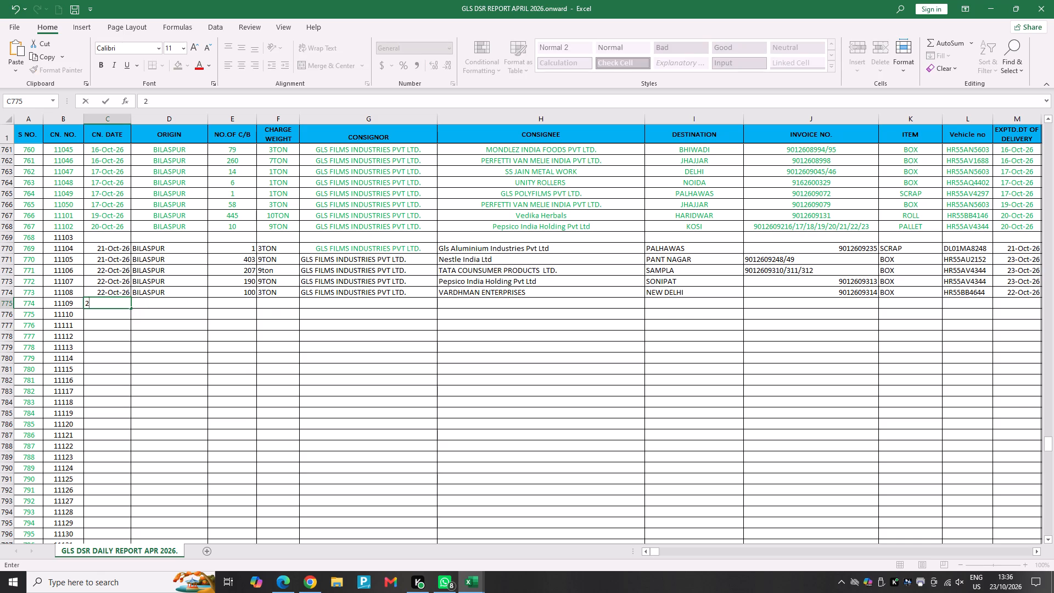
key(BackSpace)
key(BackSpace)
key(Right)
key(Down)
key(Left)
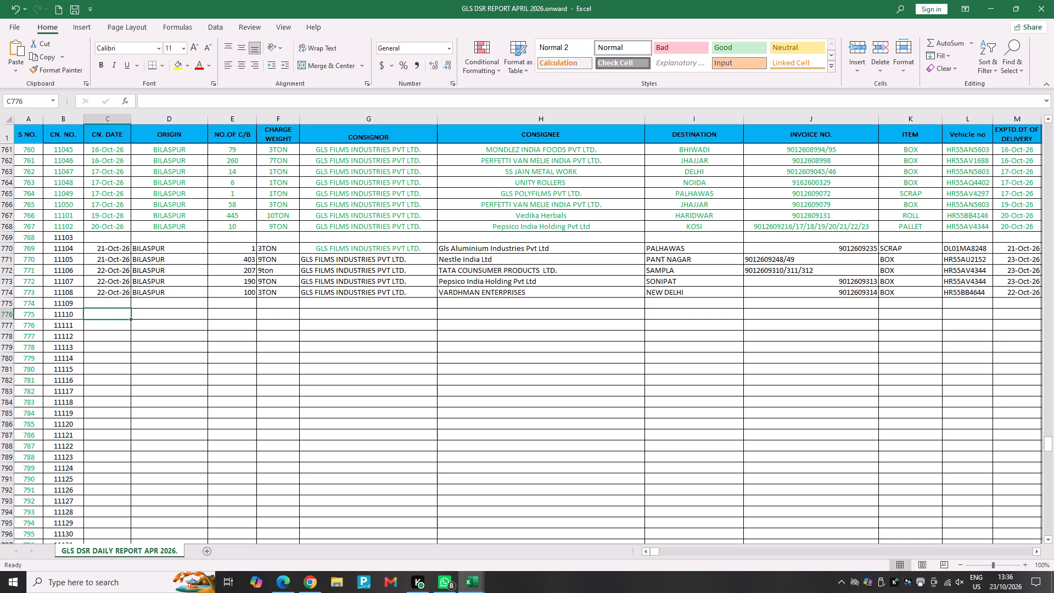
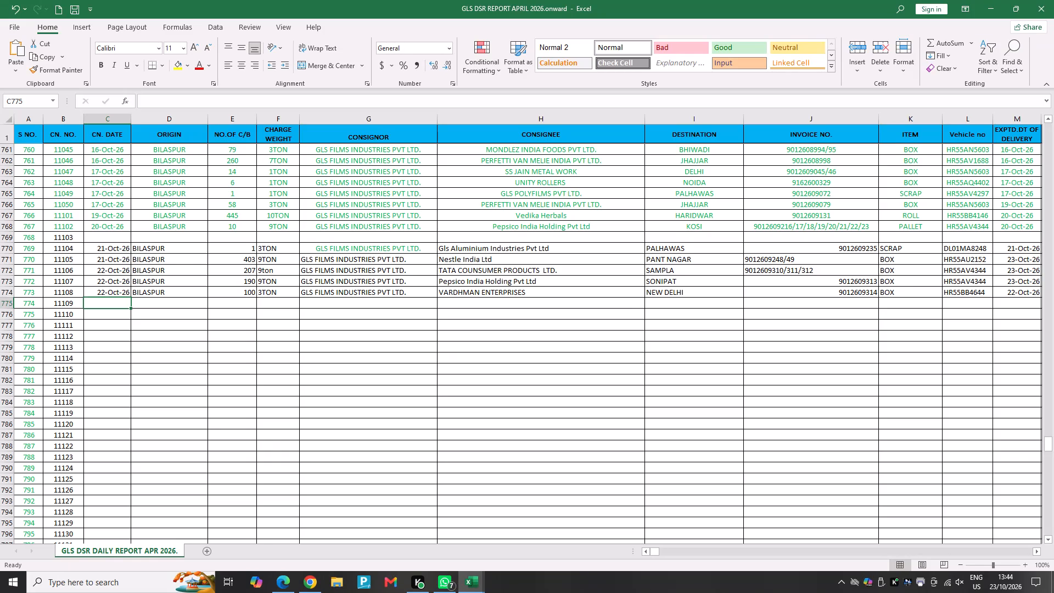
Enter 20-OCT-261 as the CN date of CN 11103.
key(Up)
key(Up)
key(Up)
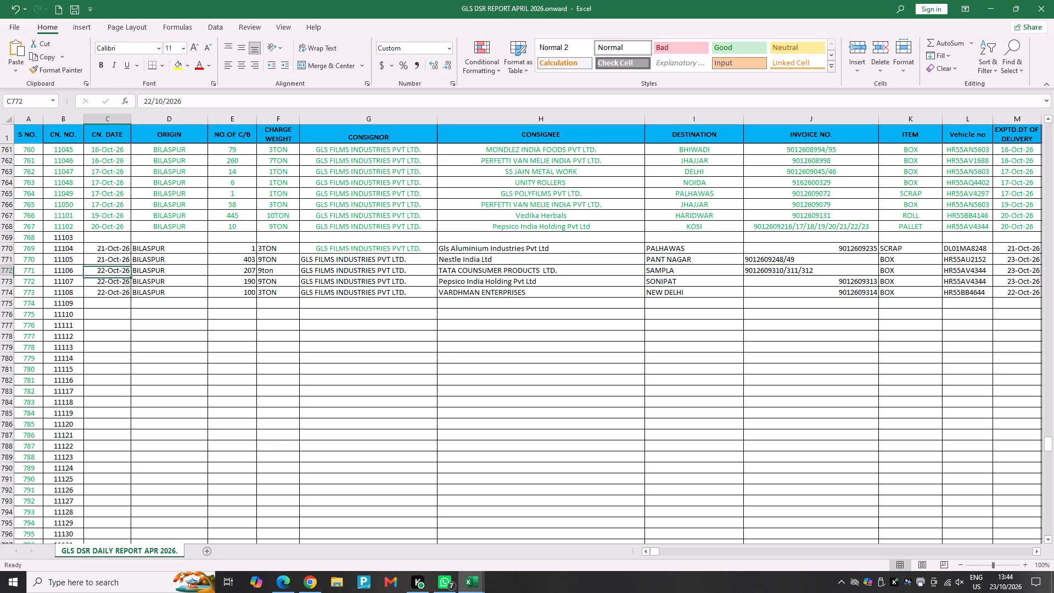
key(Up)
key(Up)
key(Up)
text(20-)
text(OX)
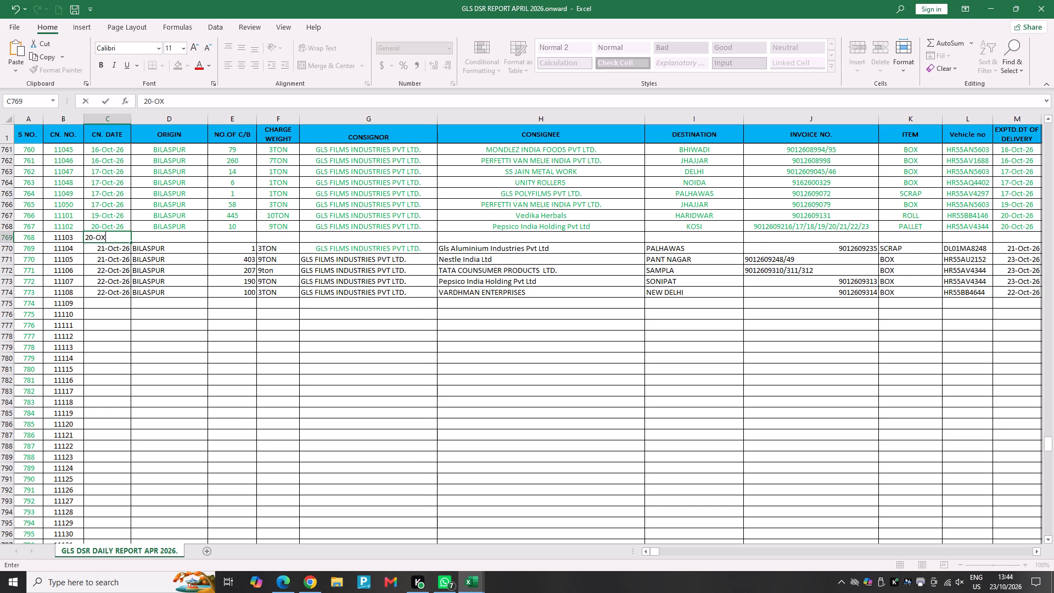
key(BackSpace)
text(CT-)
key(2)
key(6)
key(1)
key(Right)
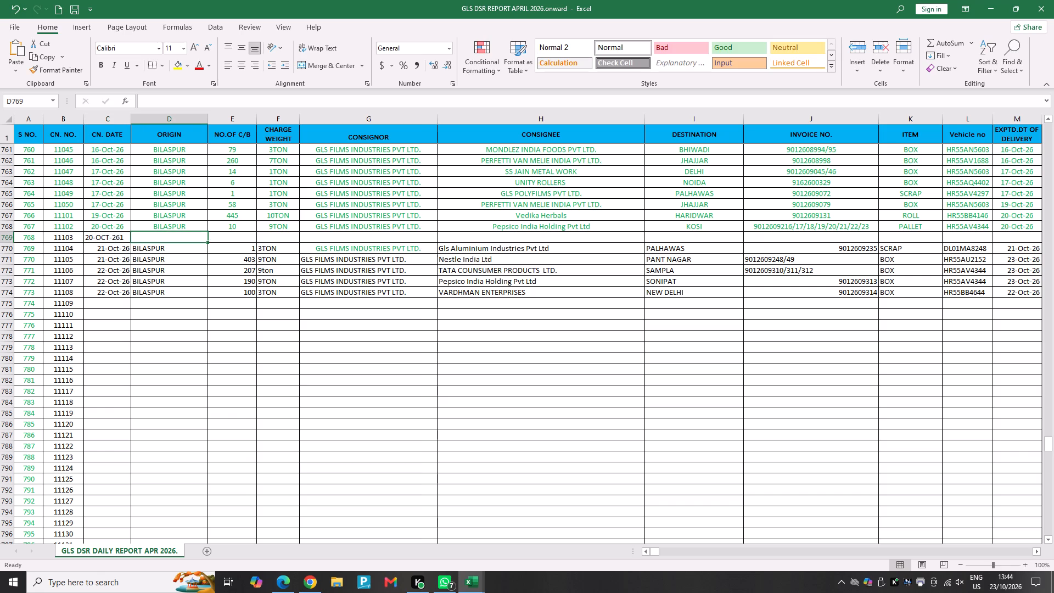
Fill CN 11103 with origin BILASPUR, 49 for the number of C/B, charge weight 3TON and consignor GLS FILMS INDUSTRIES PVT LTD.
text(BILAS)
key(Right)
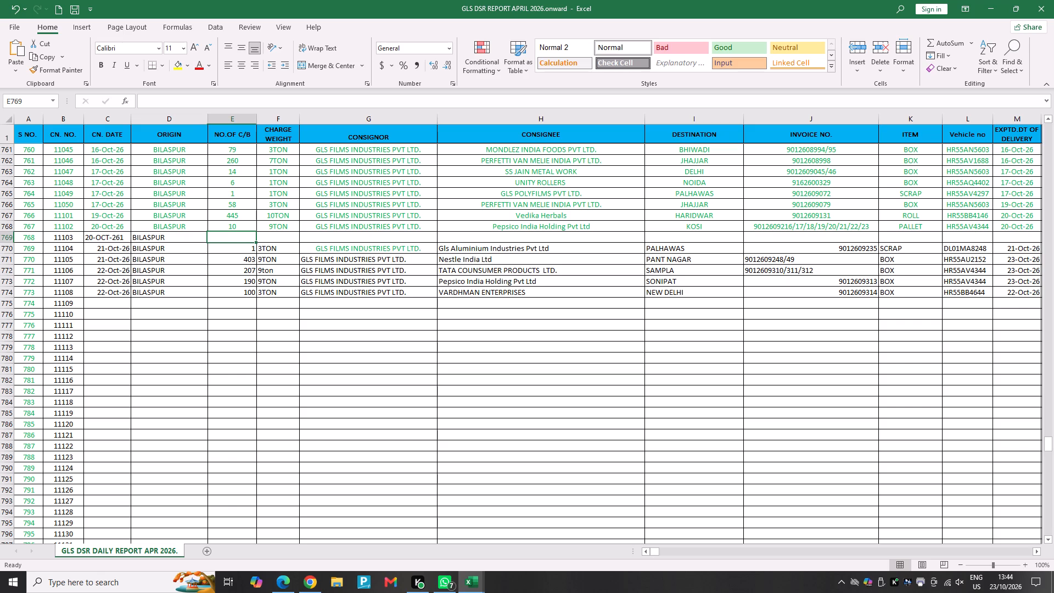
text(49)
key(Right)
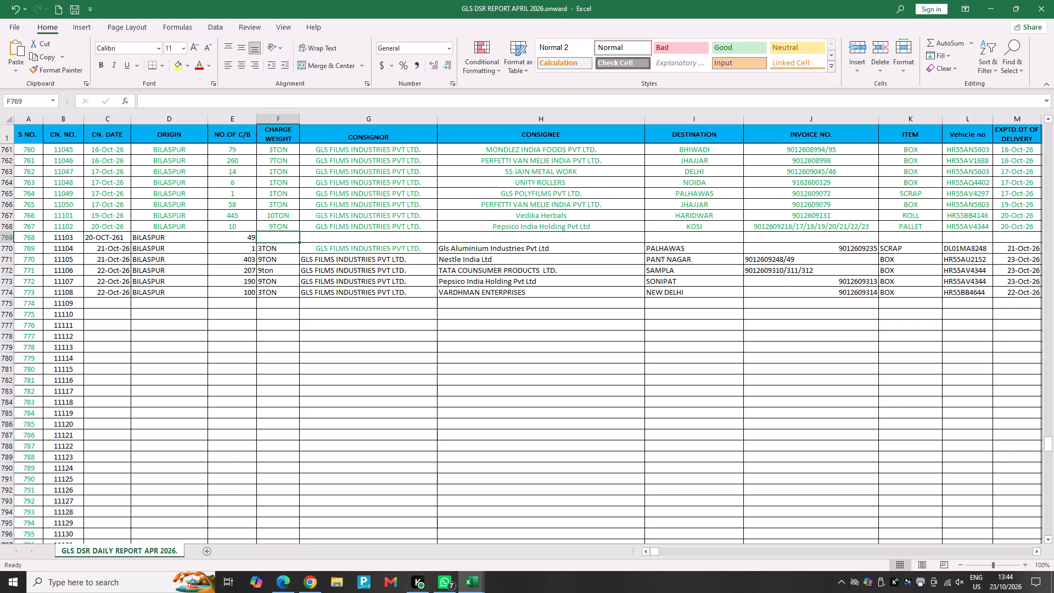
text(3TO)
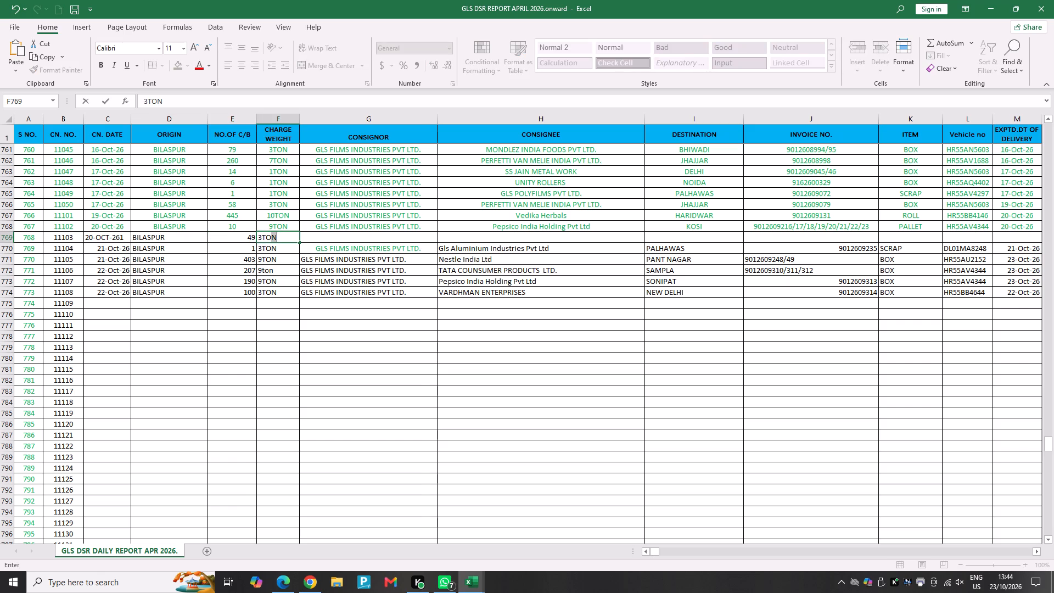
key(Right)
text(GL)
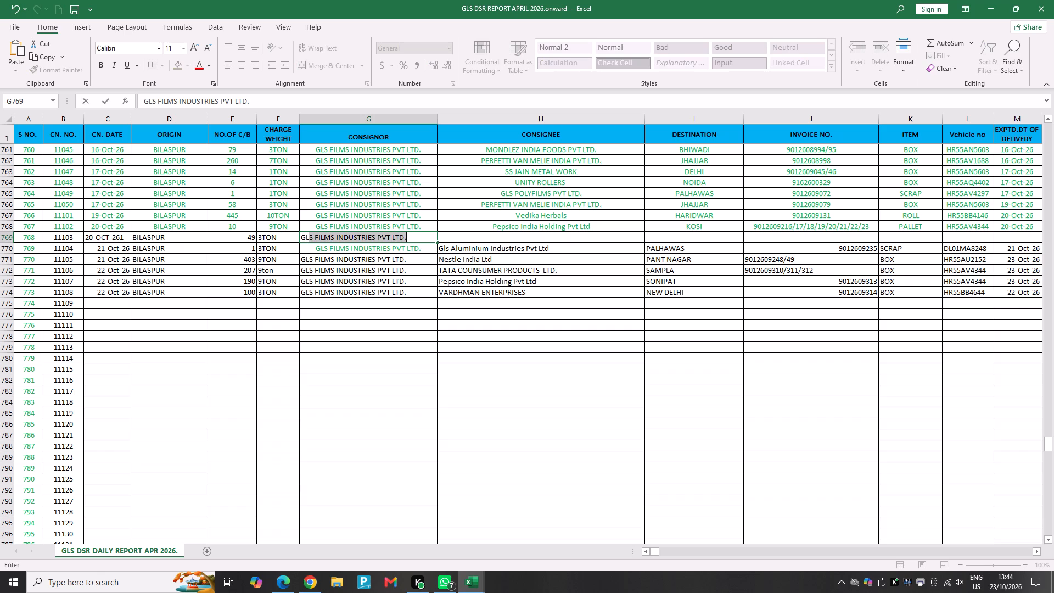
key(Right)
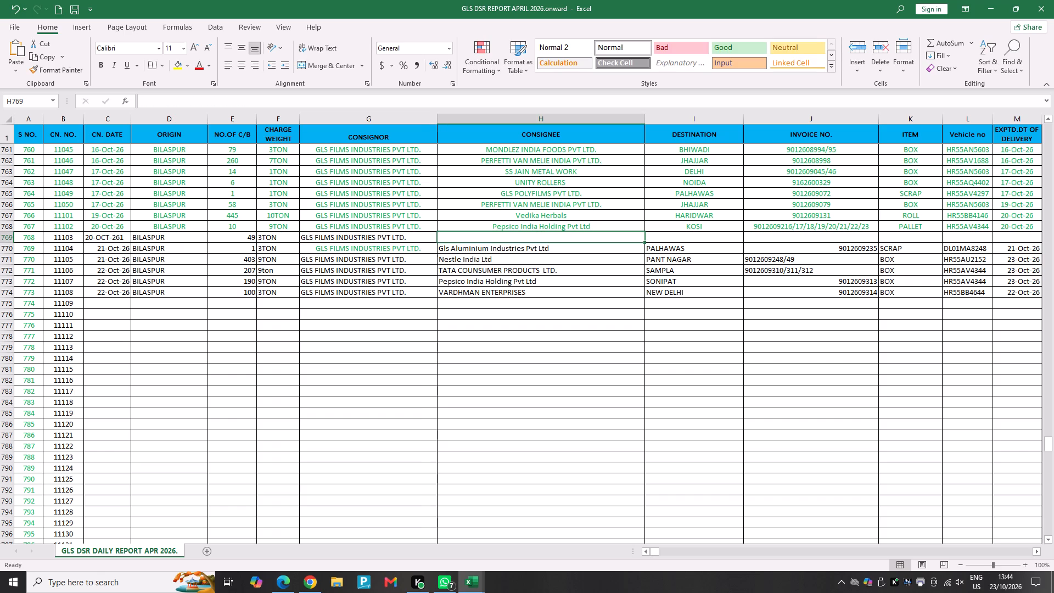
Fill the consignee of CN 11103 with HALDIRAMS SNACKS FOOD PVT LTD., copied from the consignee of CN 11040.
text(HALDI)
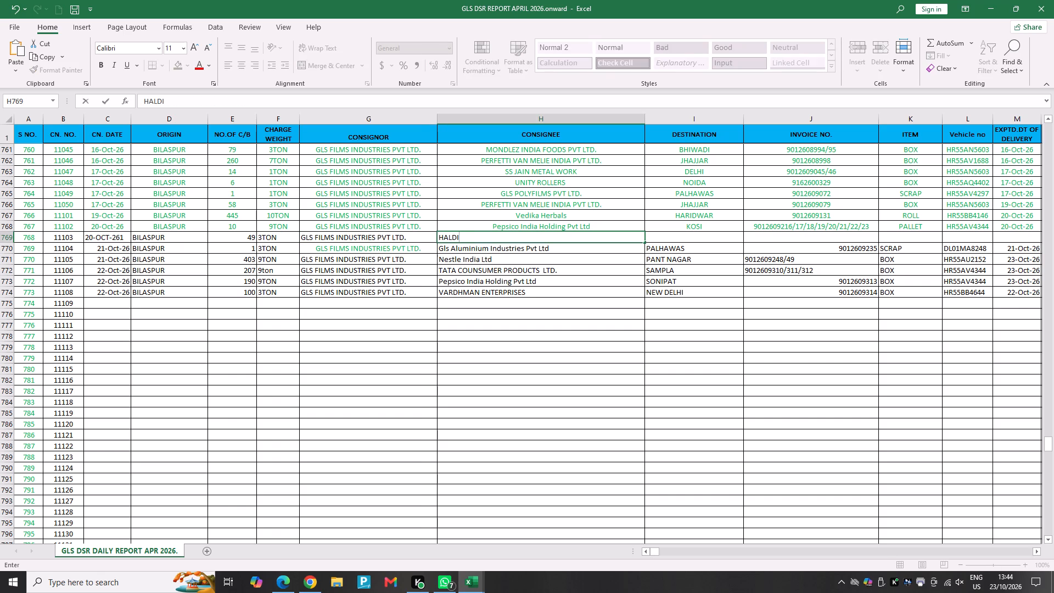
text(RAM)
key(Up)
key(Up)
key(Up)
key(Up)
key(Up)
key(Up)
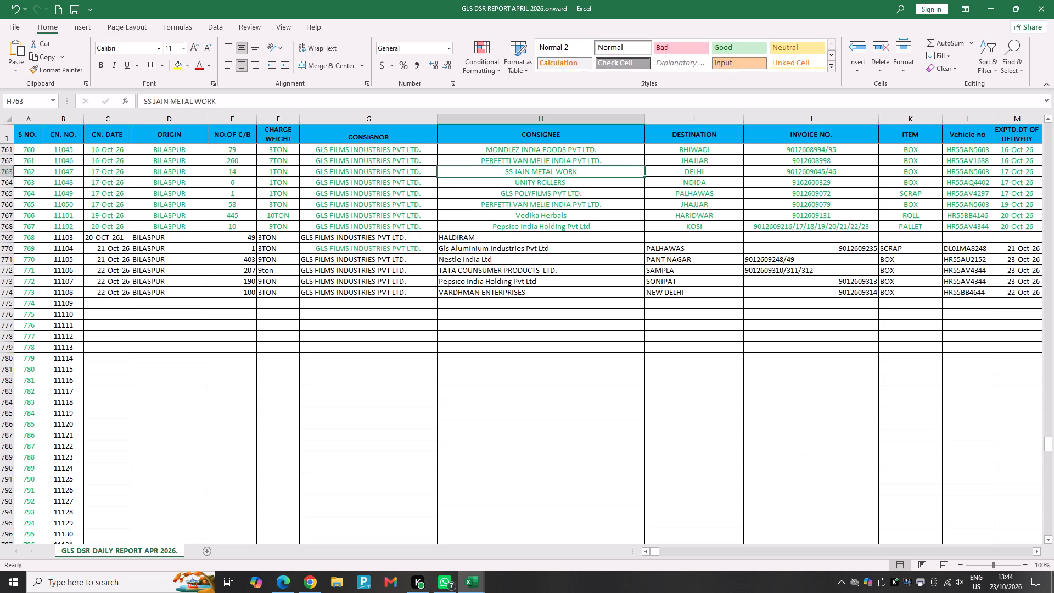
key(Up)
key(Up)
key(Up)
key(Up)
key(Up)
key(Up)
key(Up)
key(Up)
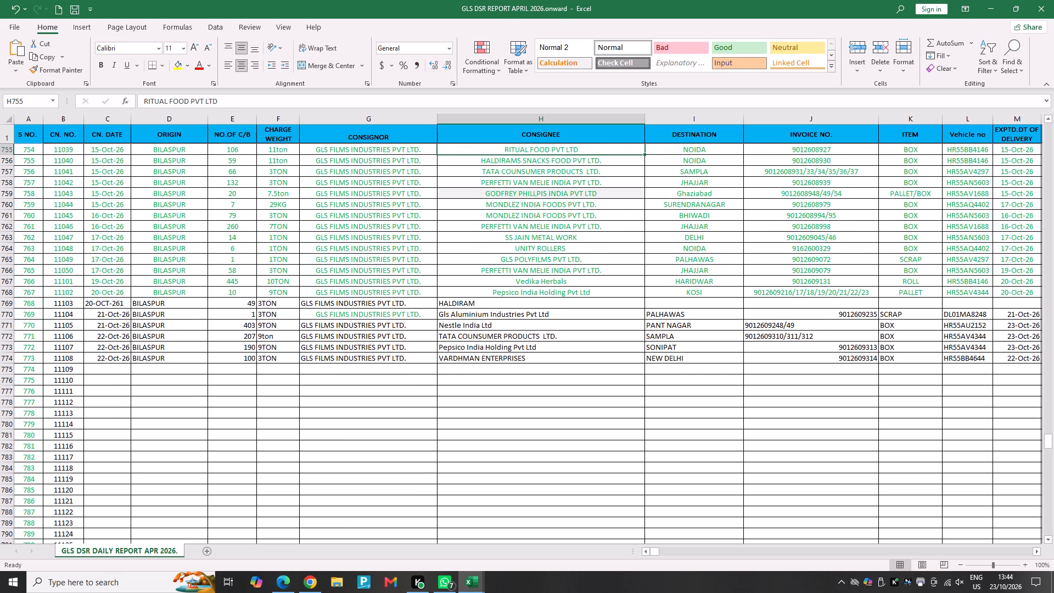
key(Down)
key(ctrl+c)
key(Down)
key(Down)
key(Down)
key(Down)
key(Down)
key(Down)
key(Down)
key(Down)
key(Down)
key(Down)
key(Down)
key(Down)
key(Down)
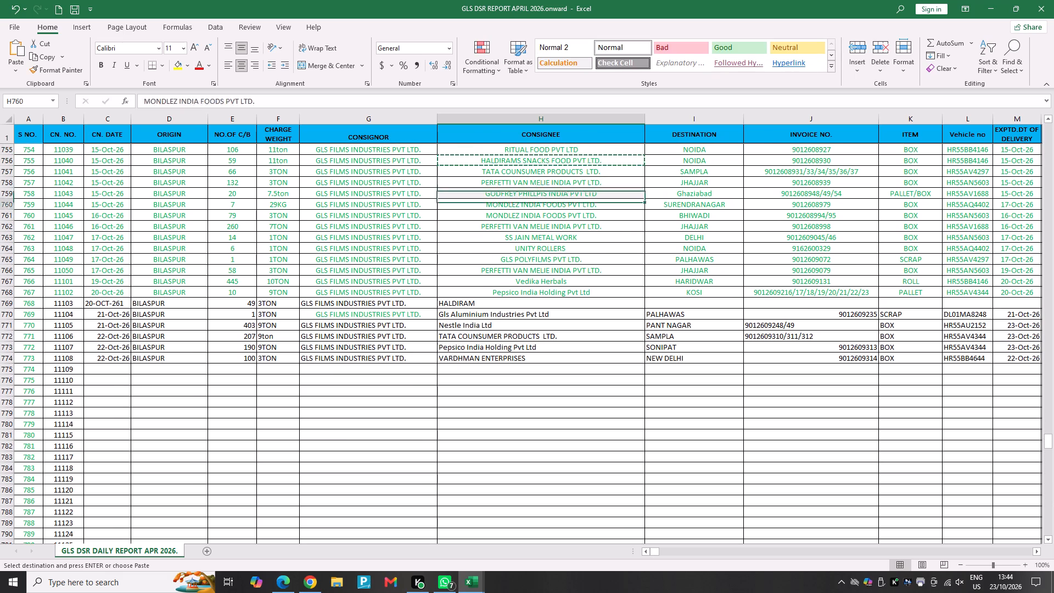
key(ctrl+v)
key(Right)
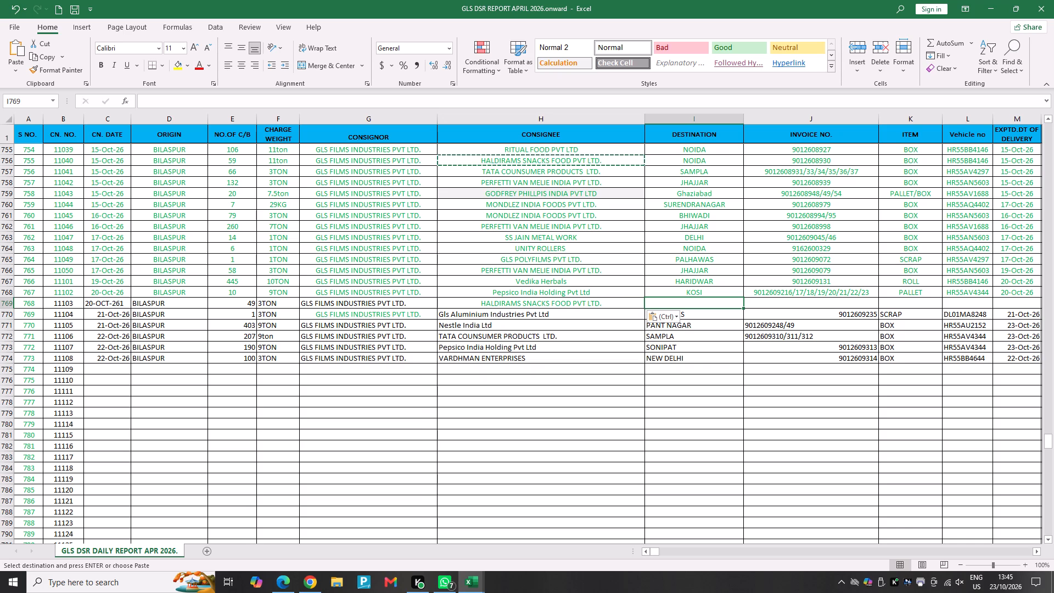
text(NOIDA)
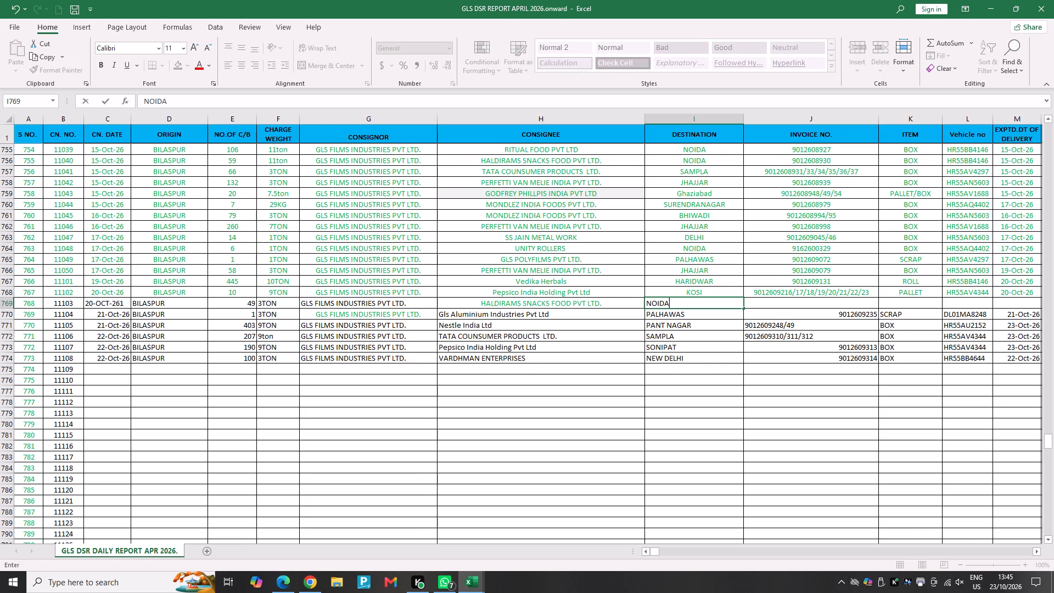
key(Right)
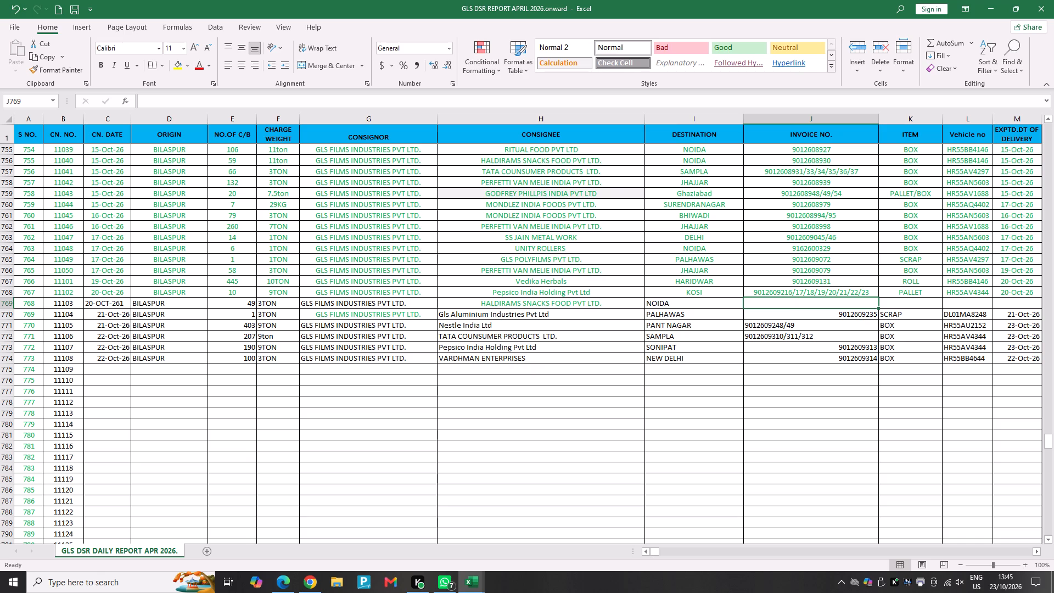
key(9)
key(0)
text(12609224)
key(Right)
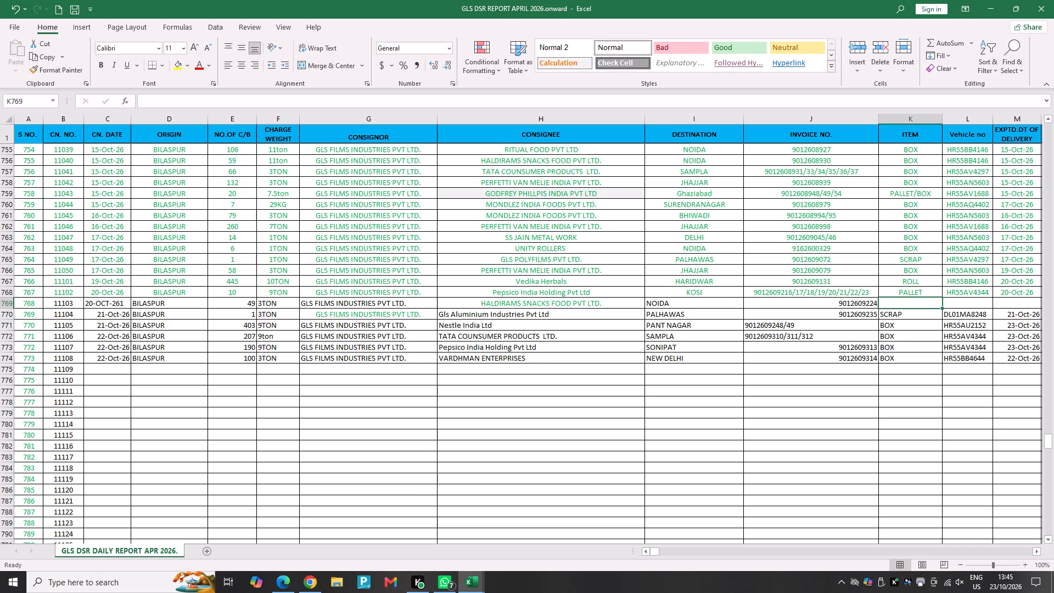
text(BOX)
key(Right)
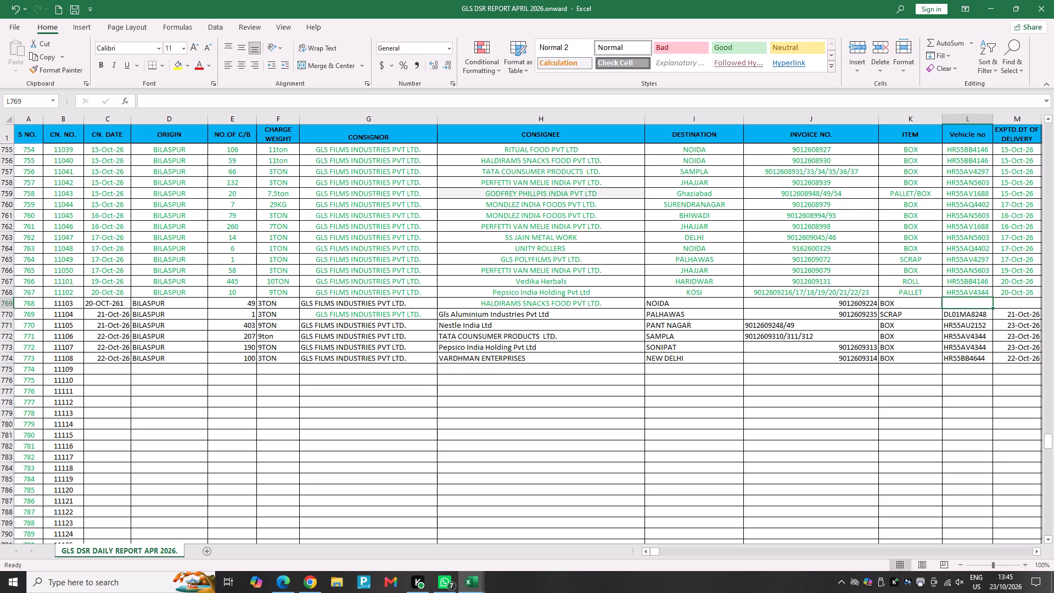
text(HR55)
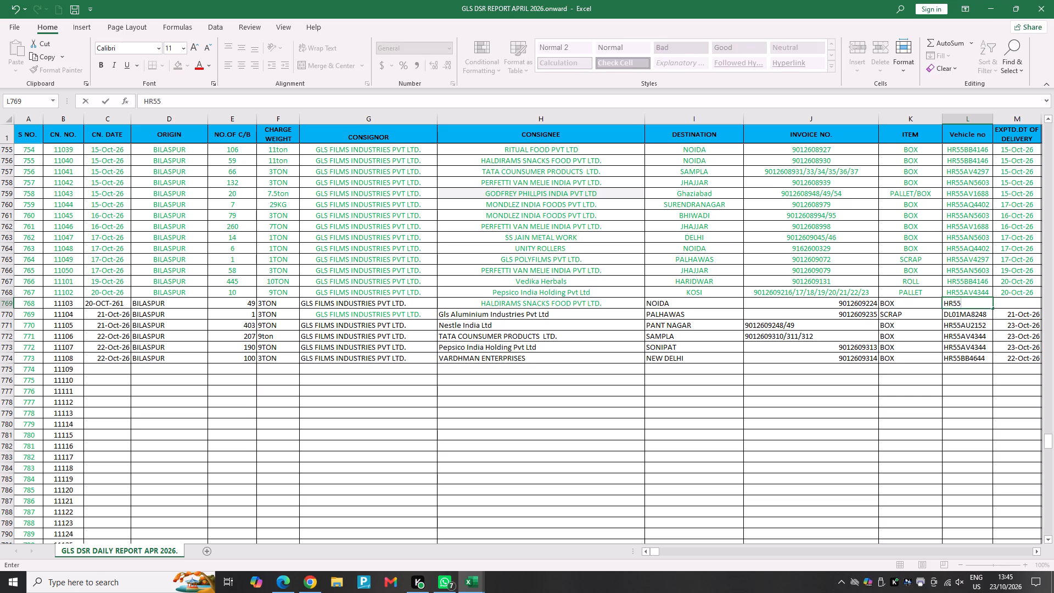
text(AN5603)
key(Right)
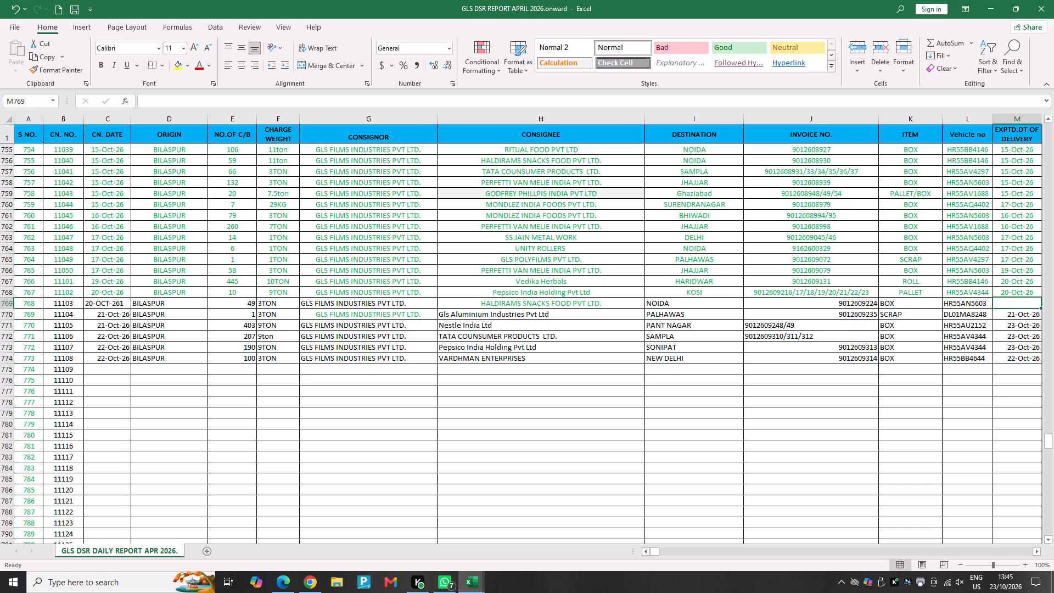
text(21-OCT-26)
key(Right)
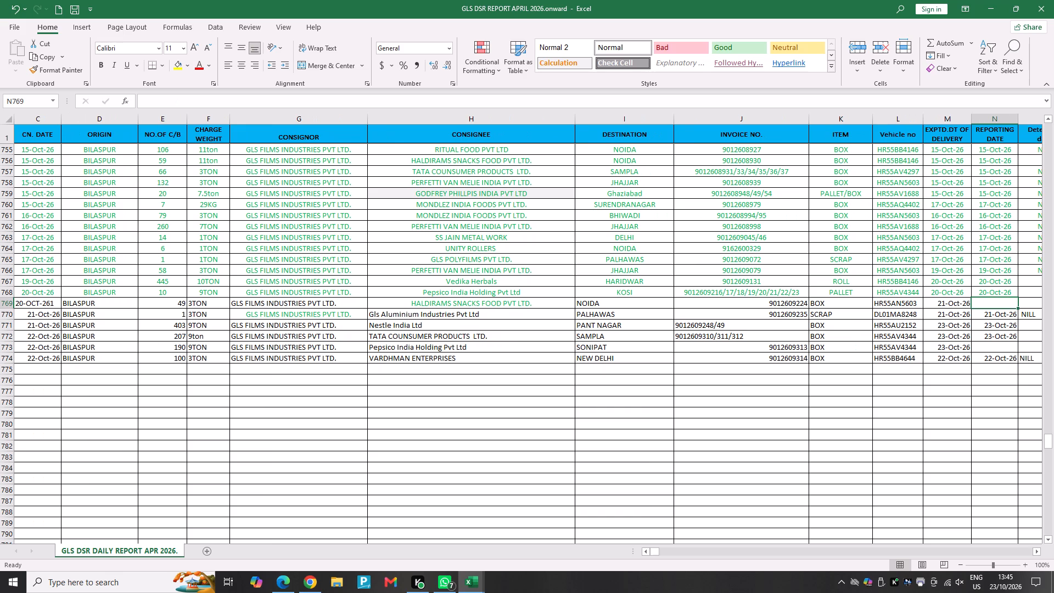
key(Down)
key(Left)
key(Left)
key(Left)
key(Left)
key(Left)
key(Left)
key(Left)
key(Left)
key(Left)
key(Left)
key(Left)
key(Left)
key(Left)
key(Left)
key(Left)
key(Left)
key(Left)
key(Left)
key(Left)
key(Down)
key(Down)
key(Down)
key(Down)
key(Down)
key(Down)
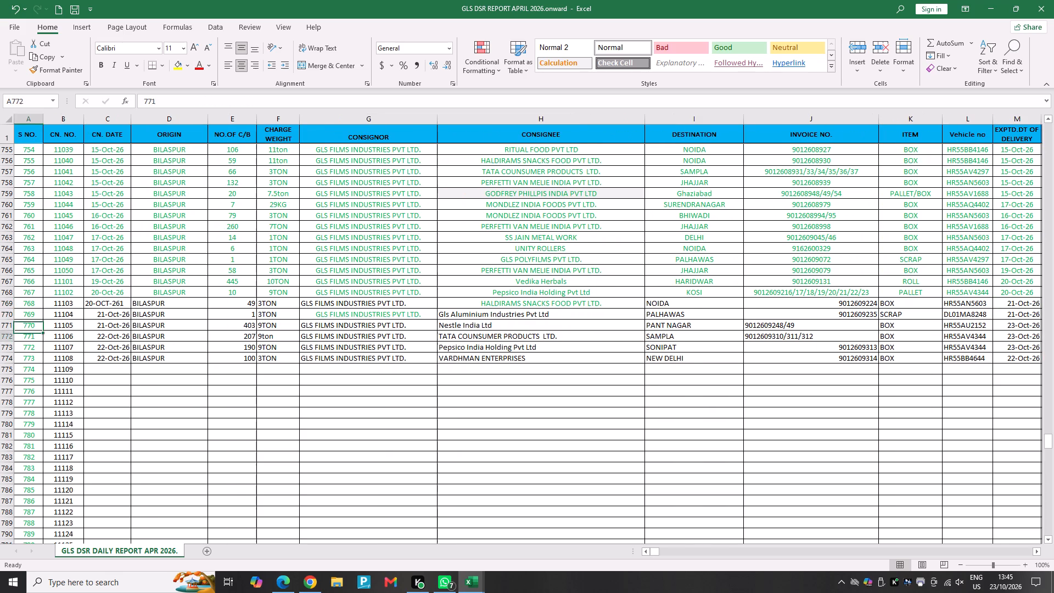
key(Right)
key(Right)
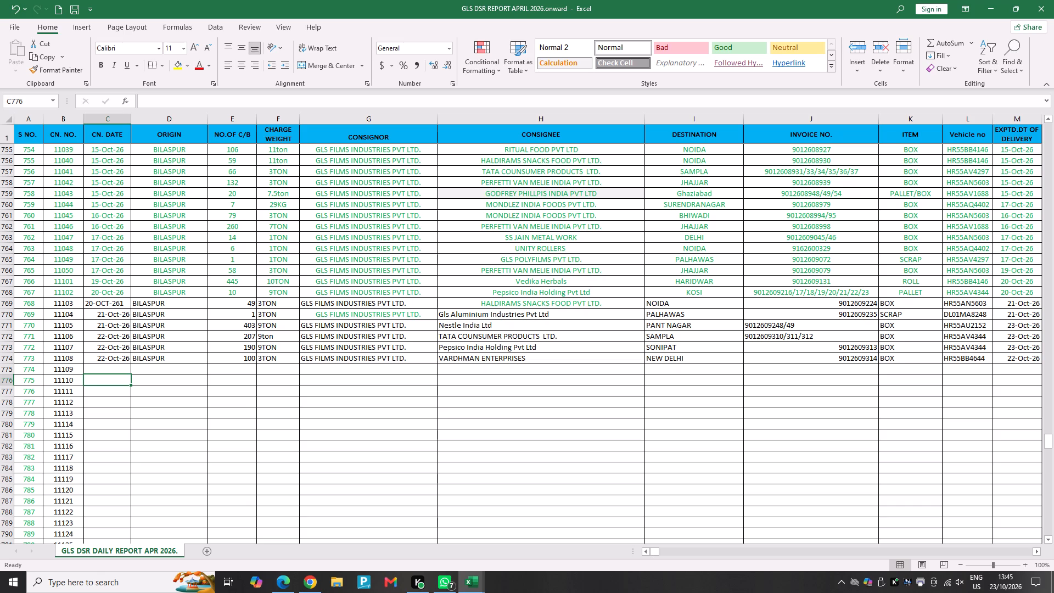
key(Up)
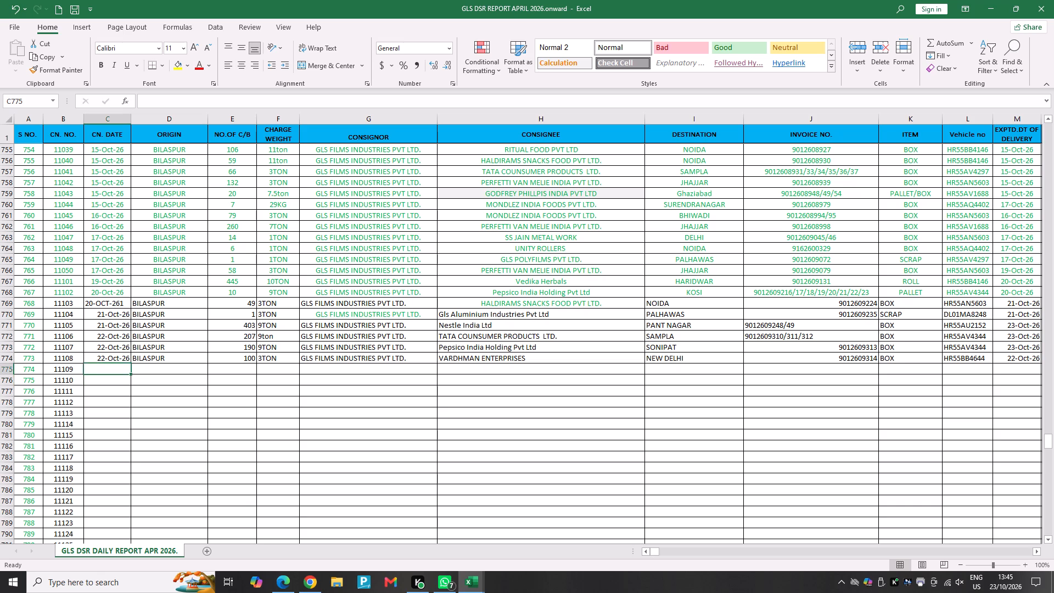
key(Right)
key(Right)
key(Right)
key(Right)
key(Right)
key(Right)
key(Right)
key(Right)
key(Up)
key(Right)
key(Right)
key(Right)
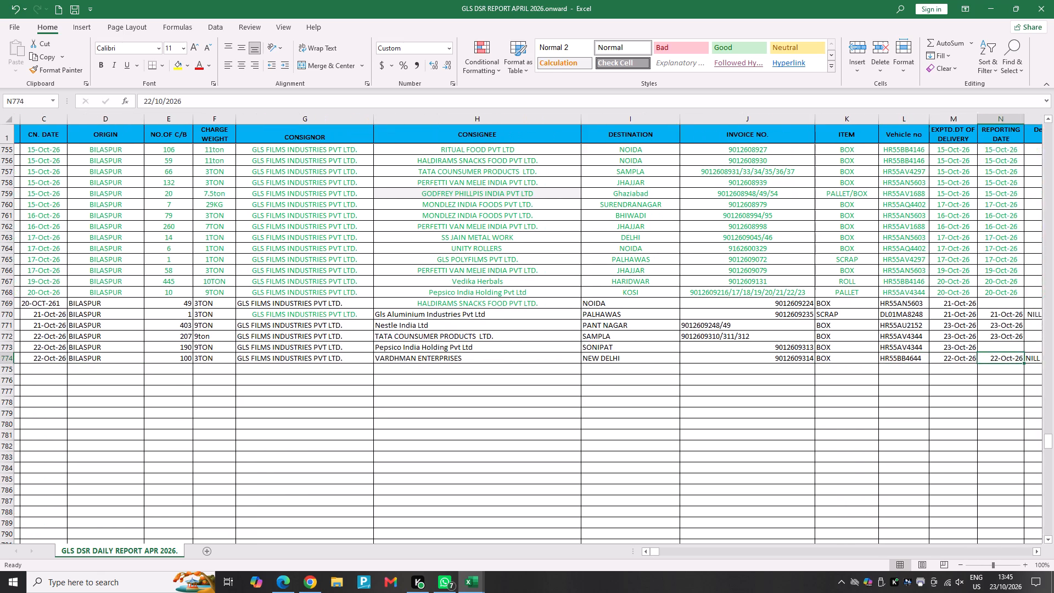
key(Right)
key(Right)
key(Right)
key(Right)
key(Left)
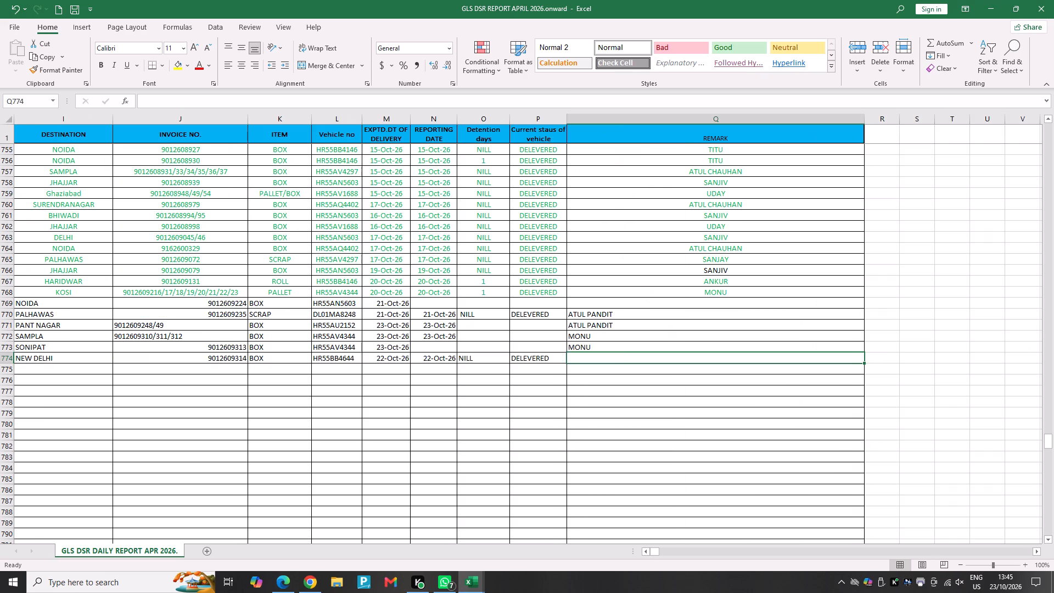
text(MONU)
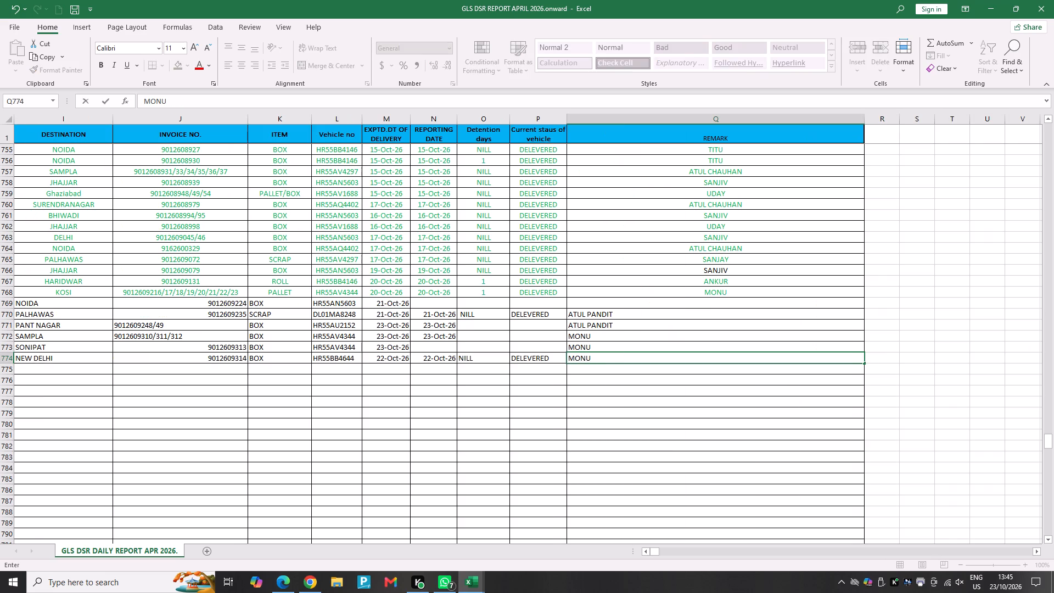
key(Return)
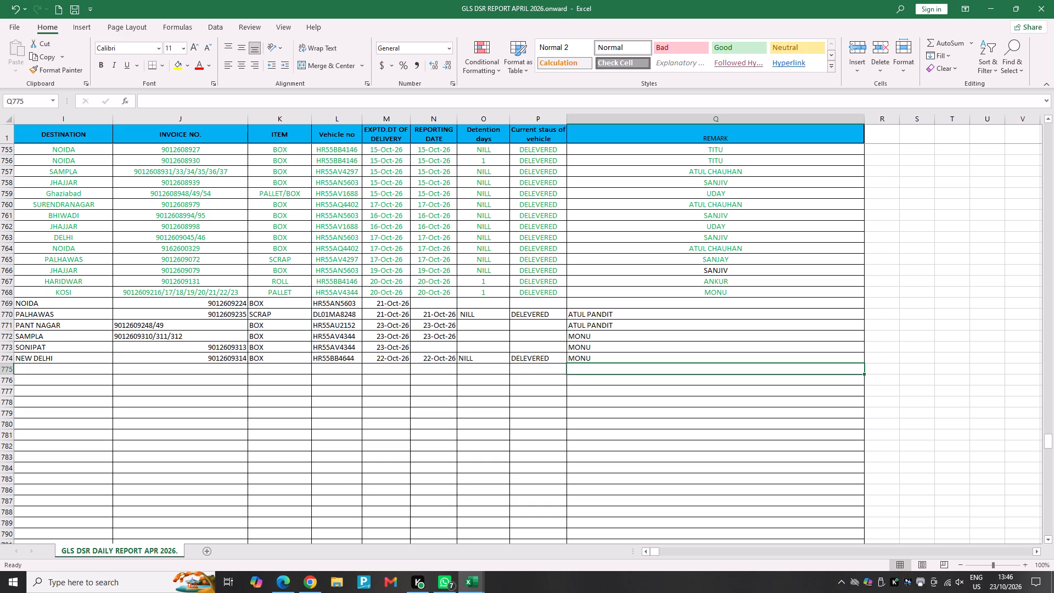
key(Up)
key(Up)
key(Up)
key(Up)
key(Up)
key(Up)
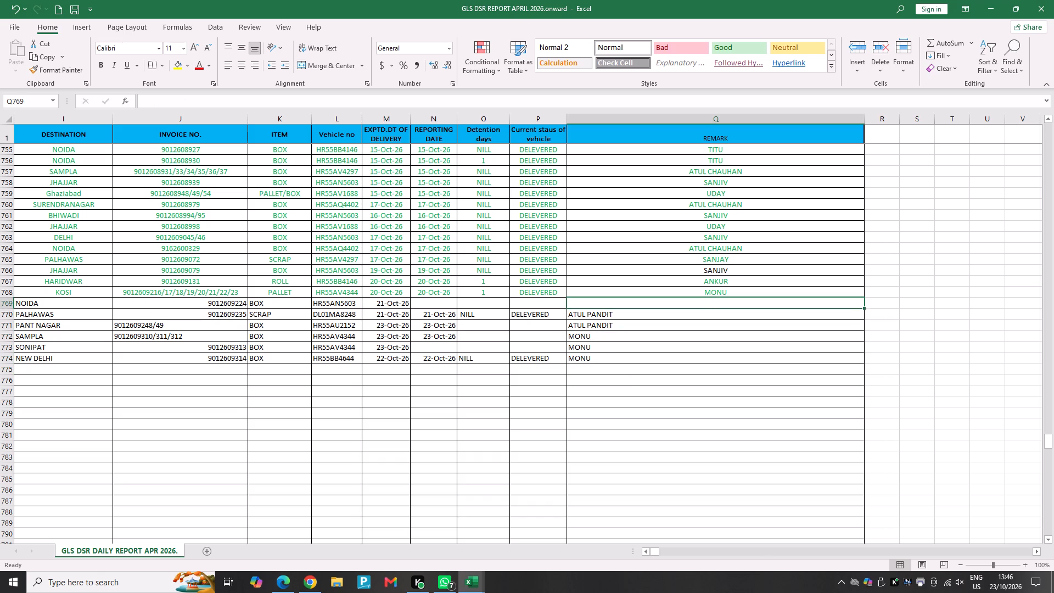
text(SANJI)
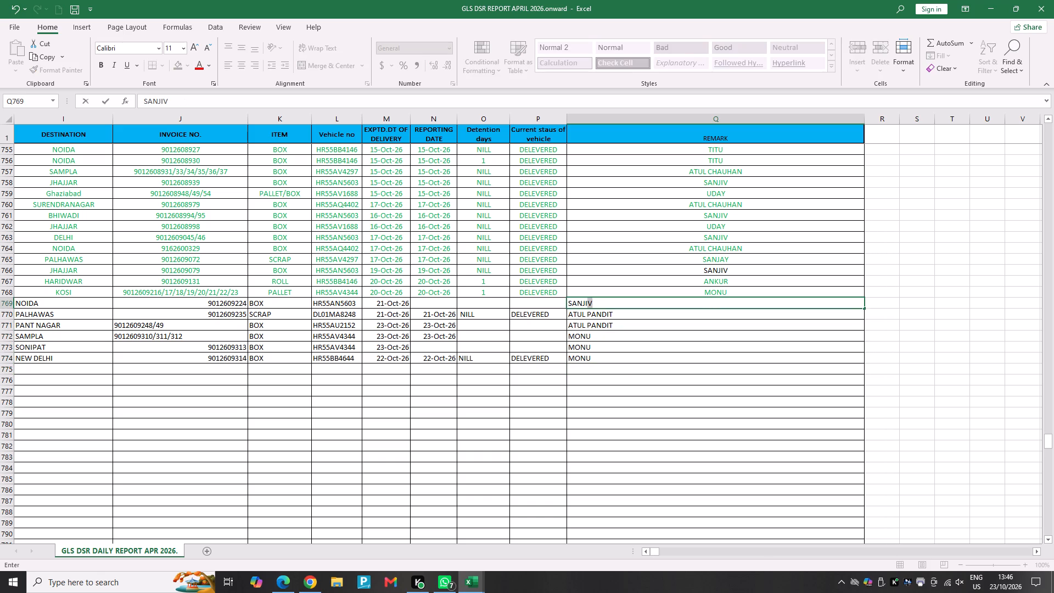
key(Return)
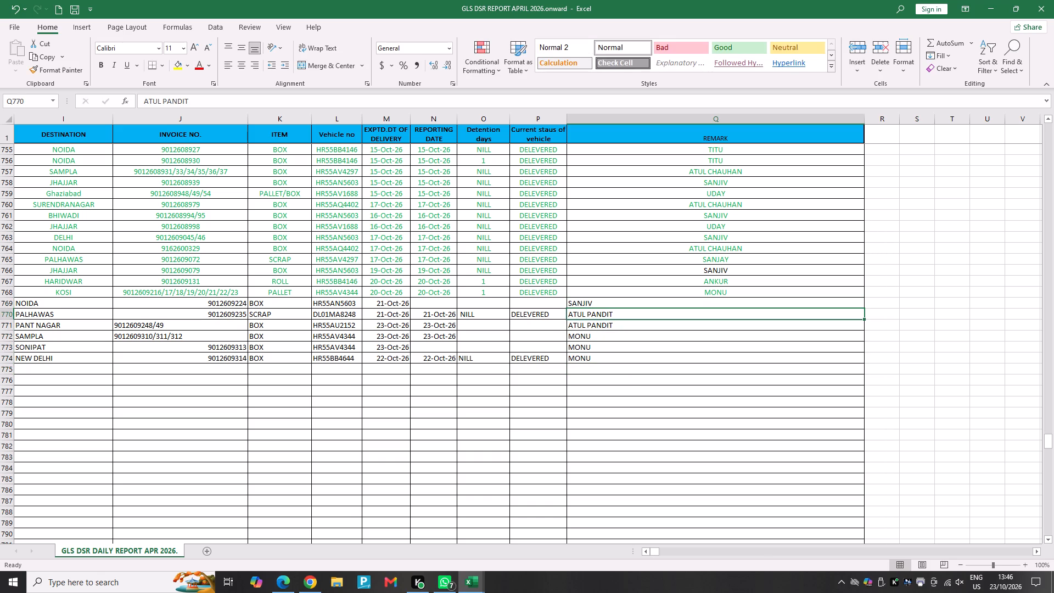
Switch to the attendance workbook, save it, and return to the GLS DSR report.
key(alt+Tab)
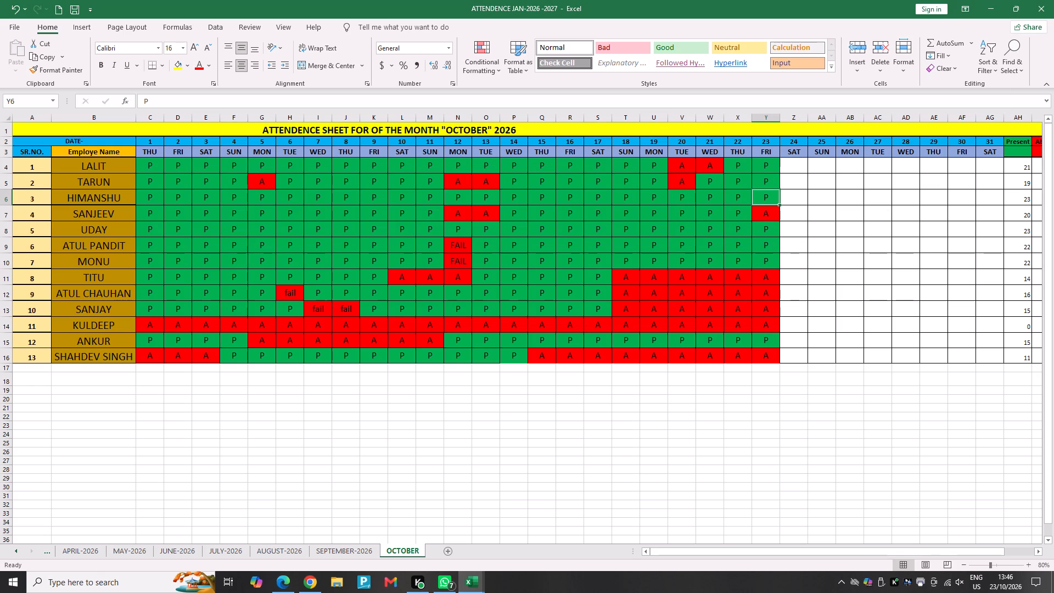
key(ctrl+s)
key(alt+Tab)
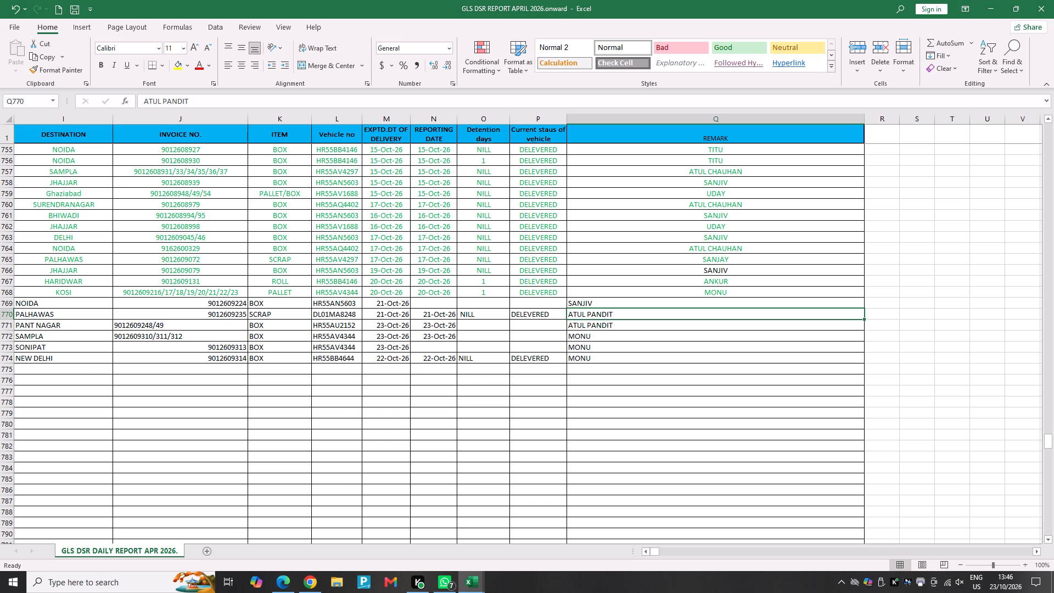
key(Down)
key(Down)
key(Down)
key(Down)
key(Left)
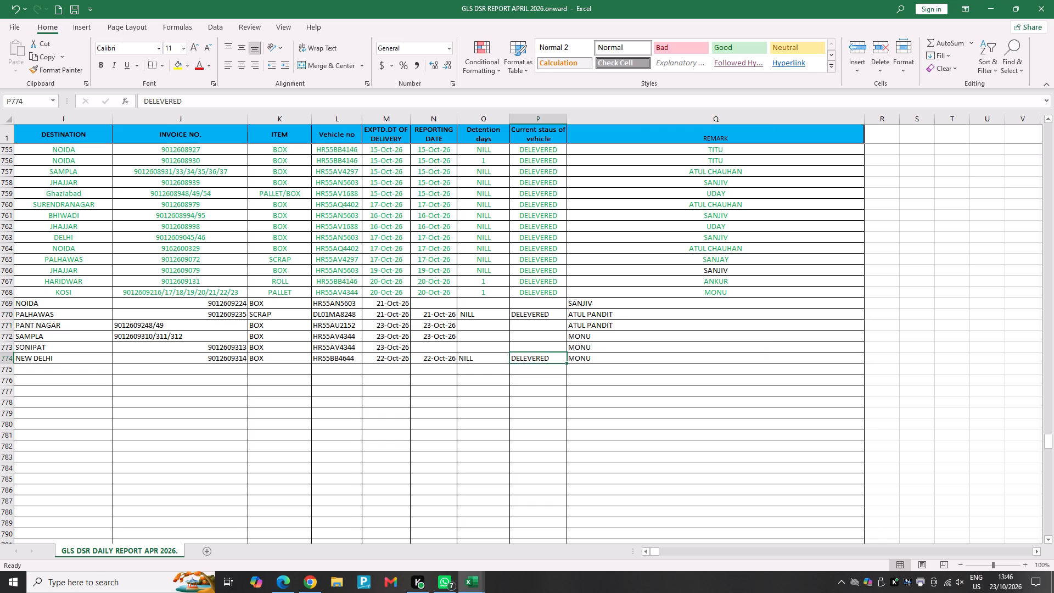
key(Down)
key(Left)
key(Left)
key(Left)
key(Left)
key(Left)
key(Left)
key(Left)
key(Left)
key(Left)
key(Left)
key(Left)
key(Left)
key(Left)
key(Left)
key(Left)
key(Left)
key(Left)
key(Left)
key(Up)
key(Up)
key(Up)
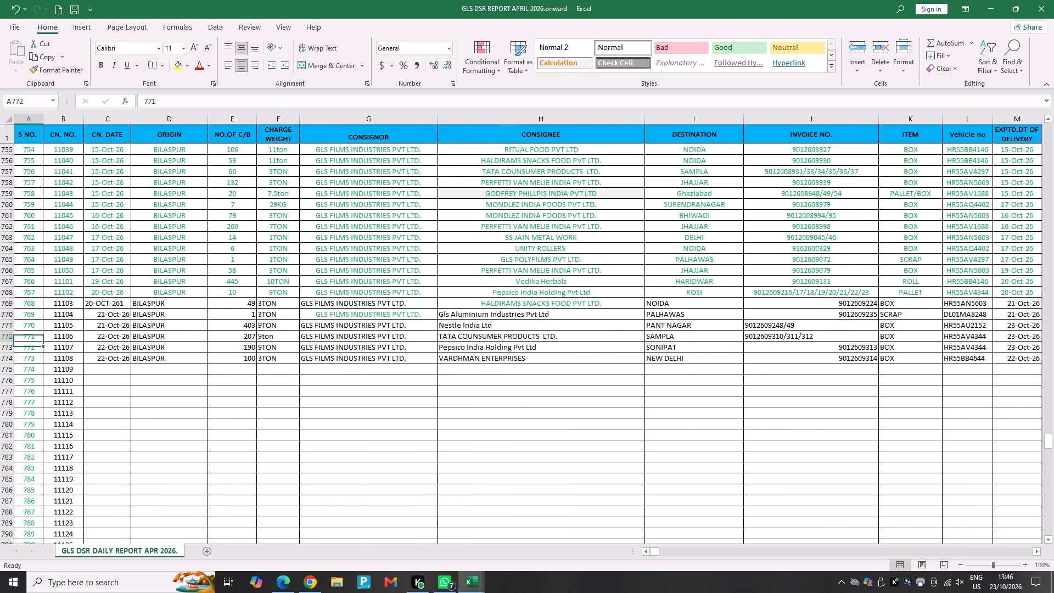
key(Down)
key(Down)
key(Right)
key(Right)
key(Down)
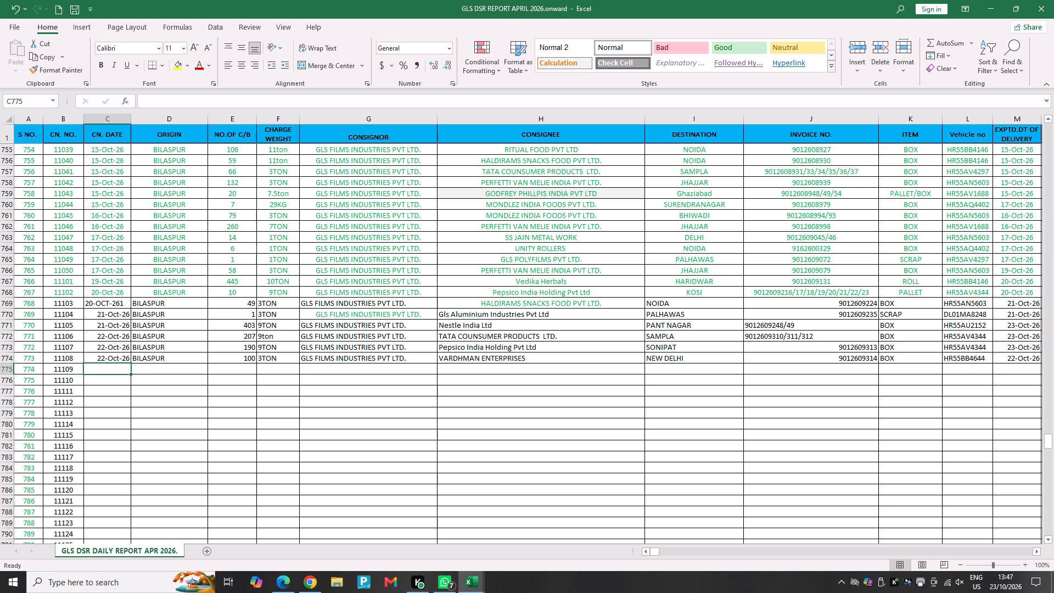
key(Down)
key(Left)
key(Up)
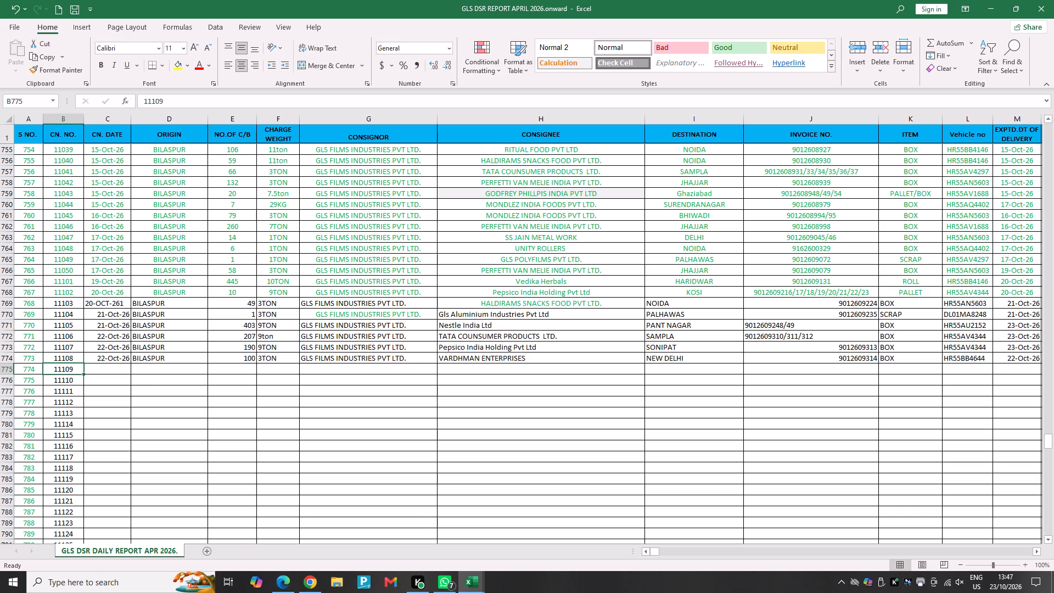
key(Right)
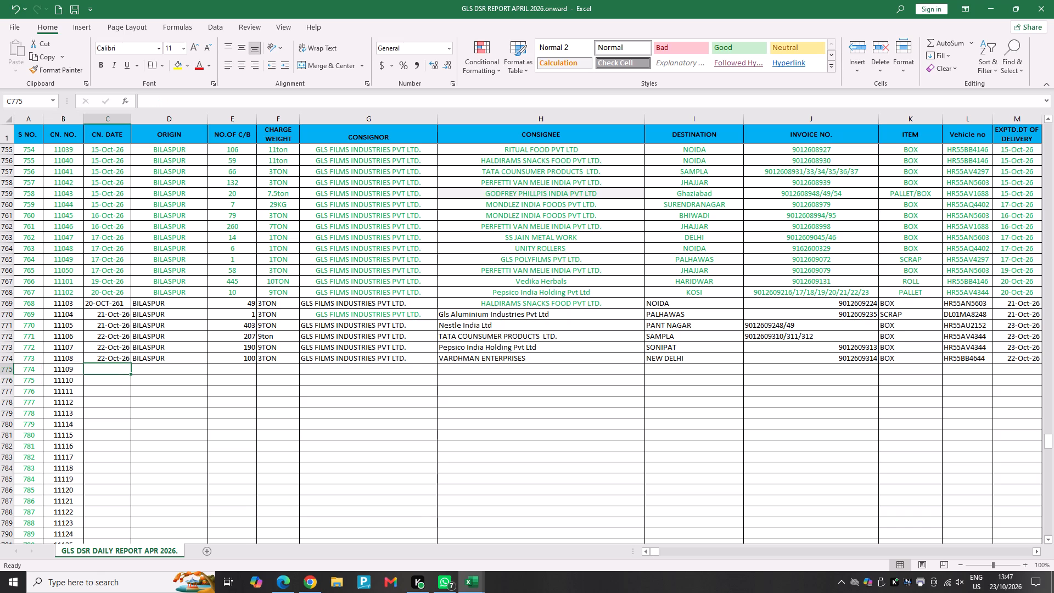
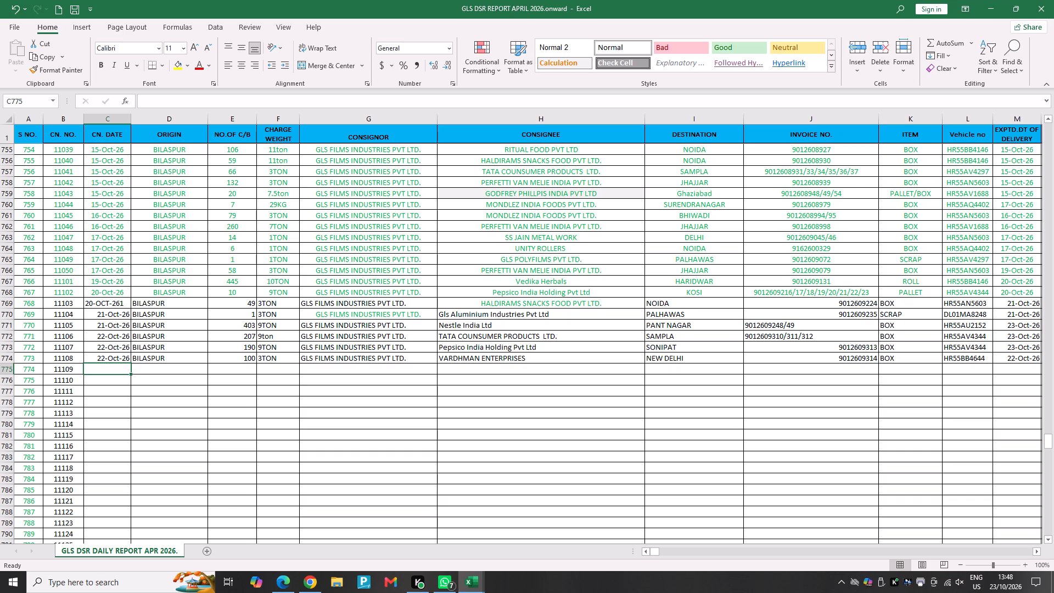
Correct the CN date of CN 11103 to 20-OCT-26.
key(Up)
key(Up)
key(Up)
key(Up)
key(Up)
key(Up)
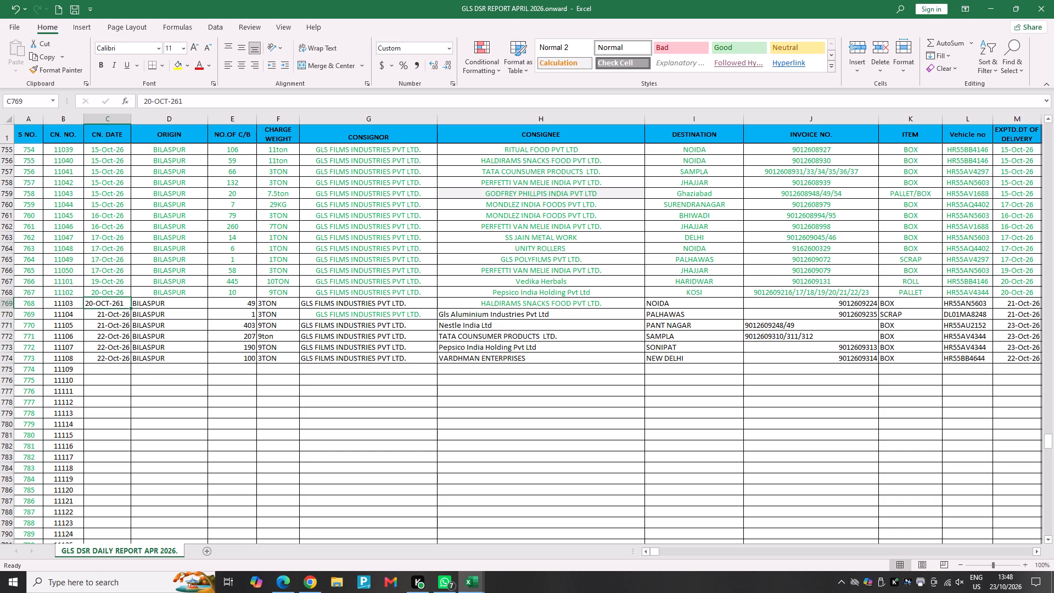
click(123, 304)
double_click(126, 303)
key(BackSpace)
key(Return)
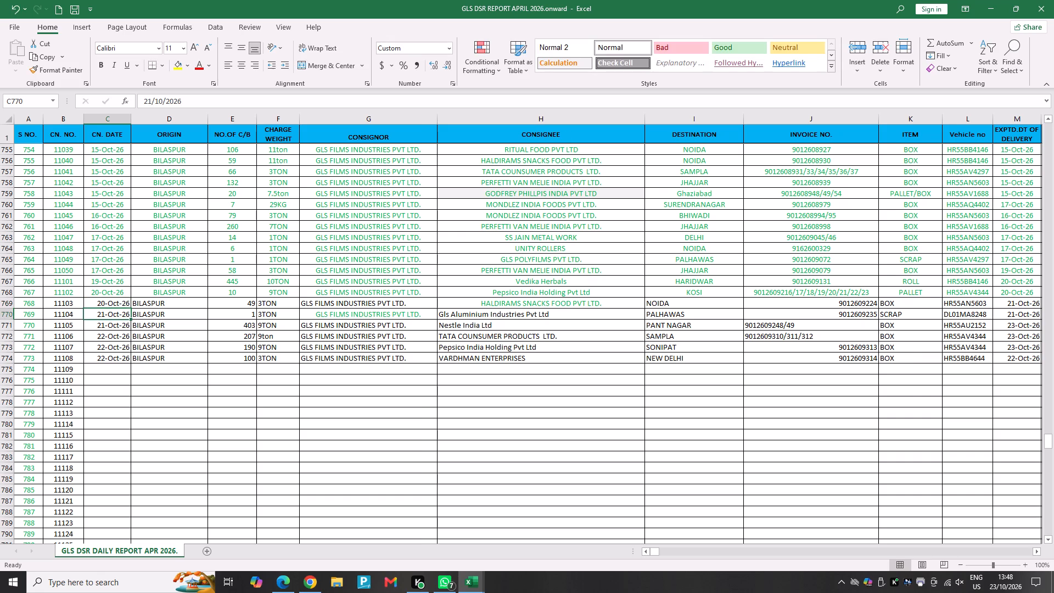
Review the CN 11103 row across its shipment, delivery date, reporting date, detention and status columns for missing entries.
key(Up)
key(Right)
key(Right)
key(Right)
key(Right)
key(Right)
key(Right)
key(Right)
key(Right)
key(Right)
key(Right)
key(Right)
key(Right)
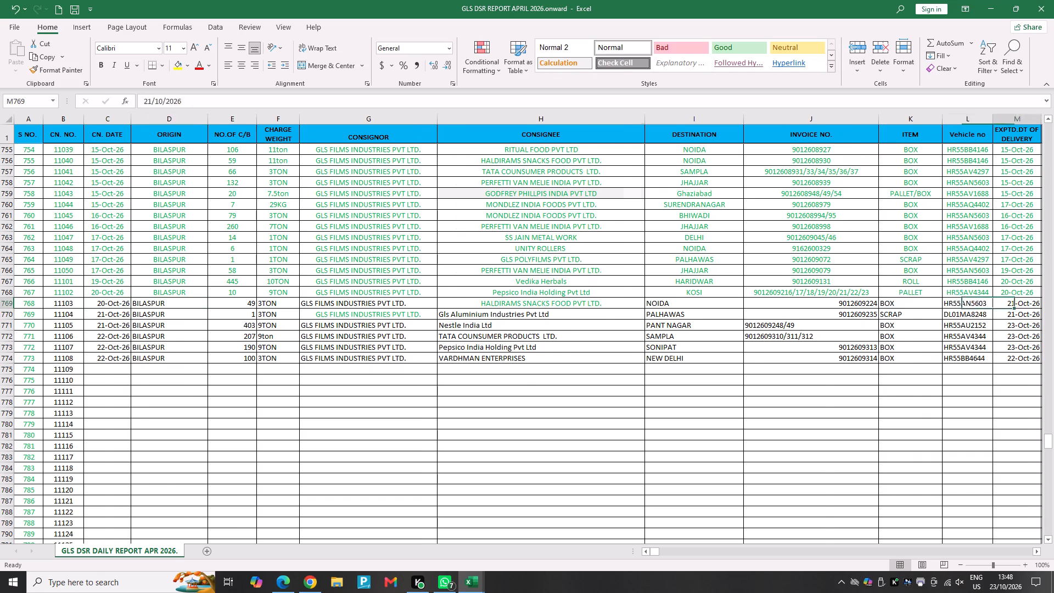
key(Left)
key(Left)
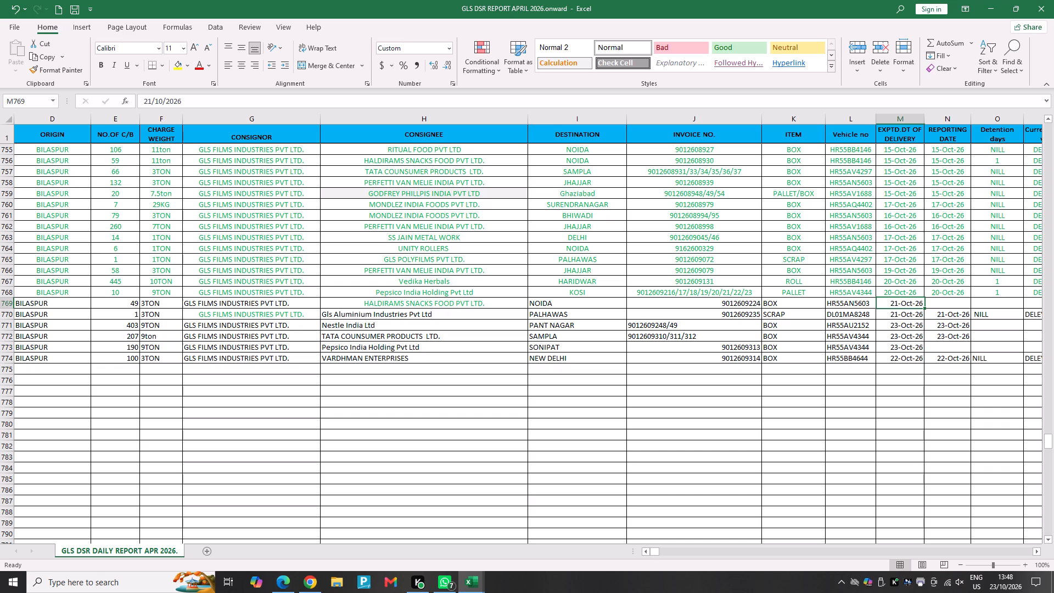
key(Right)
key(Left)
key(Right)
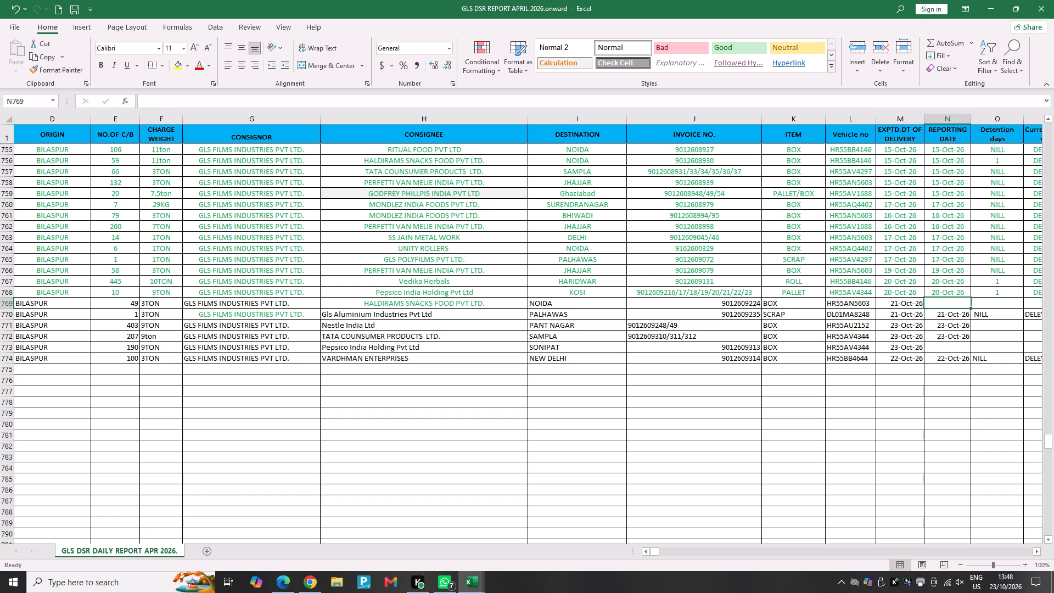
key(Down)
key(Left)
key(Up)
key(Right)
key(Right)
key(Right)
key(Right)
key(Left)
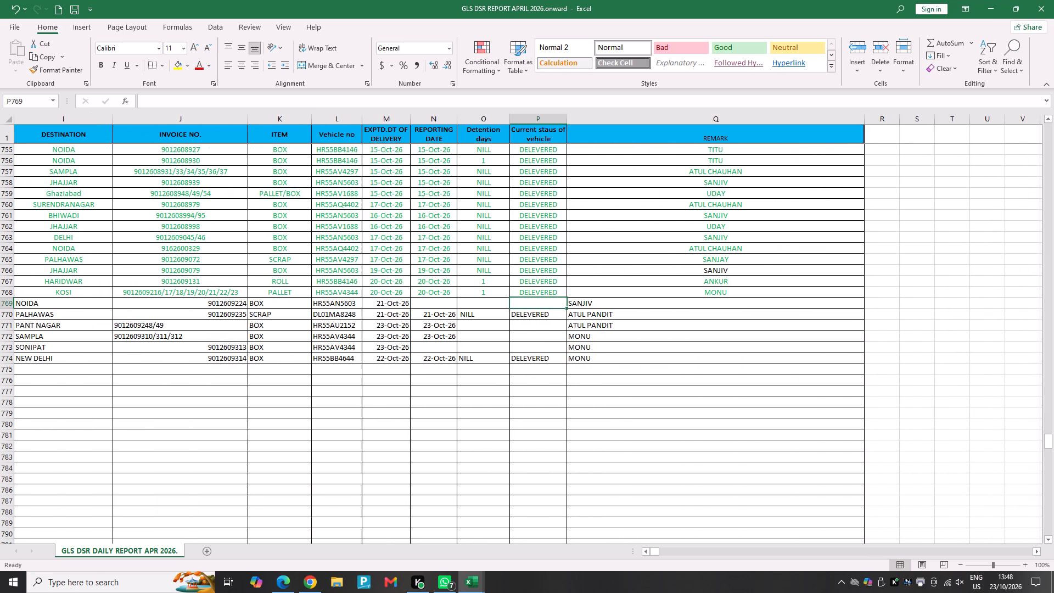
key(Left)
key(Left)
key(Left)
key(Left)
key(Left)
key(Right)
key(Right)
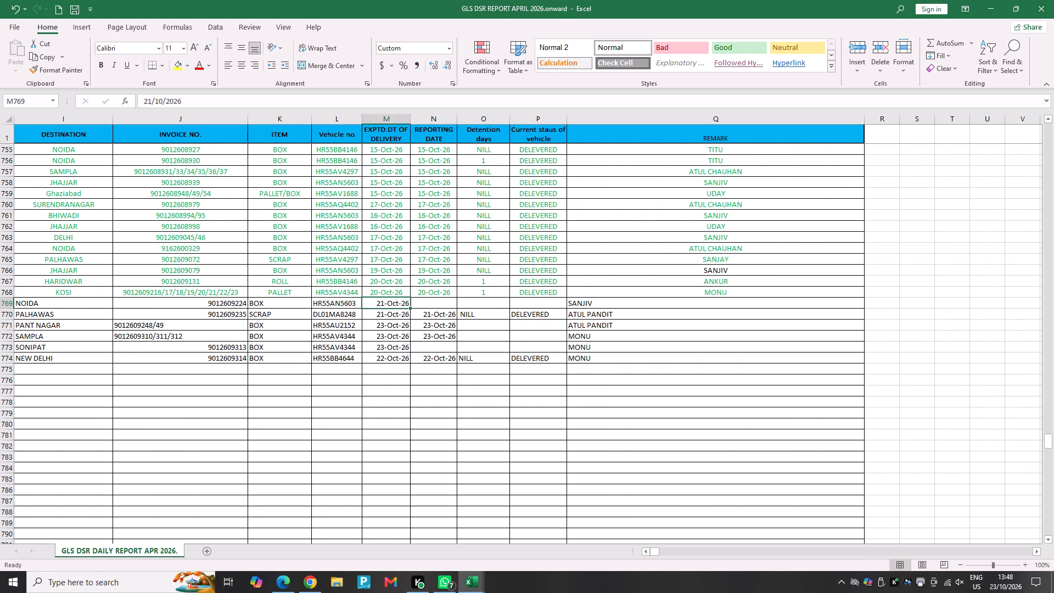
key(Right)
key(Right)
key(Right)
key(Right)
key(Left)
key(Left)
key(Left)
key(Left)
key(shift+Right)
key(Right)
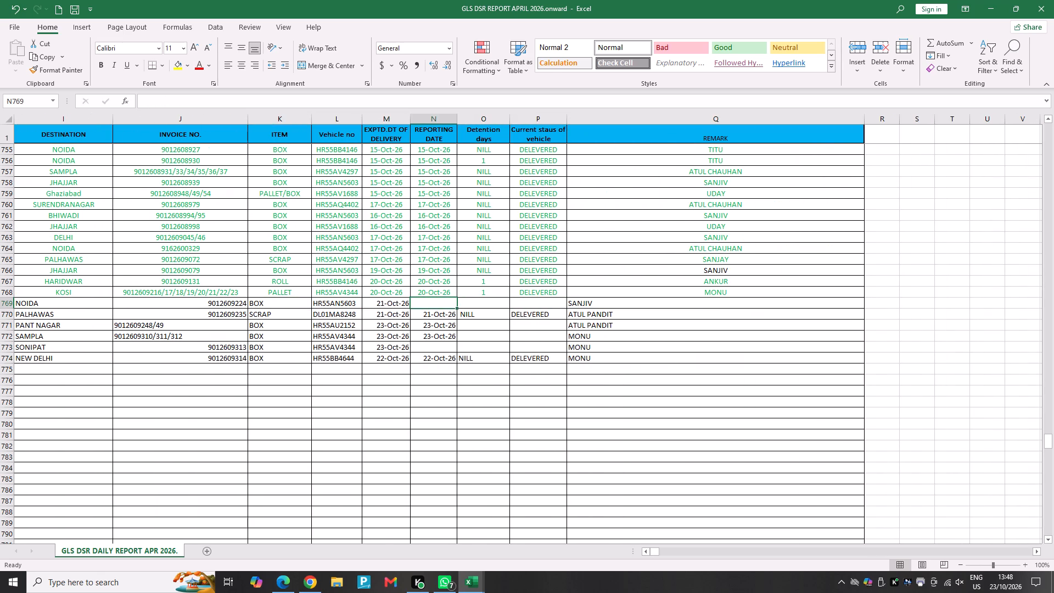
key(Left)
key(Left)
key(Right)
key(Right)
key(Right)
key(Right)
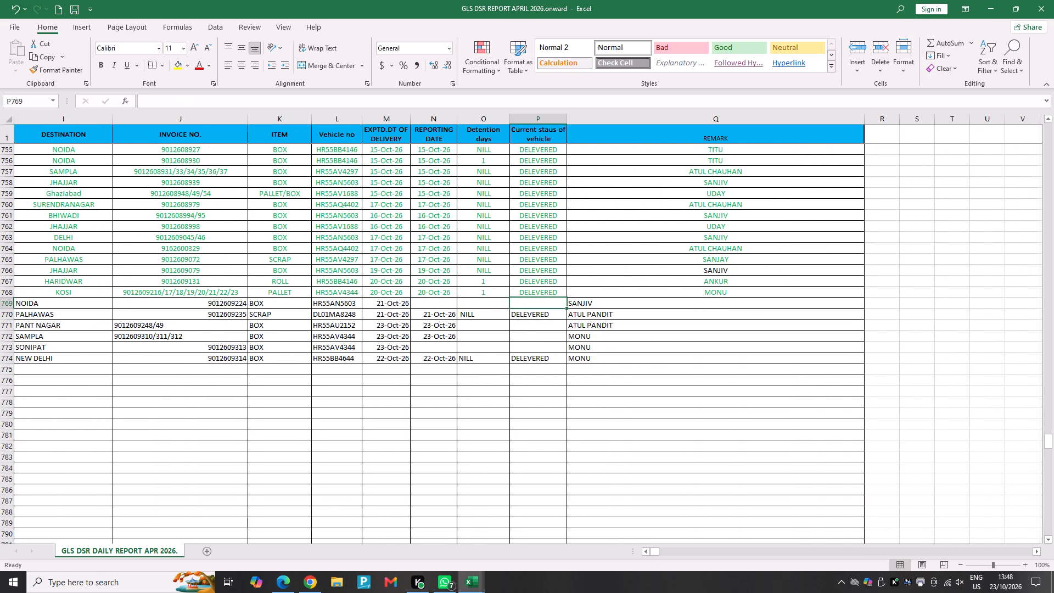
key(Left)
key(Left)
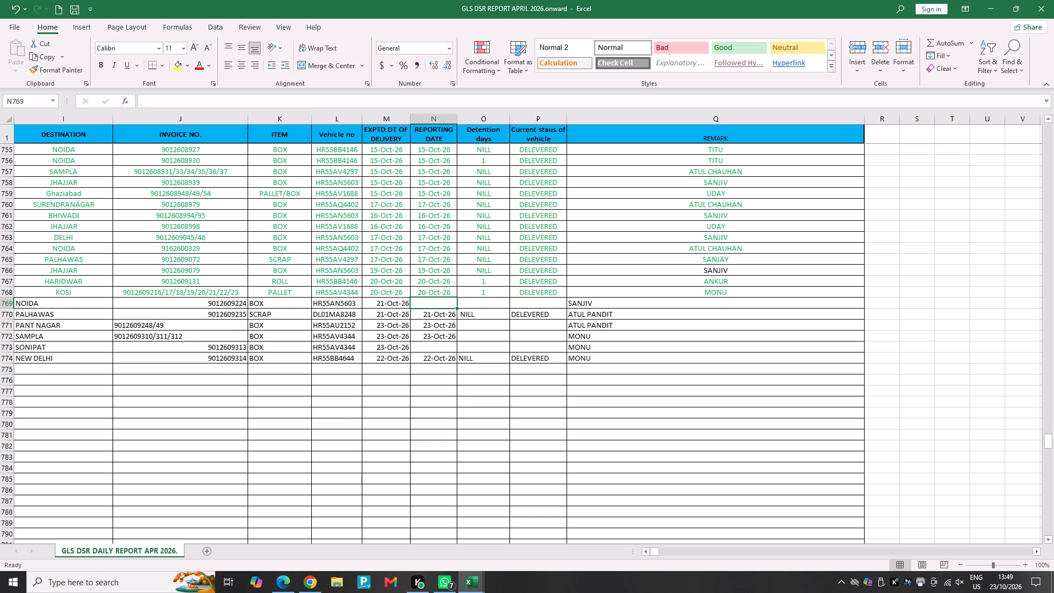
key(Left)
key(Left)
key(Left)
key(Left)
key(Left)
key(Left)
key(Left)
key(Left)
key(Left)
key(Left)
key(Left)
key(Left)
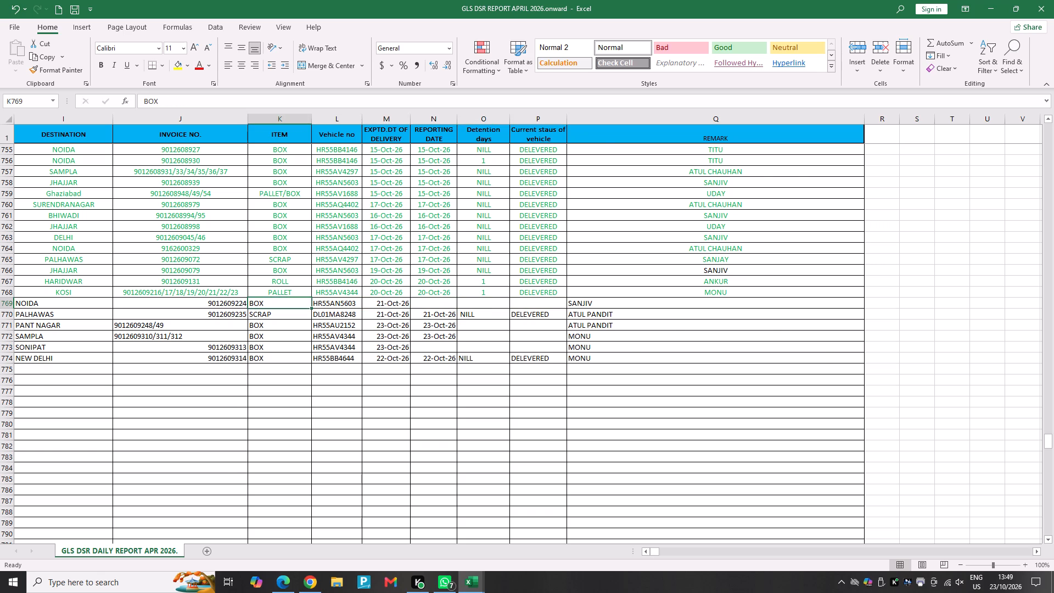
key(Right)
key(Right)
key(Right)
key(Right)
key(Right)
key(Right)
key(Right)
key(Right)
key(Right)
key(Right)
key(Right)
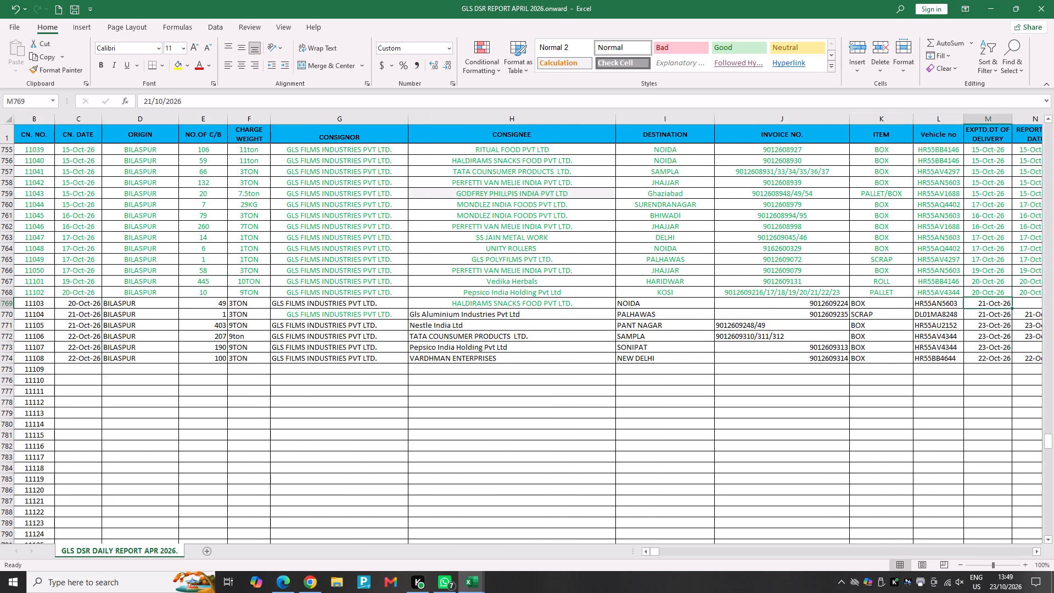
key(Right)
key(Right)
key(Left)
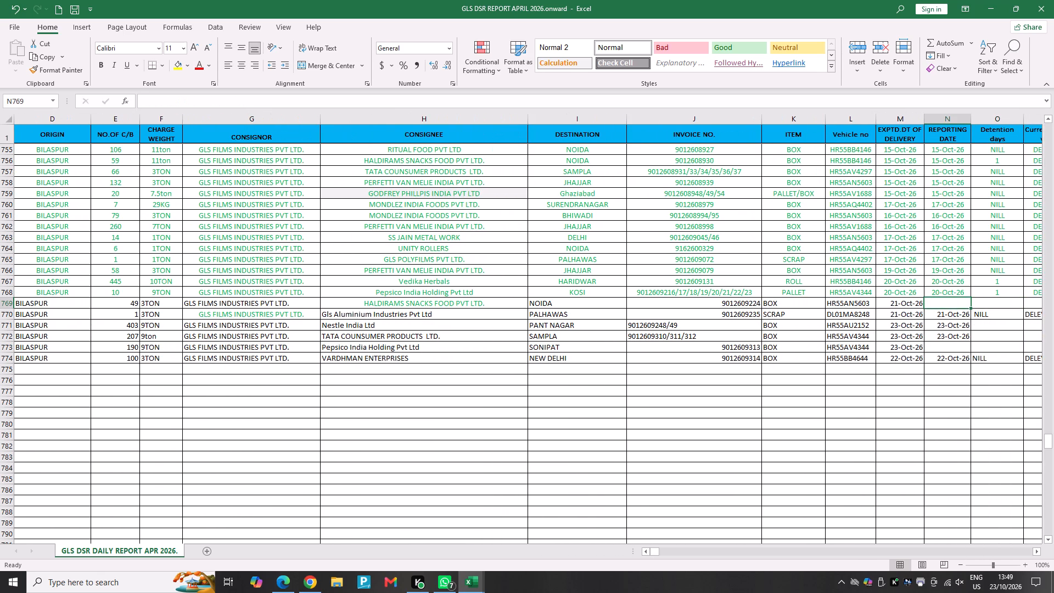
key(Left)
key(Right)
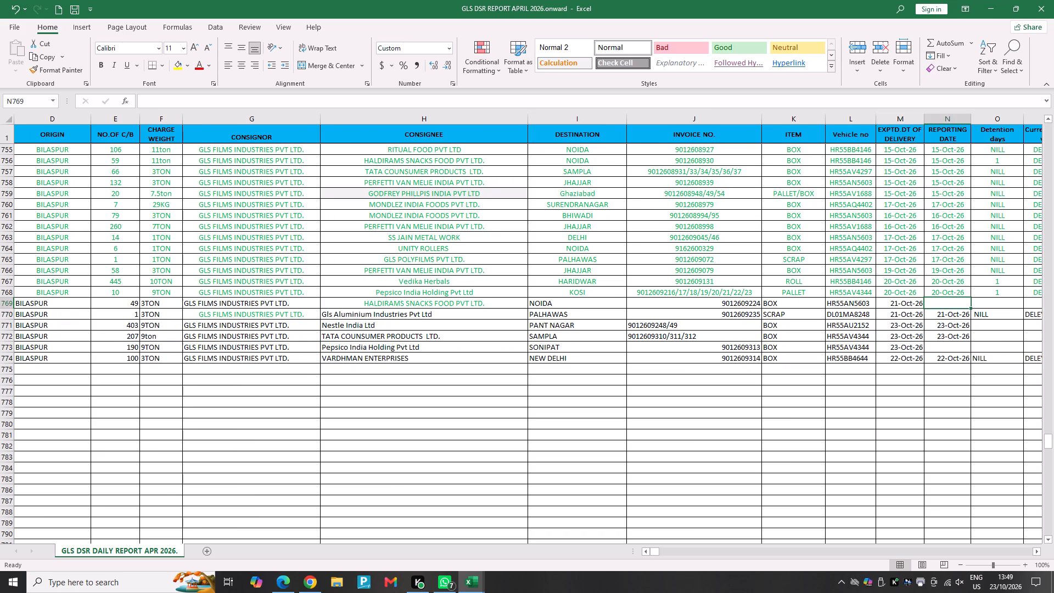
key(Right)
key(Right)
key(Right)
key(Left)
key(Left)
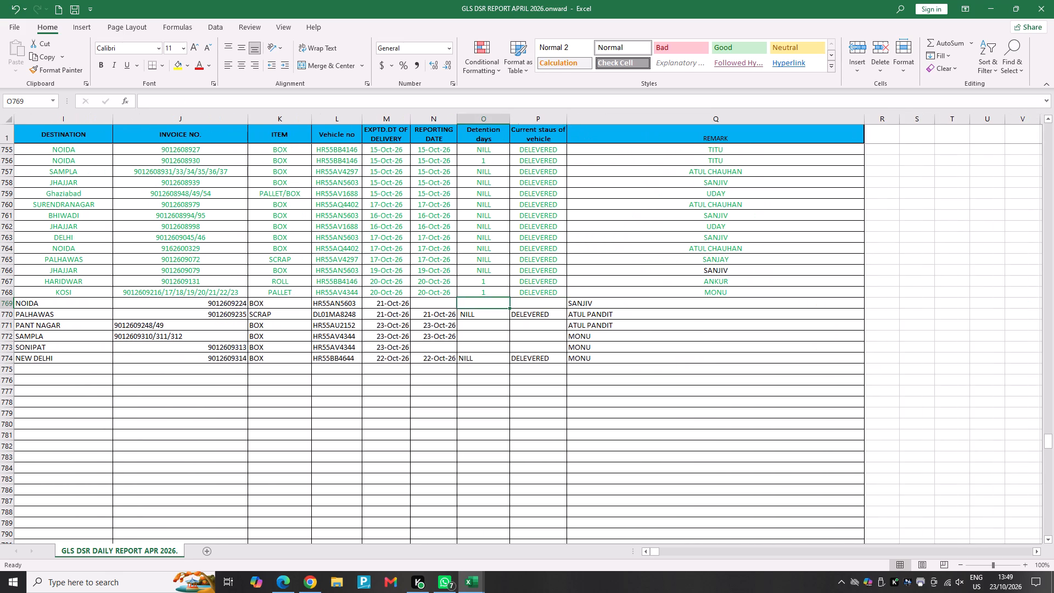
Enter reporting date 21-OCT-26, detention days NILL and vehicle status DELEVERED for CN 11103.
key(Left)
key(Left)
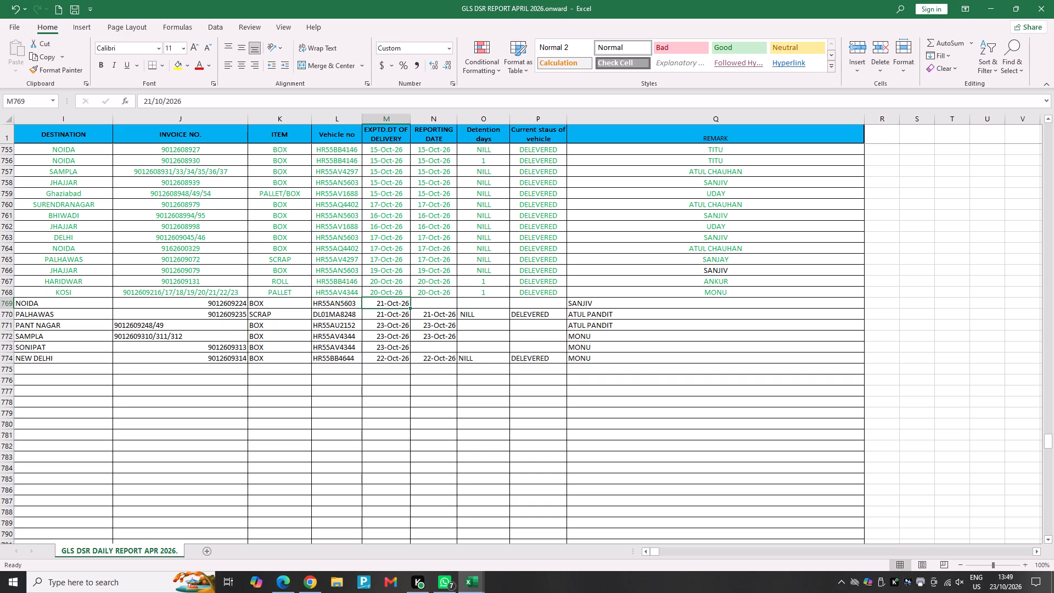
key(Right)
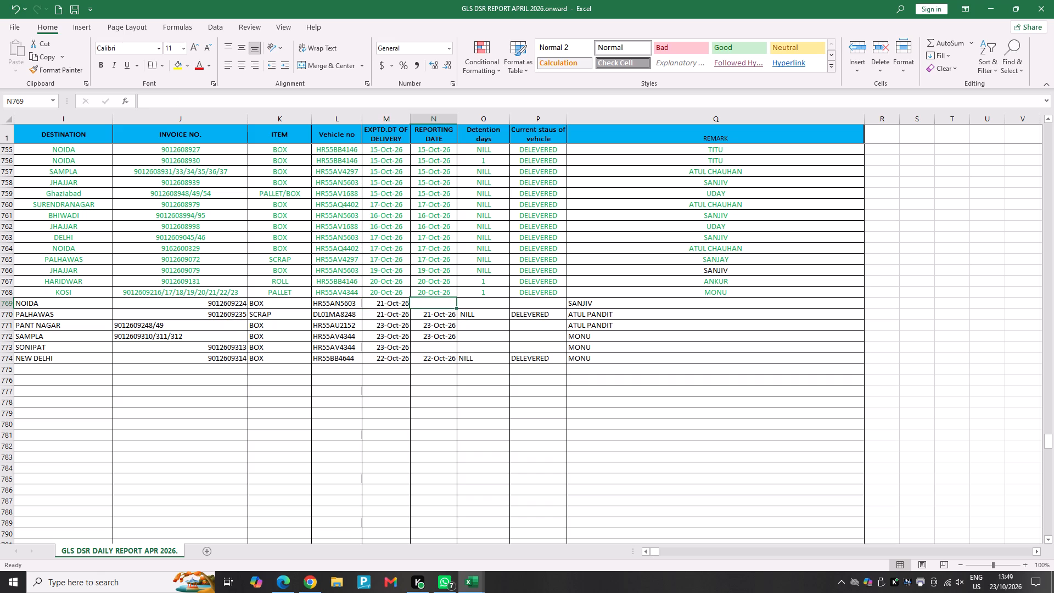
text(21)
text(-OCT-26)
key(Right)
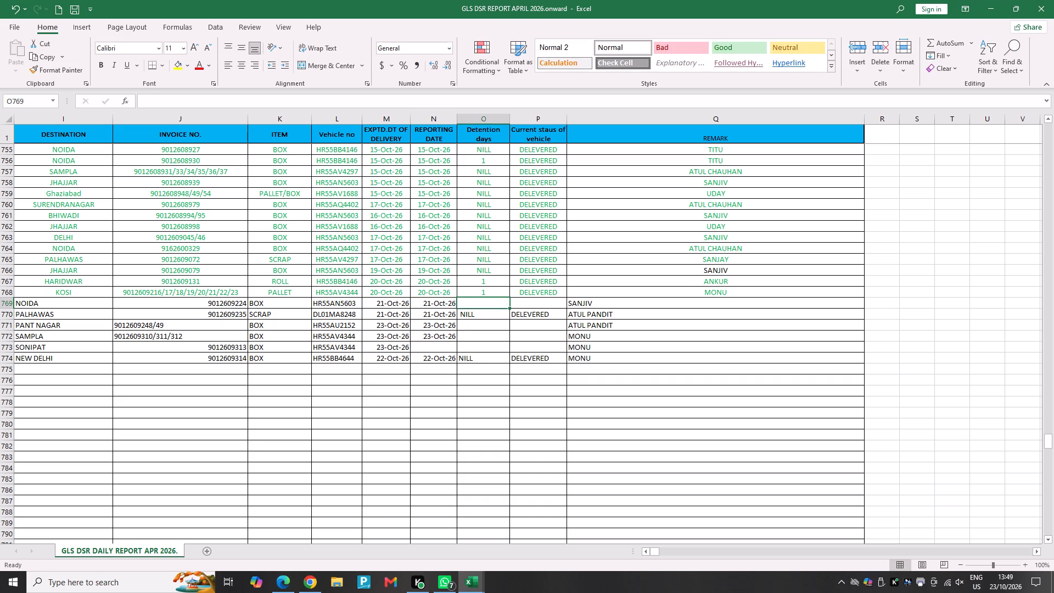
key(Right)
key(Left)
text(NI)
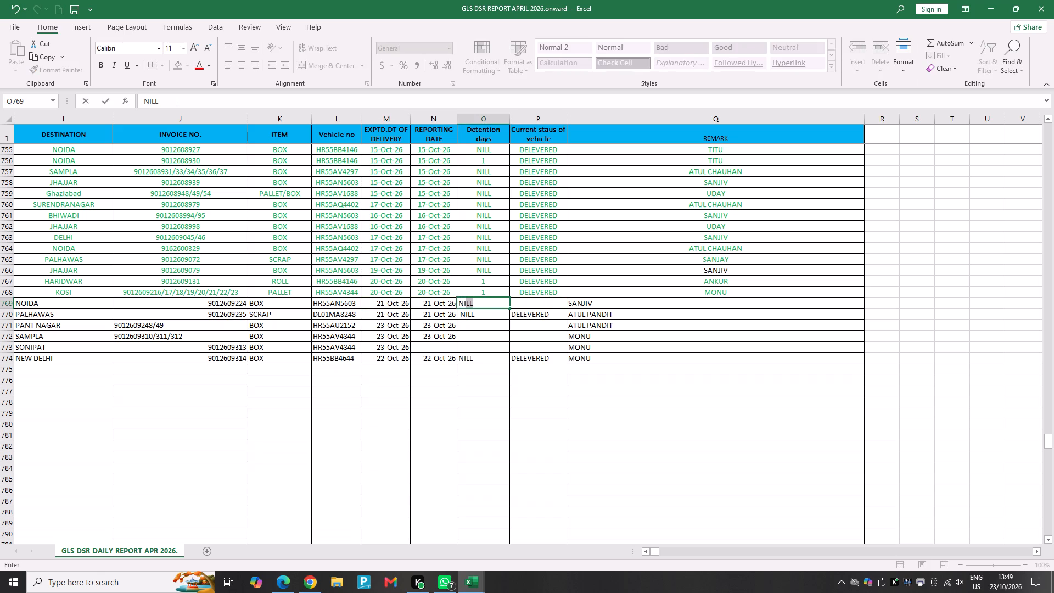
key(Right)
text(DE)
key(Down)
Apply red font colour to the full rows of CN 11105 and CN 11106, the PANT NAGAR and SAMPLA consignments.
key(Left)
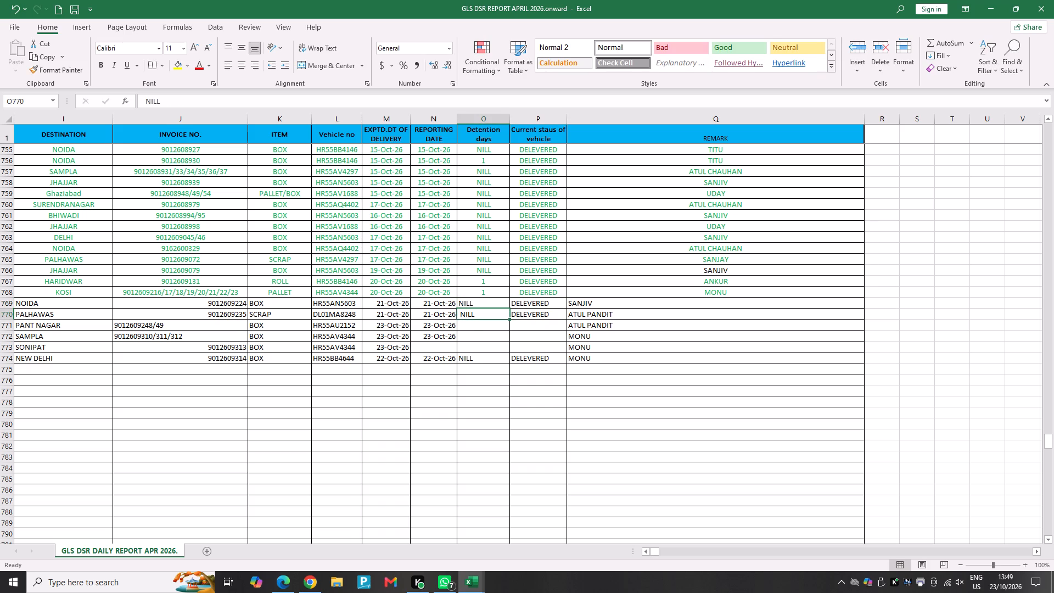
key(Left)
key(Down)
key(Right)
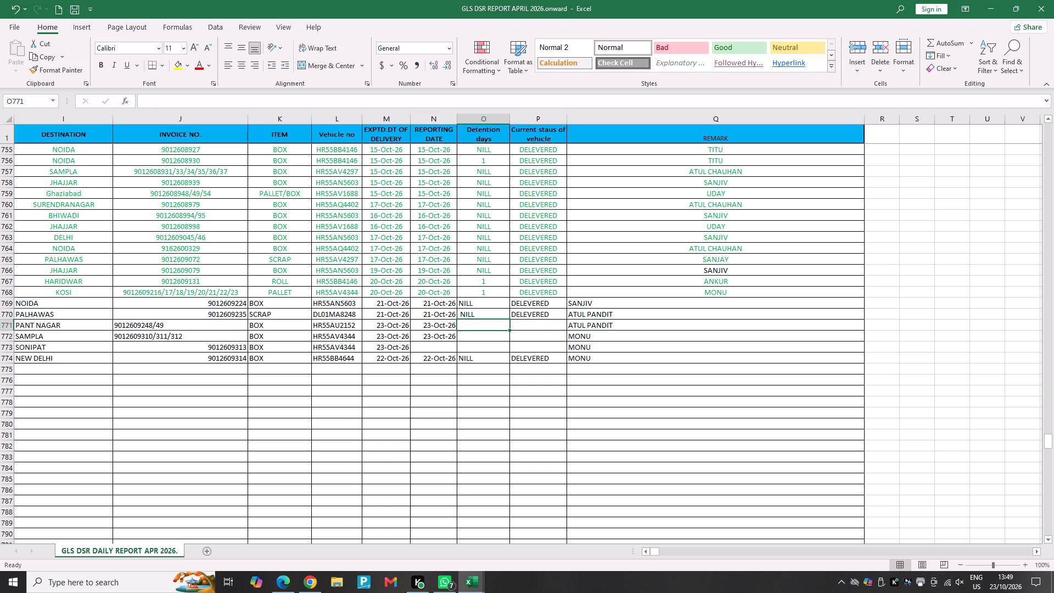
key(Down)
key(Right)
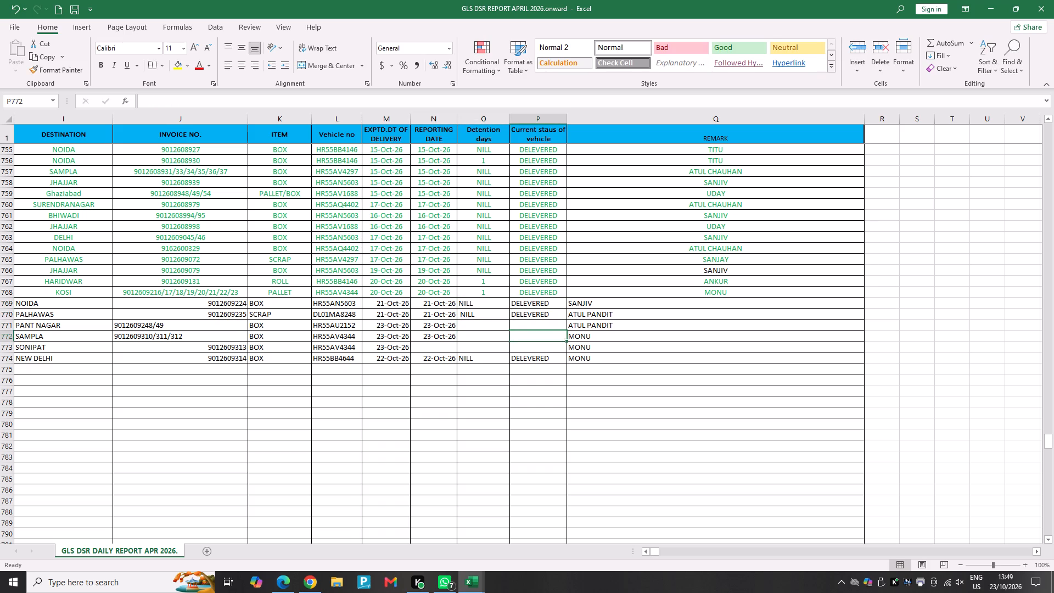
key(Right)
key(shift+Up)
key(shift+Left)
key(shift+Left)
key(shift+Left)
key(shift+Left)
key(shift+Left)
key(shift+Left)
key(shift+Left)
key(shift+Left)
key(shift+Left)
key(shift+Left)
key(shift+Left)
key(shift+Left)
key(shift+Left)
key(shift+Left)
key(shift+Left)
key(shift+Left)
key(shift+Left)
key(shift+Left)
key(shift+Left)
key(shift+Left)
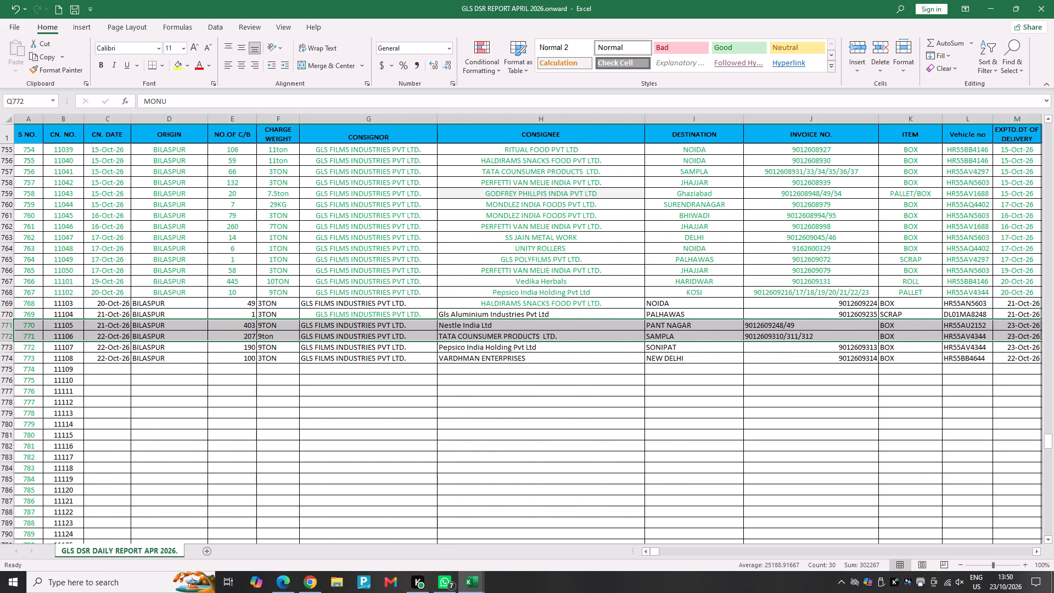
click(198, 66)
key(Right)
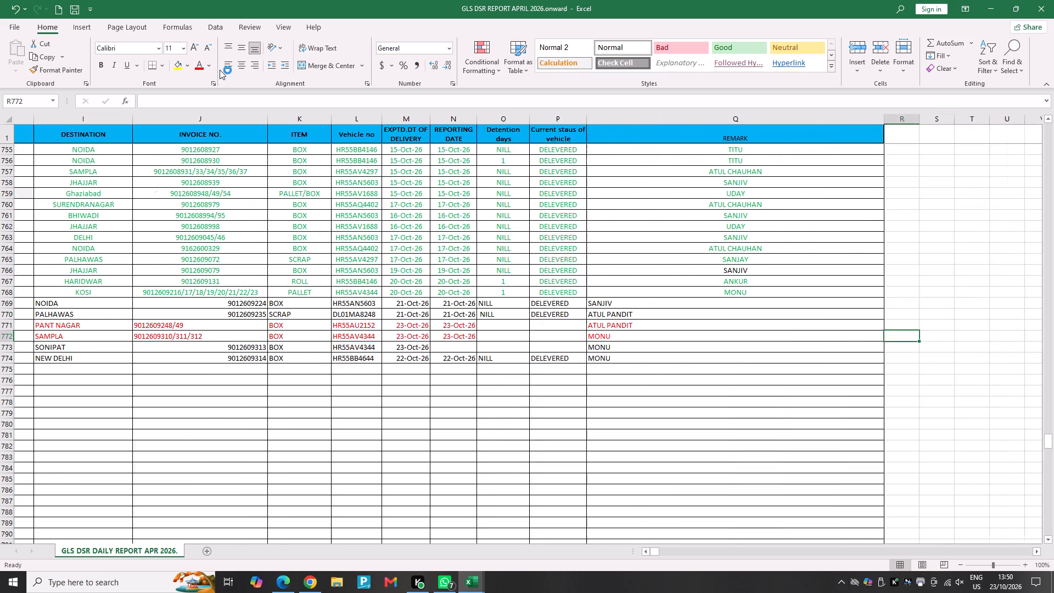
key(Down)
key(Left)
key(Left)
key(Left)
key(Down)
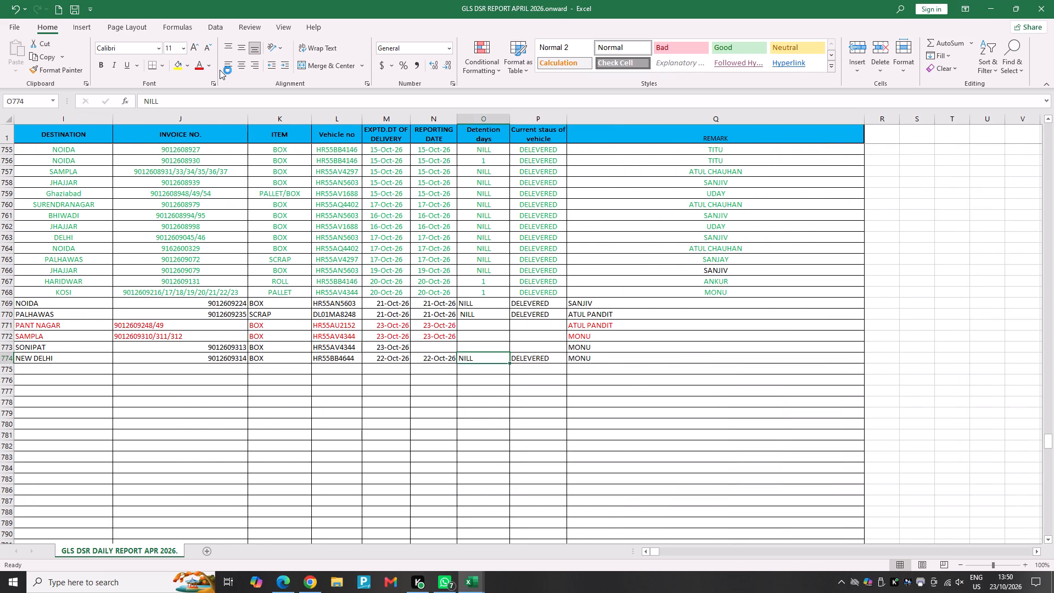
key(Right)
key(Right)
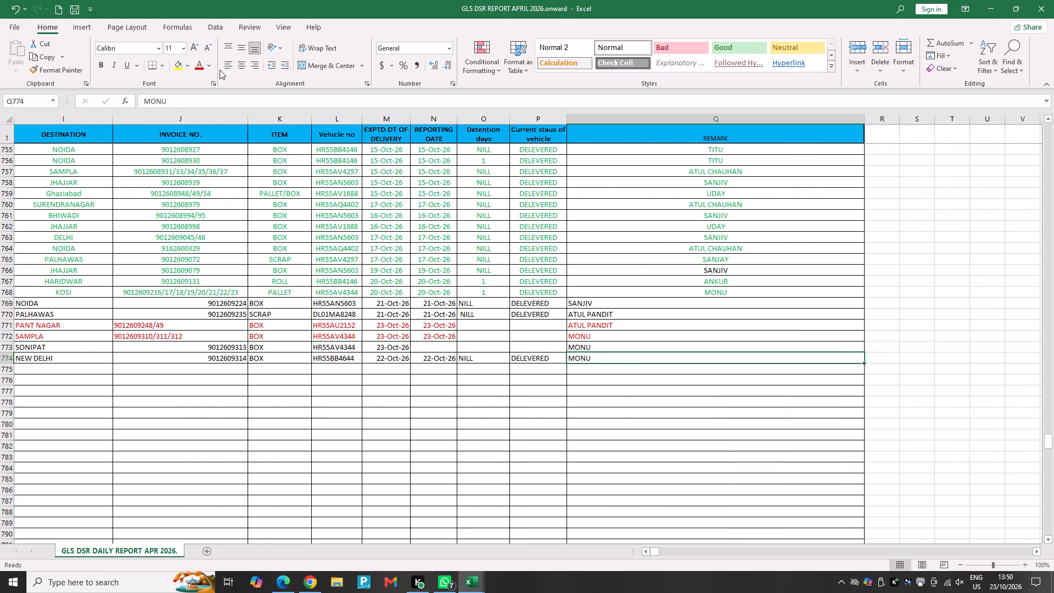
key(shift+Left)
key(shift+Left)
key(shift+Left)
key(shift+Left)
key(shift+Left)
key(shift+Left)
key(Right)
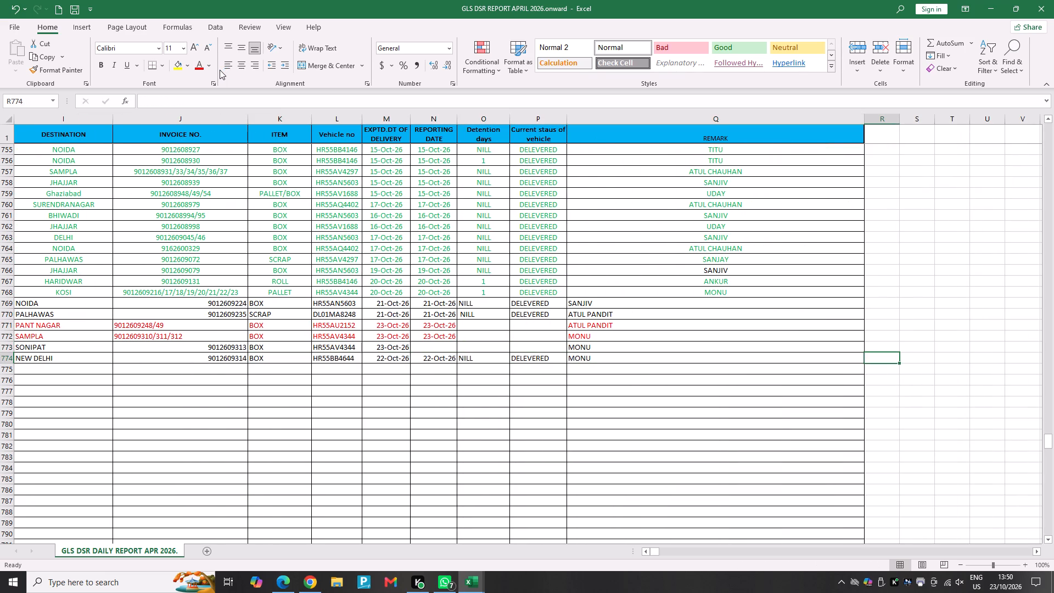
Centre the full rows of CN 11103 and CN 11104 horizontally and vertically, and colour their text green.
key(Down)
key(Left)
key(Up)
key(Up)
key(Up)
key(Up)
key(Up)
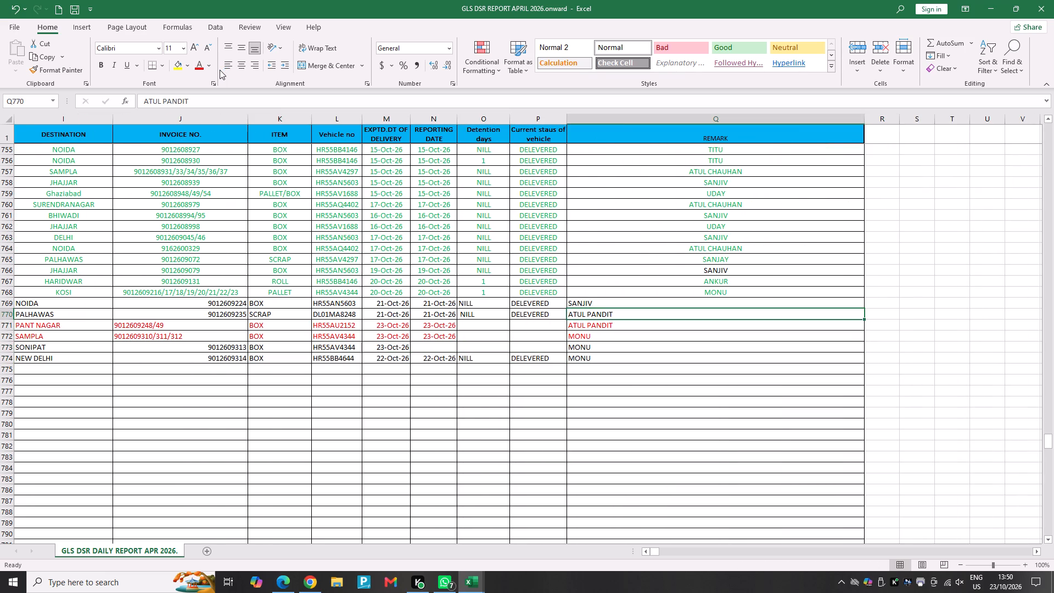
key(shift+Up)
key(shift+Left)
key(shift+Left)
key(shift+Left)
key(shift+Left)
key(shift+Left)
key(shift+Left)
key(shift+Left)
key(shift+Left)
key(shift+Left)
key(shift+Left)
key(shift+Left)
key(shift+Left)
key(shift+Left)
key(shift+Left)
key(shift+Left)
key(shift+Left)
key(shift+Left)
key(shift+Left)
key(shift+Left)
key(shift+Left)
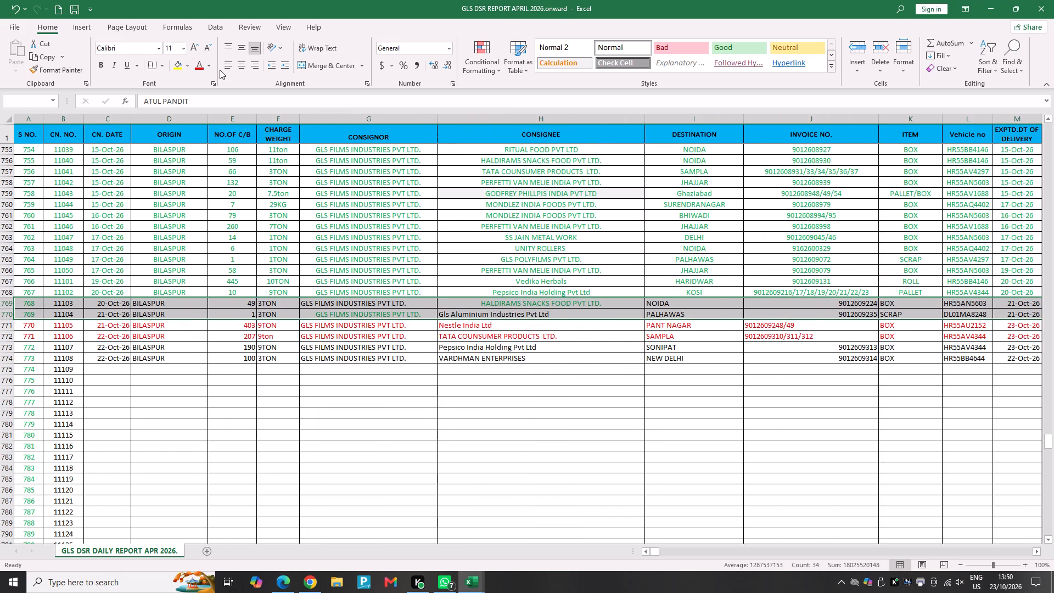
click(243, 63)
click(238, 51)
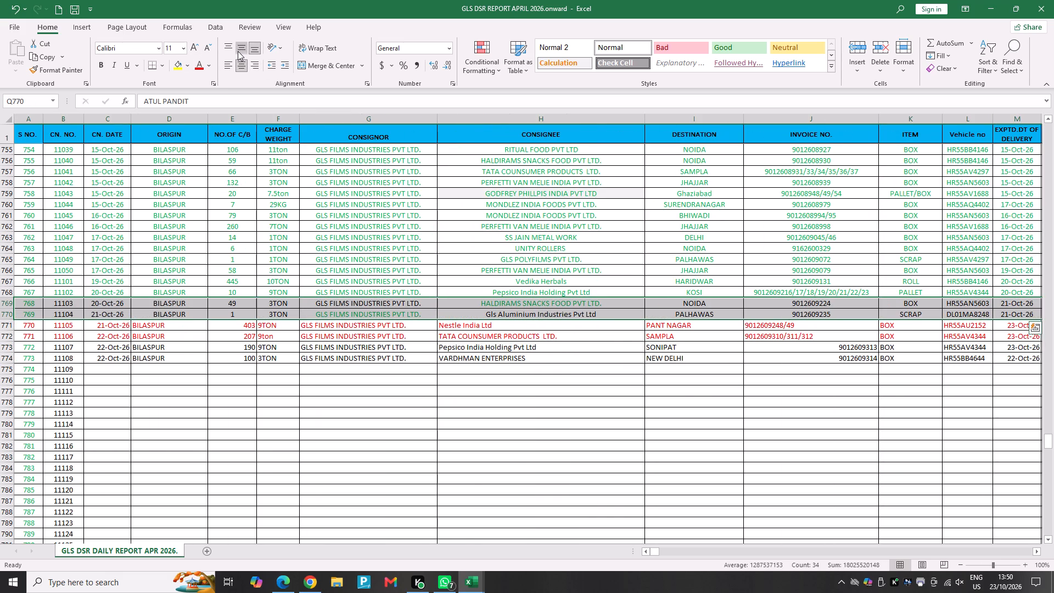
click(206, 68)
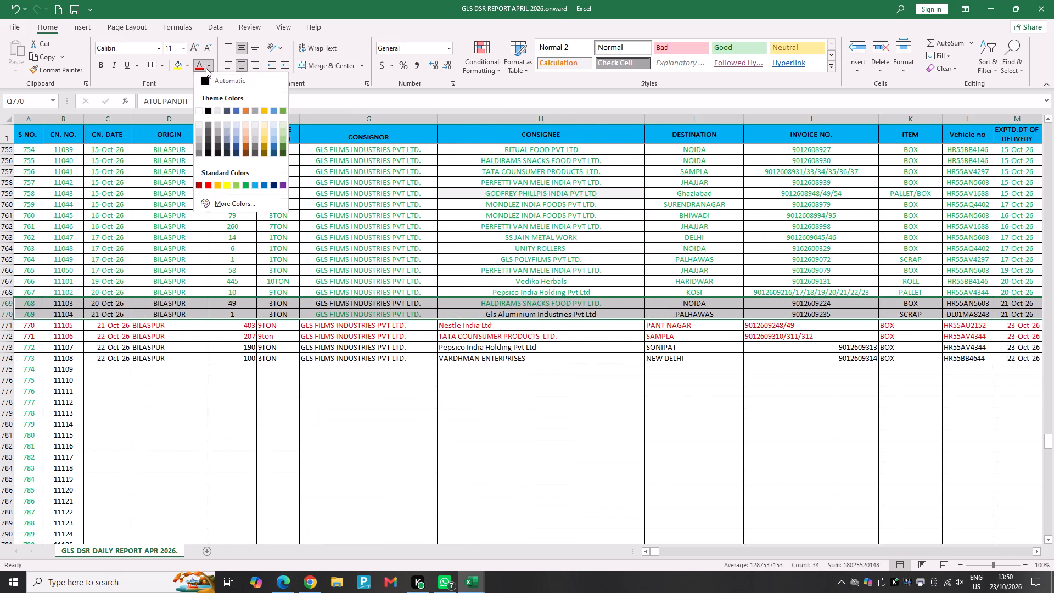
click(244, 184)
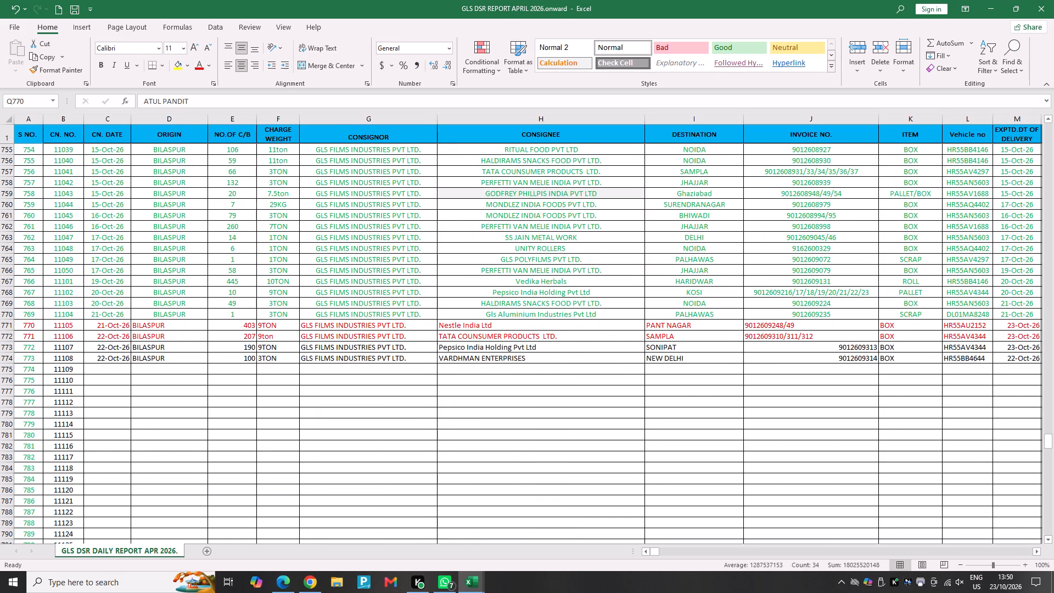
Centre the full row of CN 11108, the NEW DELHI consignment, horizontally and vertically, and colour its text green.
key(Down)
key(Down)
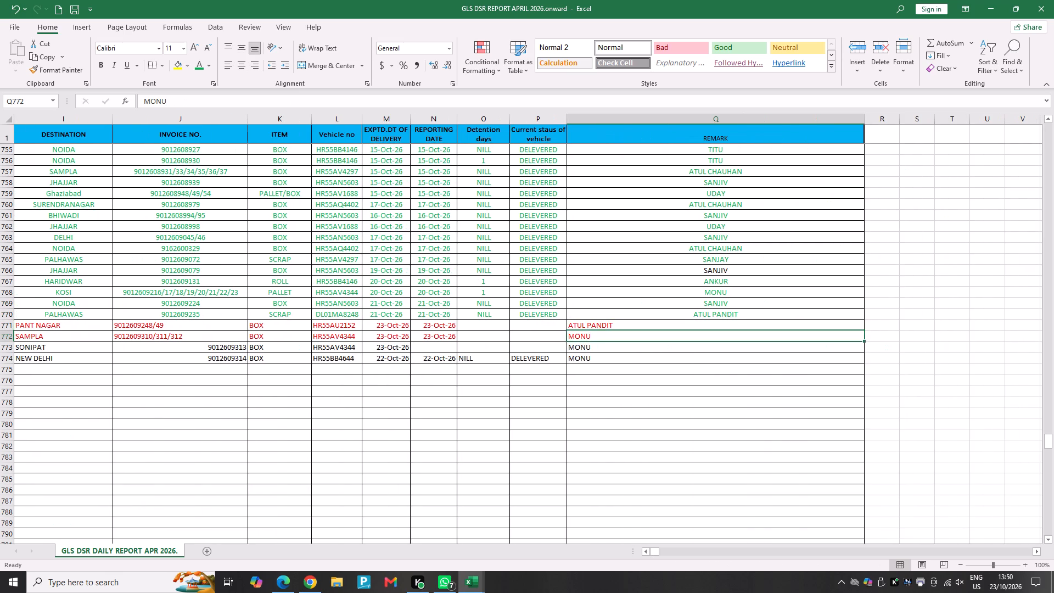
key(Down)
key(Down)
key(shift+Left)
key(shift+Left)
key(shift+Left)
key(shift+Left)
key(shift+Left)
key(shift+Left)
key(shift+Left)
key(shift+Left)
key(shift+Left)
key(shift+Left)
key(shift+Left)
key(shift+Left)
key(shift+Left)
key(shift+Left)
key(shift+Left)
key(shift+Left)
key(shift+Left)
key(shift+Left)
key(shift+Left)
key(shift+Left)
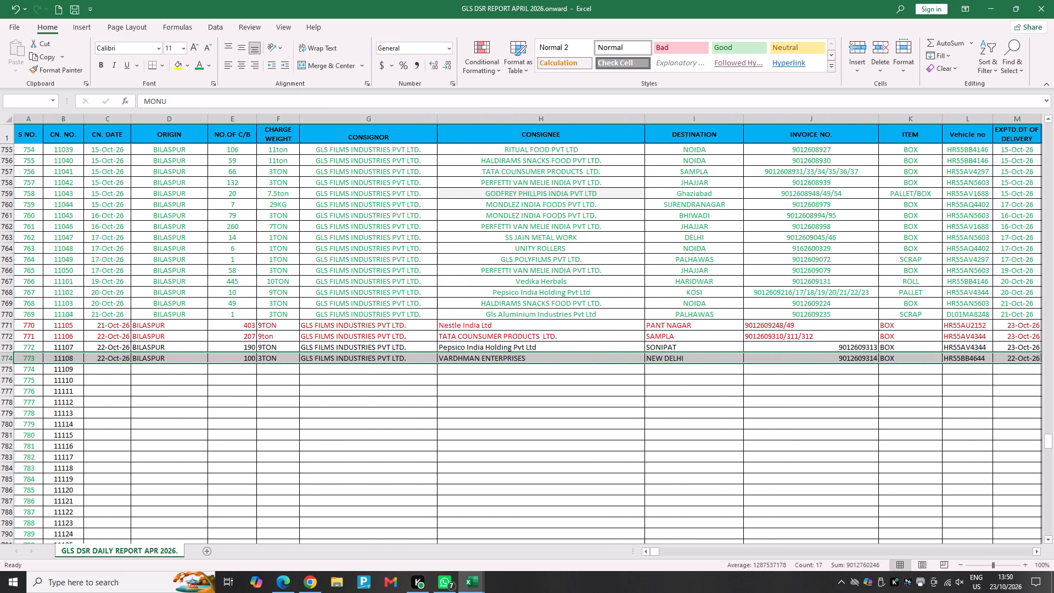
click(246, 65)
click(245, 49)
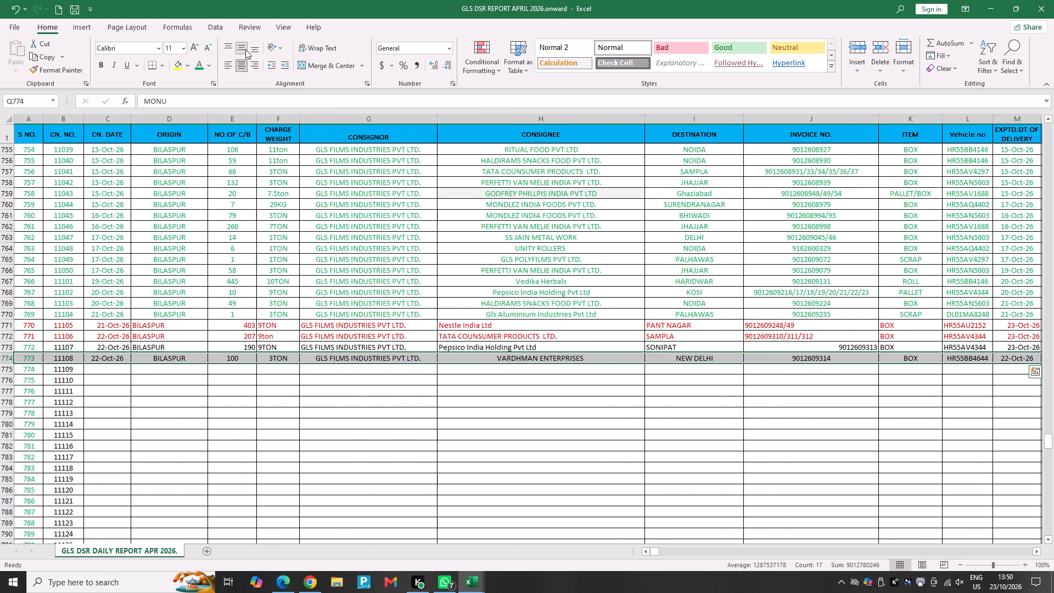
click(200, 69)
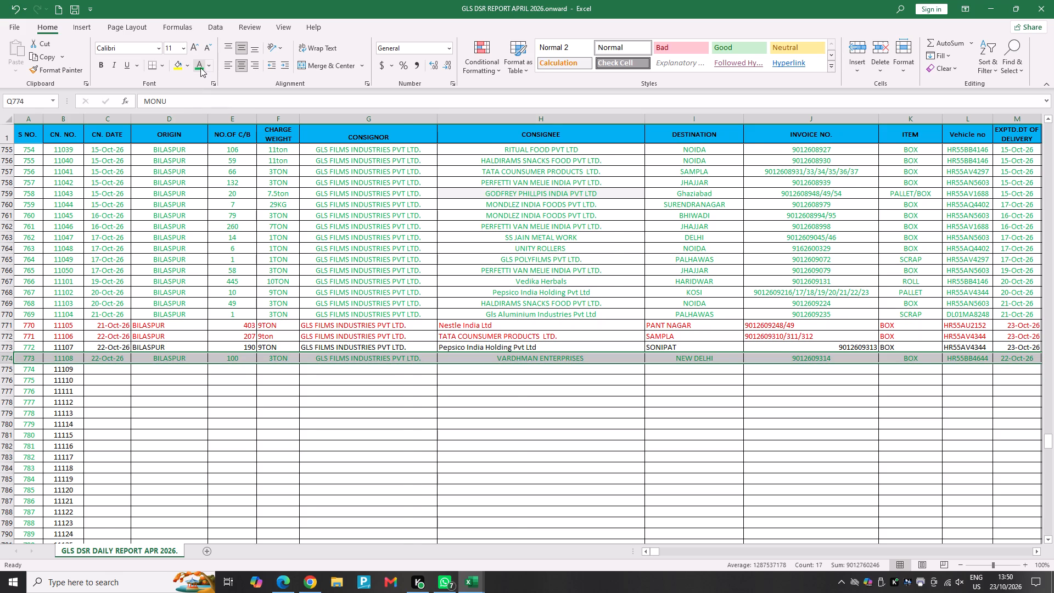
Centre the full rows of CN 11105 to CN 11107 horizontally and vertically, keeping their font colours.
key(Up)
key(Up)
key(Up)
key(shift+Down)
key(shift+Down)
key(shift+Down)
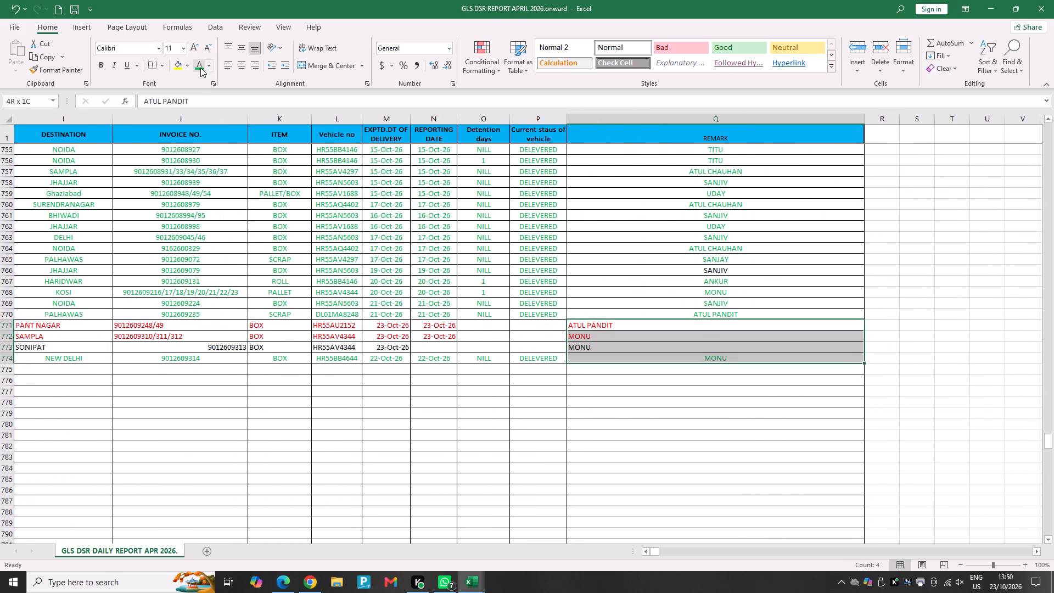
key(shift+Up)
key(shift+Left)
key(shift+Left)
key(shift+Left)
key(shift+Left)
key(shift+Left)
key(shift+Left)
key(shift+Left)
key(shift+Left)
key(shift+Left)
key(shift+Left)
key(shift+Left)
key(shift+Left)
key(shift+Left)
key(shift+Left)
key(shift+Left)
key(shift+Left)
key(shift+Left)
key(shift+Left)
key(shift+Left)
key(shift+Left)
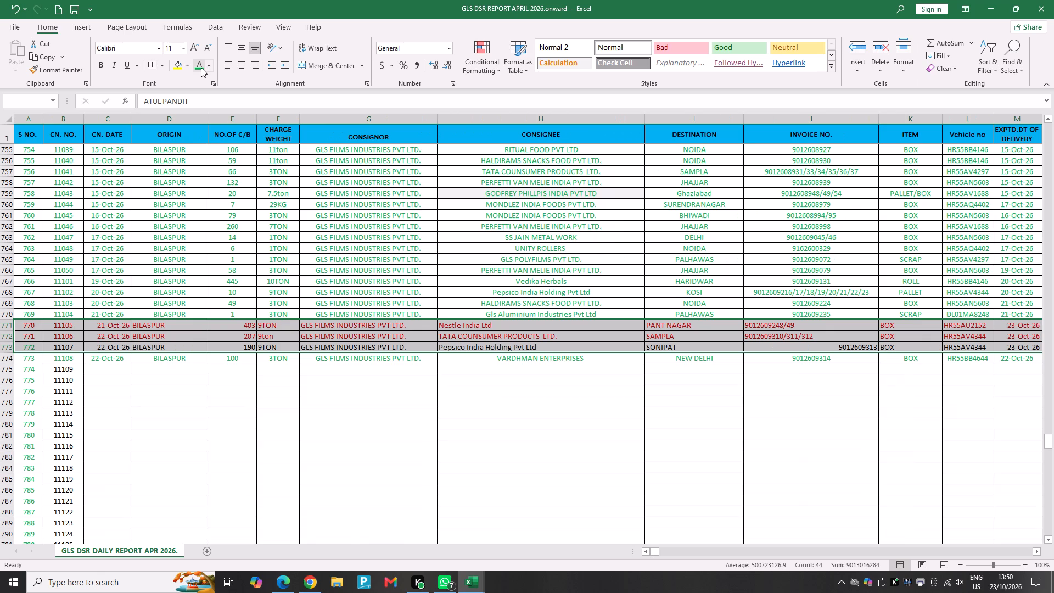
click(246, 64)
click(238, 47)
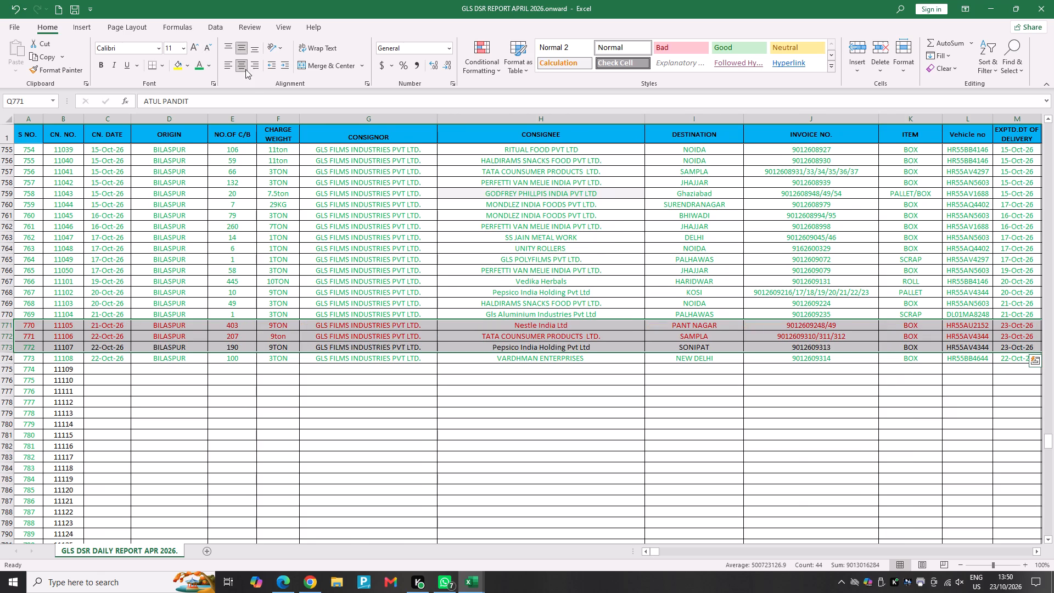
Go to the beginning of the empty CN 11109 row, ready for its consignment entry.
key(Down)
key(Left)
key(Down)
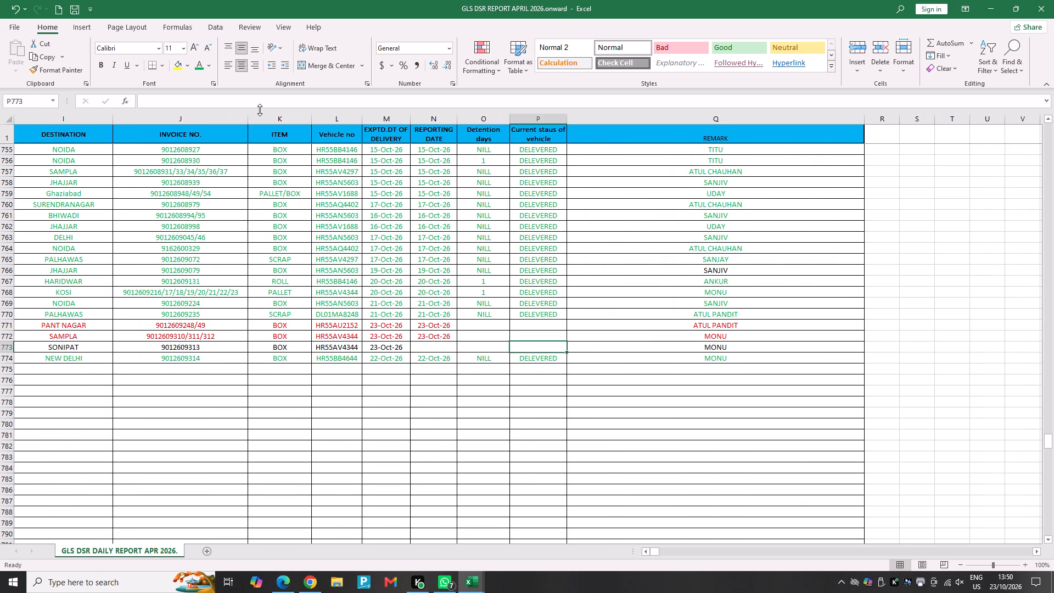
key(Left)
key(Down)
key(Left)
key(Down)
key(Left)
key(Left)
key(Left)
key(Left)
key(Left)
key(Left)
key(Left)
key(Left)
key(Left)
key(Left)
key(Left)
key(Left)
key(Left)
key(Left)
key(Left)
key(Left)
key(Left)
key(Left)
key(Left)
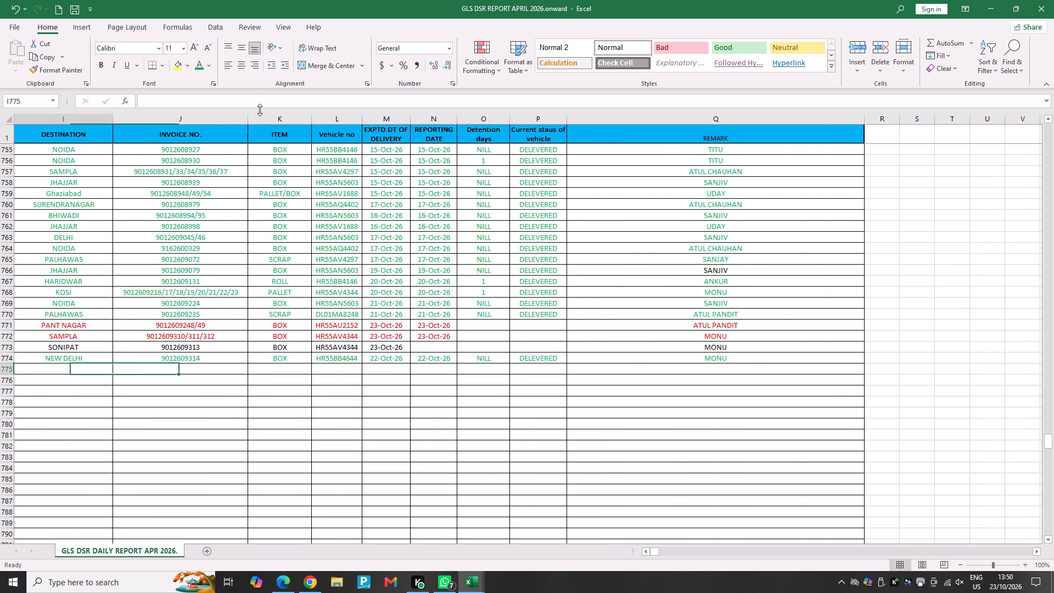
Move to the empty CN. DATE cell of the CN 11109 row and save the daily report workbook.
key(Right)
key(Right)
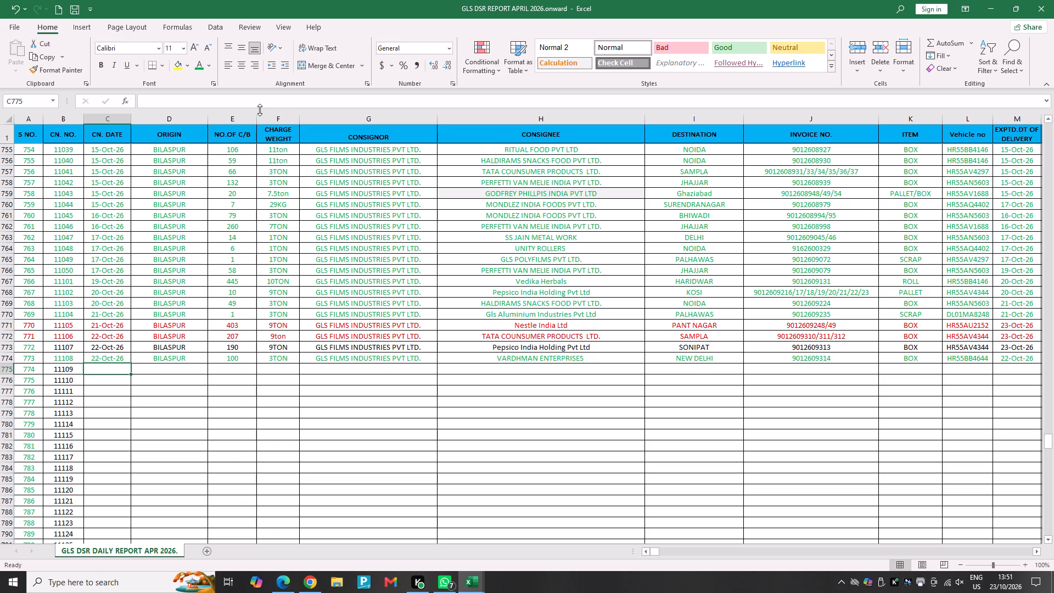
key(ctrl+s)
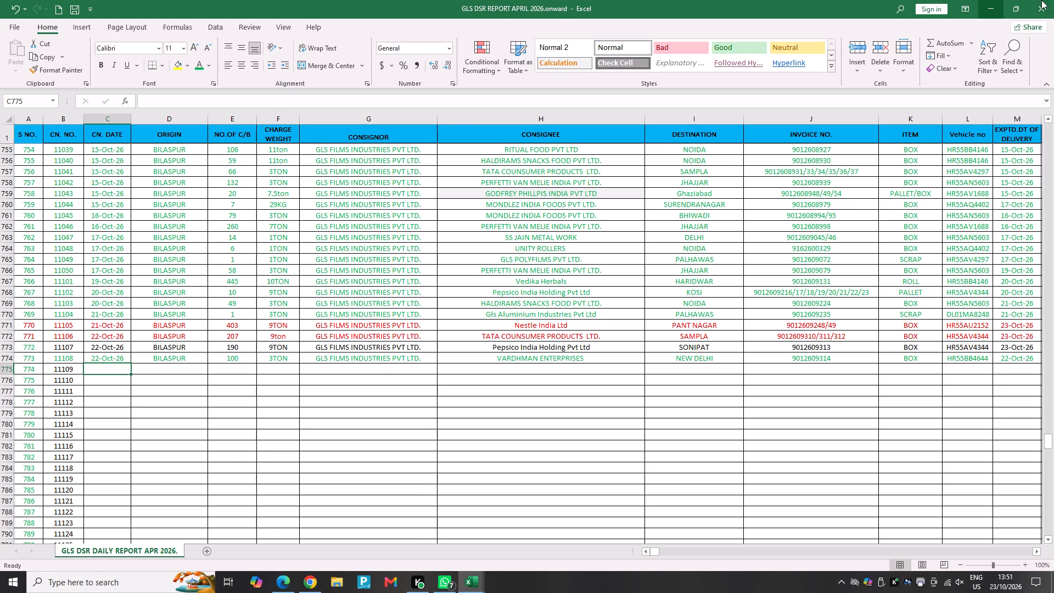
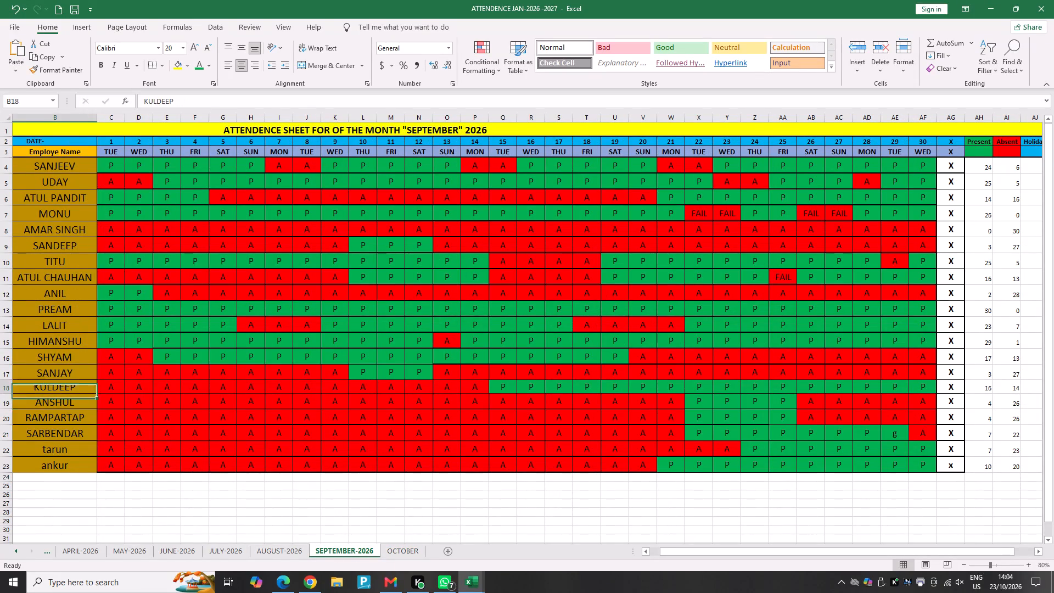
Review the employee name column of the September 2026 attendance sheet, from the serial no. 15 row to the serial no. 19 row.
key(Left)
key(Right)
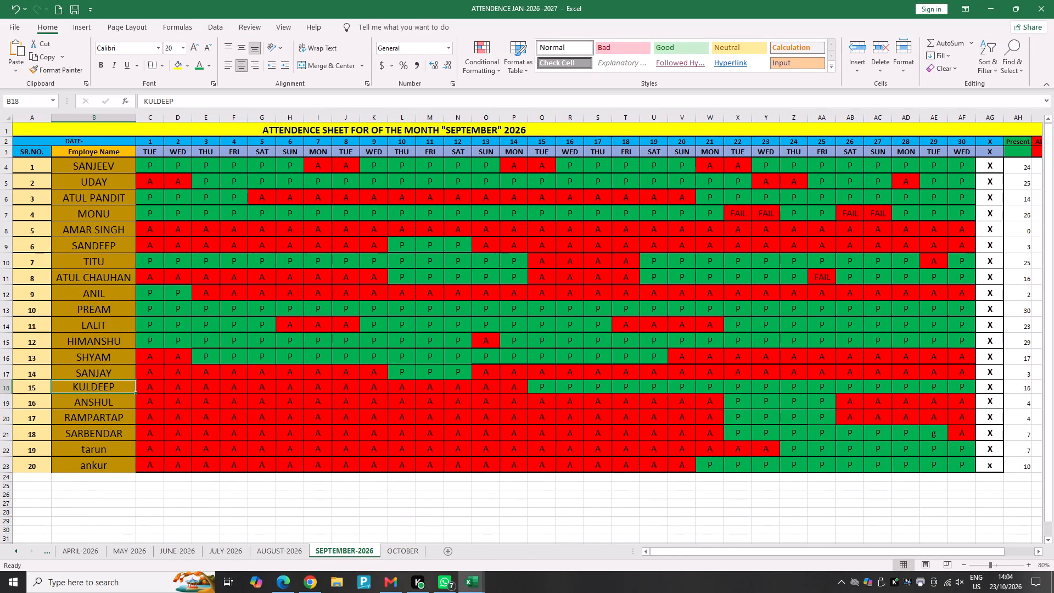
key(Up)
key(Up)
key(Down)
key(Down)
key(Down)
key(Down)
key(Down)
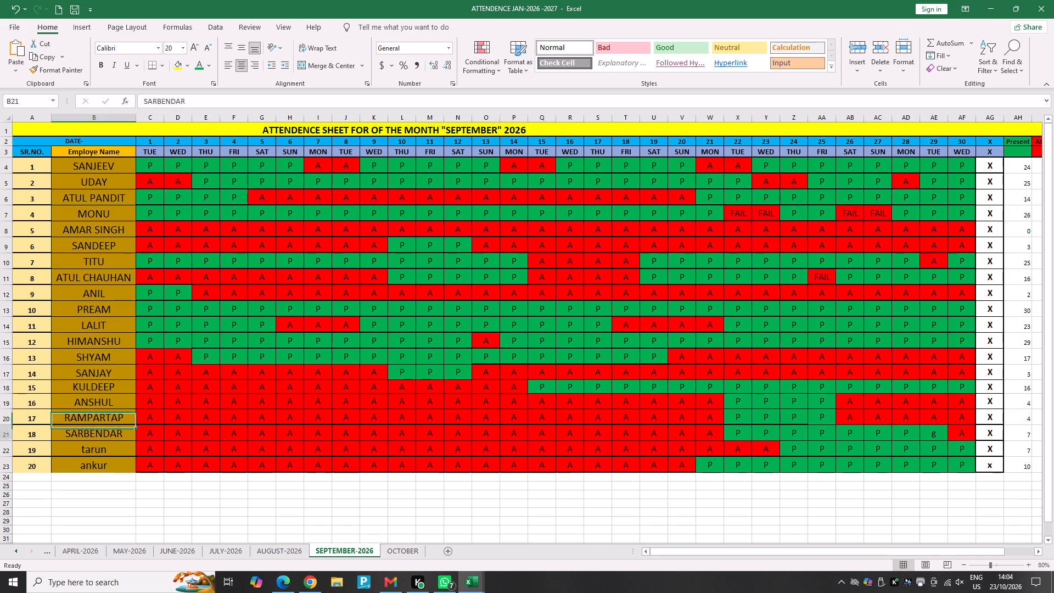
key(Down)
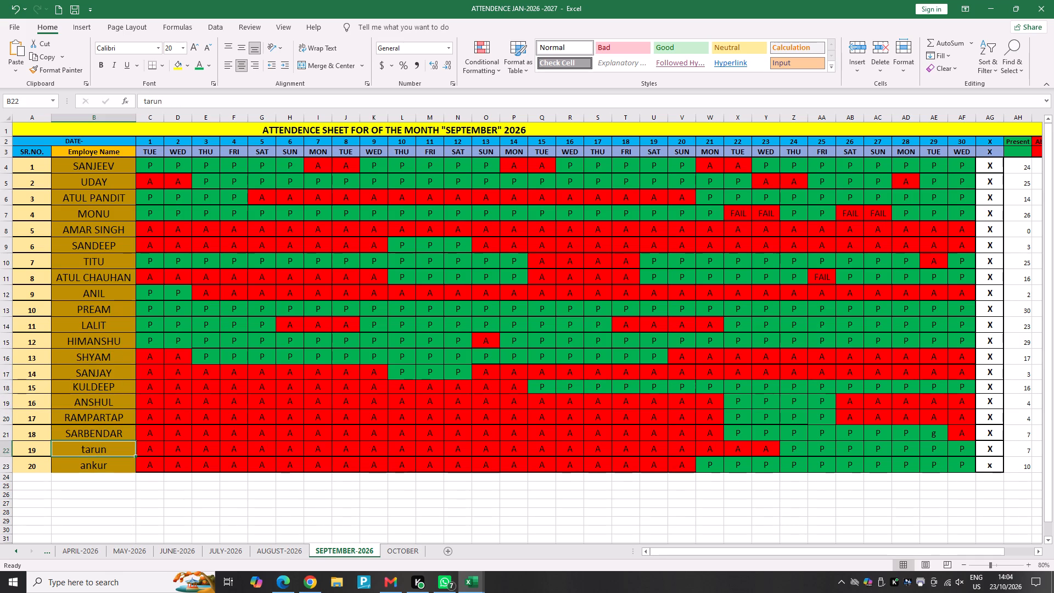
Examine the September attendance rows of tarun and ankur, including ankur's entry for the 21st and his Present total.
key(Up)
key(Up)
key(Down)
key(Down)
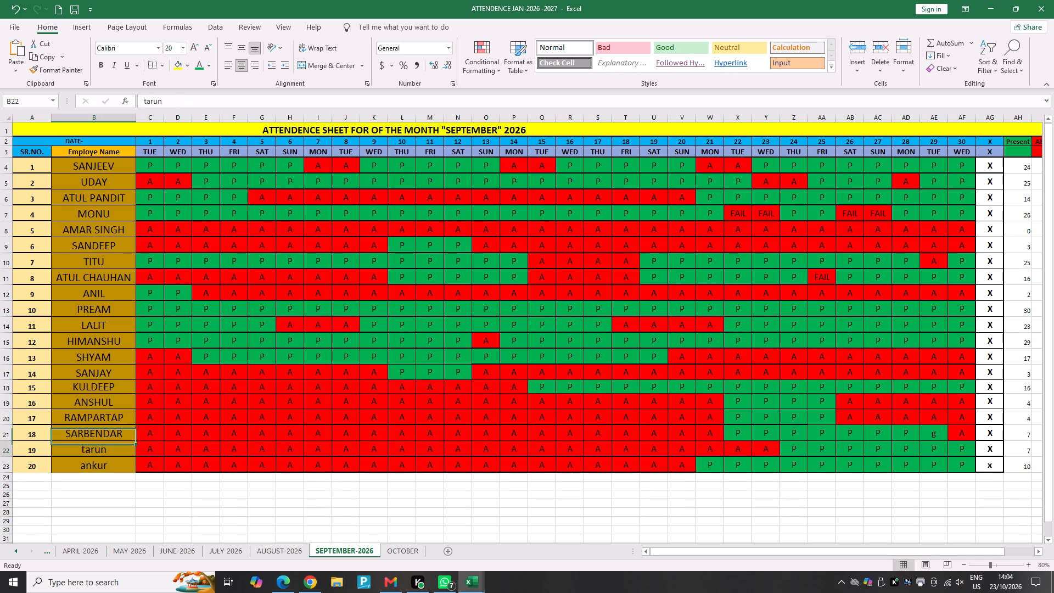
key(Down)
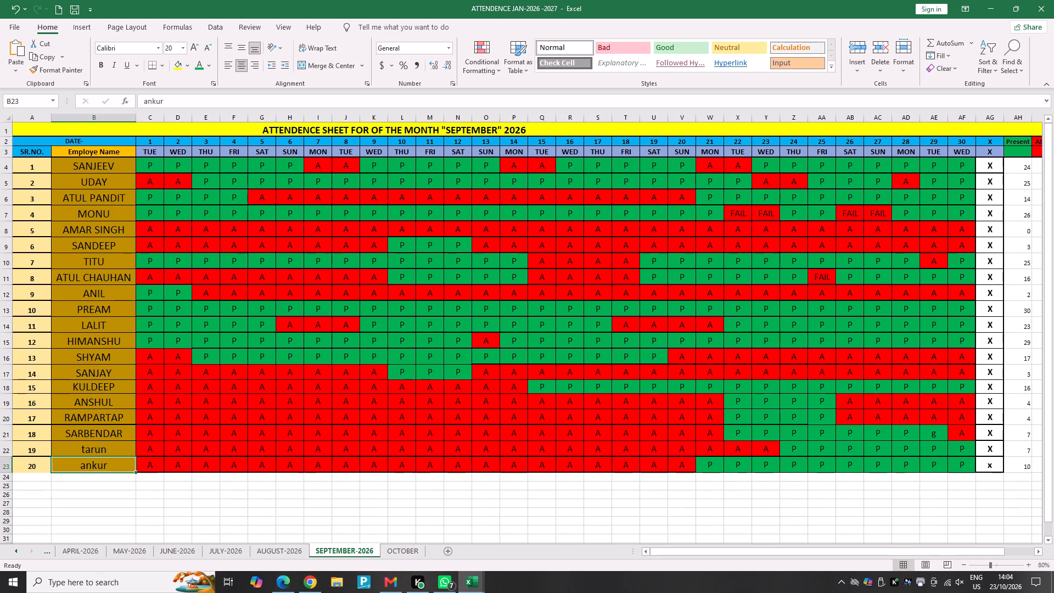
click(703, 469)
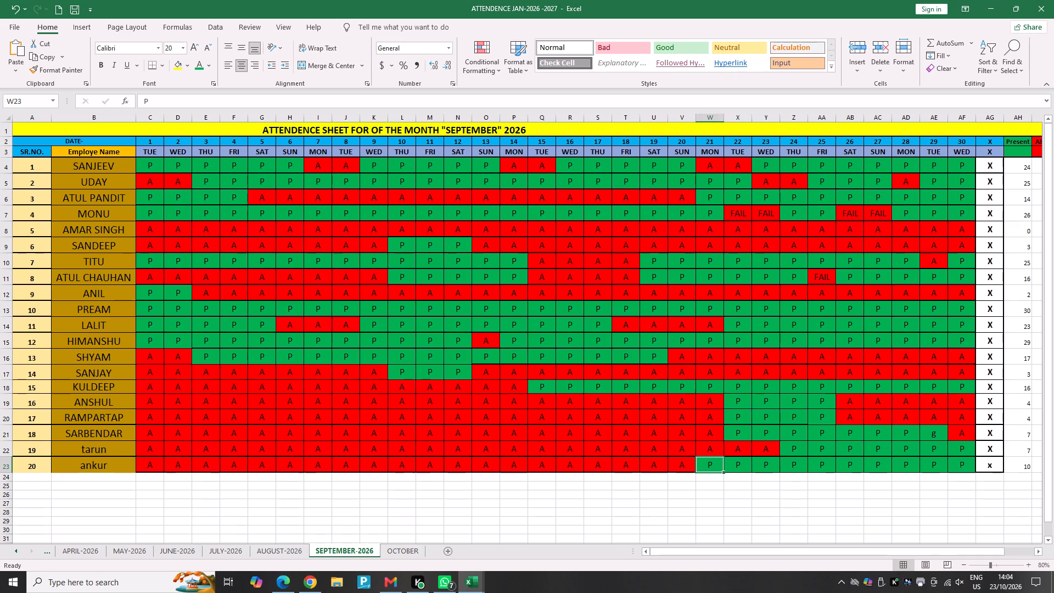
click(1037, 468)
click(1019, 468)
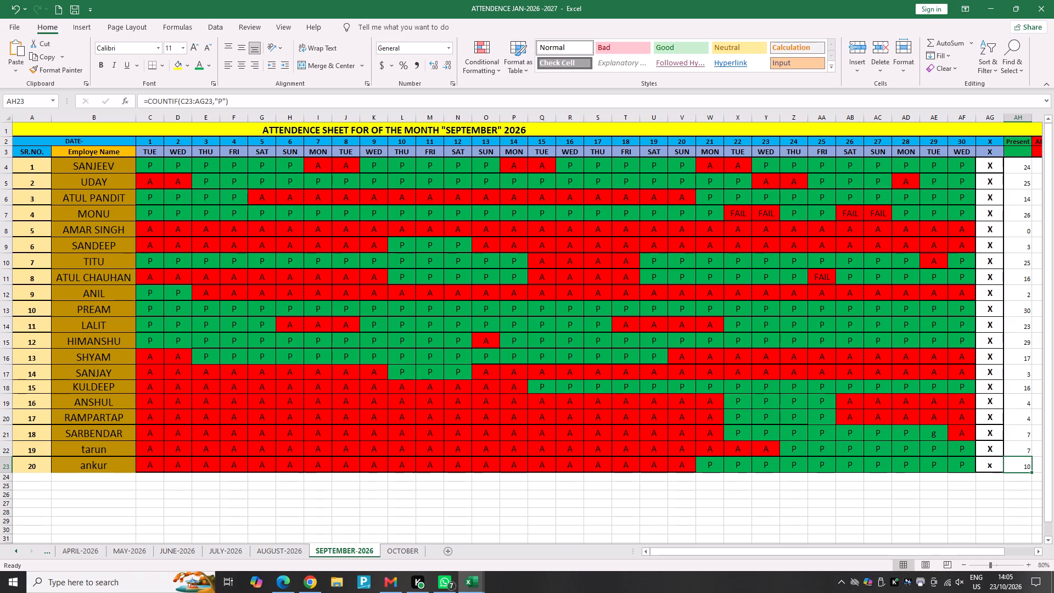
Switch to the OCTOBER attendance sheet.
click(416, 548)
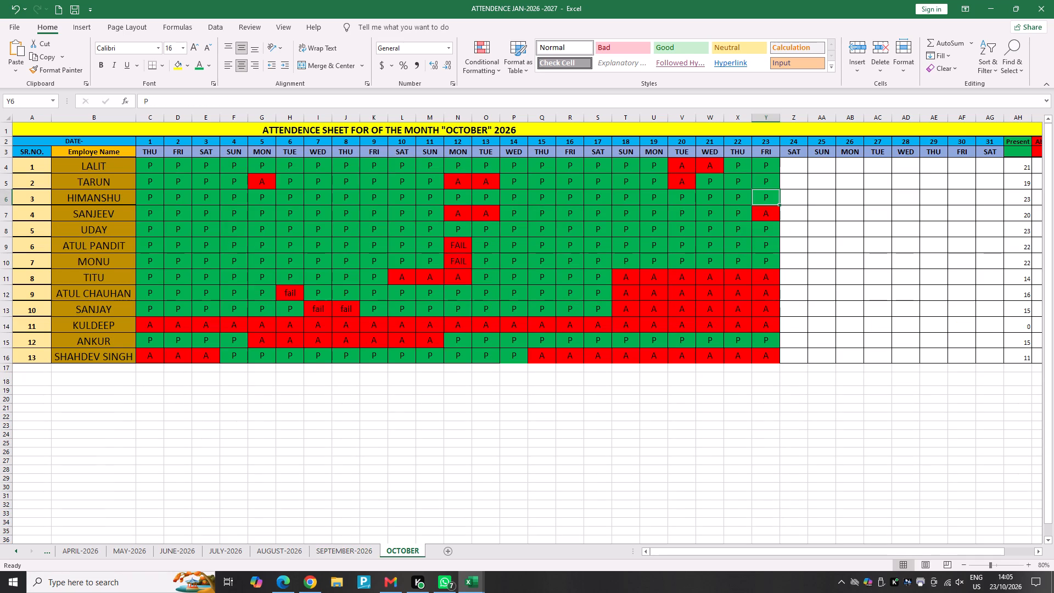
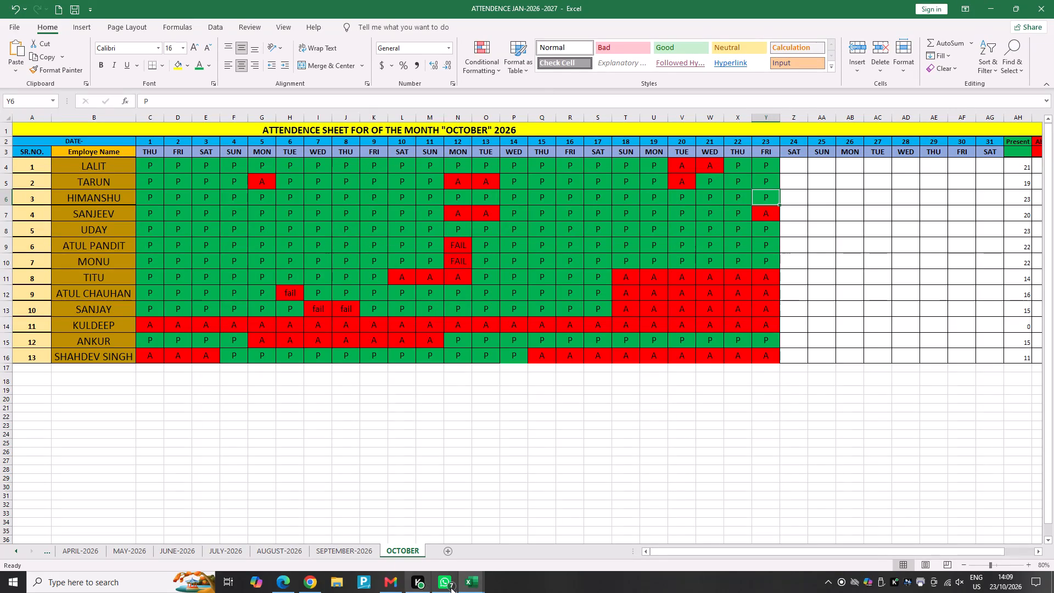
Switch to the GLS DSR REPORT workbook and find the mid-October entries around CN 11038.
click(472, 586)
click(516, 547)
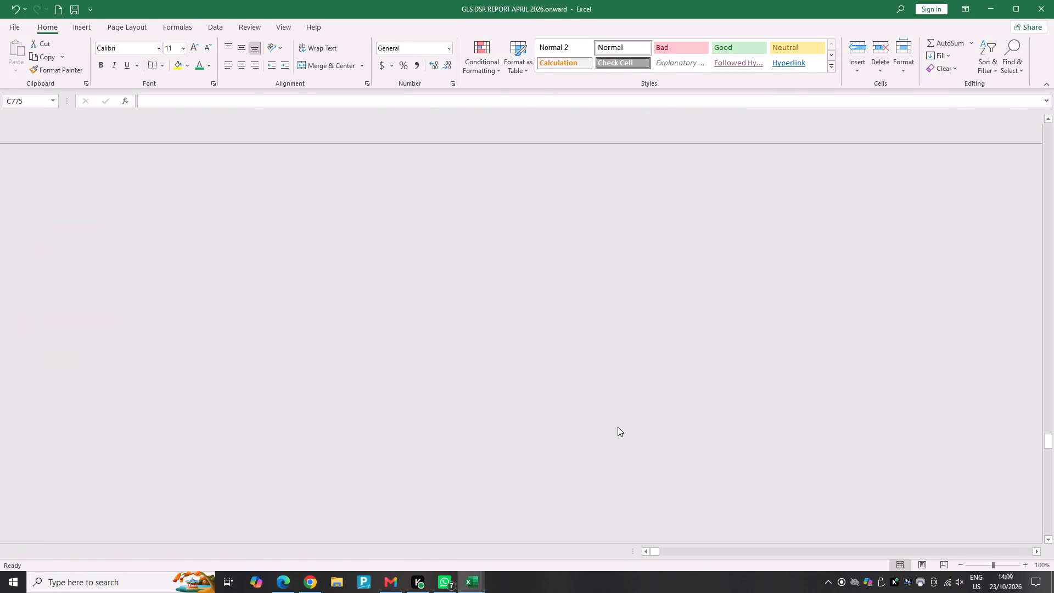
scroll(104, 325, up, 12)
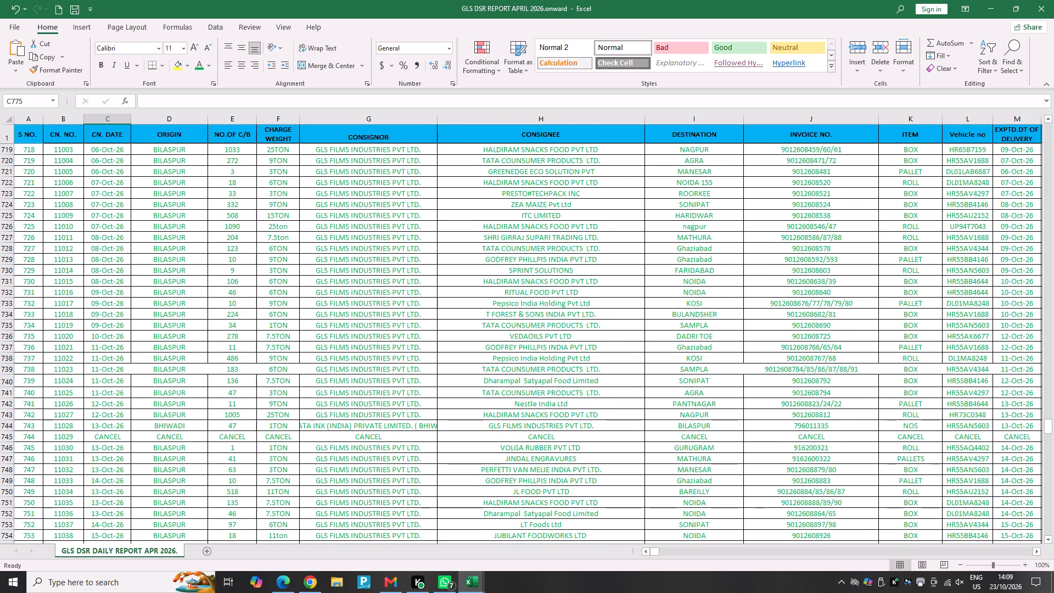
scroll(111, 332, down, 3)
click(119, 440)
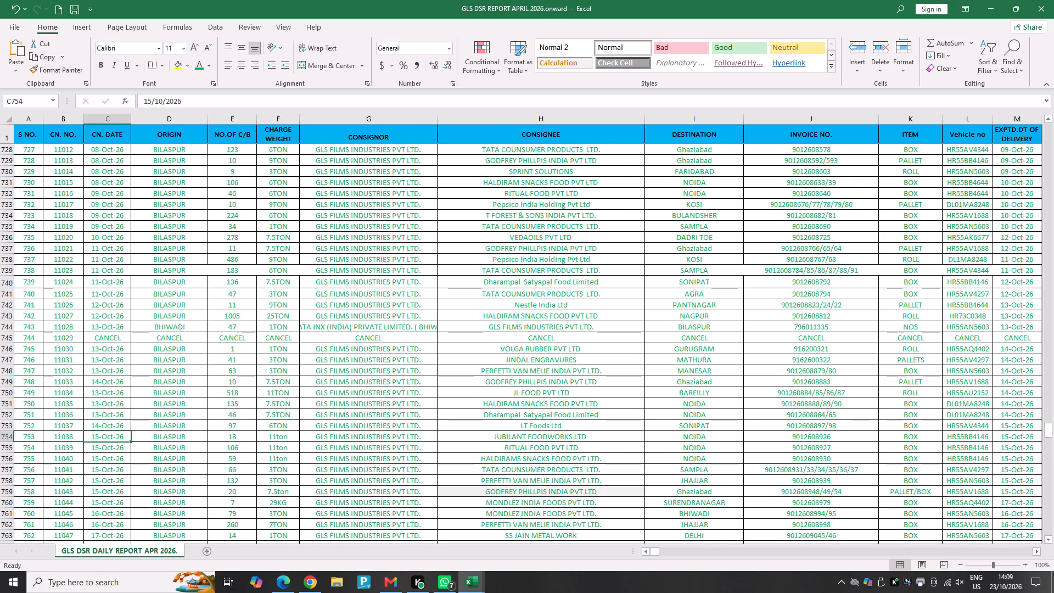
key(Right)
key(Right)
key(Right)
key(Right)
key(Right)
key(Right)
key(Right)
key(Right)
key(Right)
key(Right)
key(Right)
key(Right)
key(Right)
key(Right)
key(Right)
key(Right)
key(Left)
key(Left)
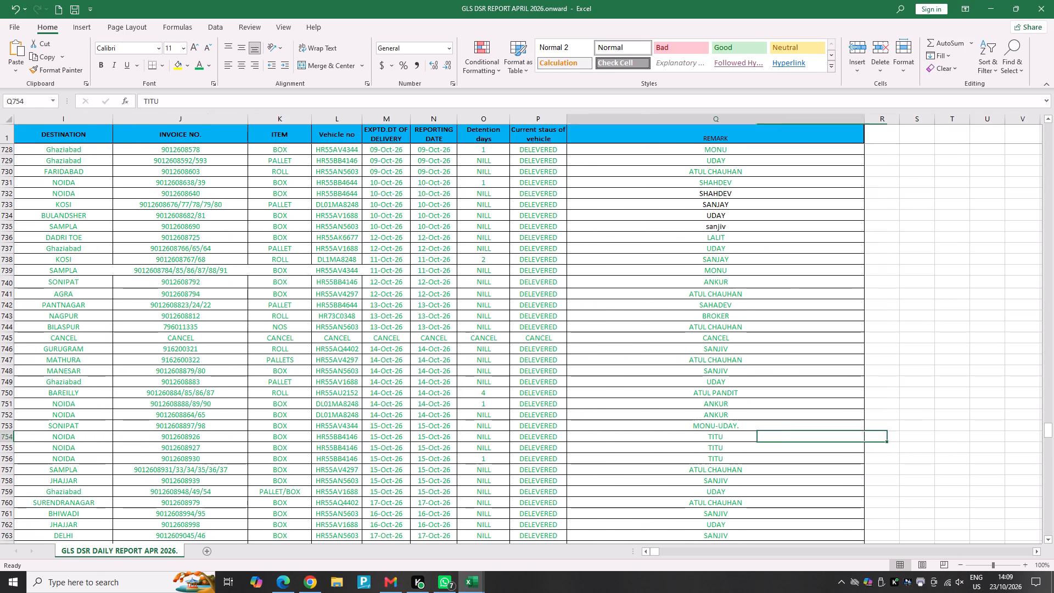
key(Left)
key(Up)
key(Right)
key(Up)
key(Up)
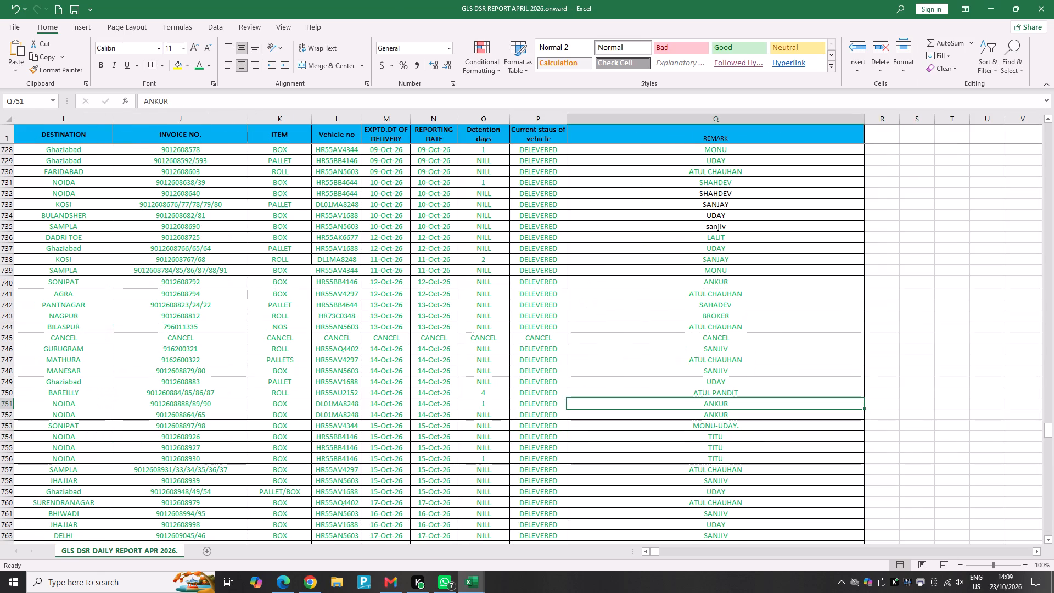
key(Left)
key(Left)
key(Left)
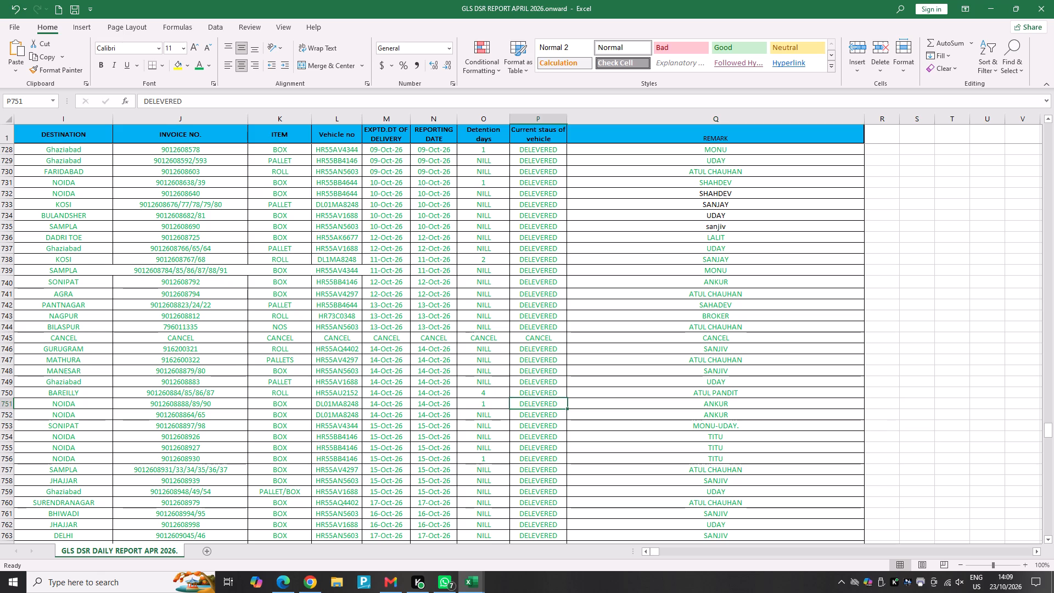
key(Left)
key(Right)
key(Right)
key(Right)
key(Right)
key(Right)
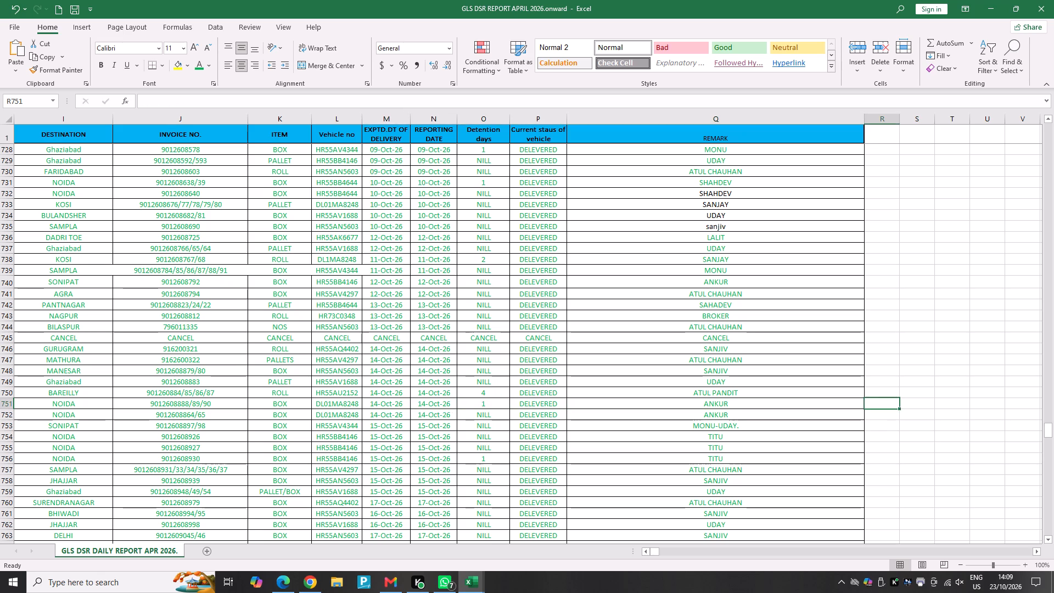
key(Left)
Read down the REMARK column from row 752 past the last filled entry, checking the driver of each shipment.
key(Down)
key(Down)
key(Down)
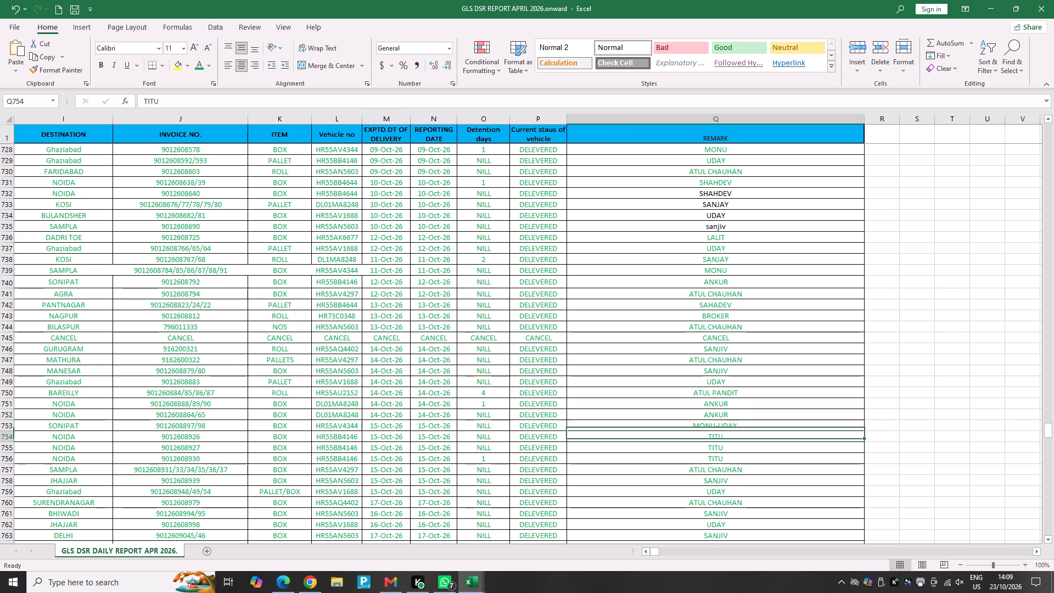
key(Down)
key(Down)
key(Down)
key(Down)
key(Down)
key(Down)
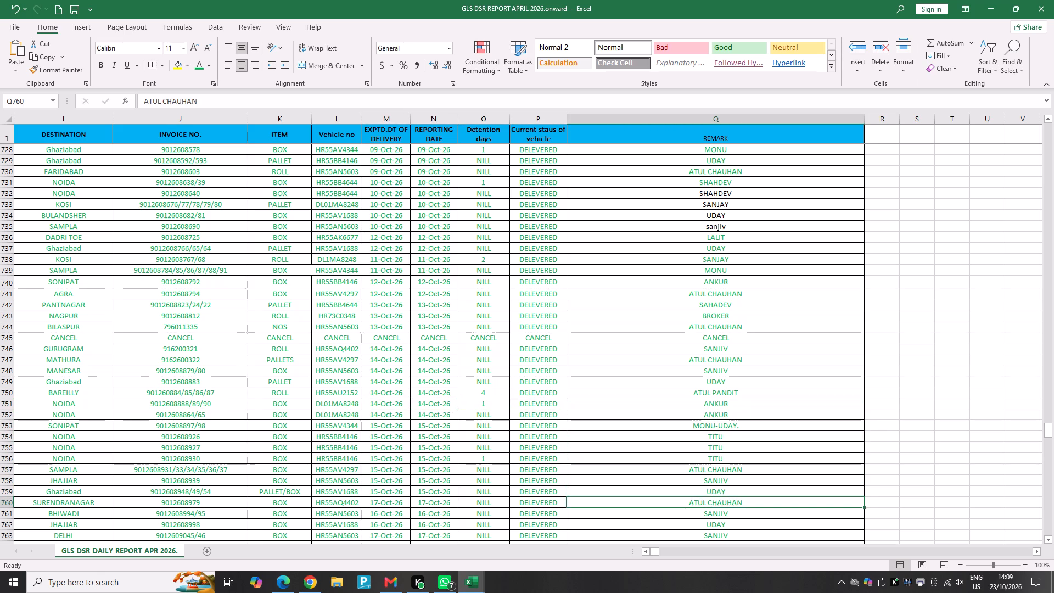
key(Down)
key(Down)
key(Down)
key(Down)
key(Down)
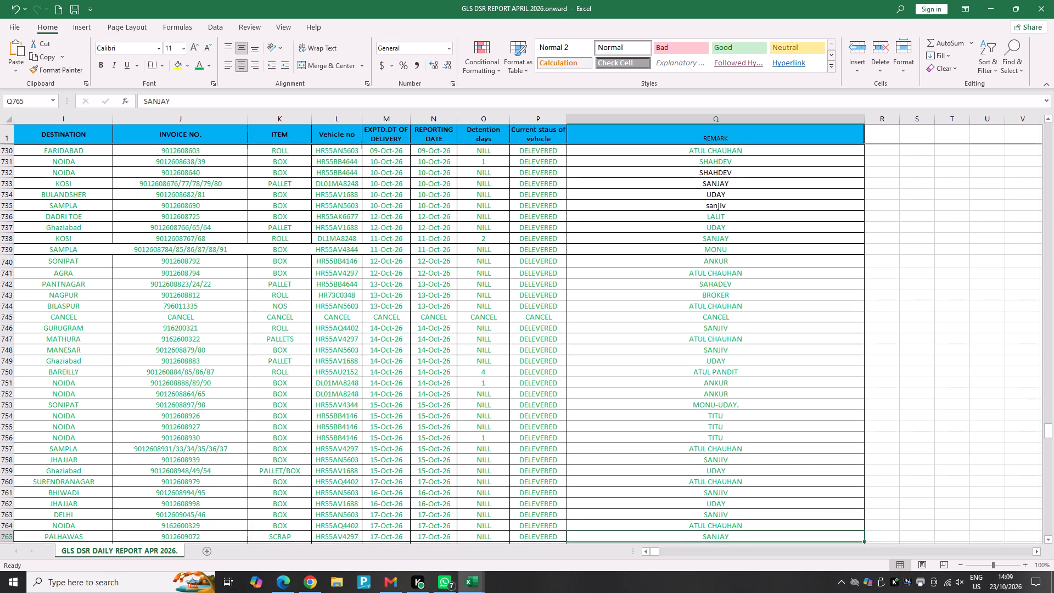
key(Down)
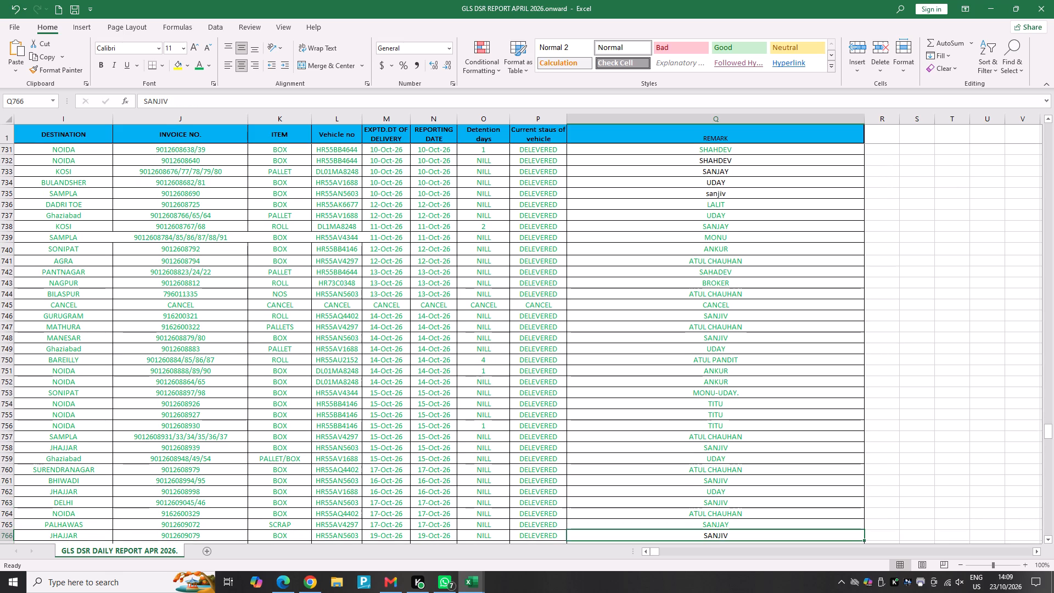
key(Down)
key(Down)
key(Down)
key(Up)
key(Up)
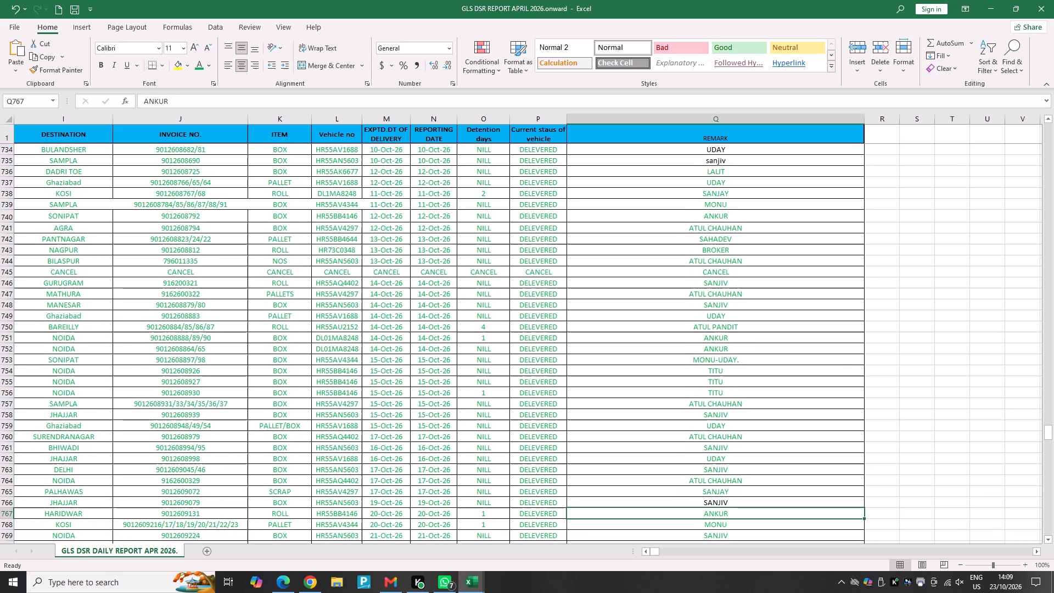
key(Down)
key(Down)
key(Down)
key(Down)
key(Down)
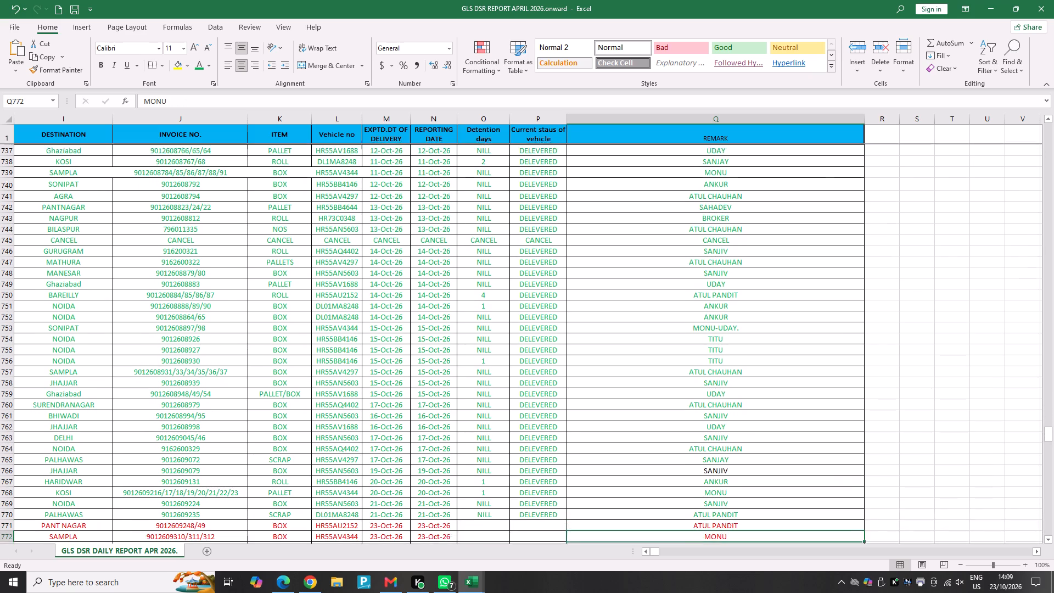
key(Down)
key(Down)
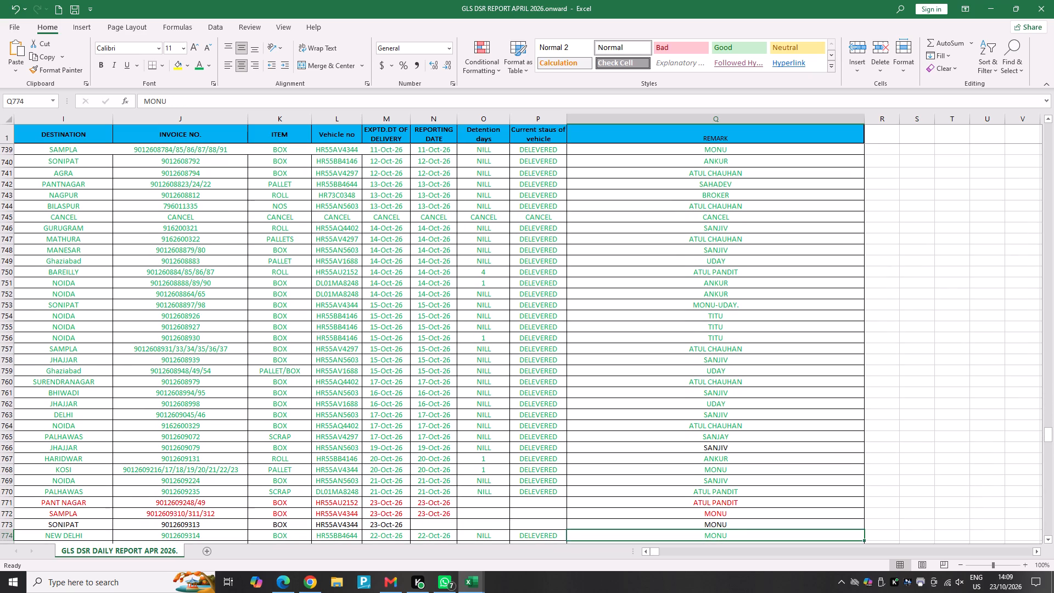
key(Down)
key(Down)
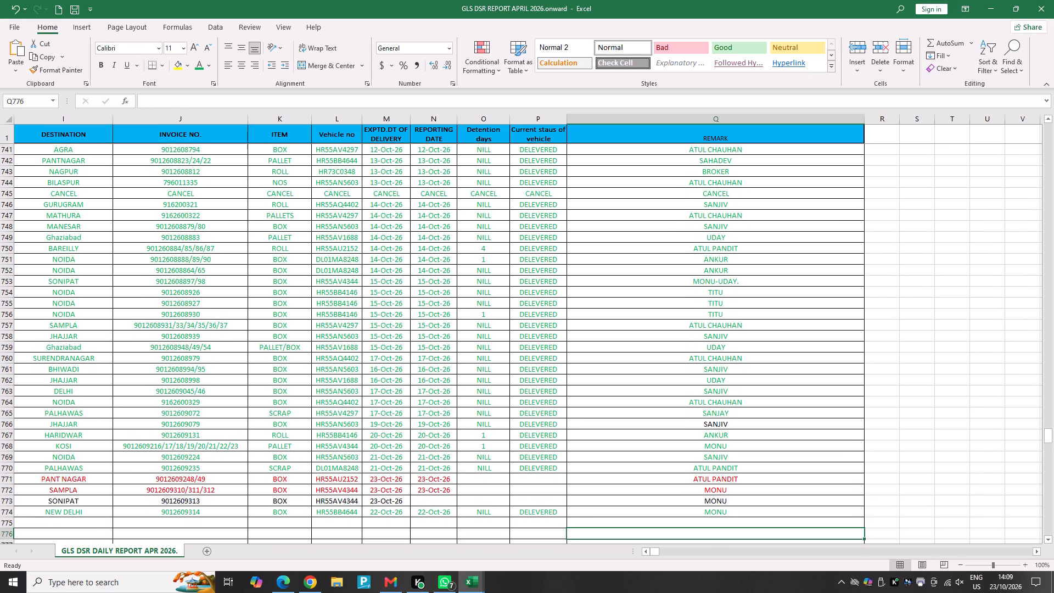
key(Down)
key(Down)
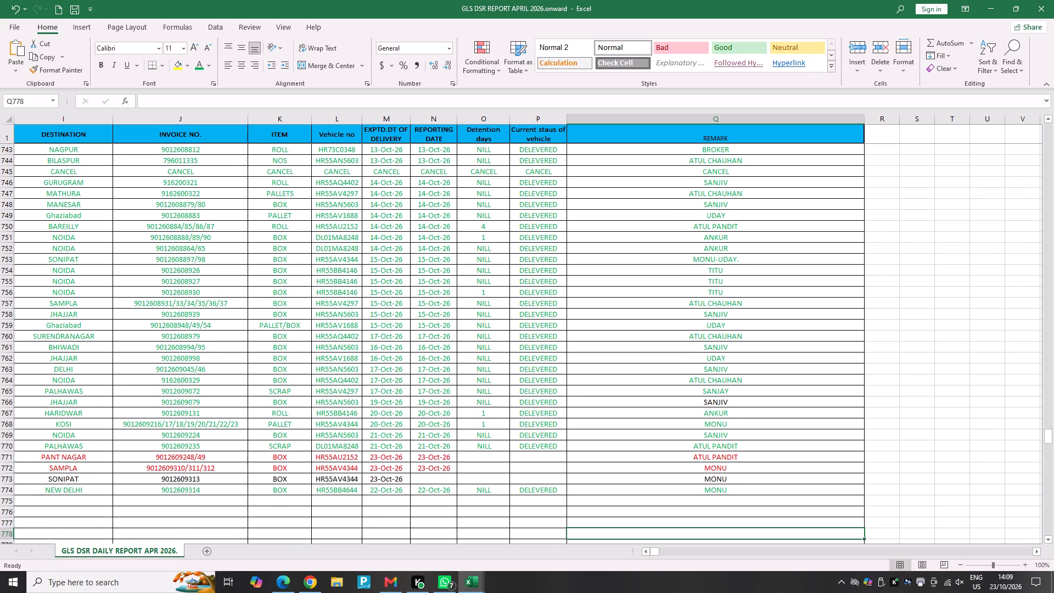
key(Up)
key(Up)
key(Up)
key(Up)
key(Up)
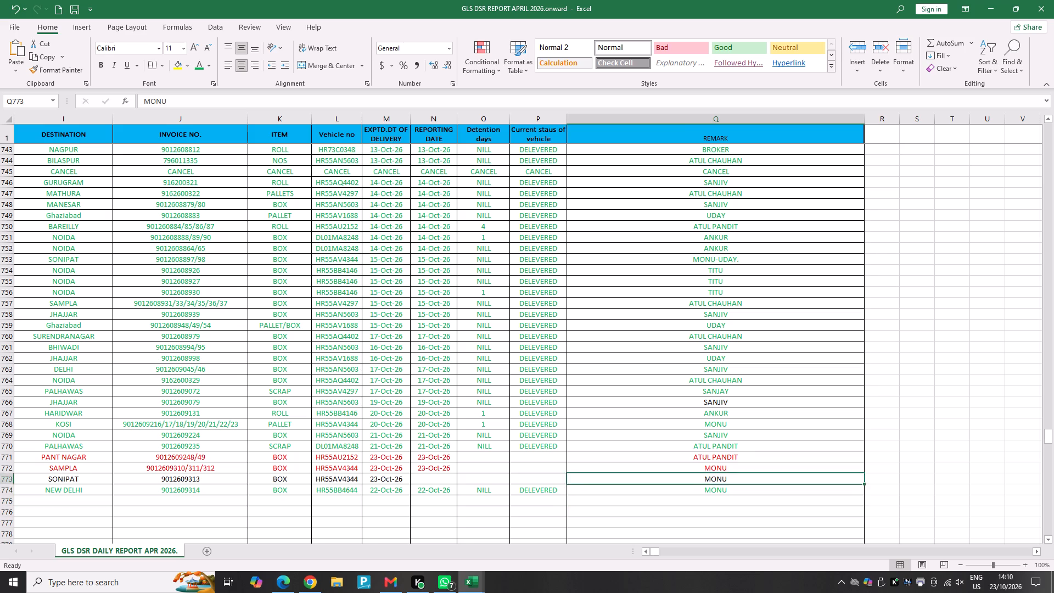
key(Up)
key(Up)
key(Up)
key(Up)
key(Up)
key(Up)
key(Left)
key(Left)
key(Left)
key(Left)
key(Left)
key(Left)
key(Left)
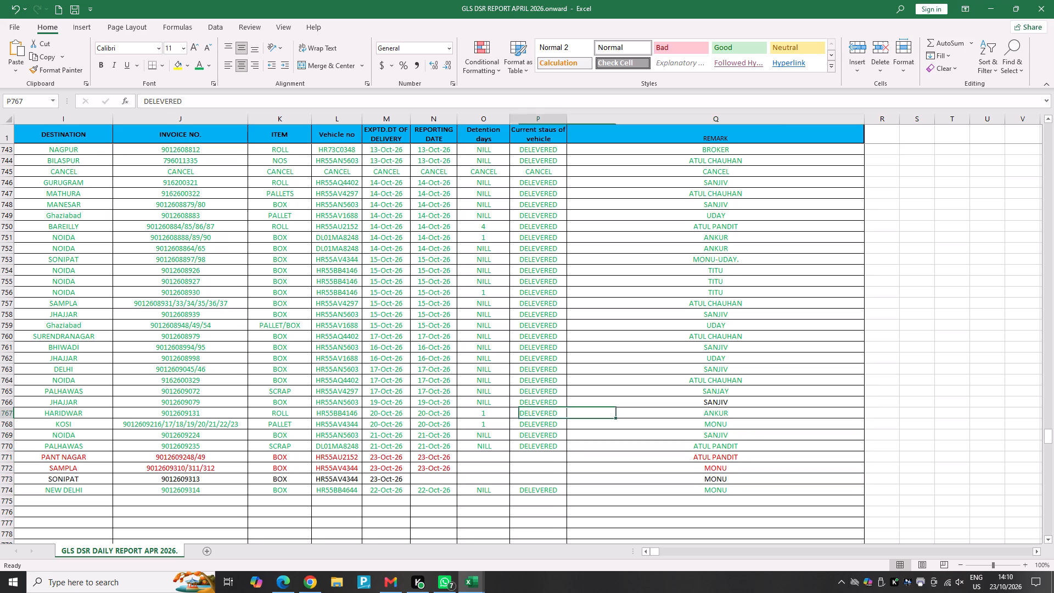
key(Left)
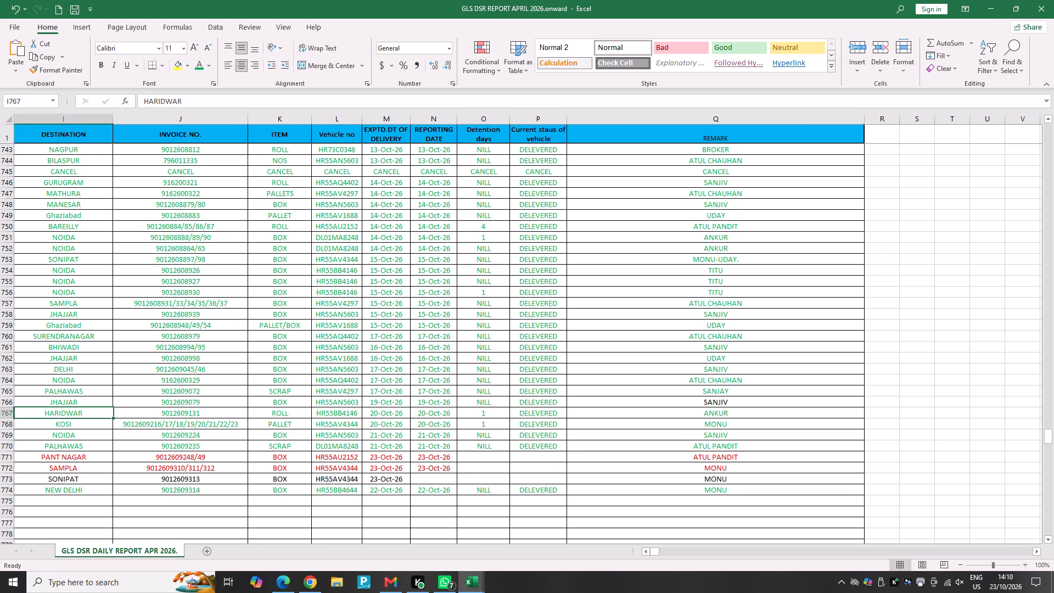
key(Right)
key(Right)
key(Right)
key(Right)
key(Right)
key(Right)
key(Right)
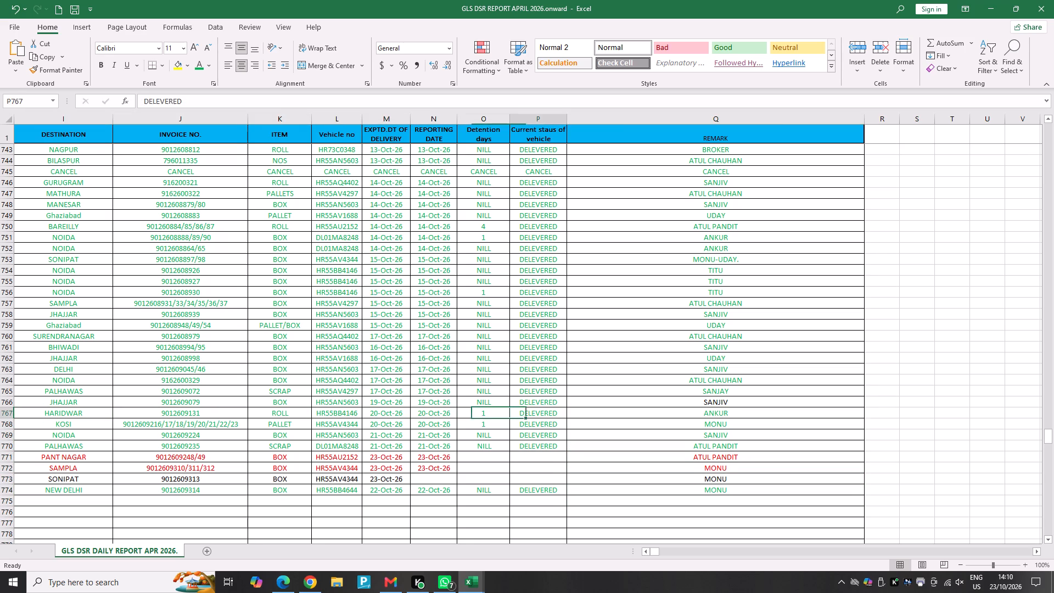
key(Right)
key(Right)
key(Left)
key(Up)
key(Up)
key(Up)
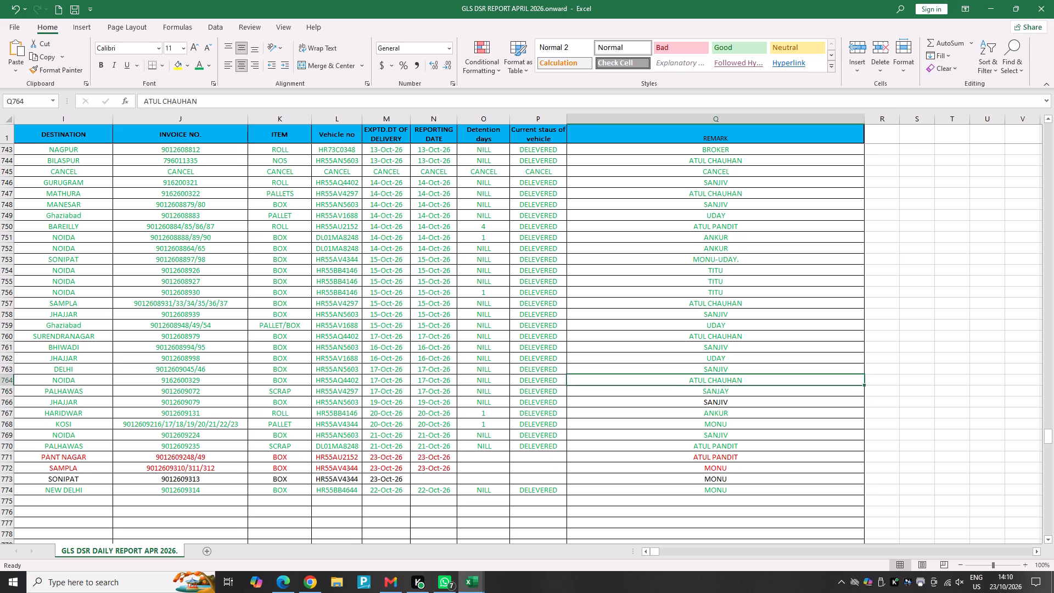
key(Up)
key(Up)
key(Up)
key(Up)
key(Up)
key(Up)
key(Up)
key(Up)
key(Up)
key(Up)
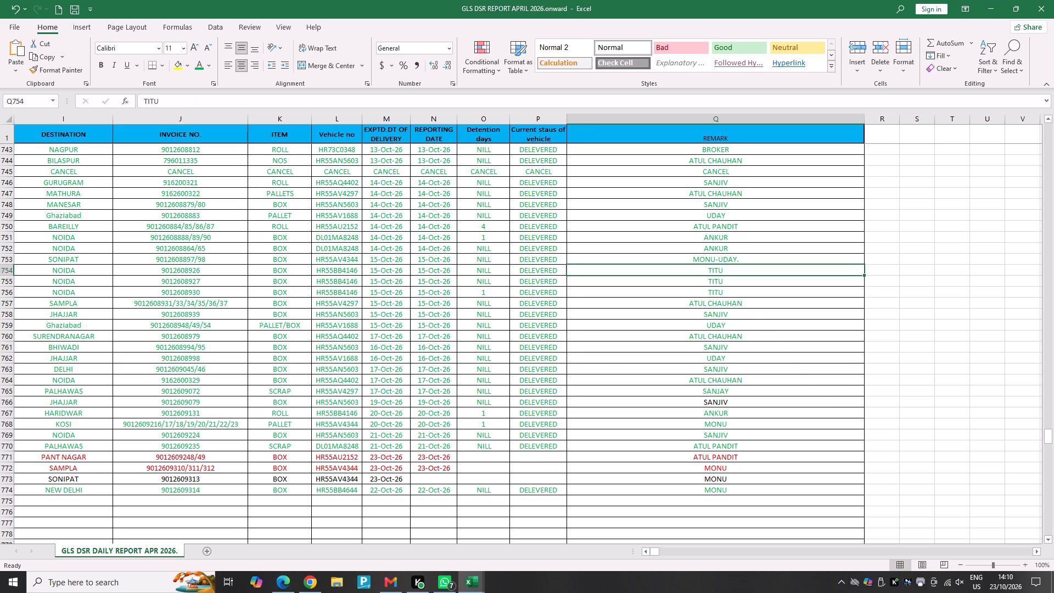
key(Up)
key(Up)
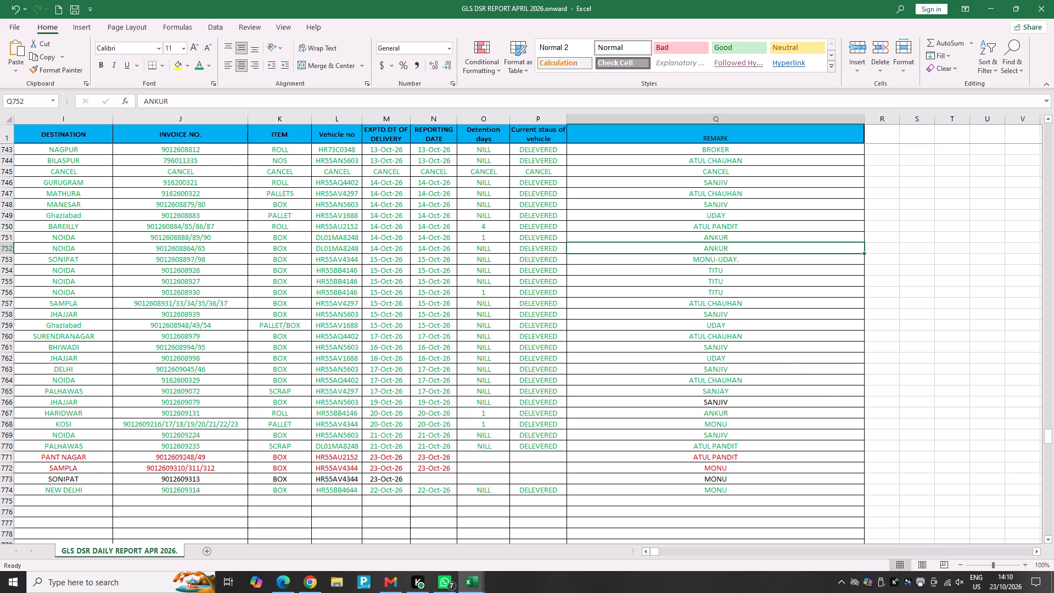
key(Left)
key(Left)
key(Up)
key(Up)
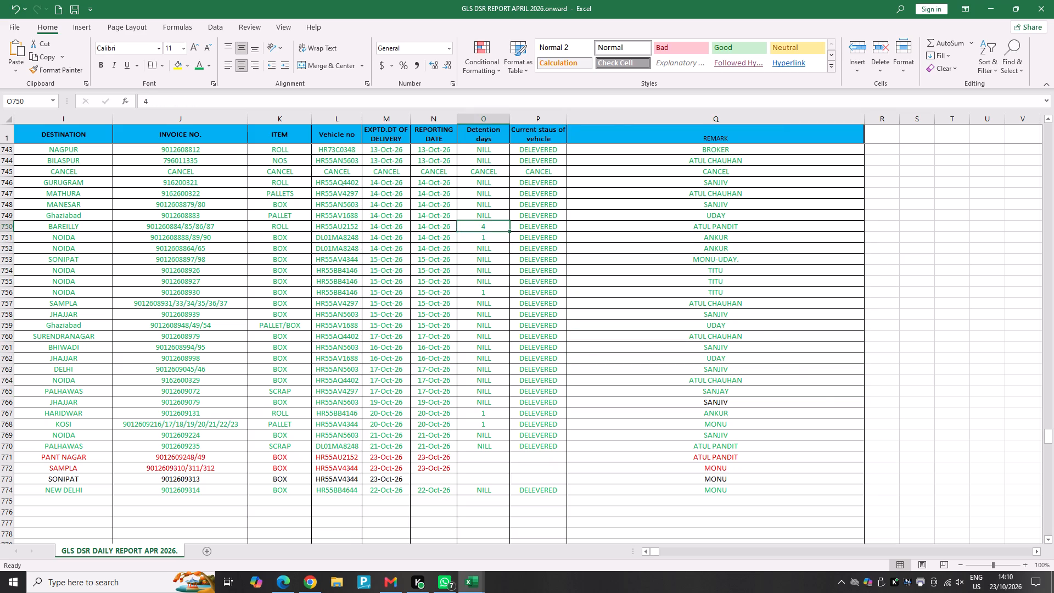
key(Up)
key(Up)
key(Up)
key(Up)
key(Up)
key(Up)
key(Up)
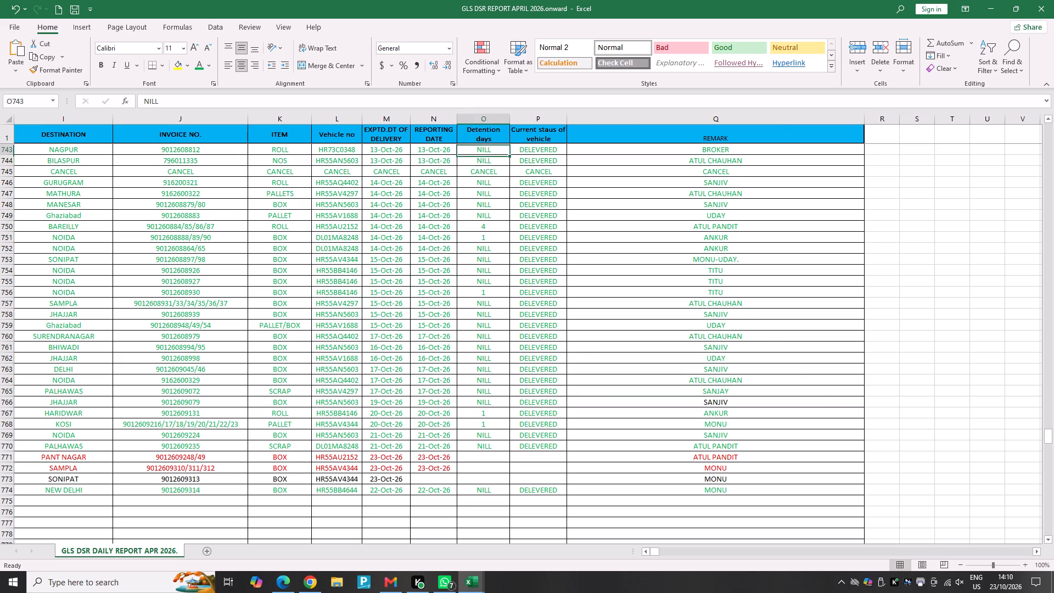
key(Up)
key(Up)
key(Up)
key(Left)
key(Left)
key(Left)
key(Left)
key(Left)
key(Left)
key(Left)
key(Left)
key(Left)
key(Left)
key(Left)
key(Left)
key(Left)
key(Left)
key(Left)
key(Left)
key(Left)
key(Left)
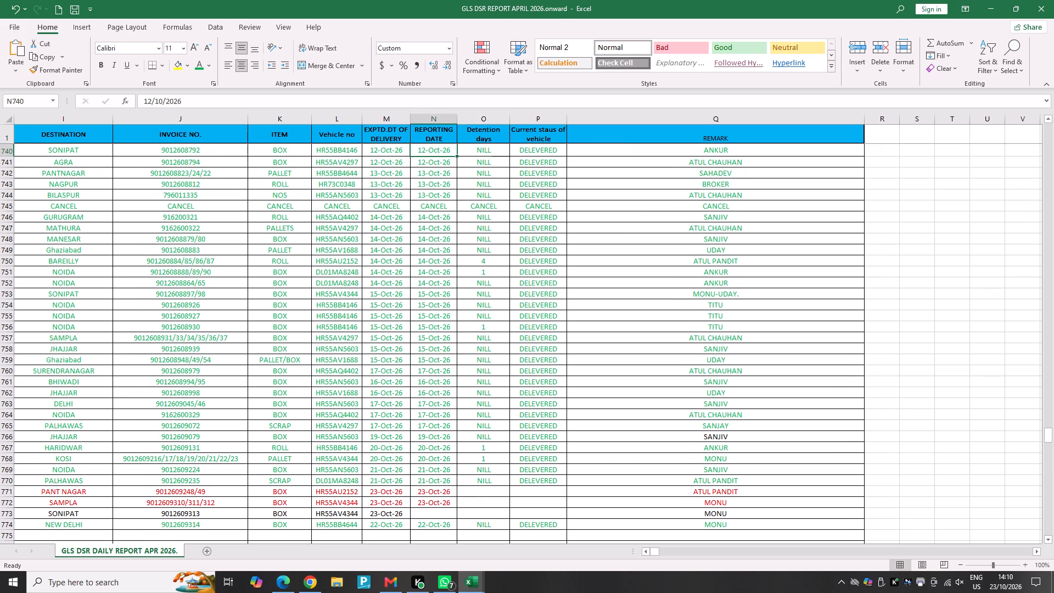
Look back up through the shipment rows from CN 11024 in October to CN 10973 of 16-Sep-26.
key(Up)
key(Up)
key(Up)
key(Up)
key(Up)
key(Up)
key(Up)
key(Up)
key(Up)
key(Up)
key(Up)
key(Up)
key(Up)
key(Up)
key(Up)
key(Up)
key(Up)
key(Up)
key(Up)
key(Up)
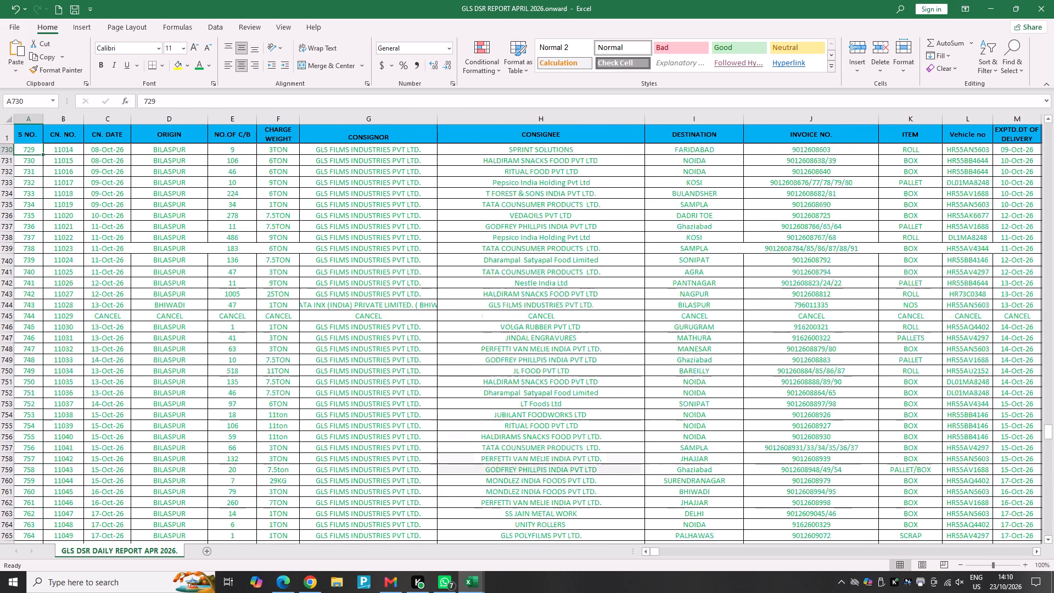
key(Up)
key(Up)
key(Up)
key(Up)
key(Up)
key(Up)
key(Up)
key(Up)
key(Up)
key(Up)
key(Up)
key(Up)
key(Up)
key(Up)
key(Up)
key(Up)
key(Up)
key(Up)
key(Up)
key(Up)
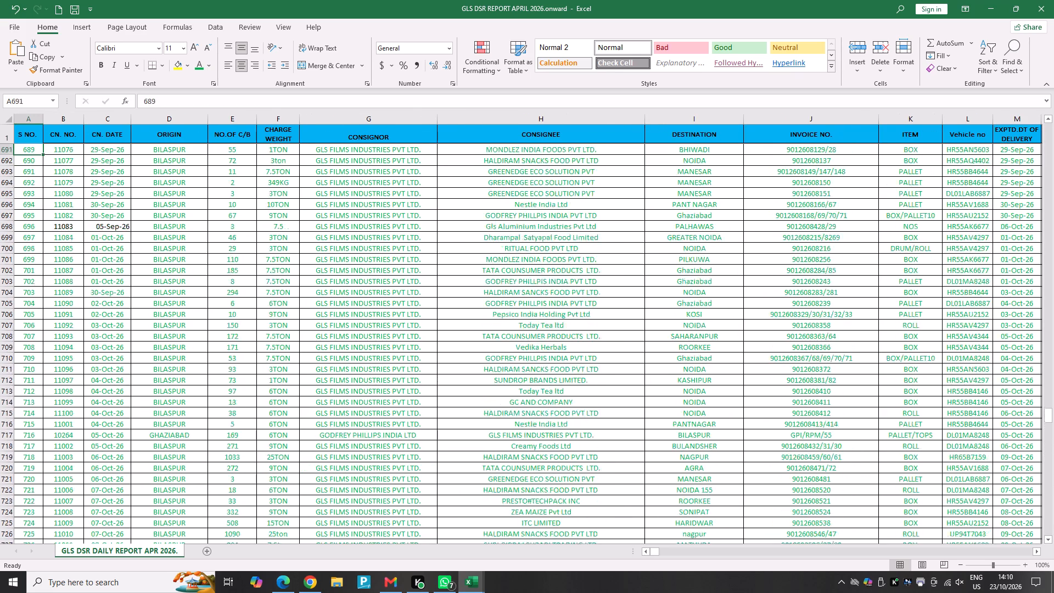
key(Up)
key(Up)
key(Up)
key(Up)
key(Up)
key(Up)
key(Up)
key(Up)
key(Up)
key(Up)
key(Up)
key(Up)
key(Up)
key(Up)
key(Up)
key(Up)
key(Up)
key(Up)
key(Up)
key(Up)
key(Up)
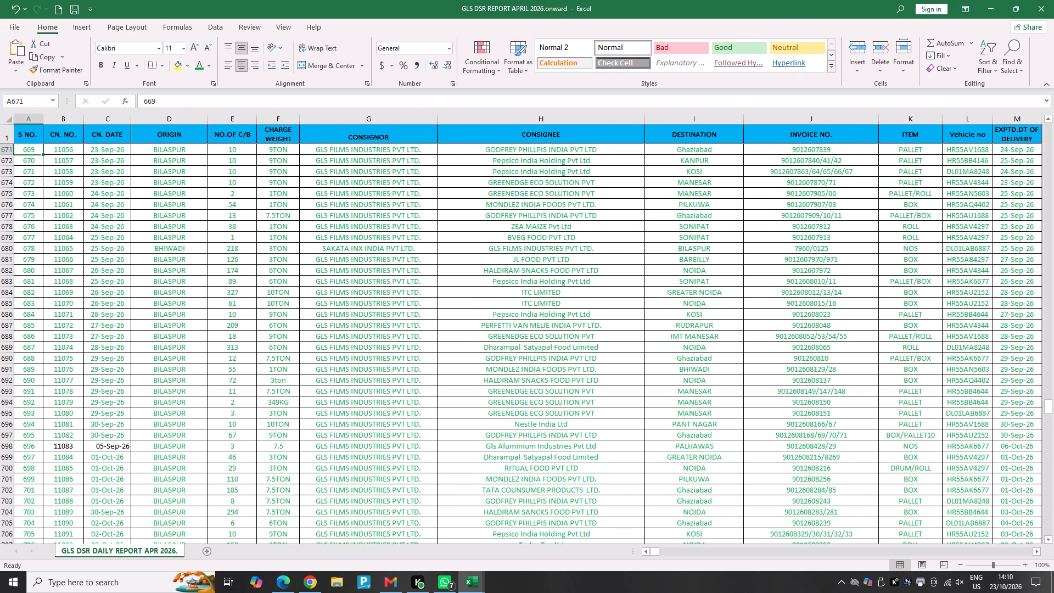
key(Up)
key(Up)
key(Up)
key(Up)
key(Up)
key(Up)
key(Up)
key(Up)
key(Up)
key(Up)
key(Up)
key(Up)
key(Up)
key(Up)
key(Up)
key(Up)
key(Up)
key(Up)
key(Up)
key(Up)
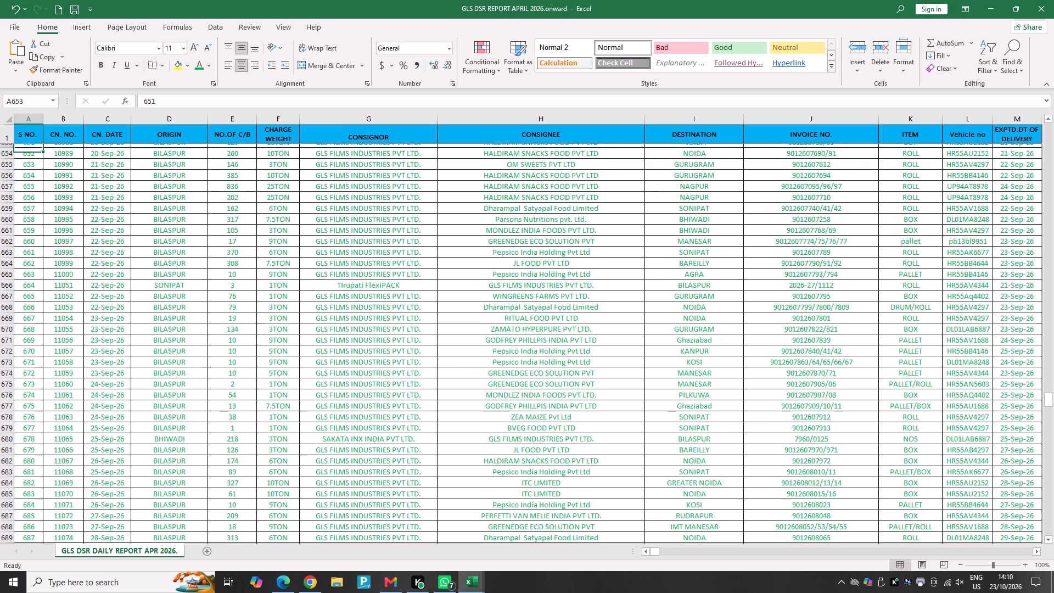
key(Up)
key(Up)
key(Up)
key(Up)
key(Up)
key(Up)
key(Up)
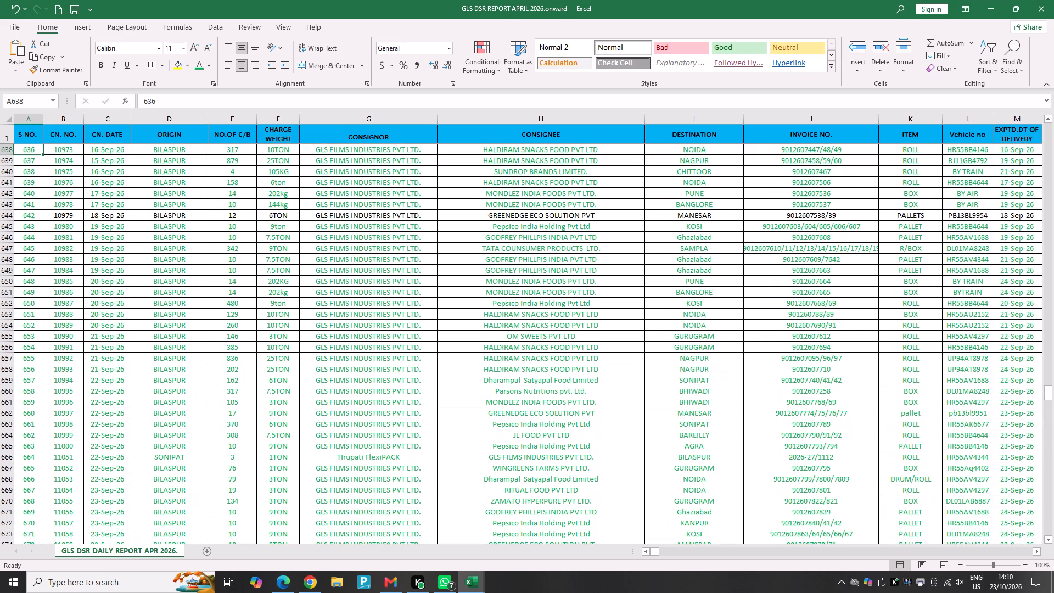
key(Down)
key(Right)
key(Right)
key(Right)
key(Right)
key(Right)
key(Right)
key(Right)
key(Right)
key(Right)
key(Right)
key(Right)
key(Right)
key(Right)
key(Right)
key(Right)
key(Right)
key(Right)
key(Right)
key(Right)
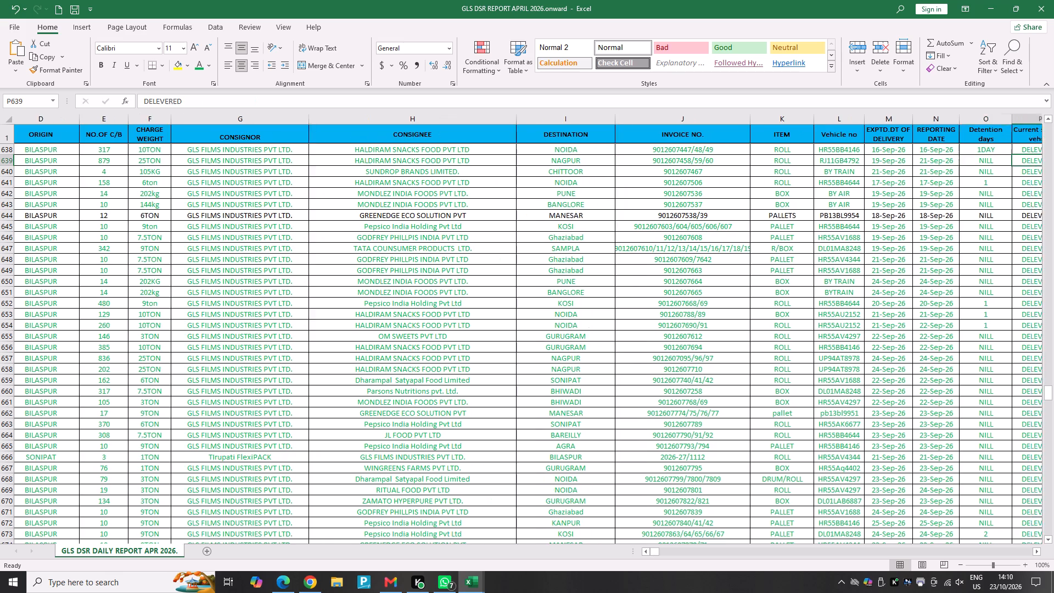
key(Down)
key(Left)
key(Left)
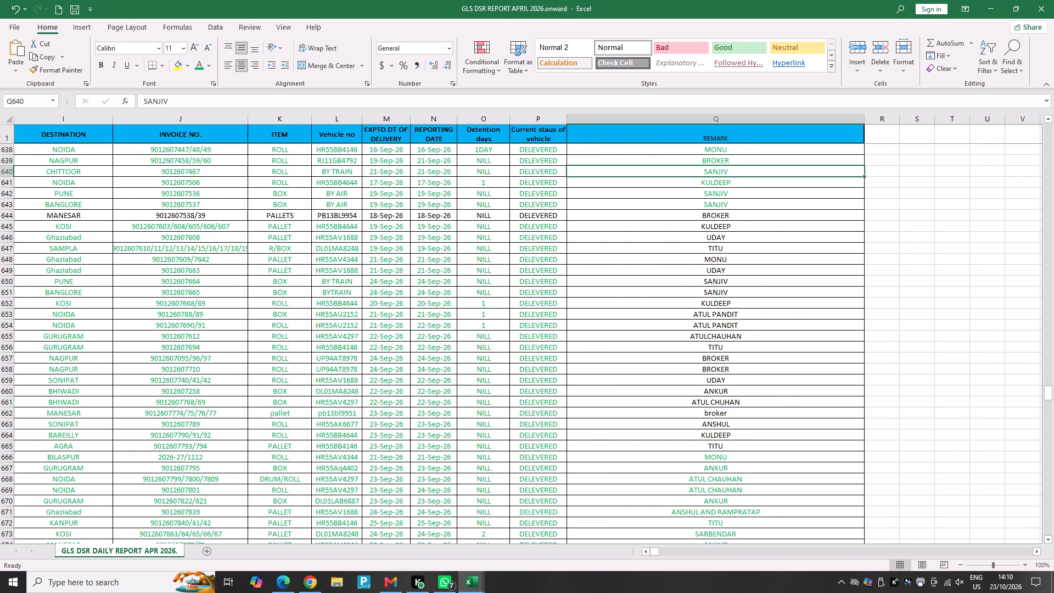
key(Up)
key(Left)
key(Up)
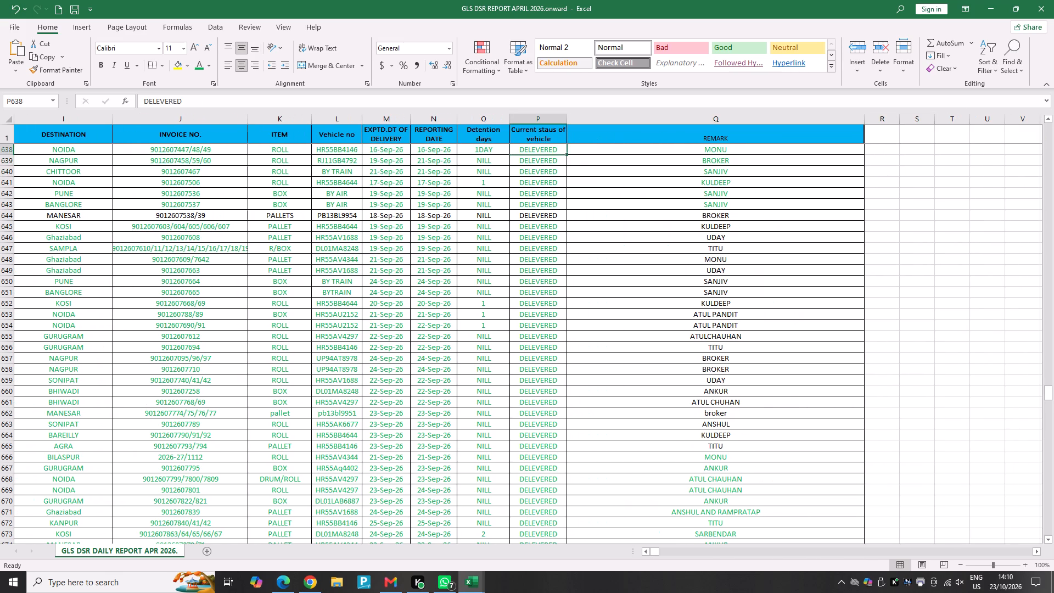
key(Up)
key(Up)
key(Up)
key(Up)
key(Right)
key(Down)
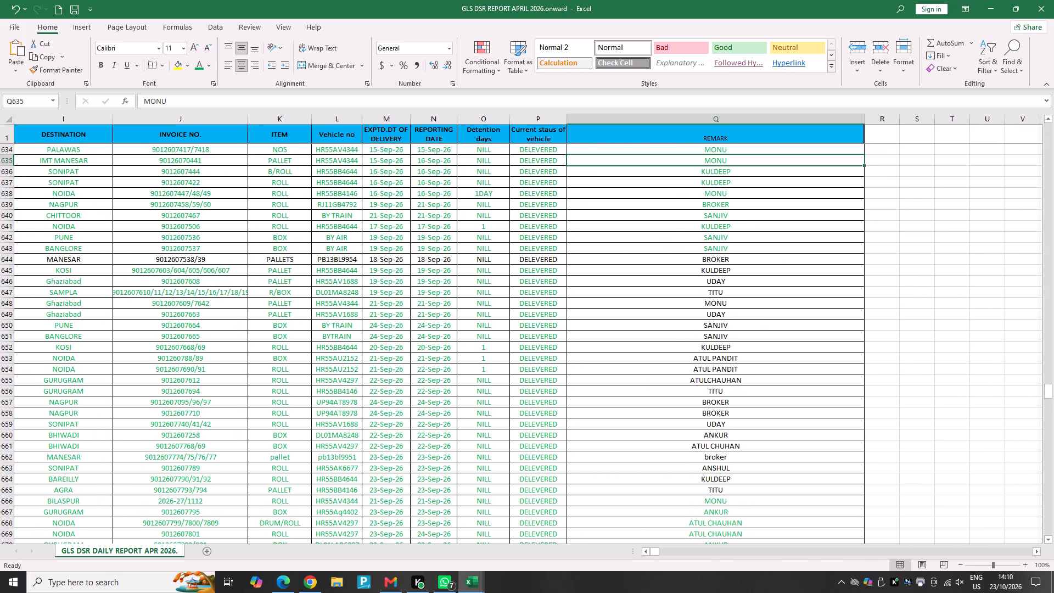
key(Down)
key(Up)
key(Up)
key(Up)
key(Up)
key(Up)
key(Up)
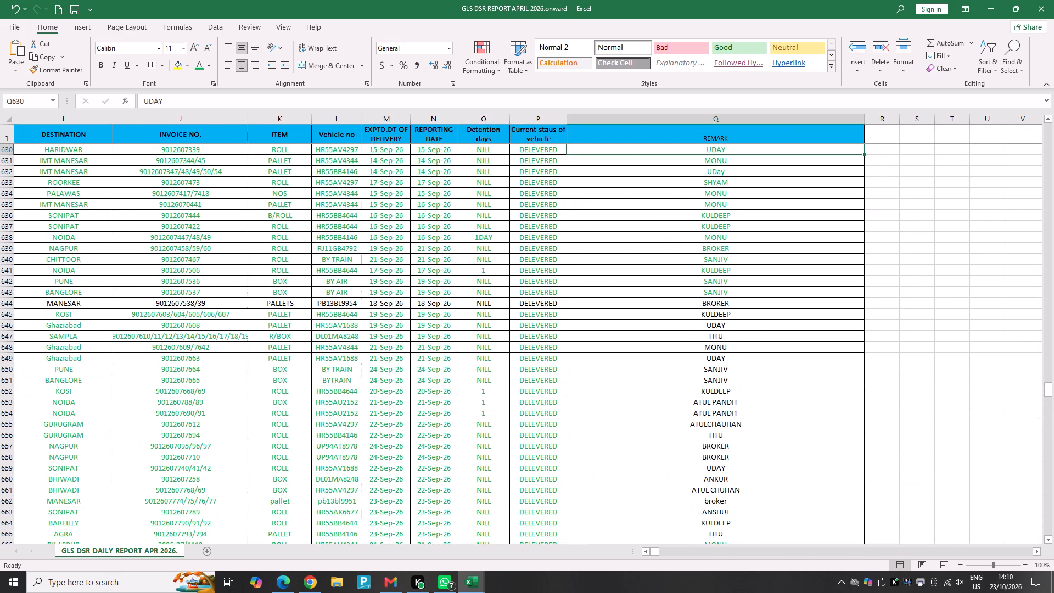
key(Down)
key(Down)
key(Down)
key(Down)
key(Down)
key(Down)
key(Down)
key(Down)
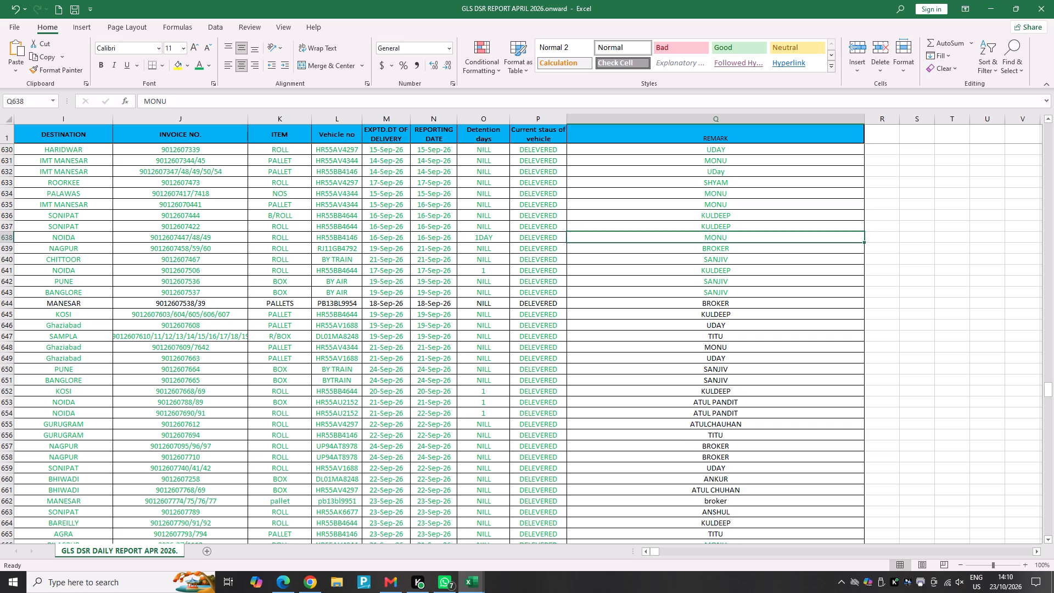
key(Down)
key(Down)
key(Down)
key(Down)
key(Down)
key(Down)
key(Down)
key(Down)
key(Down)
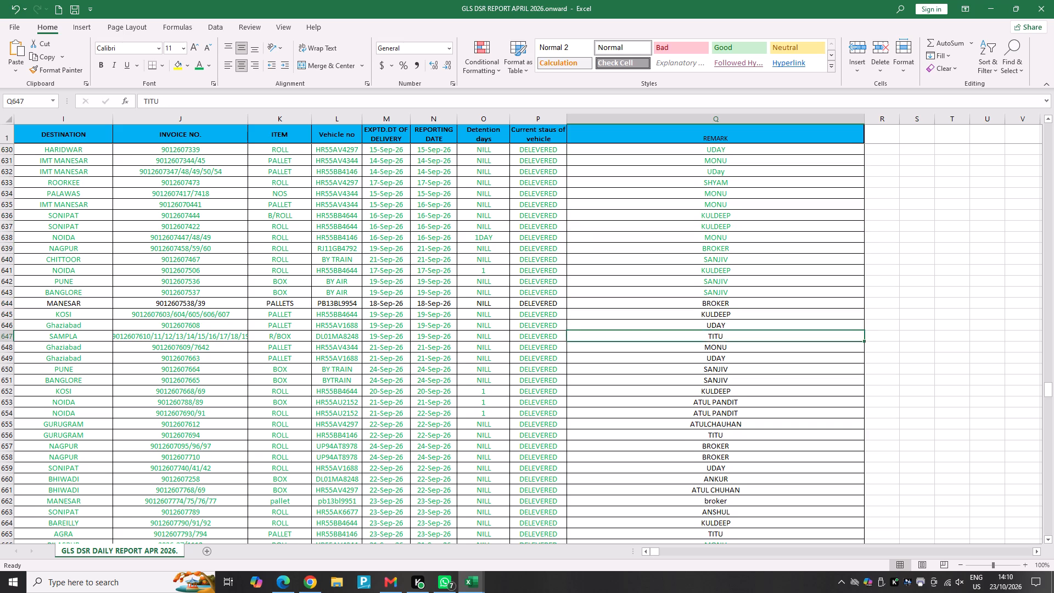
key(Down)
key(Down)
key(Down)
key(Down)
key(Down)
key(Down)
key(Down)
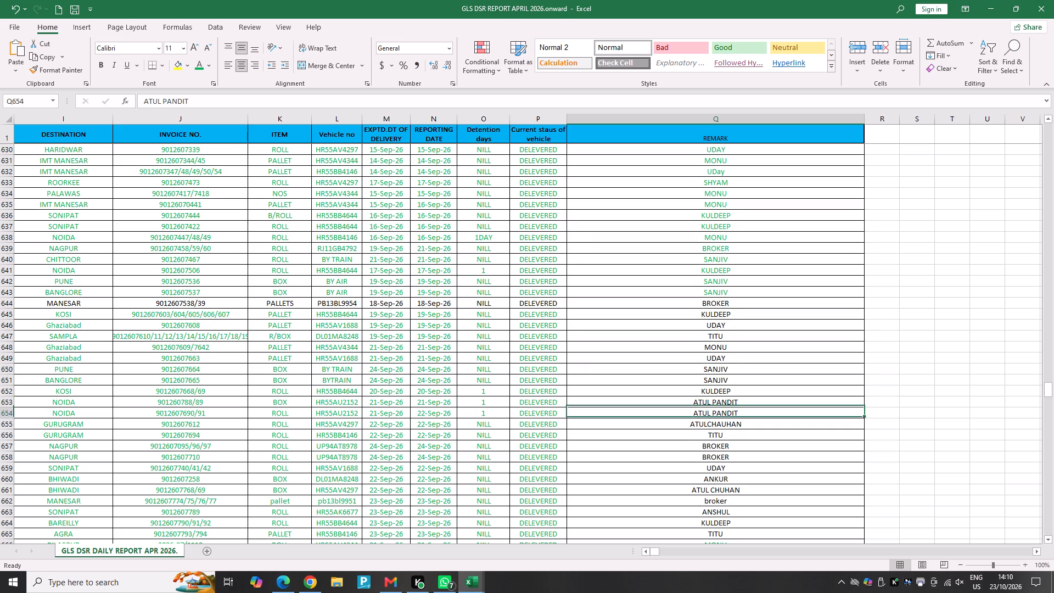
key(Down)
key(Down)
key(Down)
key(Down)
key(Down)
key(Down)
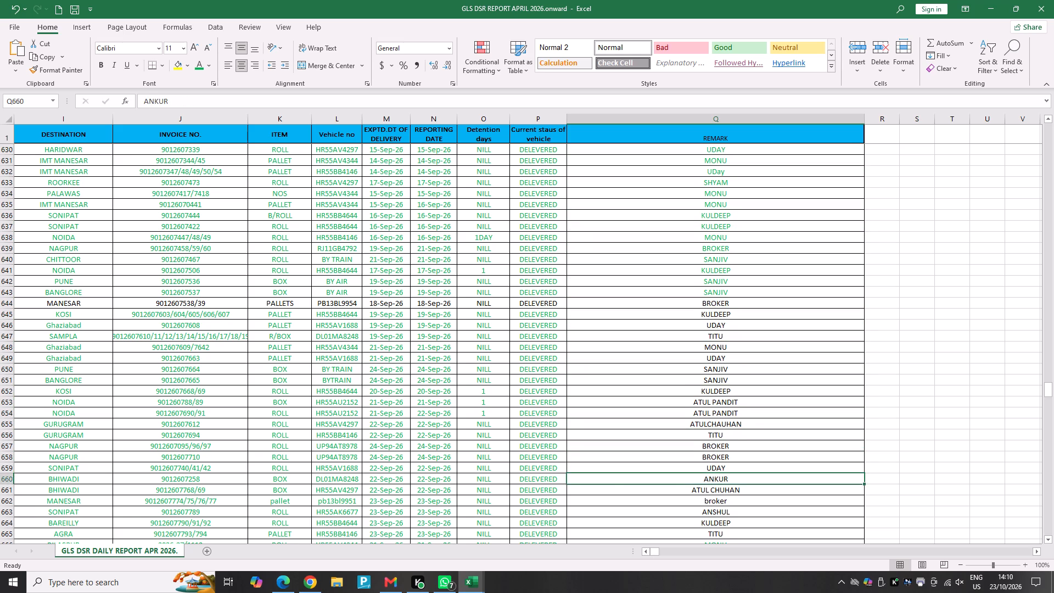
key(Left)
key(Left)
key(Left)
key(Right)
key(Right)
key(Right)
key(Down)
key(Down)
key(Down)
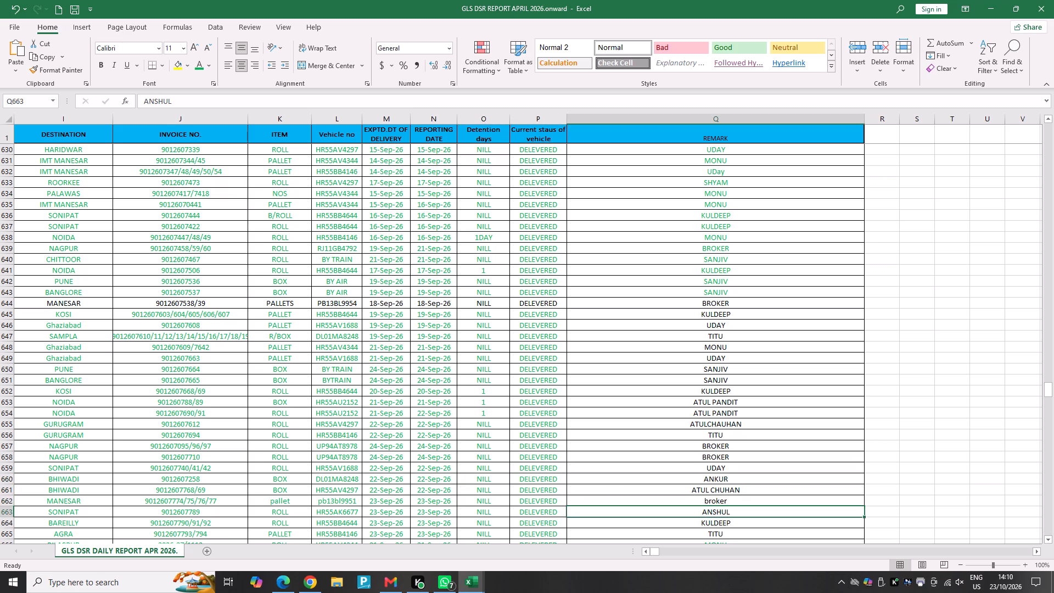
key(Down)
key(Down)
key(Down)
key(Down)
key(Down)
key(Up)
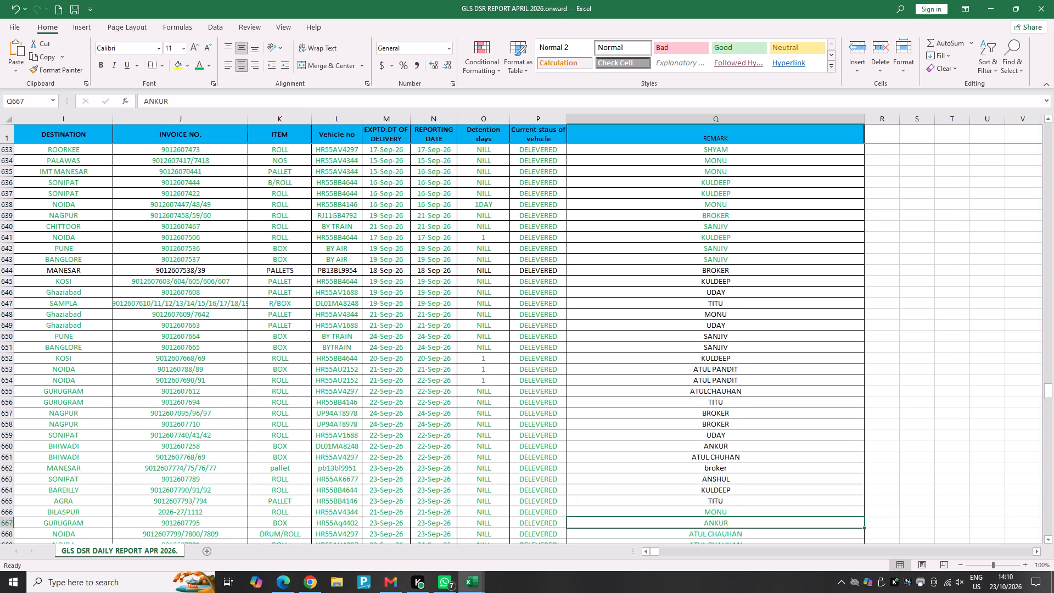
key(Down)
key(Down)
key(Down)
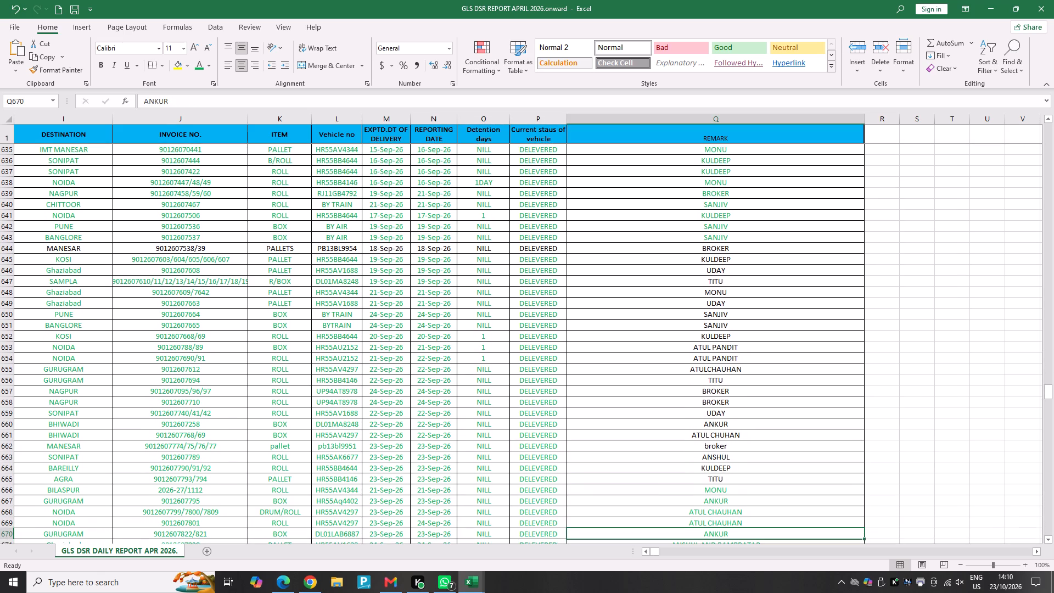
key(Down)
key(Down)
key(Down)
key(Down)
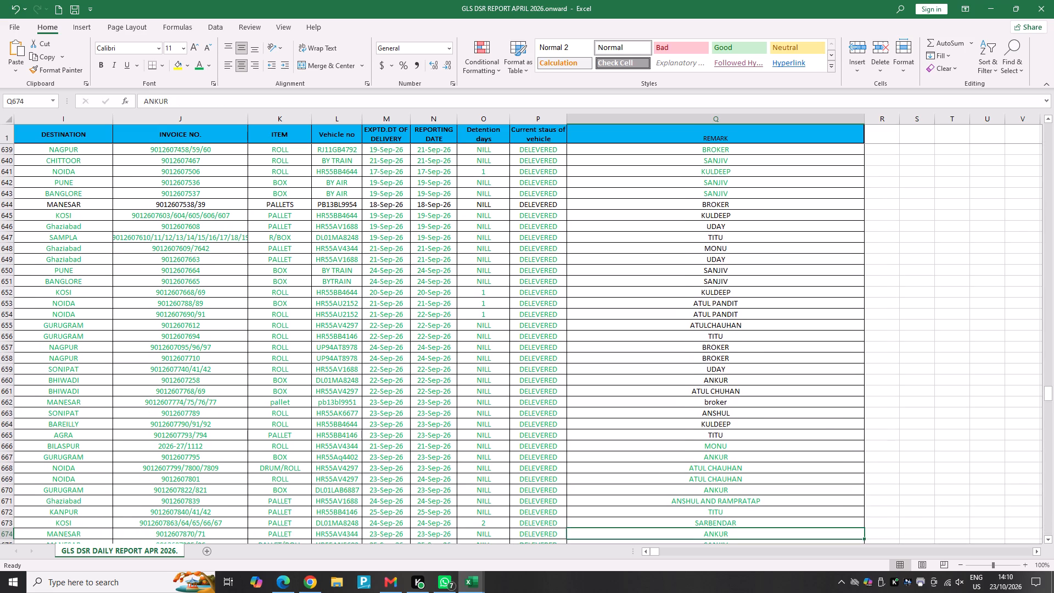
key(Up)
key(Down)
key(Down)
key(Up)
key(Down)
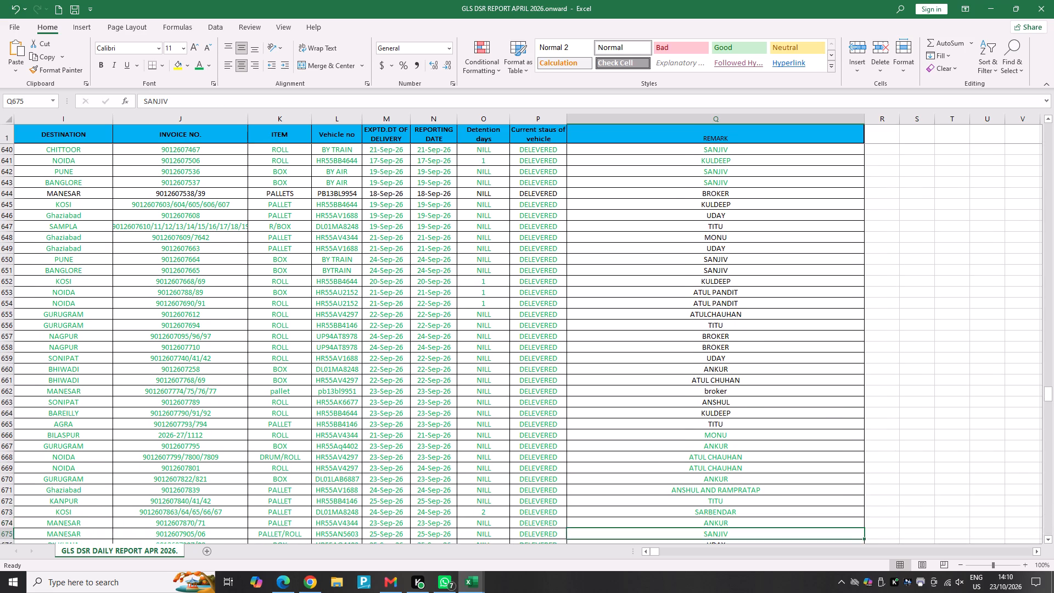
key(Down)
key(Down)
key(Down)
key(Down)
key(Down)
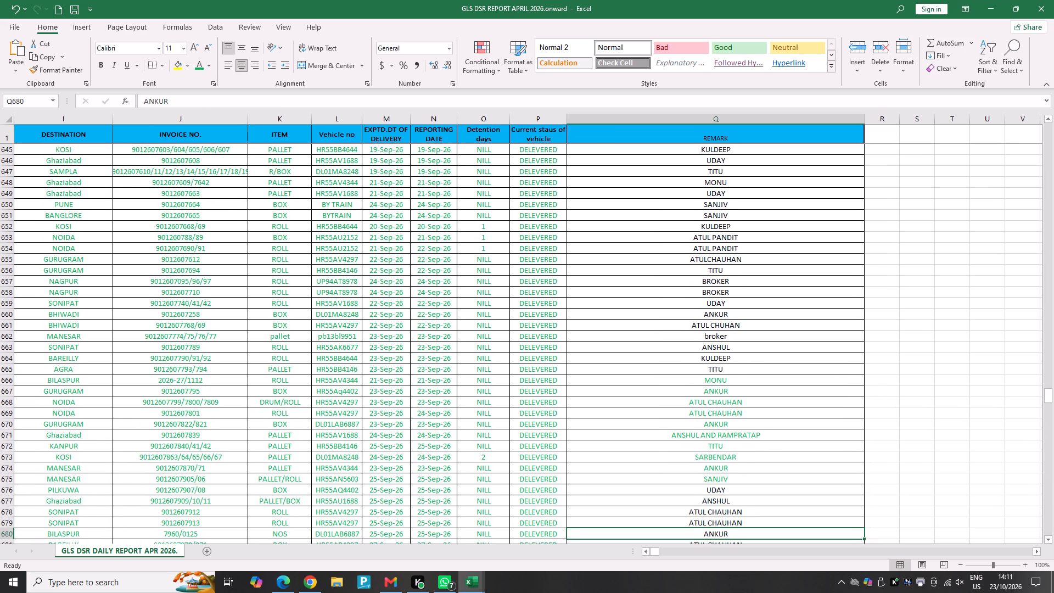
key(Down)
key(Down)
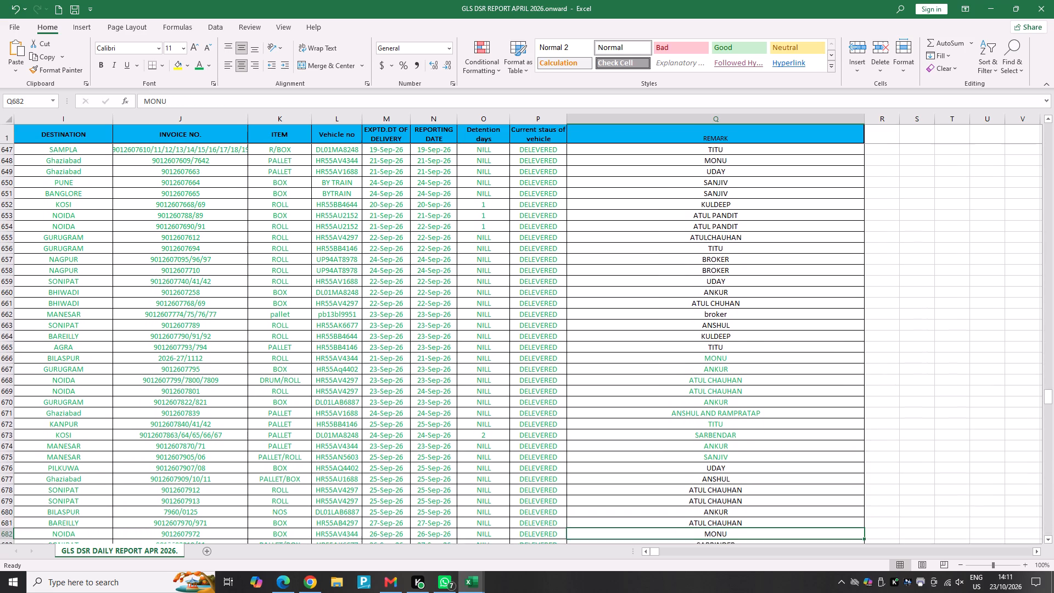
key(Down)
key(Down)
key(Down)
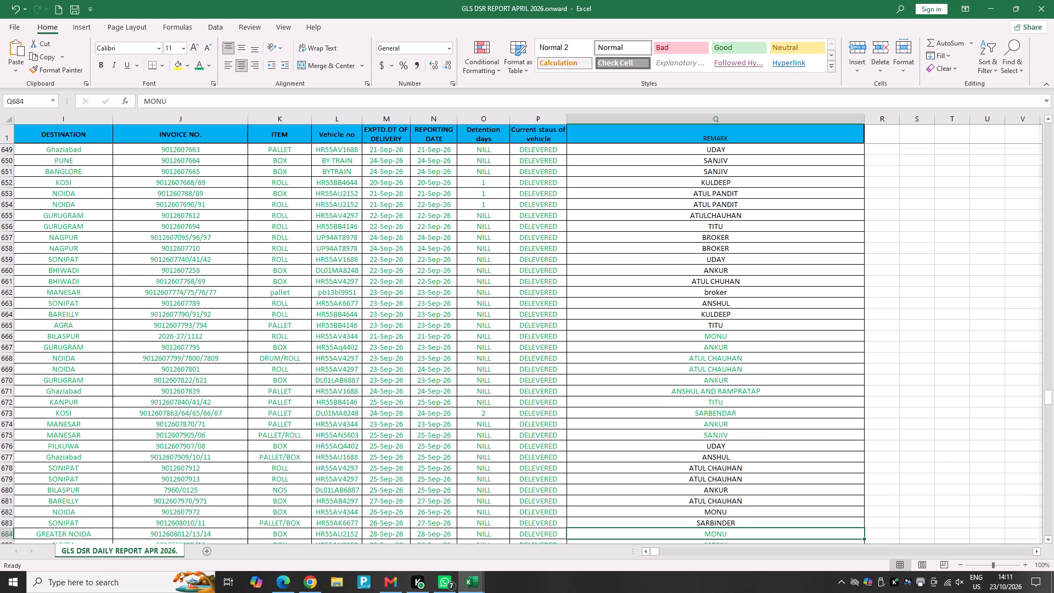
key(Down)
key(Down)
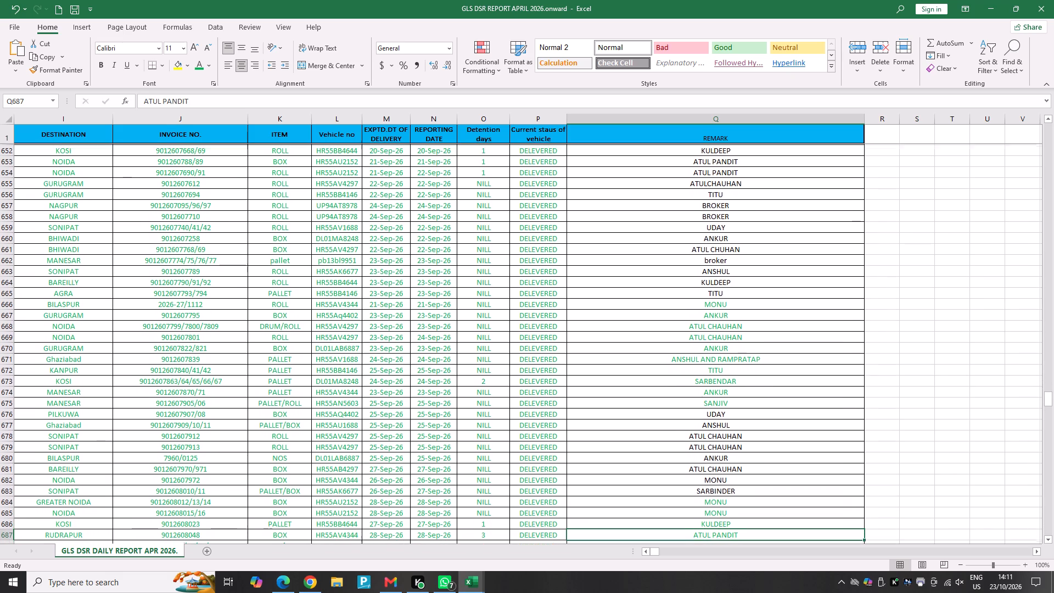
key(Down)
key(Down)
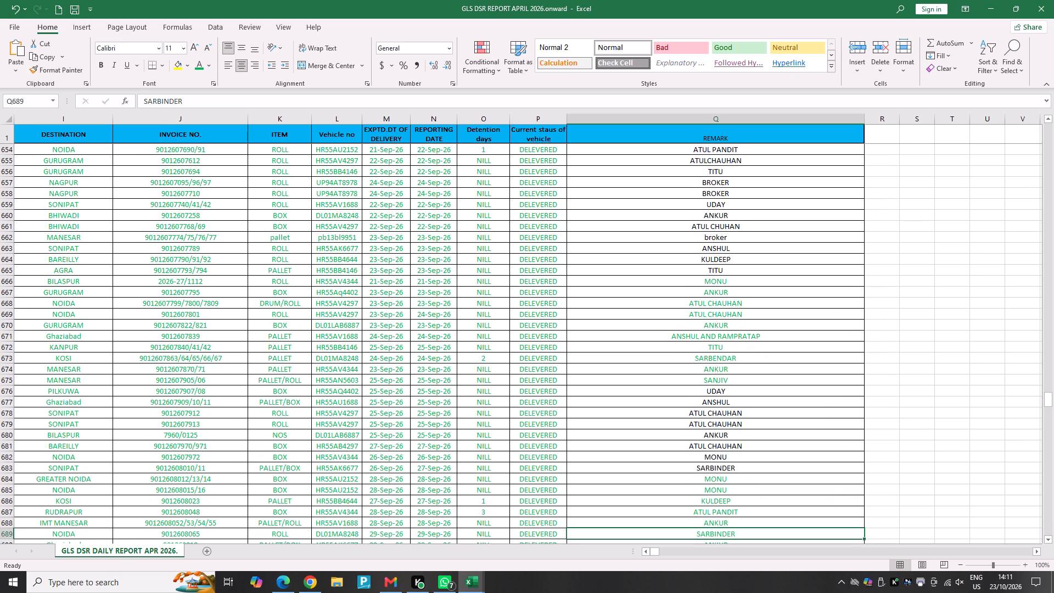
key(Up)
key(Down)
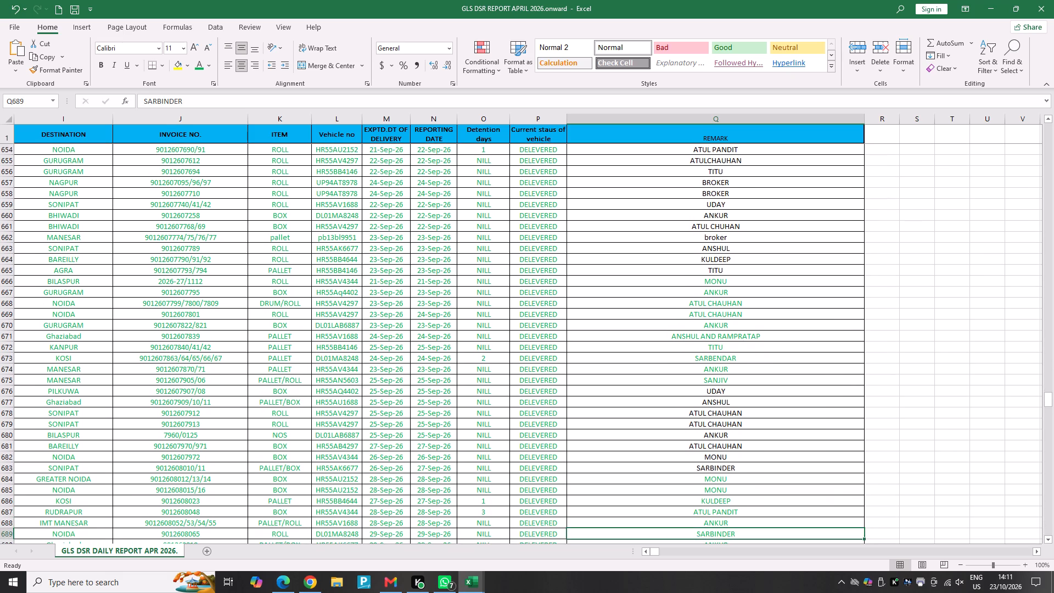
Review the remarks from the Ghaziabad shipment in row 690 into October, through the NOIDA and Ghaziabad shipments in rows 704 and 705.
key(Down)
key(Down)
key(Down)
key(Down)
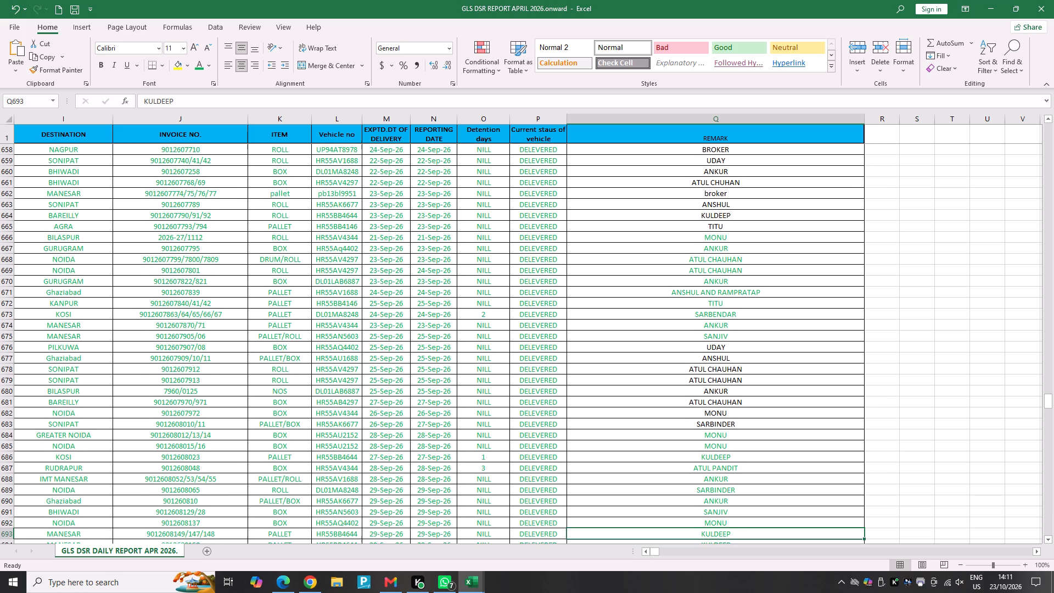
key(Down)
key(Down)
key(Down)
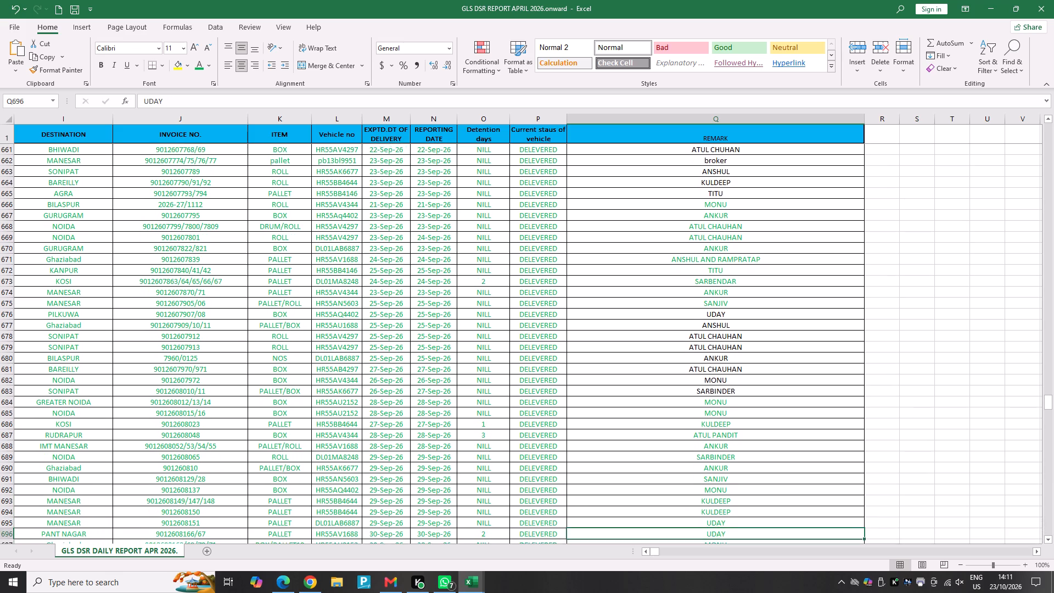
key(Down)
key(Down)
key(Down)
key(Down)
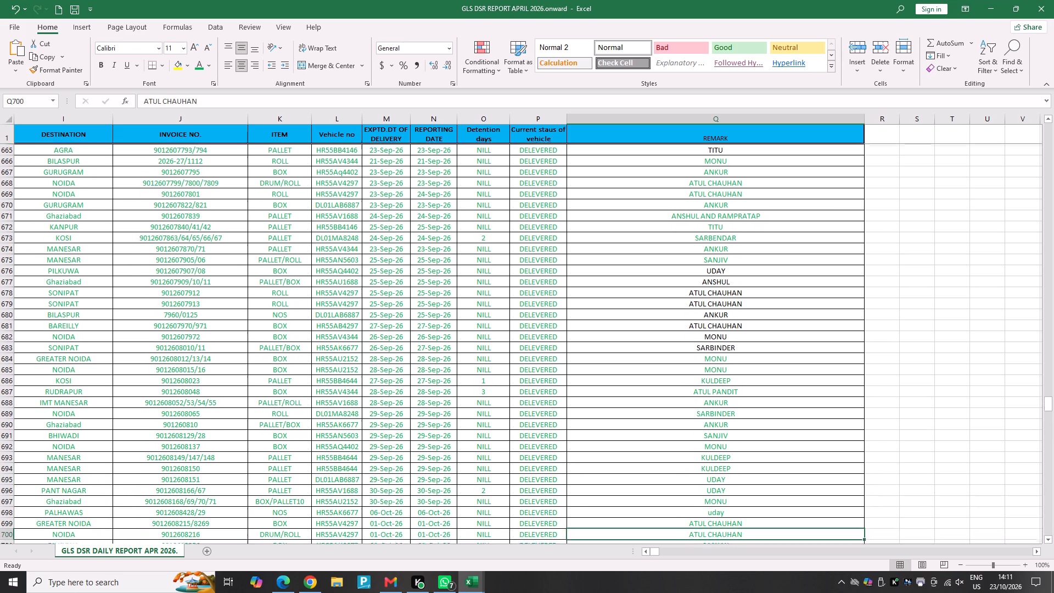
key(Down)
key(Down)
key(Down)
key(Down)
key(Down)
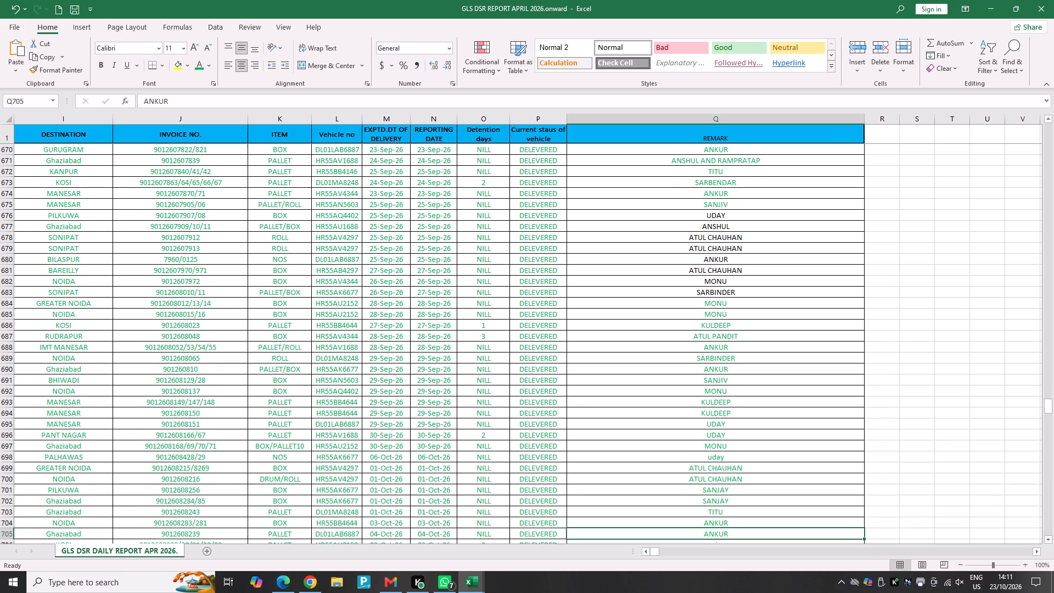
key(Up)
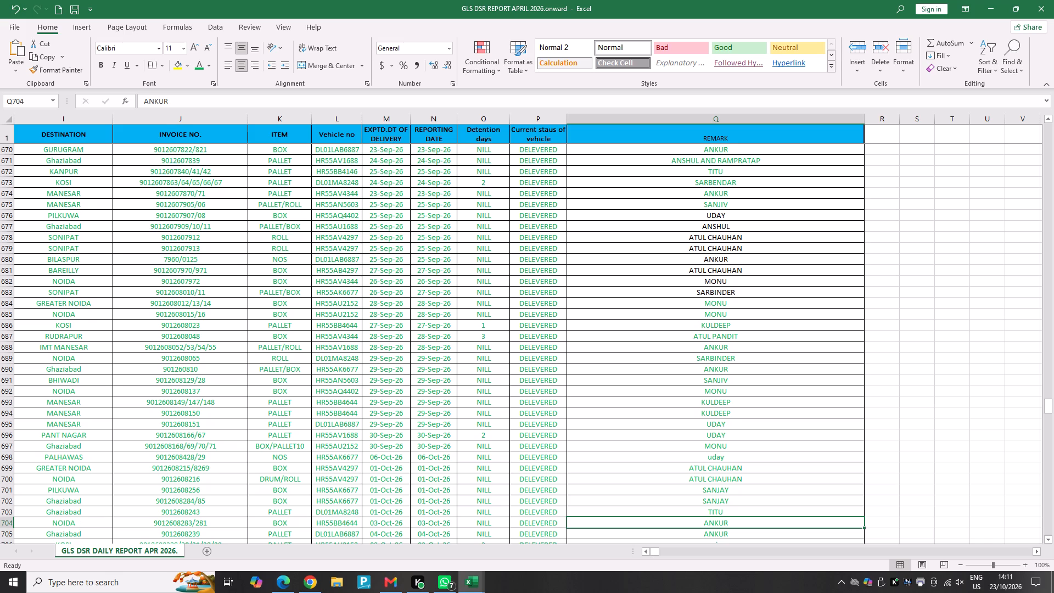
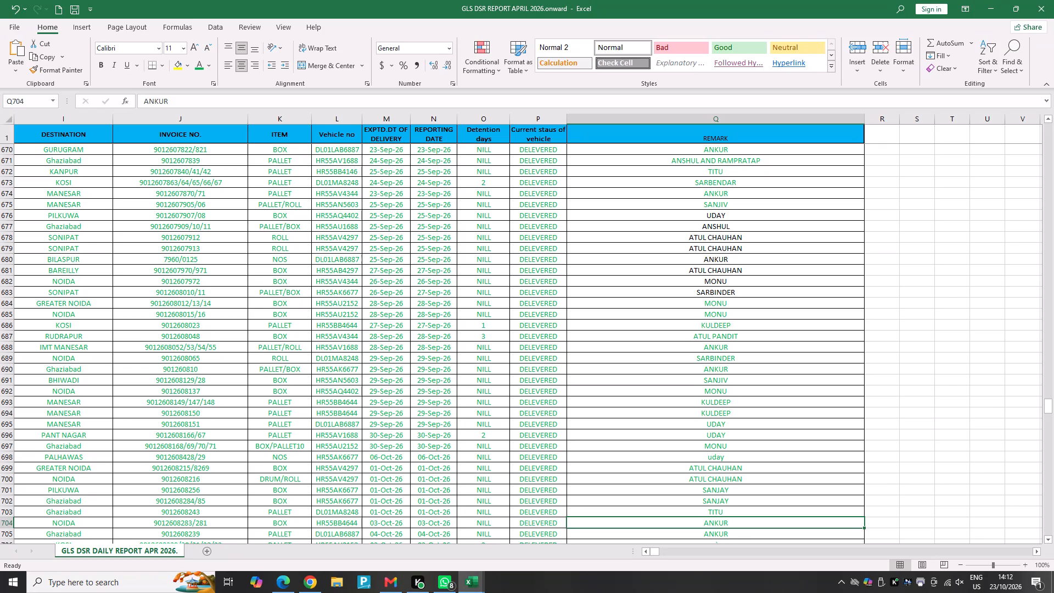
key(Up)
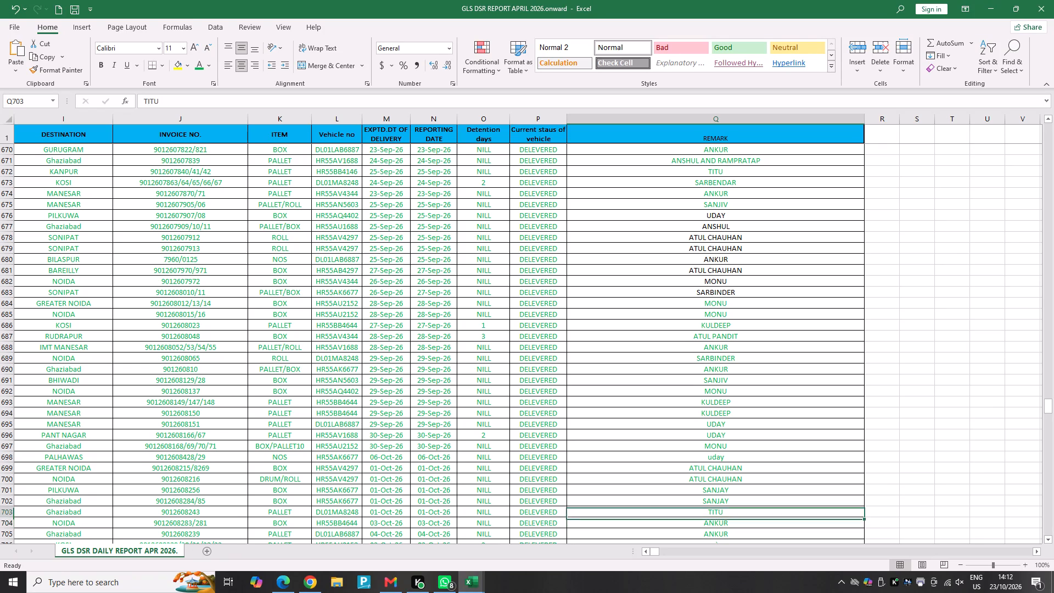
key(Up)
key(Up)
key(Up)
key(Up)
key(Up)
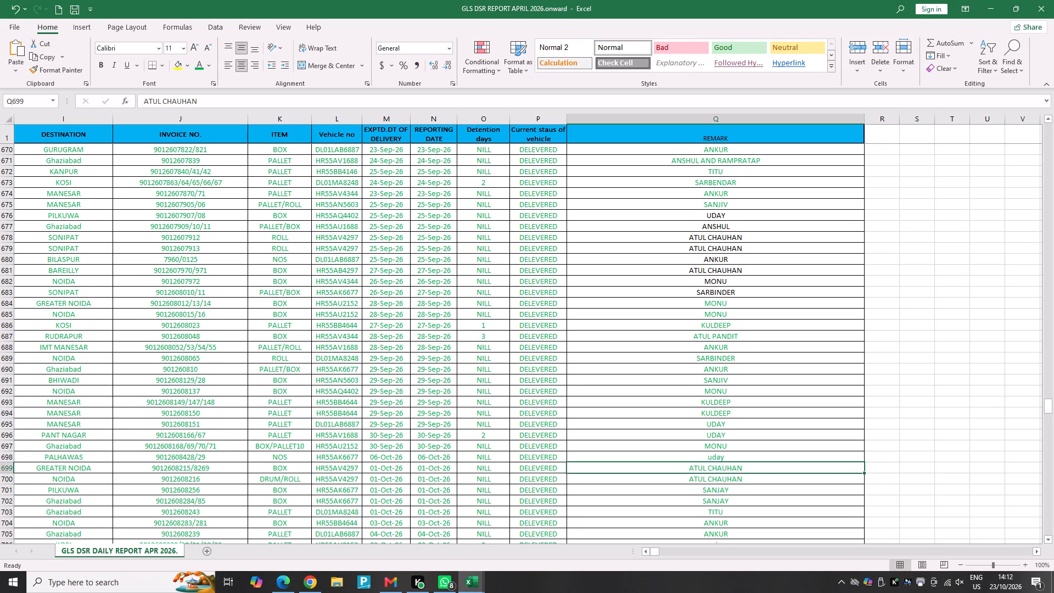
key(Up)
key(Up)
key(Up)
key(Up)
key(Up)
key(Up)
key(Up)
key(Up)
key(Up)
key(Up)
key(Up)
key(Up)
key(Up)
key(Up)
key(Up)
key(Up)
key(Up)
key(Up)
key(Up)
key(Up)
key(Up)
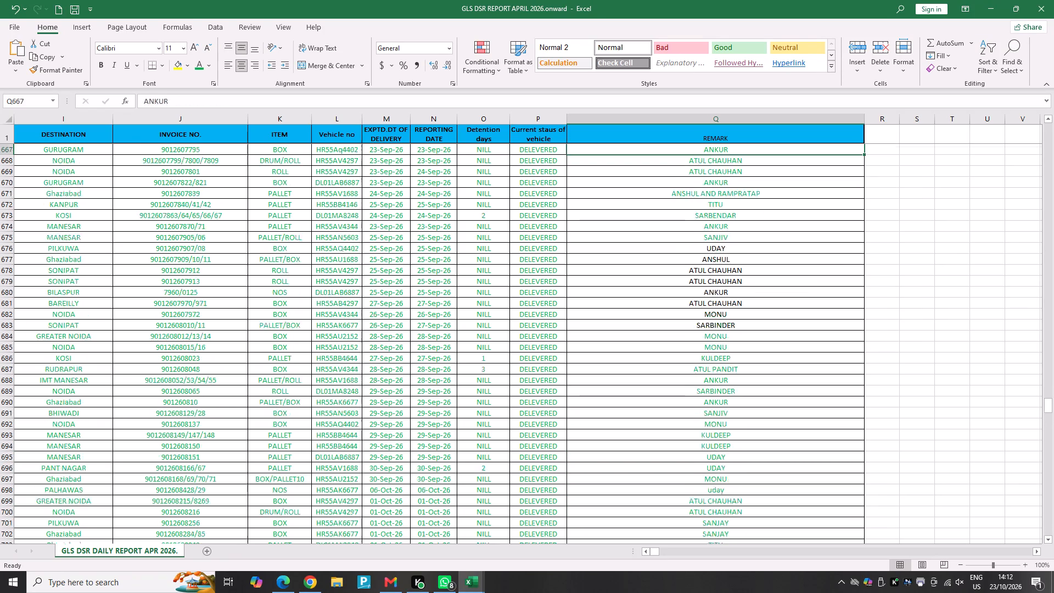
key(Up)
key(Up)
key(Up)
key(Up)
key(Up)
key(Up)
key(Up)
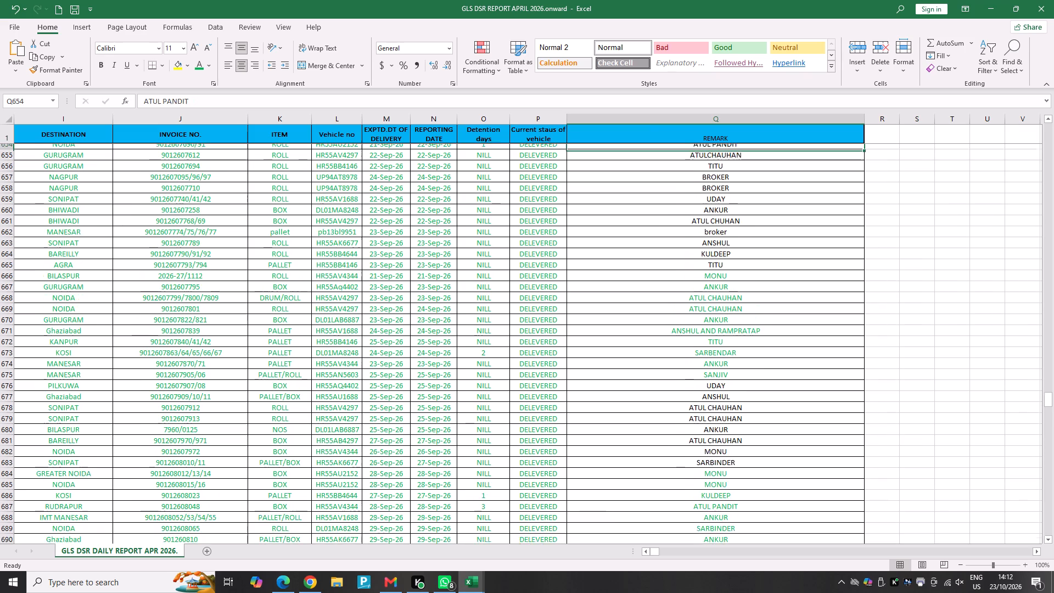
key(Up)
key(Up)
key(Up)
key(Up)
key(Up)
key(Up)
key(Up)
key(Up)
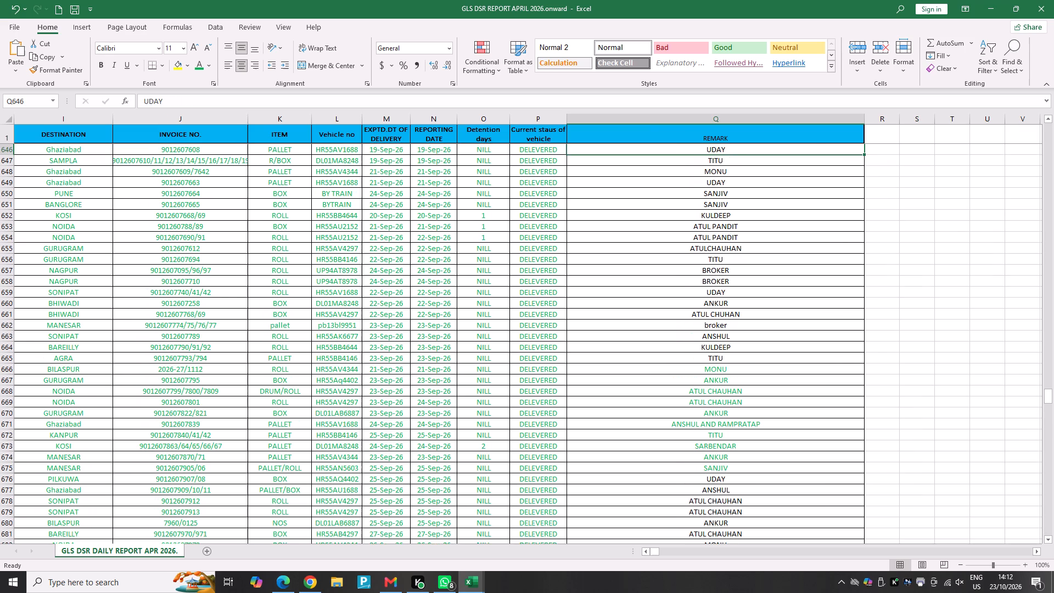
key(Up)
key(Up)
key(Up)
key(Down)
key(Down)
key(Down)
key(Down)
key(Down)
key(Down)
key(Down)
key(Down)
key(Down)
key(Down)
key(Down)
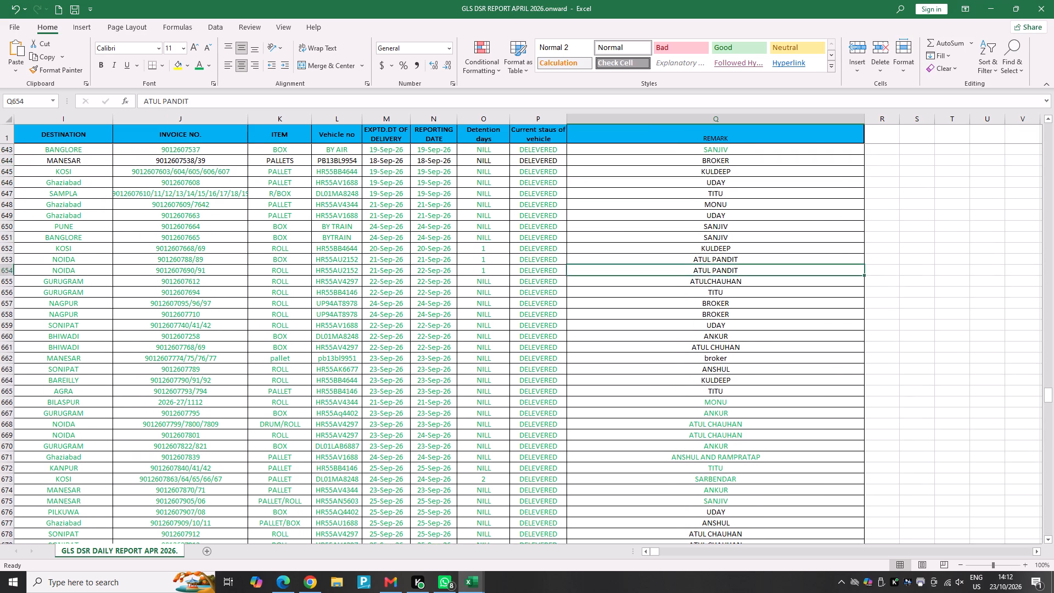
key(Down)
key(Down)
key(Down)
key(Down)
key(Down)
key(Down)
key(Down)
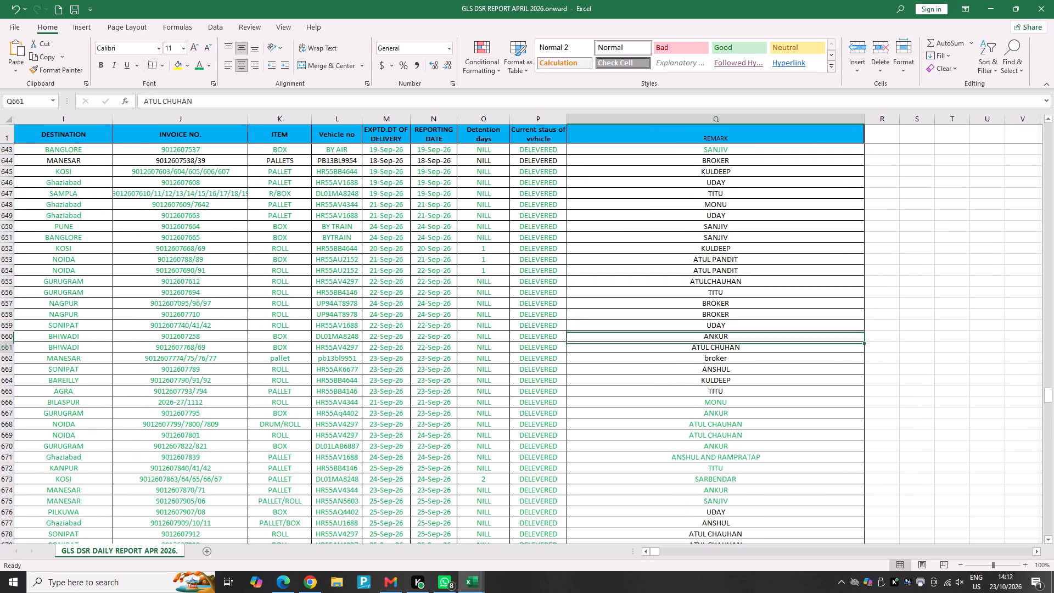
key(Down)
key(Up)
key(Up)
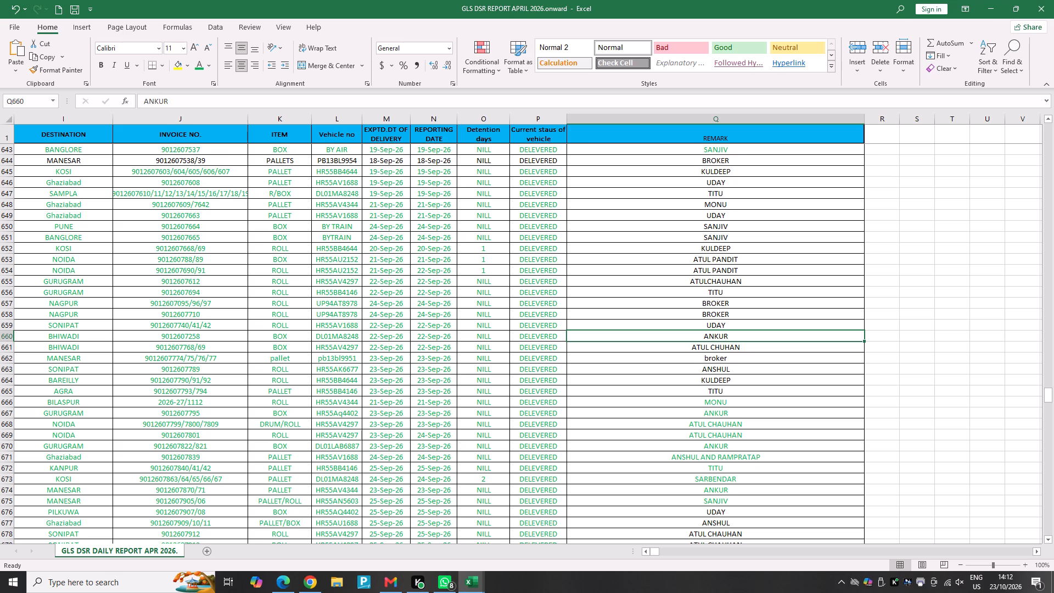
Examine the remarks from the BHIWADI shipment in row 661 down to the GURUGRAM and Ghaziabad shipments in rows 670 and 671.
key(Down)
key(Down)
key(Down)
key(Down)
key(Down)
key(Down)
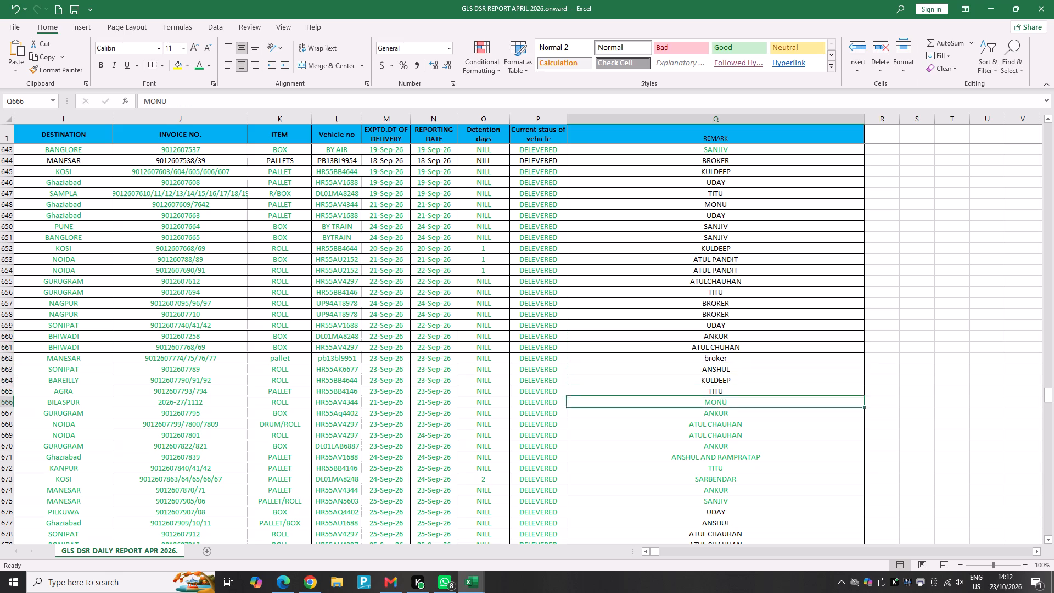
key(Down)
key(Down)
key(Down)
key(Down)
key(Down)
key(Up)
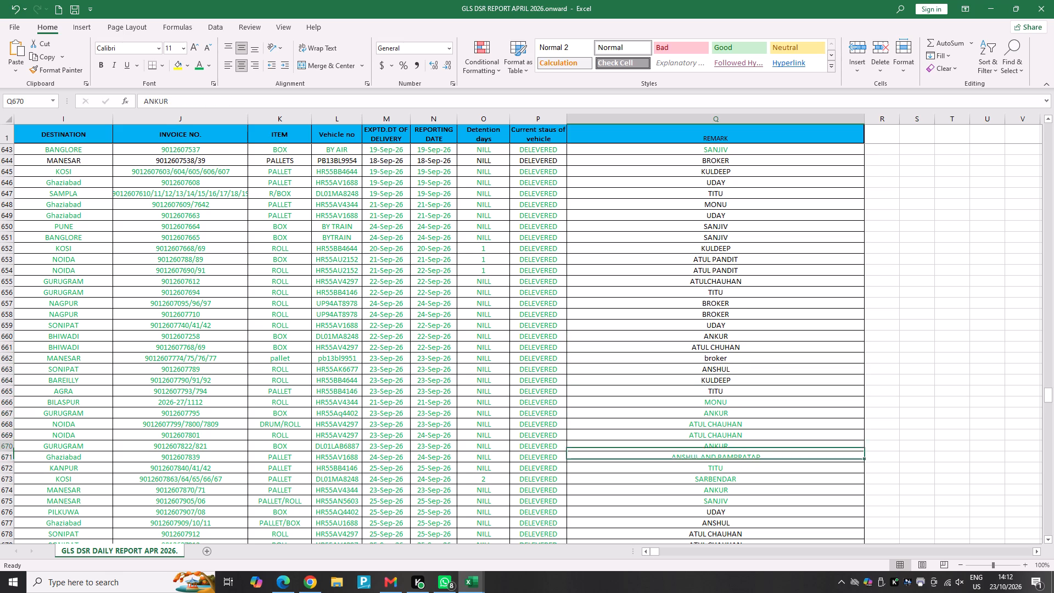
Read down the REMARK column from the Ghaziabad shipment in row 671 to the BILASPUR and BAREILLY shipments in rows 680 and 681.
key(Down)
key(Down)
key(Down)
key(Down)
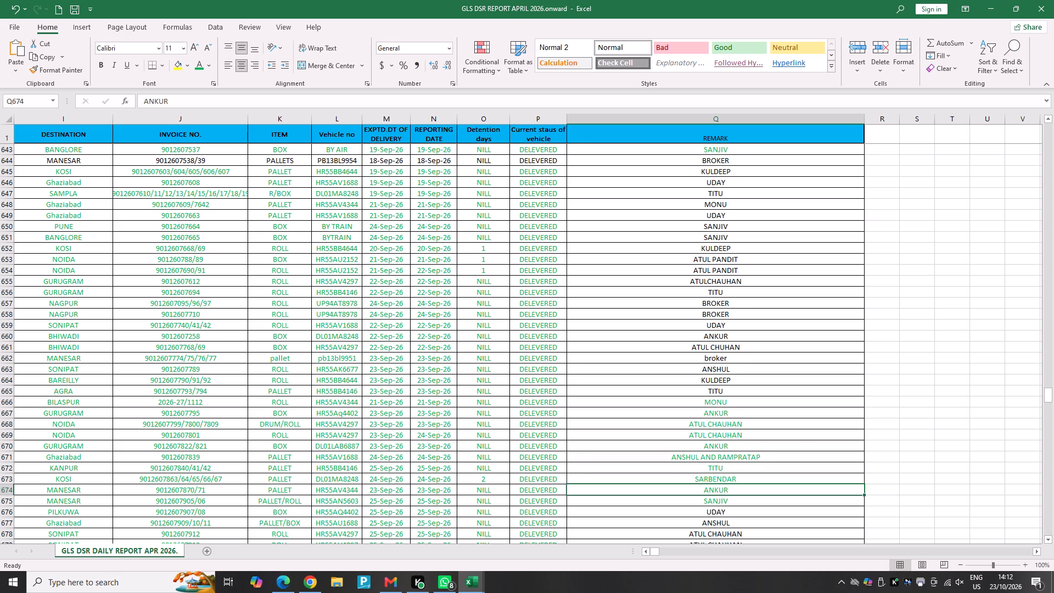
key(Down)
key(Down)
key(Down)
key(Down)
key(Down)
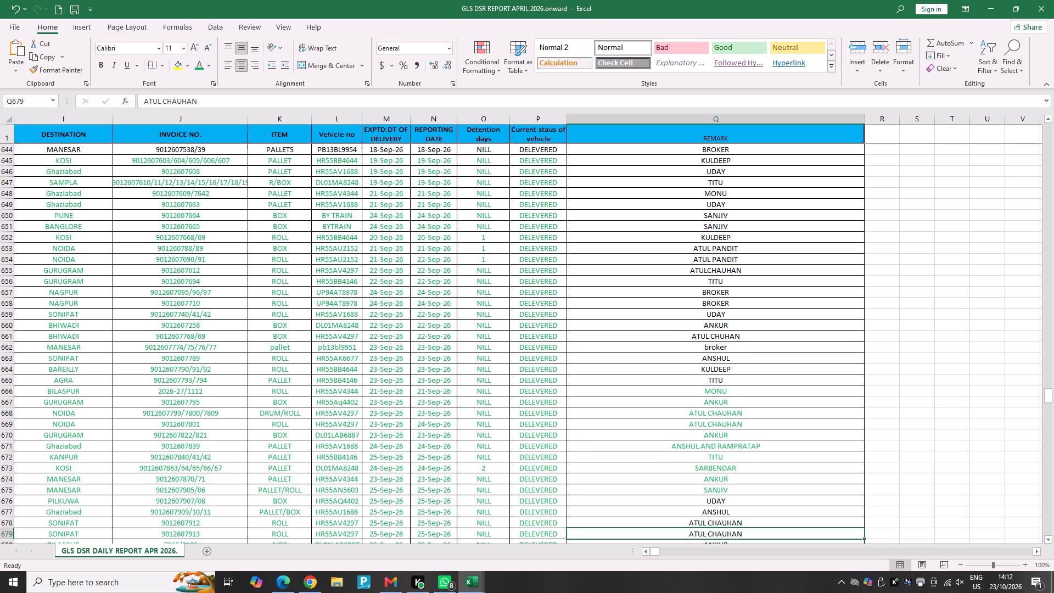
key(Down)
key(Down)
key(Up)
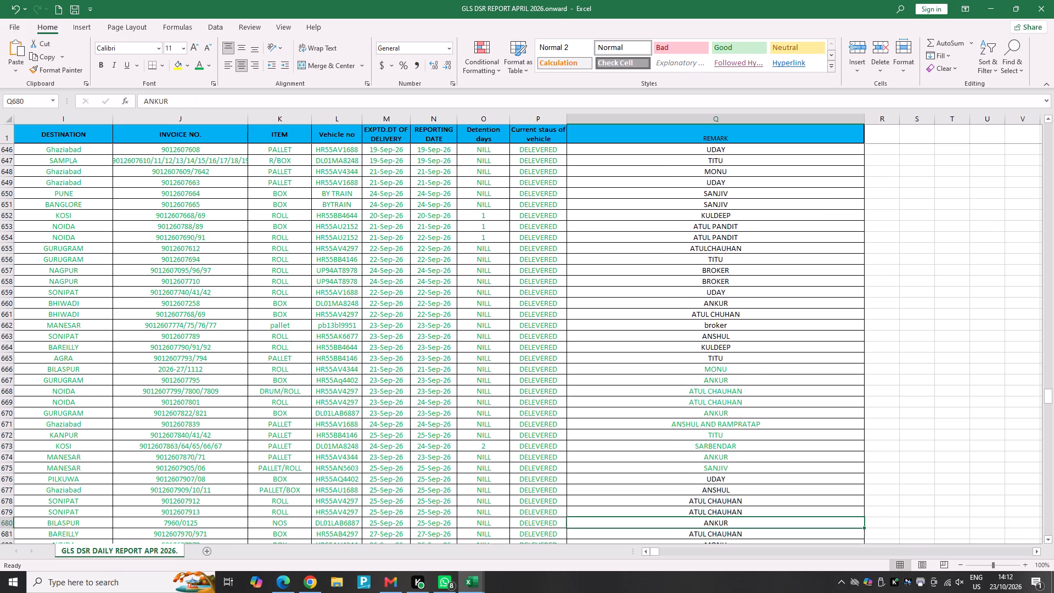
key(Down)
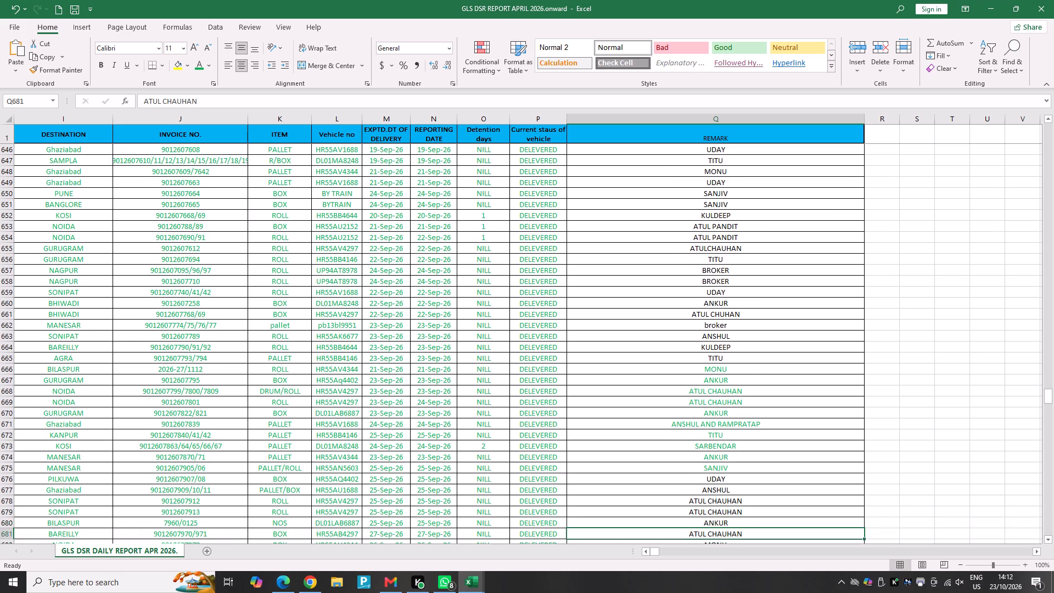
key(Up)
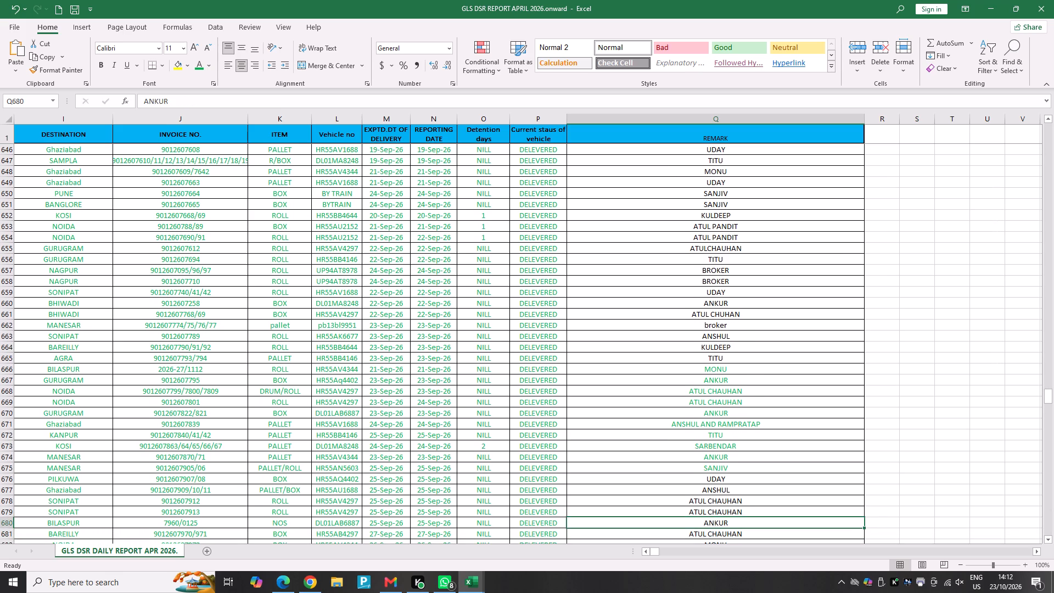
Check the drivers in the REMARK column from the BAREILLY shipment in row 681 to the Ghaziabad shipment in row 690.
key(Down)
key(Down)
key(Down)
key(Down)
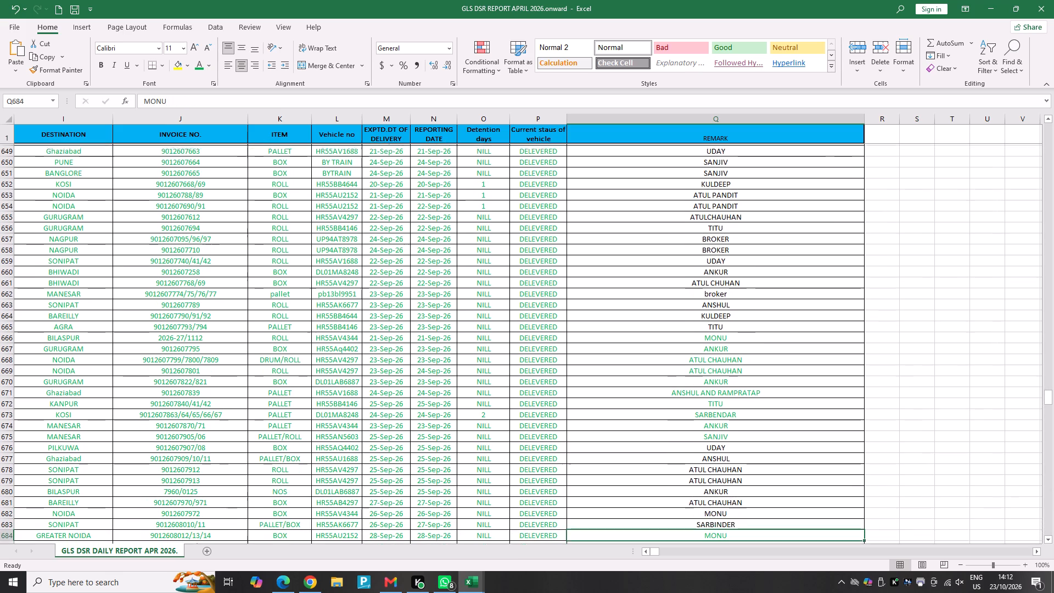
key(Down)
key(Down)
key(Down)
key(Down)
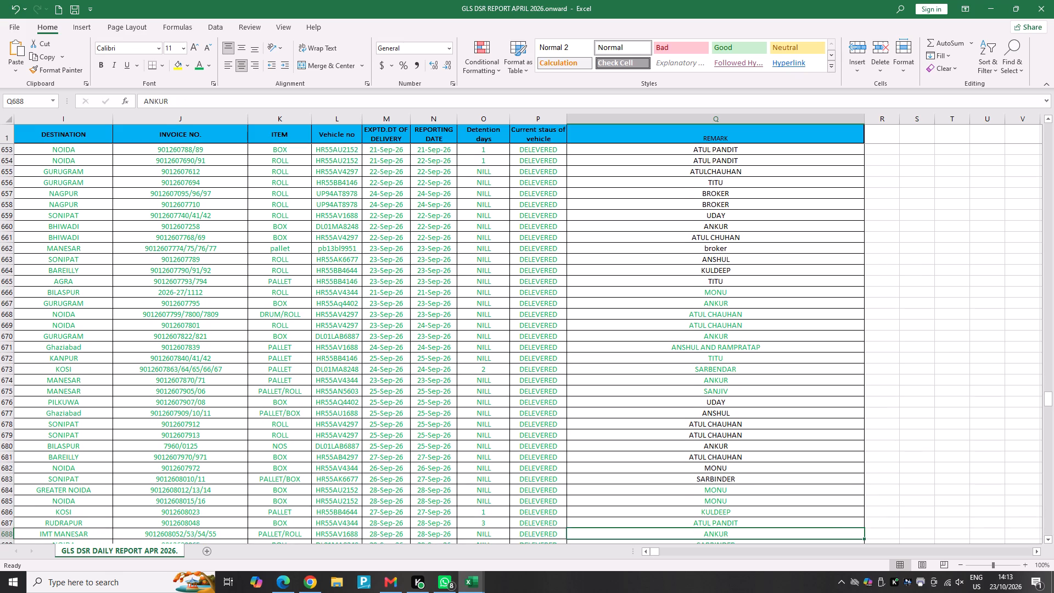
key(Down)
key(Down)
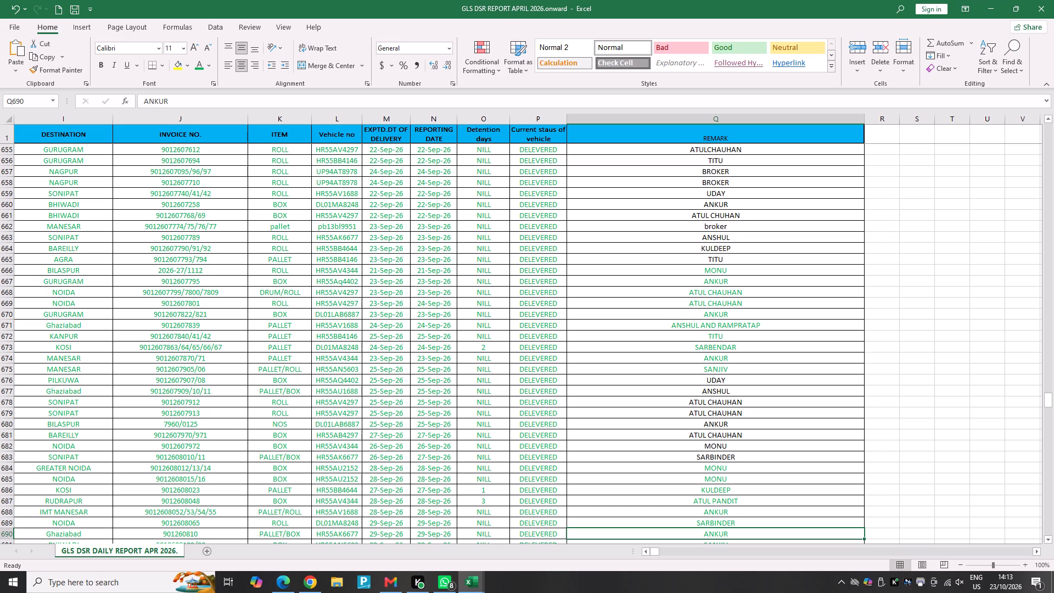
Review the remarks from the BHIWADI shipment in row 691 to the first October shipments for GREATER NOIDA and NOIDA in rows 699 and 700.
key(Down)
key(Down)
key(Down)
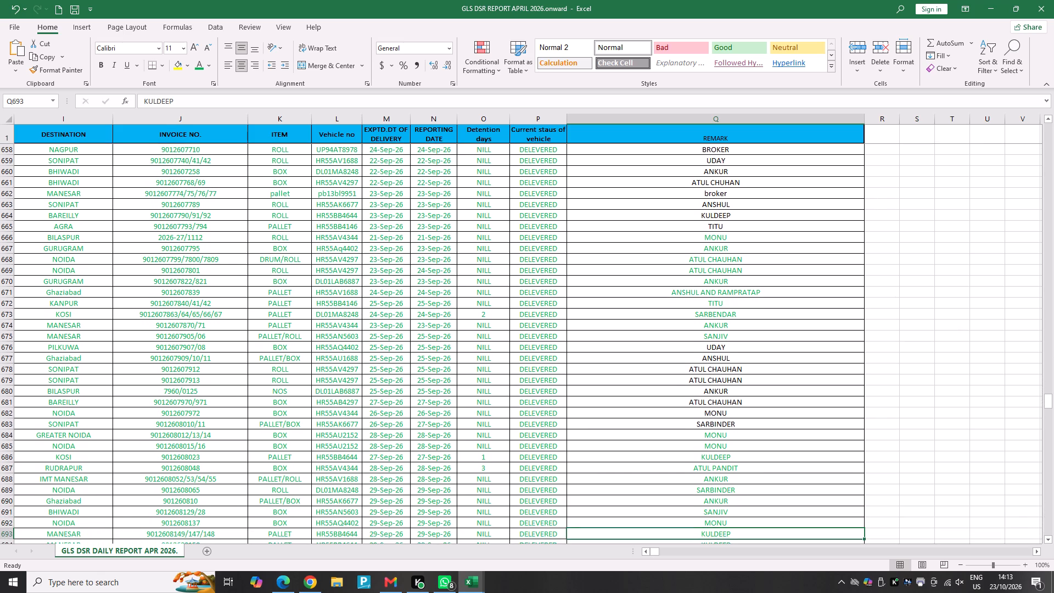
key(Down)
key(Down)
key(Down)
key(Down)
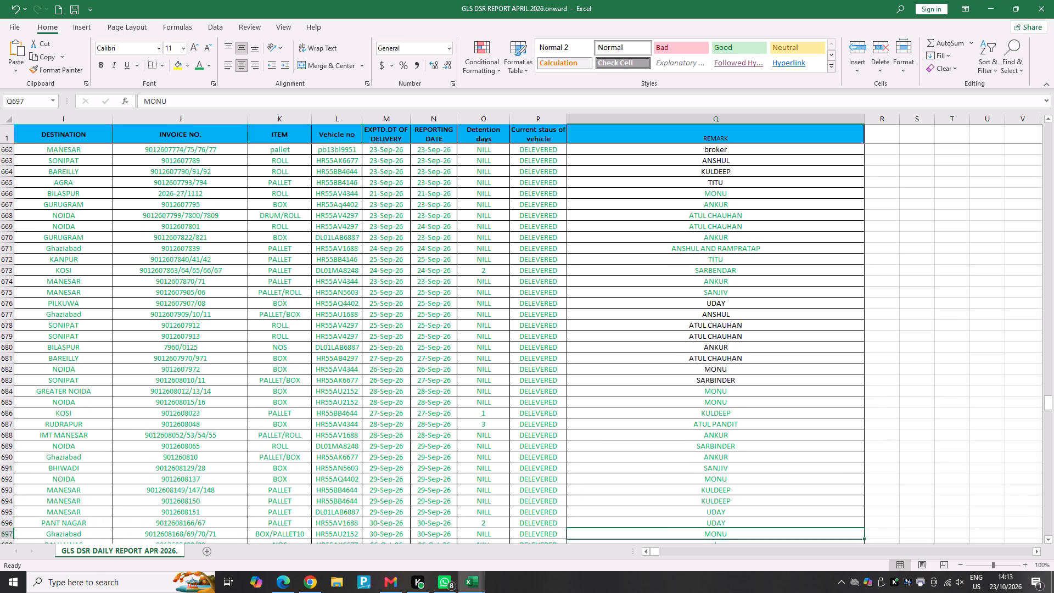
key(Down)
key(Down)
key(Down)
key(Up)
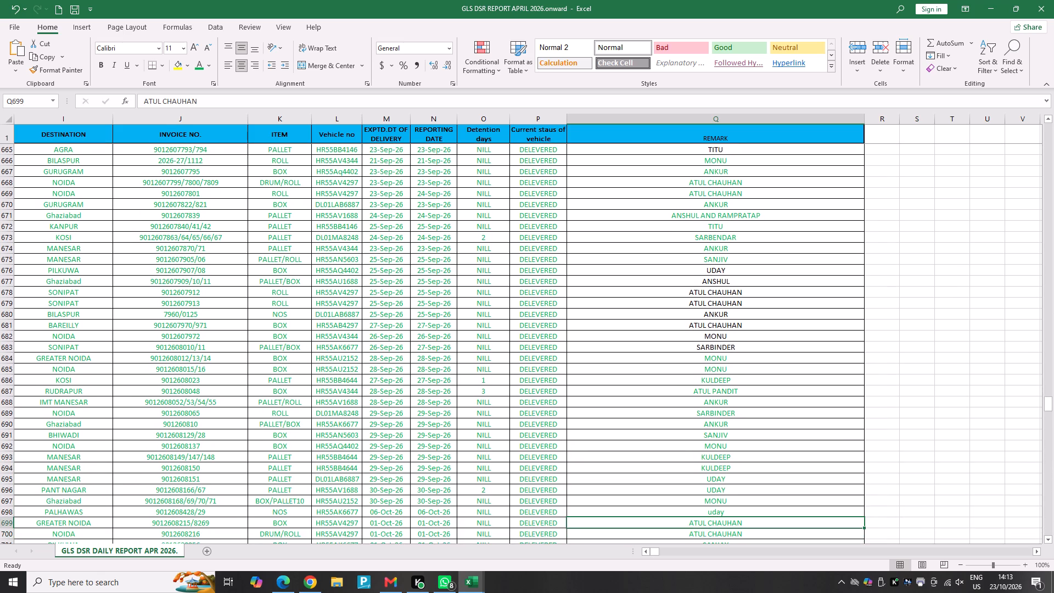
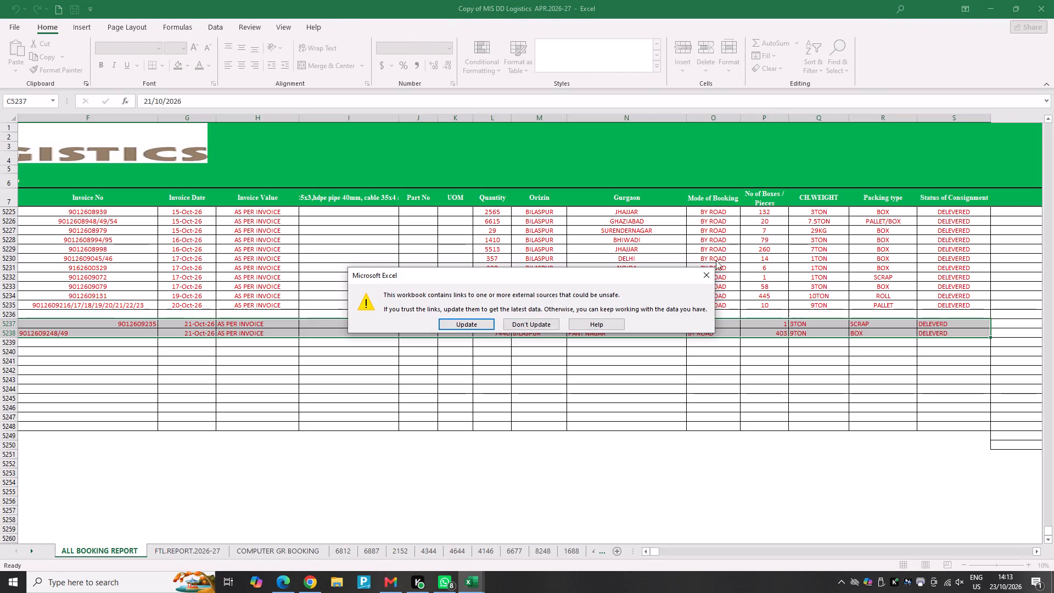
Dismiss the external-links notice for the Copy of MIS DD Logistics APR.2026-27 workbook without updating the links.
click(696, 273)
click(706, 273)
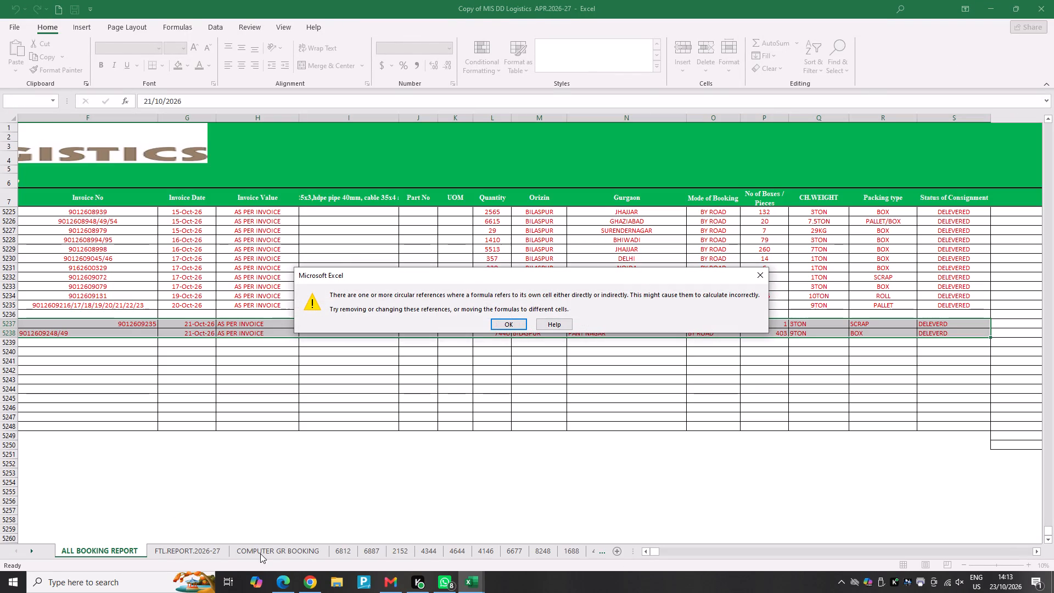
Examine the 28-Sep-26 GREENEDGE ECO SOLUTION shipment with invoice EXP607 in the COMPUTER GR BOOKING sheet, from its driver name back to its date.
click(260, 553)
click(517, 321)
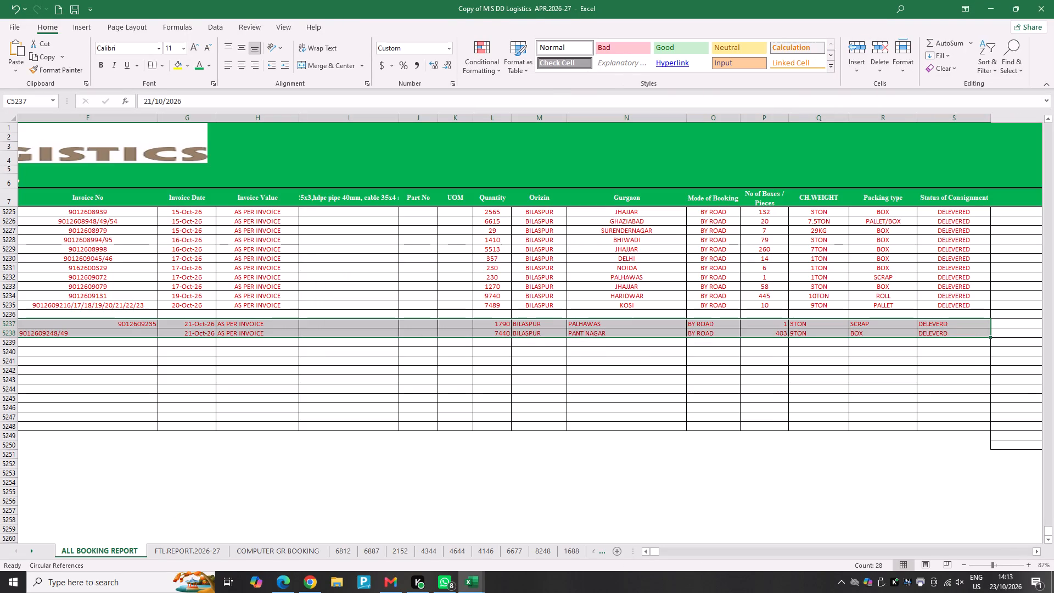
click(296, 551)
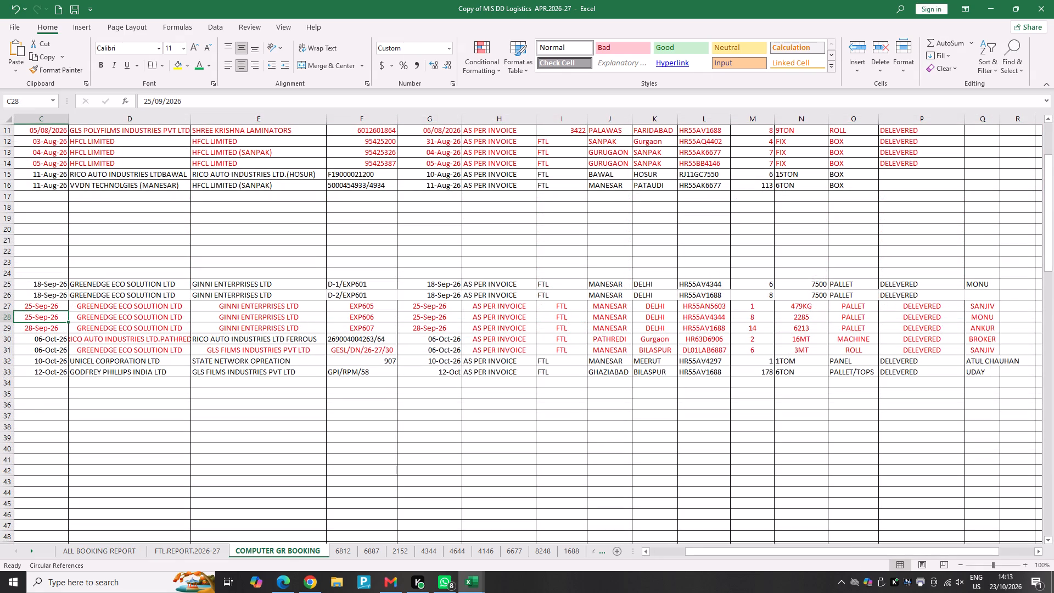
click(988, 330)
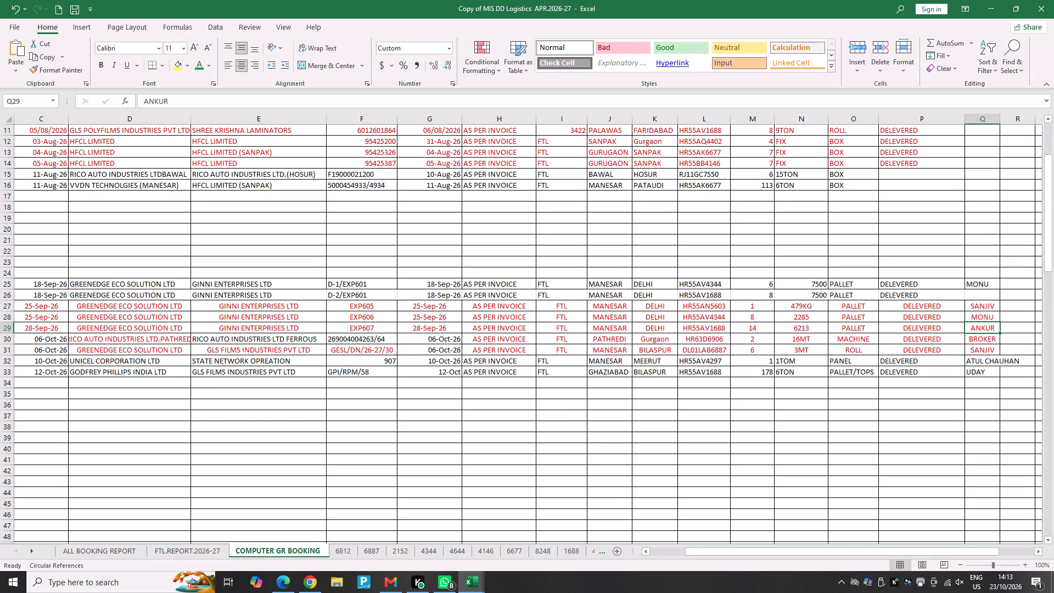
key(Left)
key(Left)
key(Left)
key(Left)
key(Left)
key(Left)
key(Left)
key(Left)
key(Left)
key(Left)
key(Left)
key(Left)
key(Left)
key(Left)
key(Left)
key(Left)
key(Left)
key(Left)
key(Left)
key(Left)
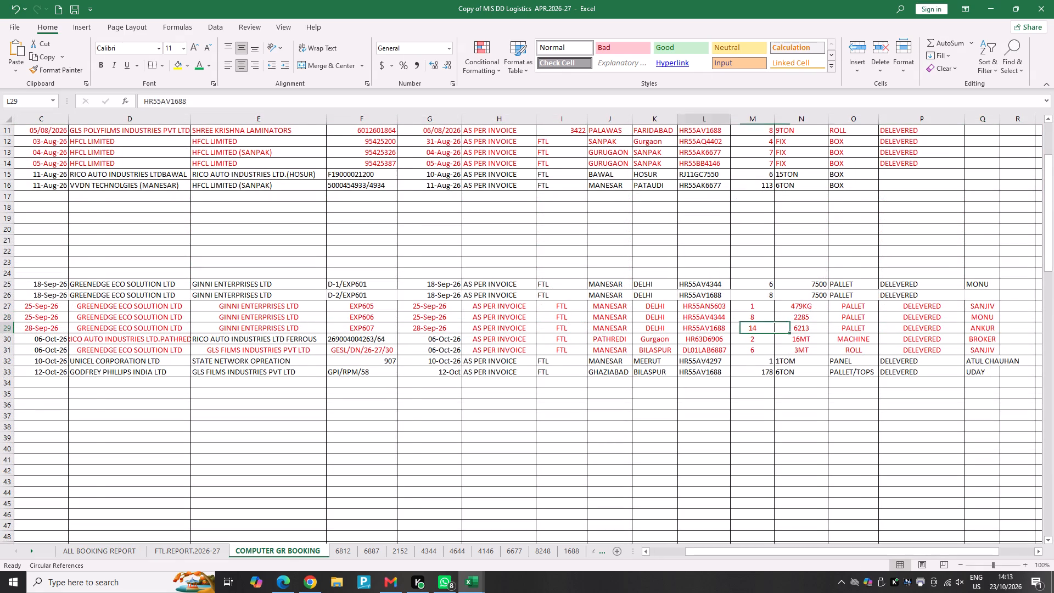
key(Right)
key(Right)
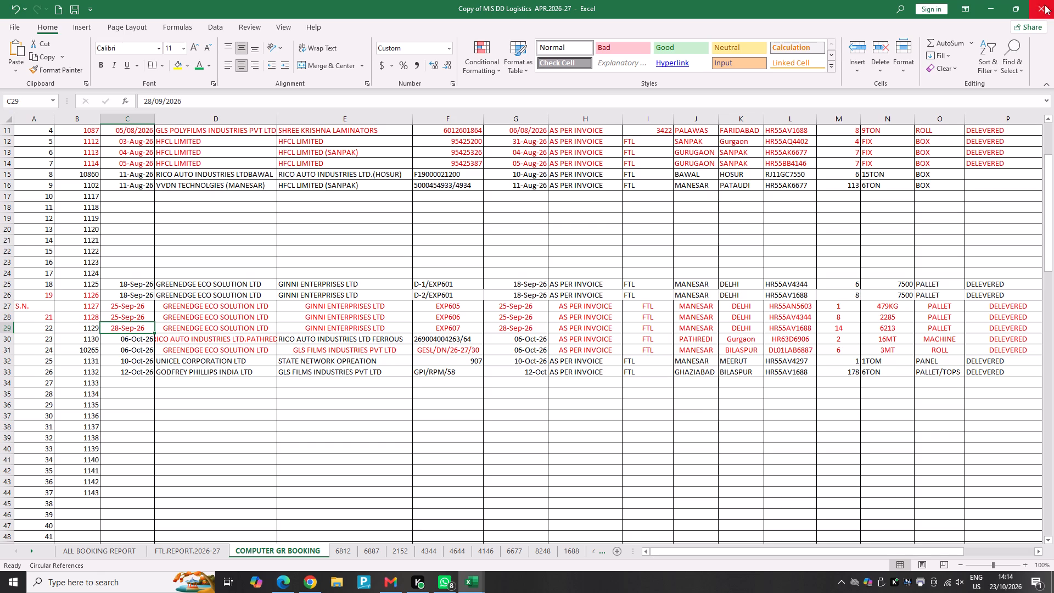
Examine the salary advances from late September to early October in the ANKUR sheet, and look over the TITU sheet.
click(32, 551)
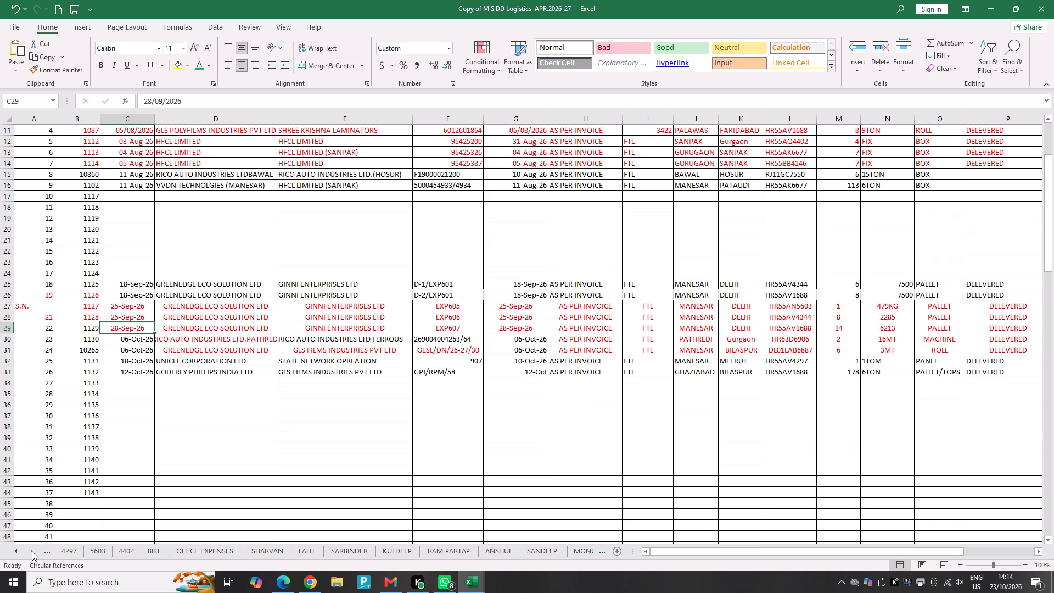
click(32, 551)
click(32, 551)
click(32, 551)
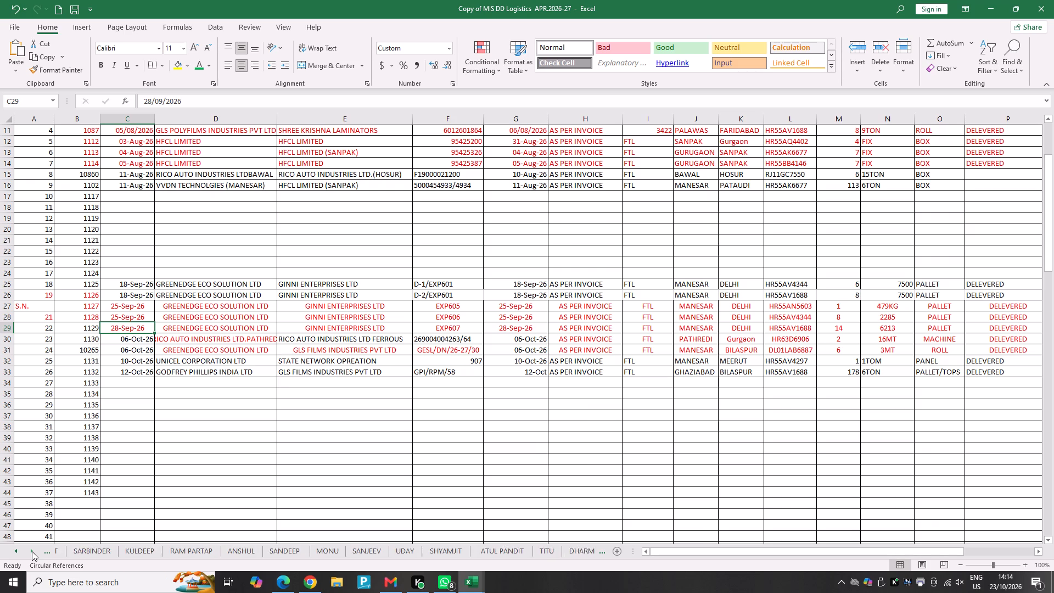
click(32, 551)
double_click(32, 551)
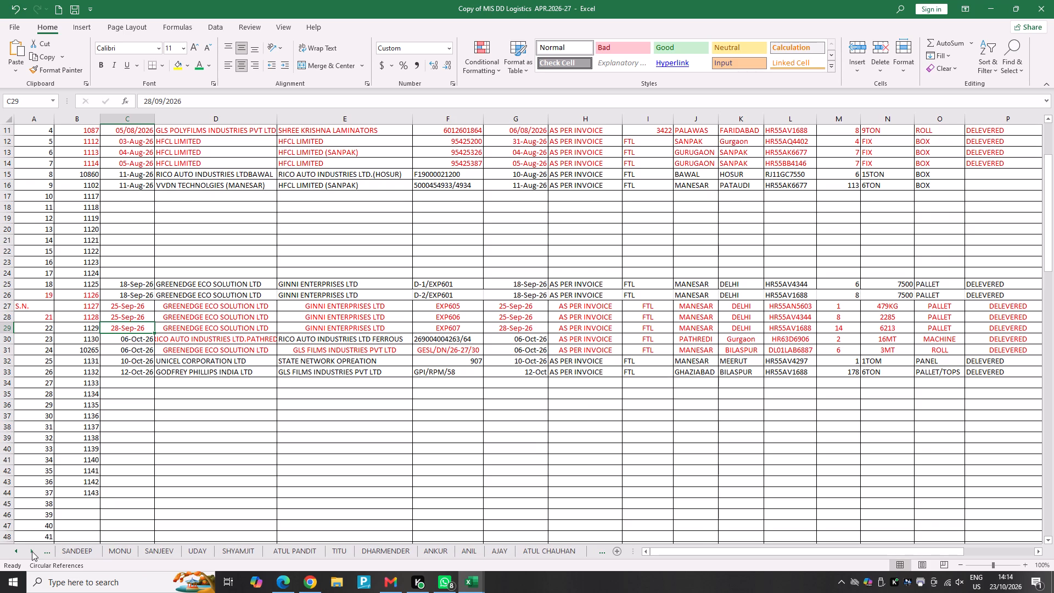
click(446, 550)
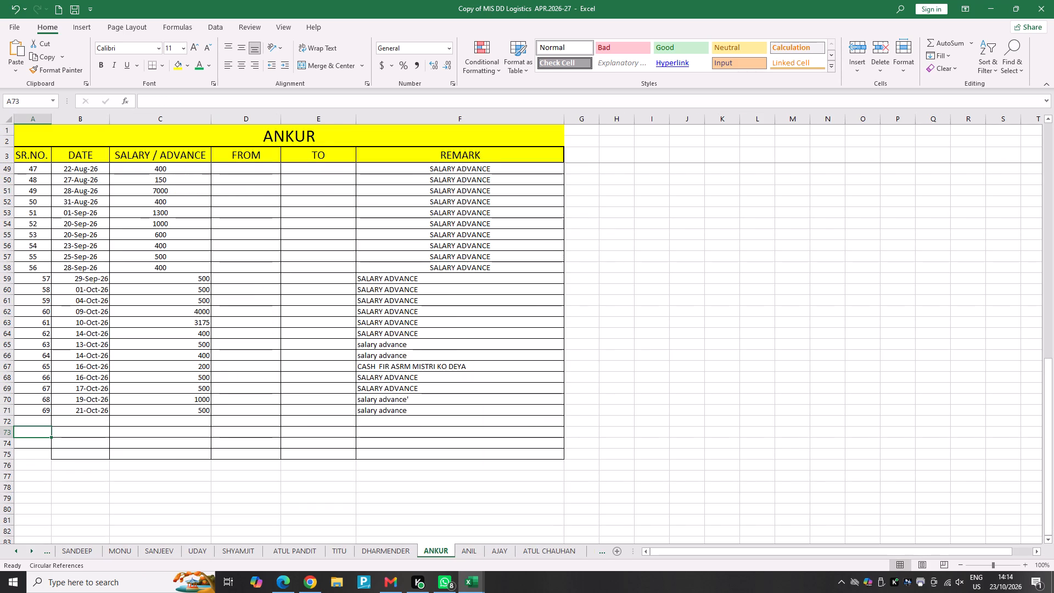
click(181, 286)
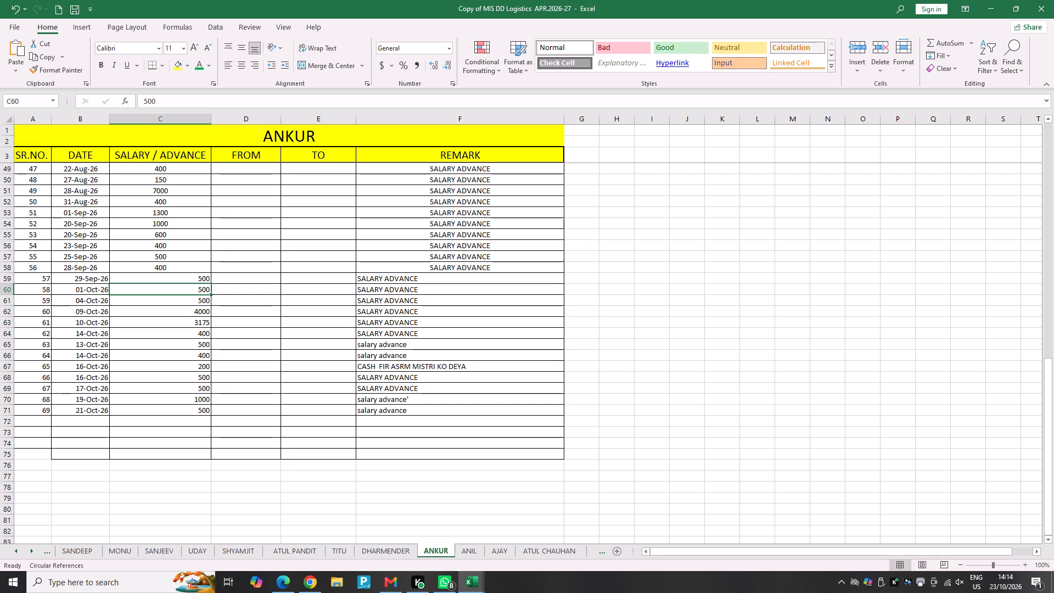
click(180, 262)
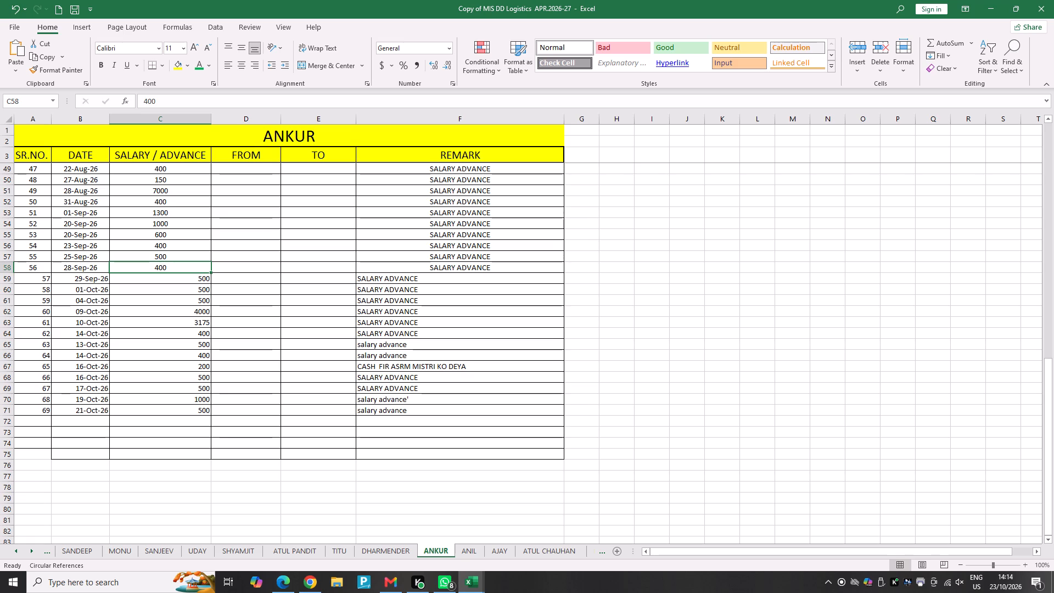
click(181, 289)
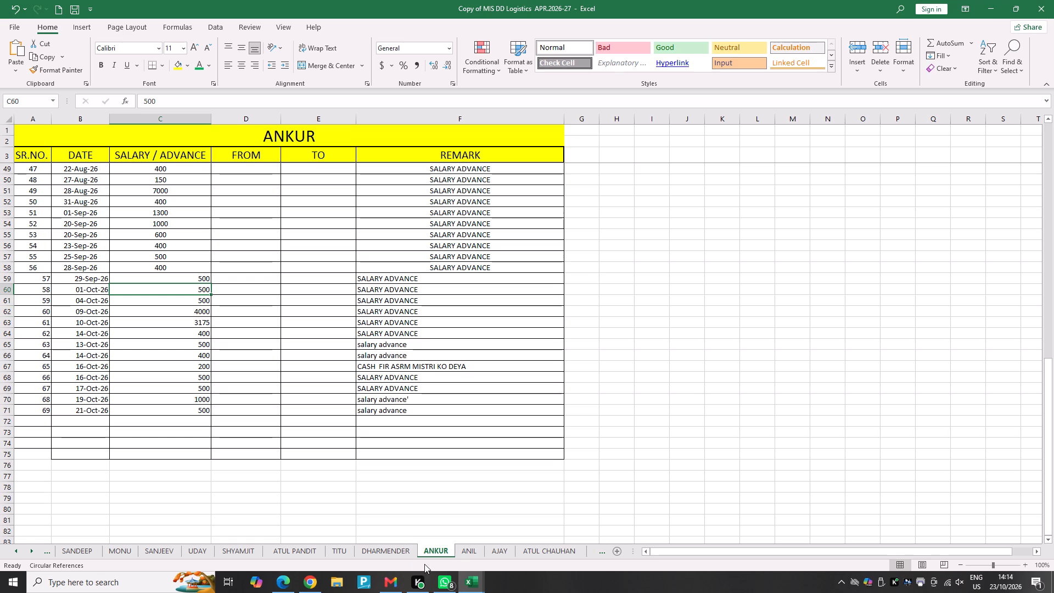
click(475, 546)
click(440, 553)
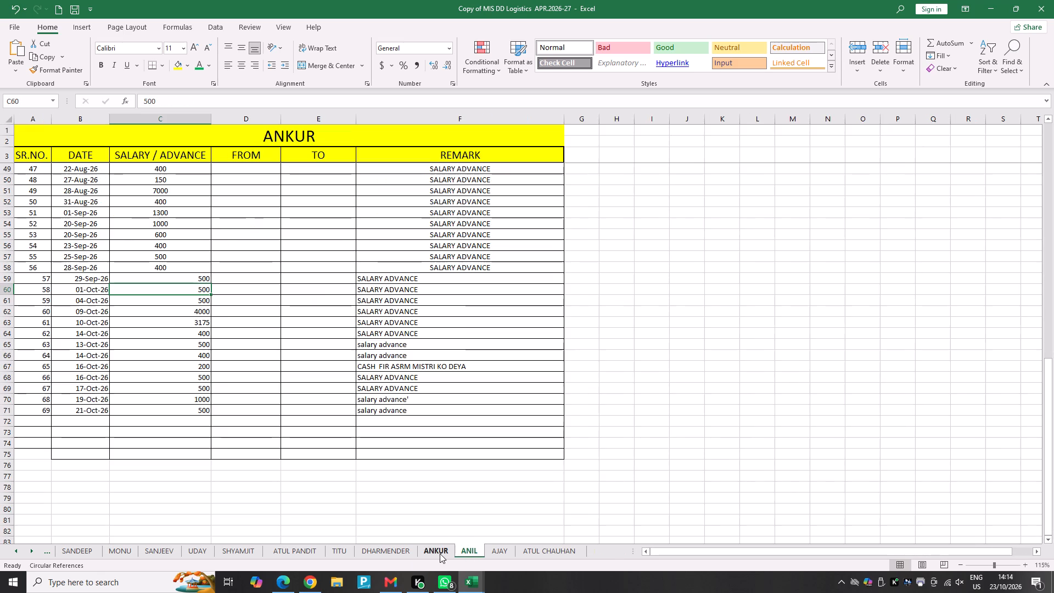
click(395, 553)
click(337, 553)
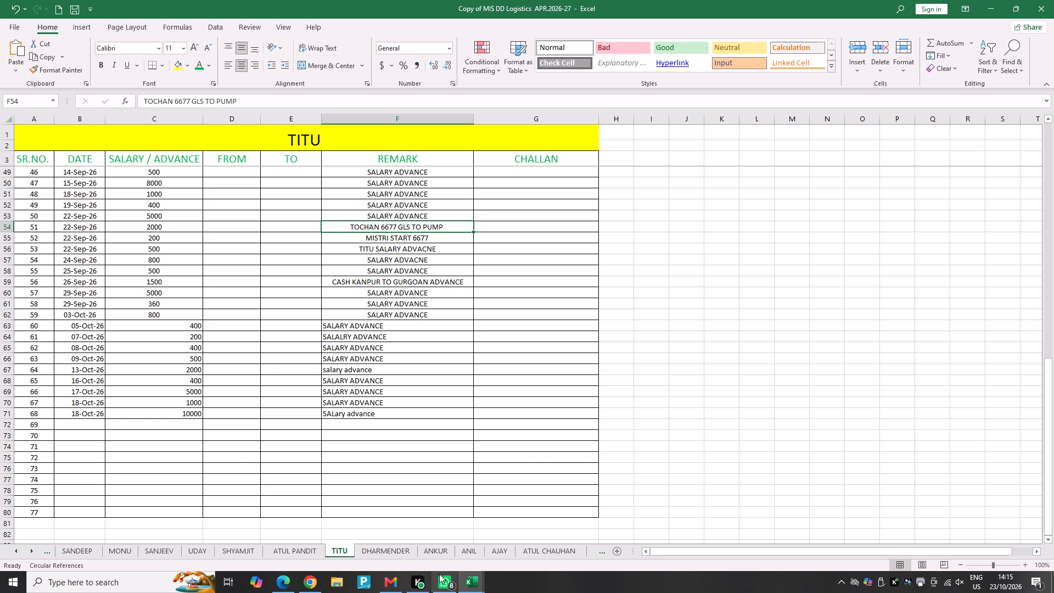
Review the ANKUR sheet's salary advances from the red July and August rows down to the first 20-Sep-26 entry.
click(442, 551)
scroll(267, 375, up, 13)
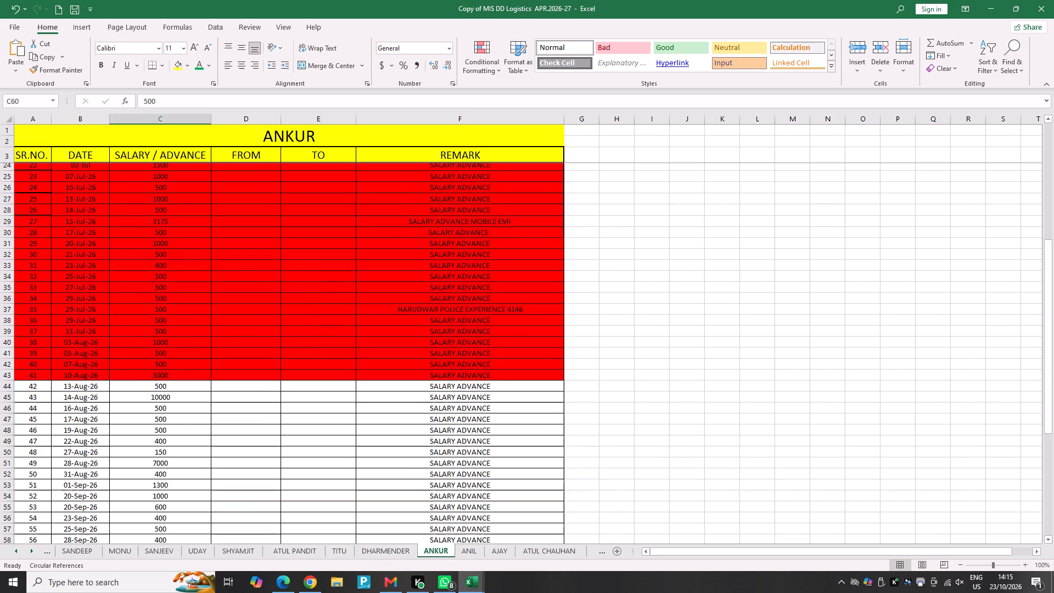
scroll(267, 375, down, 5)
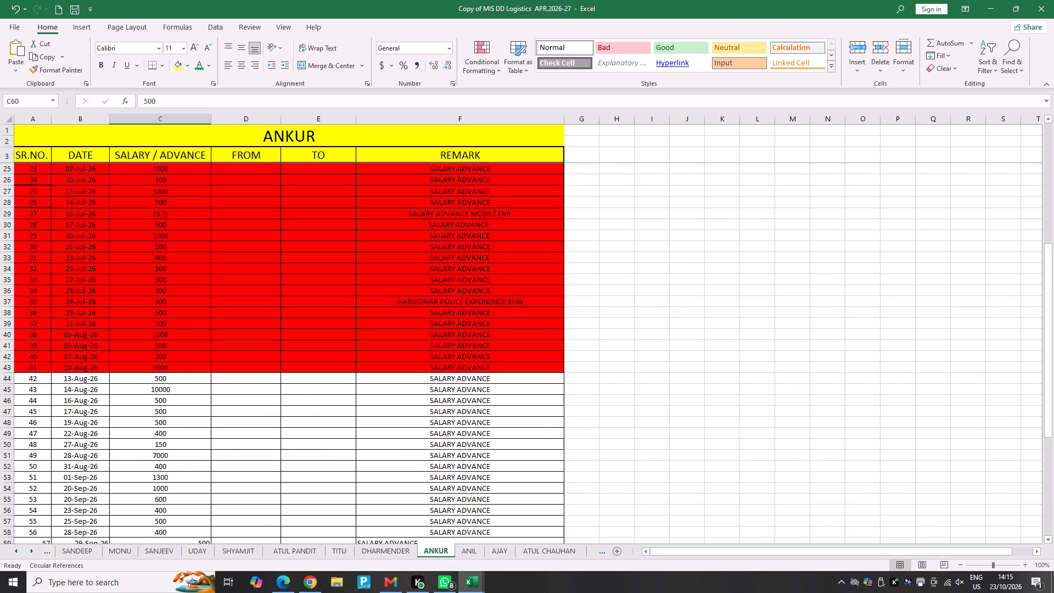
click(184, 389)
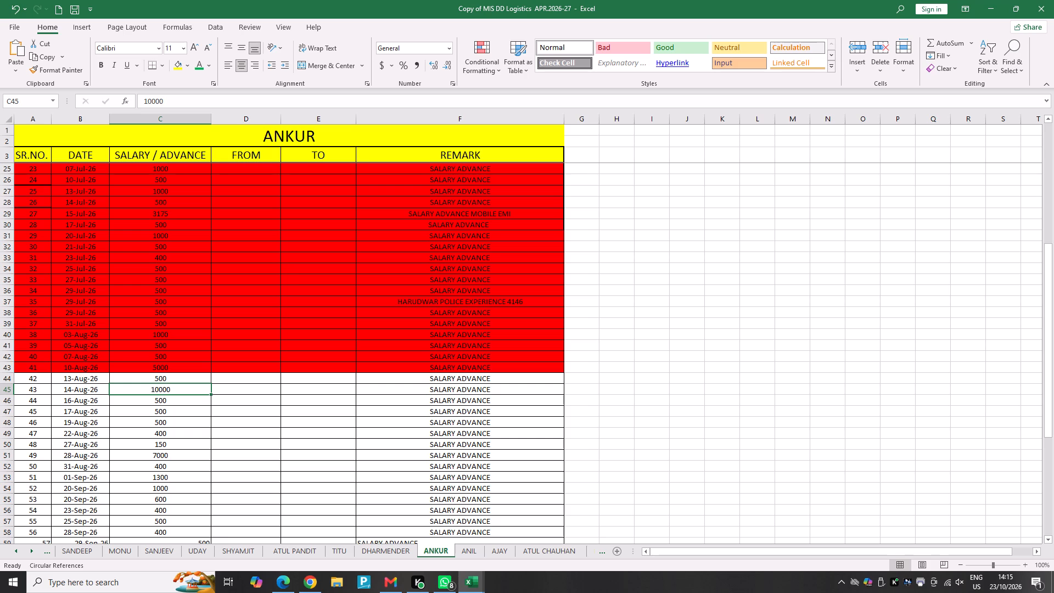
click(167, 432)
scroll(167, 432, down, 2)
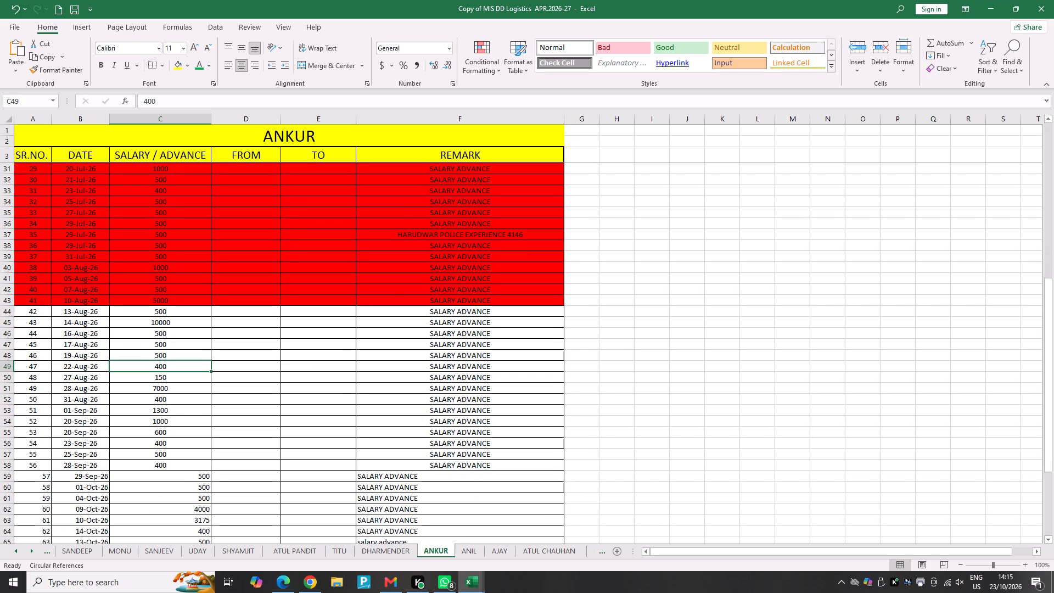
click(165, 414)
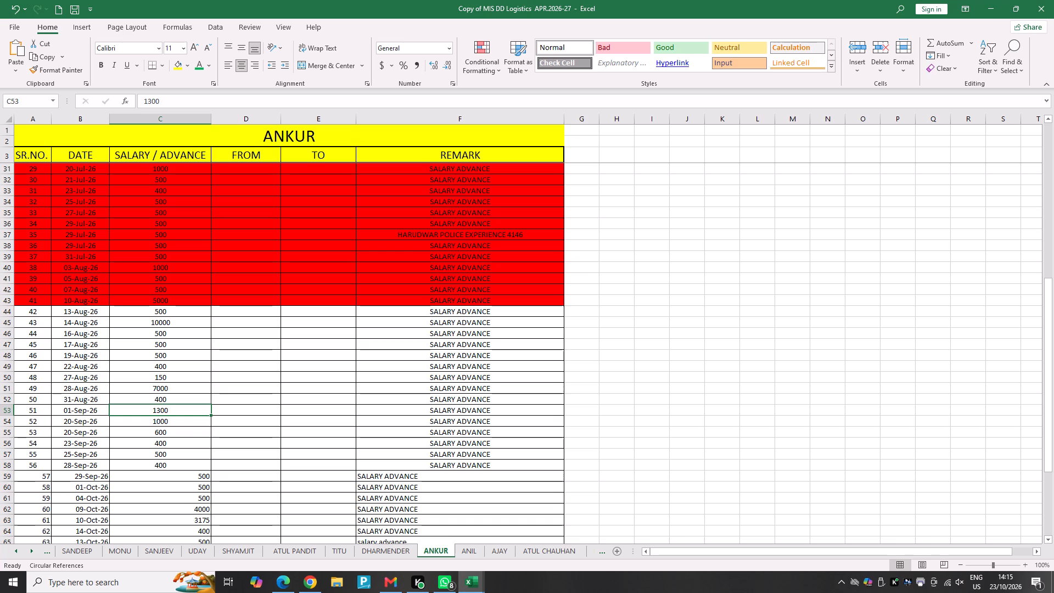
click(166, 423)
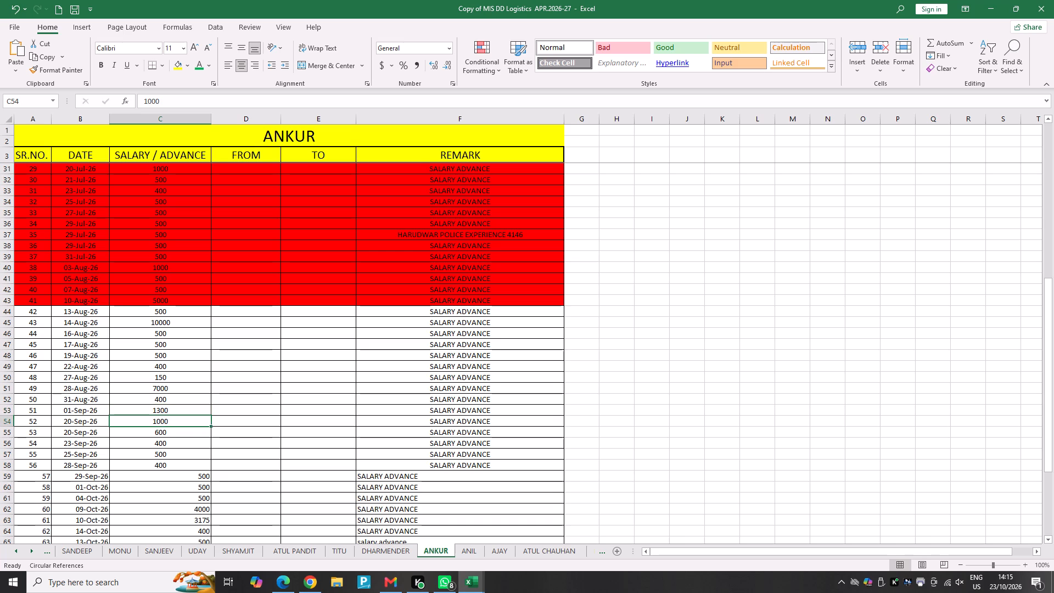
Total ANKUR's advances from 20-Sep-26 to 21-Oct-26 in cell C74 with =SUM(C54:C71).
key(Down)
key(Down)
key(Down)
key(Down)
key(Down)
key(Down)
key(Down)
key(Down)
key(Down)
key(Down)
key(Down)
key(Down)
key(Down)
key(Down)
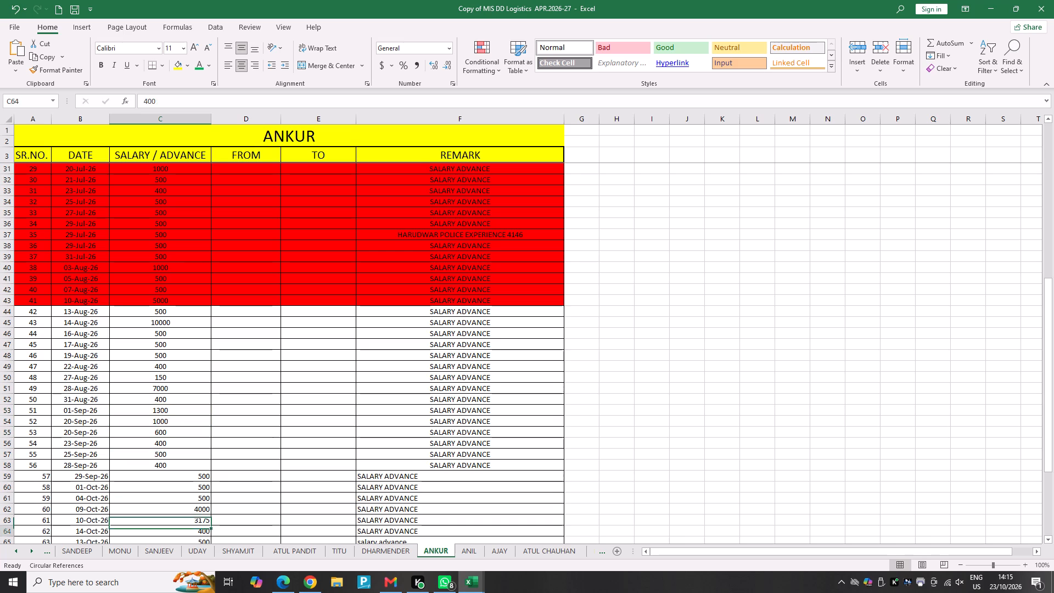
key(Down)
key(Down)
key(Down)
key(Down)
key(Down)
key(Down)
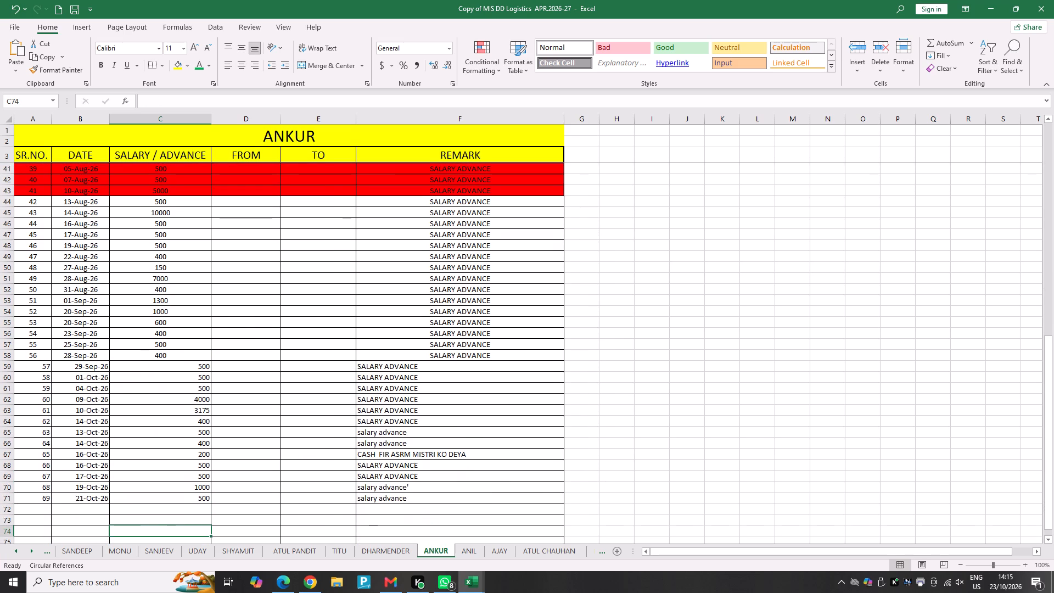
key(alt+equal)
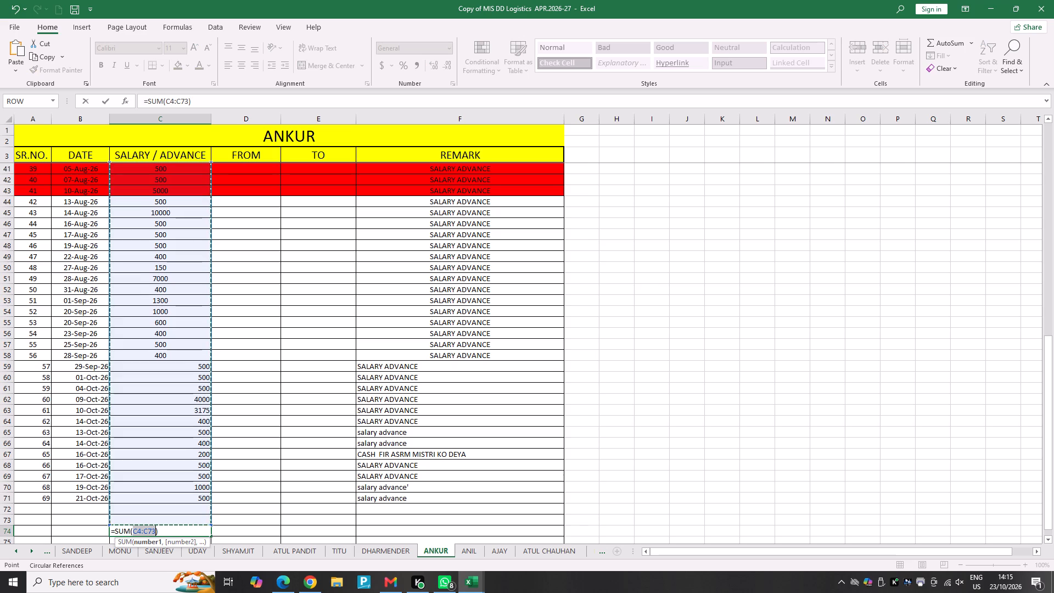
scroll(197, 484, up, 3)
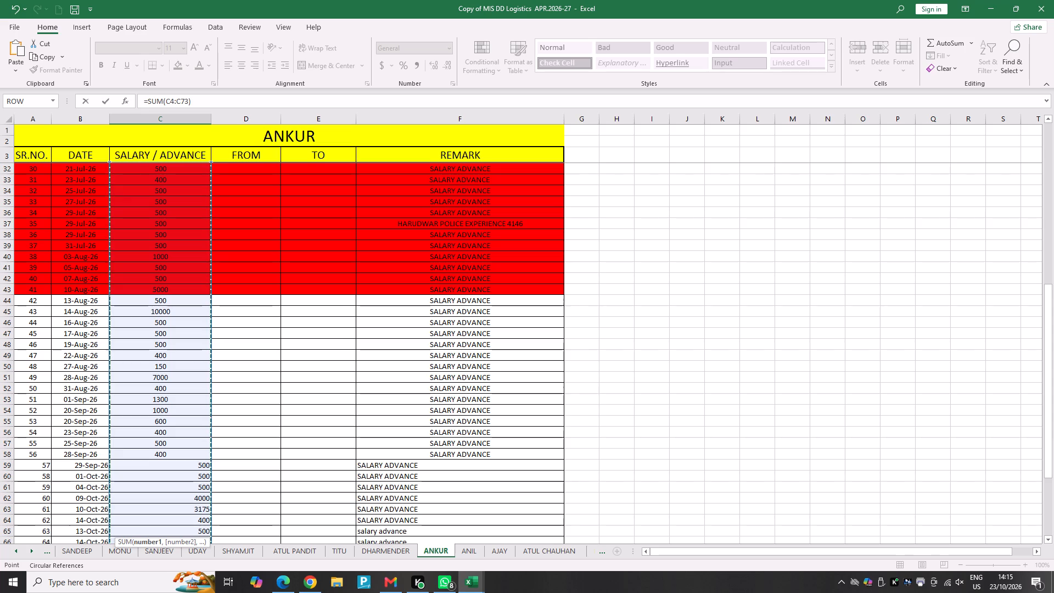
click(167, 412)
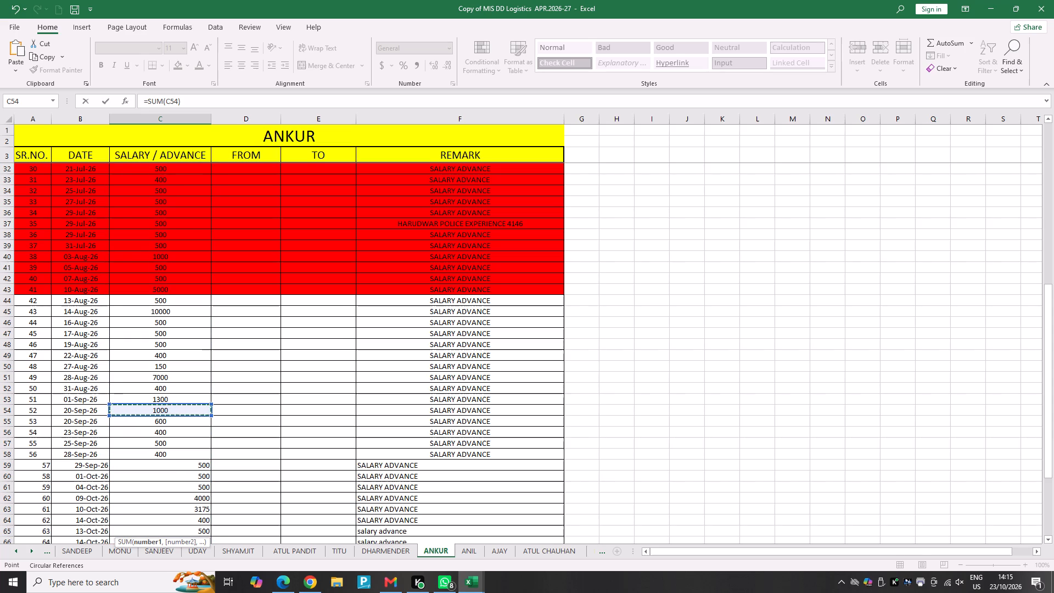
drag(212, 414, 214, 560)
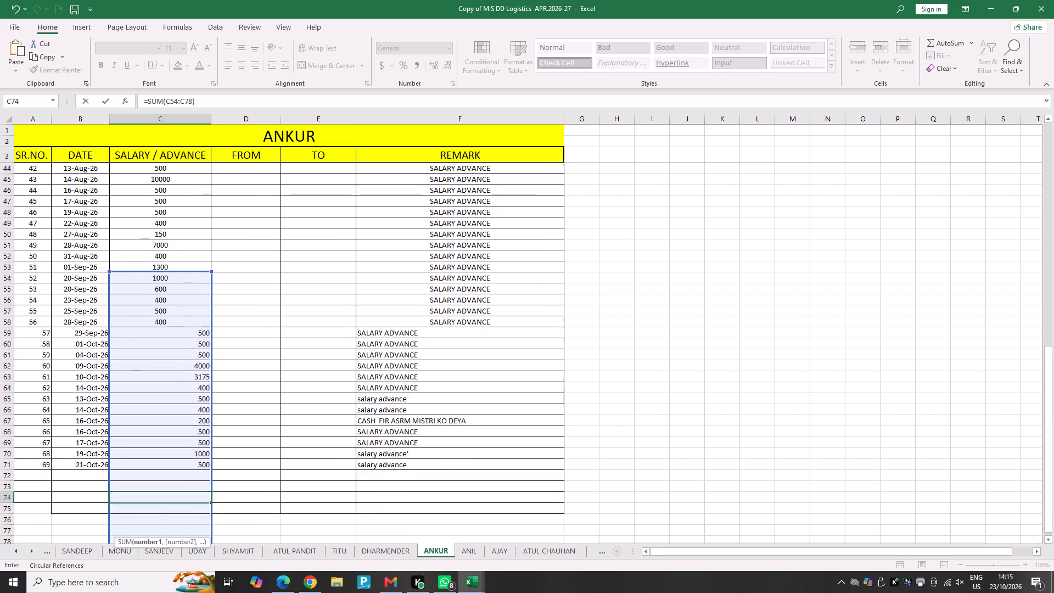
drag(214, 560, 203, 389)
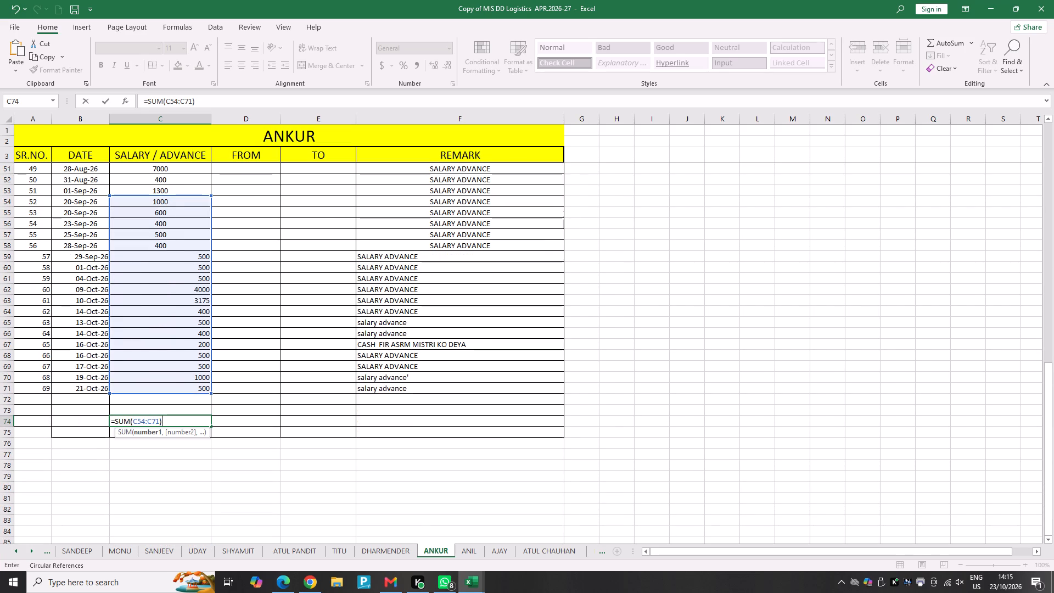
key(Return)
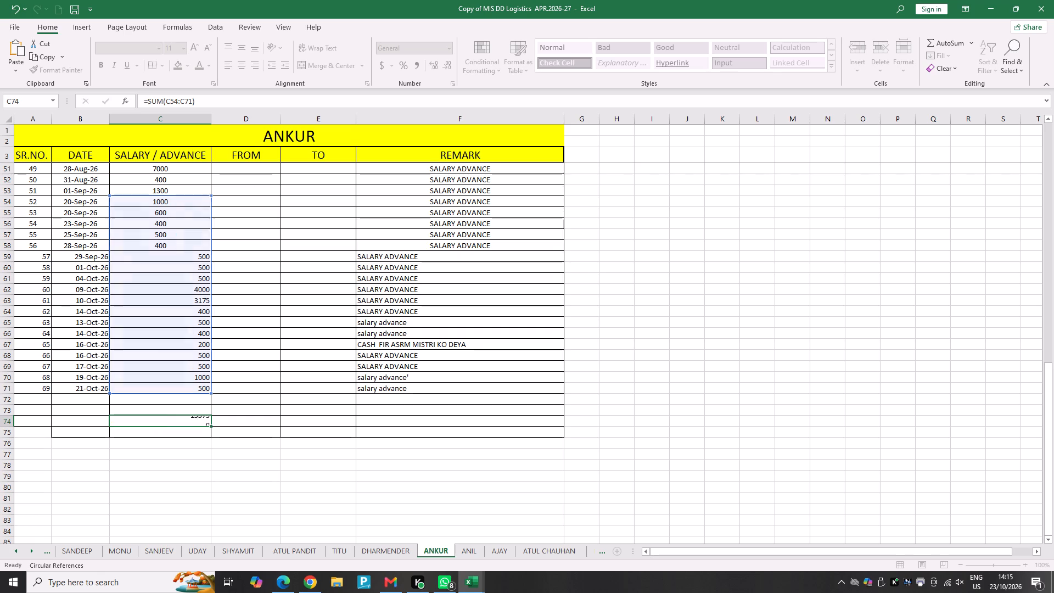
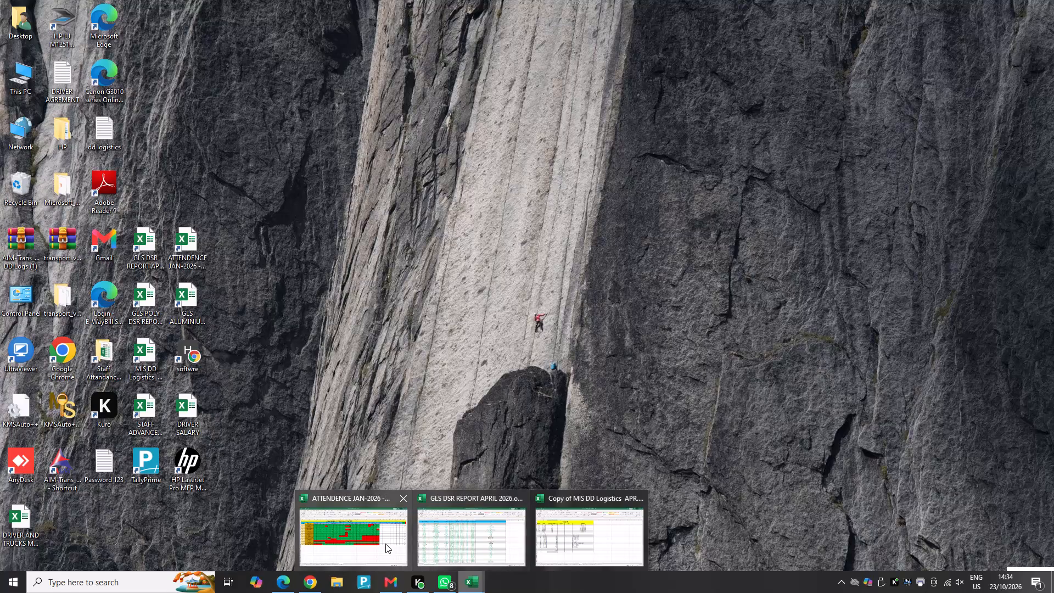
Switch to the GLS DSR report workbook and enter CN date 23-Oct-26 and origin BILASPUR for CN 11109 in row 775.
click(490, 551)
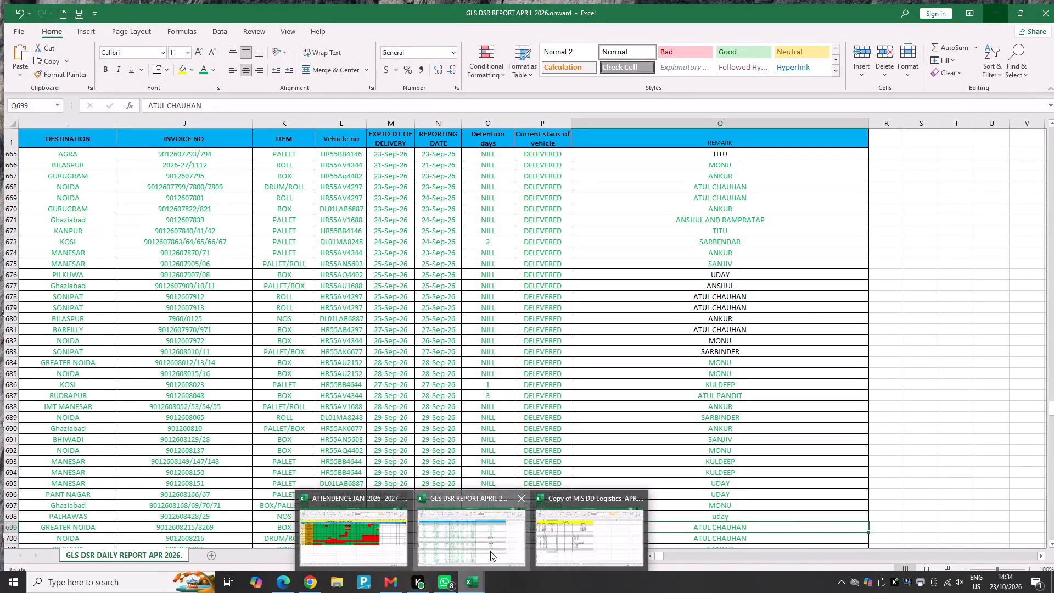
scroll(223, 483, down, 4)
scroll(96, 482, down, 12)
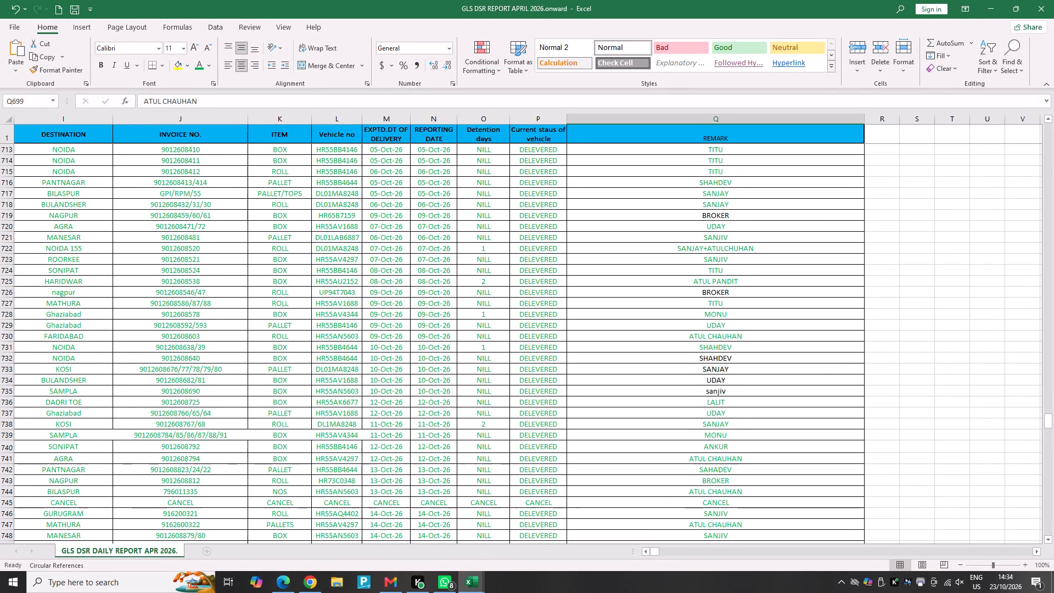
scroll(92, 483, down, 16)
click(189, 331)
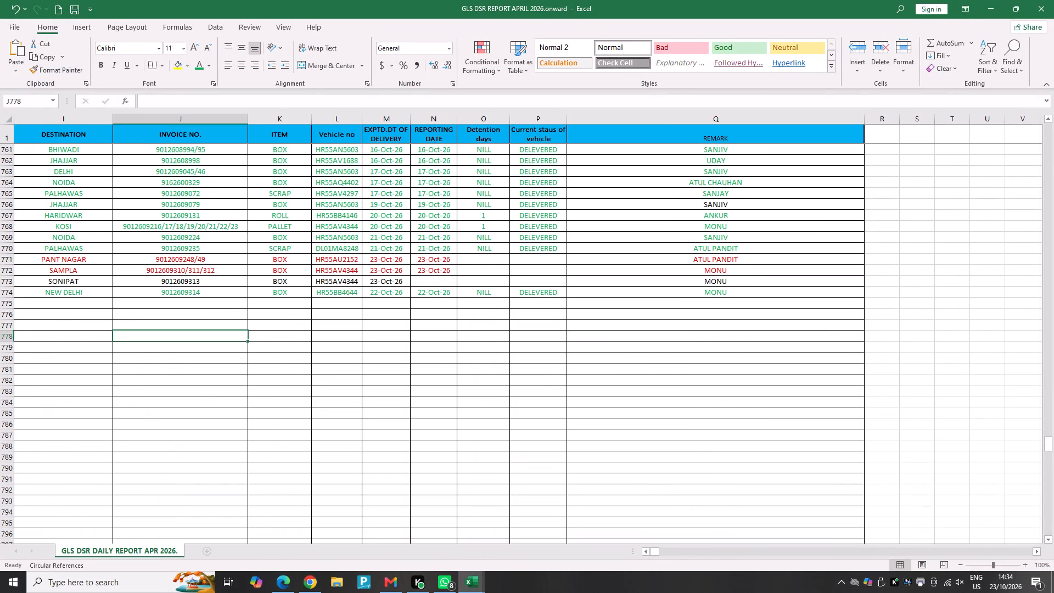
click(216, 304)
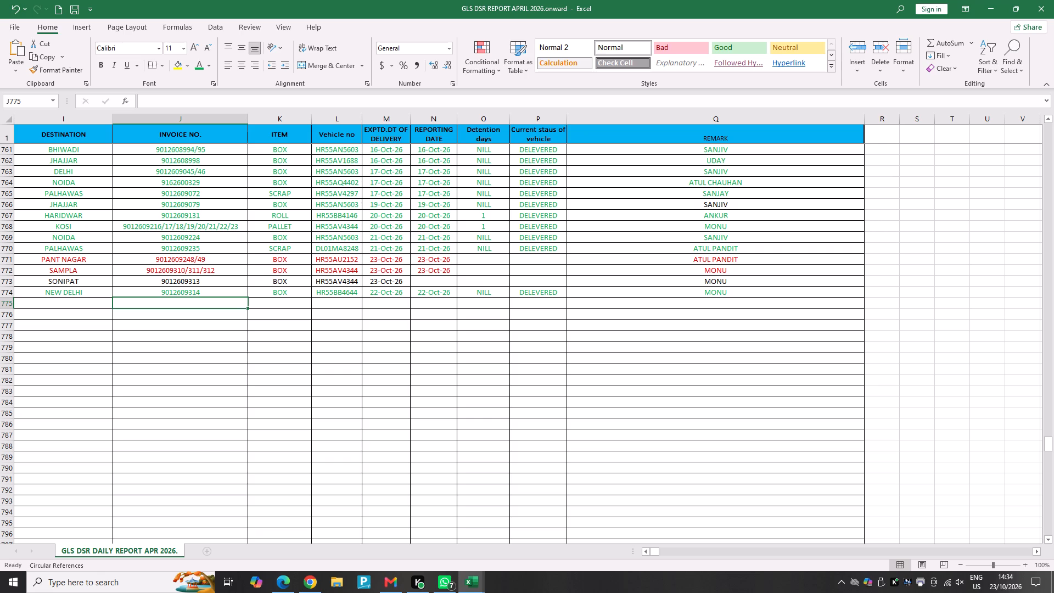
key(Down)
key(Left)
key(Left)
key(Left)
key(Left)
key(Left)
key(Left)
key(Left)
key(Left)
key(Left)
key(Left)
key(Left)
key(Left)
key(Left)
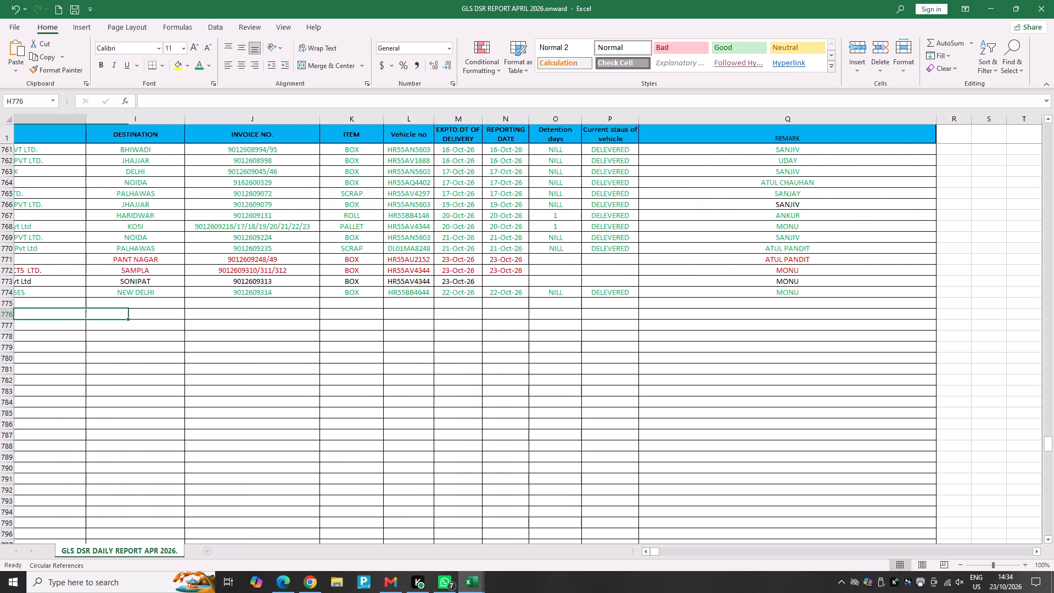
key(Up)
key(Right)
key(Right)
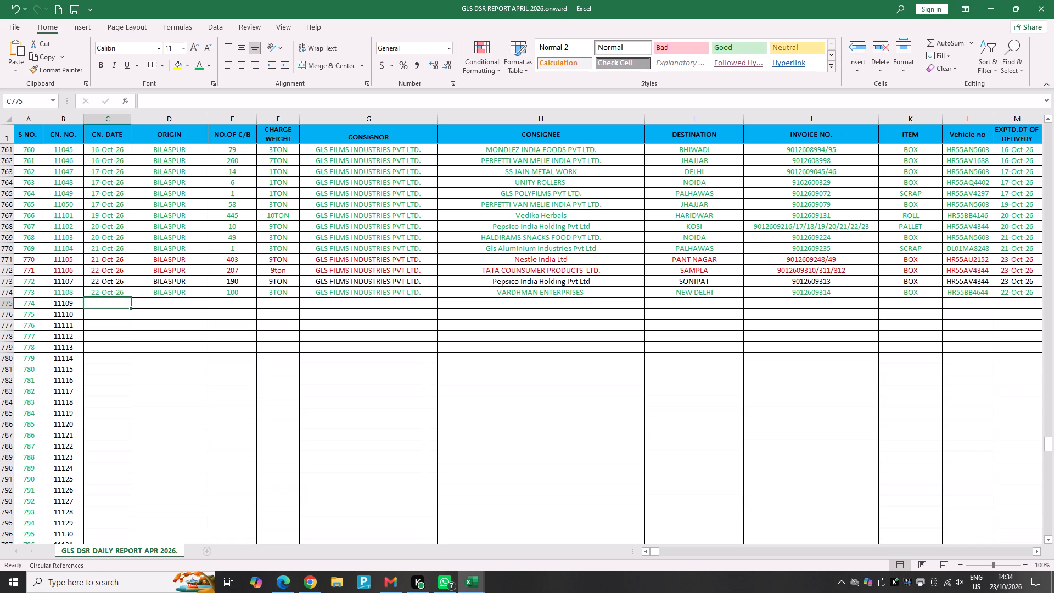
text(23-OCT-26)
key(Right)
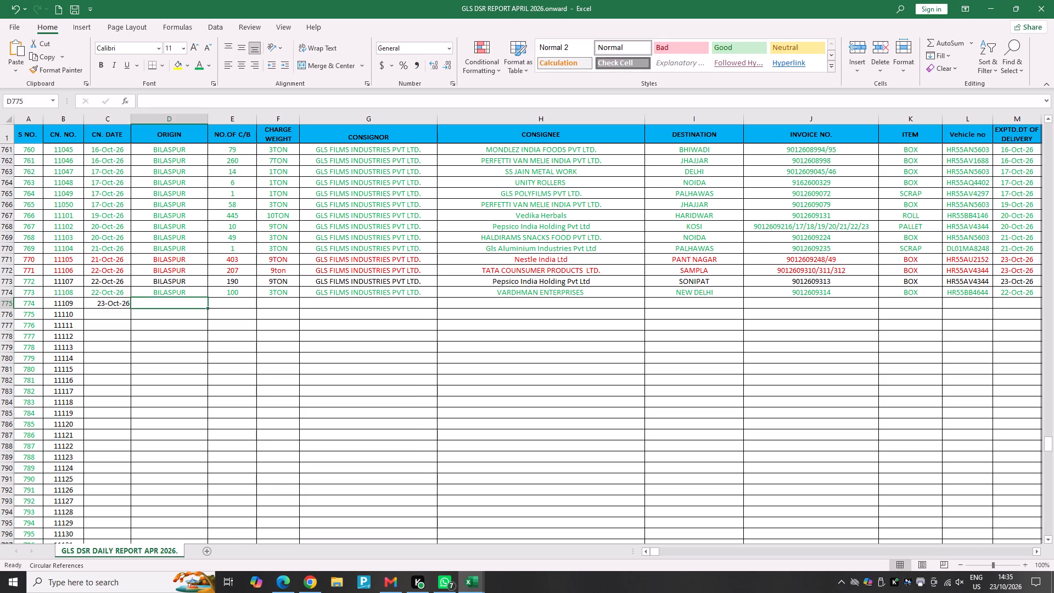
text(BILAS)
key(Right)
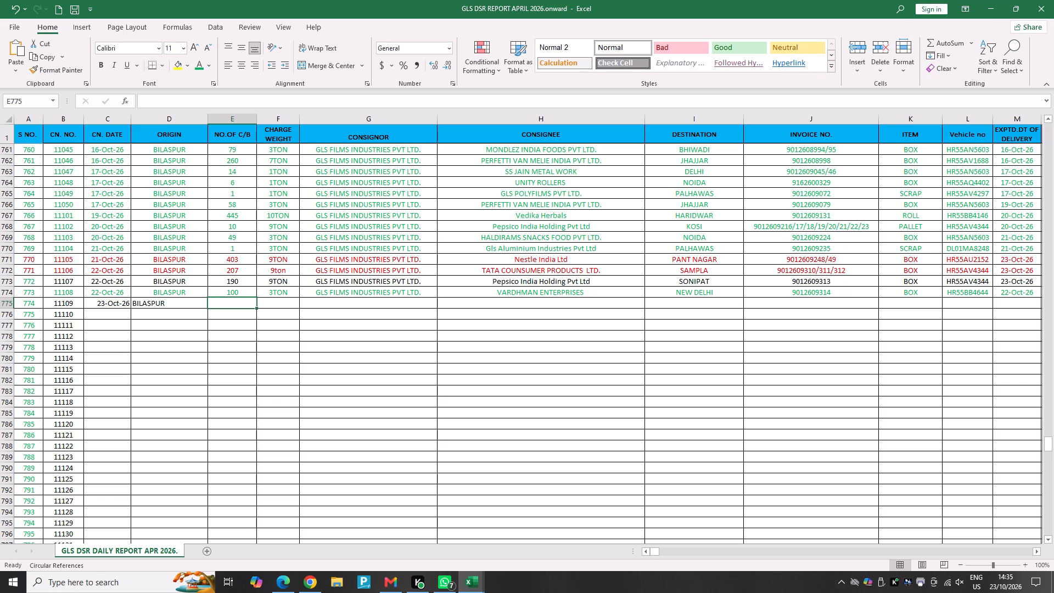
For CN 11109, enter 155 as the number of boxes, 6TON as charge weight and GLS FILMS INDUSTRIES PVT LTD. as consignor.
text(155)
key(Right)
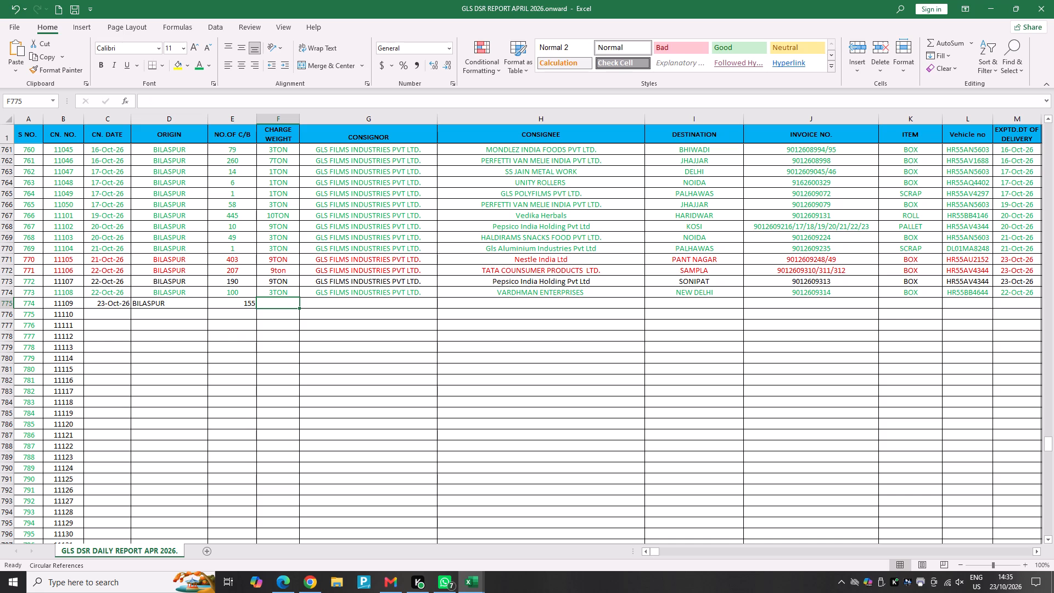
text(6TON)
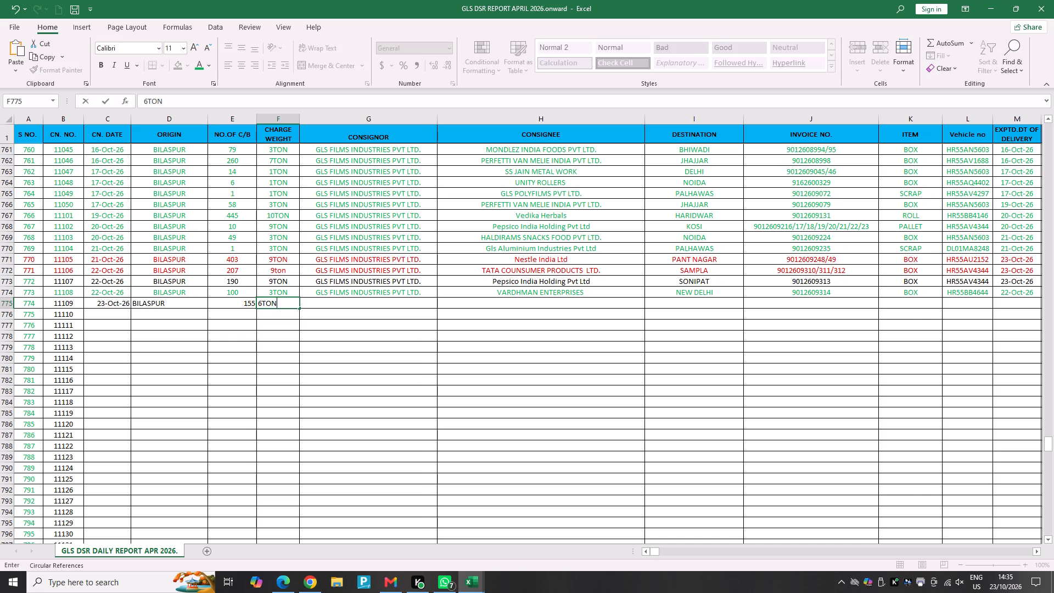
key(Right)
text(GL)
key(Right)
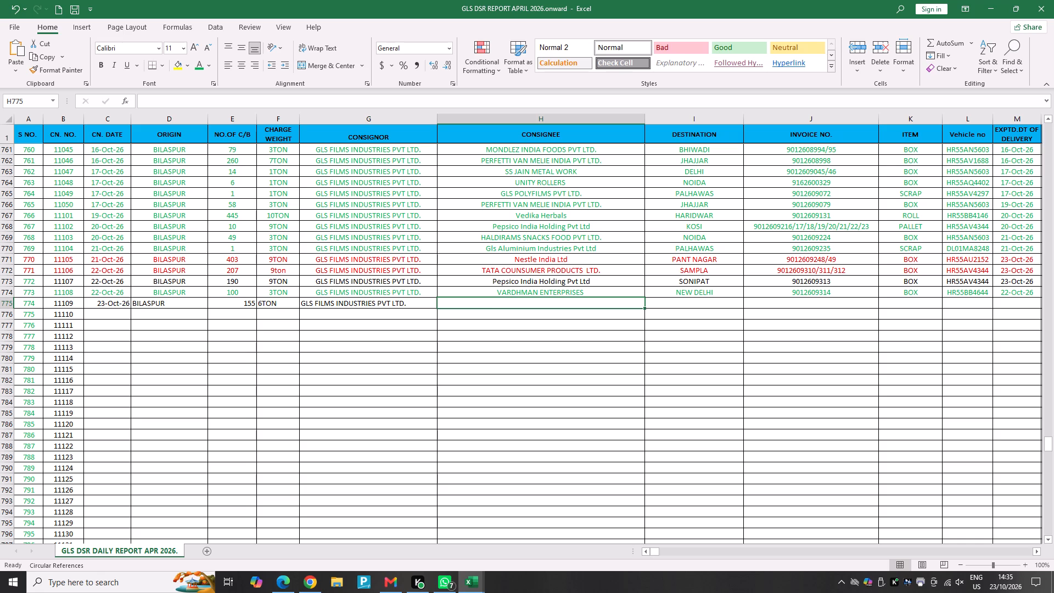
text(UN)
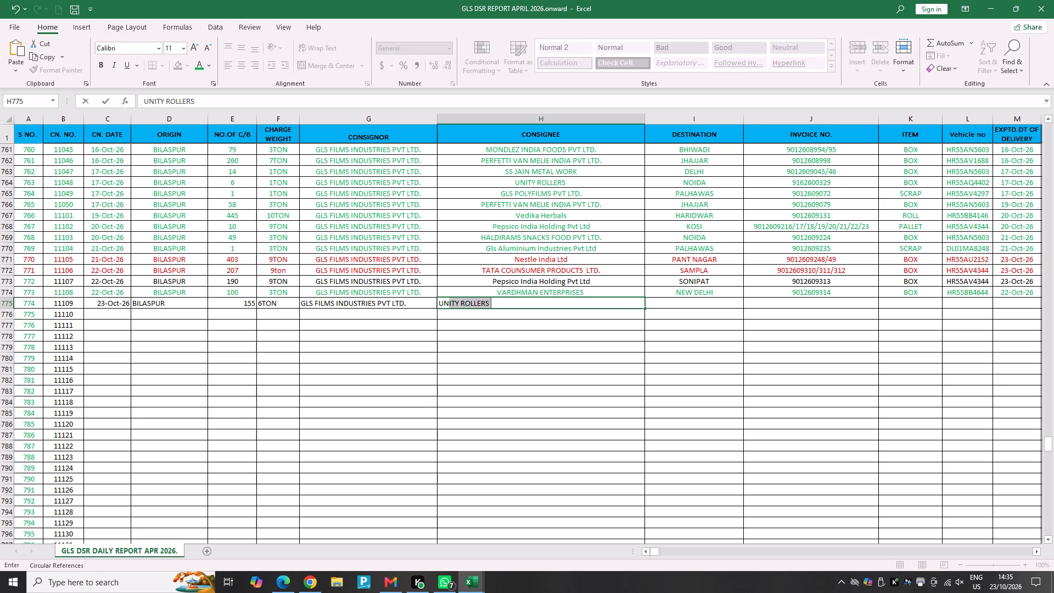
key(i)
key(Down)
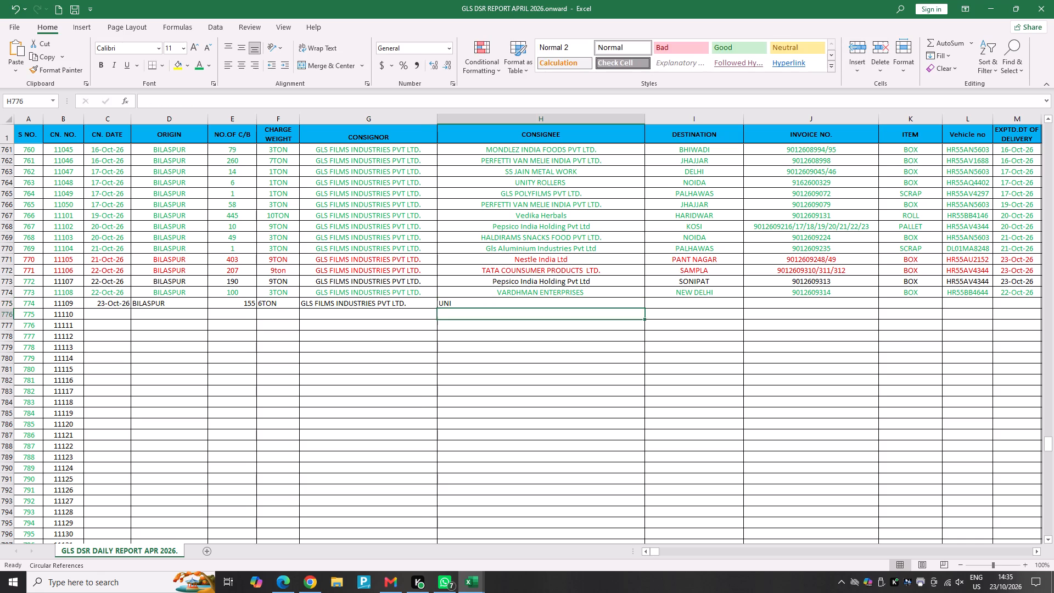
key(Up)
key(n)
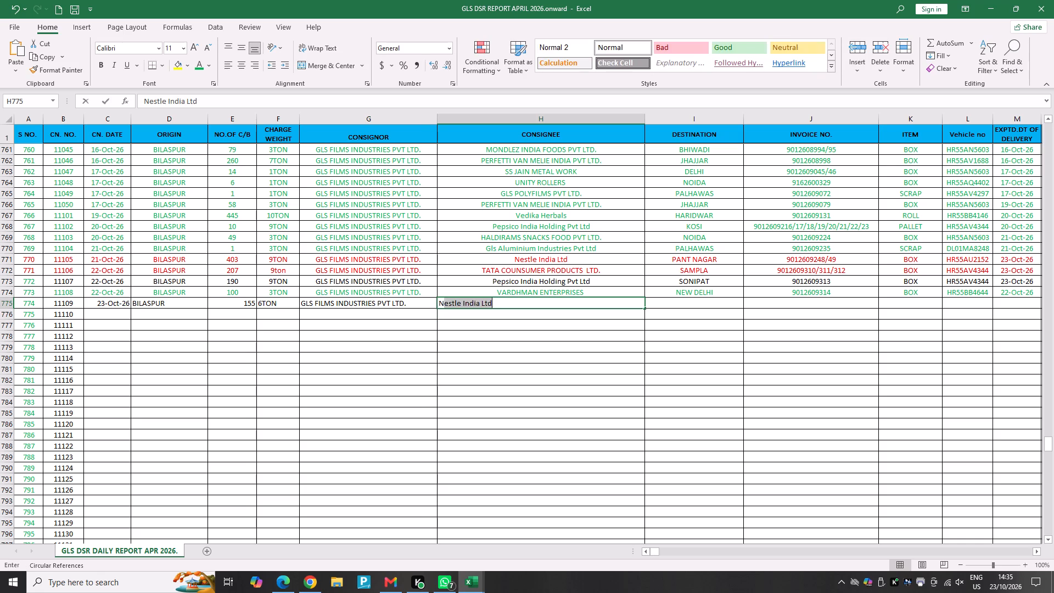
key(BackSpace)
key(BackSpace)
Enter UNIQUE LABLES NOIDA as the consignee and NOIDA as the destination for CN 11109.
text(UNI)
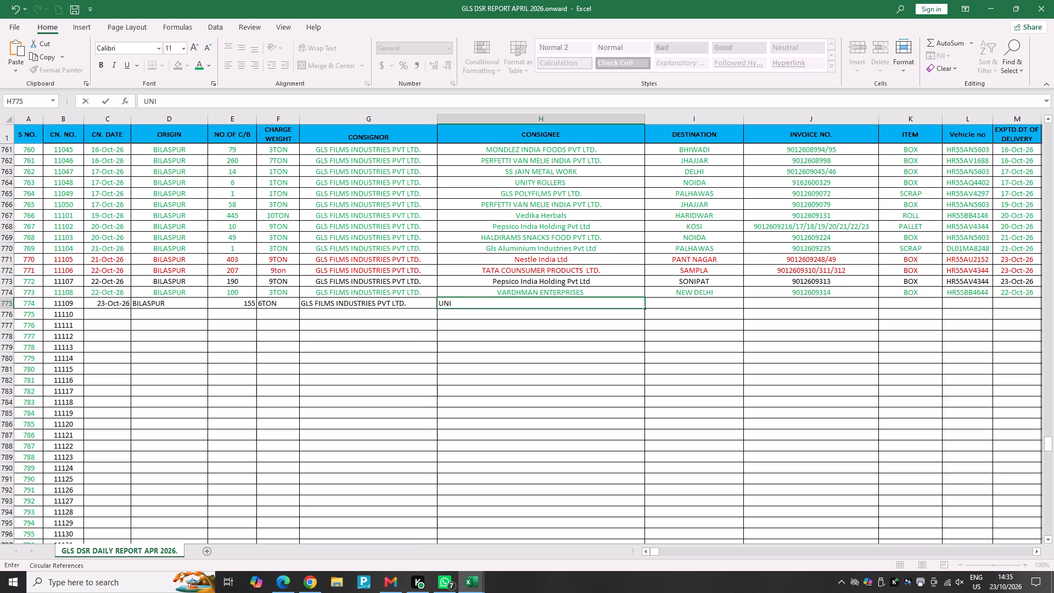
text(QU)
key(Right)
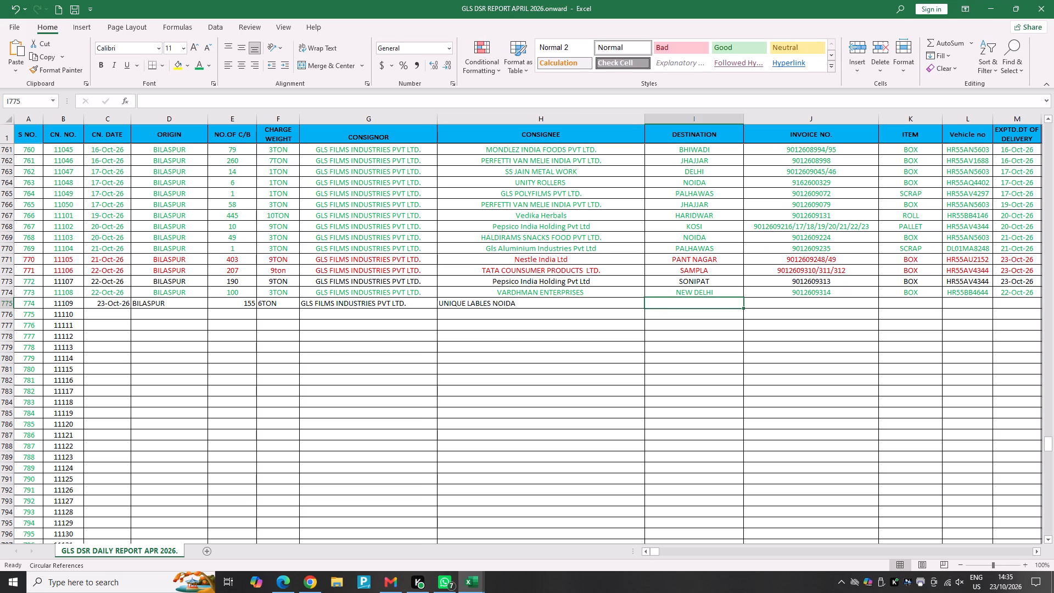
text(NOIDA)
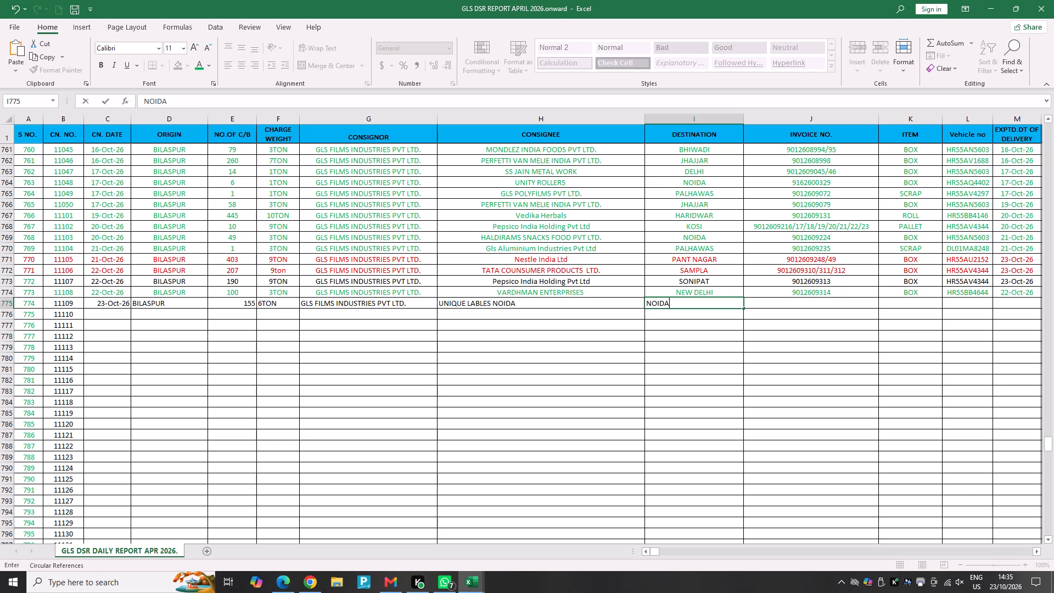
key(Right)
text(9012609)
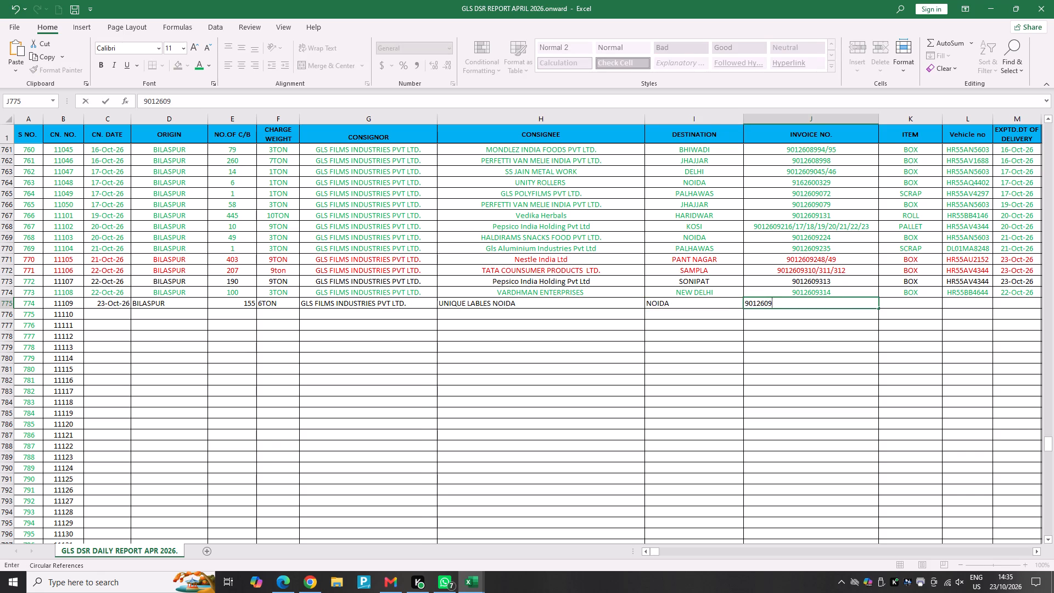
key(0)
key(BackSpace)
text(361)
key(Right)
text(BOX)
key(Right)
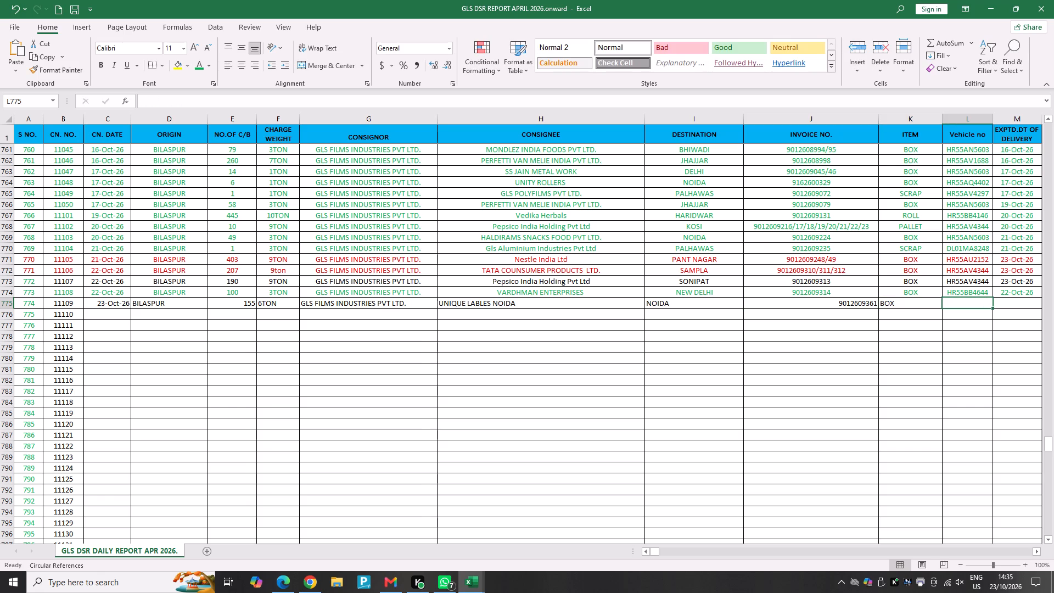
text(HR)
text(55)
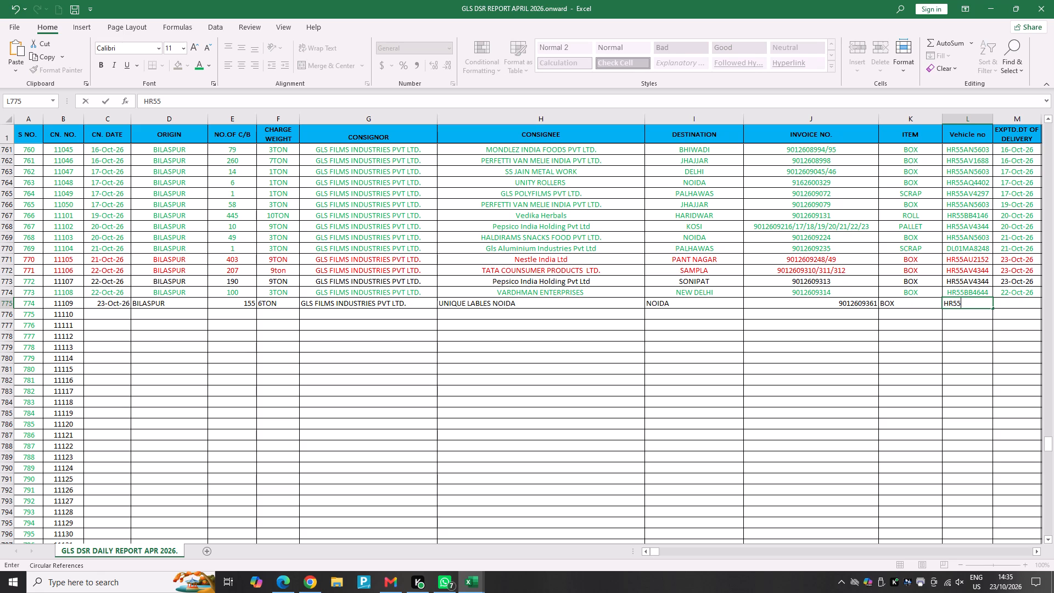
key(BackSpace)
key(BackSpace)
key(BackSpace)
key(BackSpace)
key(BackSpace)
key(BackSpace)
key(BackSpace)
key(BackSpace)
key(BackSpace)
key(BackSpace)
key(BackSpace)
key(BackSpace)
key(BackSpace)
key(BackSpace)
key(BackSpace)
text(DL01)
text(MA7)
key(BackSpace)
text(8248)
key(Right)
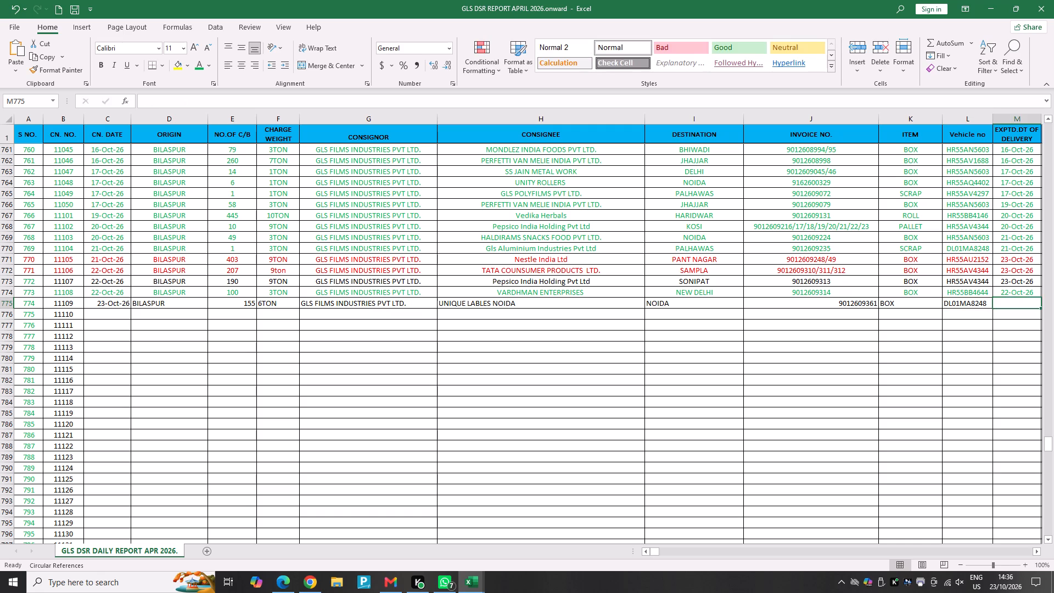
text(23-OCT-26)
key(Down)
Enter CN date 23-Oct-26 and origin BILASPUR for CN 11110 in row 776.
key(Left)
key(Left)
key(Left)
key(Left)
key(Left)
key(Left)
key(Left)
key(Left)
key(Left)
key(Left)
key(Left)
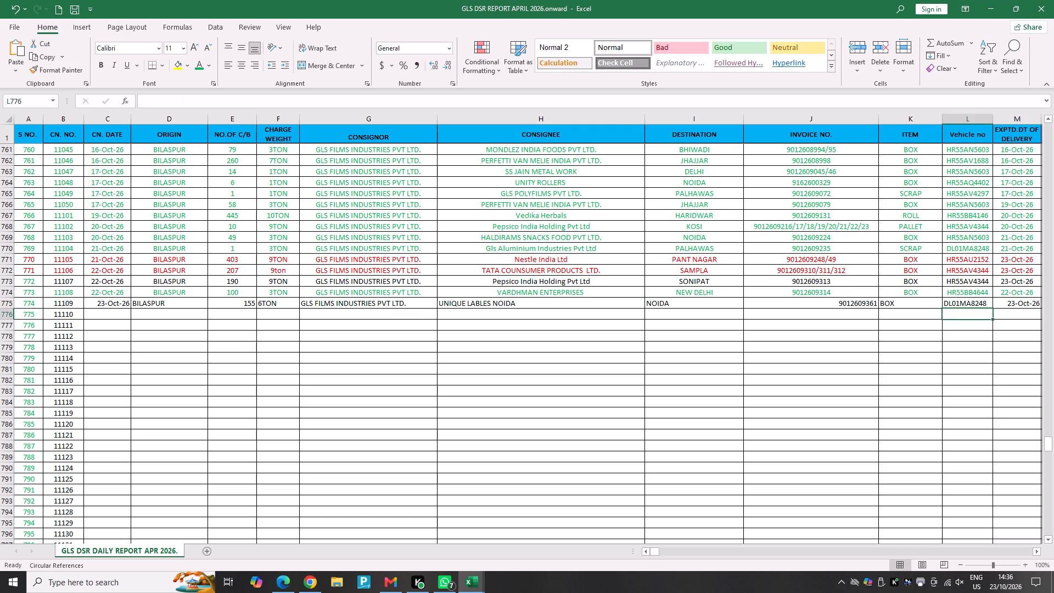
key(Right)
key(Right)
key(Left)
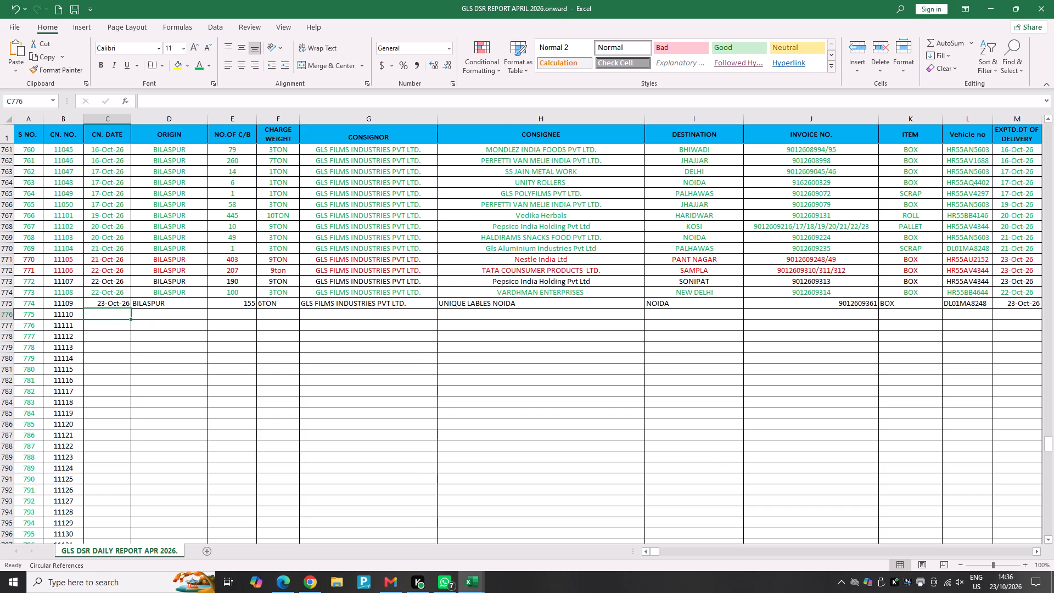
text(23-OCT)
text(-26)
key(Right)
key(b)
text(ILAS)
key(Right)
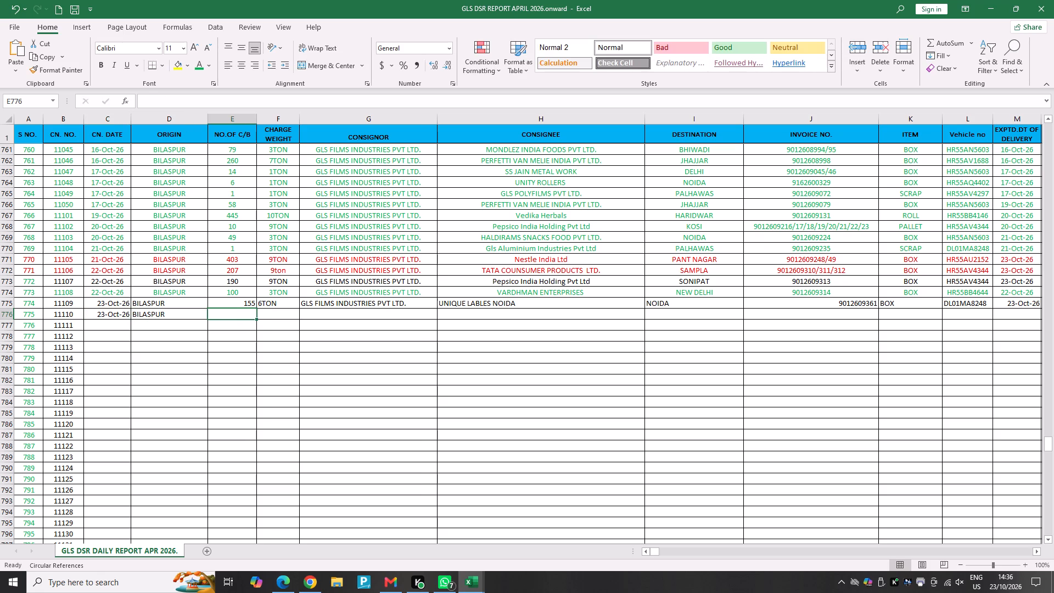
For CN 11110, enter 33 as the number of boxes, 6TON as charge weight and GLS FILMS INDUSTRIES PVT LTD. as consignor.
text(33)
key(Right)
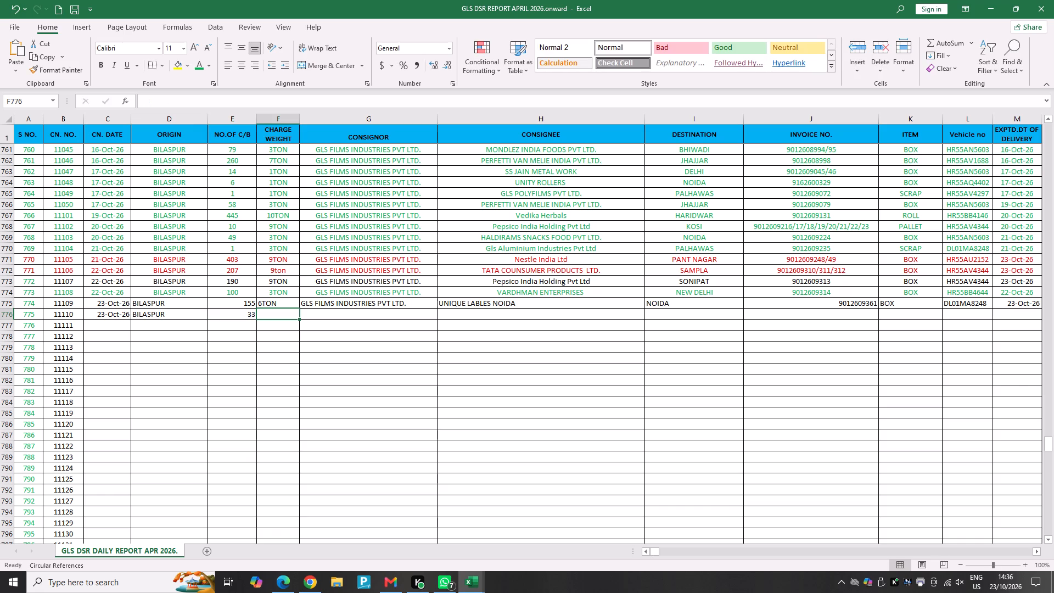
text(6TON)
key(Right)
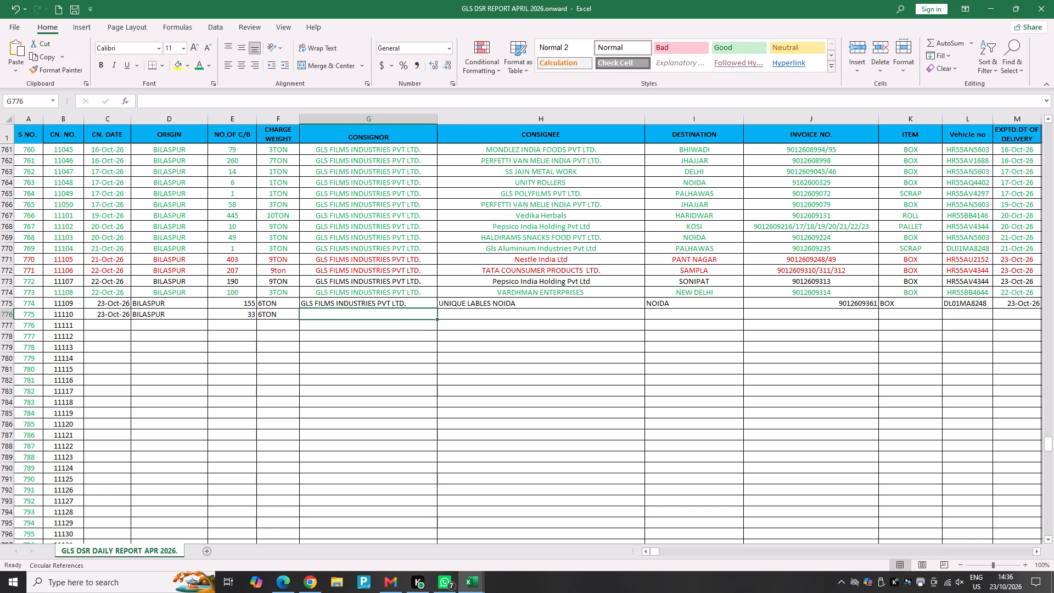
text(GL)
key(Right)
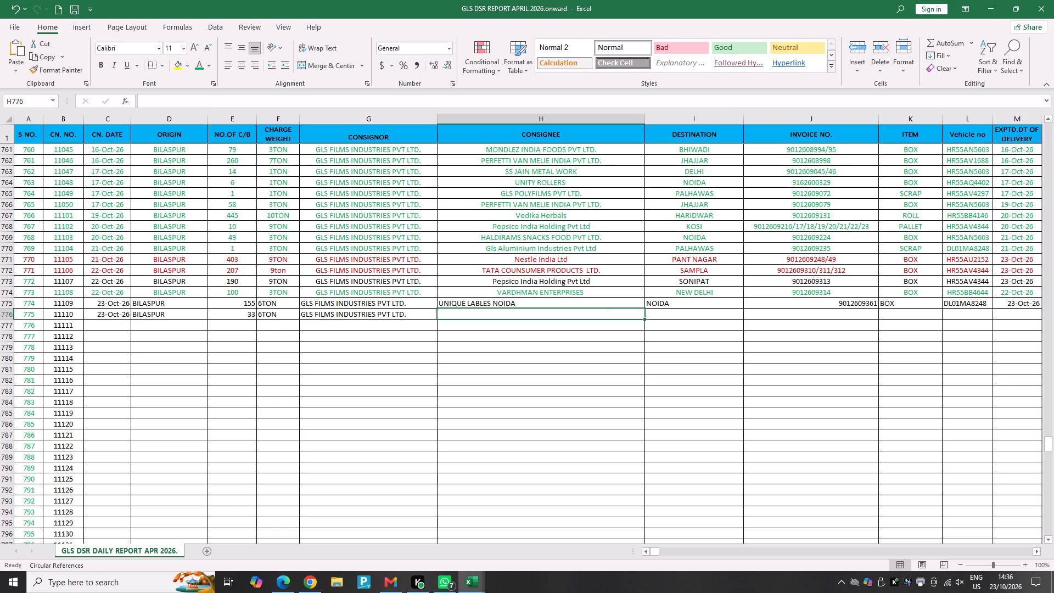
Enter GC AND COMPANY as the consignee and GREATER NOIDA as the destination for CN 11110.
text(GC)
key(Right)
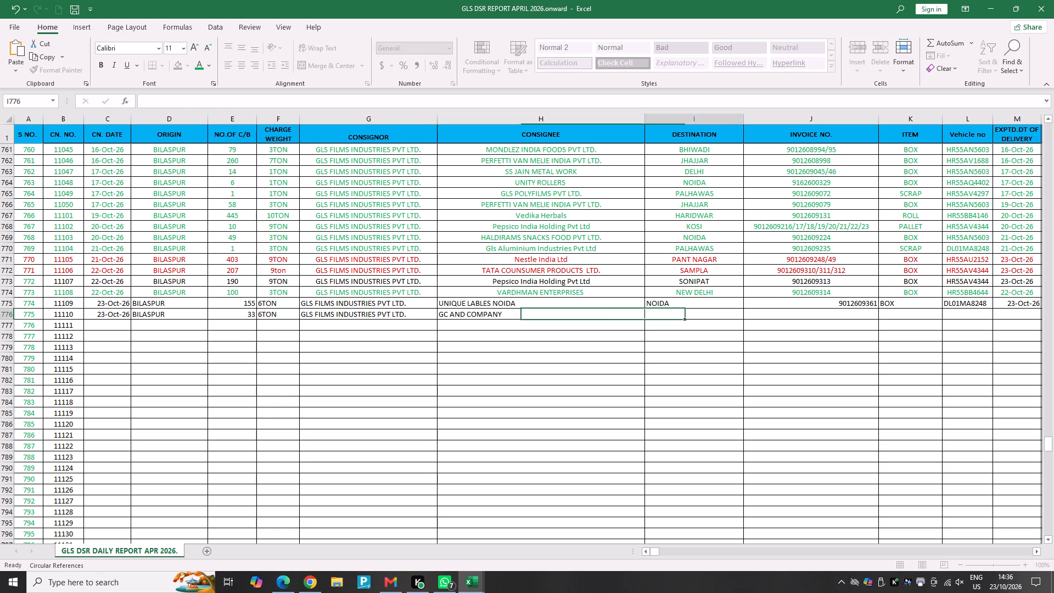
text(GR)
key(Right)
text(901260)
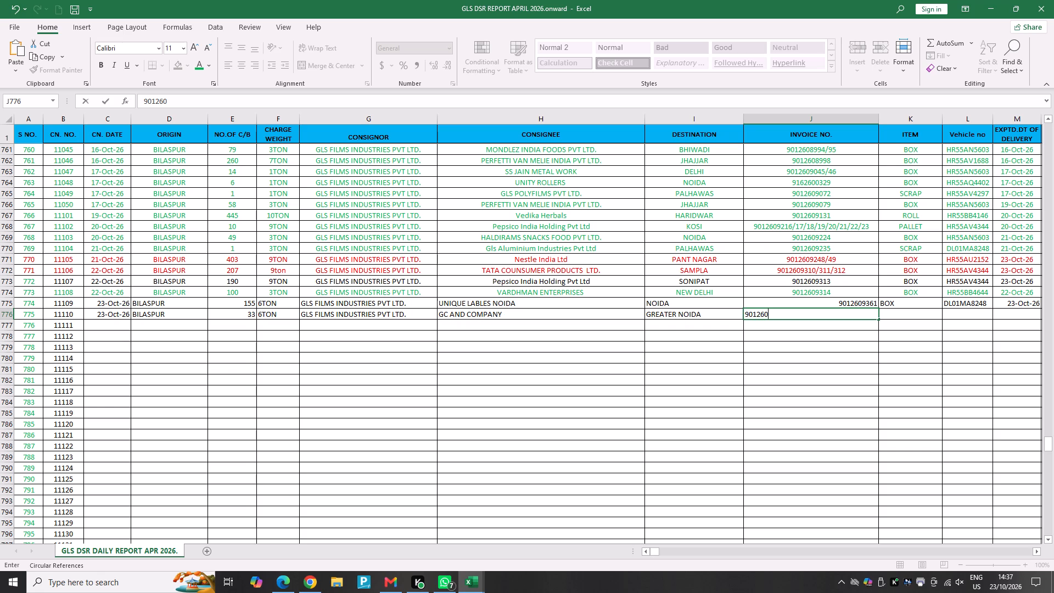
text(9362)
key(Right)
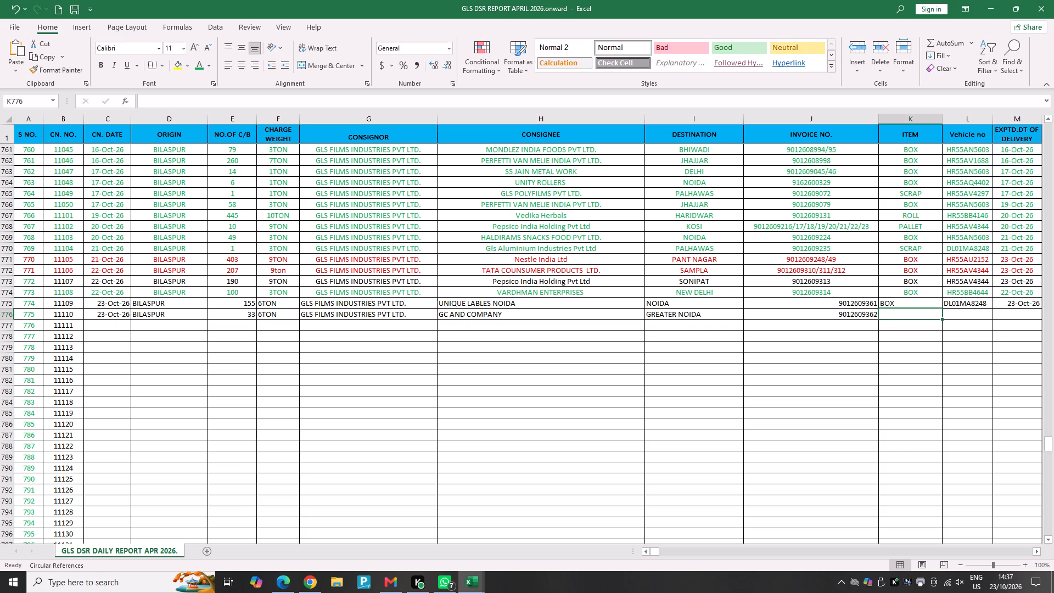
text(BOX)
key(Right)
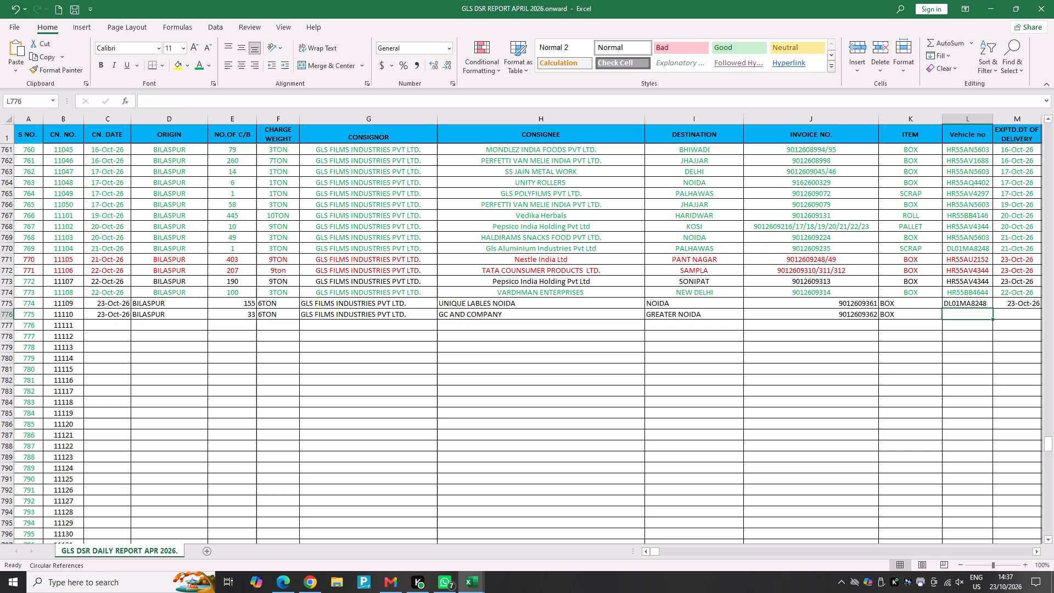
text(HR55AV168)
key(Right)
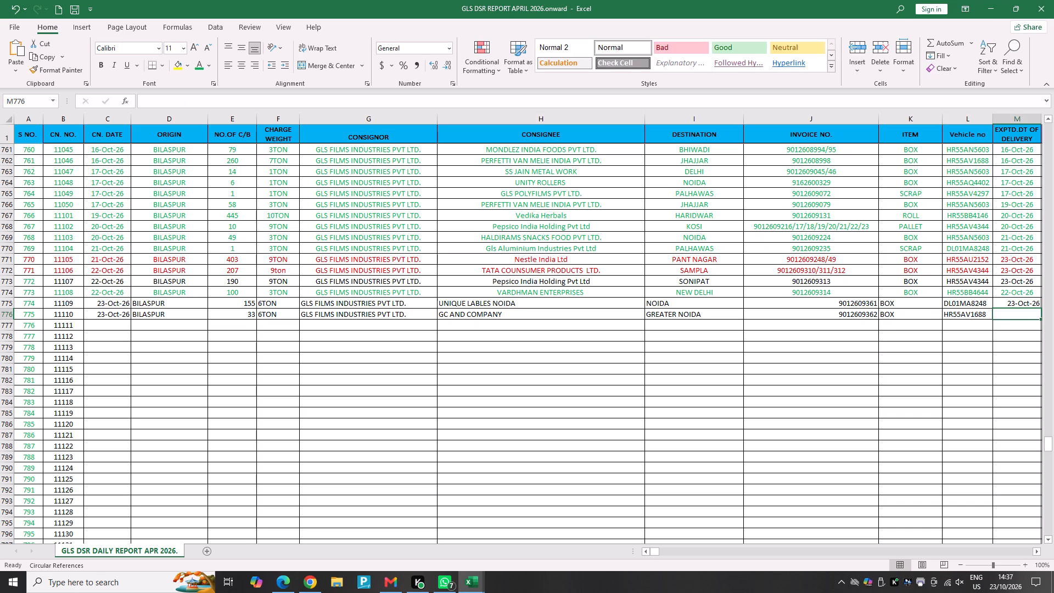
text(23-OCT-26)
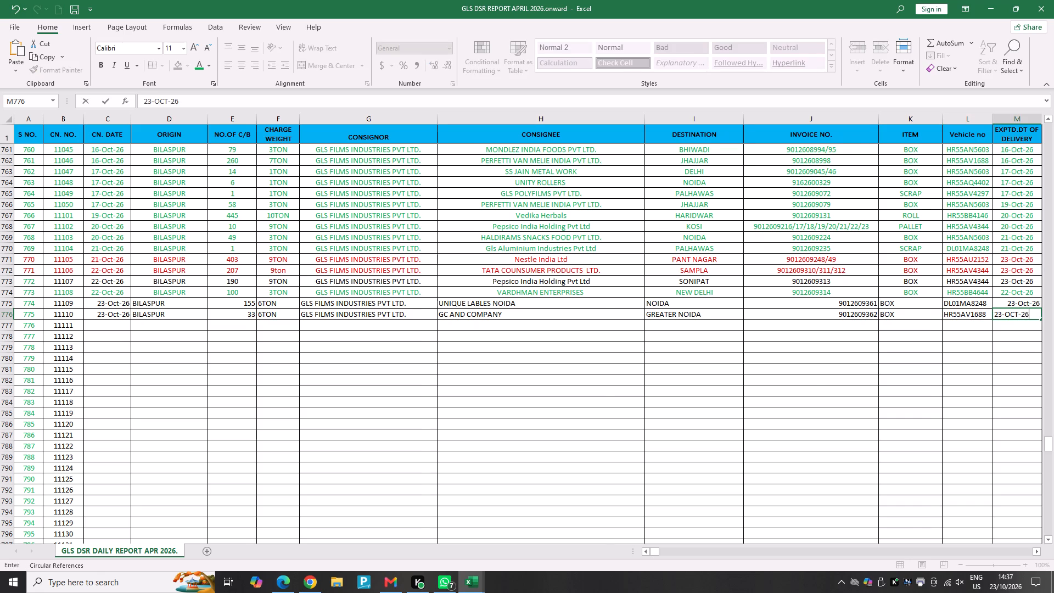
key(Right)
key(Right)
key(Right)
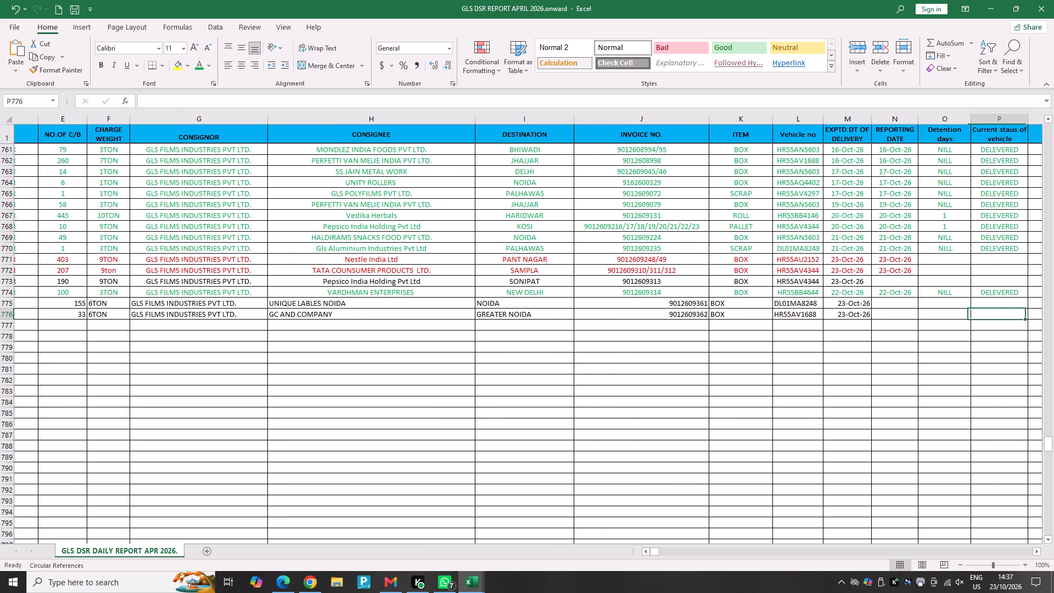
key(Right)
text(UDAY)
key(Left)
Enter CN date 23-Oct-26 and origin BILASPUR for CN 11111 in row 777.
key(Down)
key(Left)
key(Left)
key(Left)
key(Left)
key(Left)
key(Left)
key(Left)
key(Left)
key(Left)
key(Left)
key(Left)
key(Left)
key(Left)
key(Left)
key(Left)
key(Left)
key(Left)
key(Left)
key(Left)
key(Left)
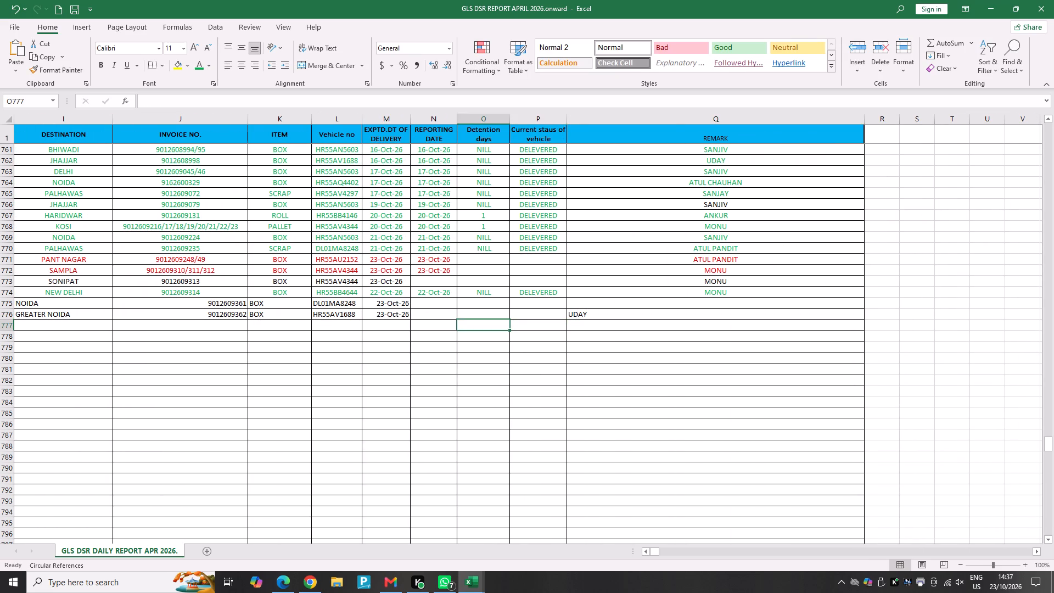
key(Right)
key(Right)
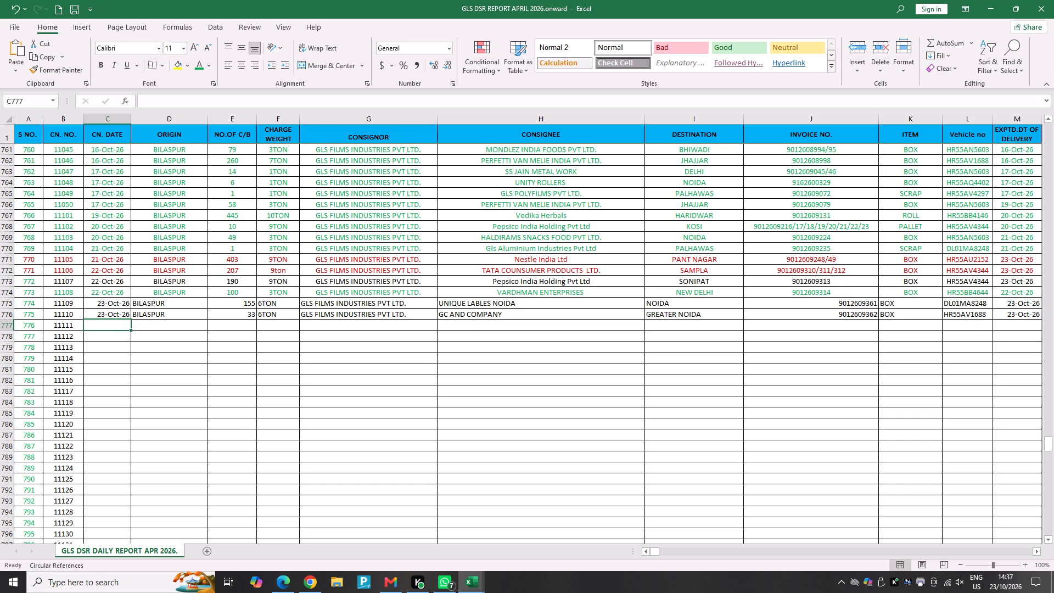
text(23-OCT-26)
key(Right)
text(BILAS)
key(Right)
For CN 11111, enter 228 as the number of boxes, 6TON as charge weight and GLS FILMS INDUSTRIES PVT LTD. as consignor.
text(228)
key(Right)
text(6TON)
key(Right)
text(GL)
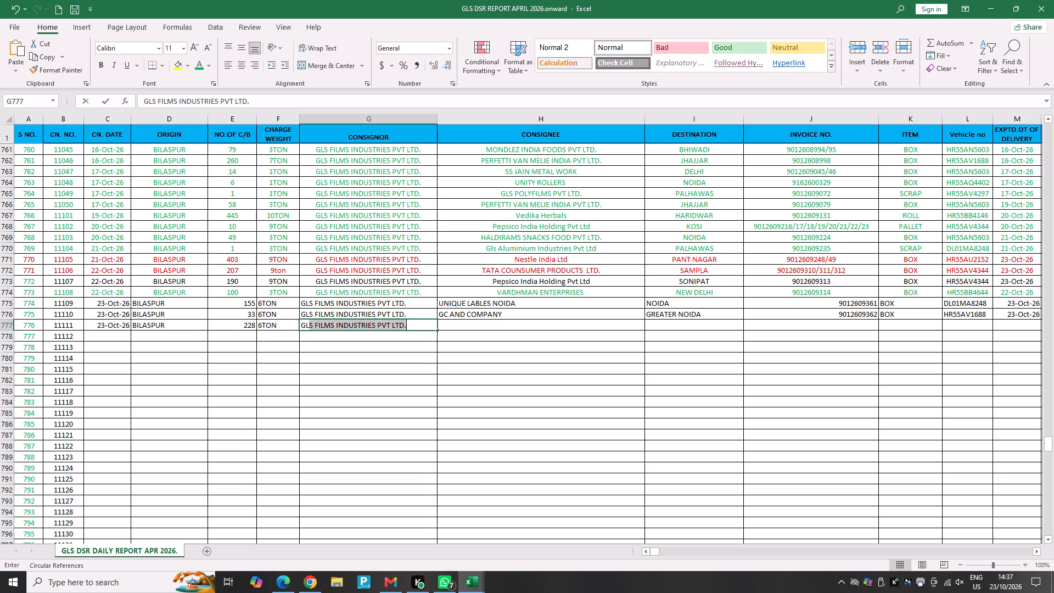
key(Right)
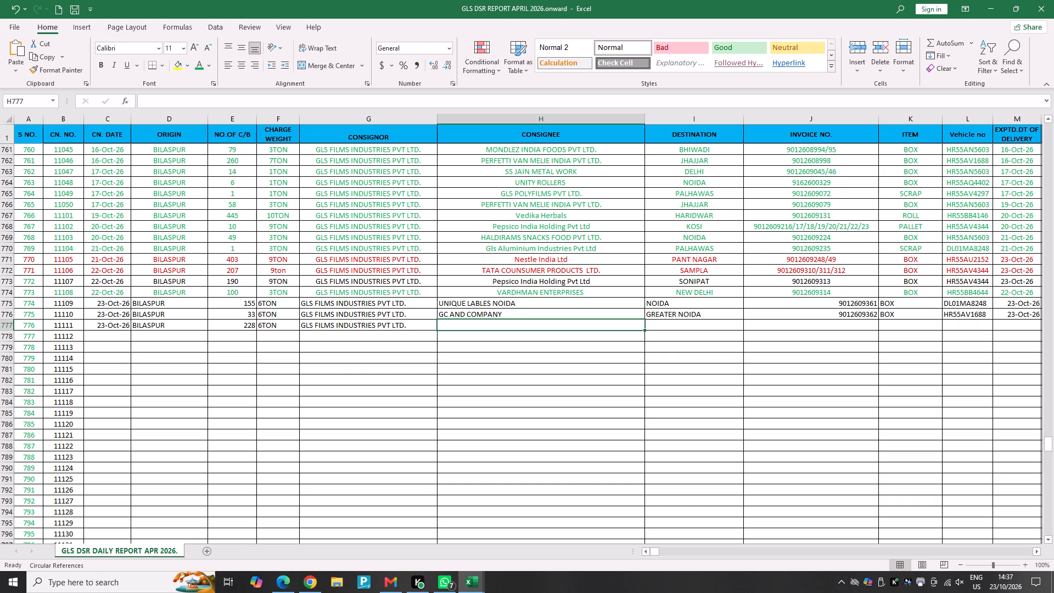
Enter Today Tea ltd as the consignee and NOIDA as the destination for CN 11111.
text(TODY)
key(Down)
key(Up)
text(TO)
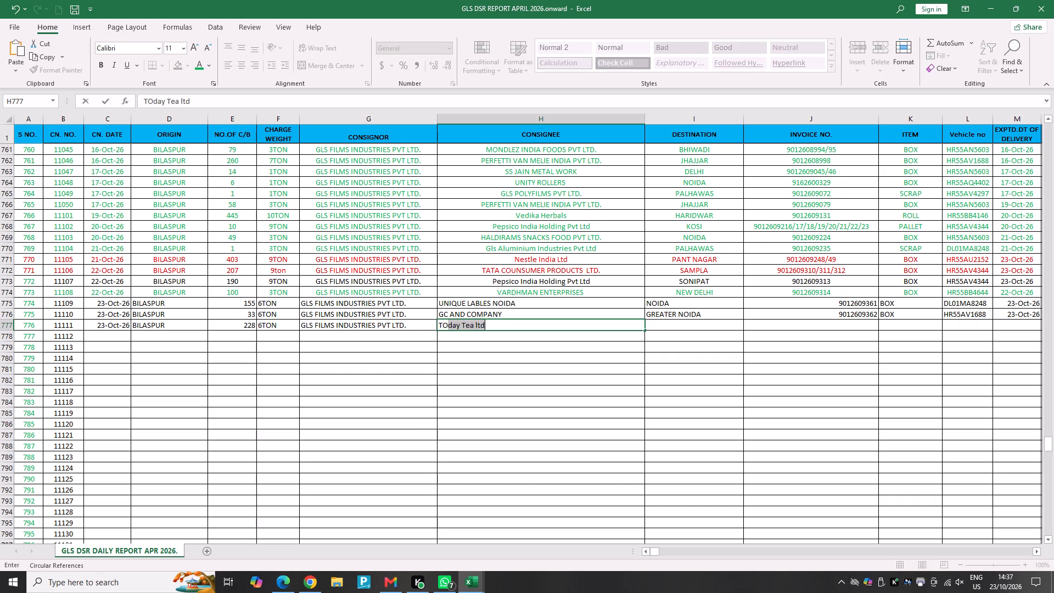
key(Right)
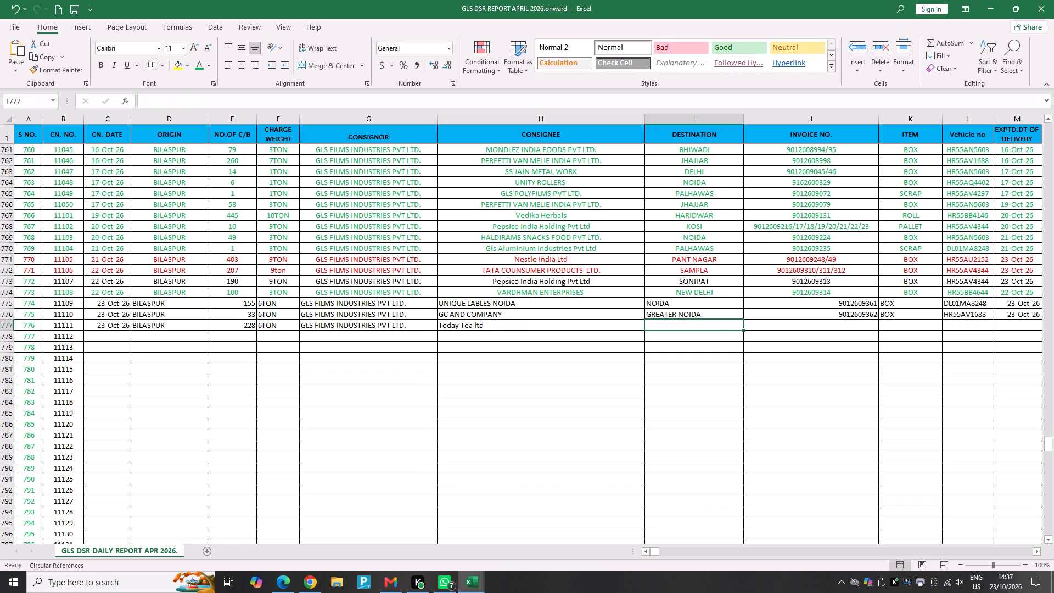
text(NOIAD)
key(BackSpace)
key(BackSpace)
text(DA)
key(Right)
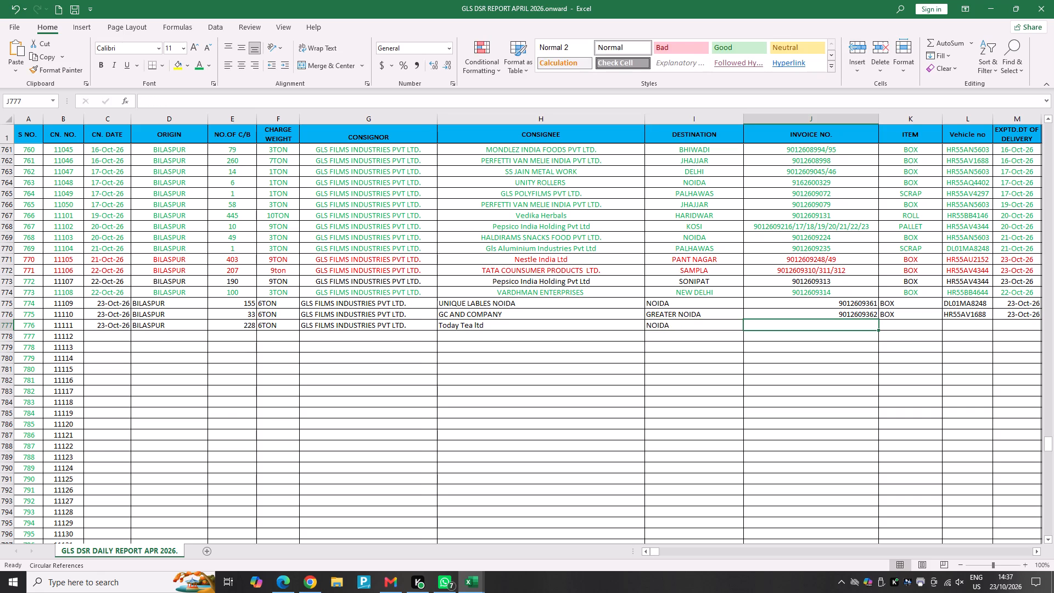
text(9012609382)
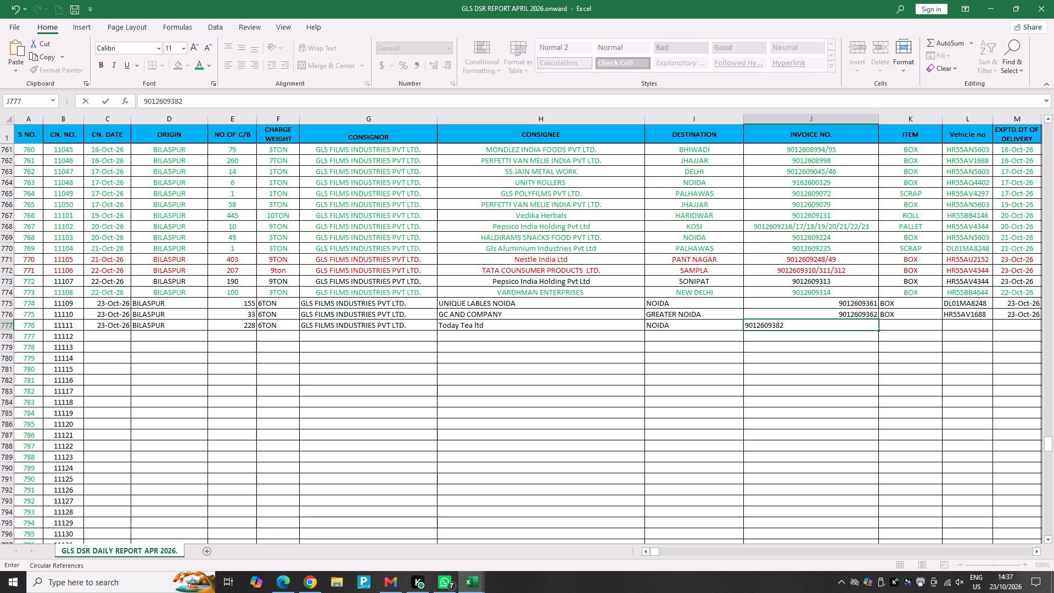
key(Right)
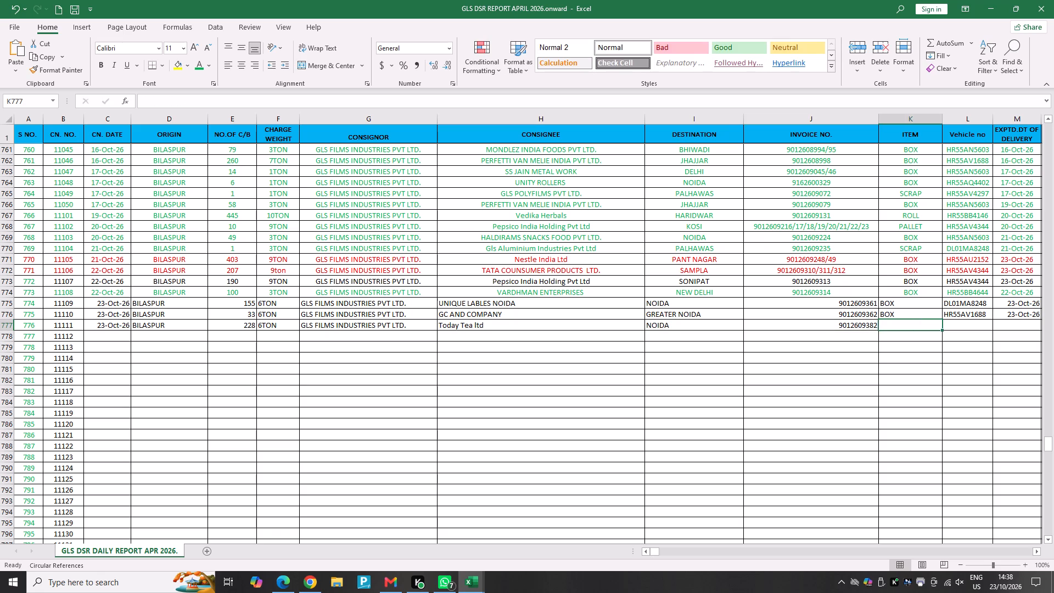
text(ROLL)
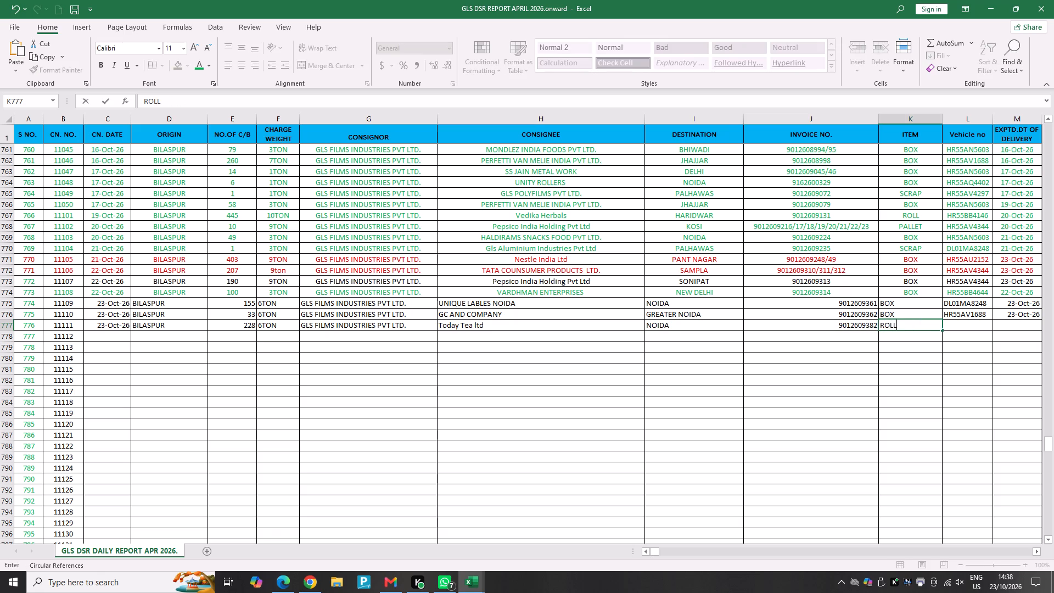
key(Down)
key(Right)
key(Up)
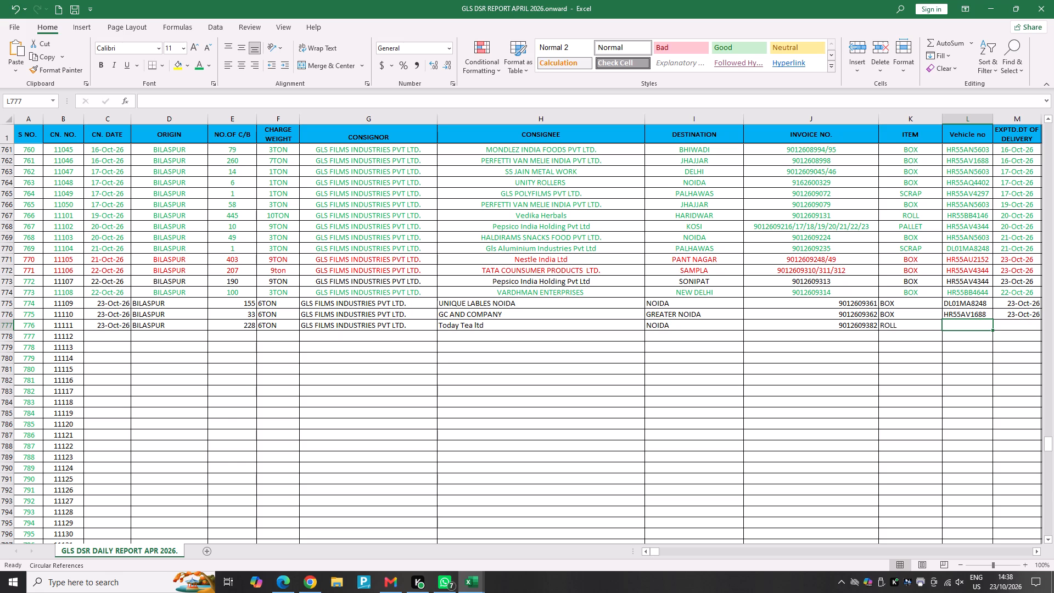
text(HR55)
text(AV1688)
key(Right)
Enter expected delivery date 23-Oct-26 and remark UDAY for CN 11111.
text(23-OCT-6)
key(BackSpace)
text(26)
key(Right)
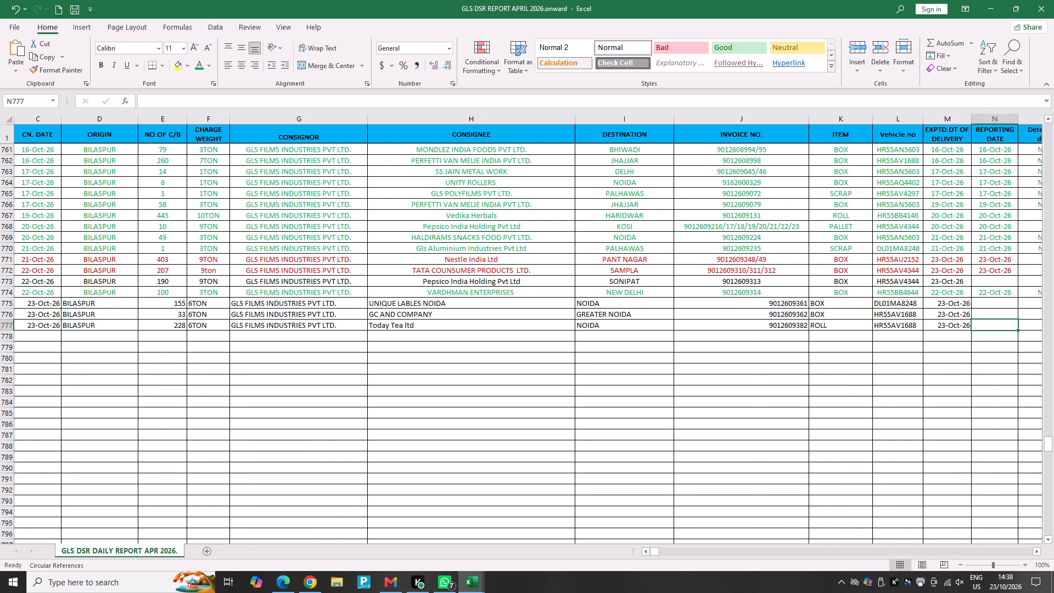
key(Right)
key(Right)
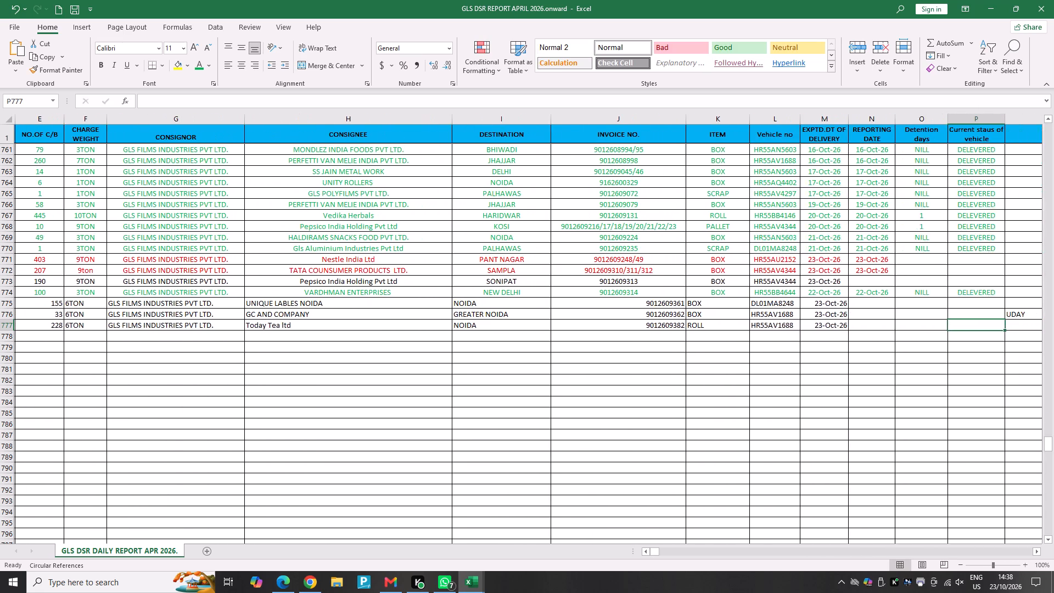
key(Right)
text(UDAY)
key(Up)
Return to the beginning of the CN 11110 entry in row 776.
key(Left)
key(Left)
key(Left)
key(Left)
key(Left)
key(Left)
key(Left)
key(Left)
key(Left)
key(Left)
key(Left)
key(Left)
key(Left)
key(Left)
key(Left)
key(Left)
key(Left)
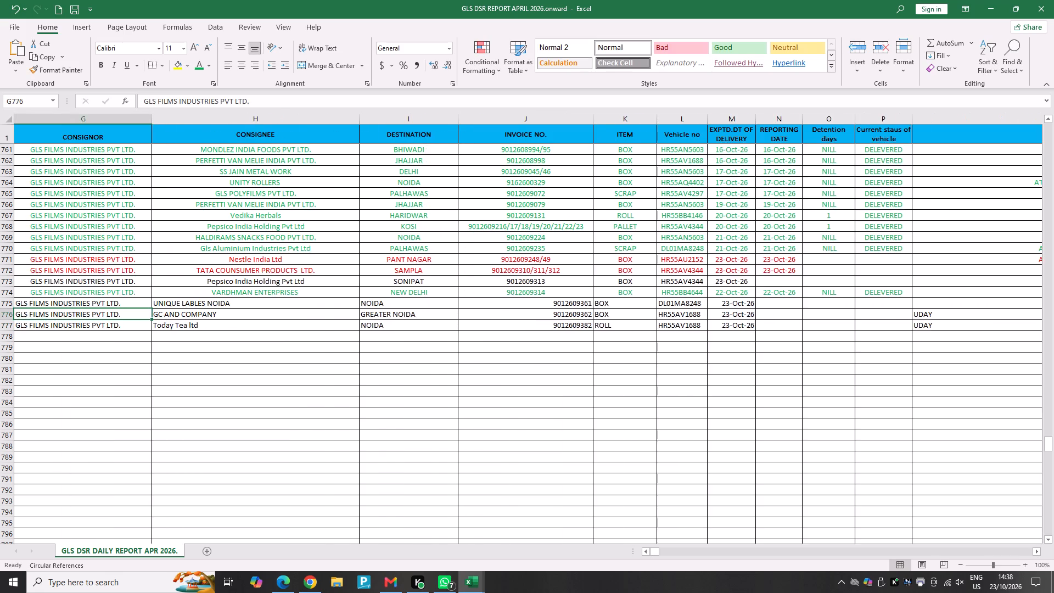
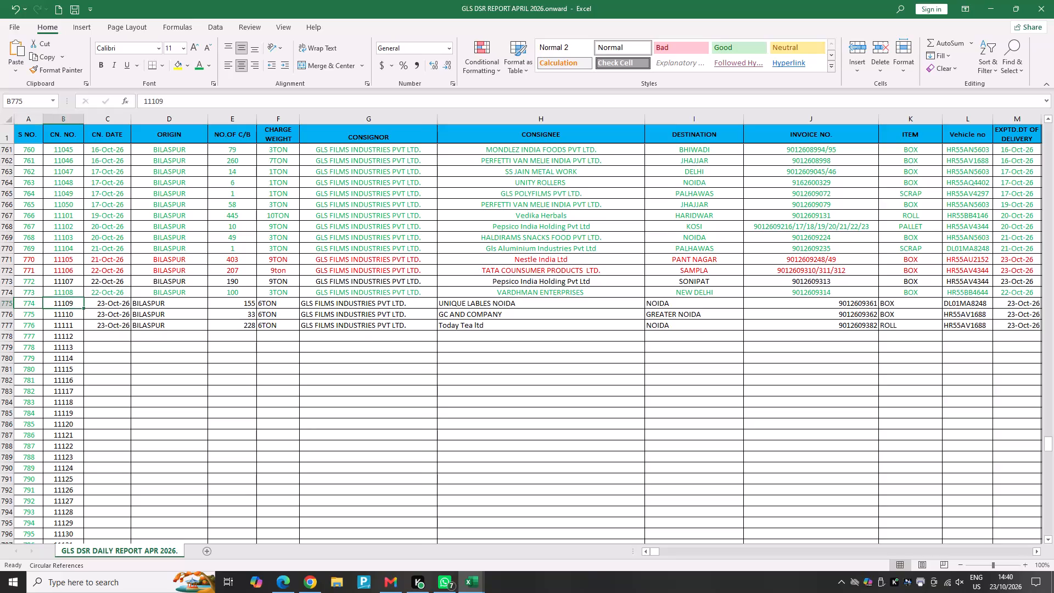
Enter reporting date 23-Oct-26 for CN 11109 in row 775.
key(Right)
key(Right)
key(Right)
key(Right)
key(Right)
key(Right)
key(Right)
key(Right)
key(Right)
key(Right)
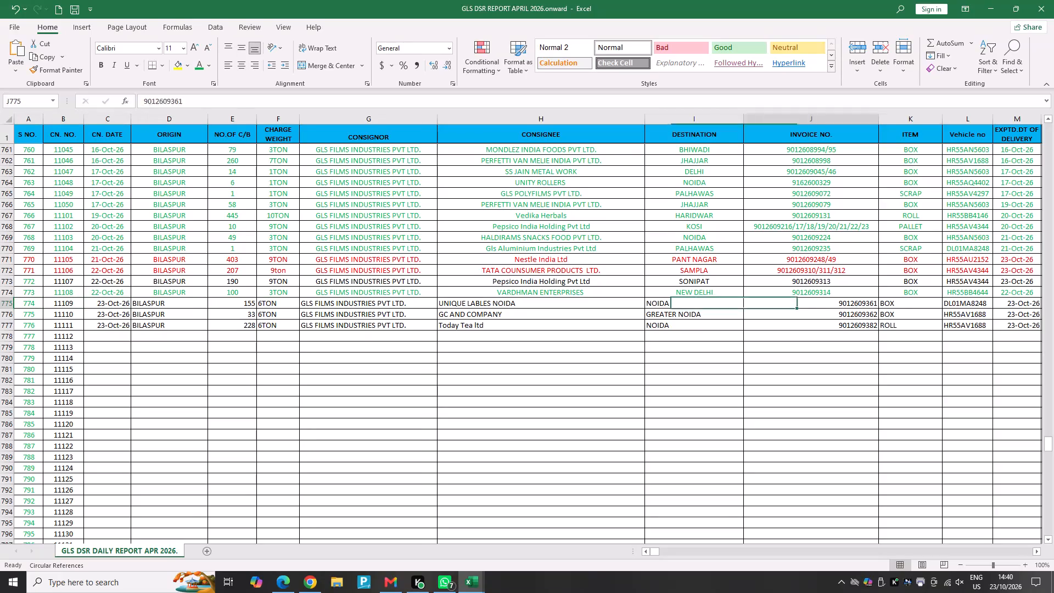
key(Right)
key(Right)
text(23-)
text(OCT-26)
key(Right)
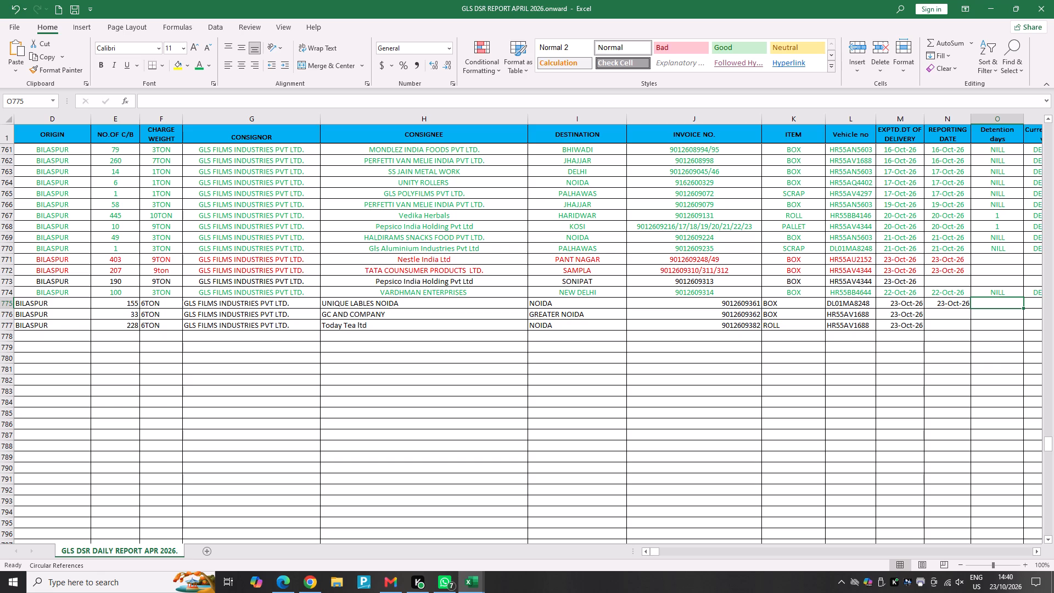
Enter NILL as the detention days and DELEVERED as the current vehicle status for CN 11109.
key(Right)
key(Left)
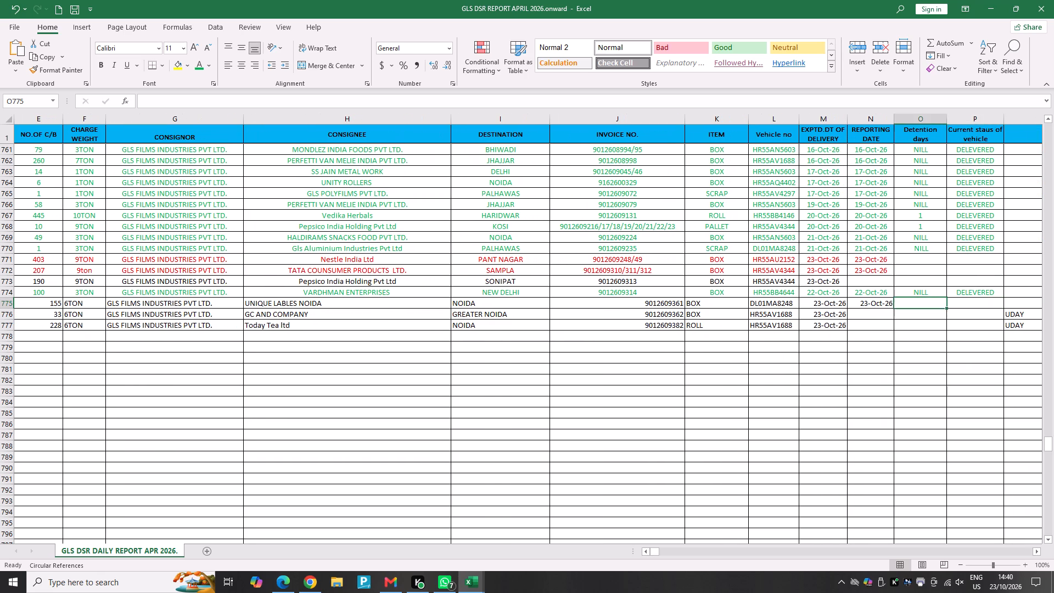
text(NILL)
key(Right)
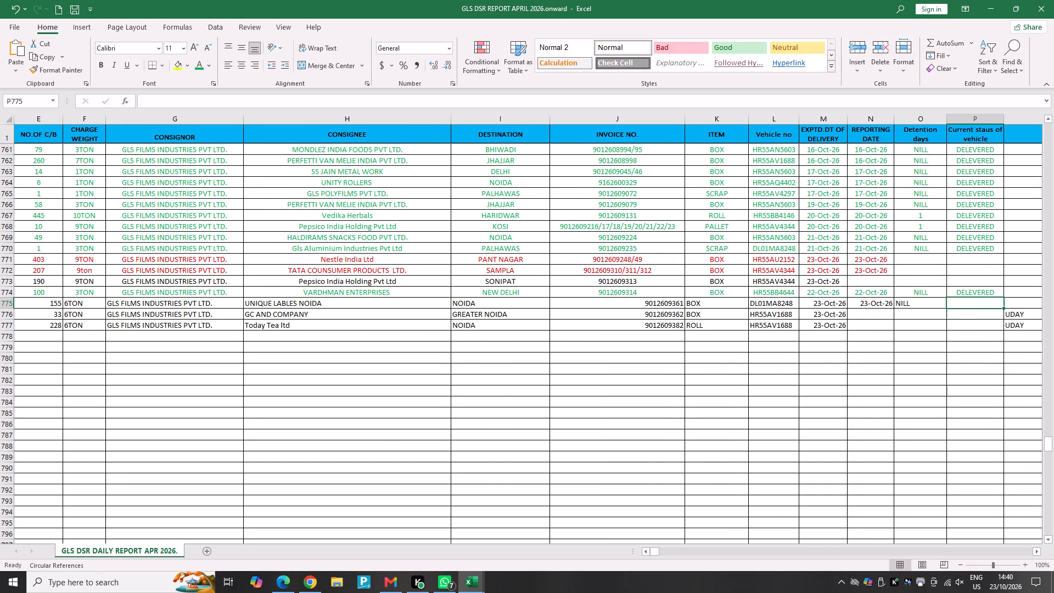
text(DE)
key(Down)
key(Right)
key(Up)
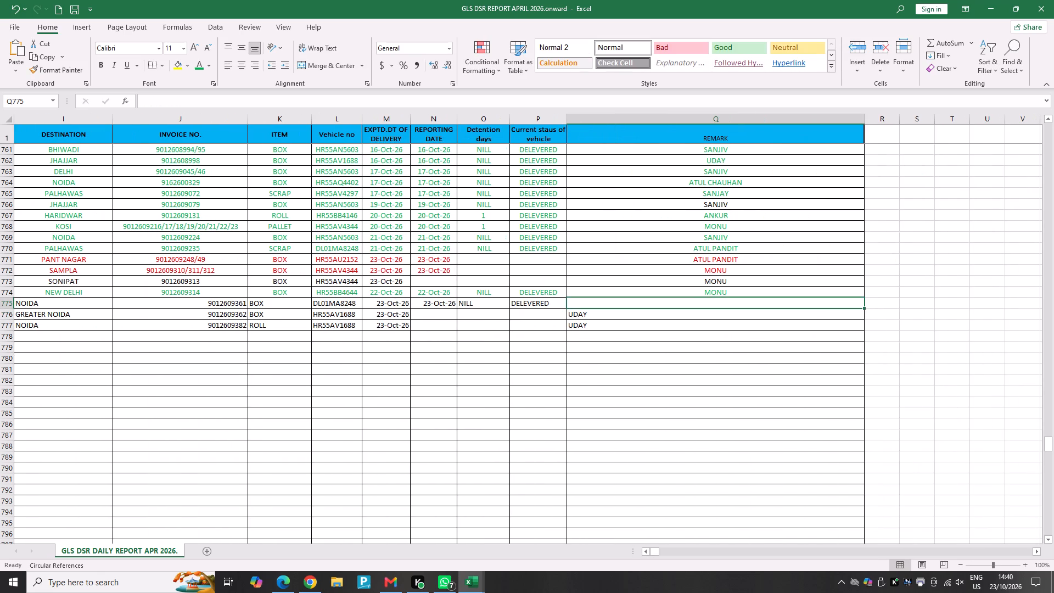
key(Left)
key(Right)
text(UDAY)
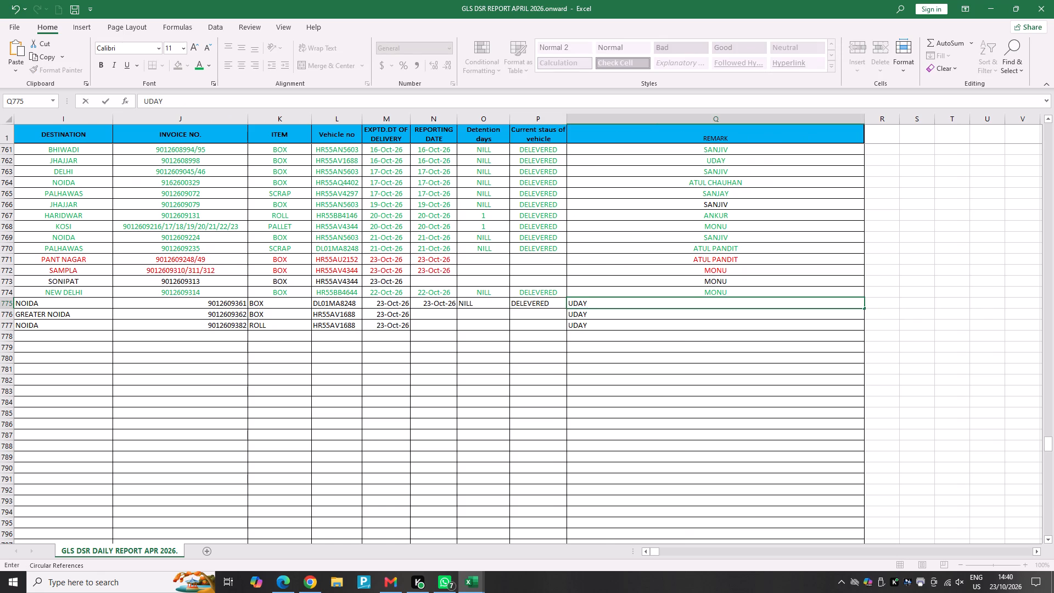
click(1053, 424)
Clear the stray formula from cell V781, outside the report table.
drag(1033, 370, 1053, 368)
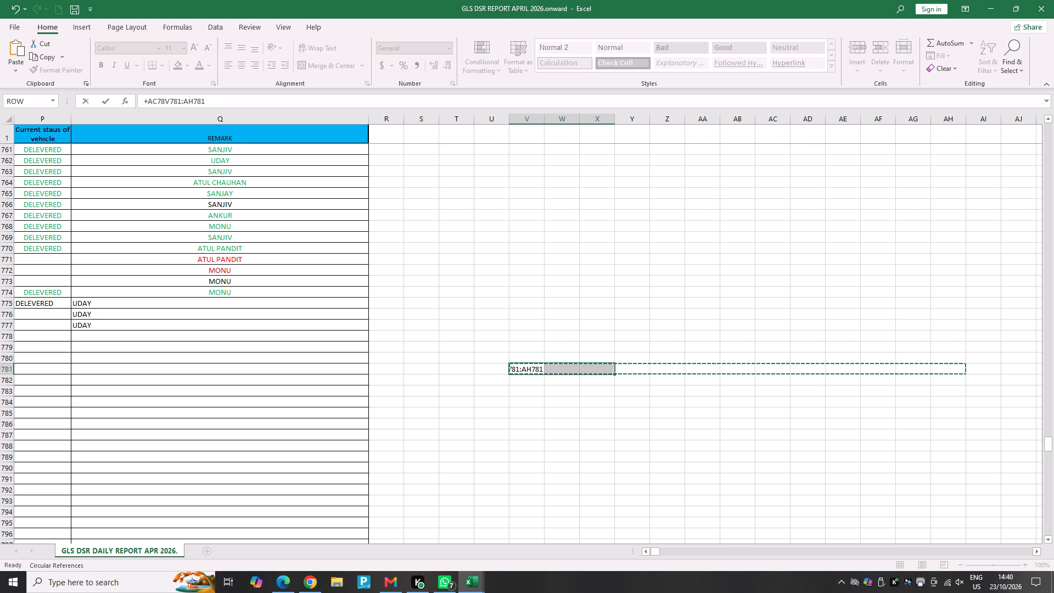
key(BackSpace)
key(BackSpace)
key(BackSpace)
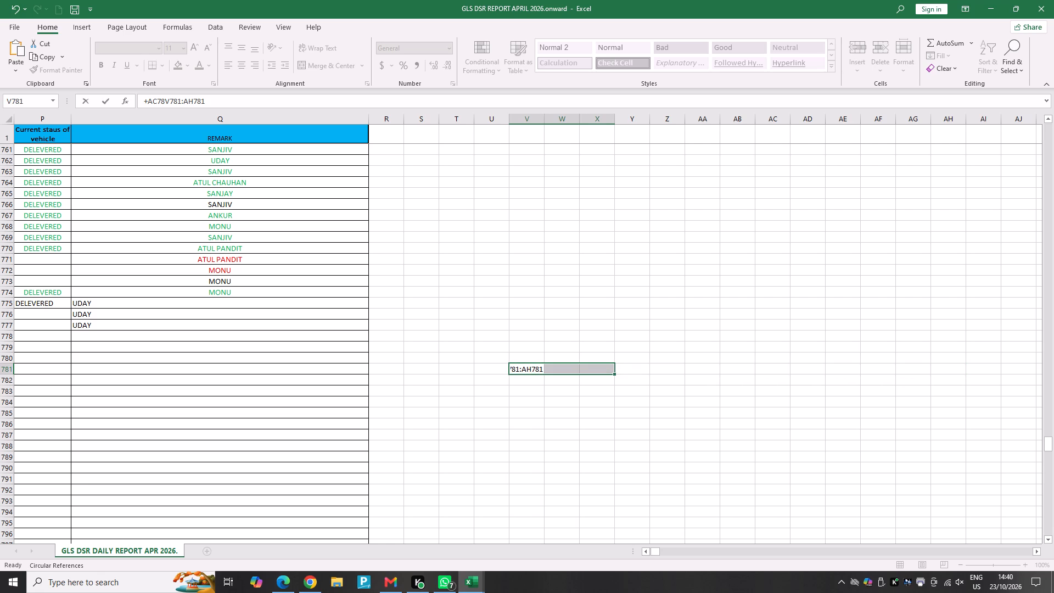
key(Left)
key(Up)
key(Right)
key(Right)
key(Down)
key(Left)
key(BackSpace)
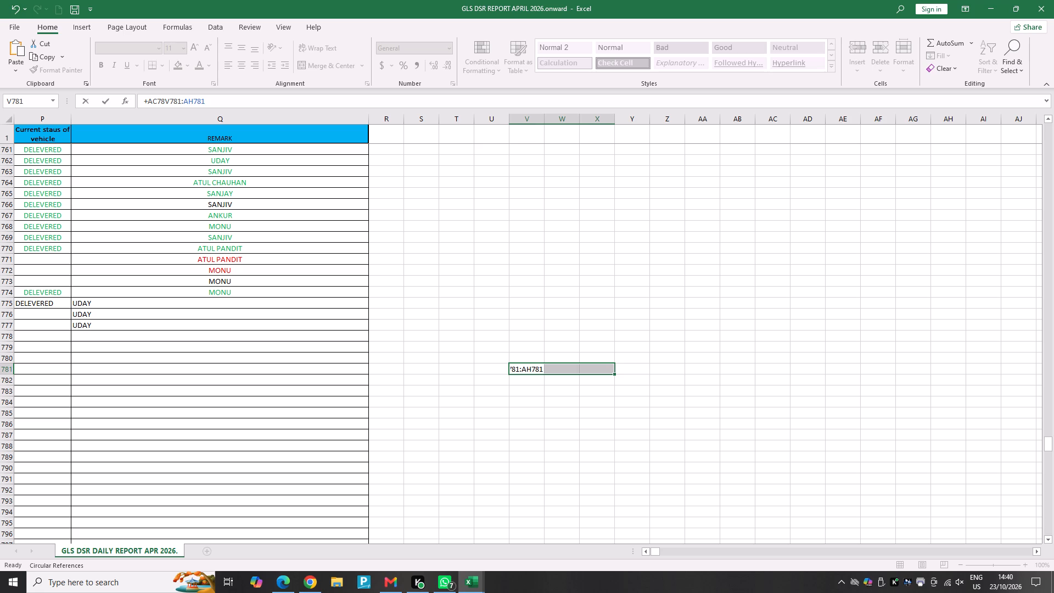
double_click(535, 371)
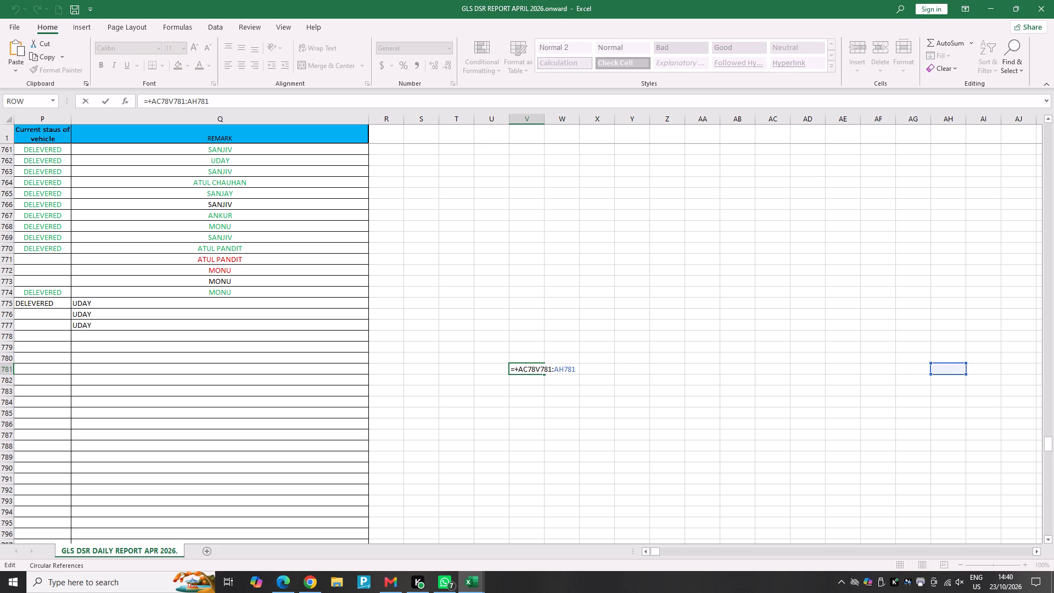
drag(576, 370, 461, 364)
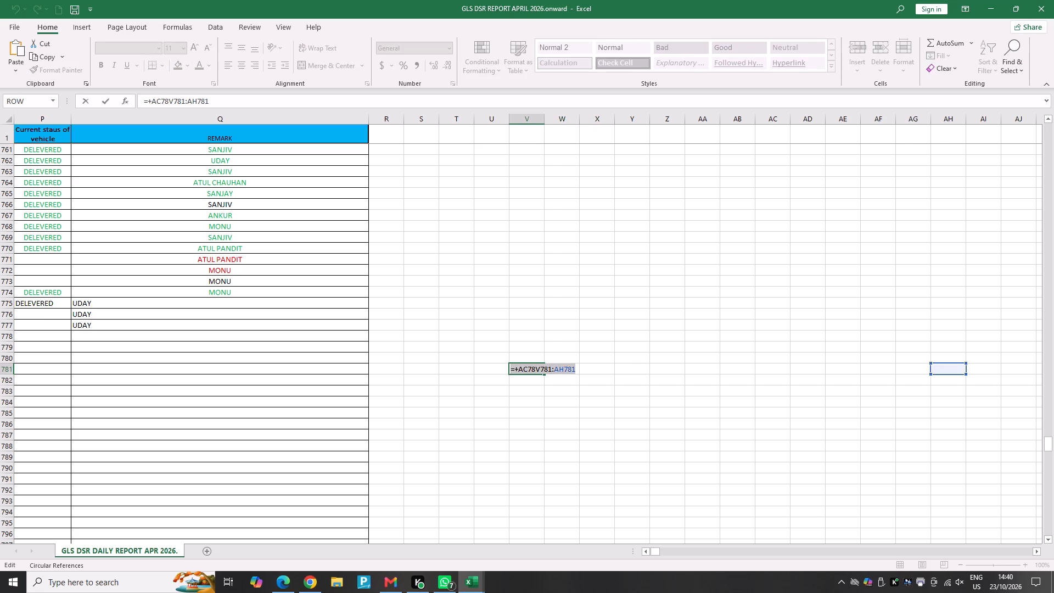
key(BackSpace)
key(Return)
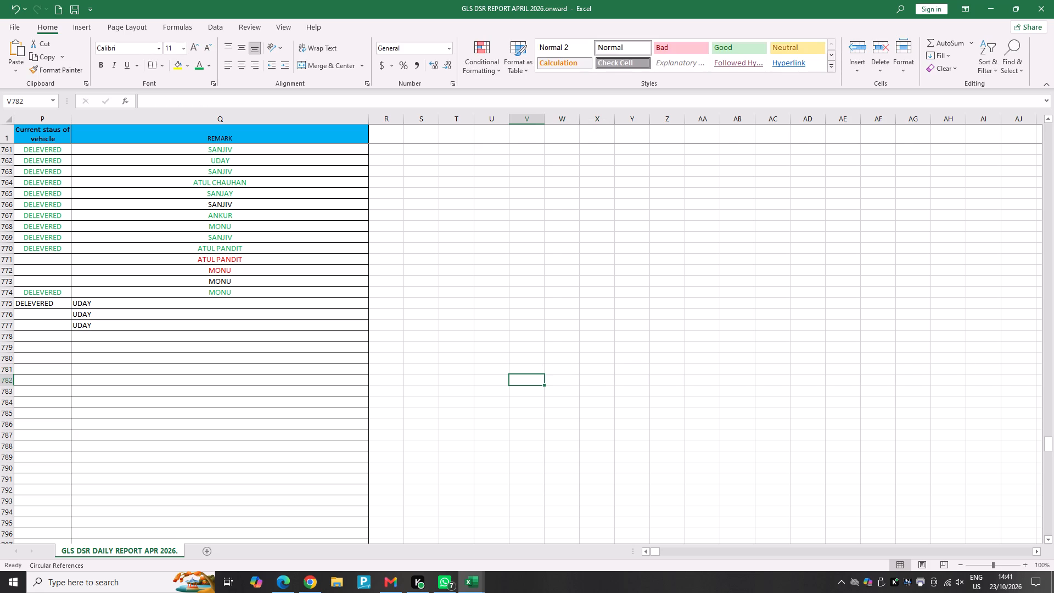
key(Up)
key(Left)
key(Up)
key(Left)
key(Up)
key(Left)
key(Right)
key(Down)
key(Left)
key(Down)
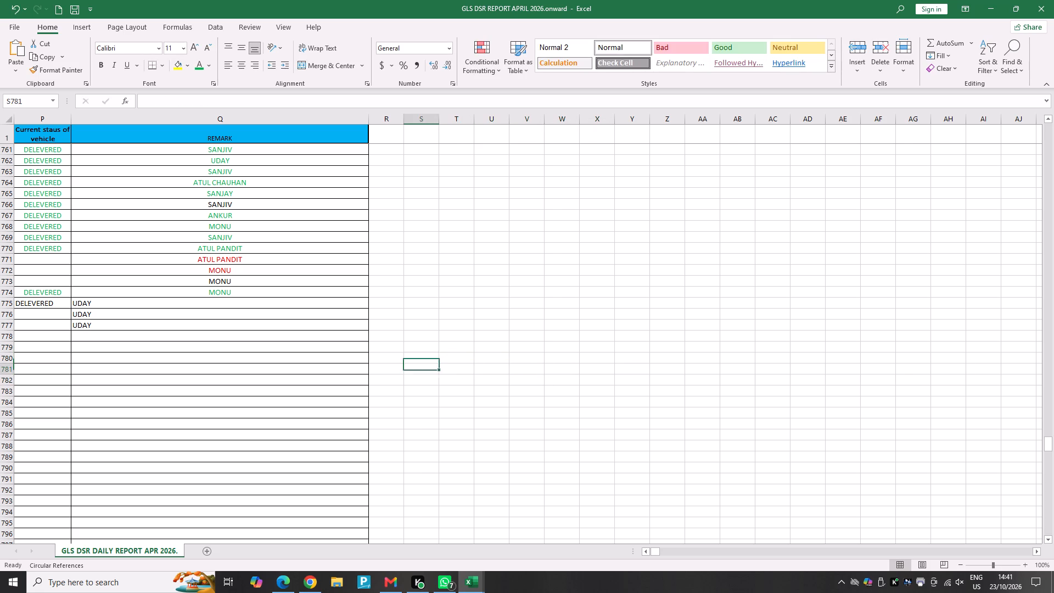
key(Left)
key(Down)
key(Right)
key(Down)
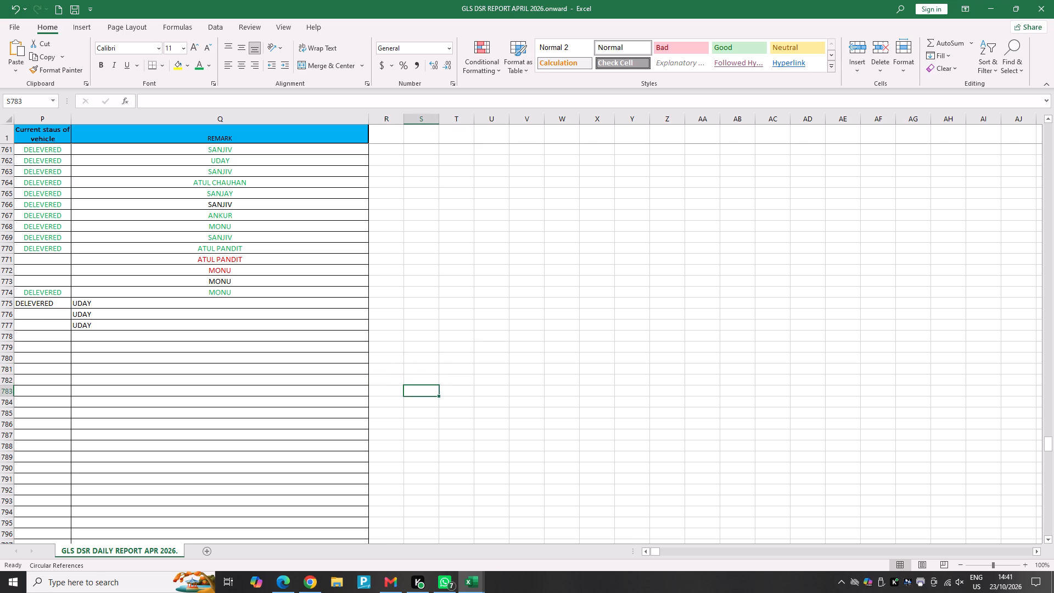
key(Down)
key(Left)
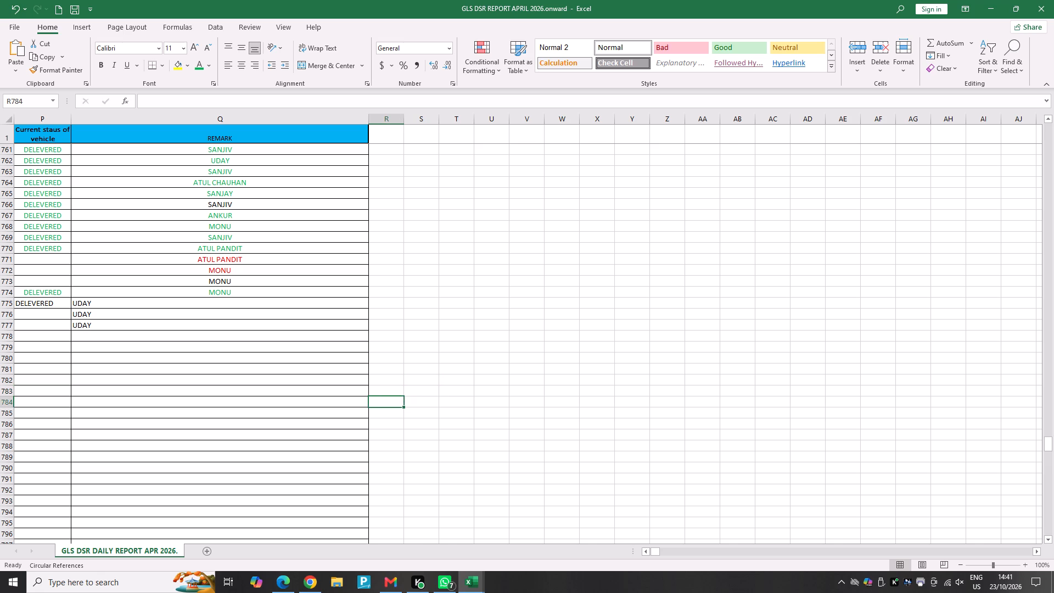
Go to the CN. DATE cell of the CN 11112 entry in row 778.
key(Left)
key(Left)
key(Left)
key(Left)
key(Left)
key(Left)
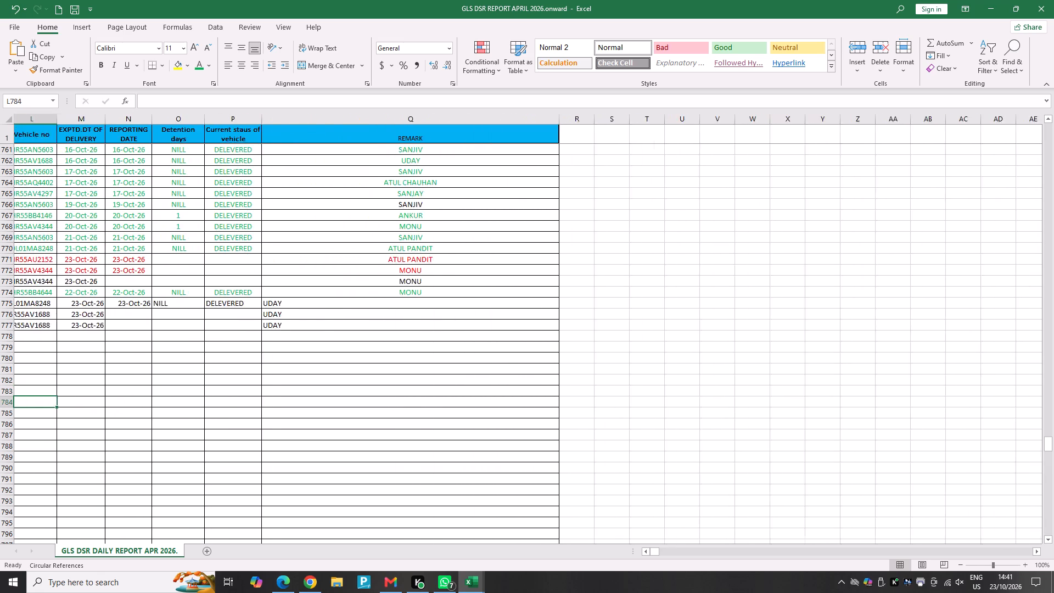
key(Left)
key(Left)
key(Left)
key(Left)
key(Left)
key(Left)
key(Left)
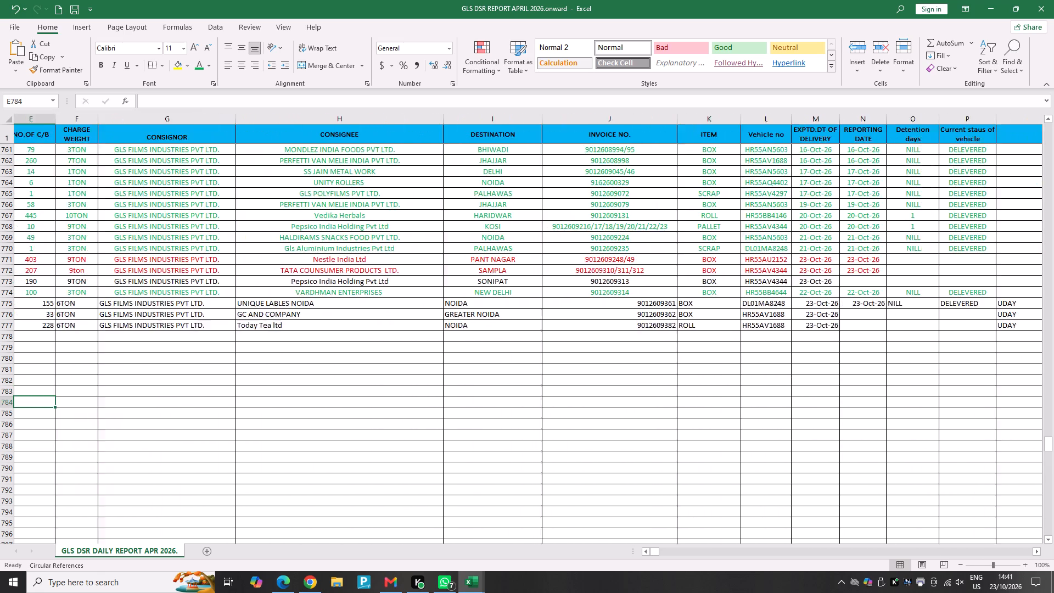
key(Left)
key(Left)
key(Left)
key(Left)
key(Left)
key(Up)
key(Up)
key(Up)
key(Up)
key(Up)
key(Up)
key(Up)
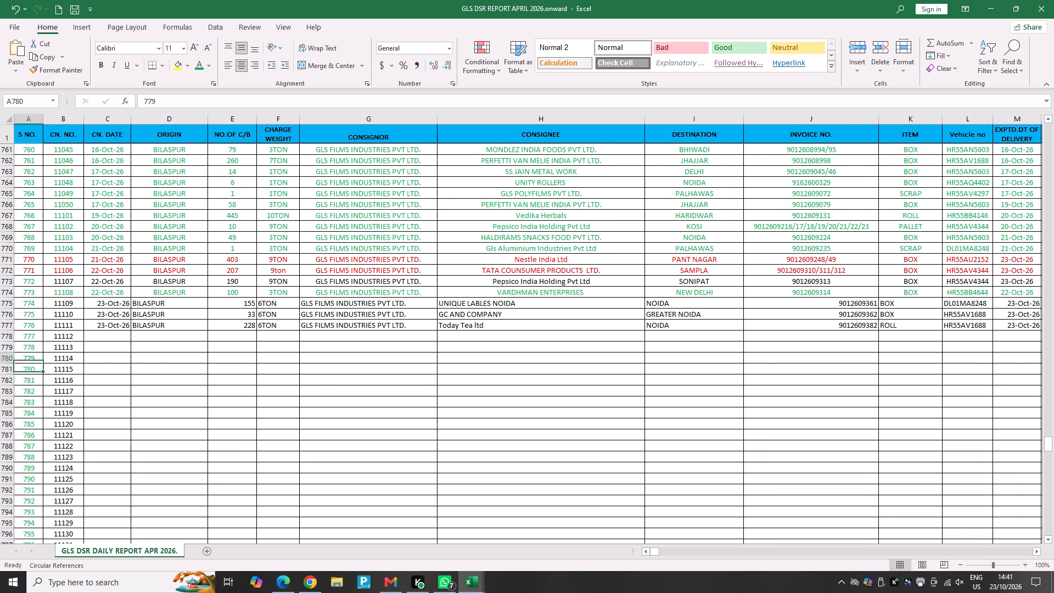
key(Right)
key(Down)
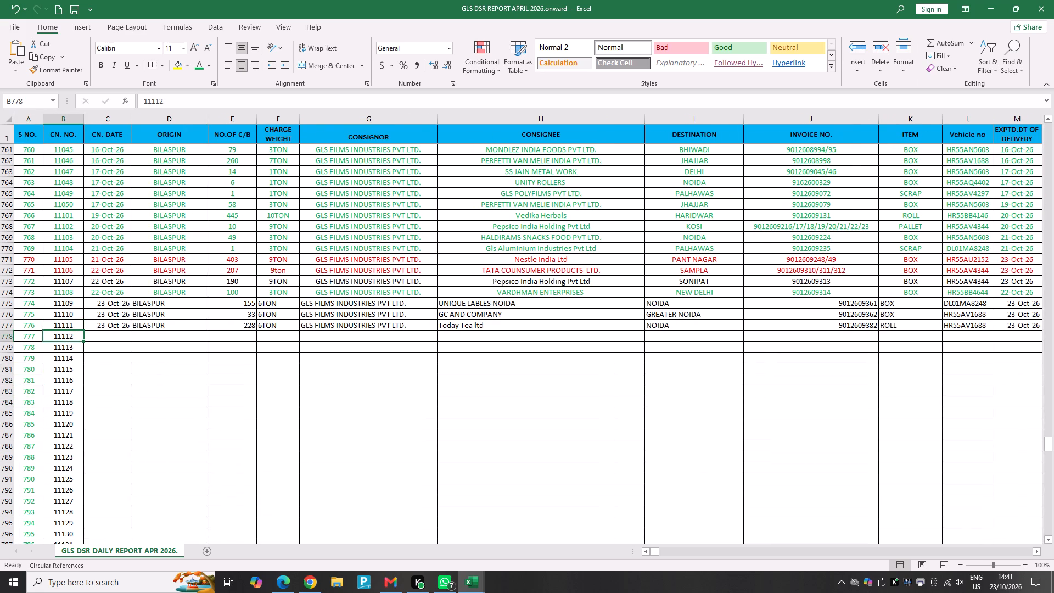
key(Right)
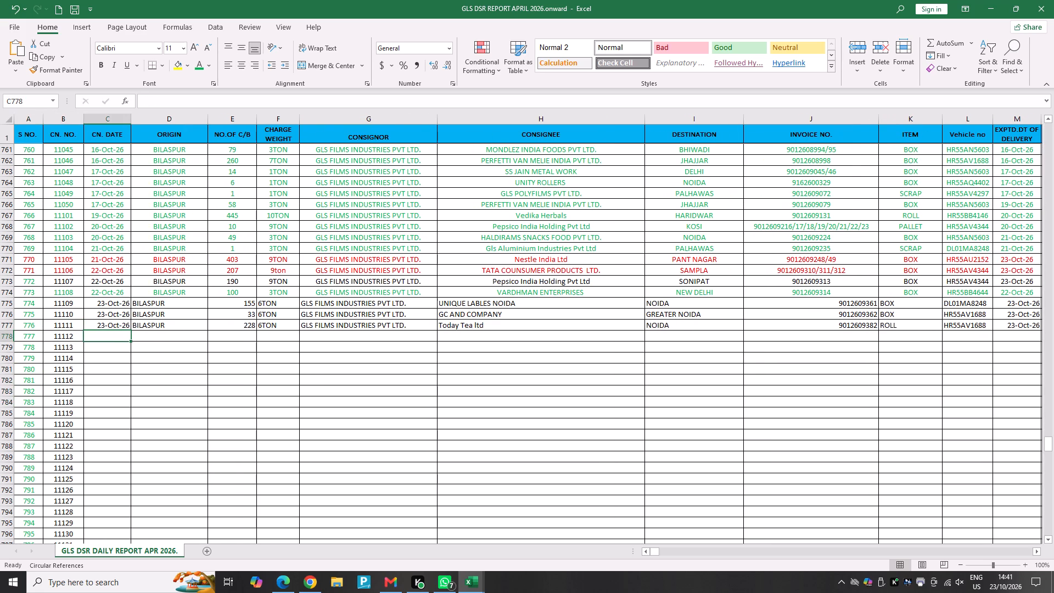
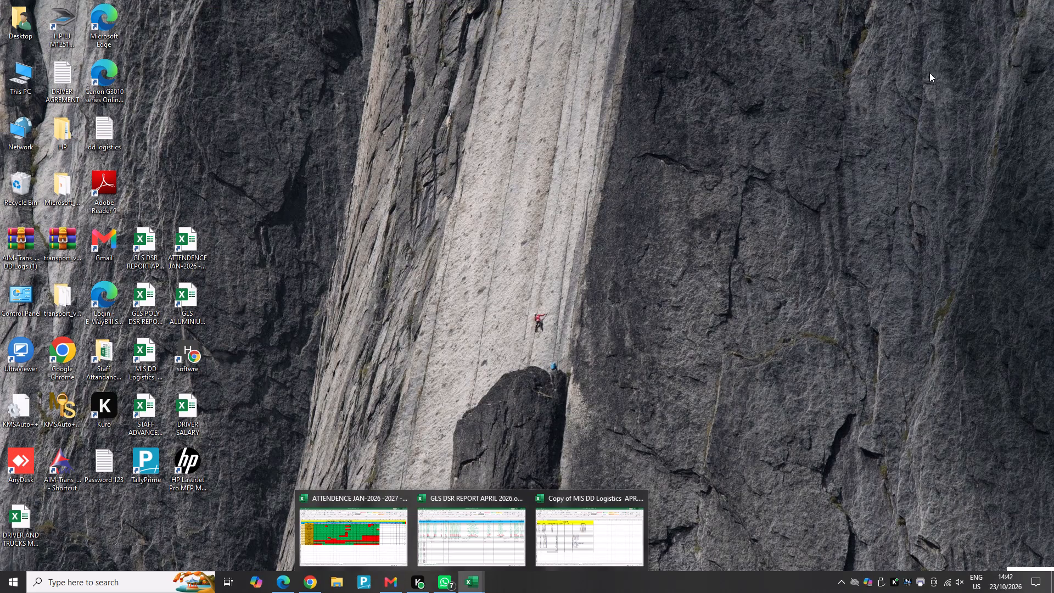
Switch to the MIS DD Logistics workbook and clear the advance total in cell C74 of the ANKUR sheet.
click(646, 228)
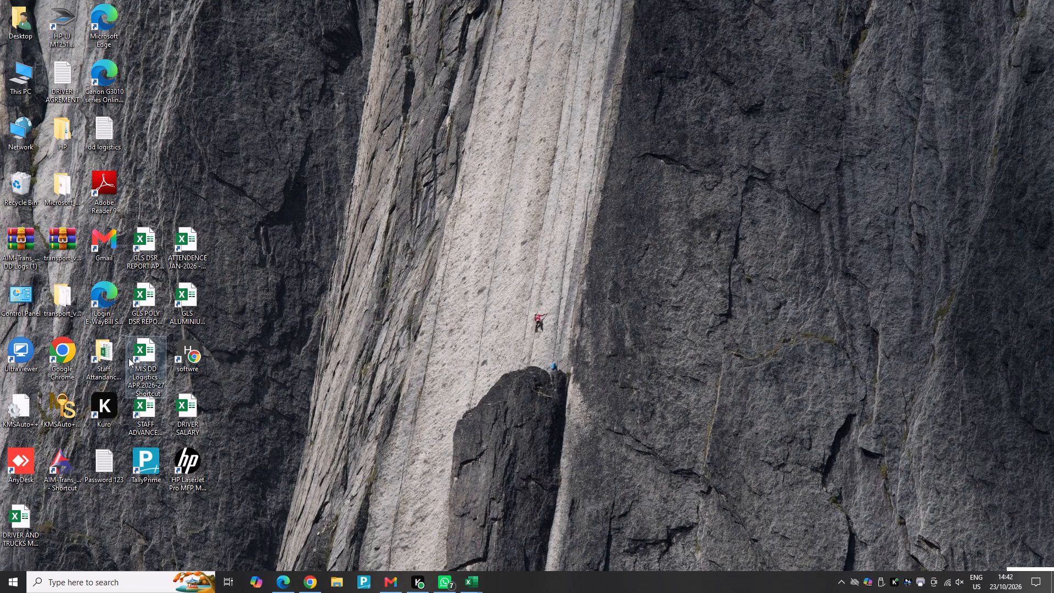
triple_click(130, 358)
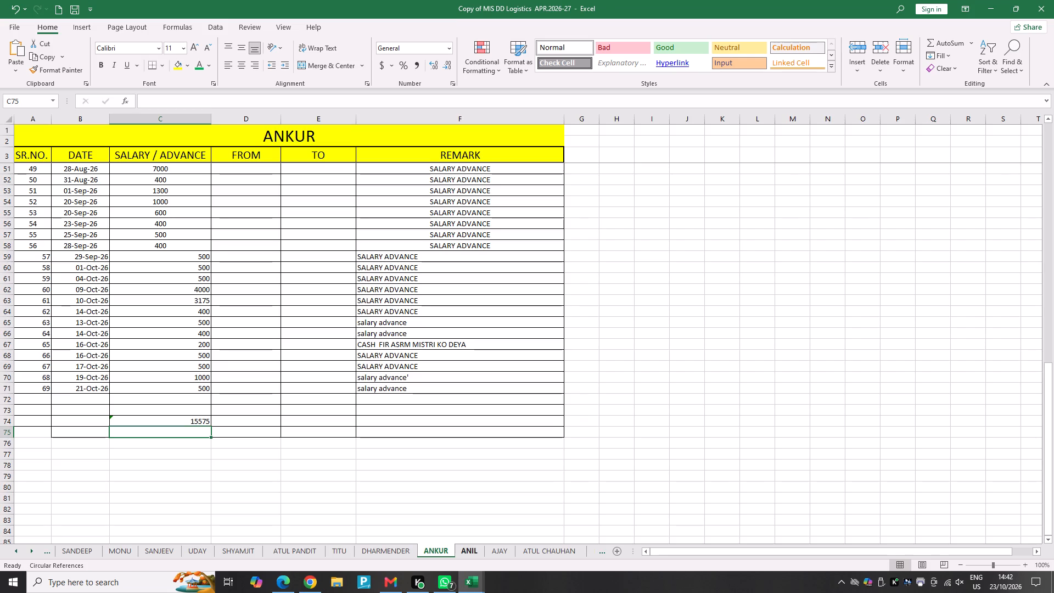
click(188, 423)
key(BackSpace)
key(Return)
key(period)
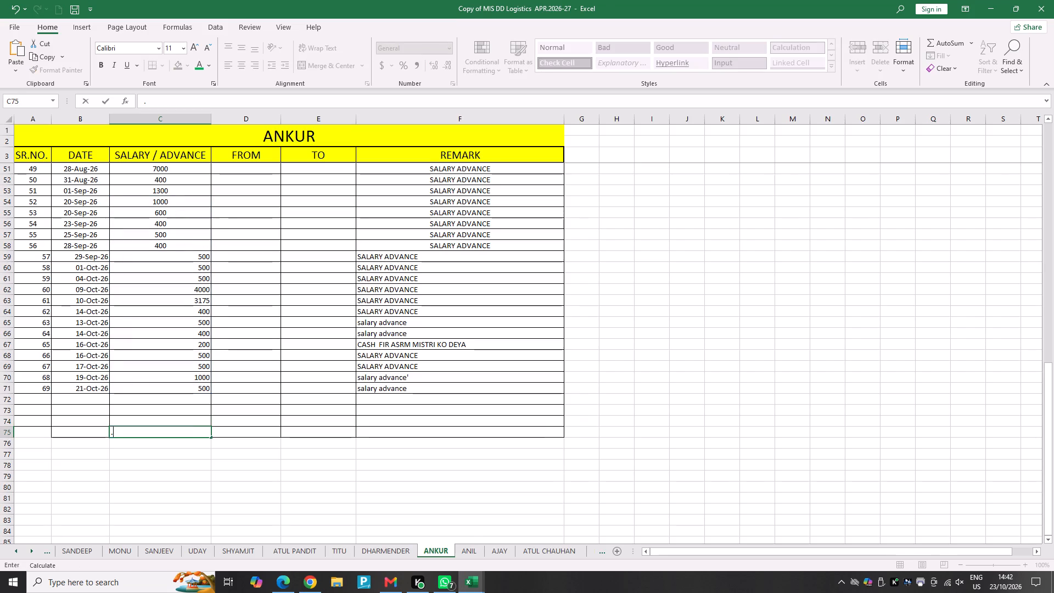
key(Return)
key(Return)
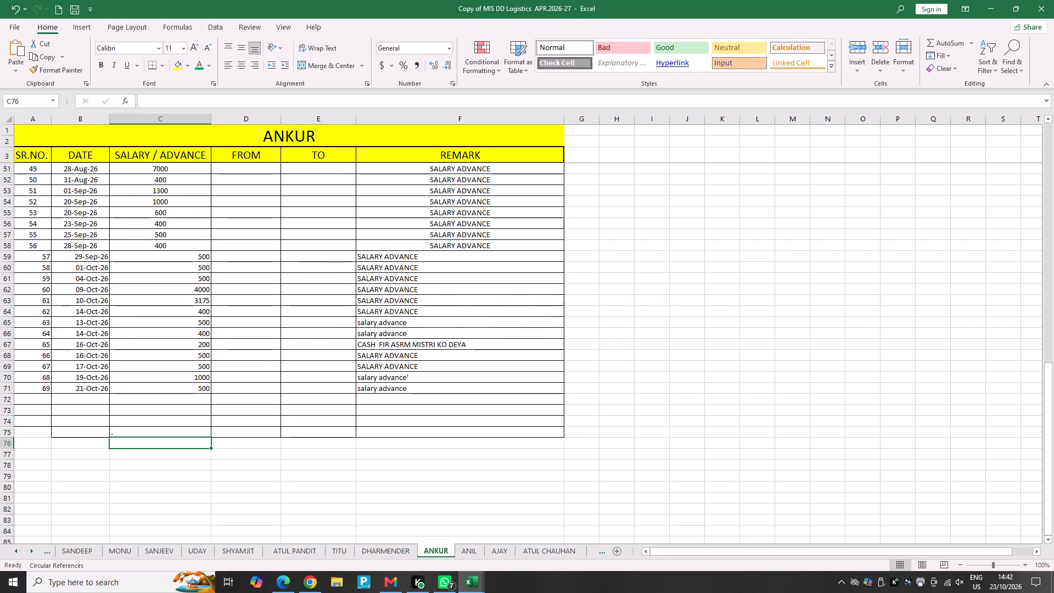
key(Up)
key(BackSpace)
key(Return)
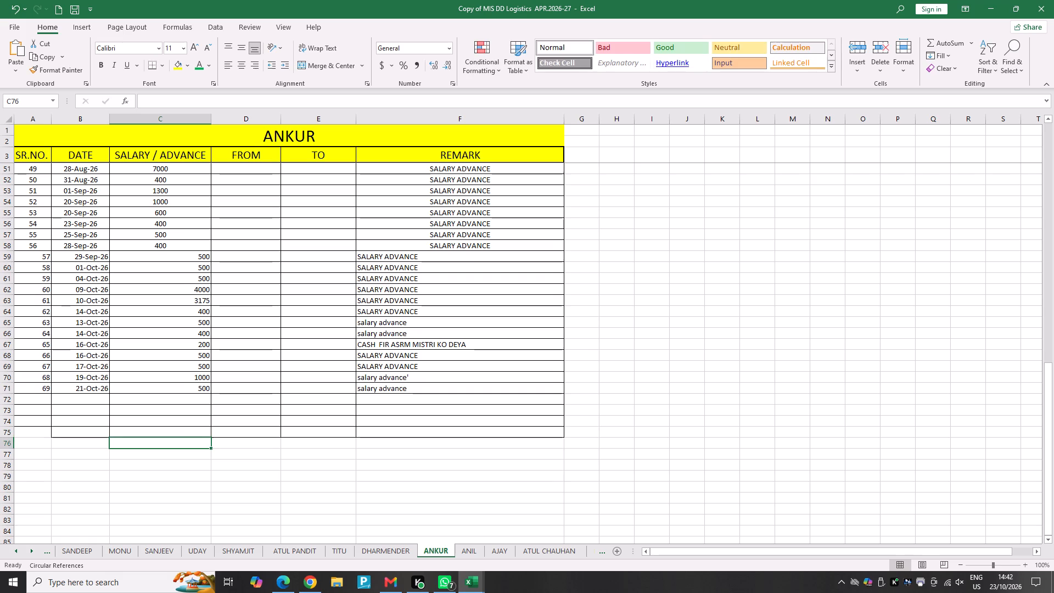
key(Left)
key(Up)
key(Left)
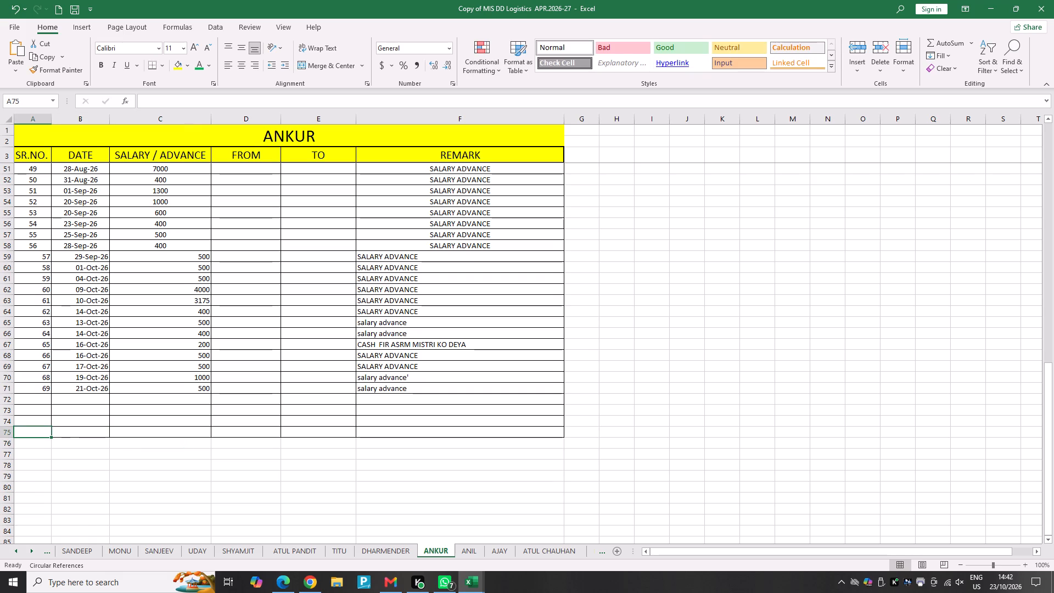
Open the ALL BOOKING REPORT sheet.
drag(16, 549, 7, 556)
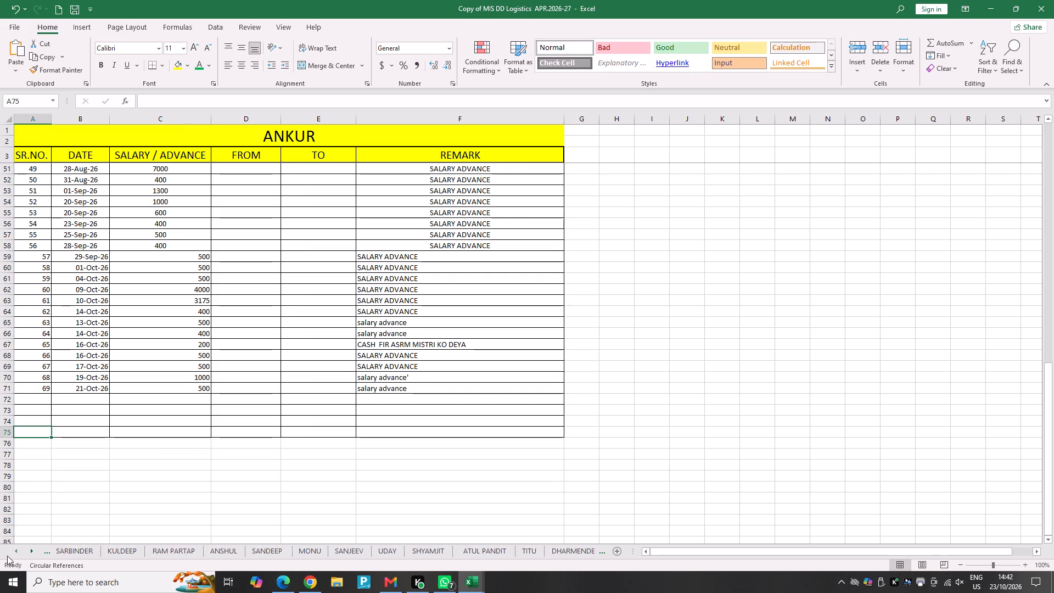
drag(7, 556, 6, 556)
click(12, 552)
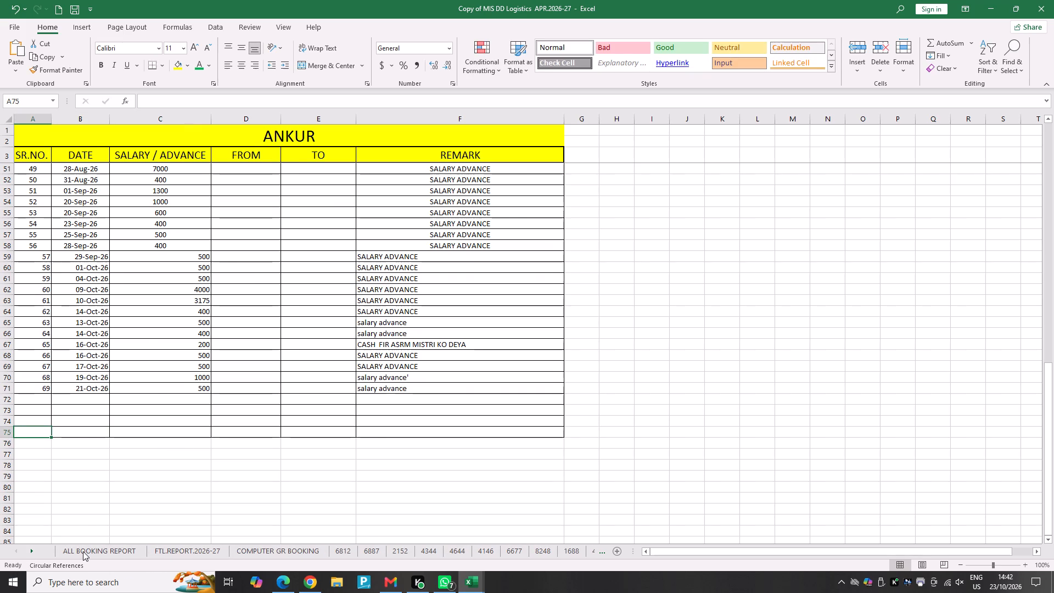
click(83, 551)
click(87, 346)
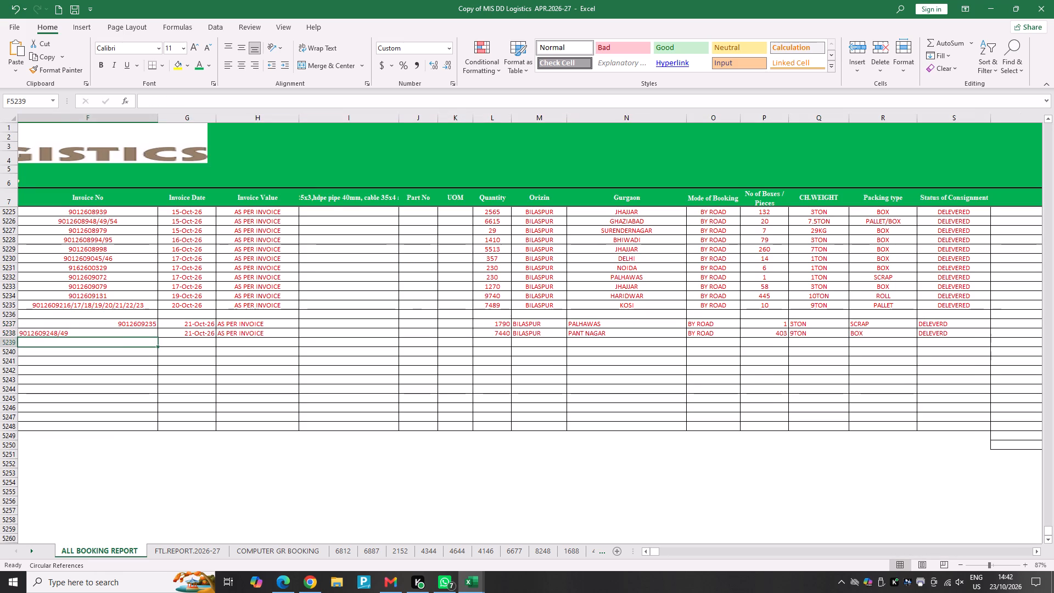
For G.R. 11103, enter booking date 20-OCT-26, consignor GLS FILMS INDUSTRIES PVT LTD. and consignee HALDIRAM SNACKS FOOD PVT LTD.
key(Left)
key(Left)
key(Left)
key(Left)
key(Left)
key(Left)
key(Left)
key(Left)
key(Left)
key(Left)
key(Left)
key(Left)
key(Left)
key(Left)
key(Left)
key(Left)
key(Right)
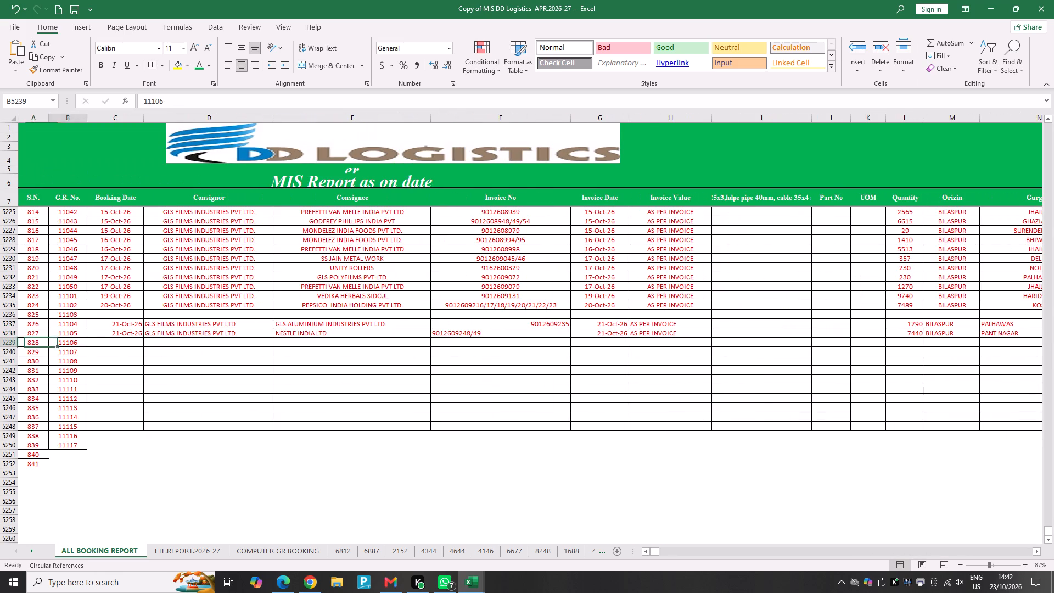
key(Right)
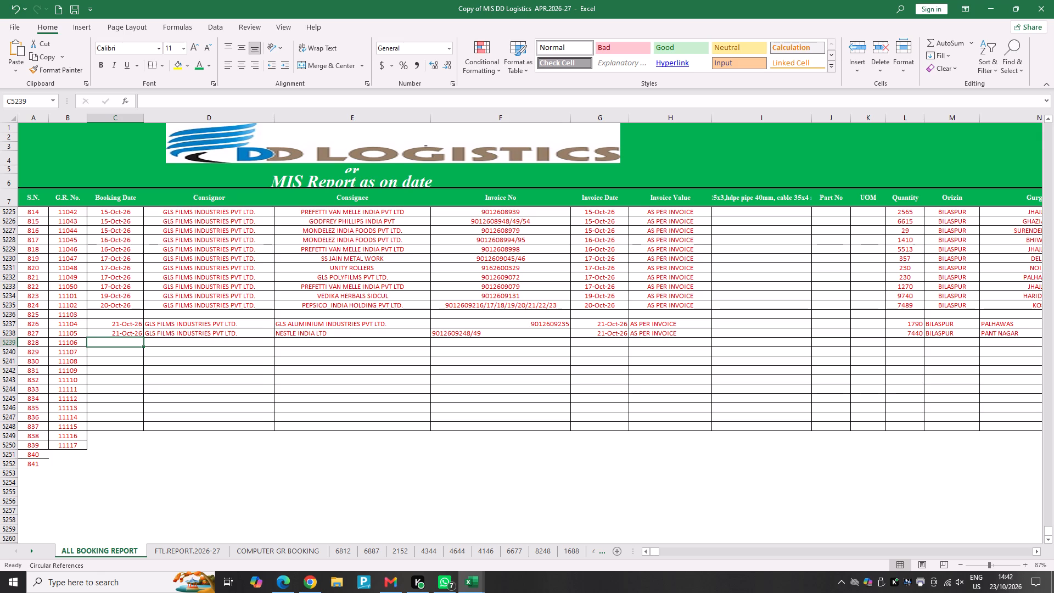
key(Up)
key(Up)
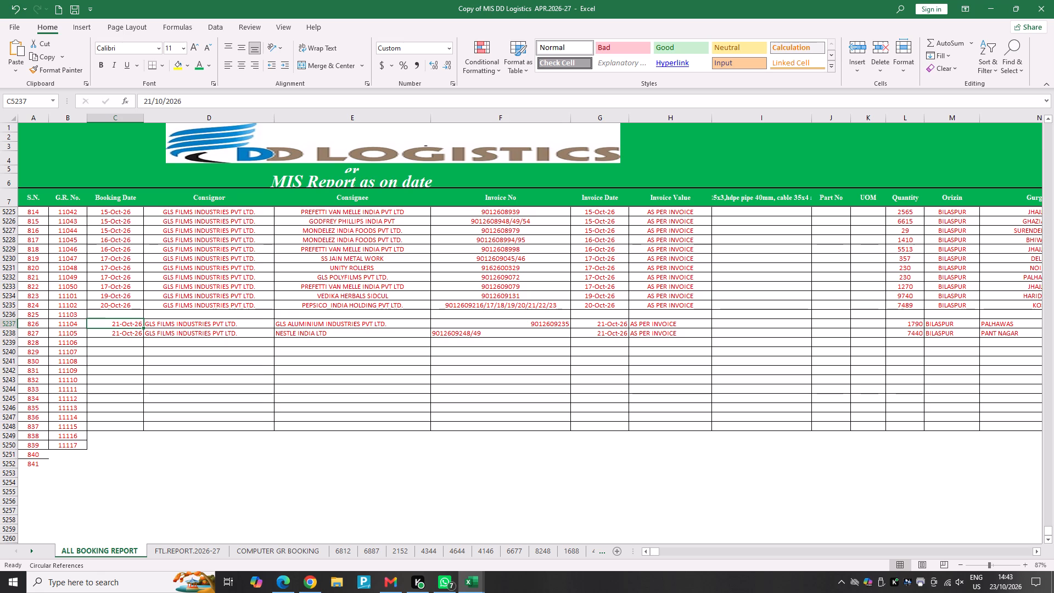
key(Up)
key(Up)
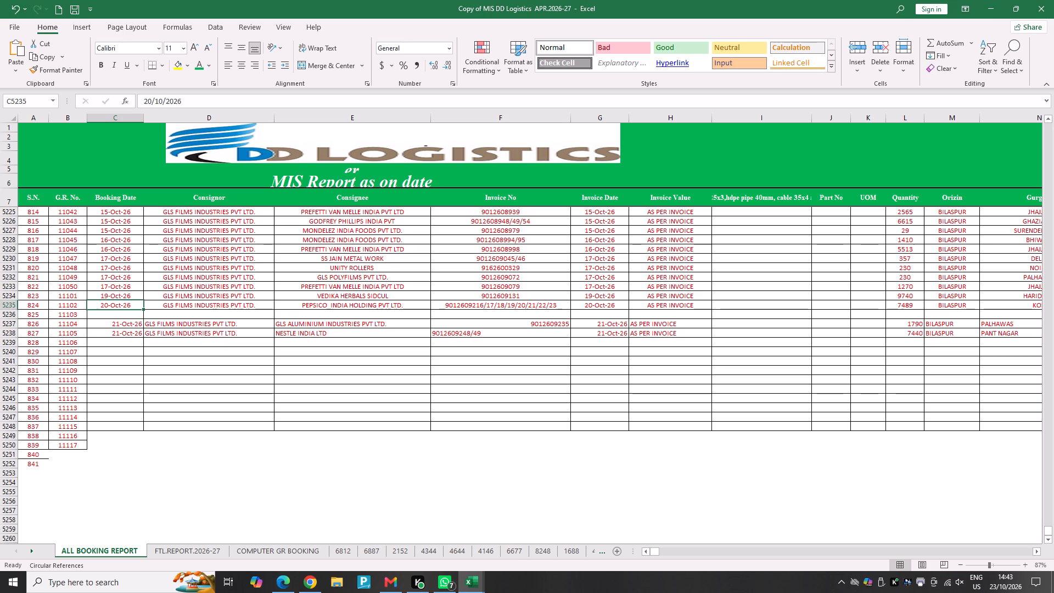
key(Left)
key(Right)
key(Down)
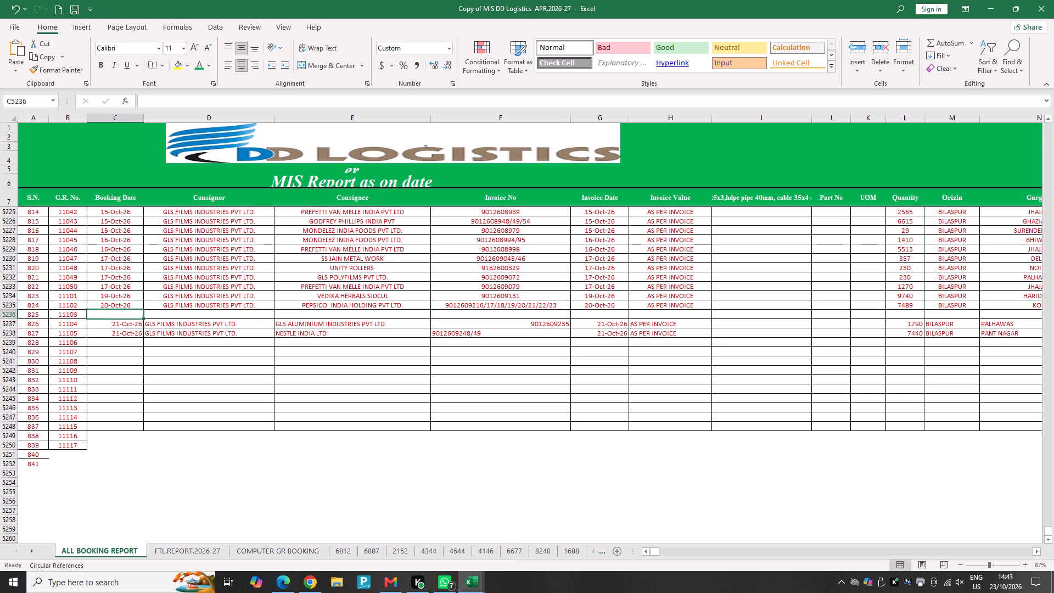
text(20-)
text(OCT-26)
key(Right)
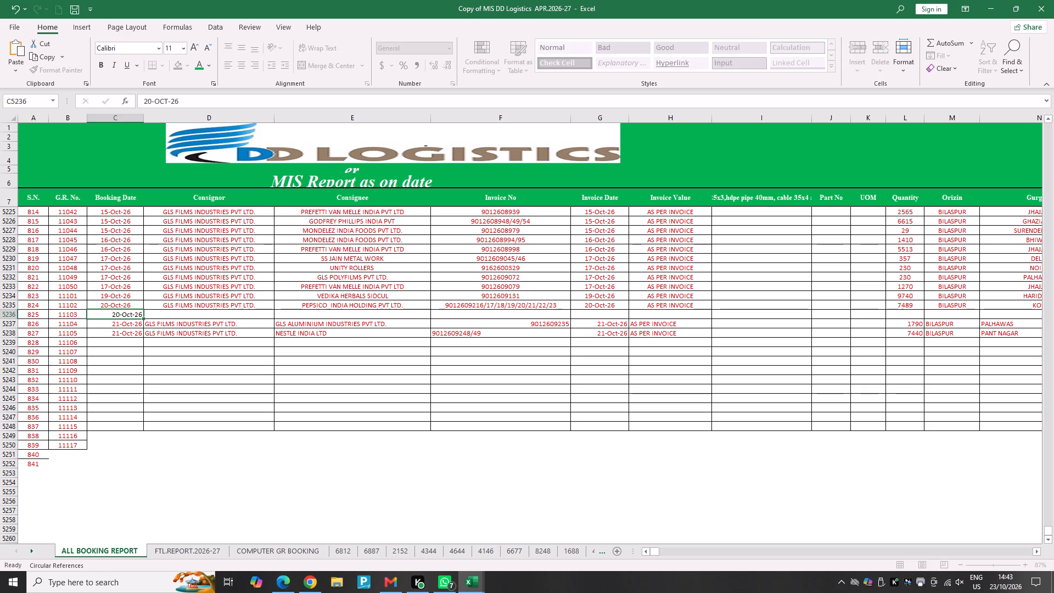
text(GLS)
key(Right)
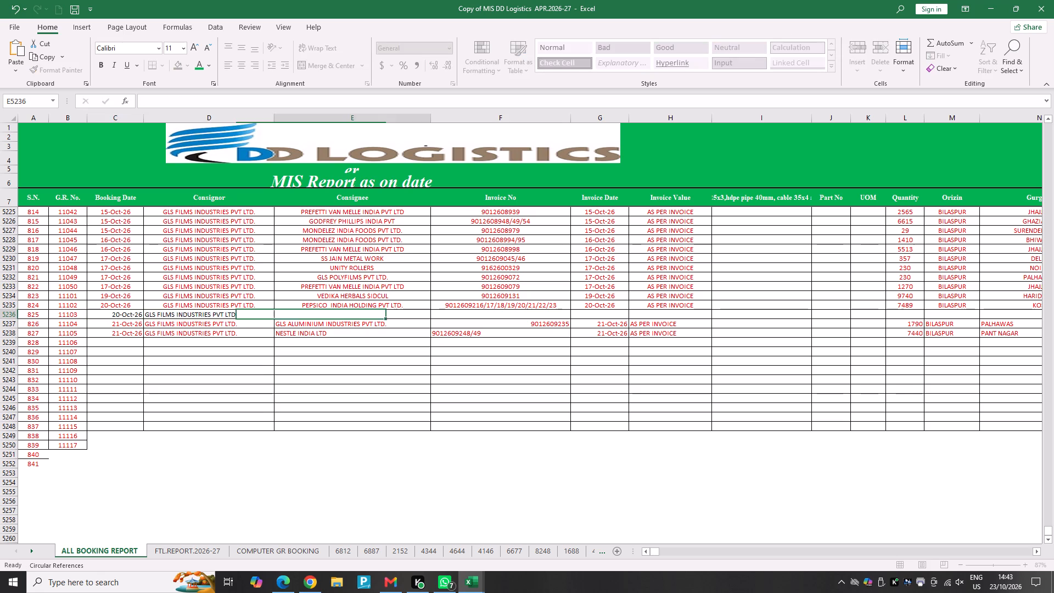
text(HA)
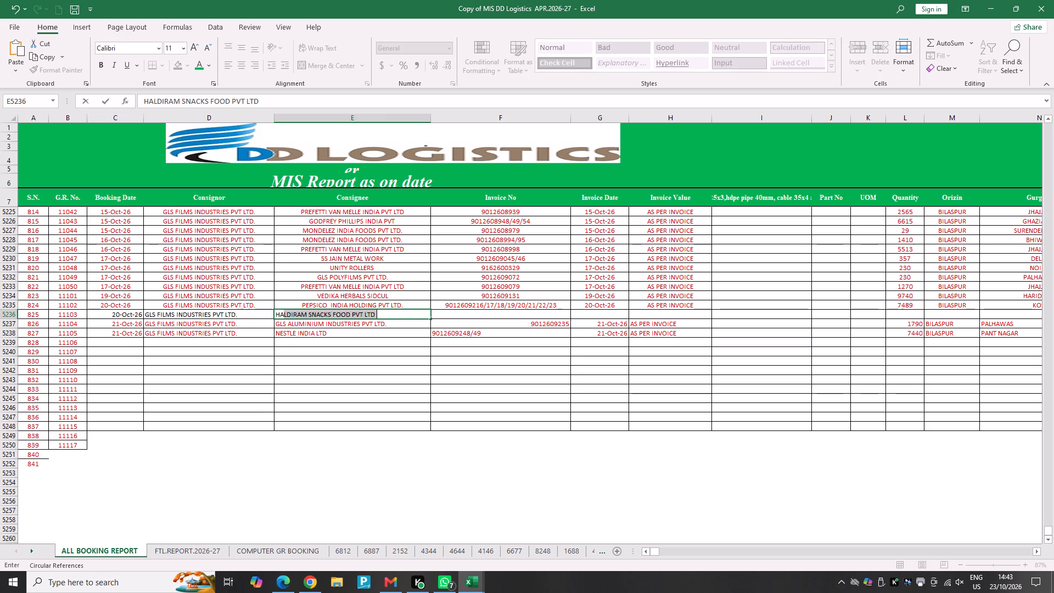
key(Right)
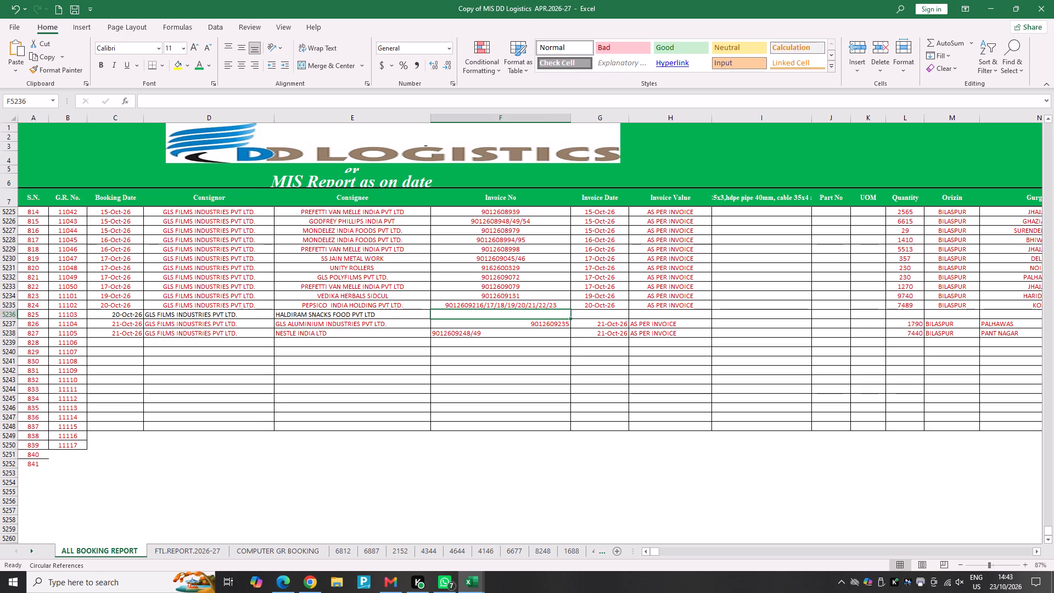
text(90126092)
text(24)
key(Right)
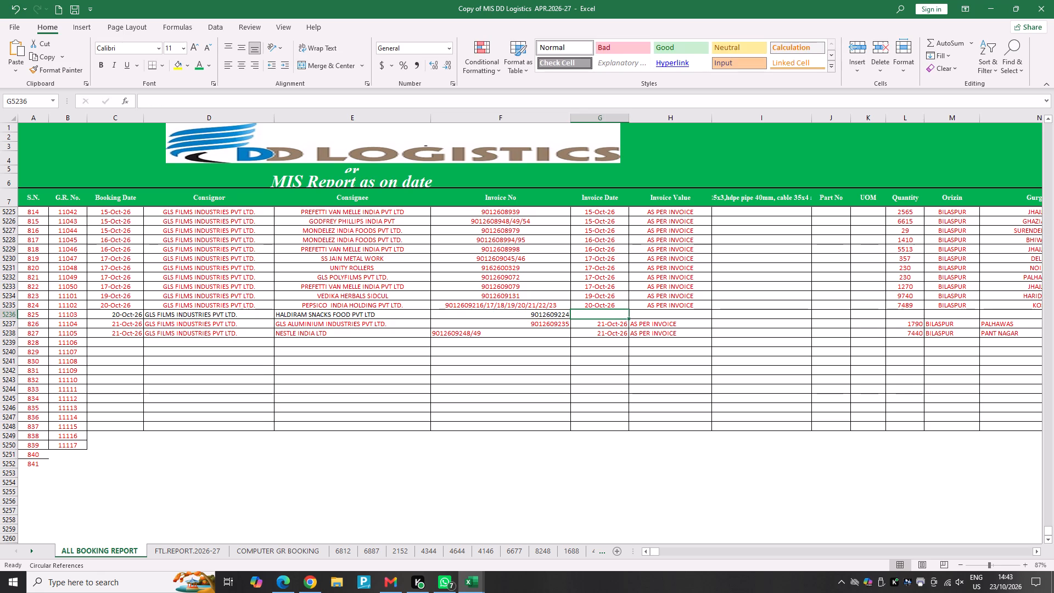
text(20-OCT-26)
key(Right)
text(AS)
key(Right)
Enter quantity 1048, origin BILASPUR, destination NOIDA and booking mode BY ROAD for G.R. 11103.
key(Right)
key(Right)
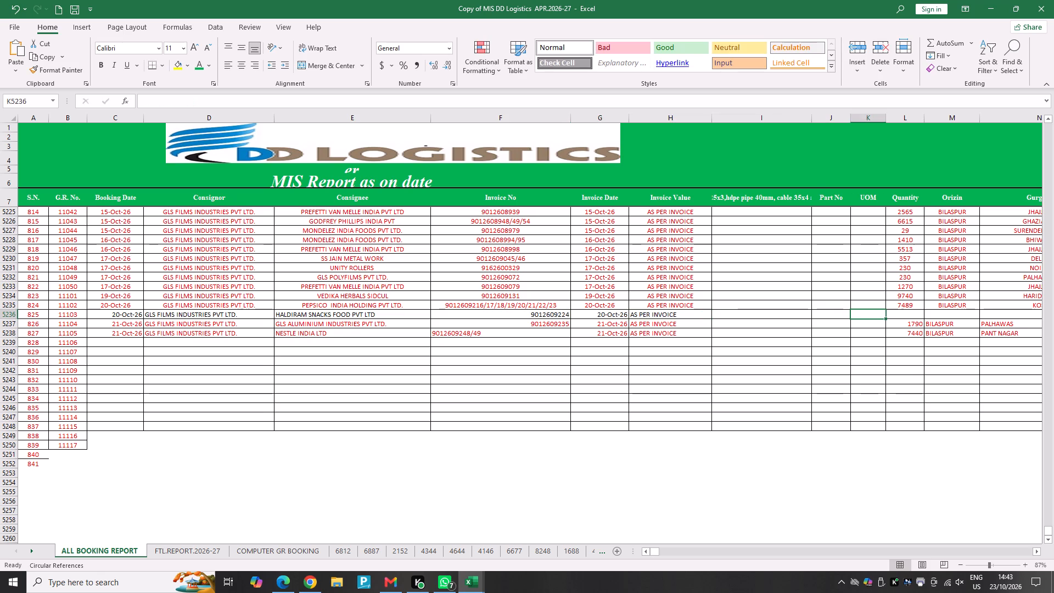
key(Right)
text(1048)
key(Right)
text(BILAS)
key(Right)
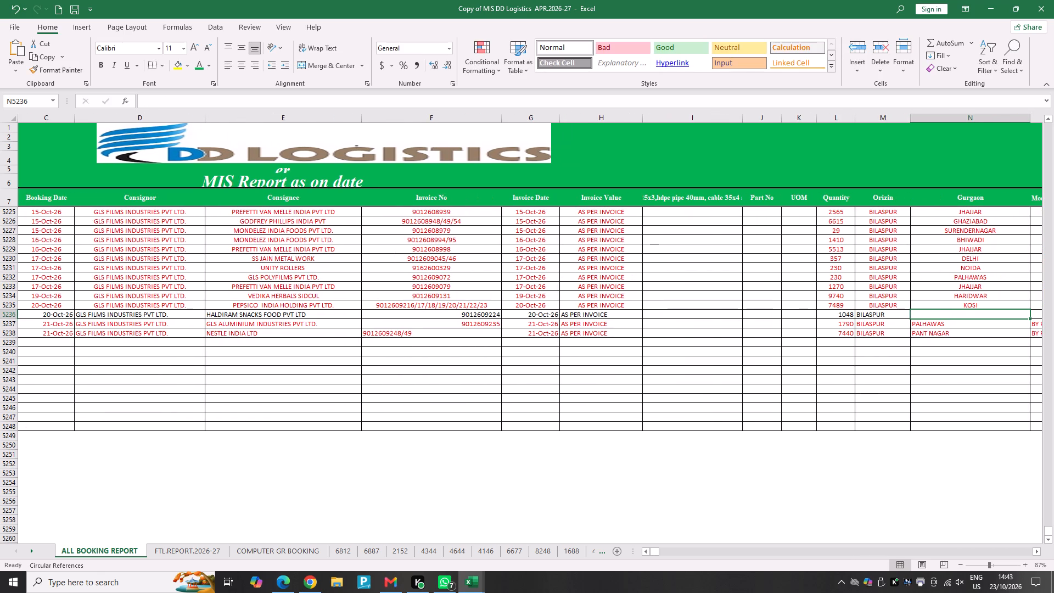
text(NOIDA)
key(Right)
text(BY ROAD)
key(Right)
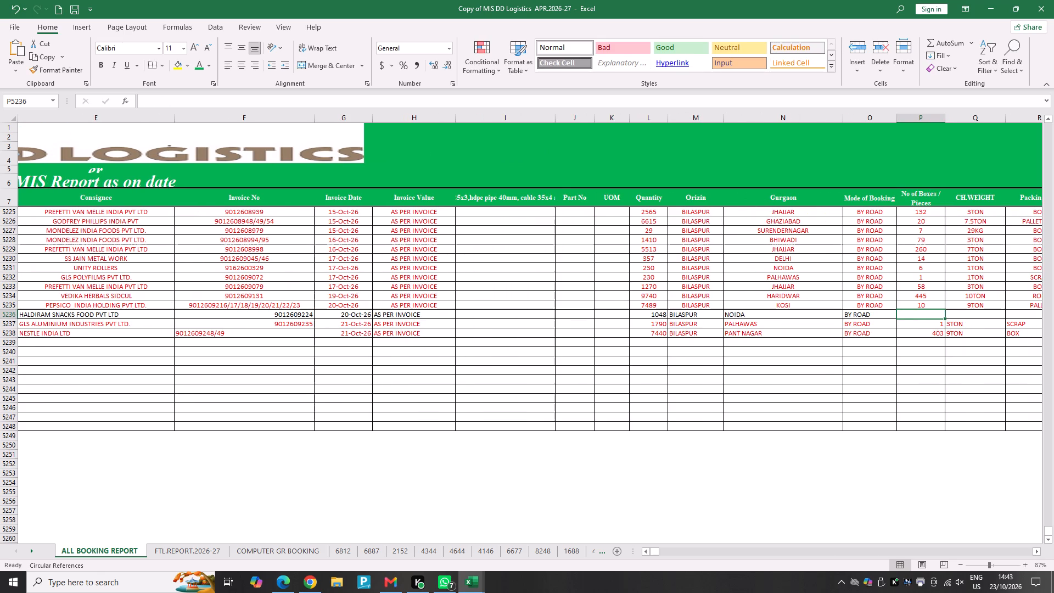
Enter 49 boxes, chargeable weight 3TON, packing type BOX and consignment status DELEVERED for G.R. 11103.
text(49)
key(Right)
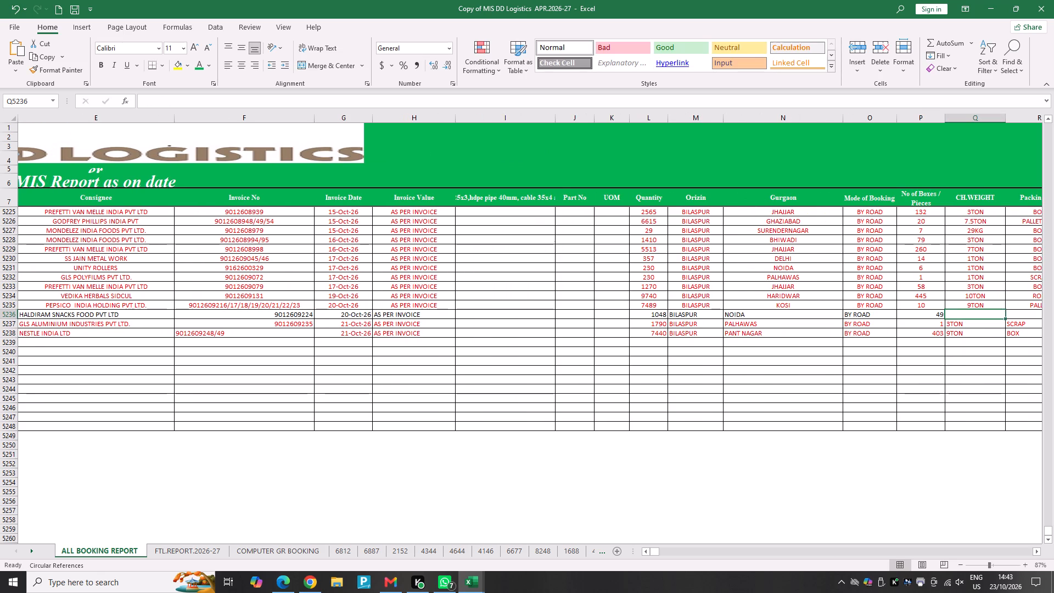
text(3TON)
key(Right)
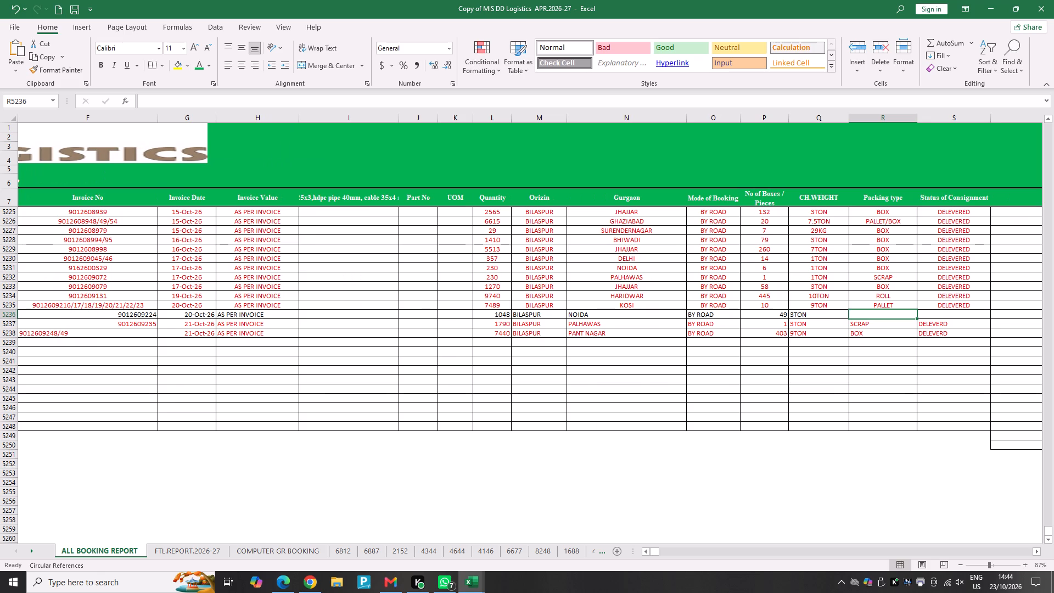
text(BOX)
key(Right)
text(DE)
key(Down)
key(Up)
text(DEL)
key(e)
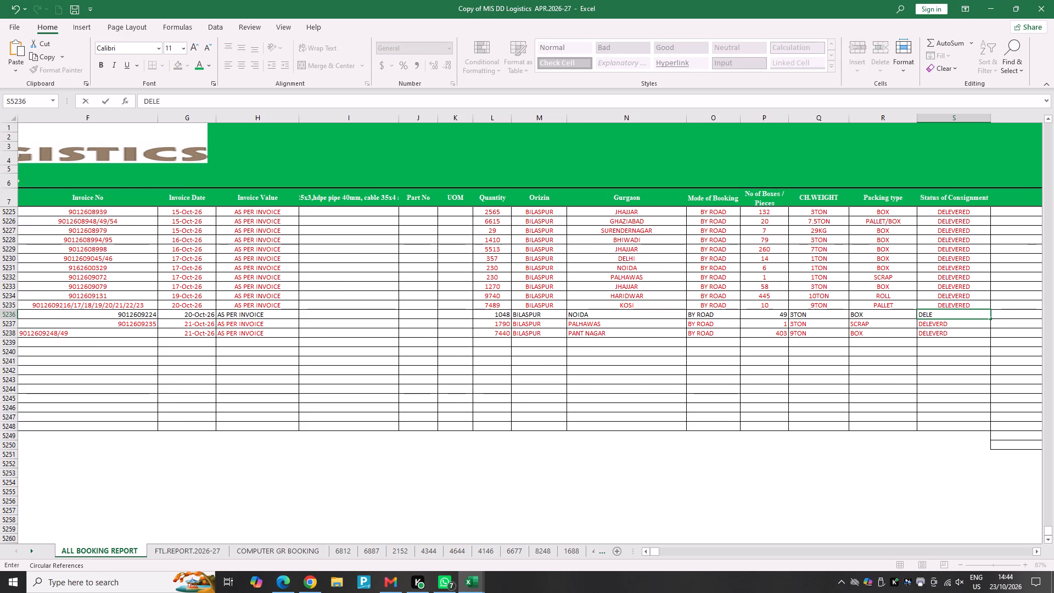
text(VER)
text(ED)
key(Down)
For G.R. 11106, enter booking date 22-OCT-26, consignor GLS FILMS INDUSTRIES PVT LTD. and consignee TATA CONSUMER PRODUCTS LTD.
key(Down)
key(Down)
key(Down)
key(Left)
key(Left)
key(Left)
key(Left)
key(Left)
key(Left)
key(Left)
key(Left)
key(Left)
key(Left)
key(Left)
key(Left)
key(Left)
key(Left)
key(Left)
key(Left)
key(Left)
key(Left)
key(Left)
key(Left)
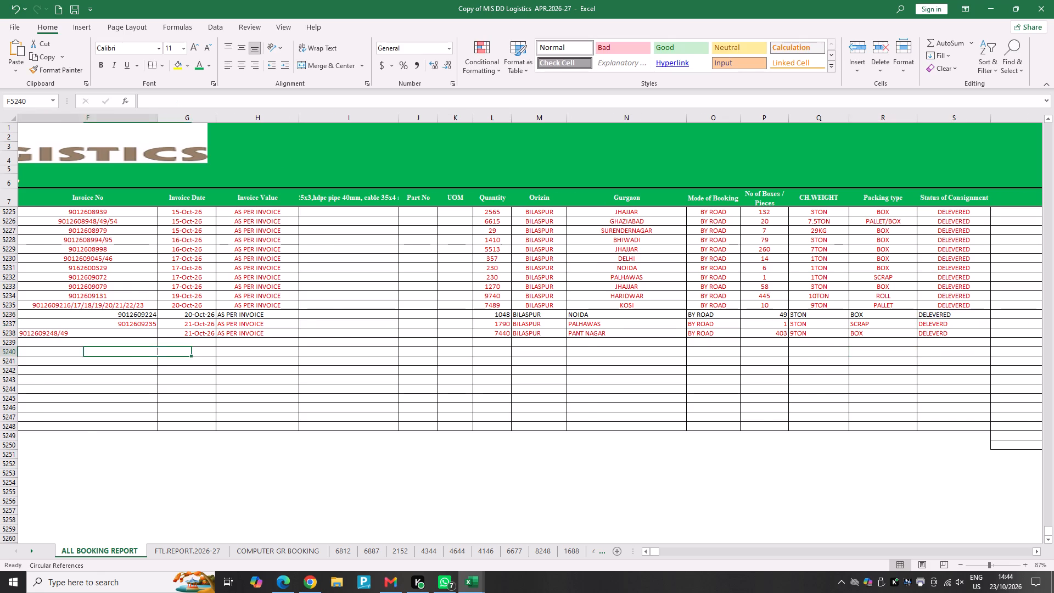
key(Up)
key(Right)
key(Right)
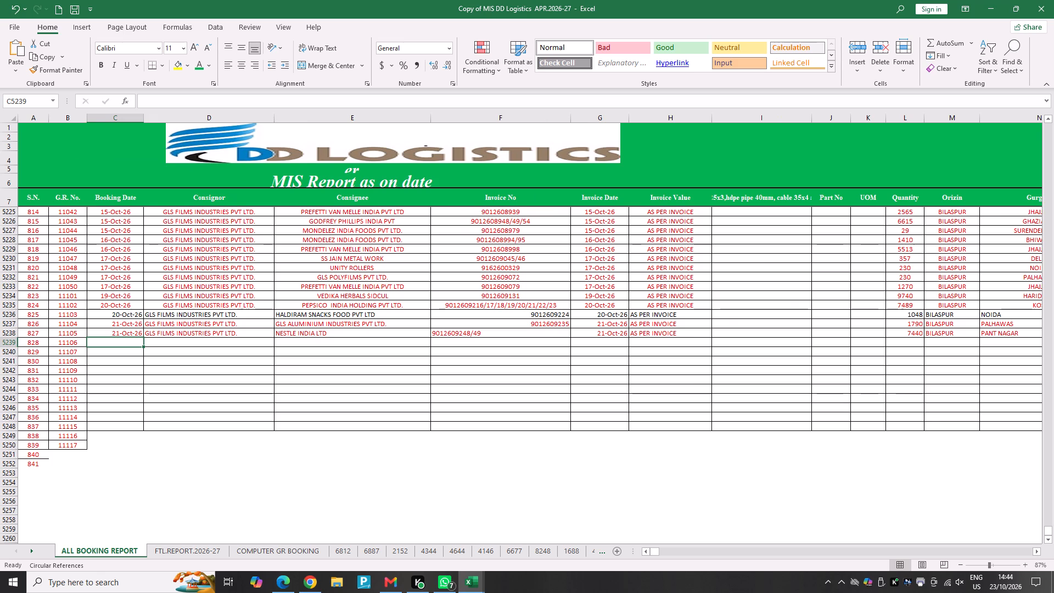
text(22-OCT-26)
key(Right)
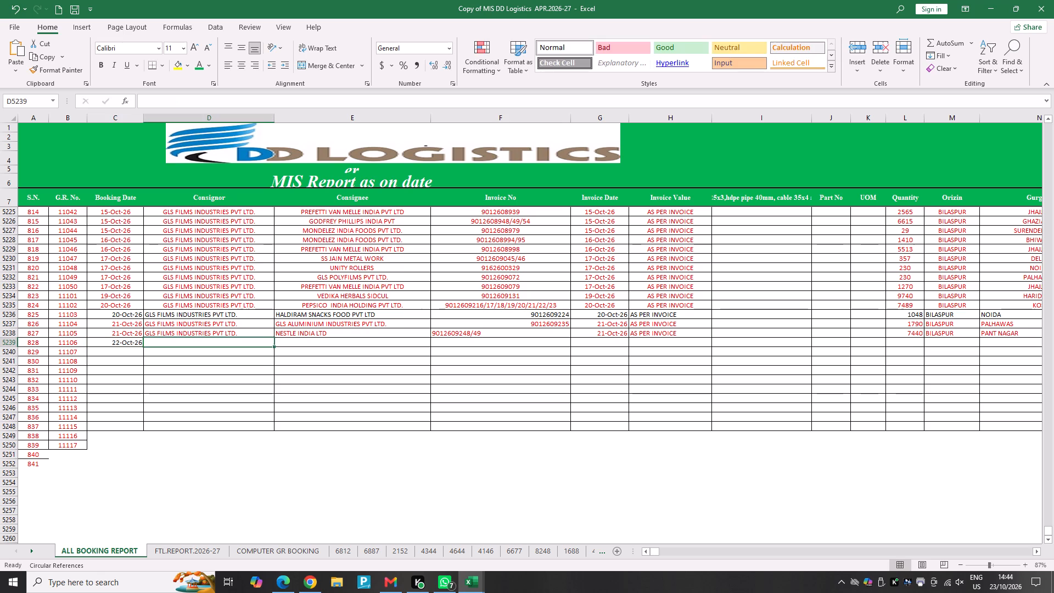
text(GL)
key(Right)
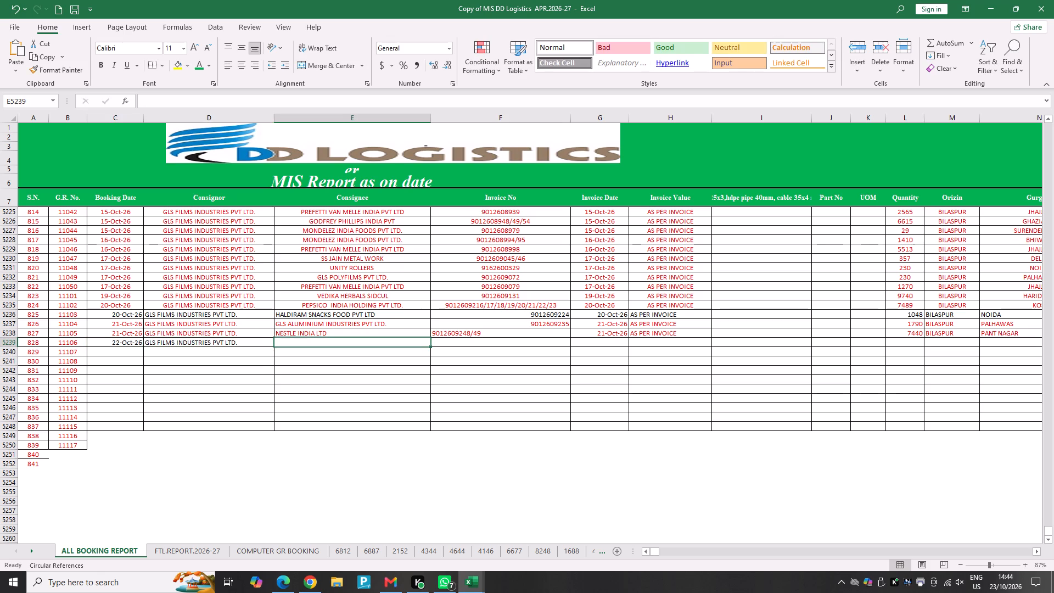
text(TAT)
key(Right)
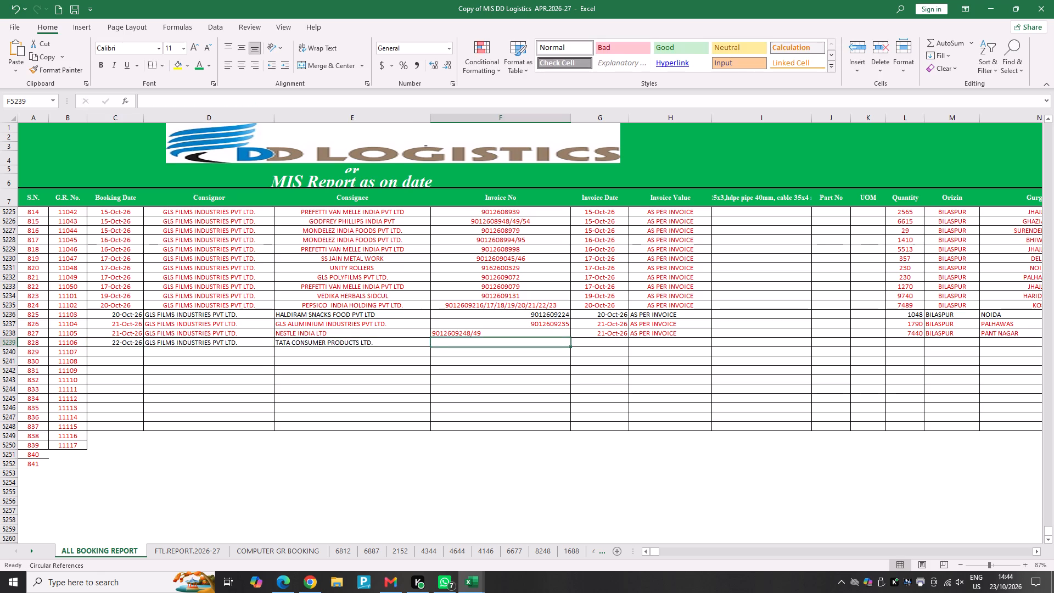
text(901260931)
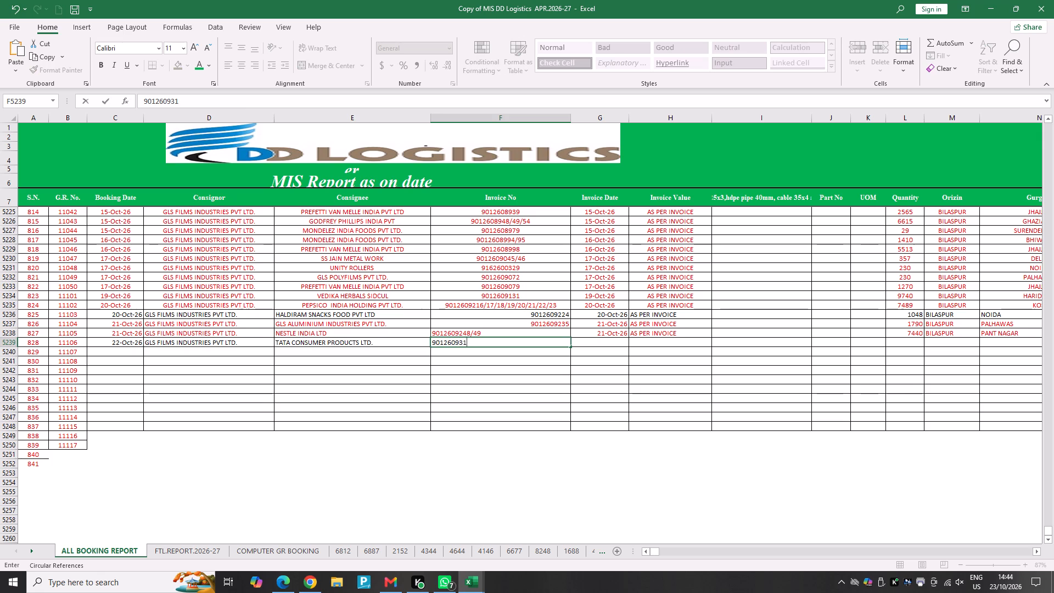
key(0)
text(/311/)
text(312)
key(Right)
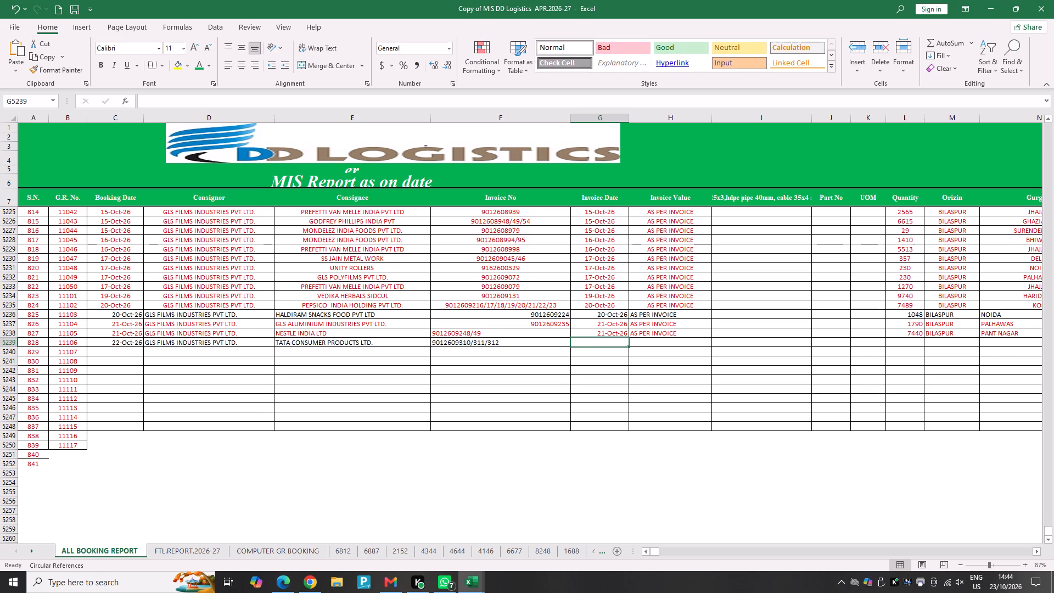
Enter invoice date 22-OCT-26 and invoice value AS PER INVOICE for G.R. 11106.
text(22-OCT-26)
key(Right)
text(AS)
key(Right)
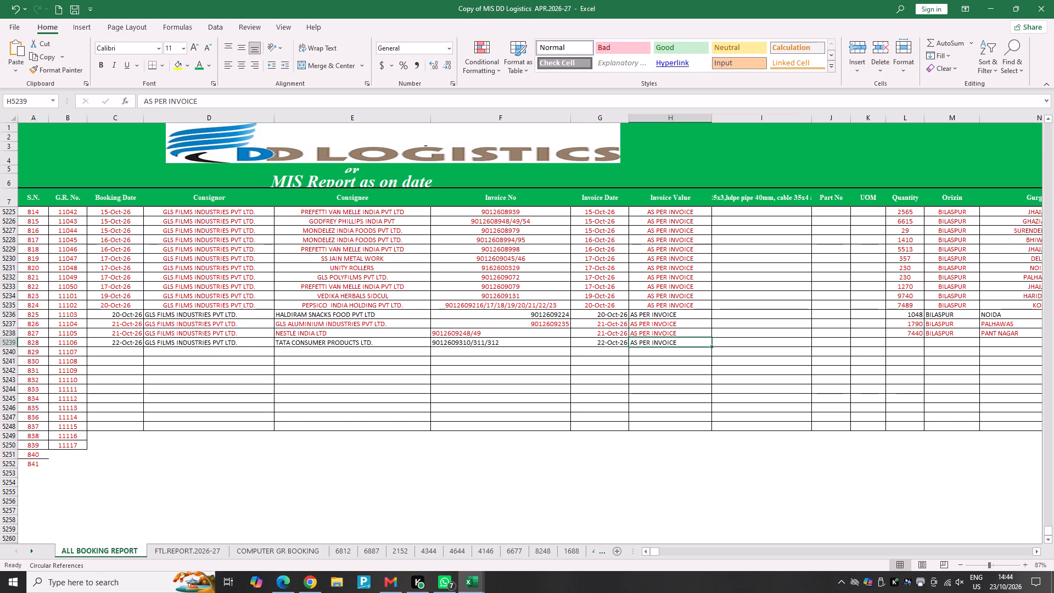
Enter quantity 4486, origin BILASPUR, destination SAMPLA and booking mode BYROAD for G.R. 11106.
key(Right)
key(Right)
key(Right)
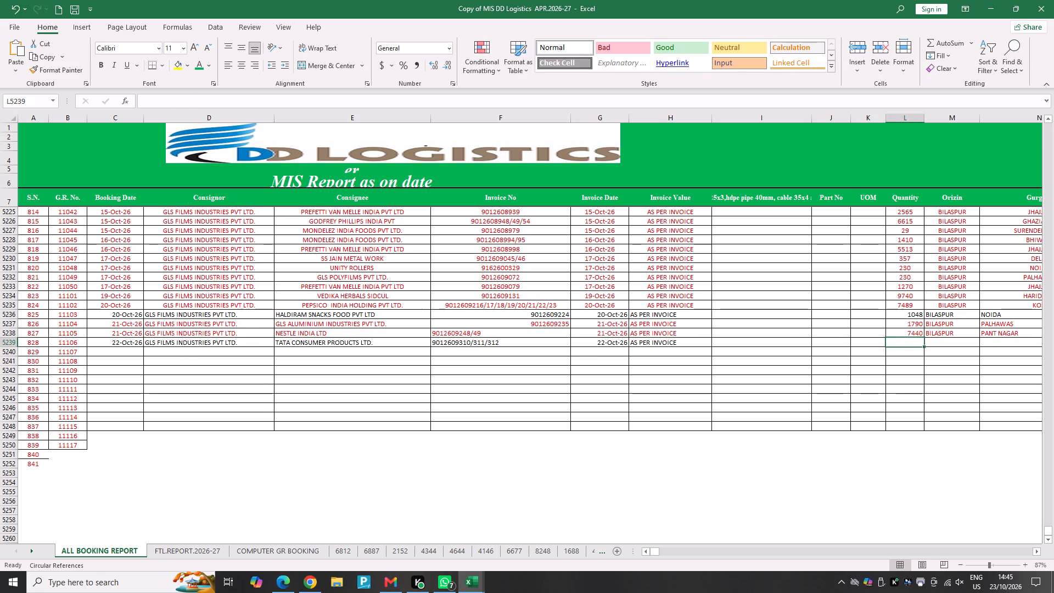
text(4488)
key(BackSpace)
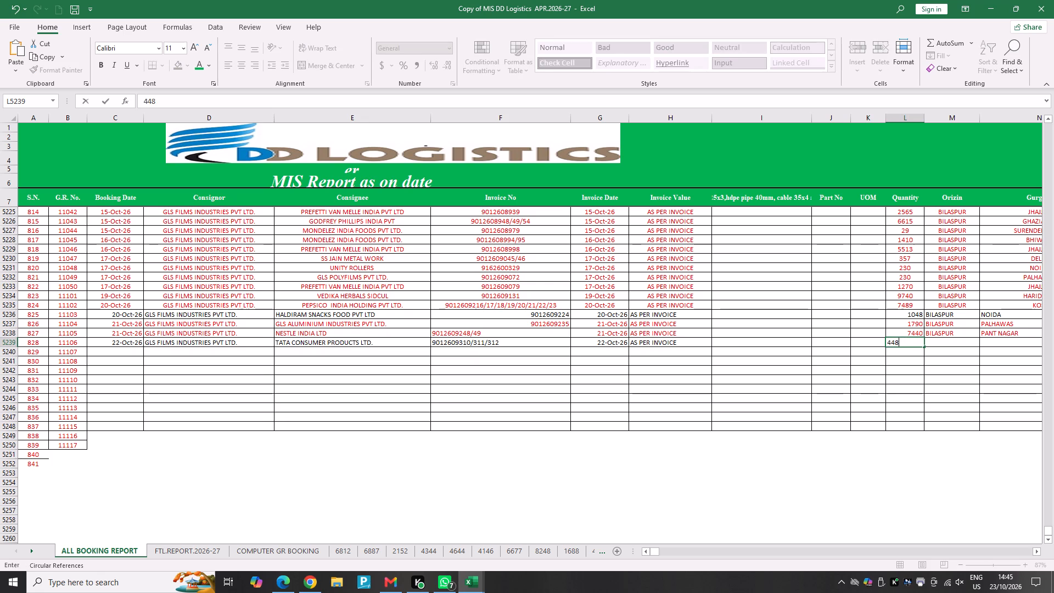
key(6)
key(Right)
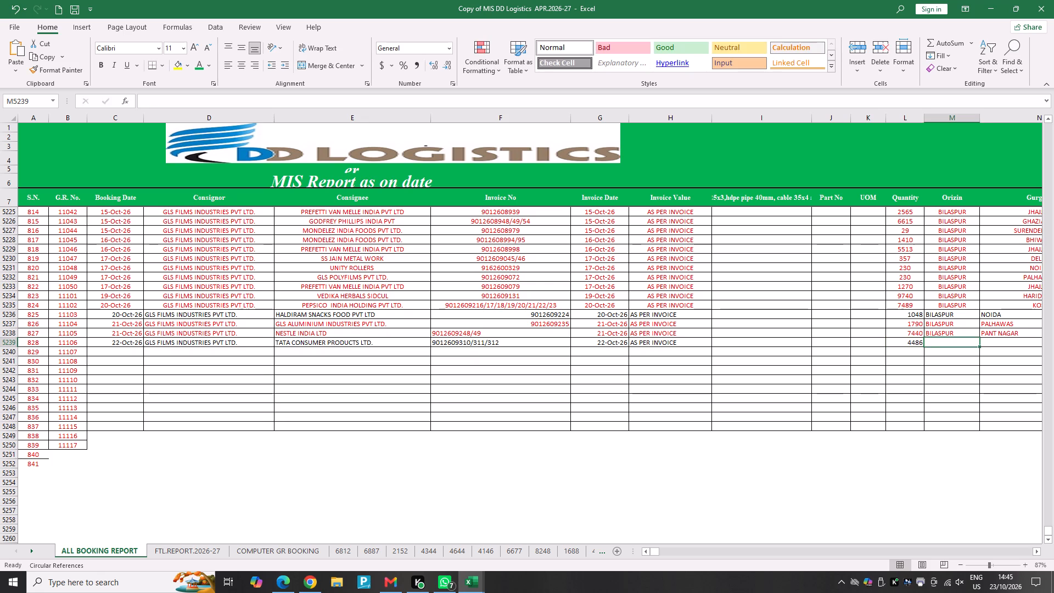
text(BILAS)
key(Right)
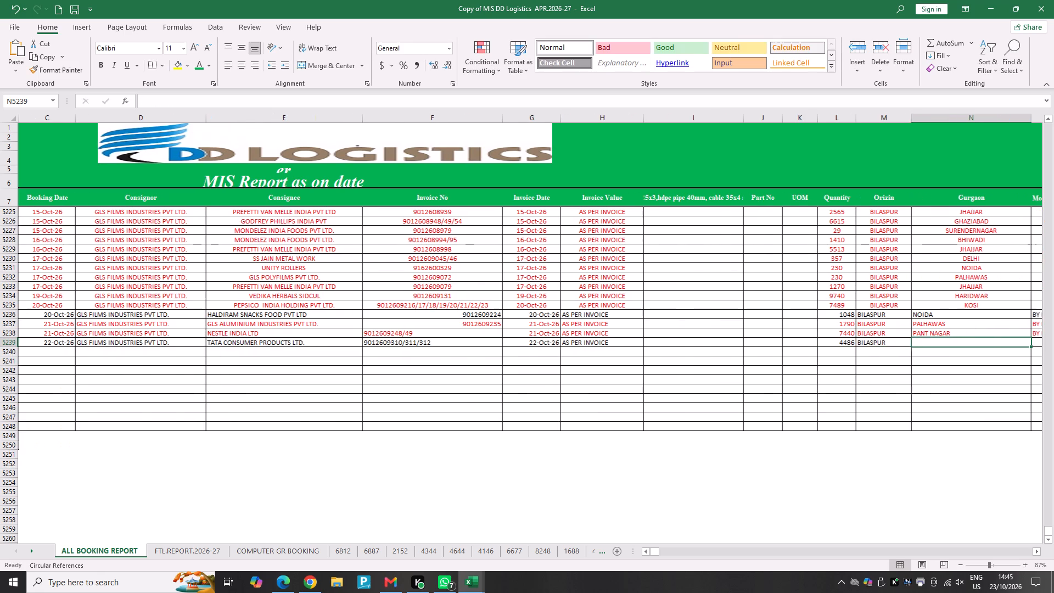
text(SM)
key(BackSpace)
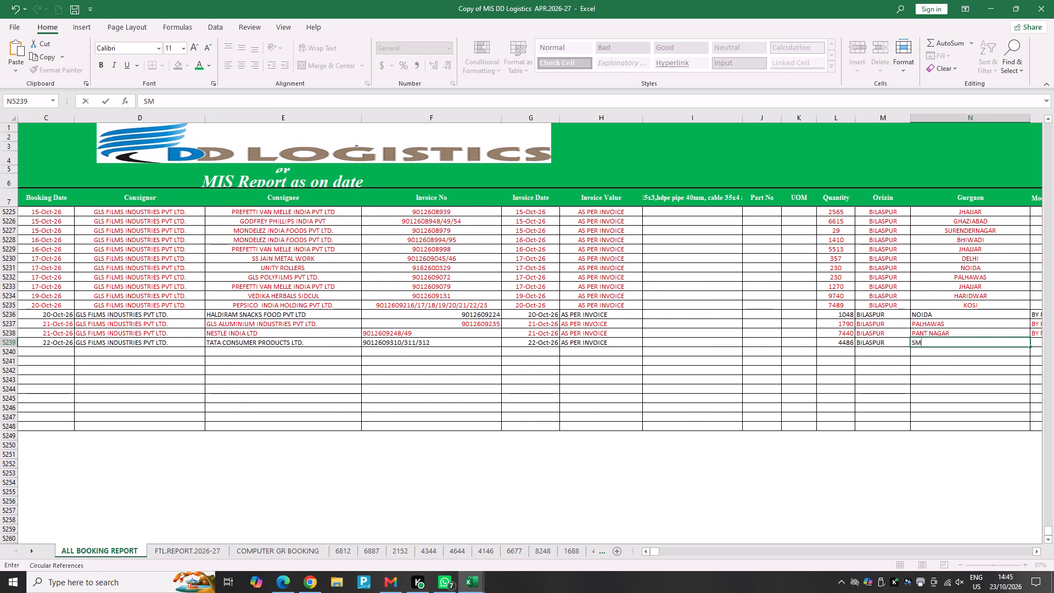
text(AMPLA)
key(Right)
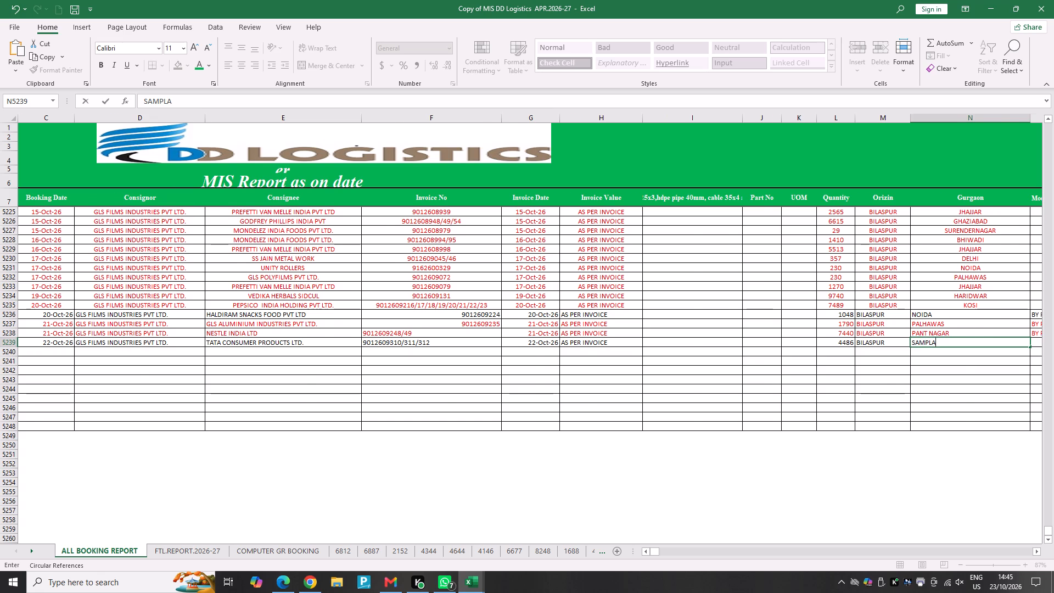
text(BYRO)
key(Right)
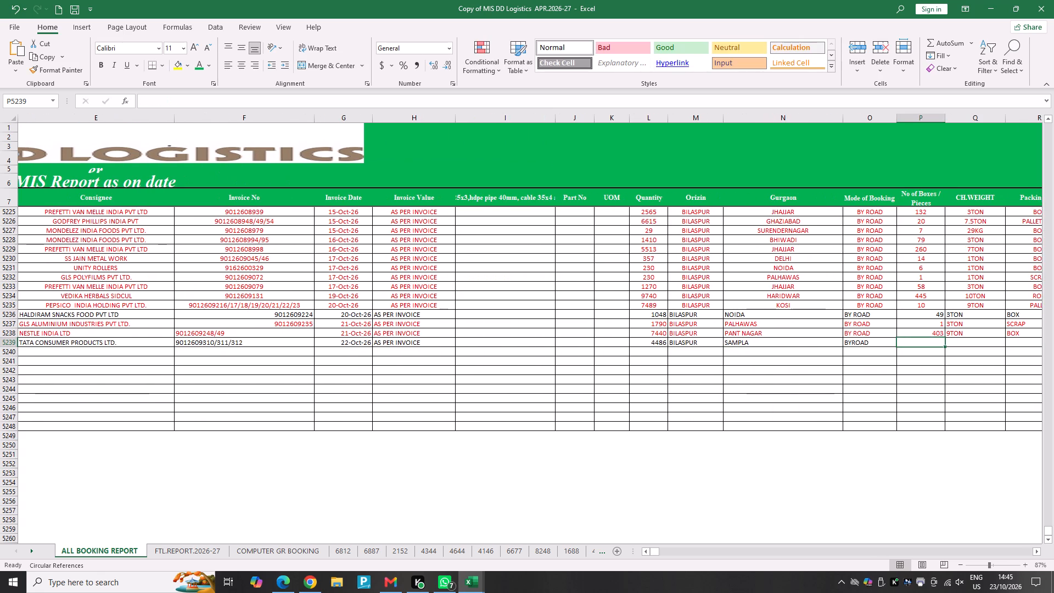
Enter 207 boxes, chargeable weight 9TON, packing type BOX and consignment status DELEVERED for G.R. 11106.
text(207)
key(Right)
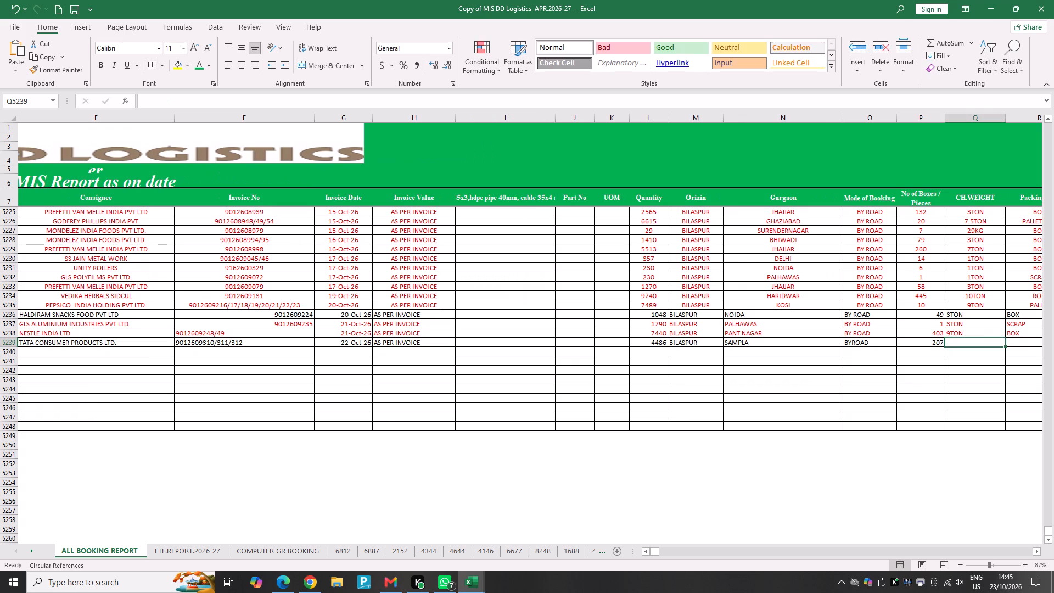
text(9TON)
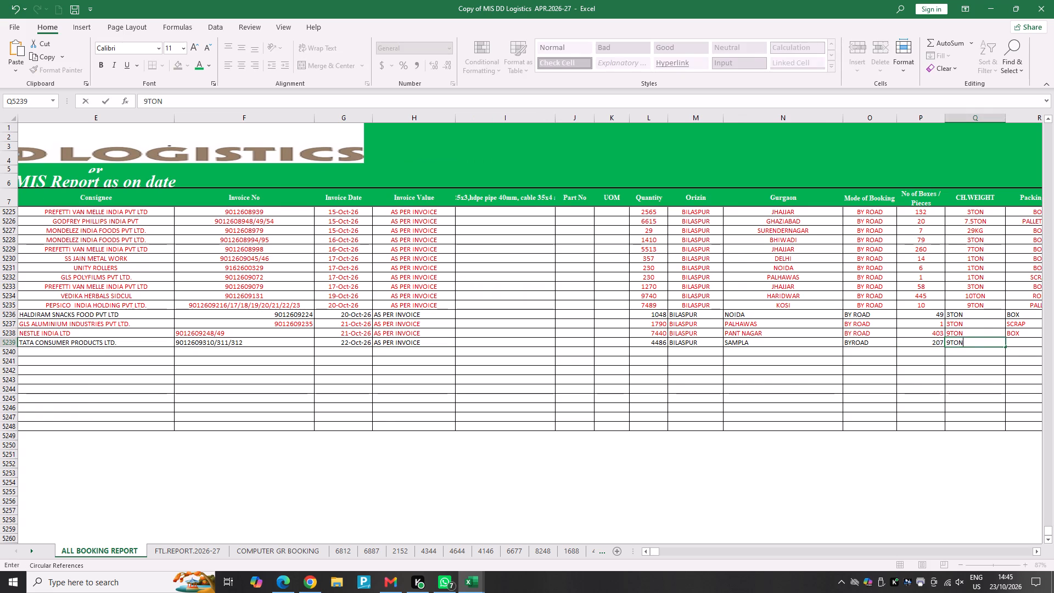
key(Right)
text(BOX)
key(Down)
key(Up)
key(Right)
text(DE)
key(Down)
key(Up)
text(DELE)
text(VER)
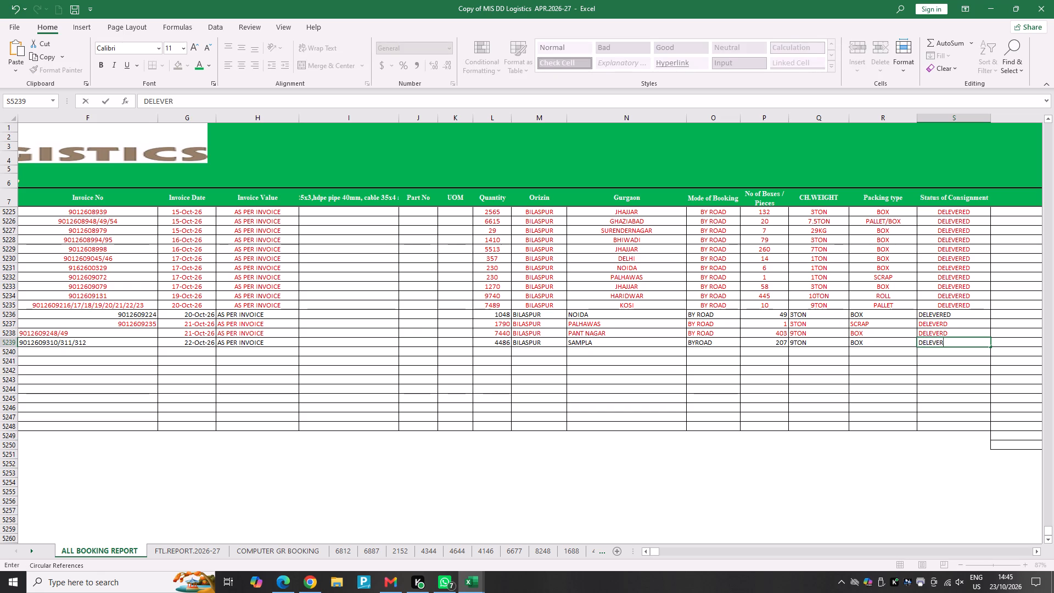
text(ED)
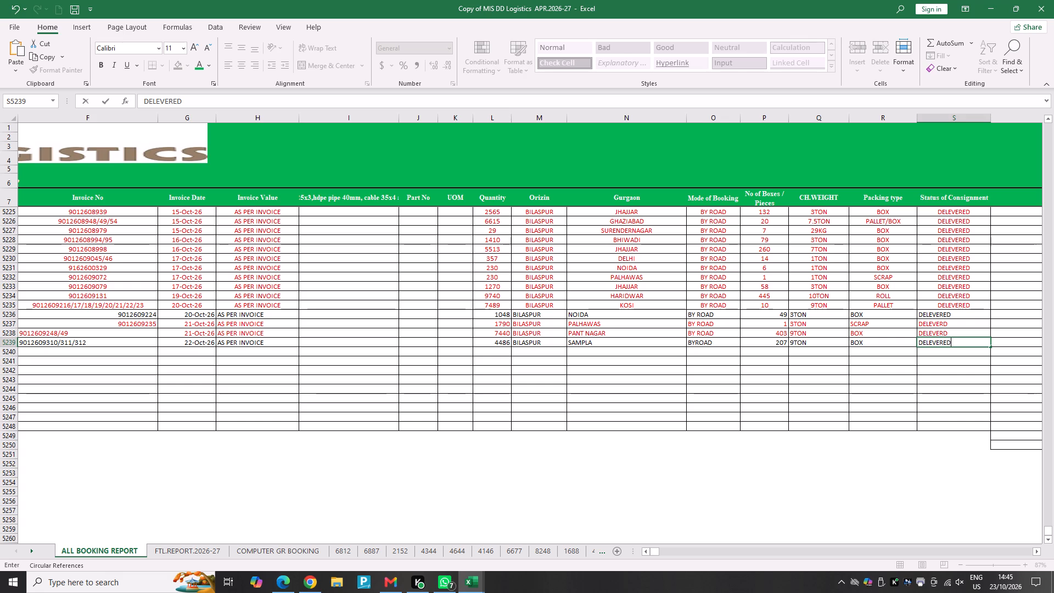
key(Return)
For G.R. 11107, enter booking date 22-OCT-26, consignor GLS FILMS INDUSTRIES PVT LTD. and consignee PEPSICO INDIA HOLDING PVT LTD.
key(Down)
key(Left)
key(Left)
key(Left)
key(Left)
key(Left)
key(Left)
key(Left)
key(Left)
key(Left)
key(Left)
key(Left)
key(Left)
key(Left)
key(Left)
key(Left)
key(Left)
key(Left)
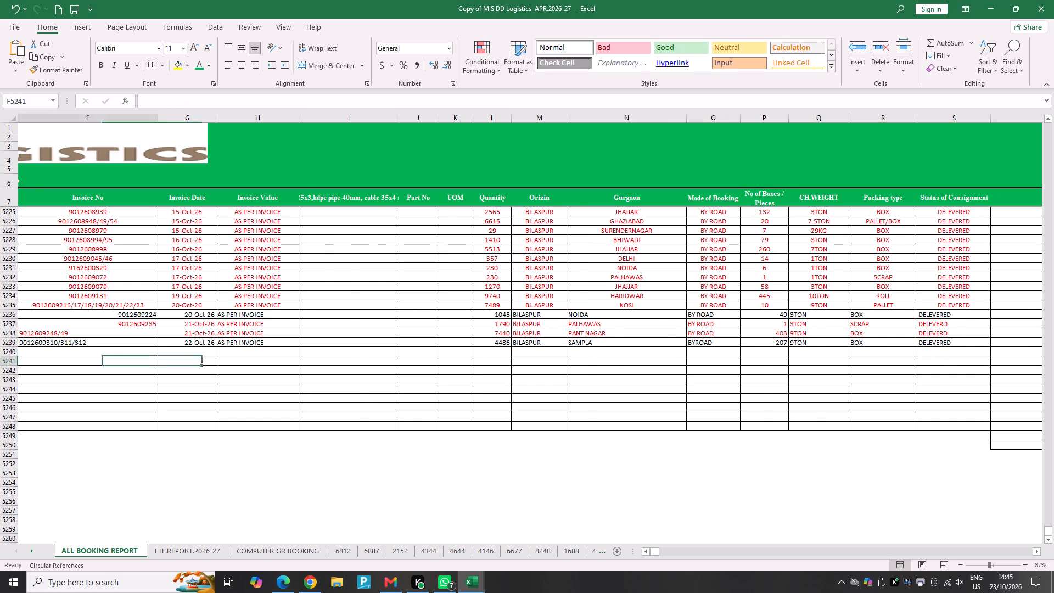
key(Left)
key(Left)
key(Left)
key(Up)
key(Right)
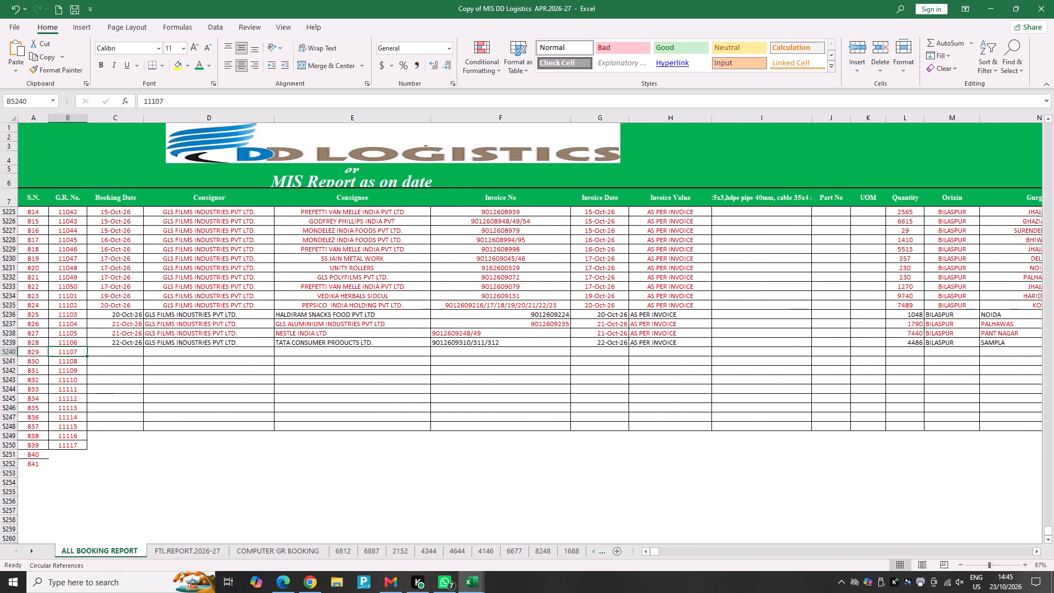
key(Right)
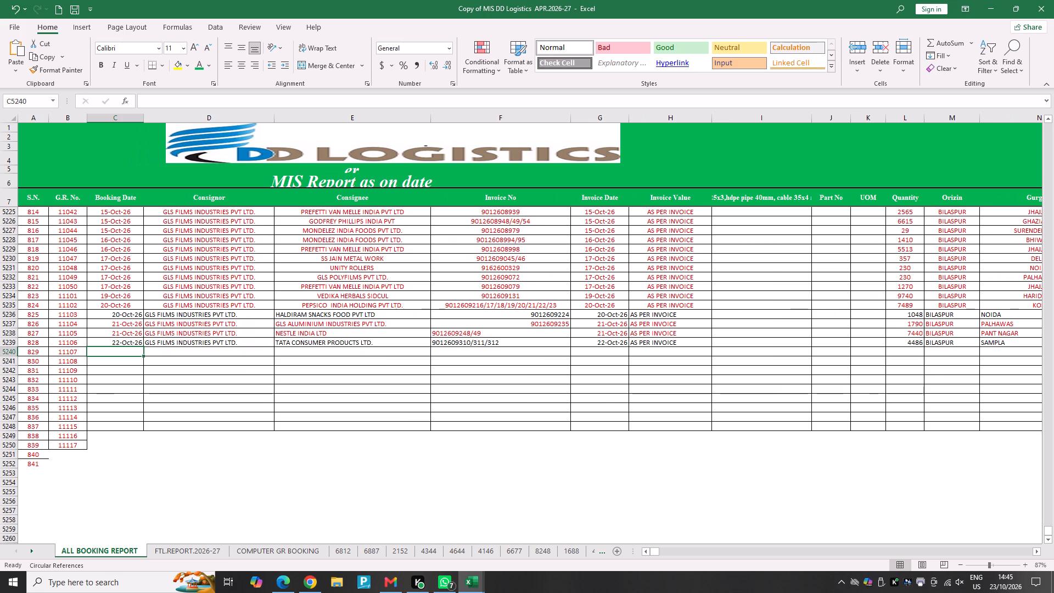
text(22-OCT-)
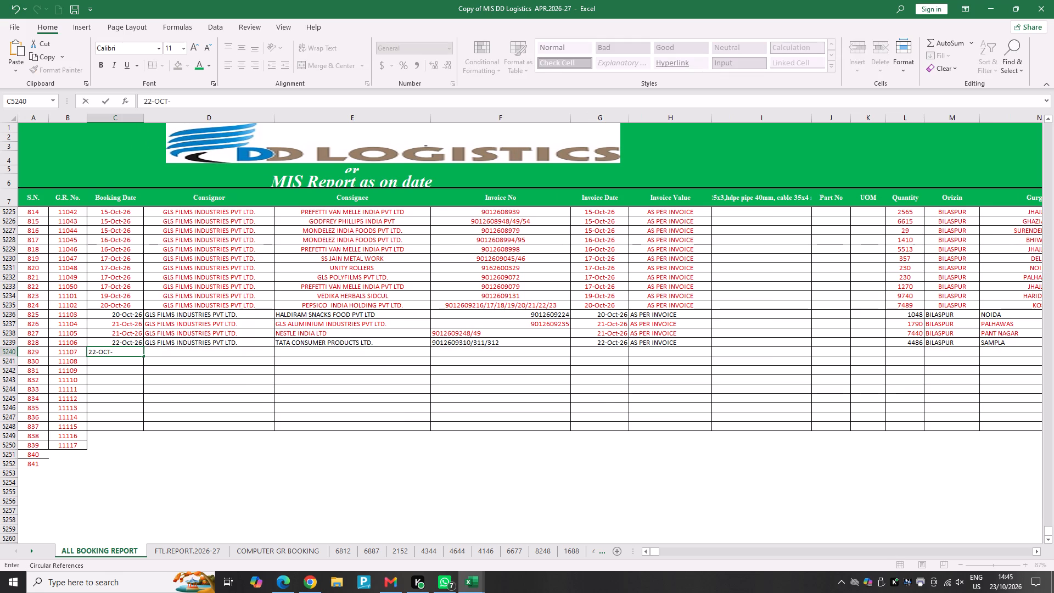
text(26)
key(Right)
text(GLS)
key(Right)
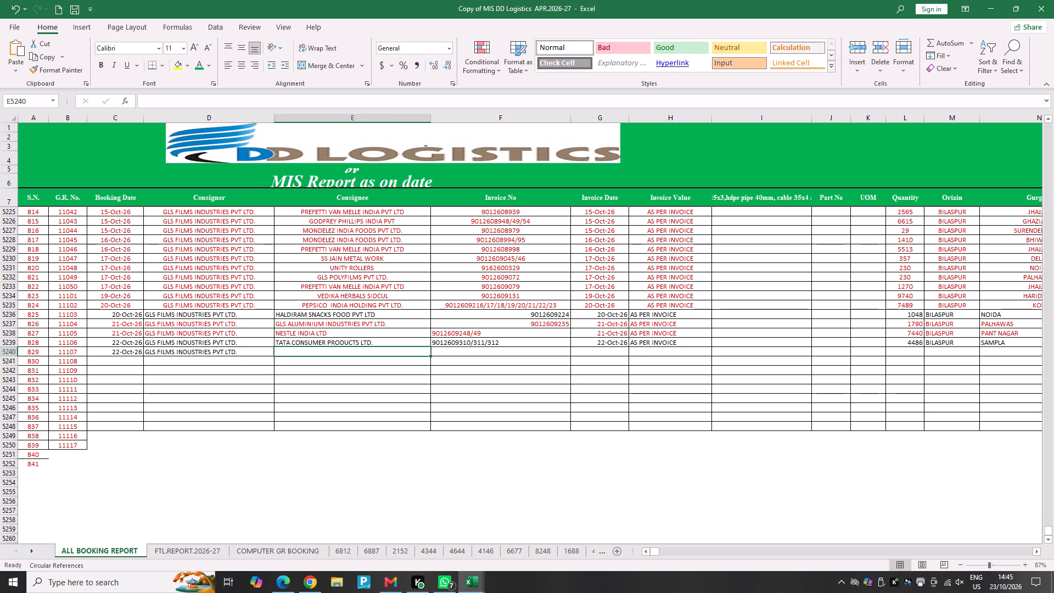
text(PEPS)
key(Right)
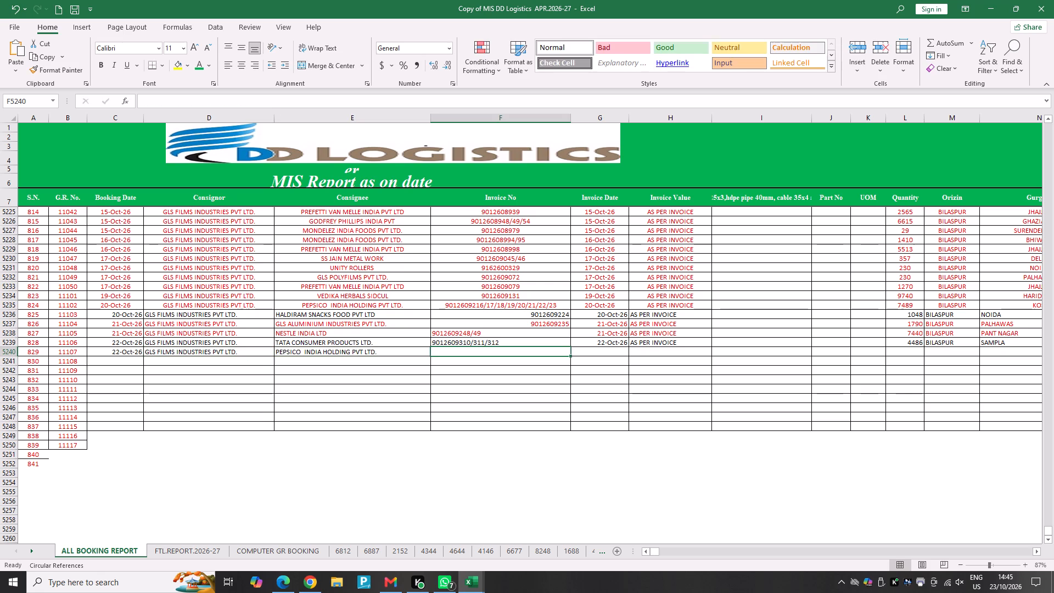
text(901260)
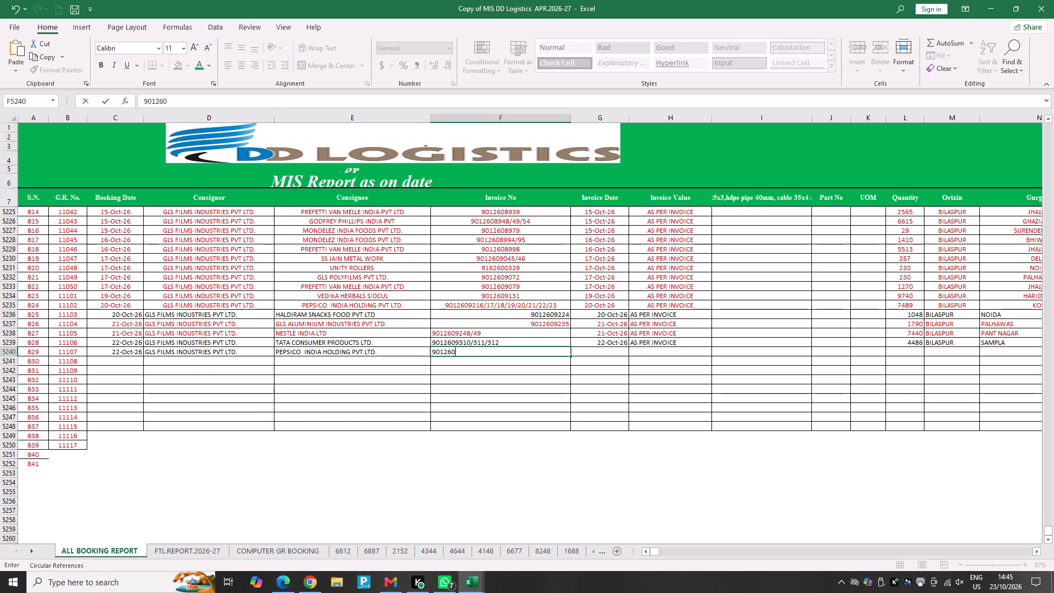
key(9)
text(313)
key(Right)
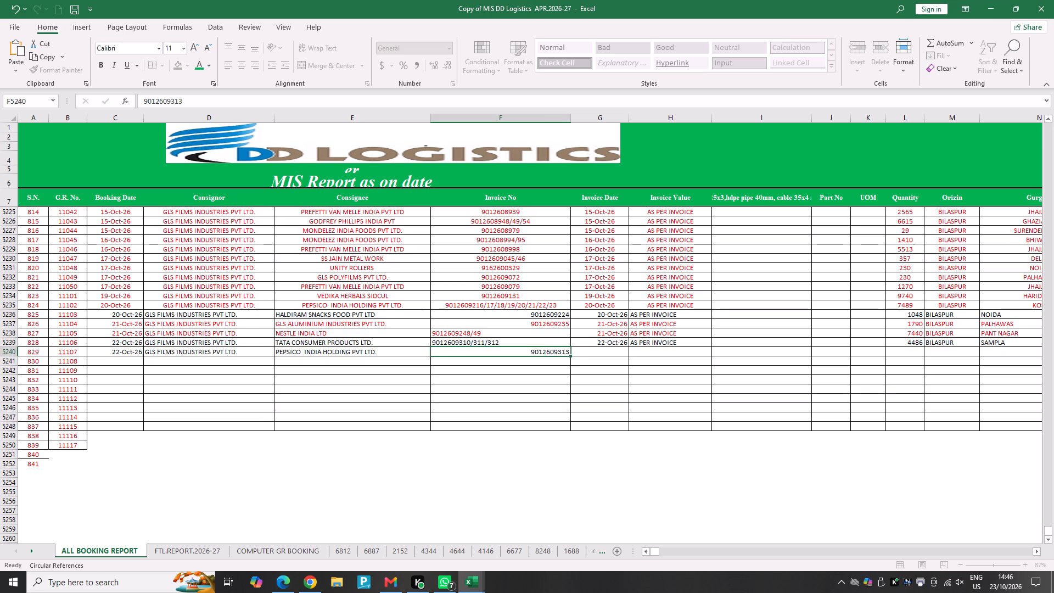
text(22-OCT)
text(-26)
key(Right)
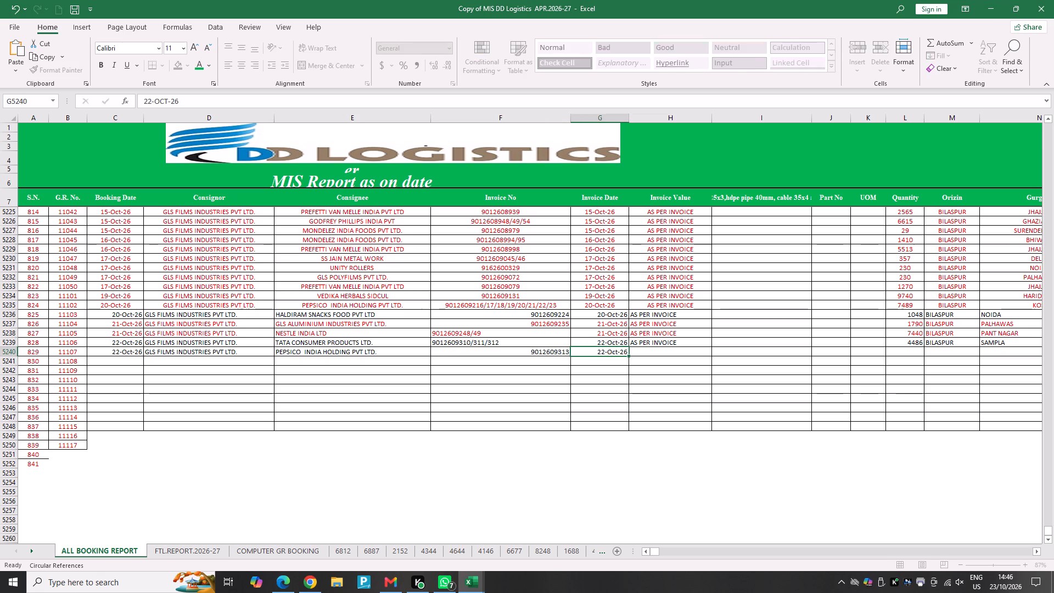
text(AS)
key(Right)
Enter quantity 3303, origin BILASPUR, destination SONIPAT and booking mode BY ROAD for G.R. 11107.
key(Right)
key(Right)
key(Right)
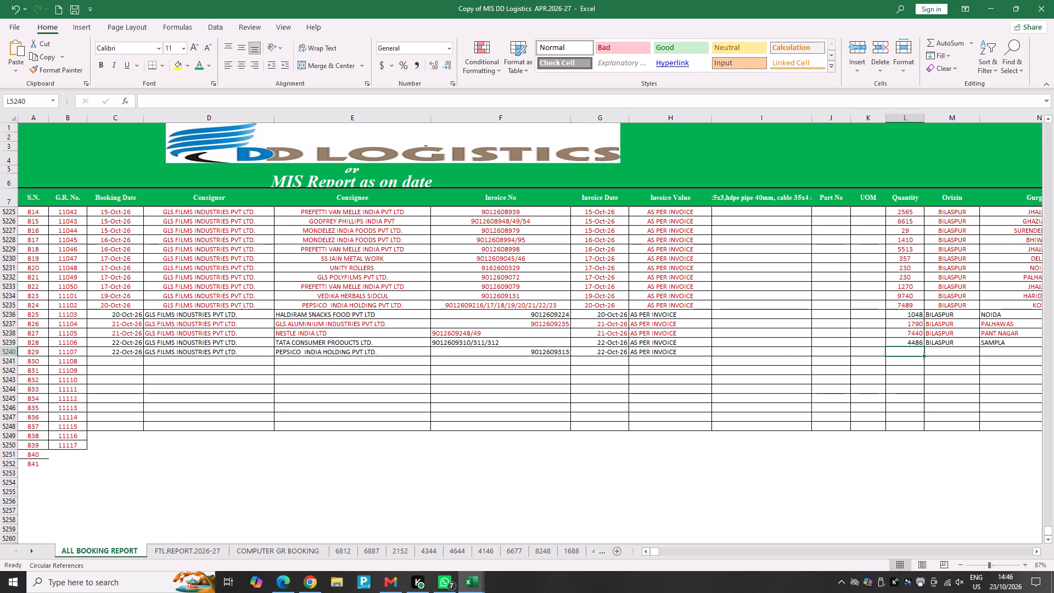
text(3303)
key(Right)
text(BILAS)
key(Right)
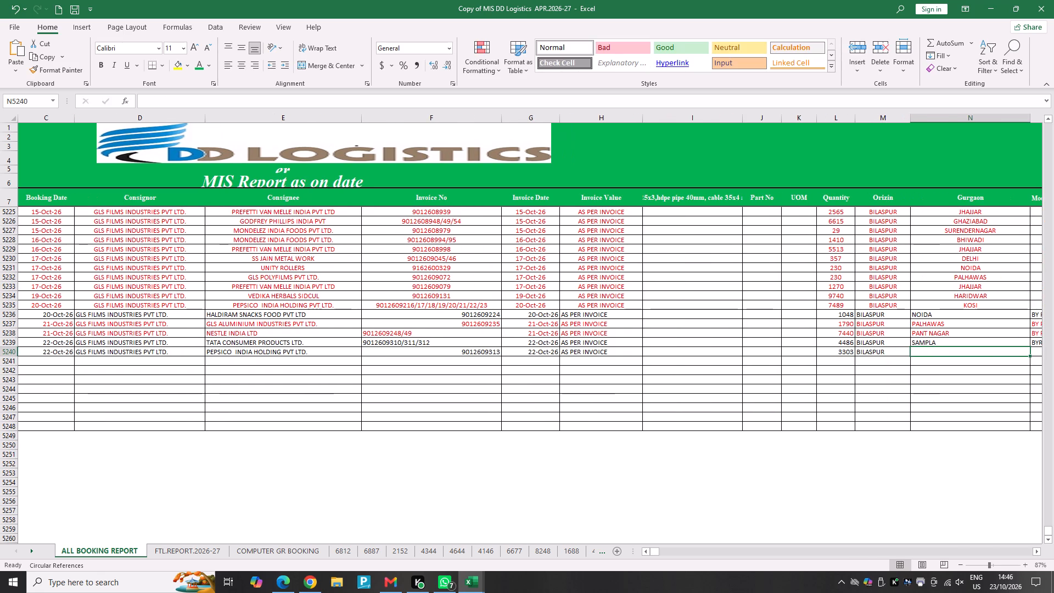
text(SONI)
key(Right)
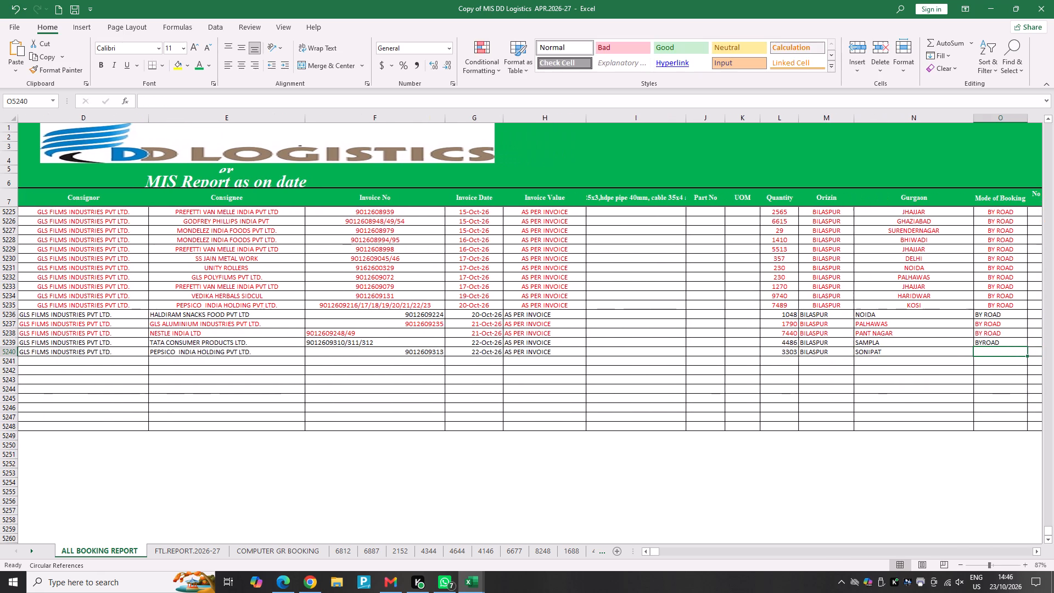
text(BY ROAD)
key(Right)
Enter 190 boxes, chargeable weight 9TON, packing type BOX and consignment status DE for G.R. 11107.
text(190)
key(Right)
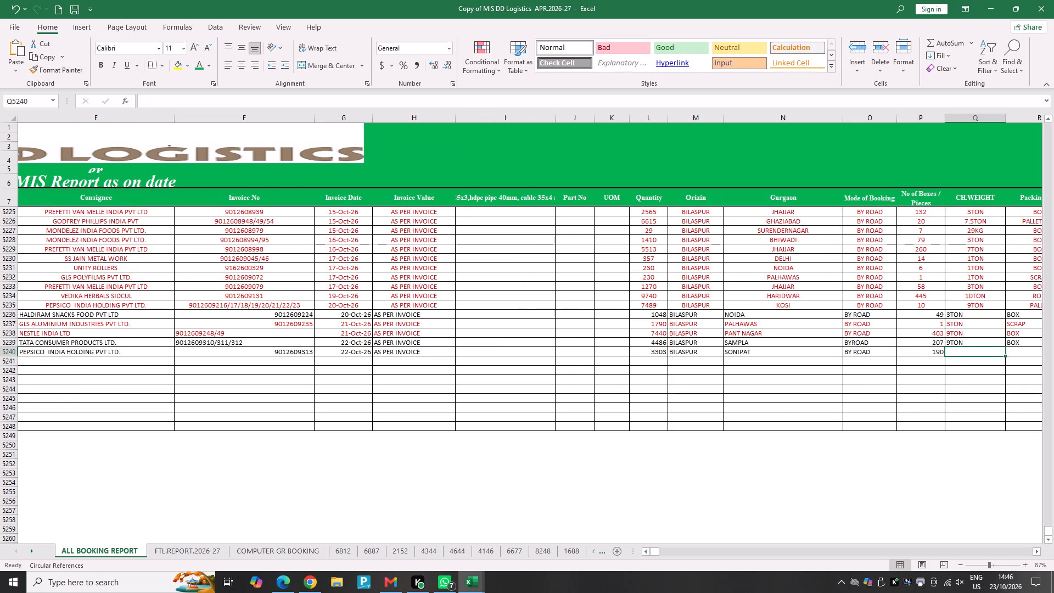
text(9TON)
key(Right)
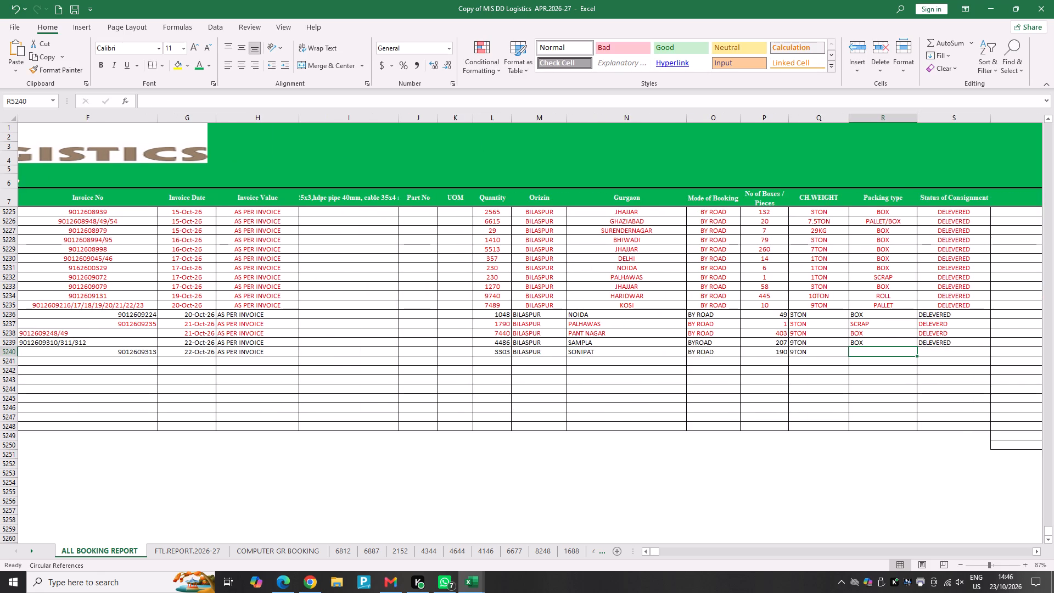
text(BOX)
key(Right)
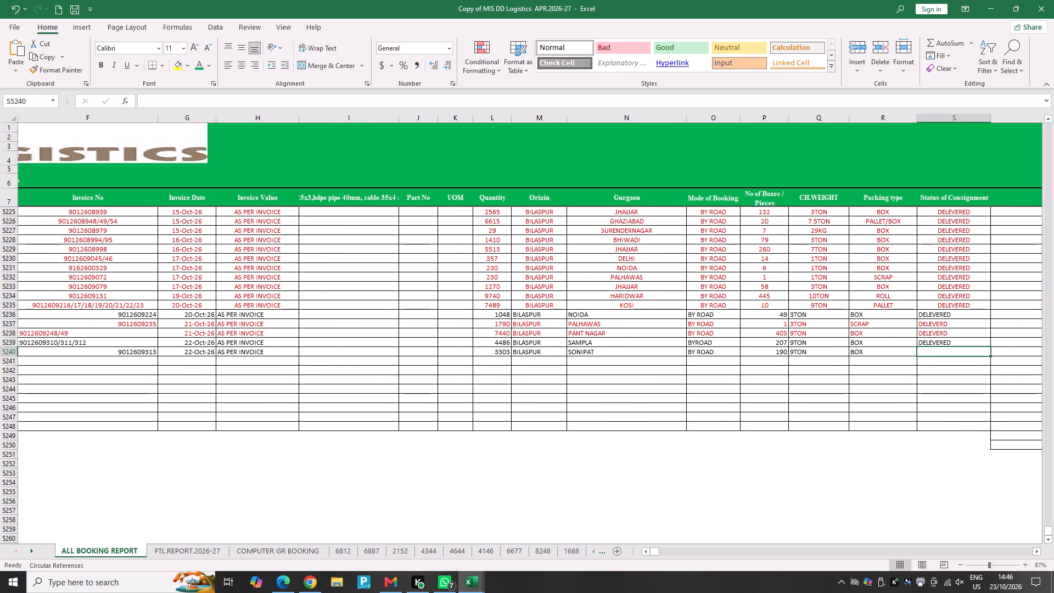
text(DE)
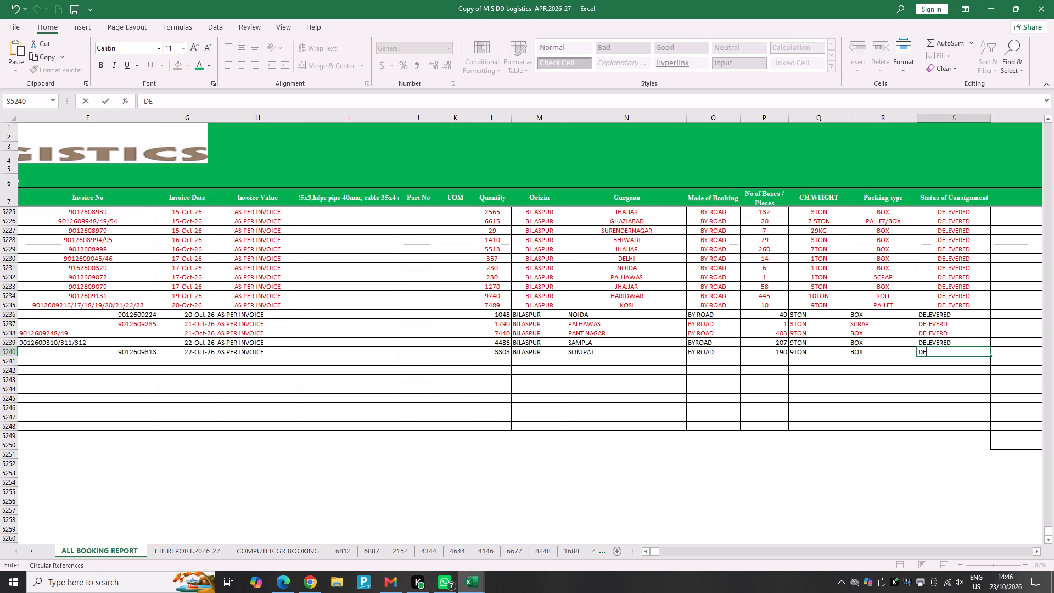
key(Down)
For G.R. 11108, enter booking date 22-OCT-26, consignor GLS FILMS INDUSTRIES PVT LTD. and consignee VARDHMAN ENTERPRIES.
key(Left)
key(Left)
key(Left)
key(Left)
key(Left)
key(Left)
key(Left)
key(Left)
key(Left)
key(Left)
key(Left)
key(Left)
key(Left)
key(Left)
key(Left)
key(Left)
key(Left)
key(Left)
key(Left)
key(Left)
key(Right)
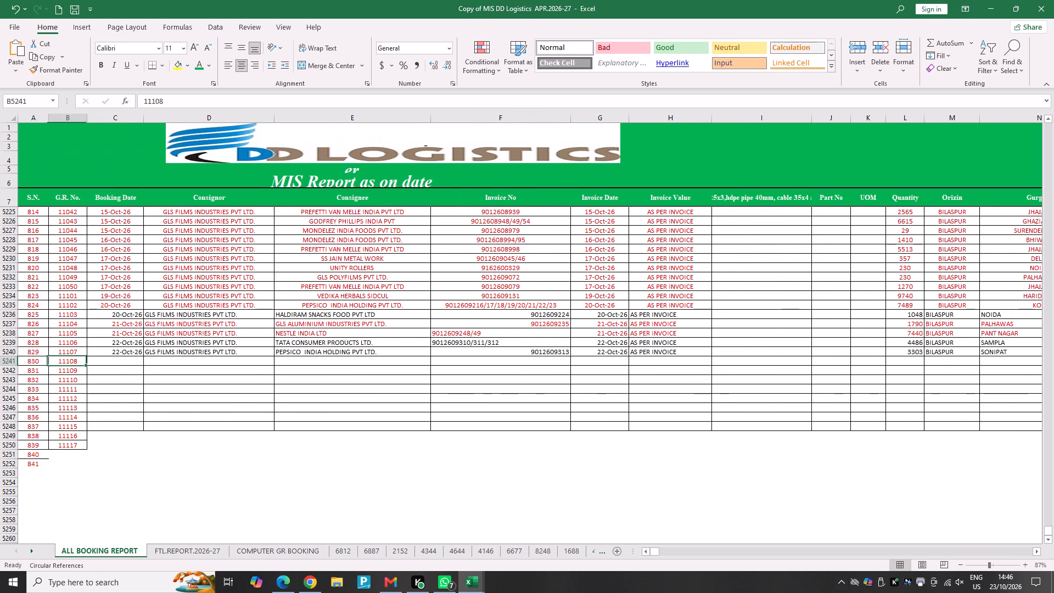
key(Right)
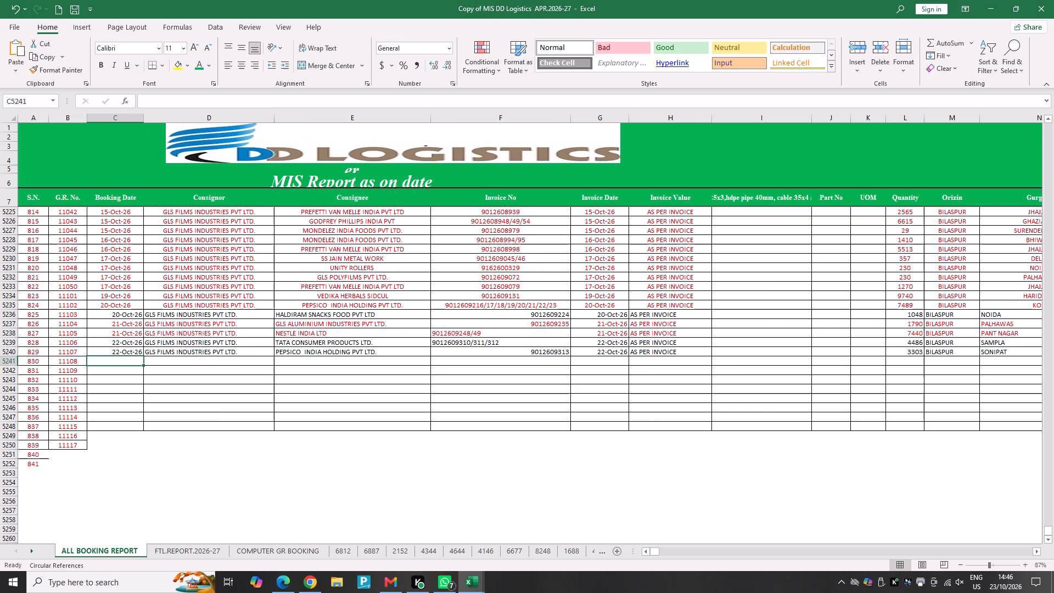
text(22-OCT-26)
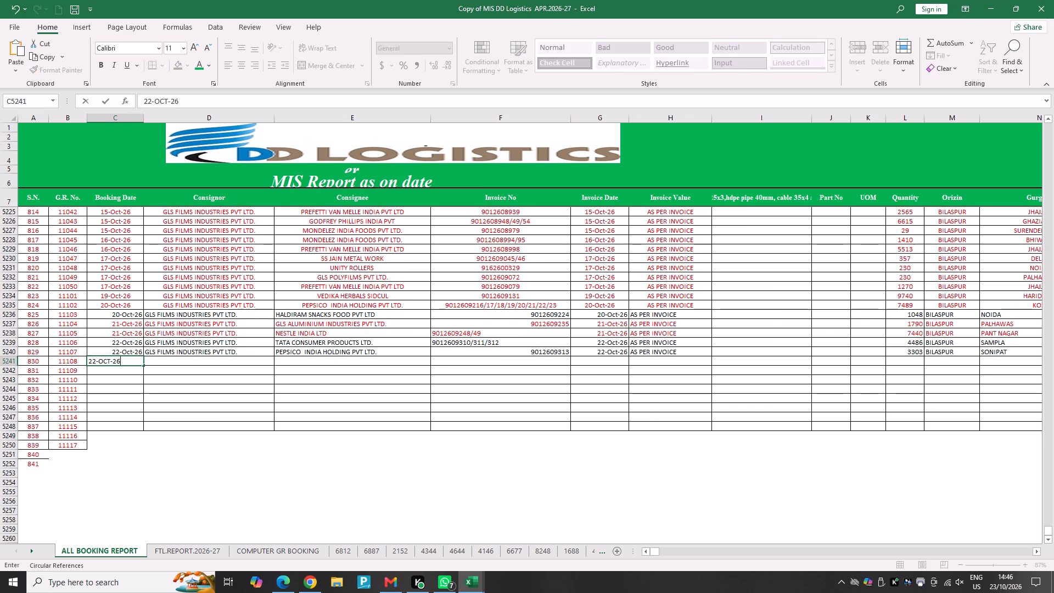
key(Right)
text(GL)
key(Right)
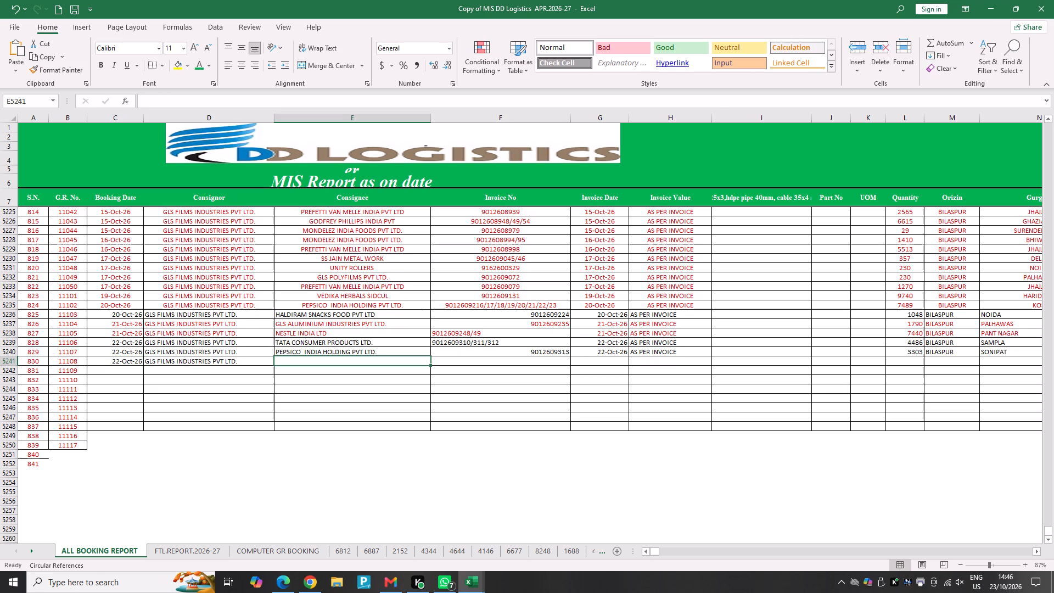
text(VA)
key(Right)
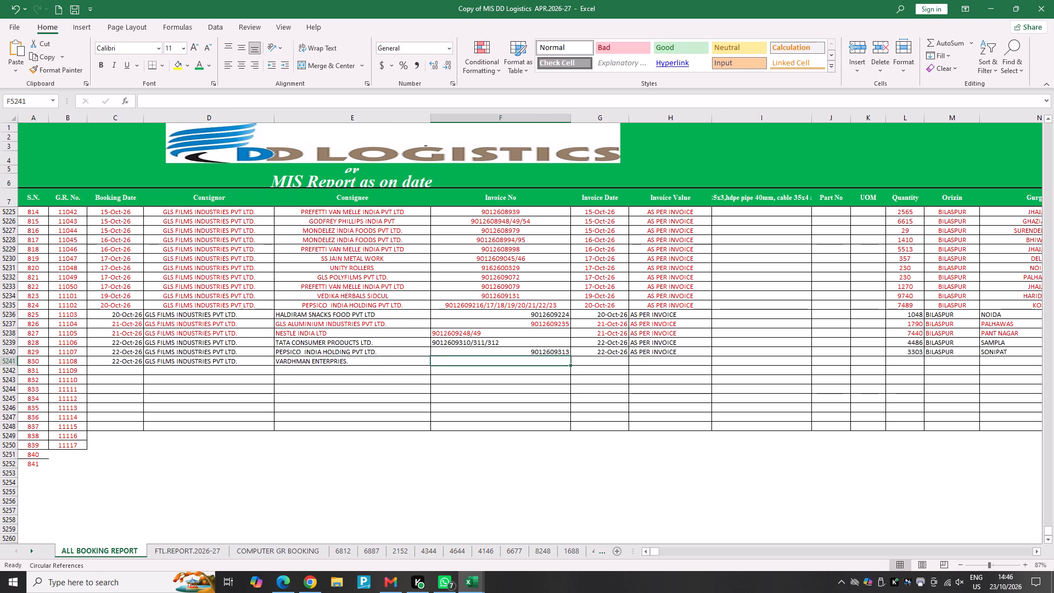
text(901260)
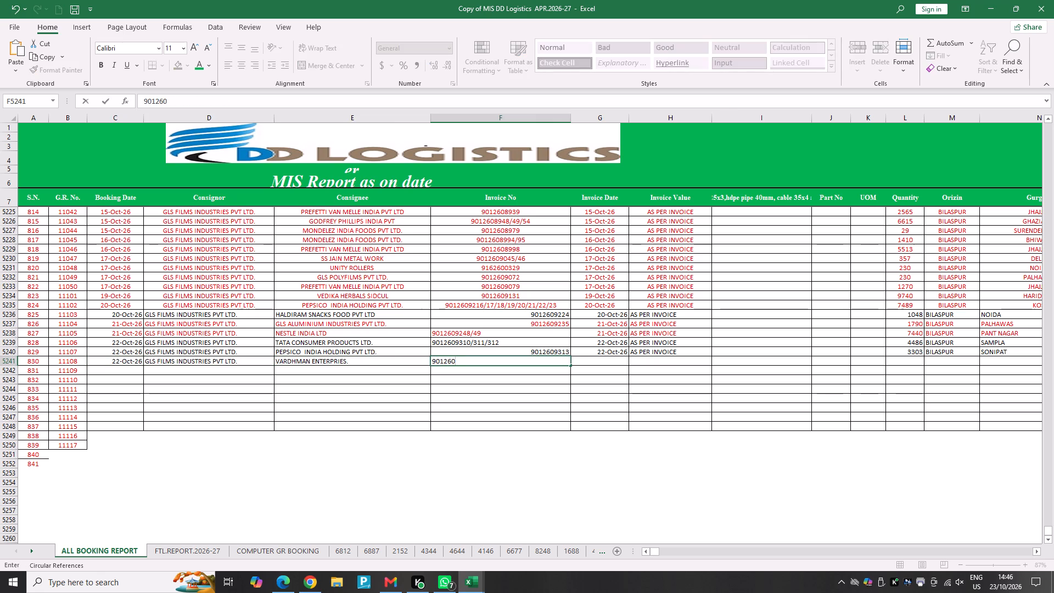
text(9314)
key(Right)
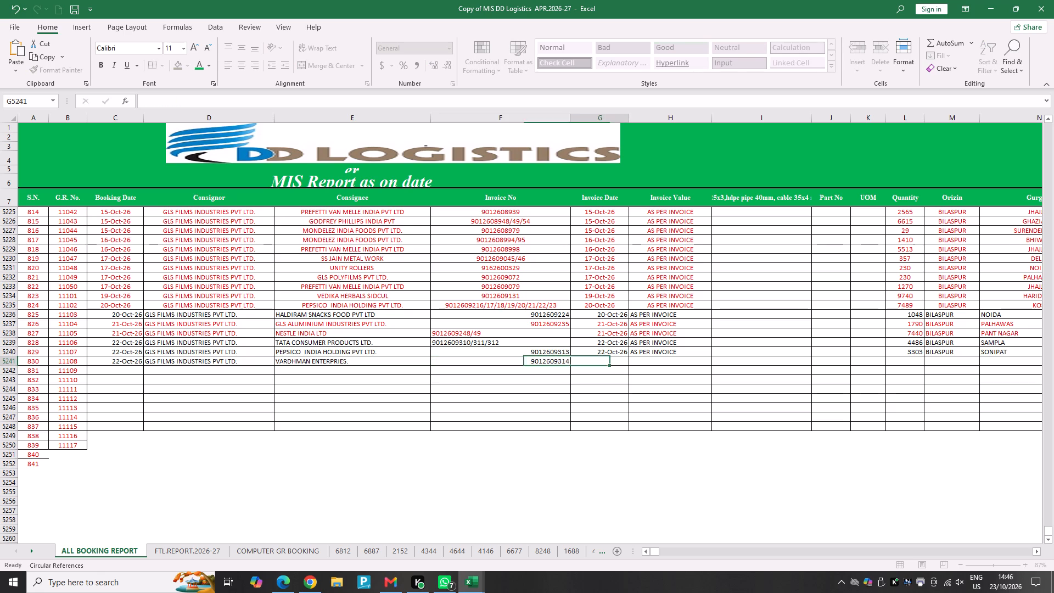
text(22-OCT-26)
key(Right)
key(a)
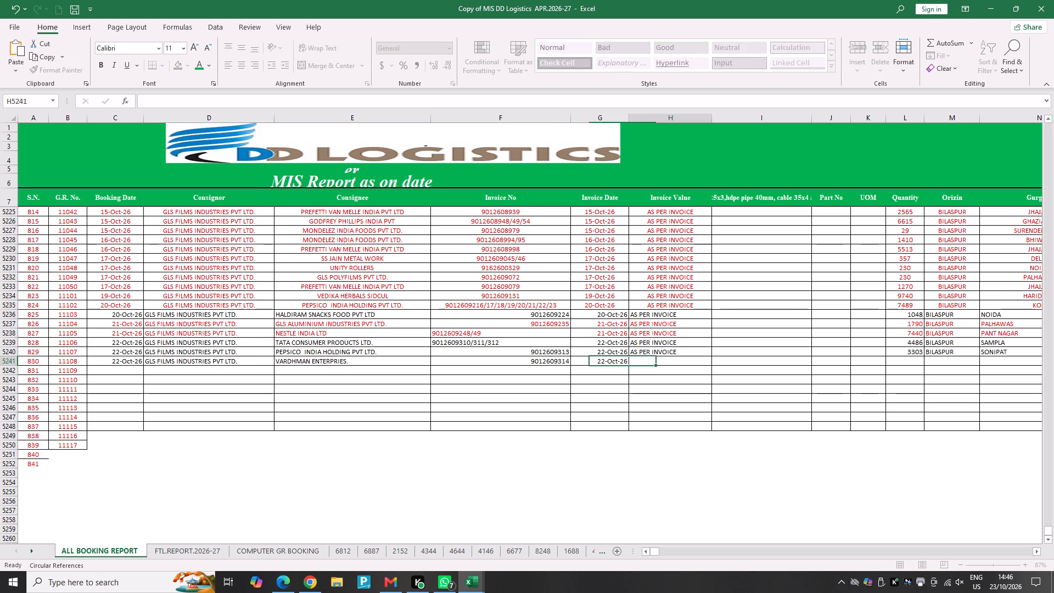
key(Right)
Enter quantity 3039, origin BILASPUR, destination NEW DELHI and booking mode BY ROAD for G.R. 11108.
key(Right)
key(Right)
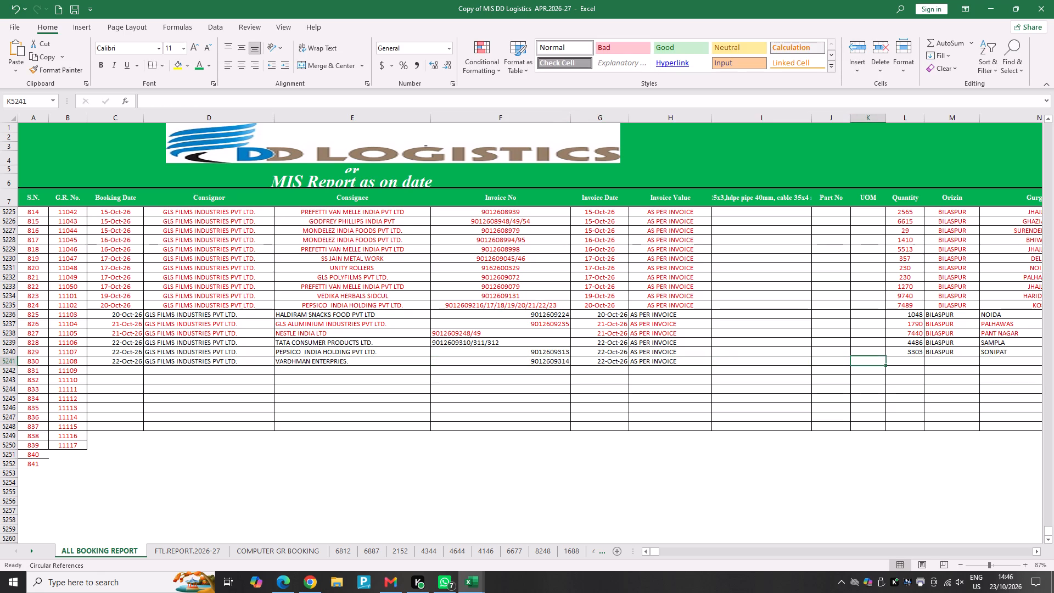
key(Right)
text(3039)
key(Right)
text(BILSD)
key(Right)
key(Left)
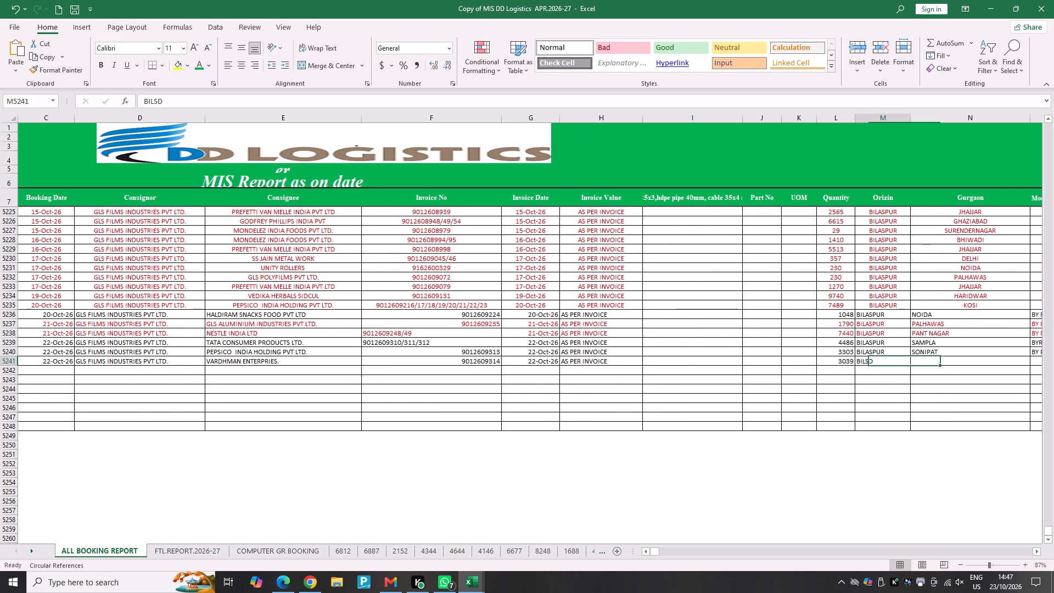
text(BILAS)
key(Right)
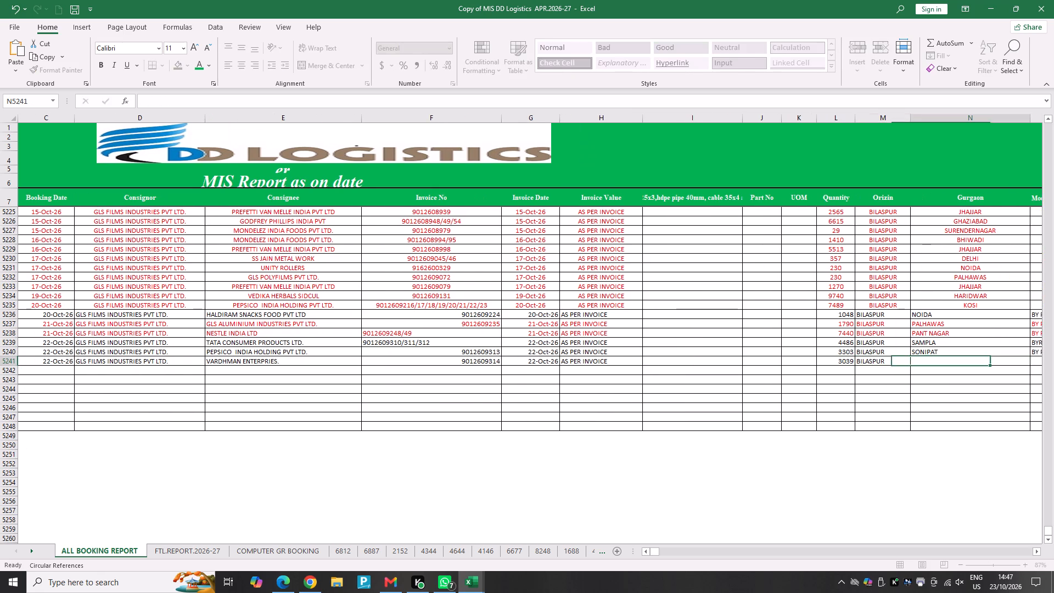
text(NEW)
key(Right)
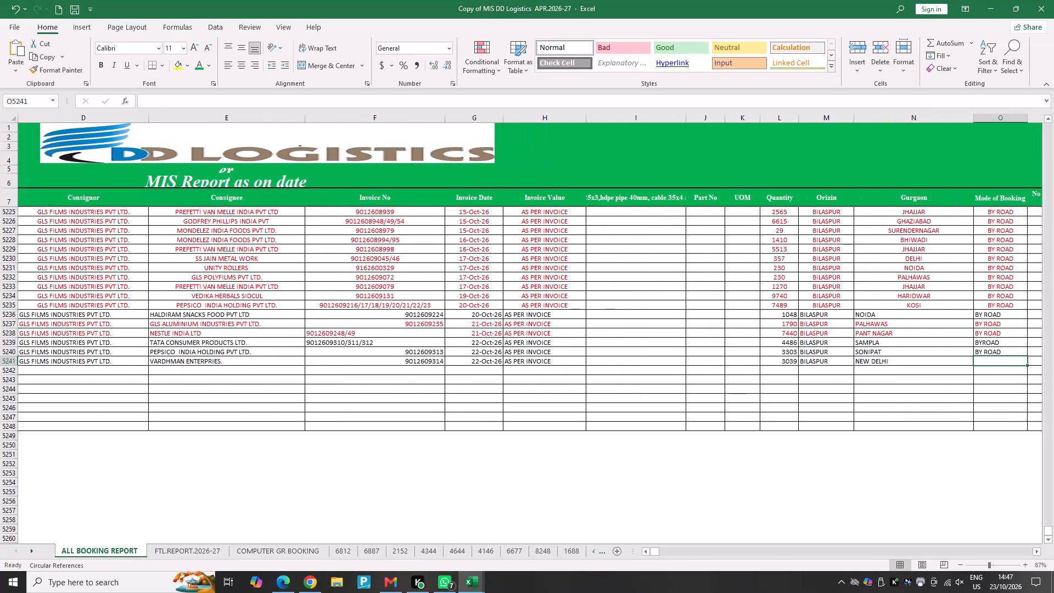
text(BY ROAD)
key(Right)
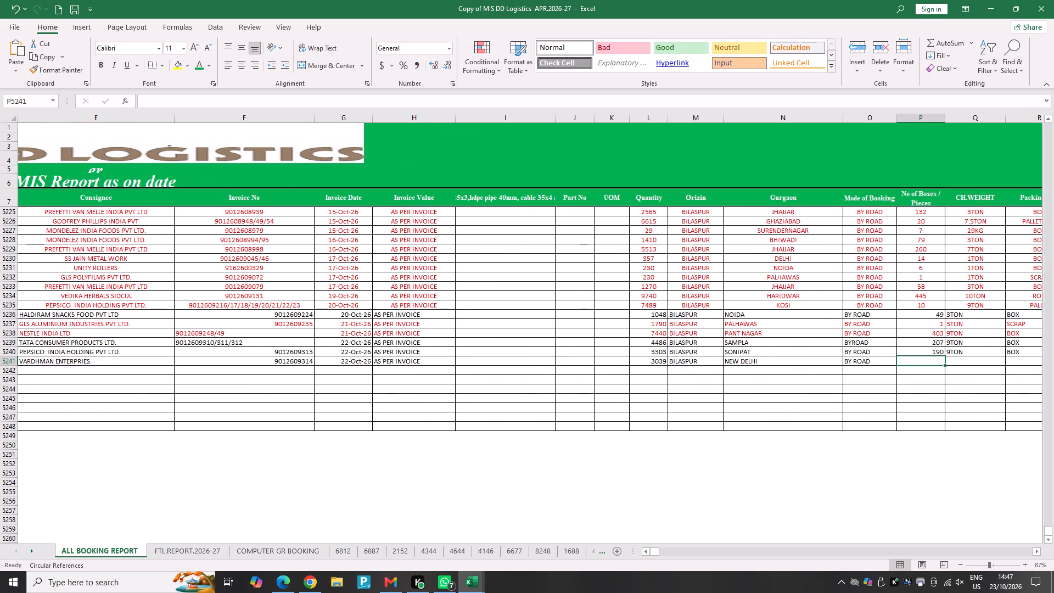
Enter 100 boxes, chargeable weight 3TON and packing type BOX for G.R. 11108.
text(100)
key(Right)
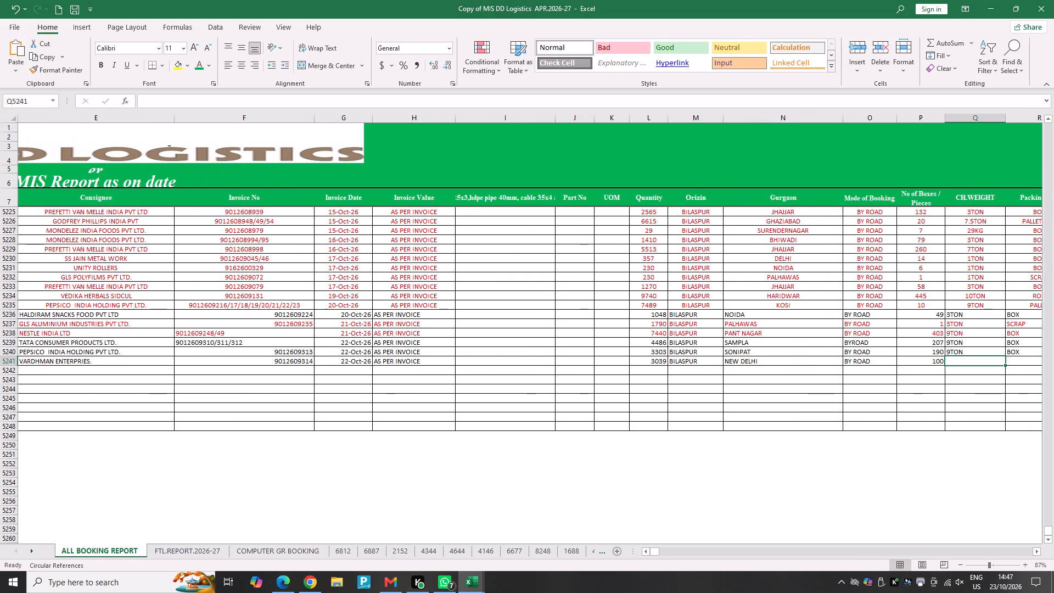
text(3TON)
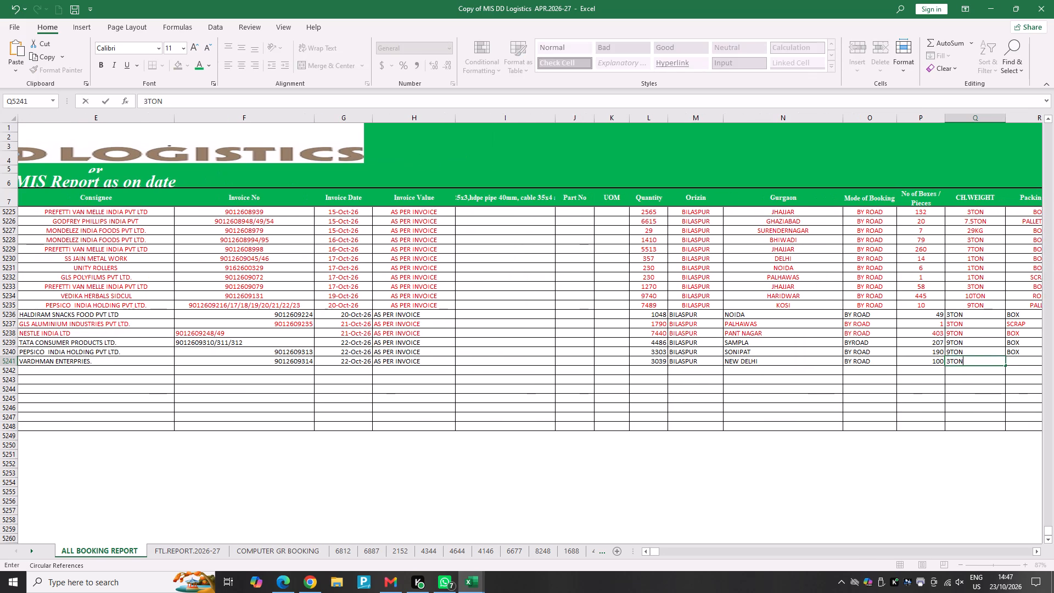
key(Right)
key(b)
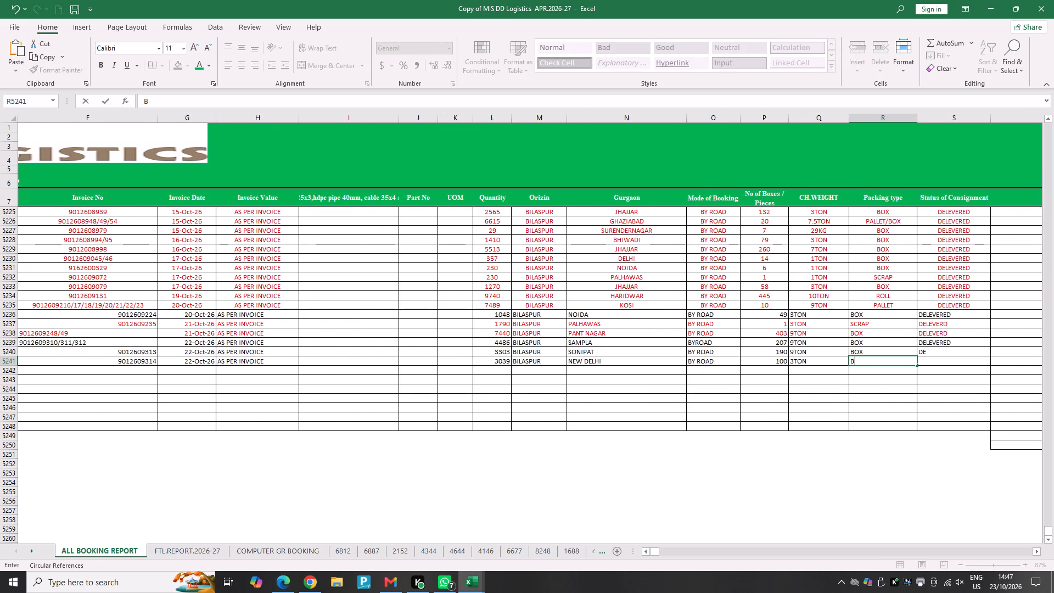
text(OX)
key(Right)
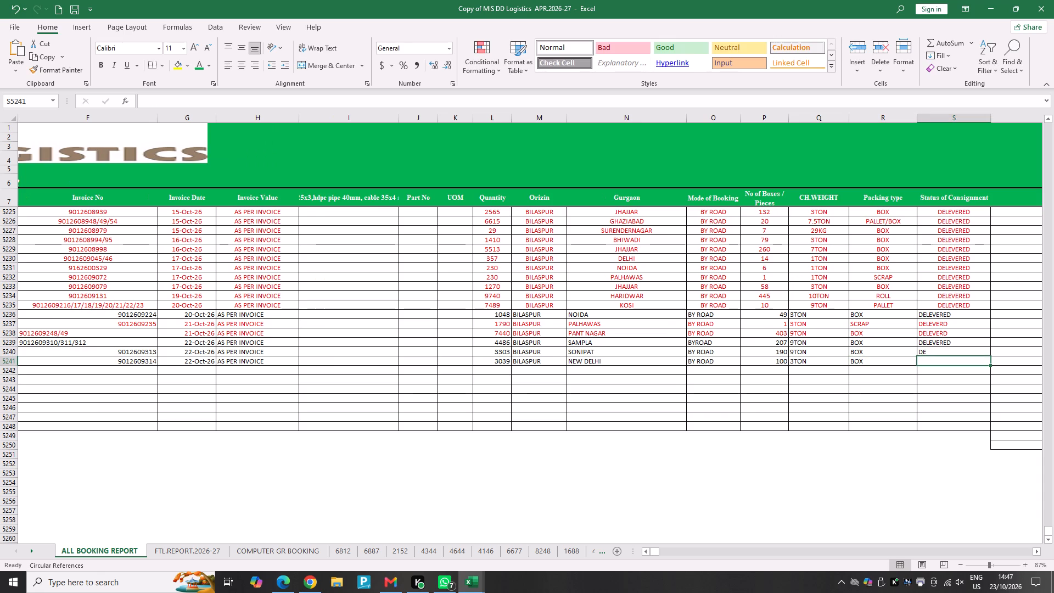
For G.R. 11109, enter booking date 23-OCT-26, consignor GLS FILMS INDUSTRIES PVT LTD. and consignee UNIQUE LABLES NOIDA.
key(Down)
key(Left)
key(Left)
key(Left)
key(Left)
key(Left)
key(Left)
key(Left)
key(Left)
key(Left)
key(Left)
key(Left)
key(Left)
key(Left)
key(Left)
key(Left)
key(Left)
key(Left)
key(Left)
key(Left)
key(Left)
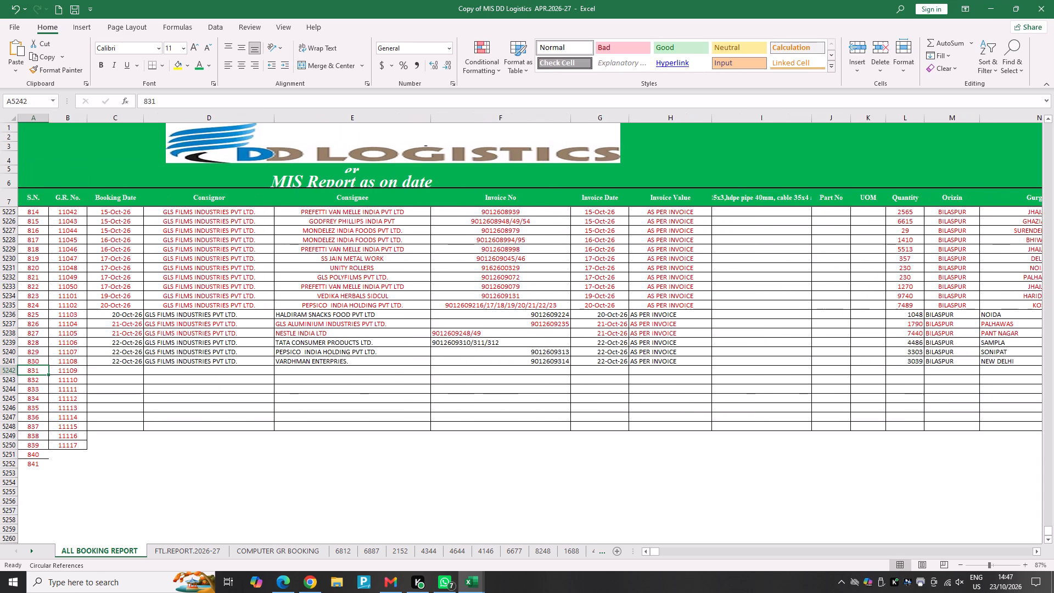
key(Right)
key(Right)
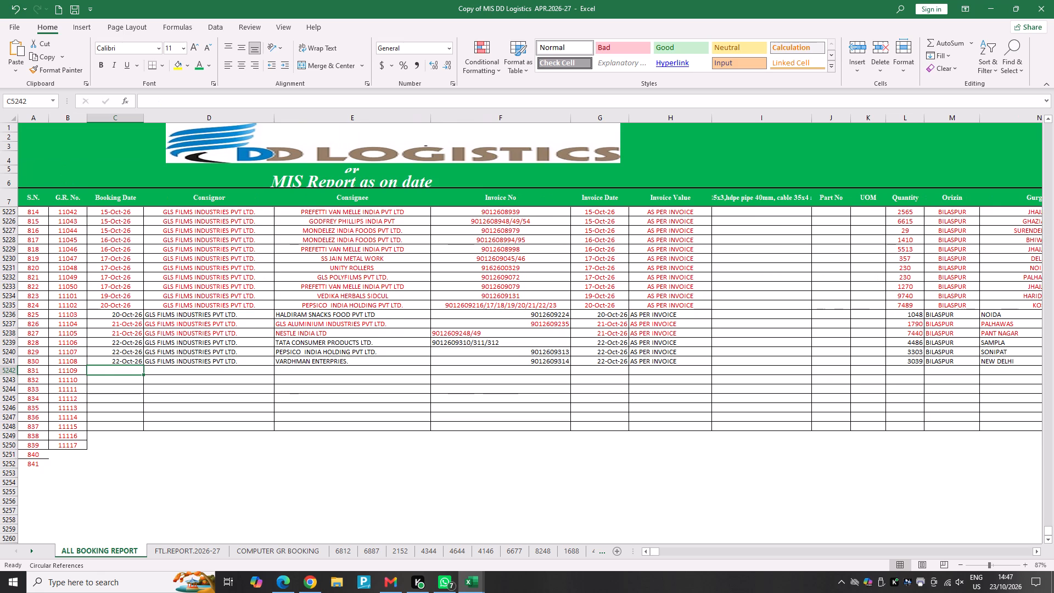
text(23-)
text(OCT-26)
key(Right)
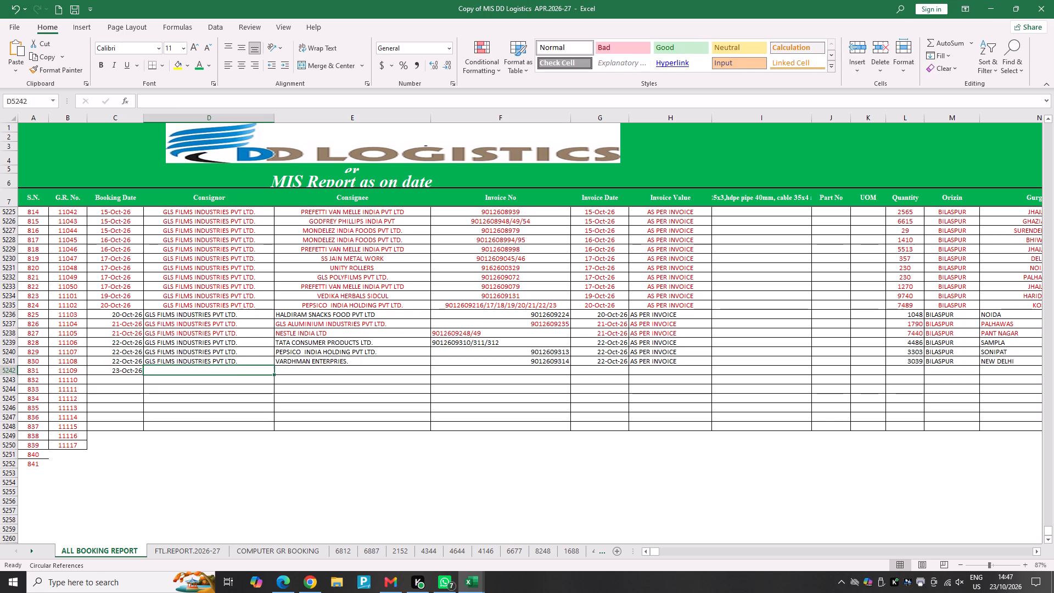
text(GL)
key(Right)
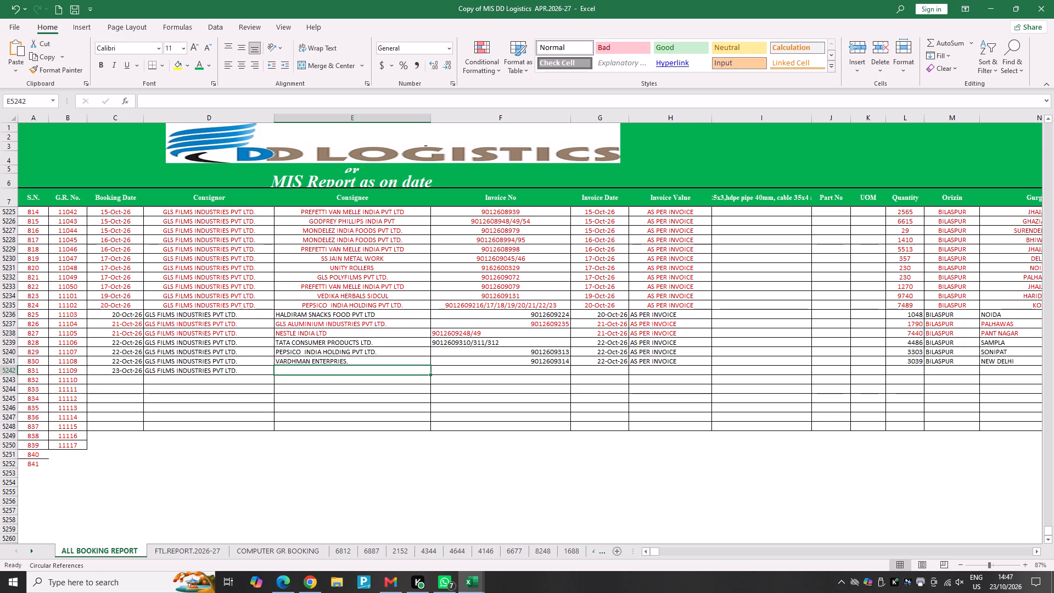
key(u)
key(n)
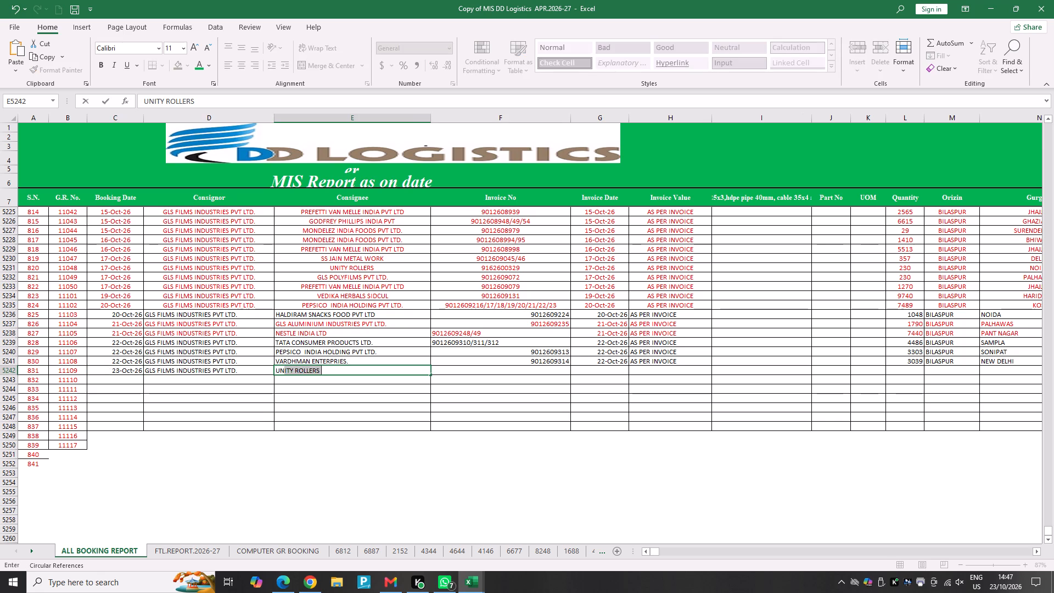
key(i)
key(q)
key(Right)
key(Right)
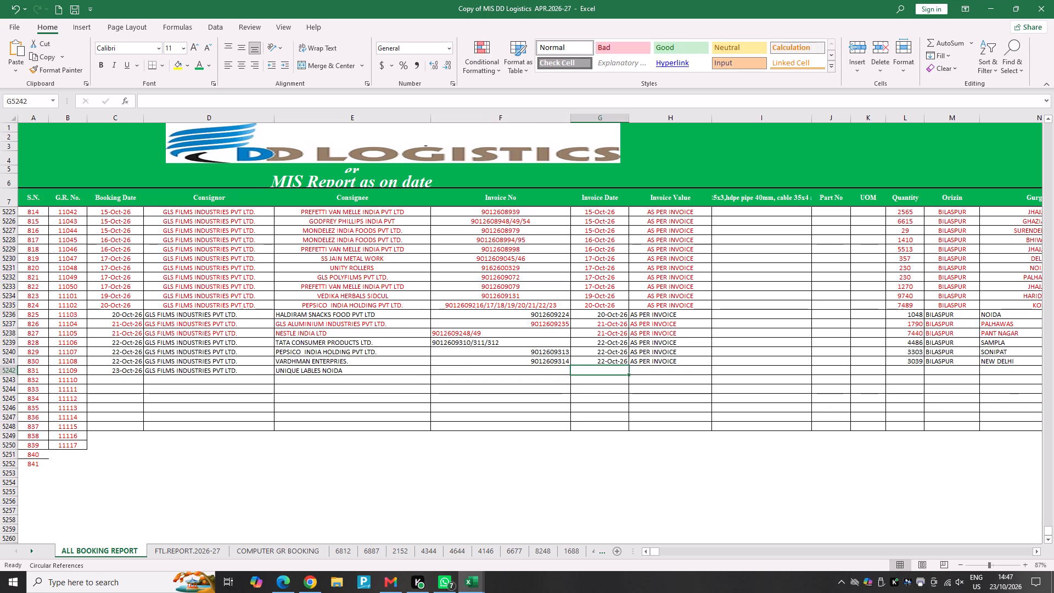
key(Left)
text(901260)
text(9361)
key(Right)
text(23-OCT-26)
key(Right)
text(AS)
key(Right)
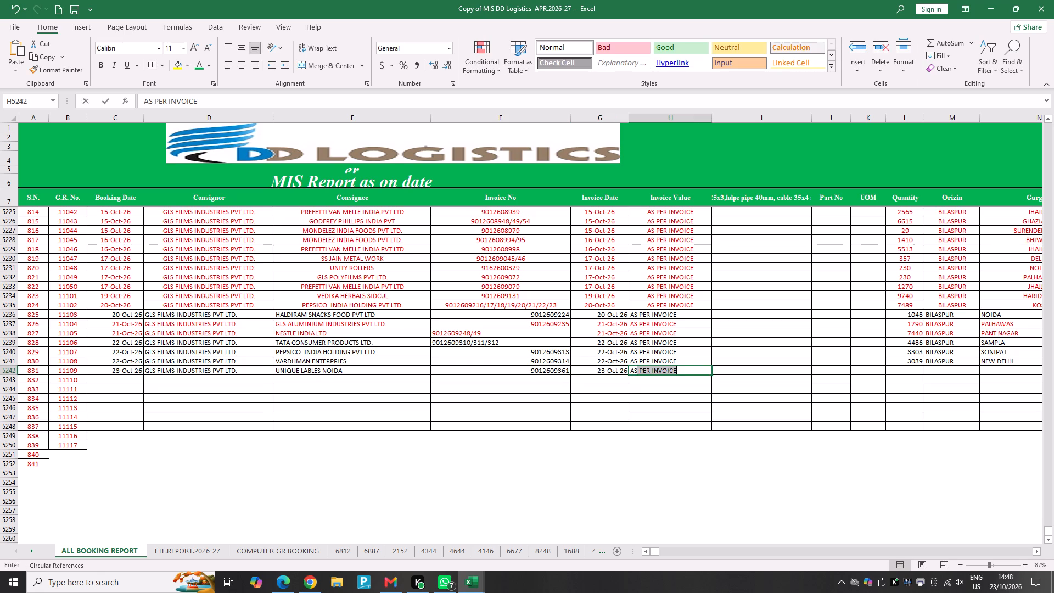
Enter quantity 3983, origin BILASPUR, destination NOIDA and booking mode BY ROAD for G.R. 11109.
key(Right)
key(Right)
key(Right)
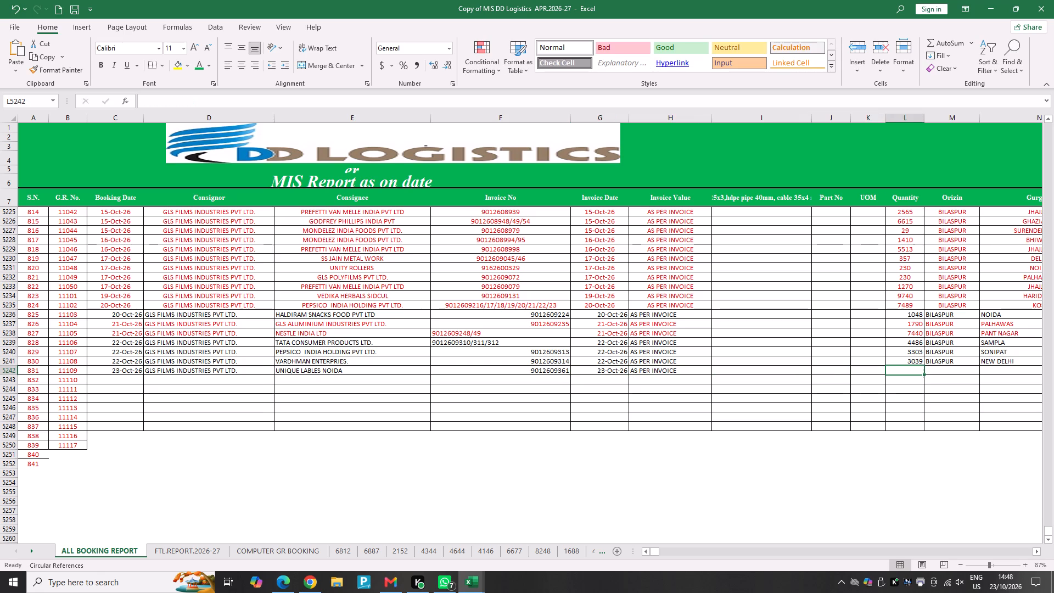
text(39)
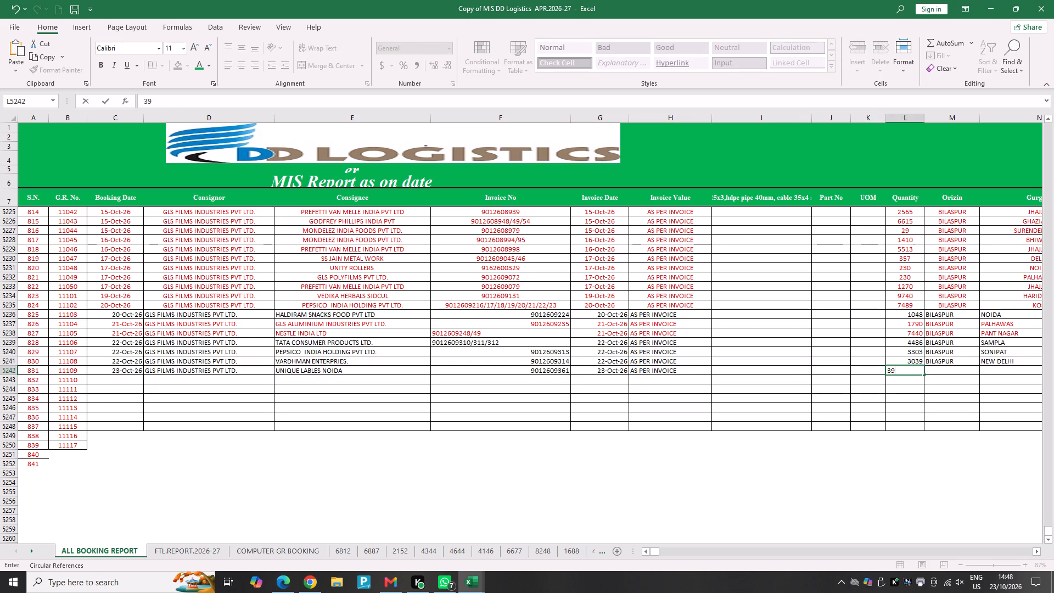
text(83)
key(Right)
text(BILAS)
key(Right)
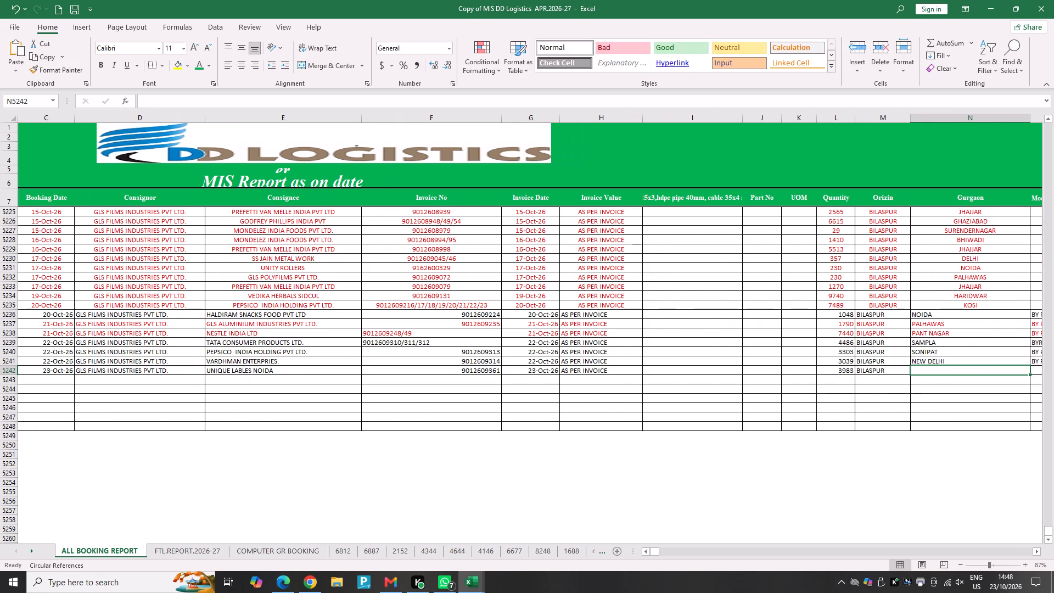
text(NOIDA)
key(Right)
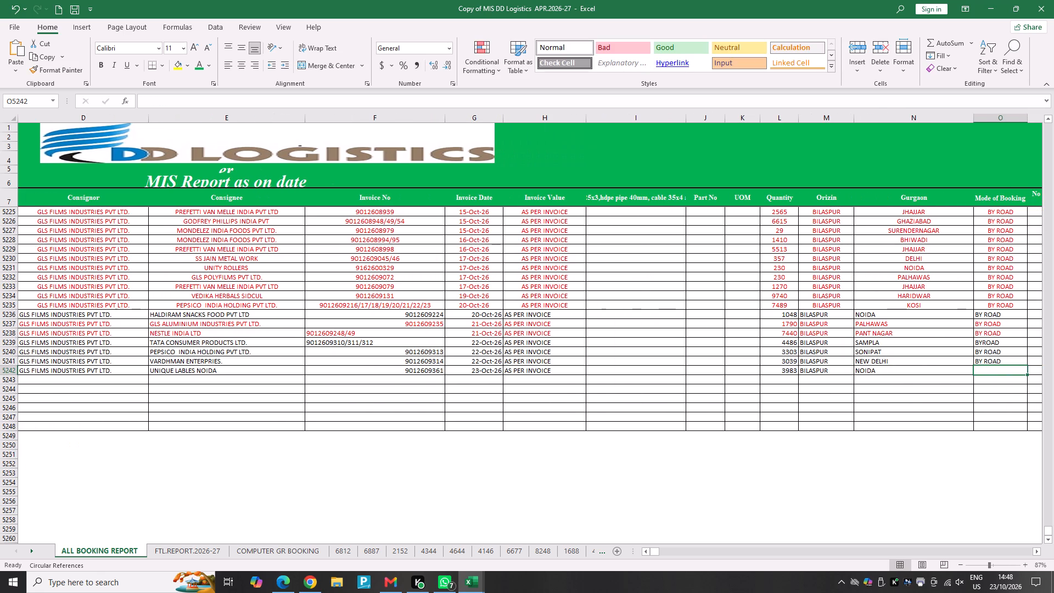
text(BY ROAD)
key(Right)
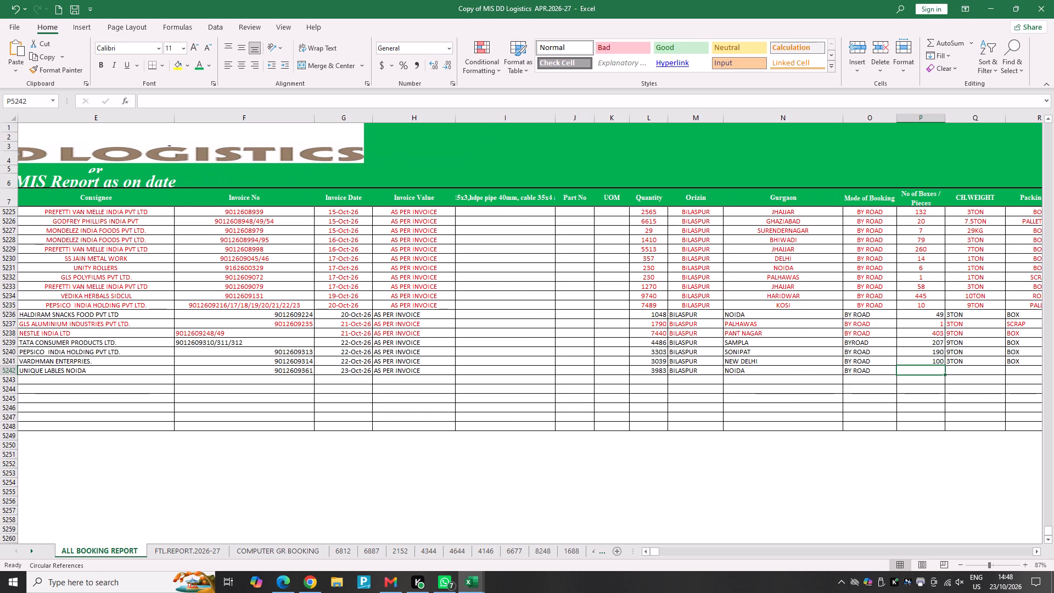
Enter 155 boxes, chargeable weight 6TON and packing type BOX for G.R. 11109.
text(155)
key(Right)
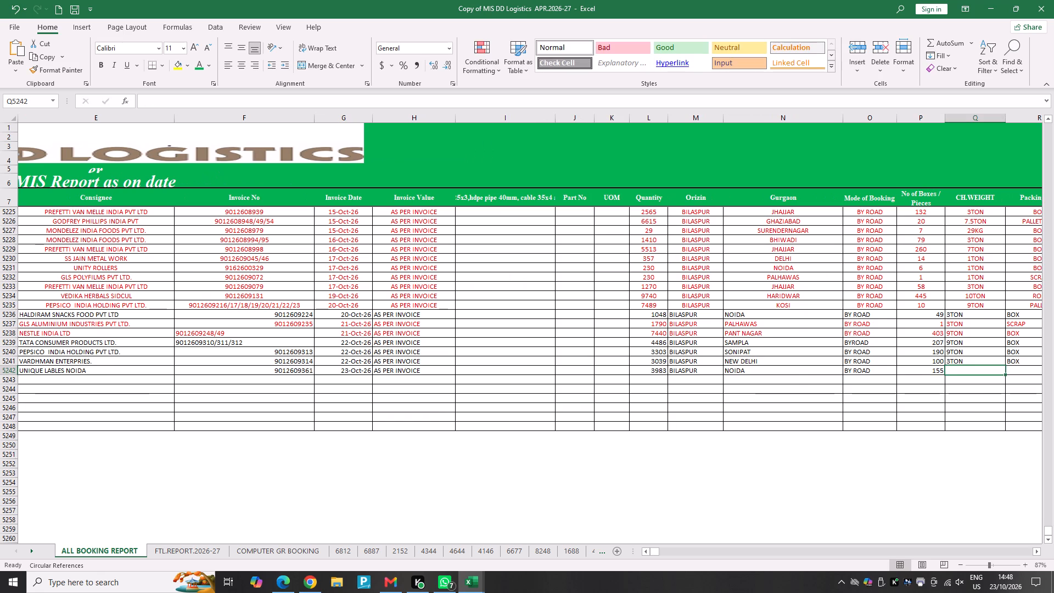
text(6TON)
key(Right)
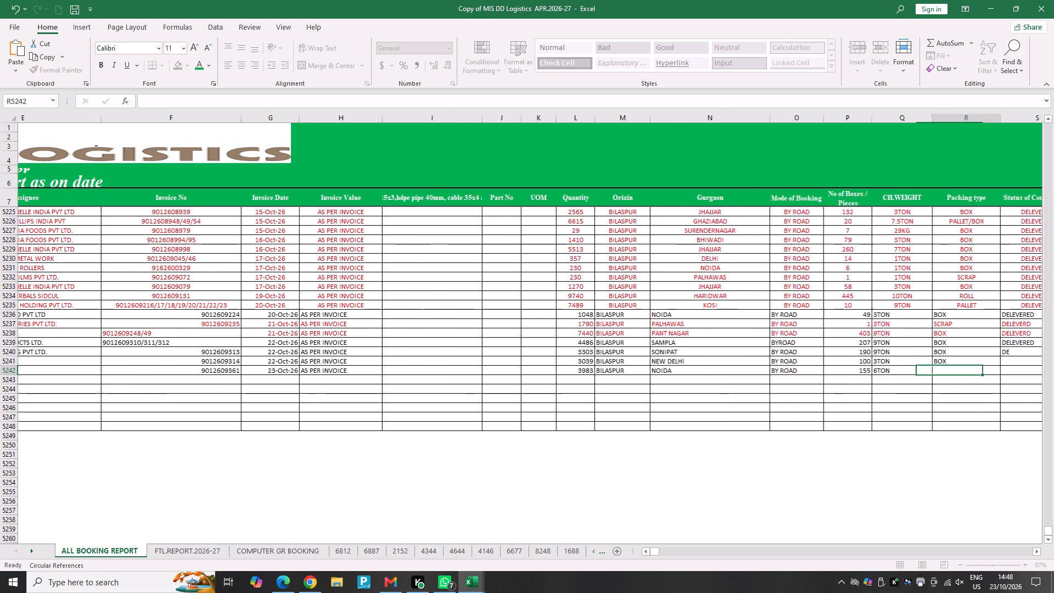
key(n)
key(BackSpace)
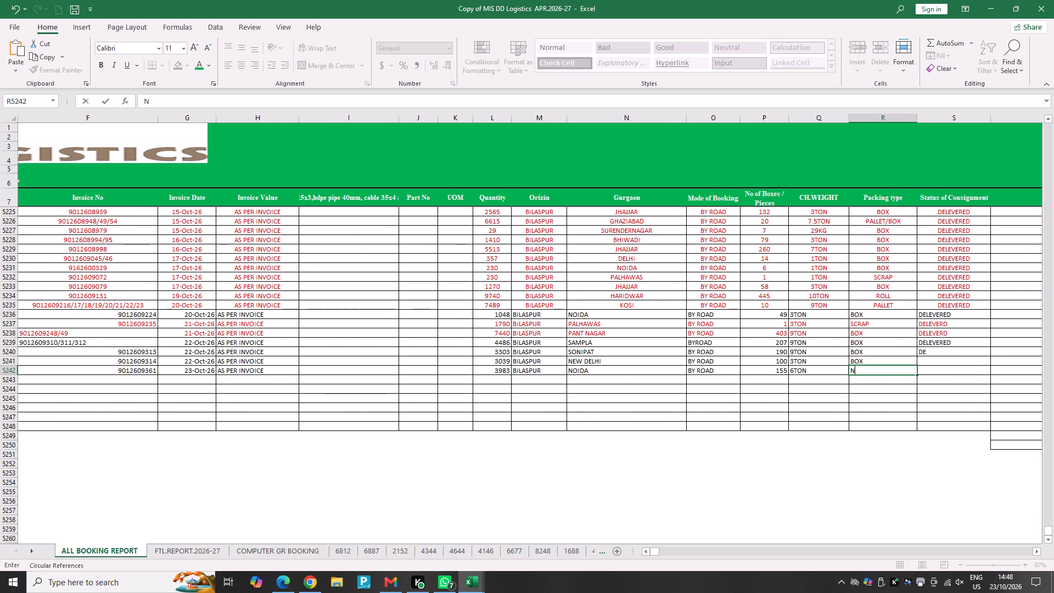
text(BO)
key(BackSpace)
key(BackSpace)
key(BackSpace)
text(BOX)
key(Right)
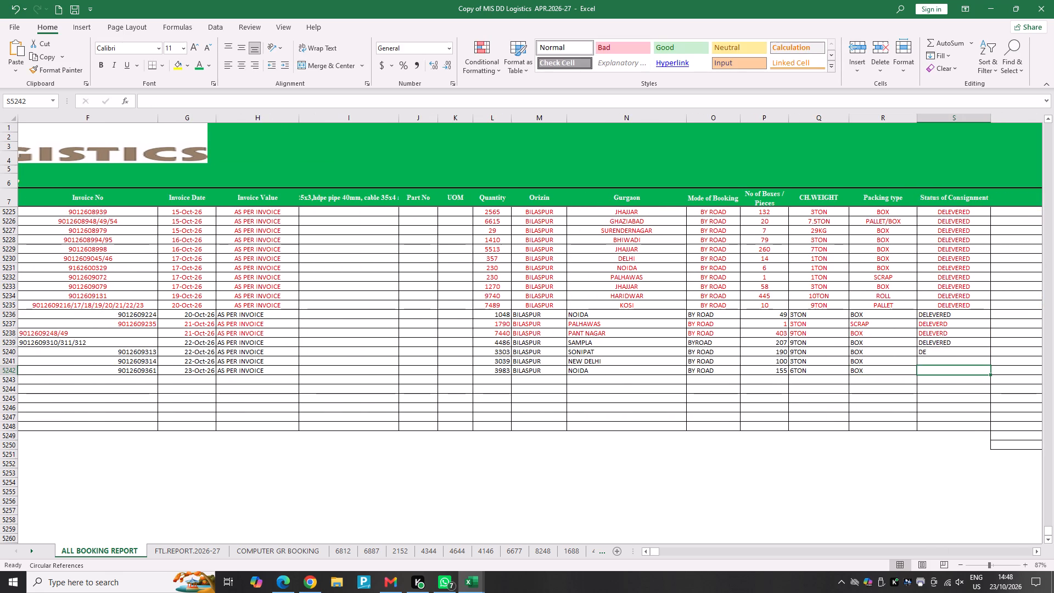
For G.R. 11110, enter booking date 23-OCT-26, consignor GLS FILMS INDUSTRIES PVT LTD. and consignee GC AND COMPANY.
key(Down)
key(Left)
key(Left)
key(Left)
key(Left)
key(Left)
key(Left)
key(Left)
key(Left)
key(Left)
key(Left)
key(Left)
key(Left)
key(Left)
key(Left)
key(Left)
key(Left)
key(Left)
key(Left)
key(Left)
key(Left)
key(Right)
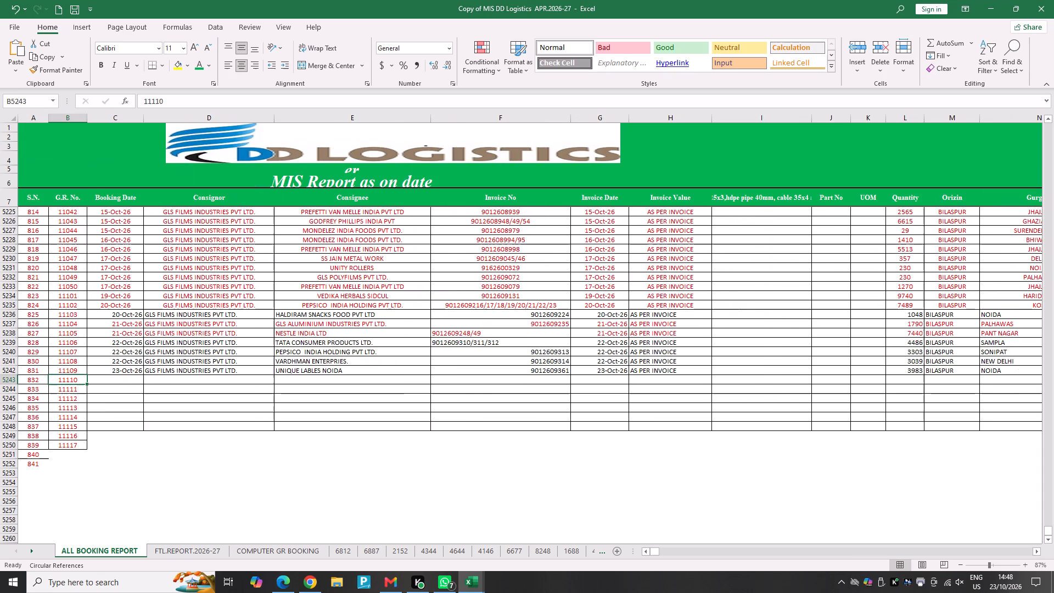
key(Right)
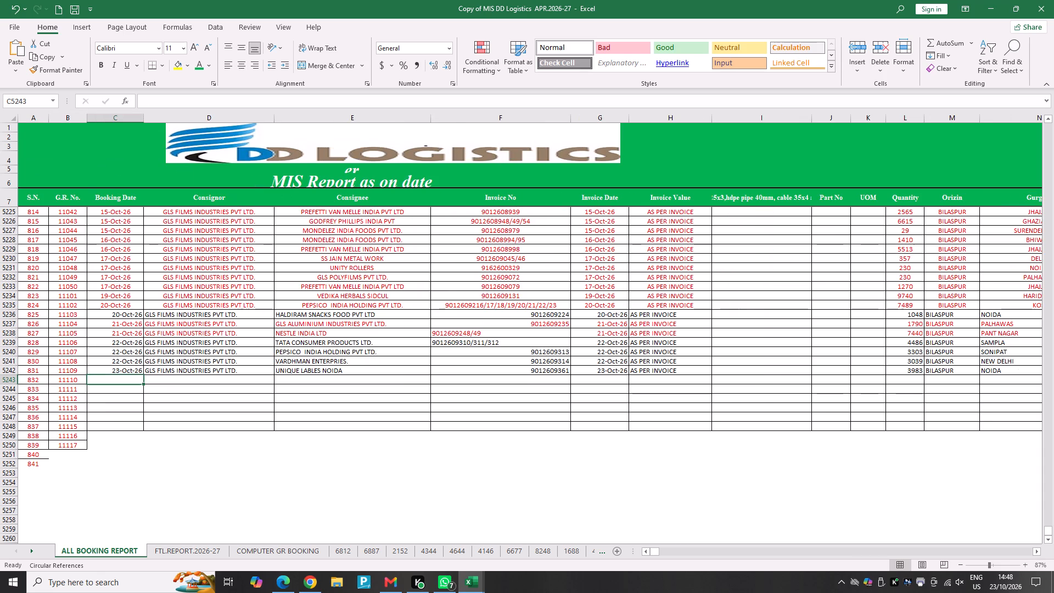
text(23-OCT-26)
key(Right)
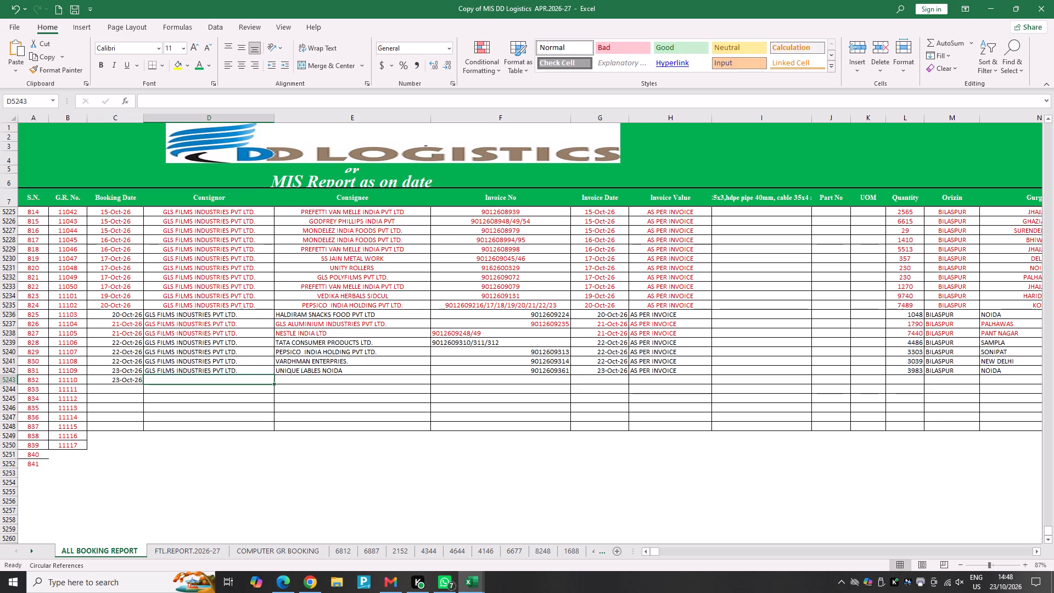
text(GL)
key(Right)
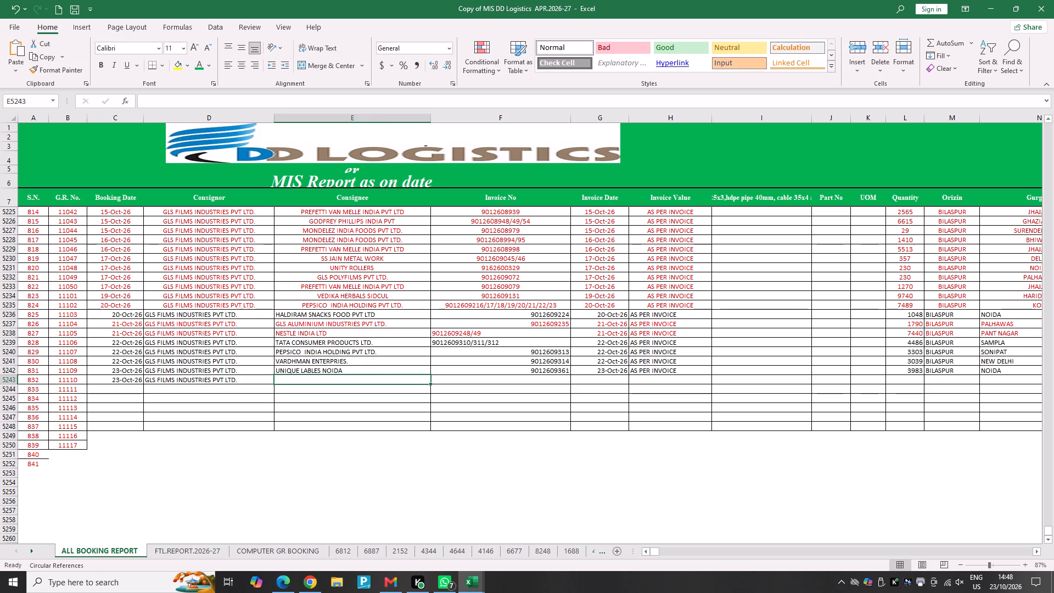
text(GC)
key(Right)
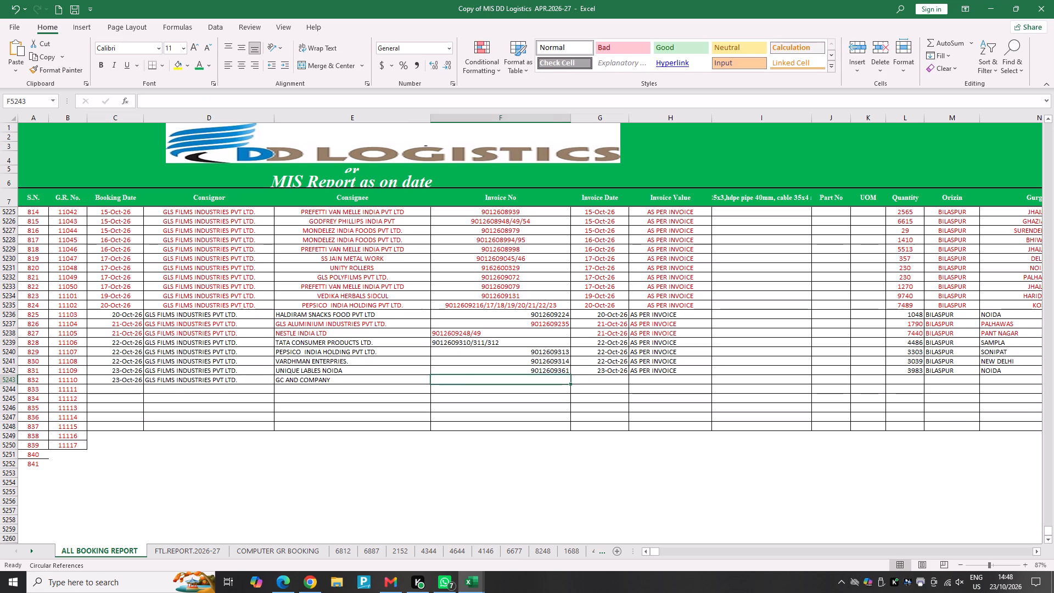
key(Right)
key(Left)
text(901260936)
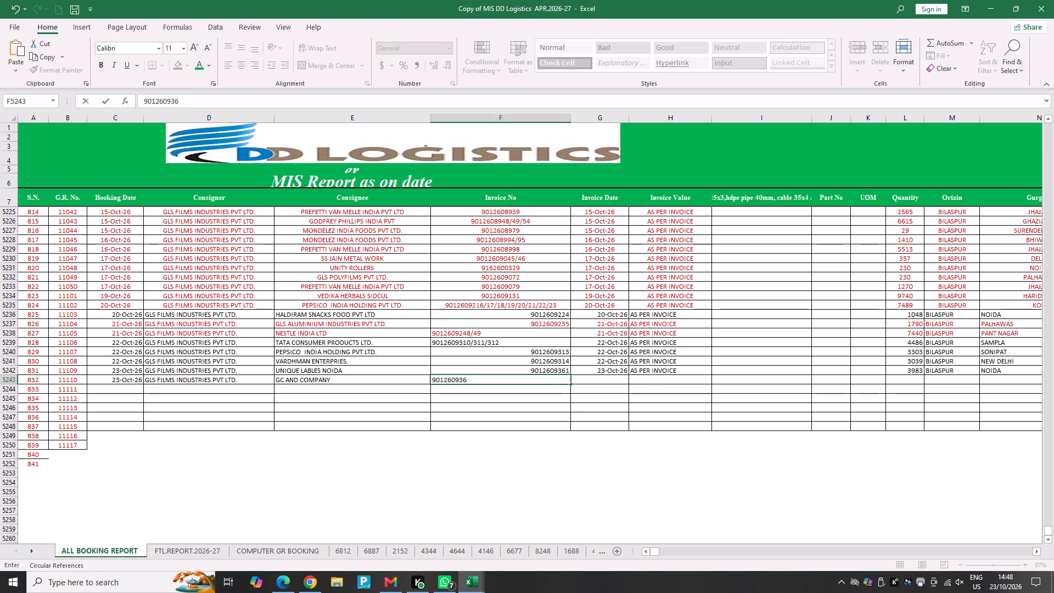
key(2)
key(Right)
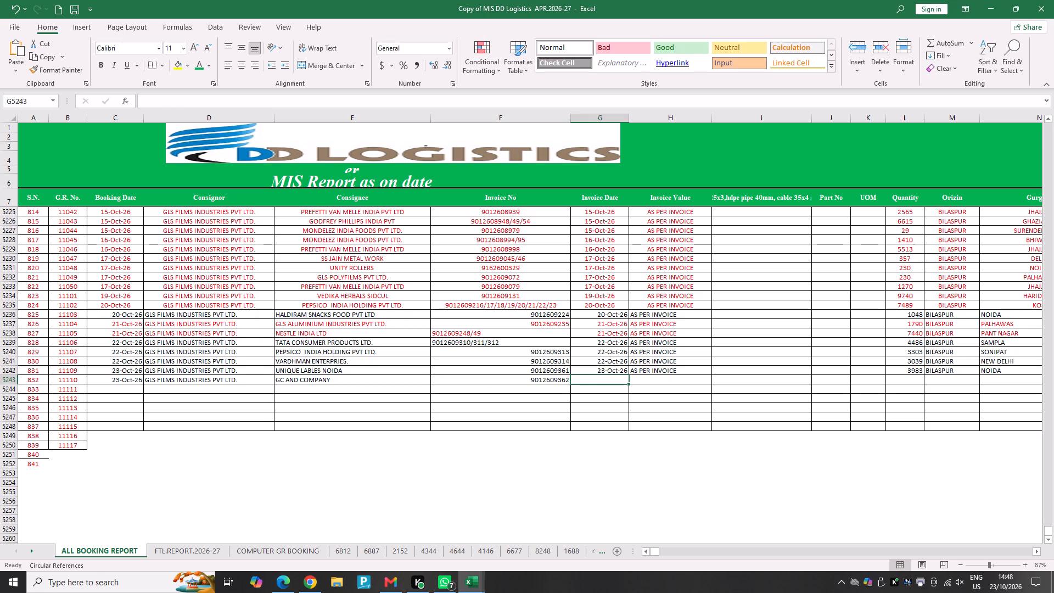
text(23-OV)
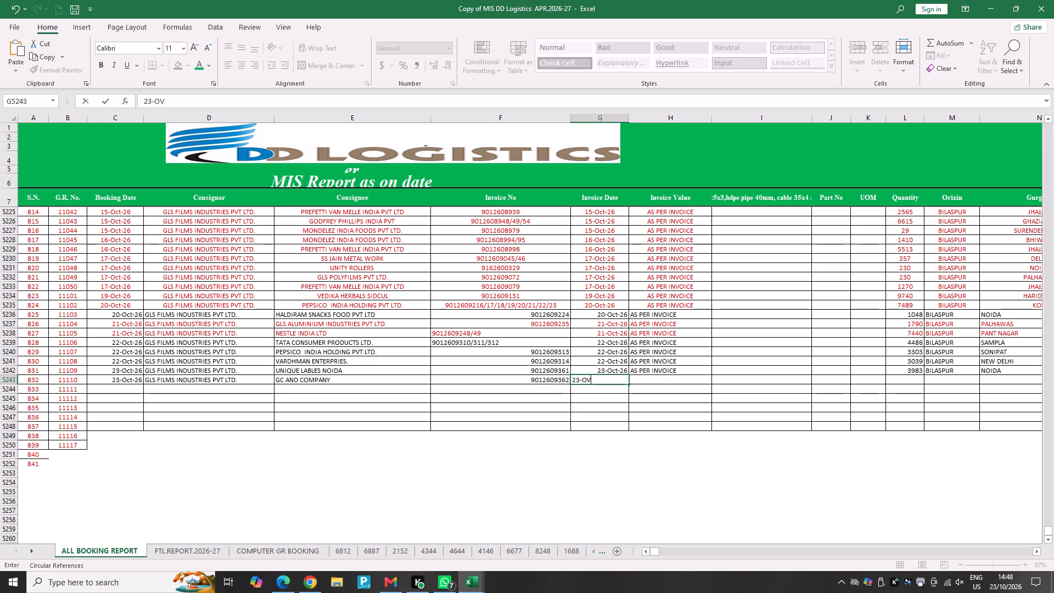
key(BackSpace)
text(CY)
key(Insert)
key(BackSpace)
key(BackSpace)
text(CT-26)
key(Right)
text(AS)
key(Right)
Enter quantity 669, origin BILASPUR, destination NOIDA and booking mode BY ROAD for G.R. 11110.
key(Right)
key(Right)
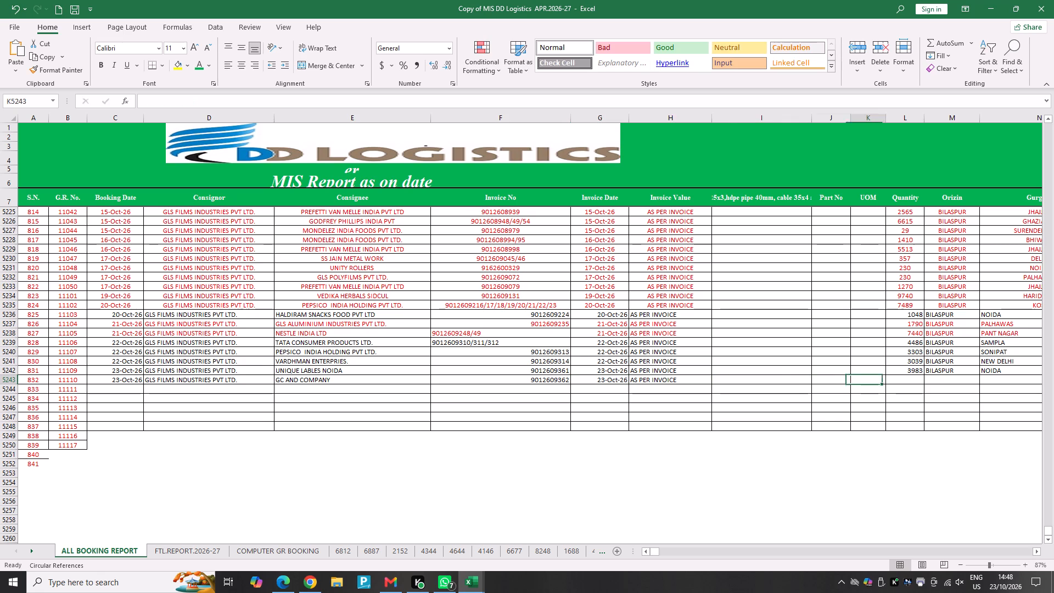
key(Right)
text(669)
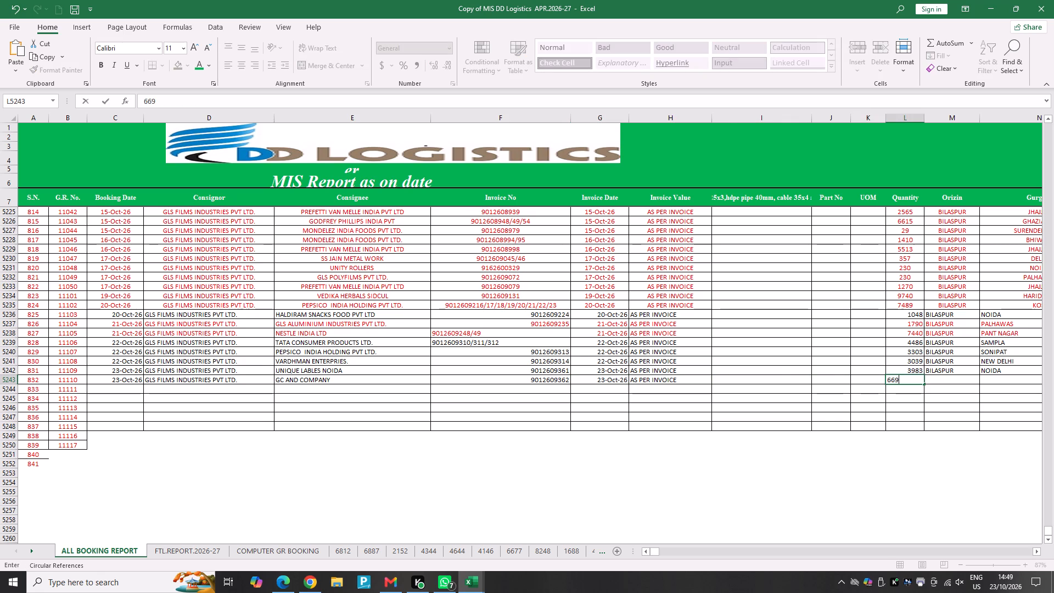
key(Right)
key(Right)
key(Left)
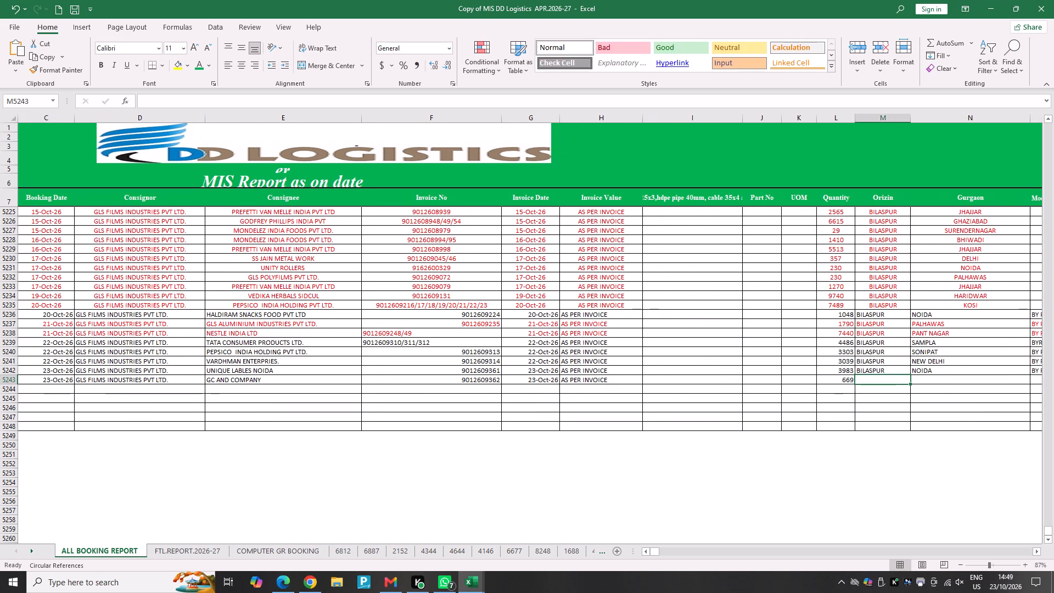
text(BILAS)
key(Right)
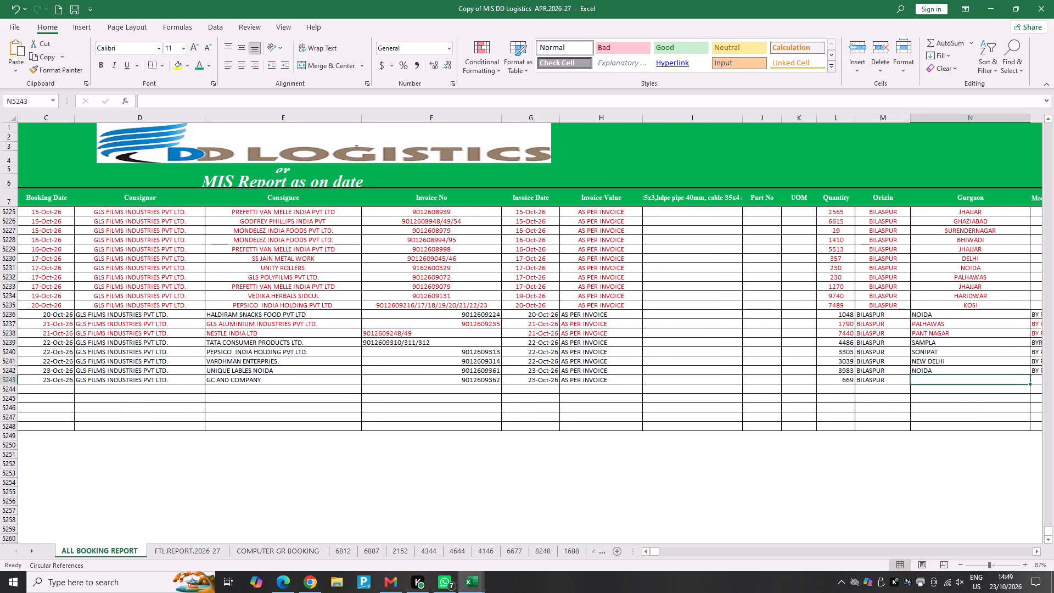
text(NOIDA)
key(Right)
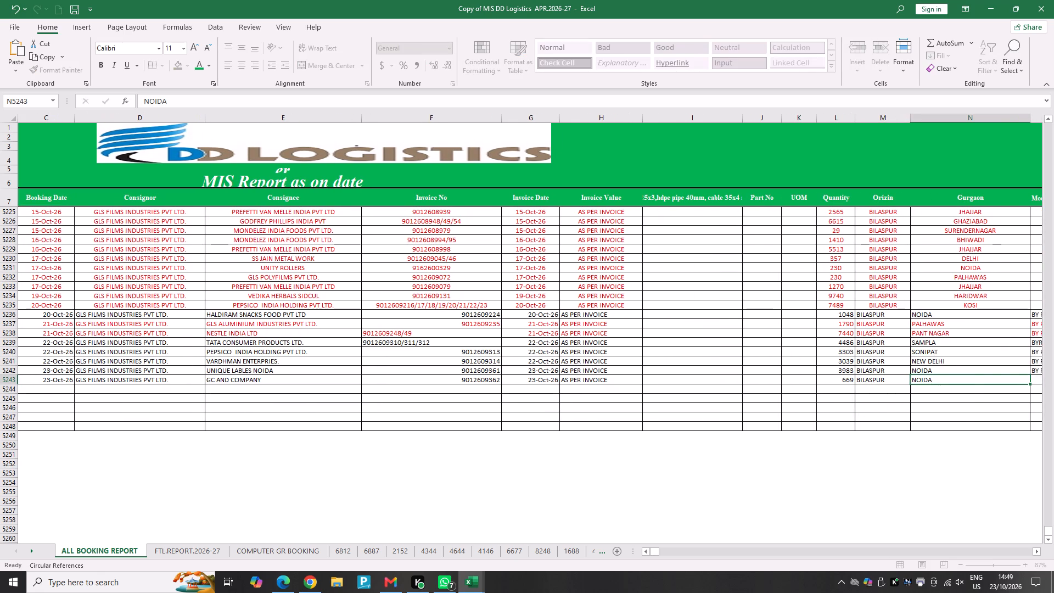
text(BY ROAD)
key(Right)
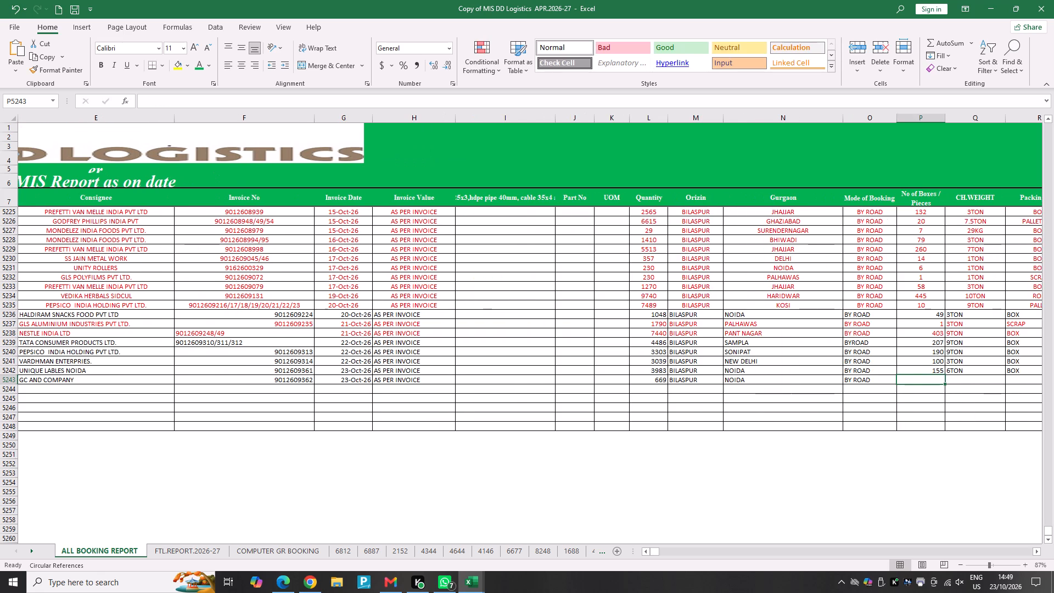
Enter 33 boxes, chargeable weight 6TON and packing type BOX for G.R. 11110.
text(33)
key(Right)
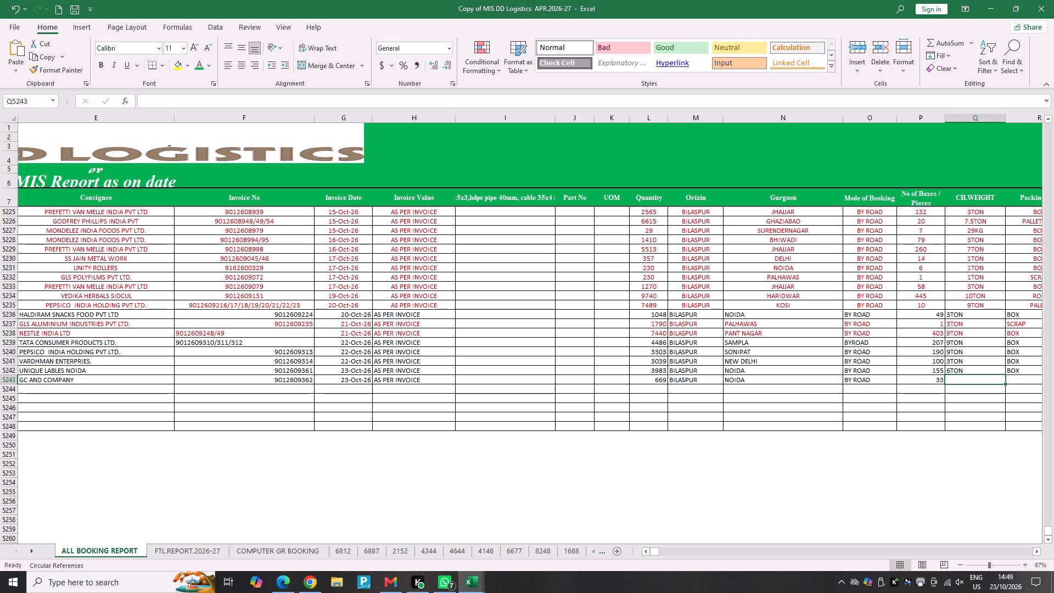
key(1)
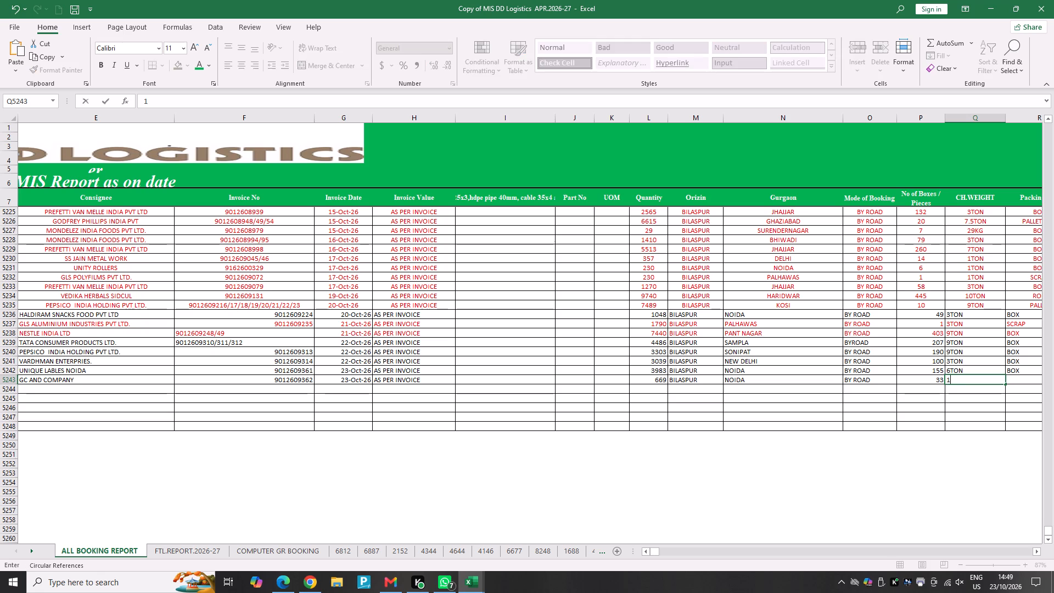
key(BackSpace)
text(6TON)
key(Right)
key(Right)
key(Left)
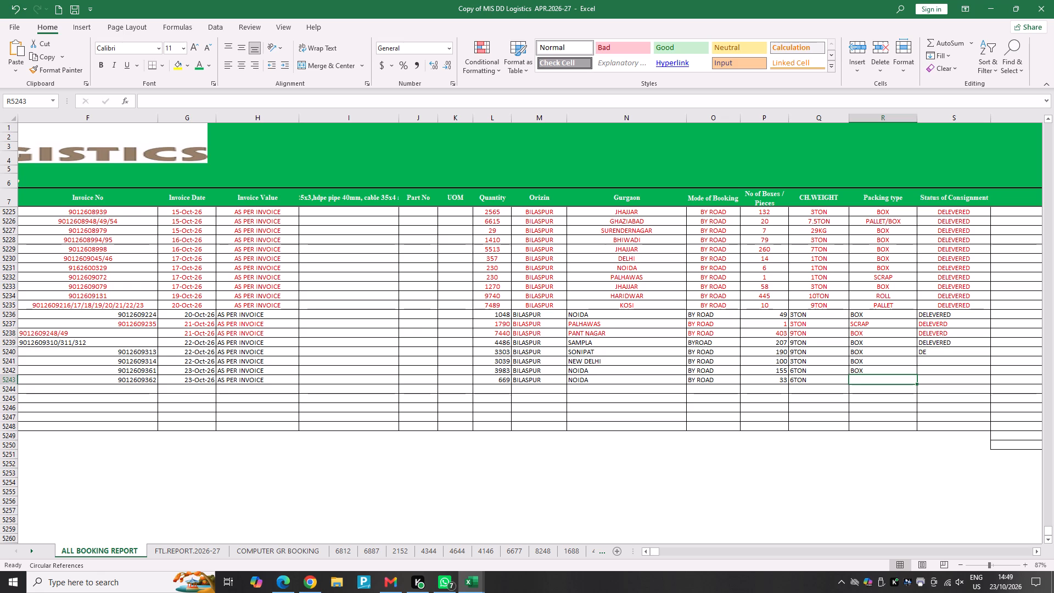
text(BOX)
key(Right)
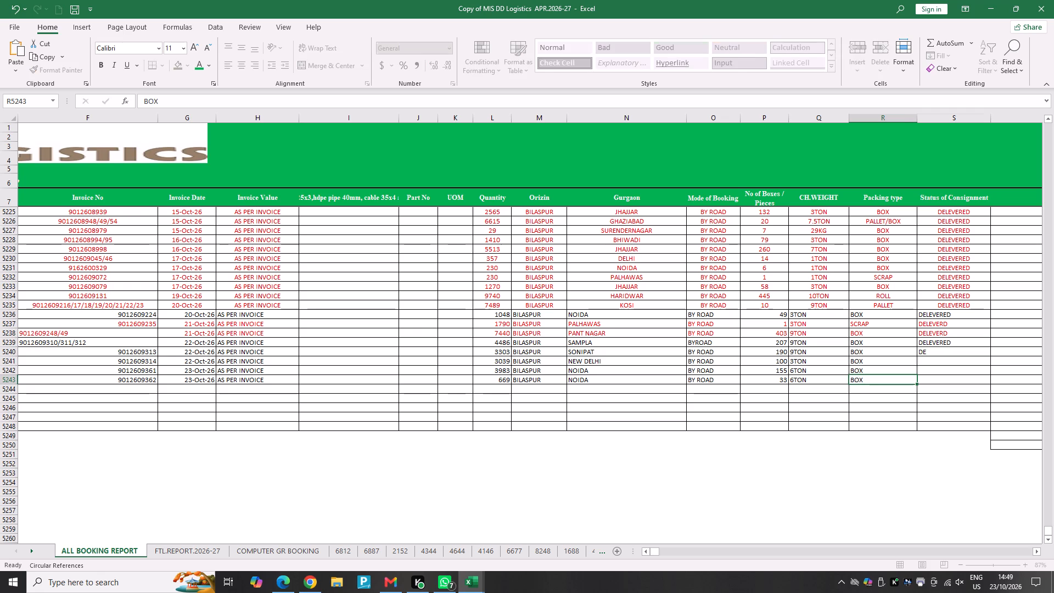
For G.R. 11111, enter booking date 23-OCT-26, consignor GLS FILMS INDUSTRIES PVT LTD. and consignee TODAY TEA LIMITED.
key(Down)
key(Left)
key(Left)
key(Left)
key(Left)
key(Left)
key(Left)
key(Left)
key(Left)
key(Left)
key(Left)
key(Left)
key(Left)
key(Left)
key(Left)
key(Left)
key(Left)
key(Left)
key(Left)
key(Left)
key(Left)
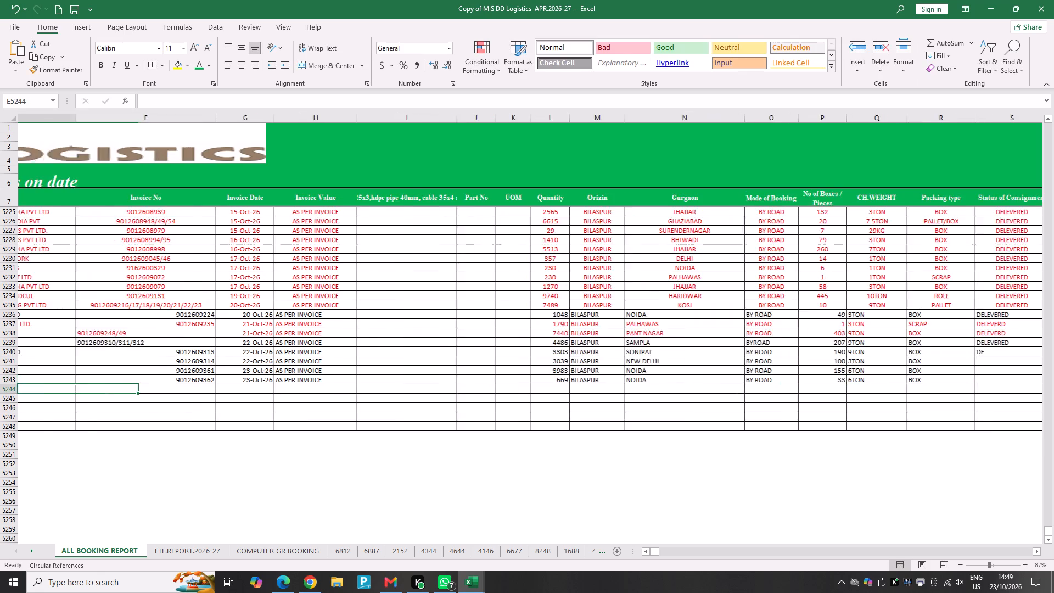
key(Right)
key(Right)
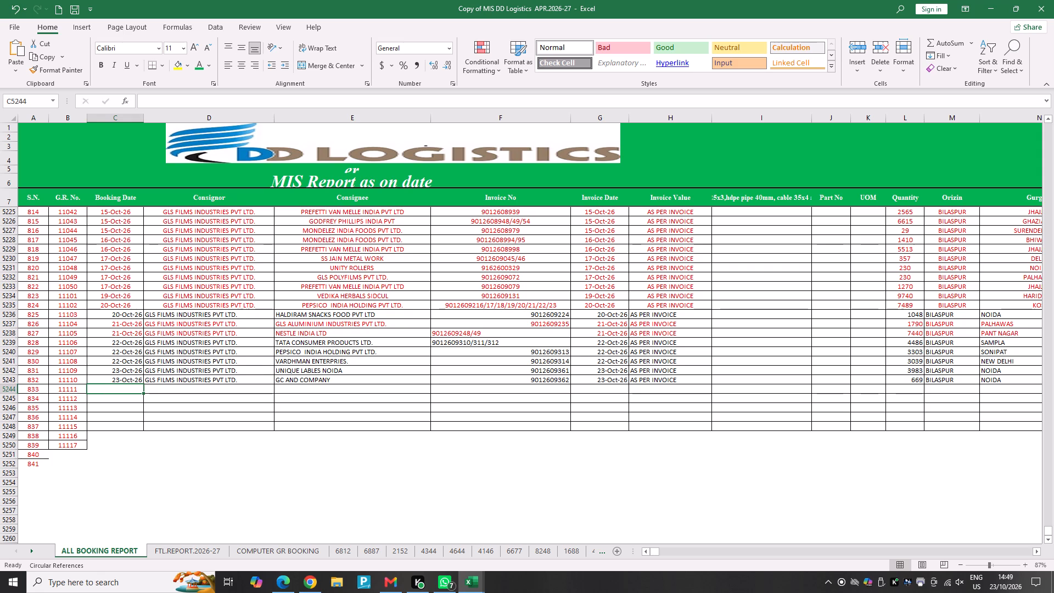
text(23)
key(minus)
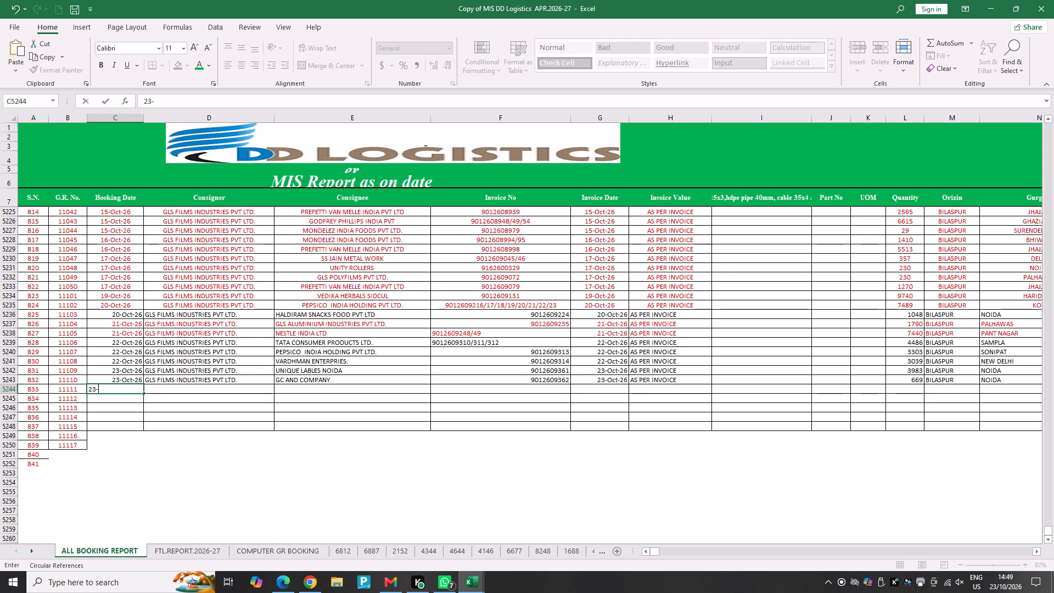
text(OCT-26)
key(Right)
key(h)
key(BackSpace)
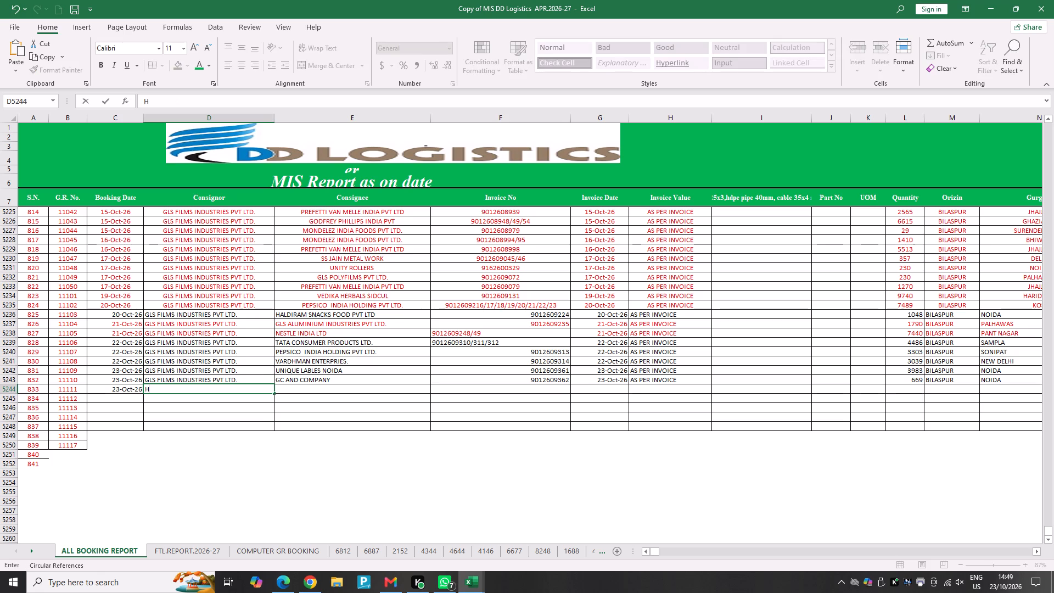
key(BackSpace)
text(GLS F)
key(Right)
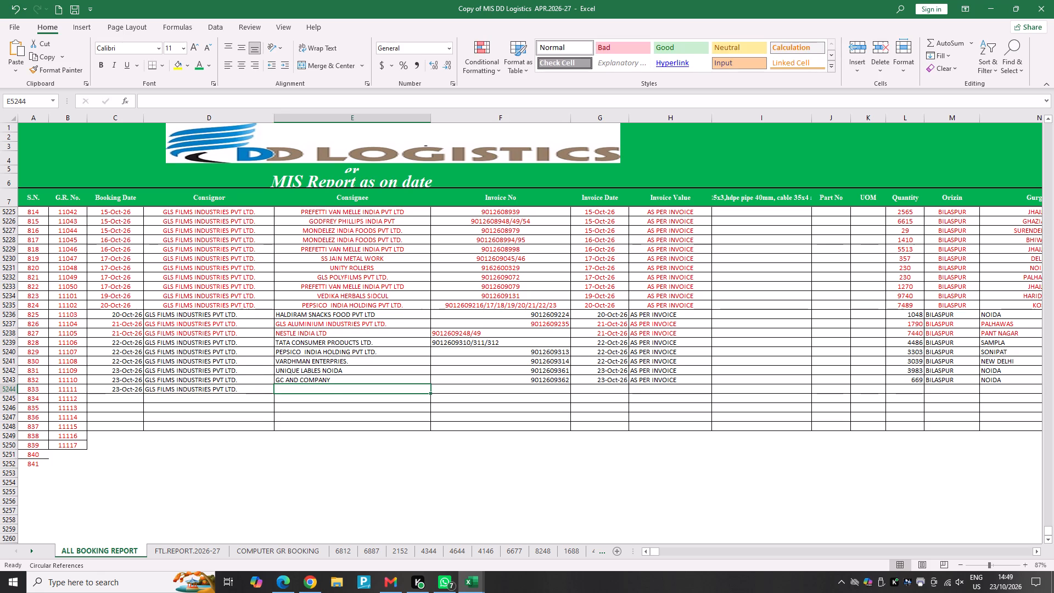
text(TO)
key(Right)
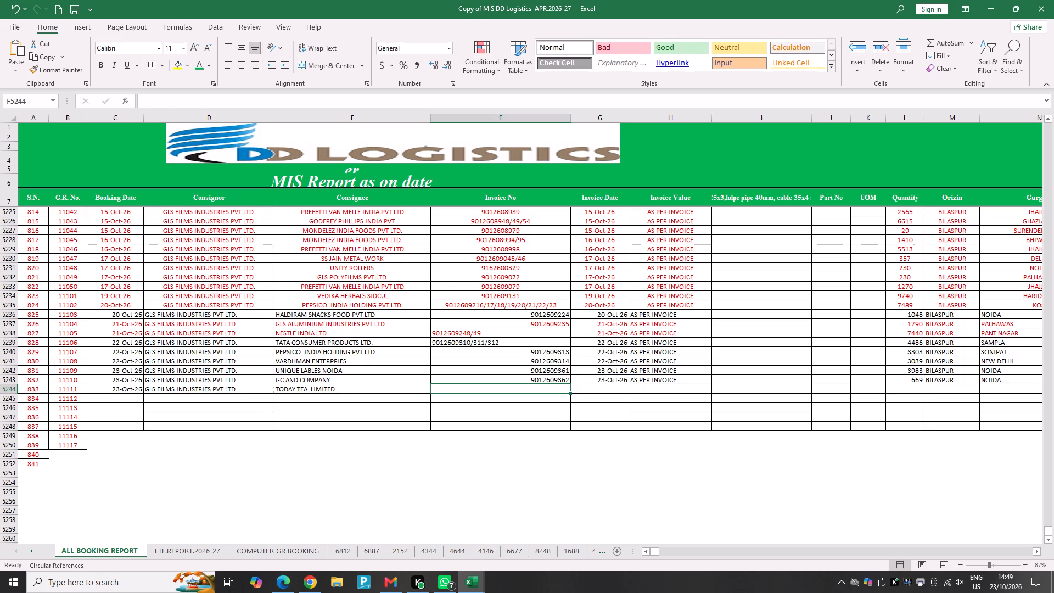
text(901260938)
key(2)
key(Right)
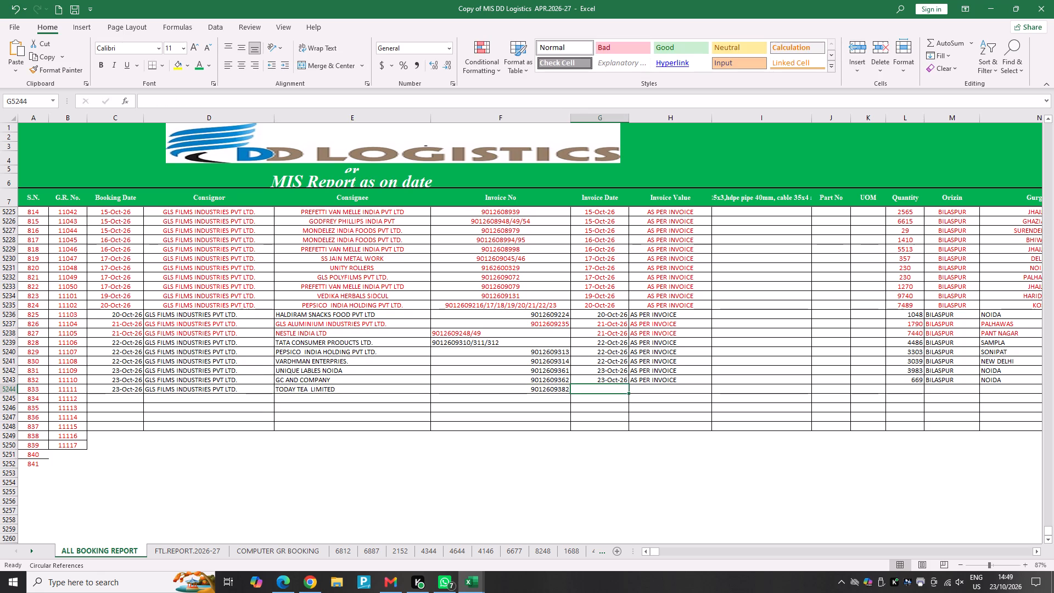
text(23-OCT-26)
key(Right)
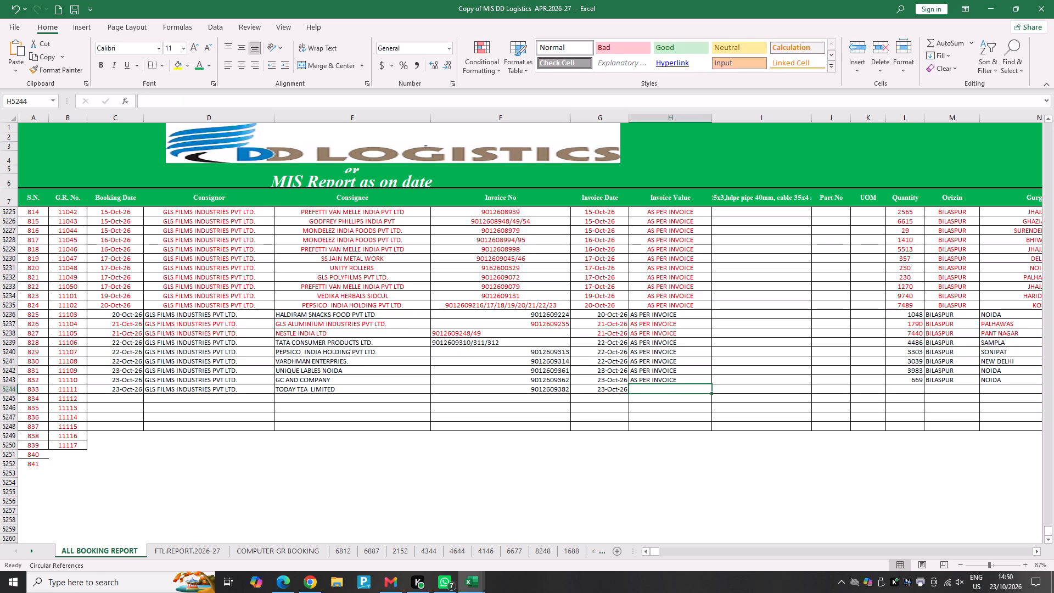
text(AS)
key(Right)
Enter quantity 228, origin BILASPUR, destination NOIDA and booking mode BY ROAD for G.R. 11111.
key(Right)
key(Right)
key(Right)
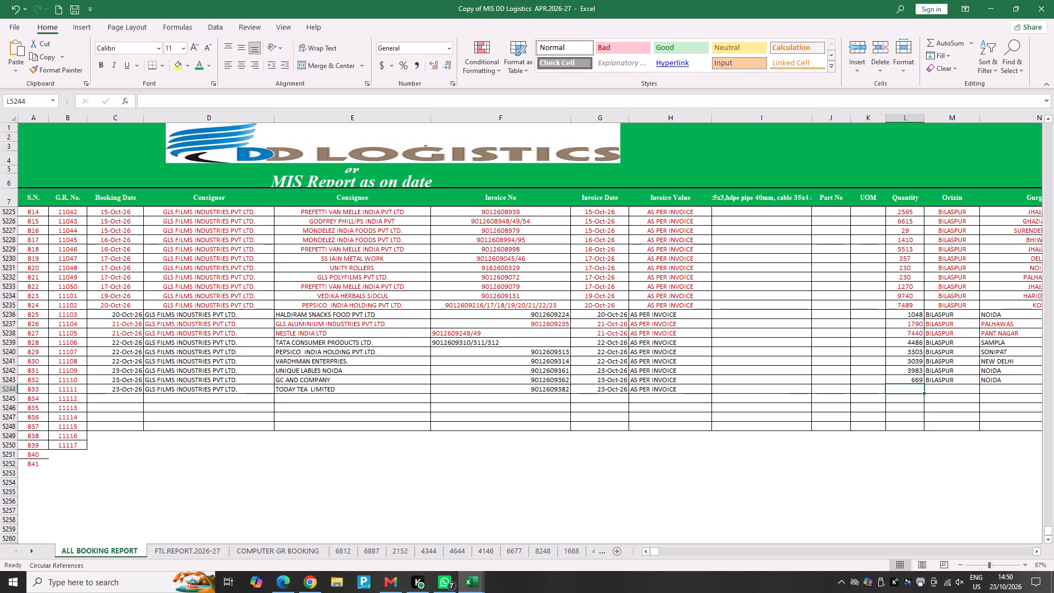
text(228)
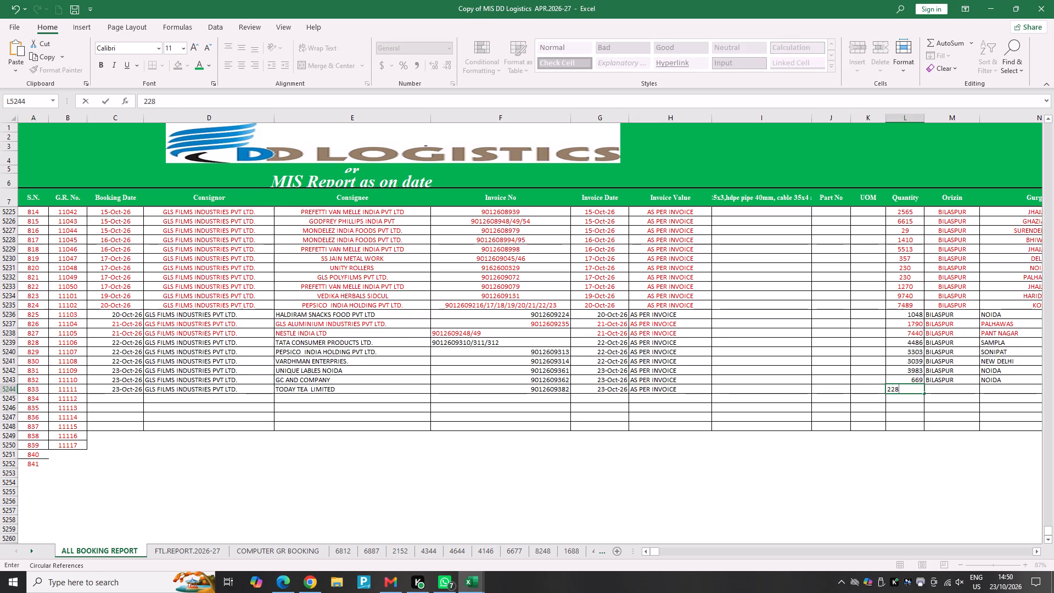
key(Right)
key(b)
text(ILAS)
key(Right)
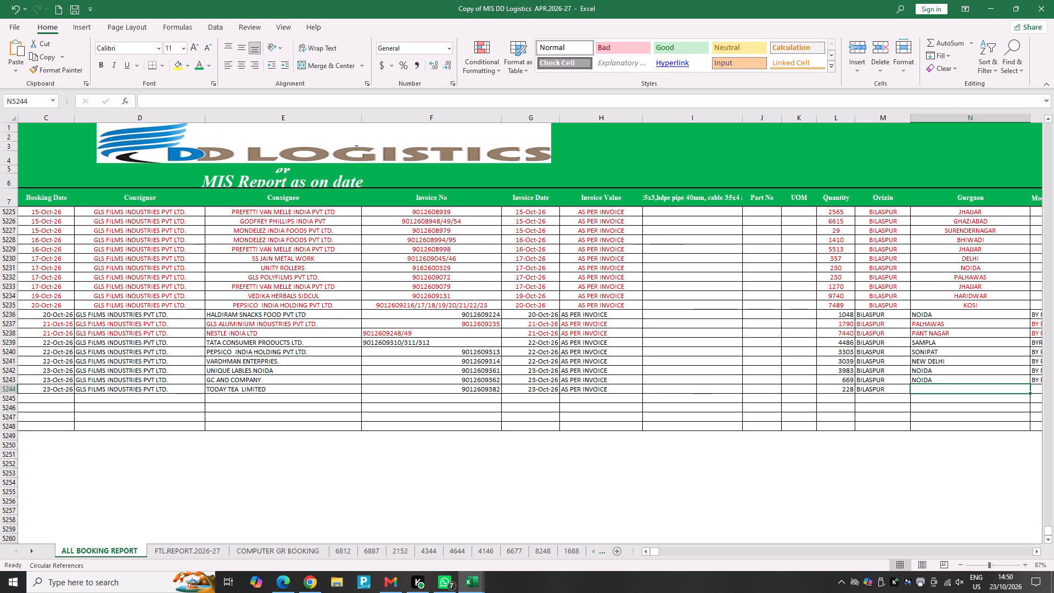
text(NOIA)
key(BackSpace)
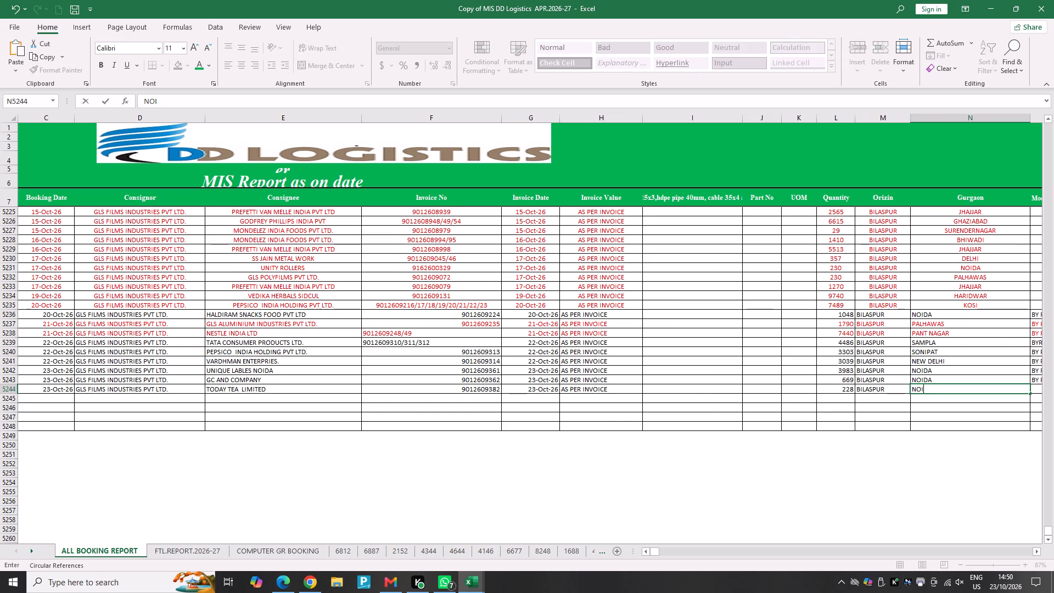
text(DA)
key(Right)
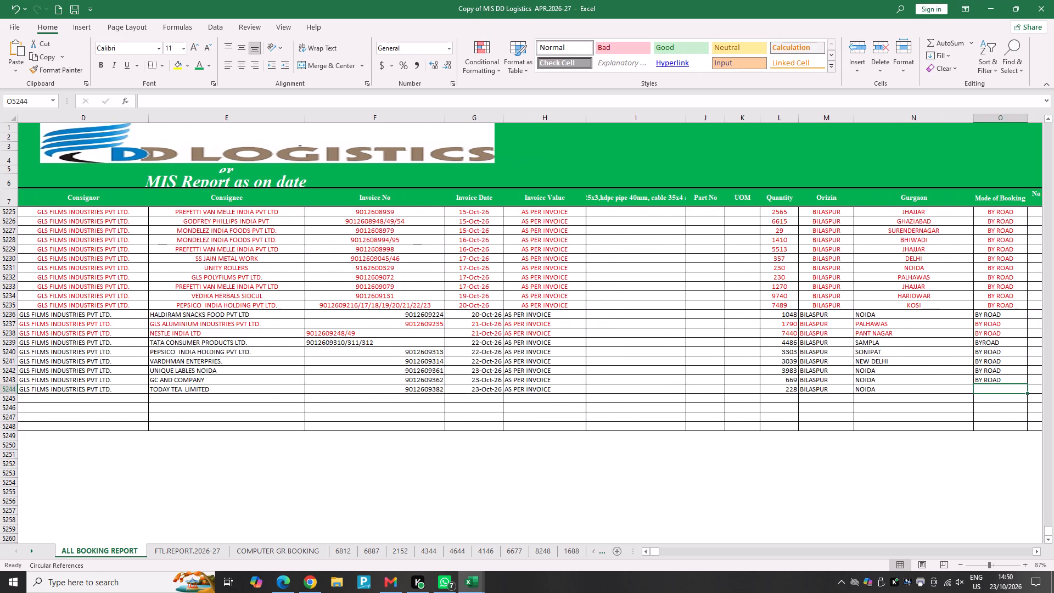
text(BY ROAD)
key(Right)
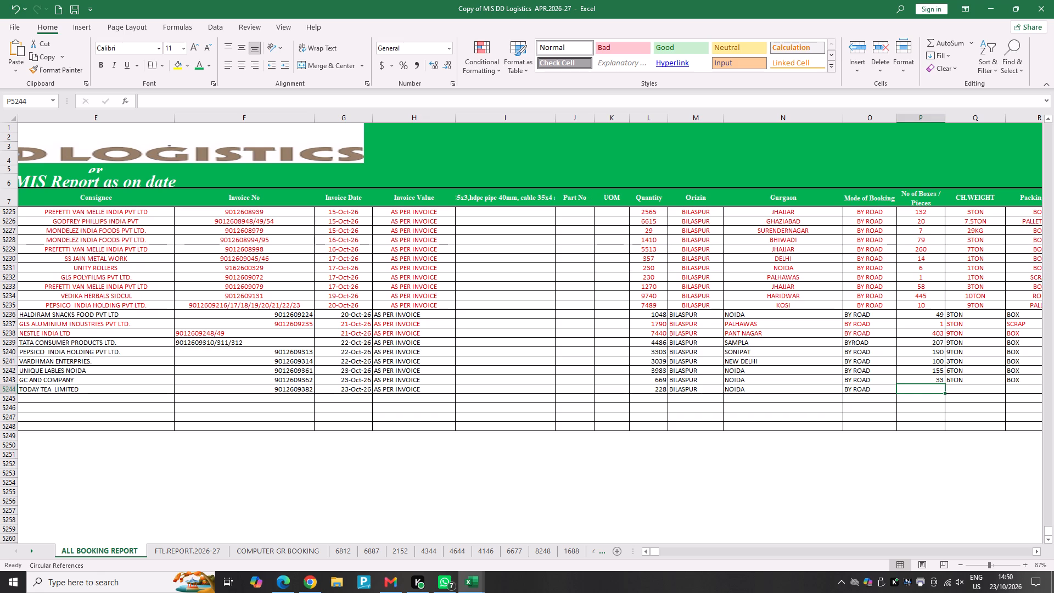
Enter 228 pieces, chargeable weight 6TON and packing type ROLL for G.R. 11111.
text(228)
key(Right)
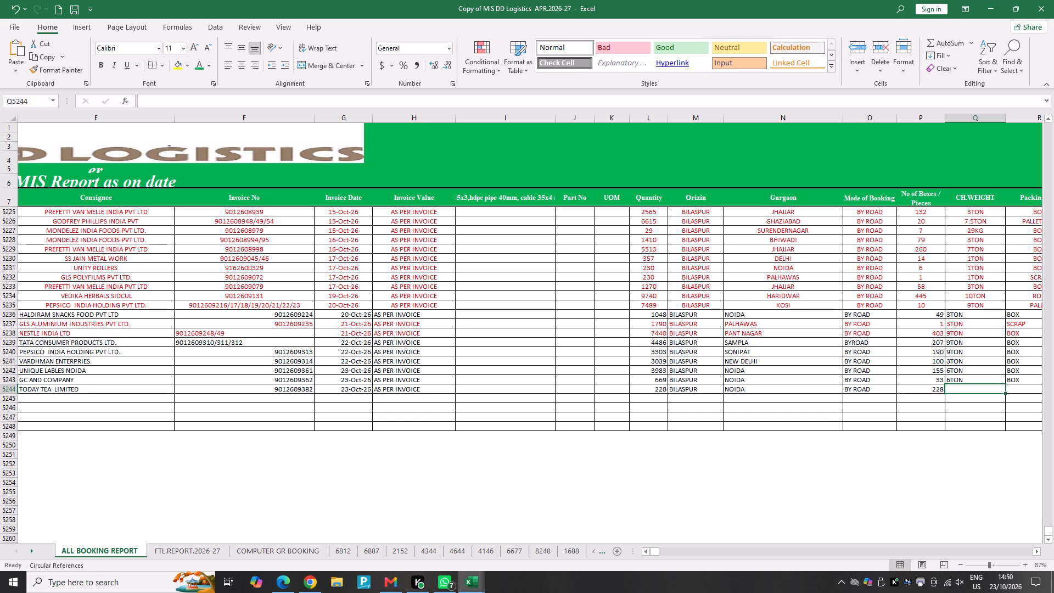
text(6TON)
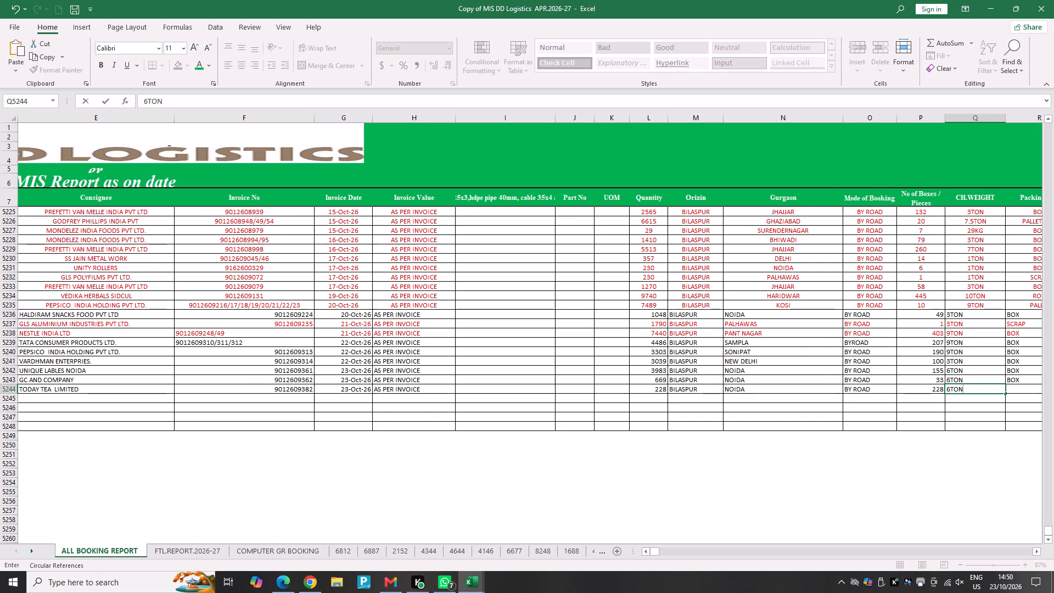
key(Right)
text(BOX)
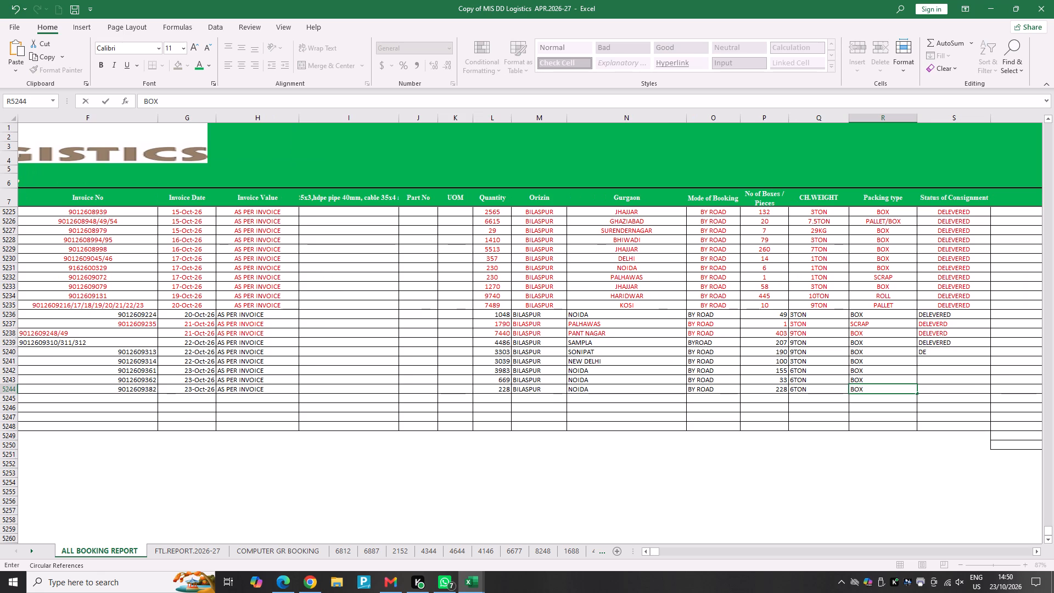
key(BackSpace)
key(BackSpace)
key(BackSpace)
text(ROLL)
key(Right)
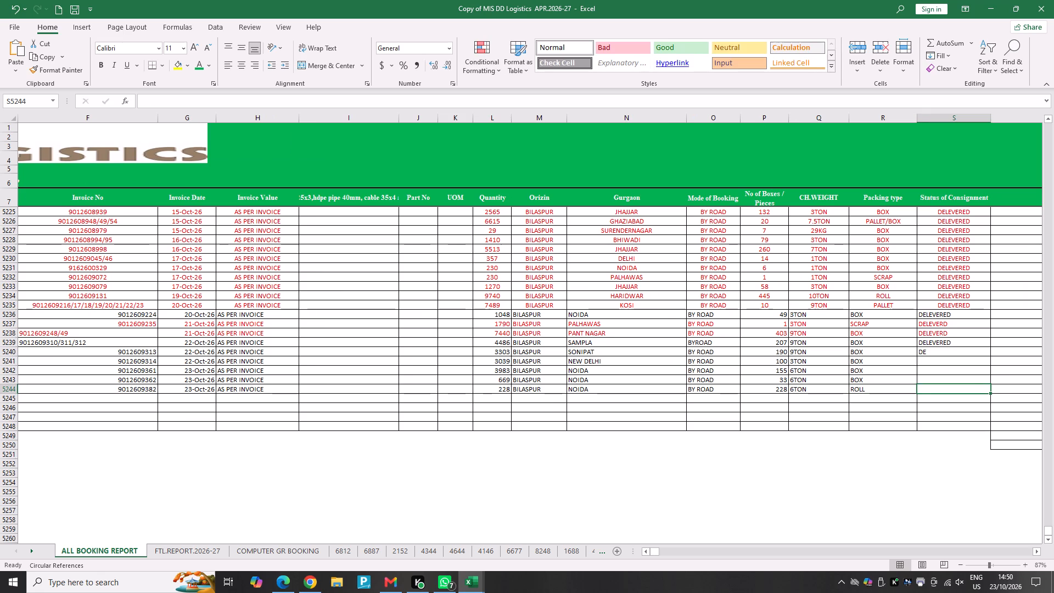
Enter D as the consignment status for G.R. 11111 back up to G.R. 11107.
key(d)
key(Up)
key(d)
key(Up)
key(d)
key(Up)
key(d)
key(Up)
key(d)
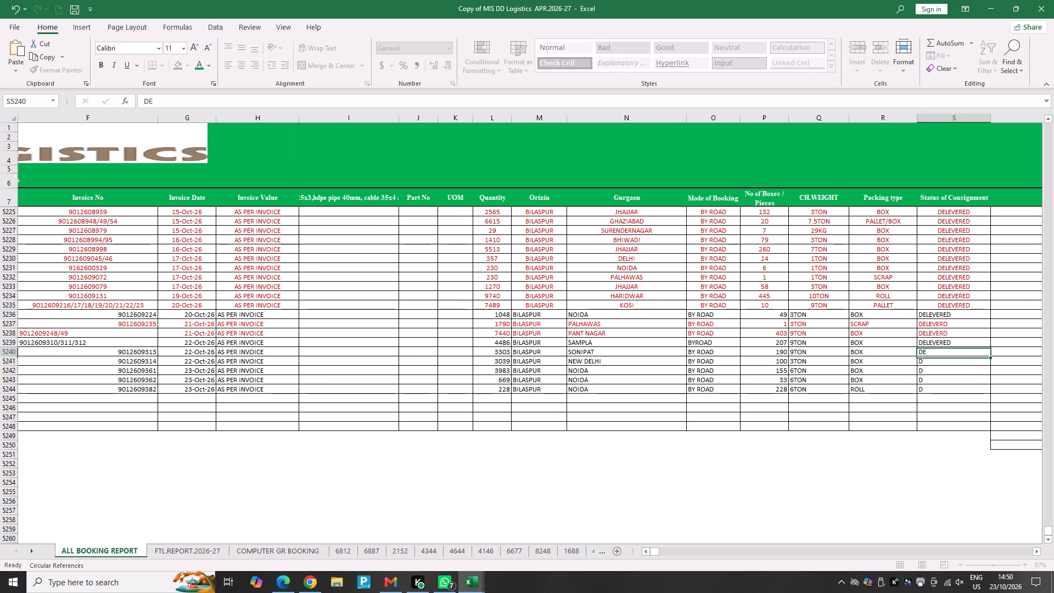
Fill the DELEVERED consignment status from G.R. 11102 down through G.R. 11111.
click(980, 301)
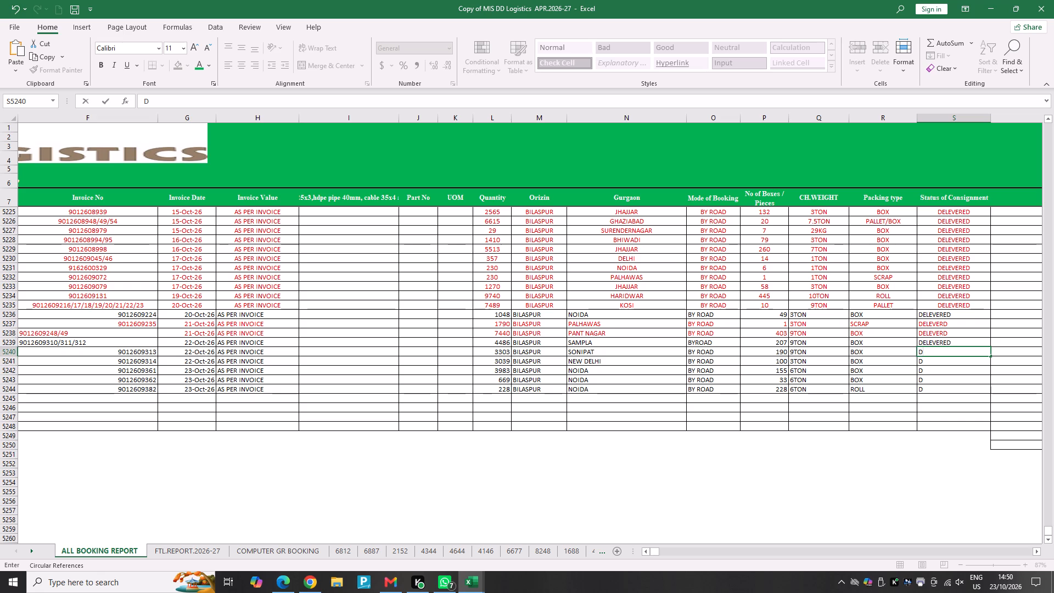
drag(991, 307, 982, 398)
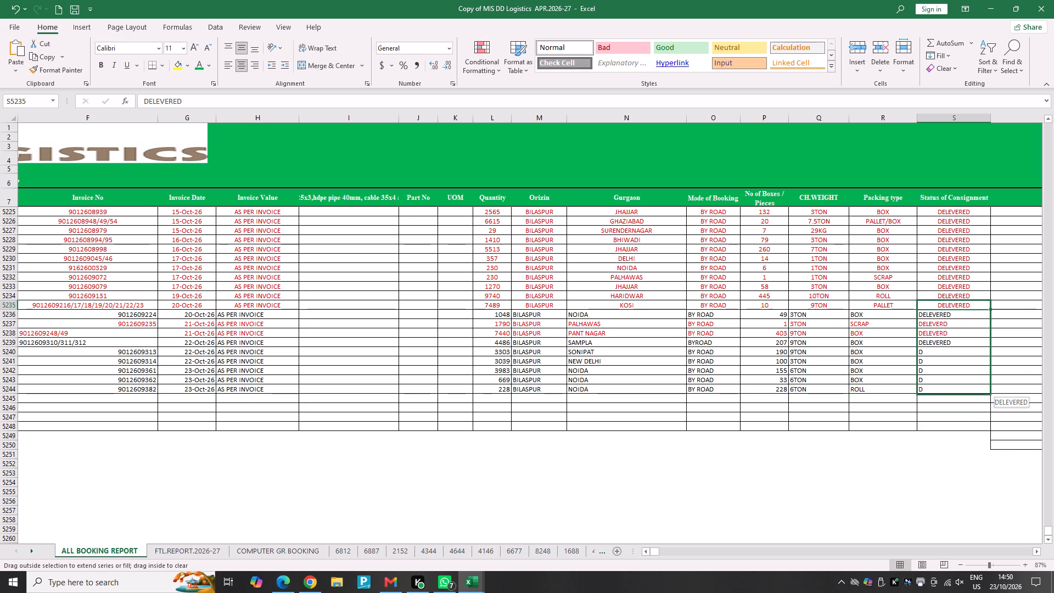
Fill the DELEVERED consignment status from G.R. 11102 down through G.R. 11111.
drag(982, 398, 980, 393)
key(Return)
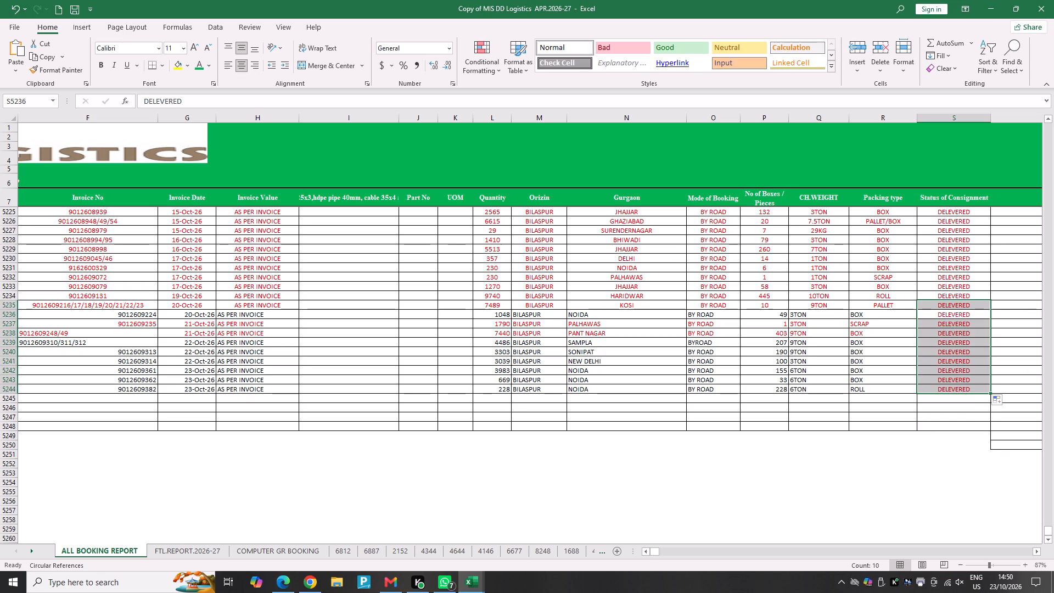
key(Return)
key(Return)
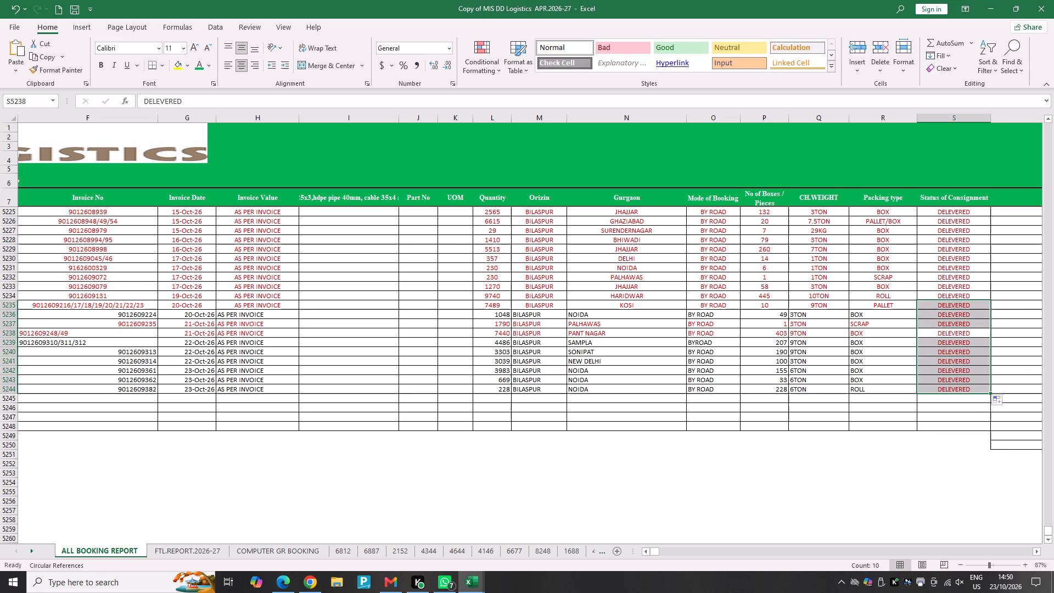
Centre all cells from S.N. to Status of Consignment horizontally and vertically for G.R. 11103 through G.R. 11111.
click(774, 319)
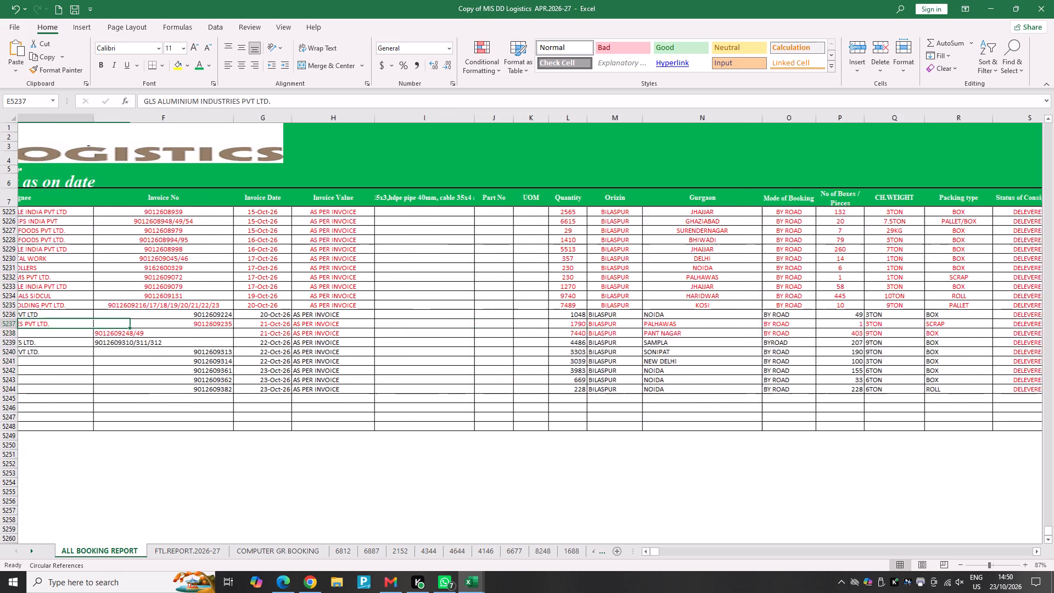
key(Up)
key(shift+Right)
key(shift+Right)
key(shift+Right)
key(shift+Right)
key(shift+Right)
key(shift+Right)
key(shift+Right)
key(shift+Right)
key(shift+Right)
key(shift+Right)
key(shift+Right)
key(shift+Right)
key(shift+Right)
key(shift+Right)
key(shift+Right)
key(shift+Right)
key(shift+Right)
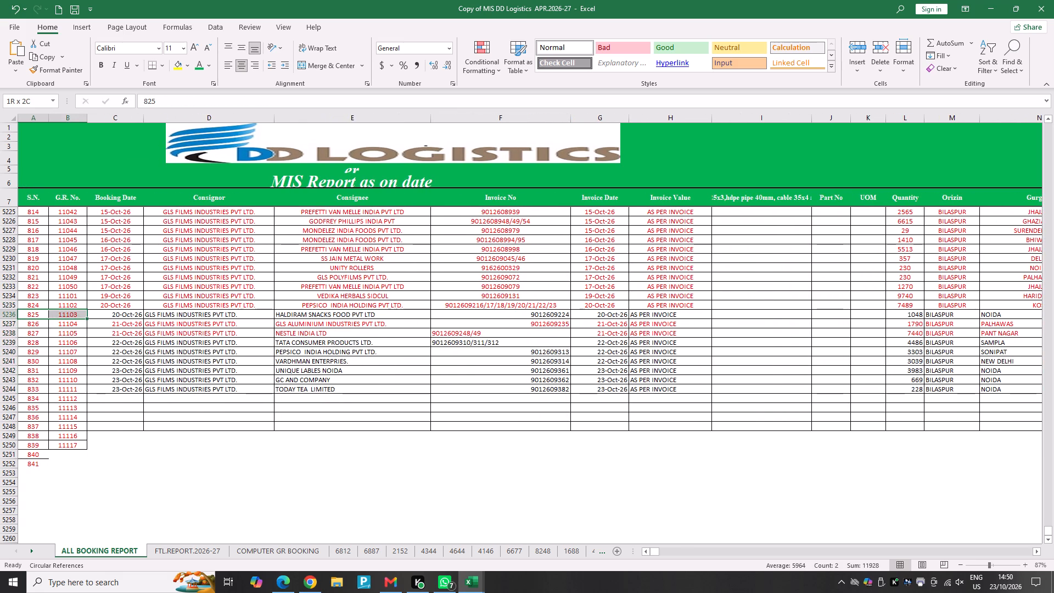
key(shift+Down)
key(shift+Down)
key(shift+Right)
key(shift+Right)
key(shift+Right)
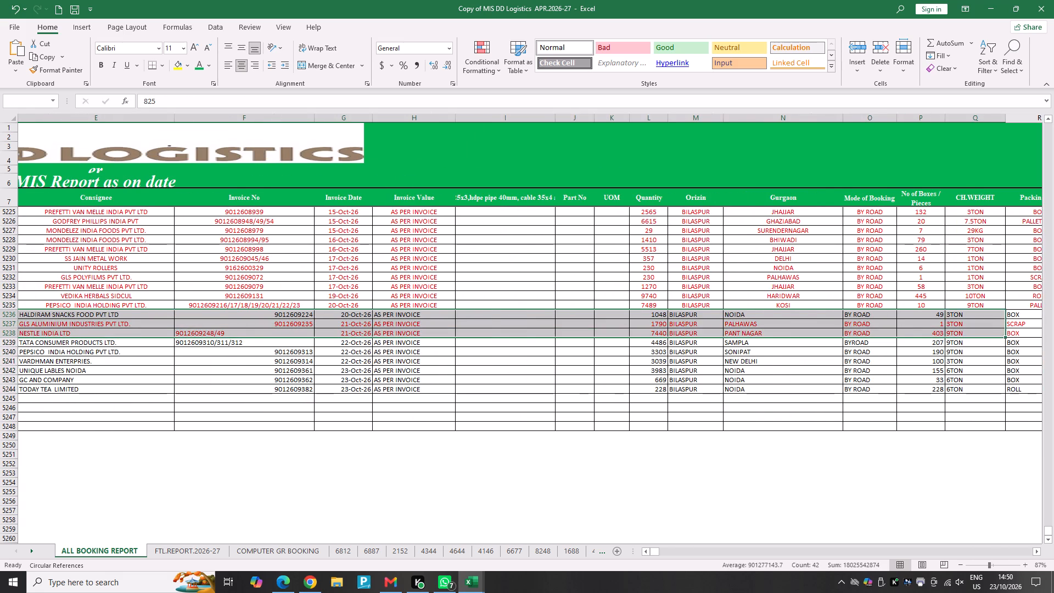
key(shift+Down)
key(shift+Down)
key(shift+Down)
key(shift+Down)
key(shift+Down)
key(shift+Down)
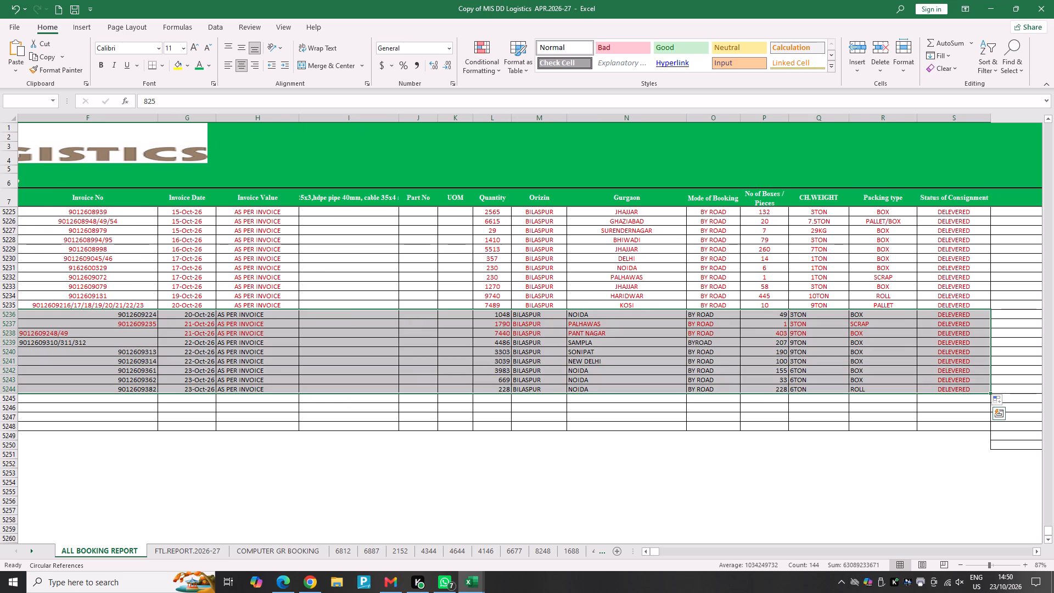
click(246, 69)
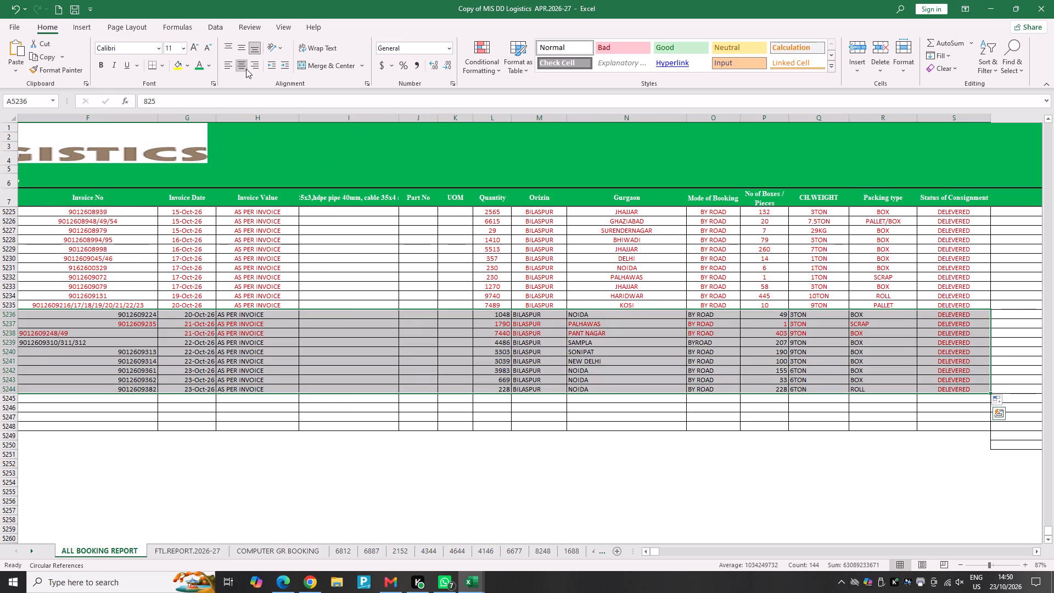
click(244, 53)
click(240, 66)
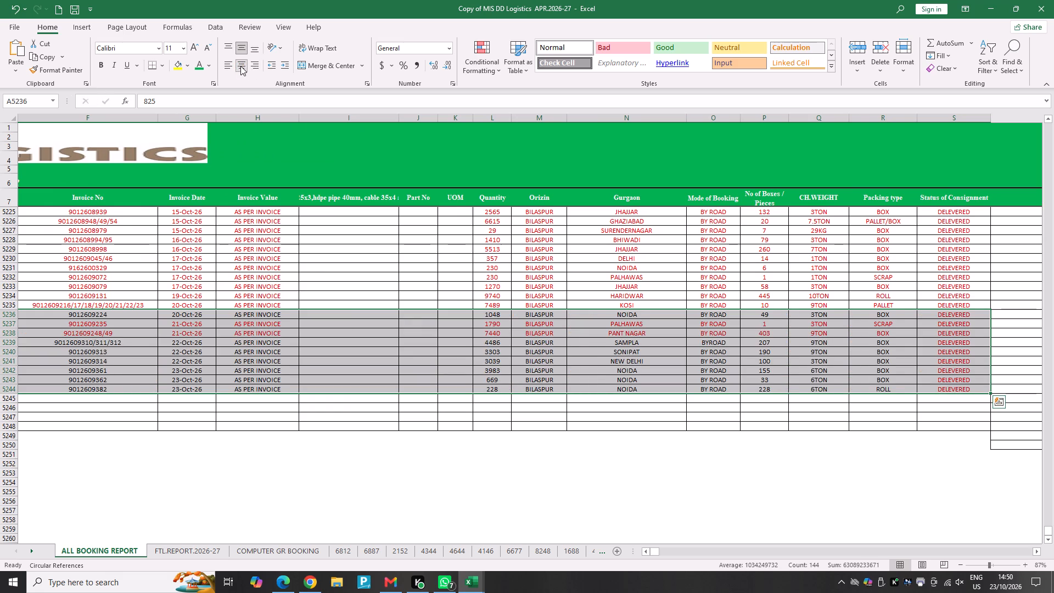
Set the font colour to red across all columns of the G.R. 11103 through G.R. 11111 rows.
click(242, 428)
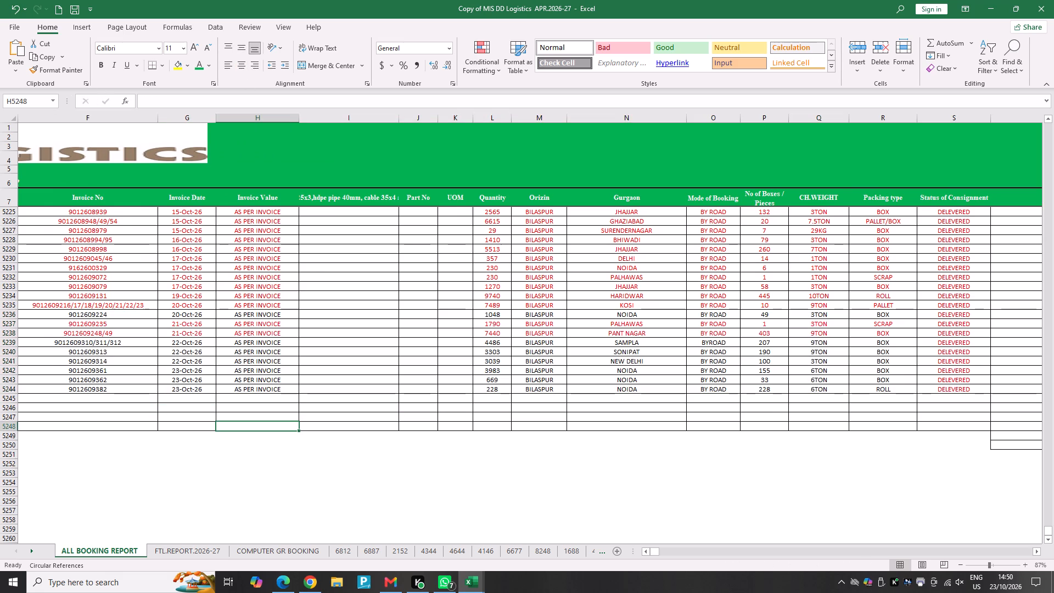
key(Up)
key(Right)
key(Up)
key(Up)
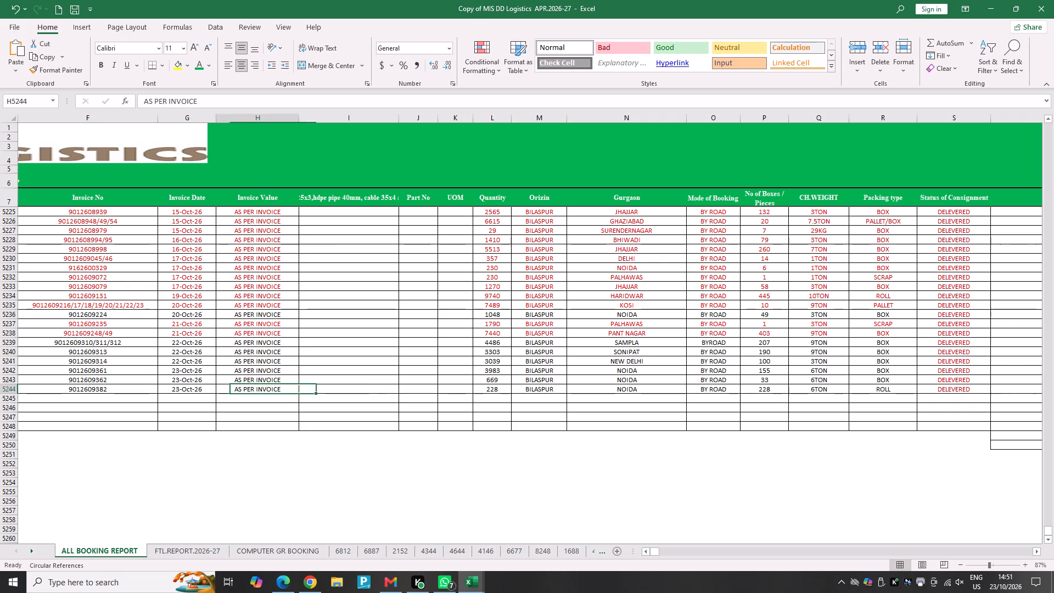
key(shift+Right)
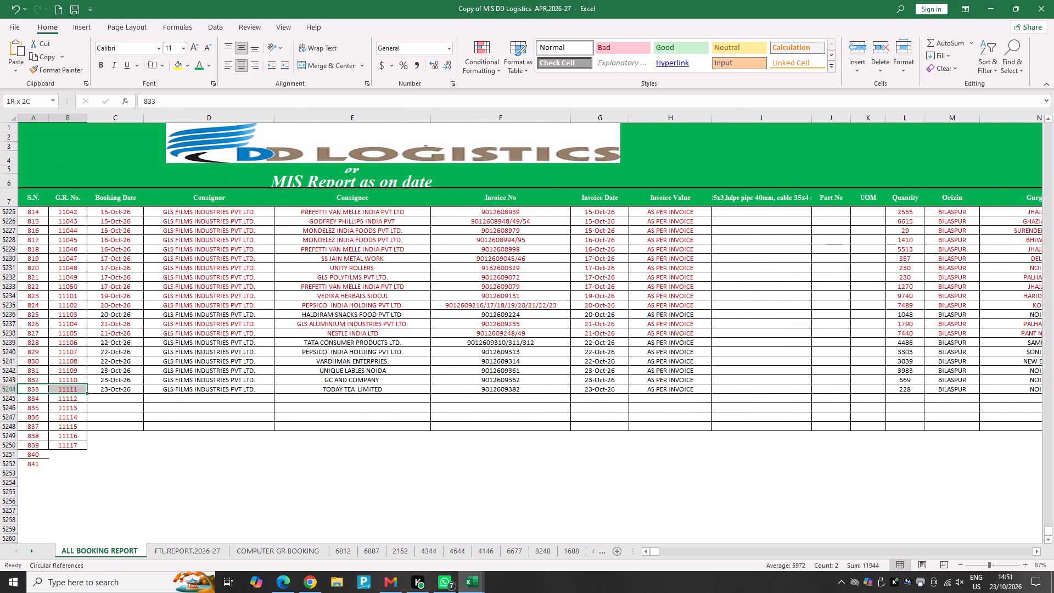
key(shift+Right)
key(shift+Right)
key(shift+Right)
key(shift+Right)
key(shift+Right)
key(shift+Right)
key(shift+Right)
key(shift+Right)
key(shift+Right)
key(shift+Right)
key(shift+Right)
key(shift+Right)
key(shift+Right)
key(shift+Right)
key(shift+Right)
key(shift+Right)
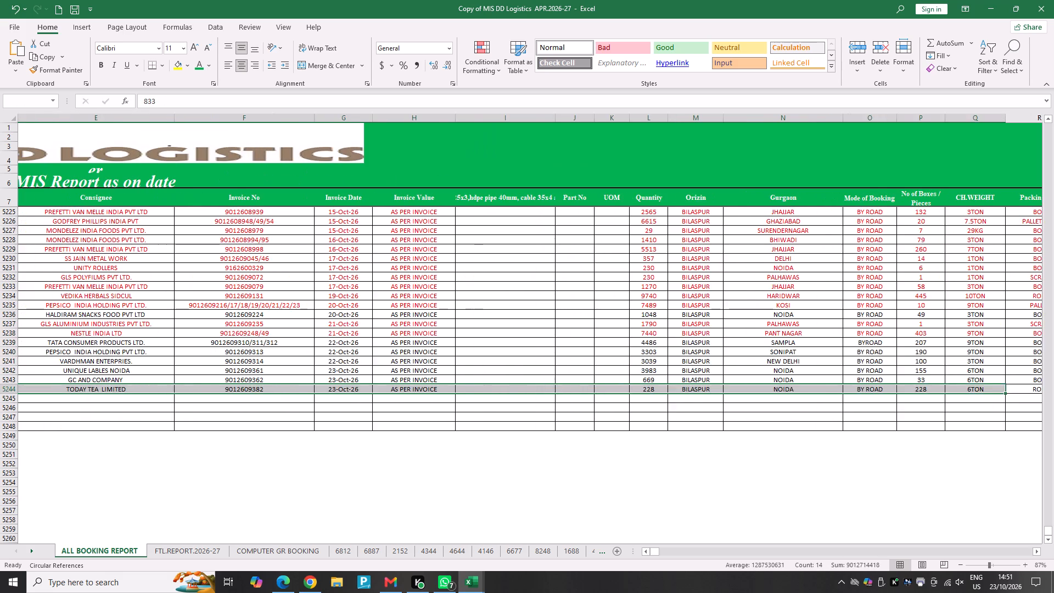
key(shift+Right)
key(shift+Up)
key(shift+Up)
key(shift+Up)
key(shift+Up)
key(shift+Up)
key(shift+Up)
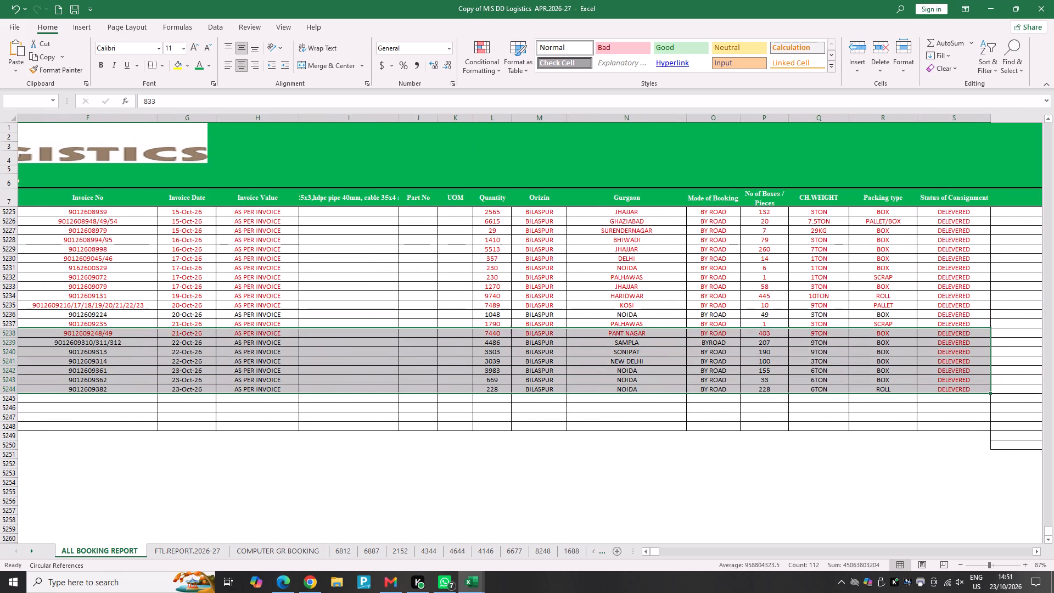
key(shift+Up)
key(shift+Up)
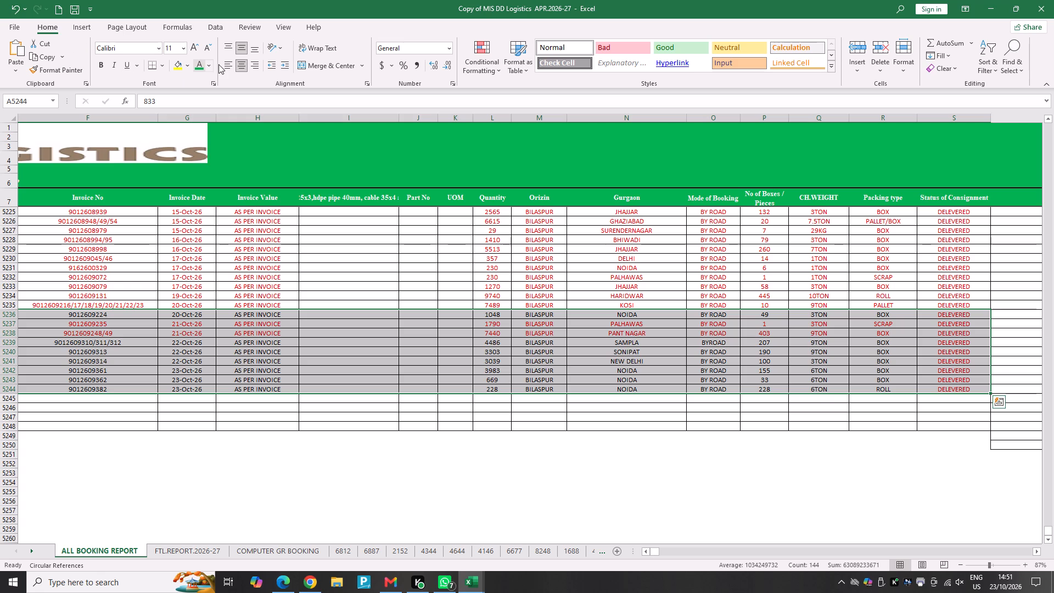
click(210, 69)
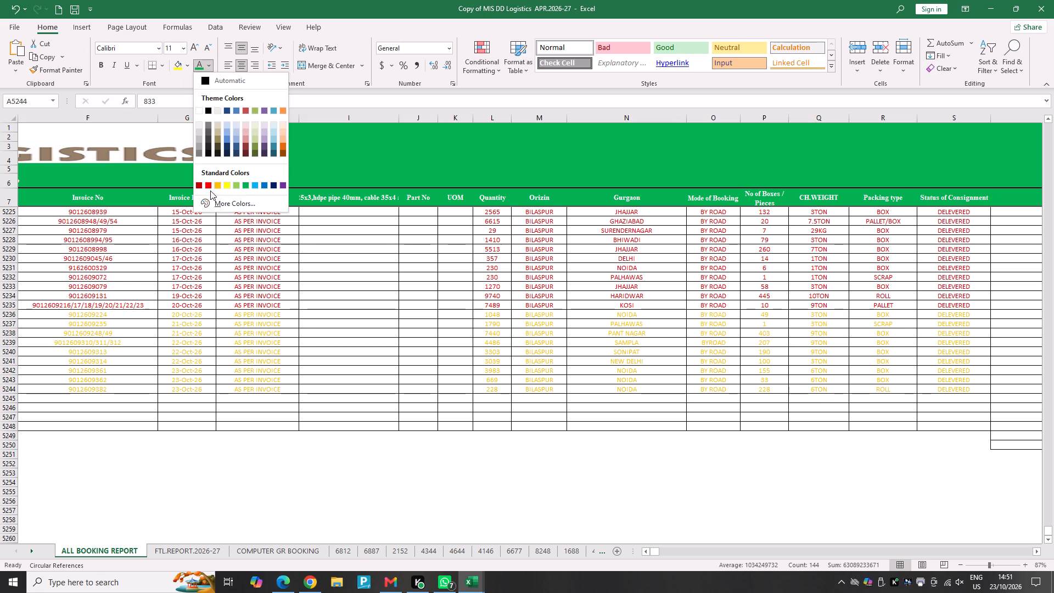
click(210, 187)
drag(420, 417, 433, 424)
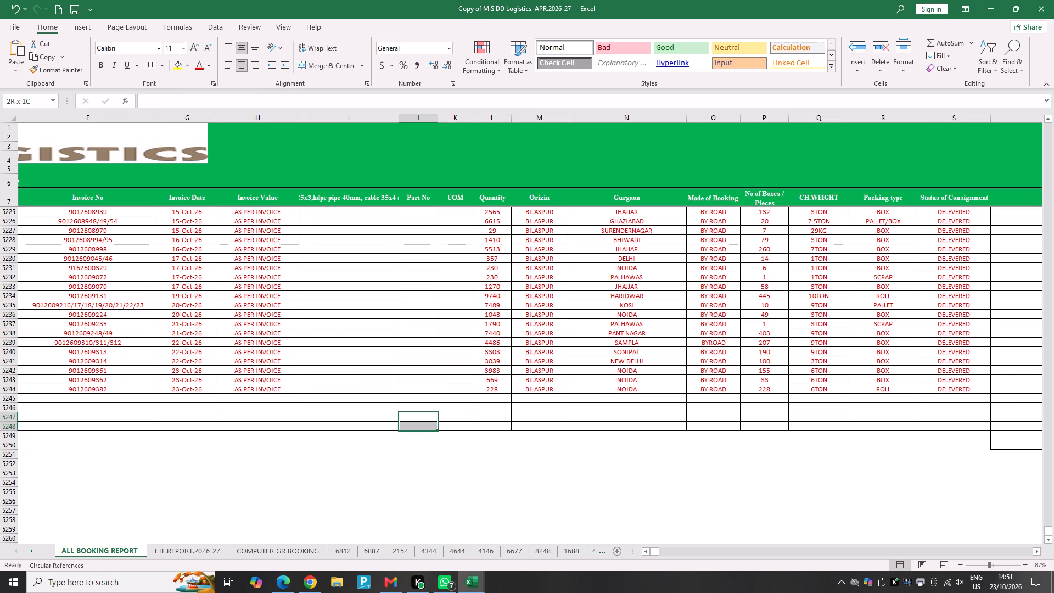
Save the MIS workbook with the newly formatted shipment rows.
key(ctrl+s)
key(ctrl+s)
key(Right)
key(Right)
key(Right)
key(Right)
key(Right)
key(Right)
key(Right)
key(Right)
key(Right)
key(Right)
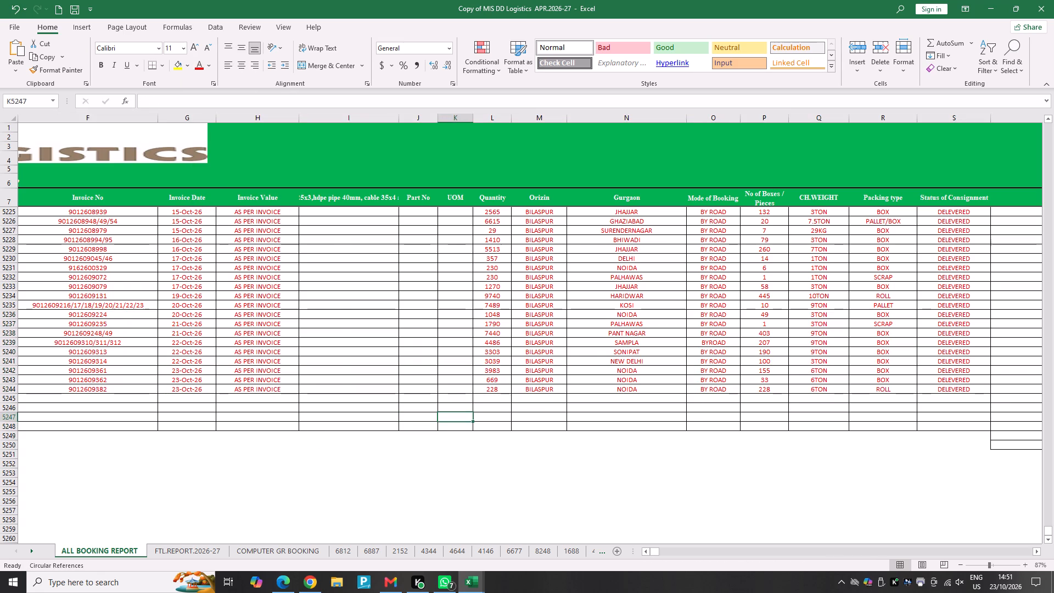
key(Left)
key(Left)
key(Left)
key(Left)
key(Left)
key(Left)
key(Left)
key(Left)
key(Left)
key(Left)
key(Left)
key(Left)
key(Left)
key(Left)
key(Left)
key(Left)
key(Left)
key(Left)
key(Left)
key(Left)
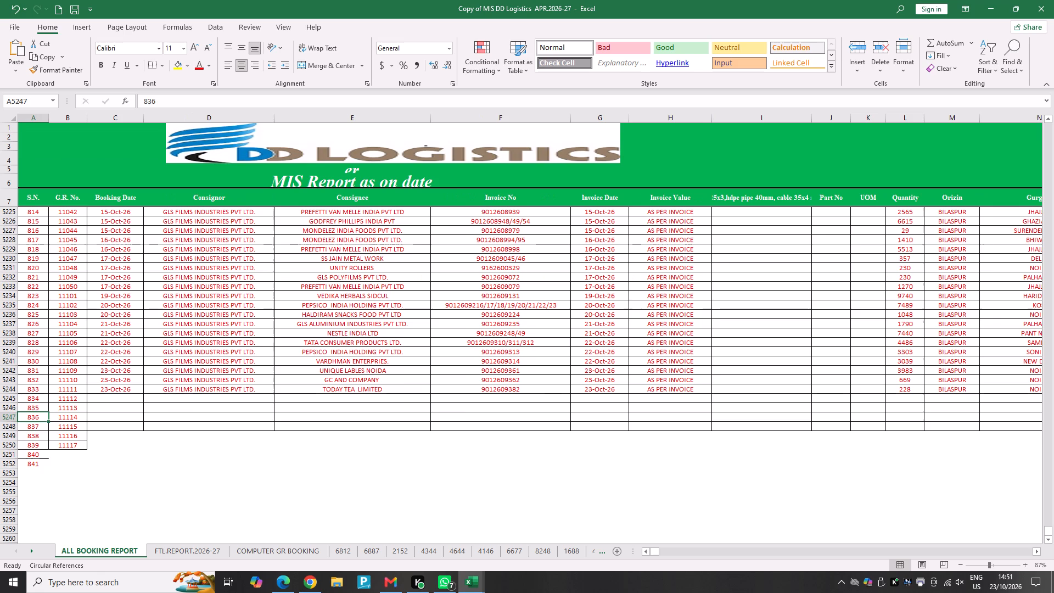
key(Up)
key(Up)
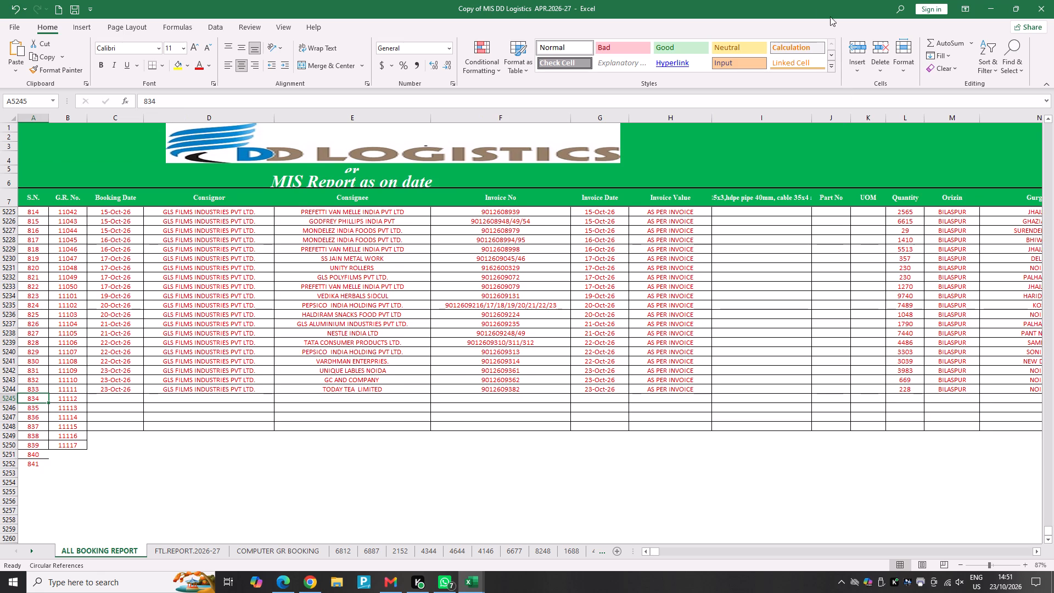
Save the MIS workbook again.
key(ctrl+s)
key(ctrl+s)
key(ctrl+s)
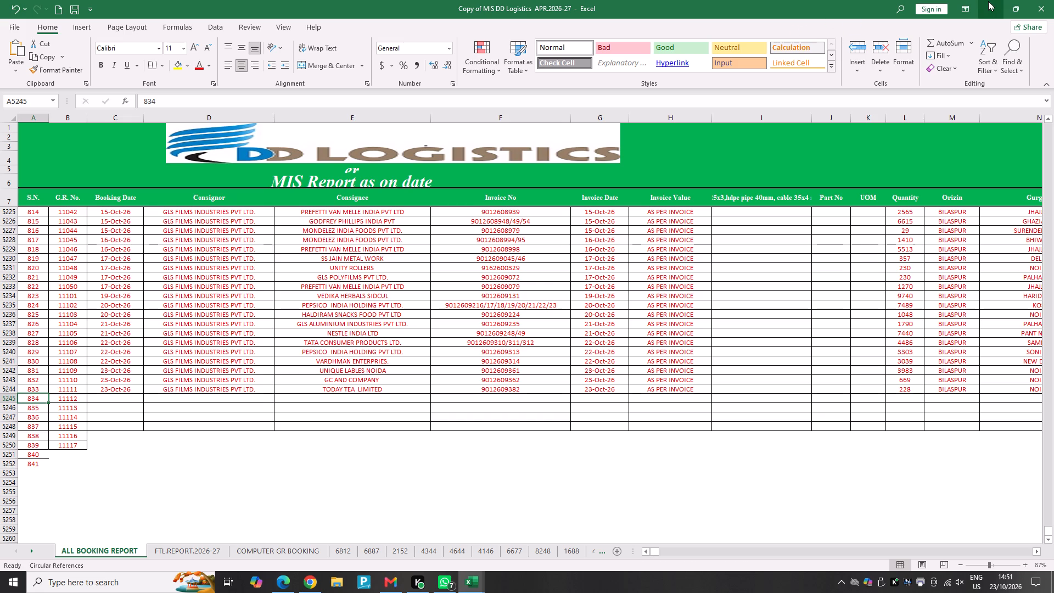
Return to the GLS DSR report workbook and save it.
click(988, 1)
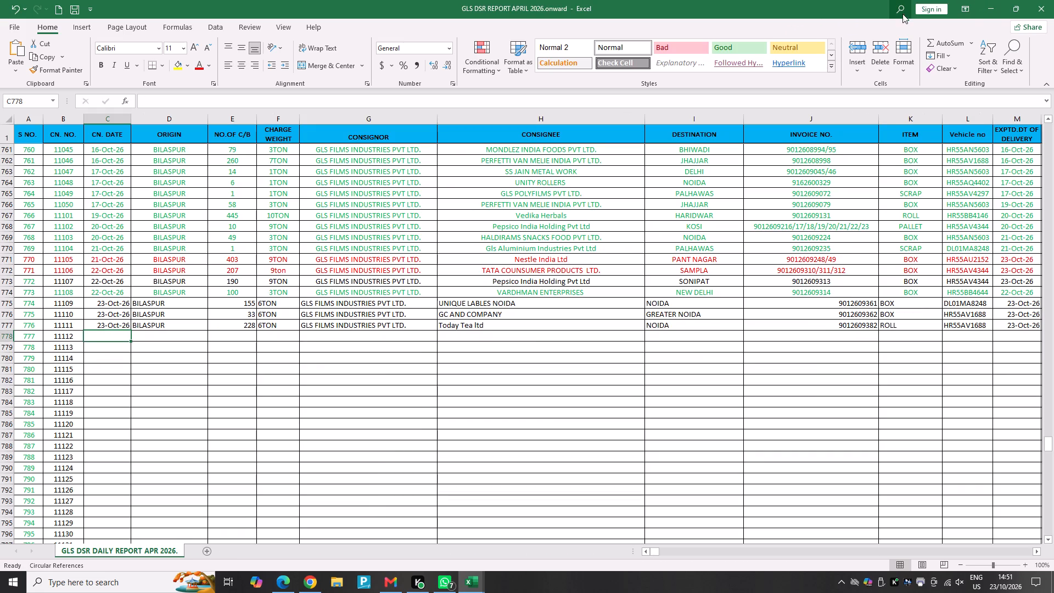
key(ctrl+s)
key(ctrl+s)
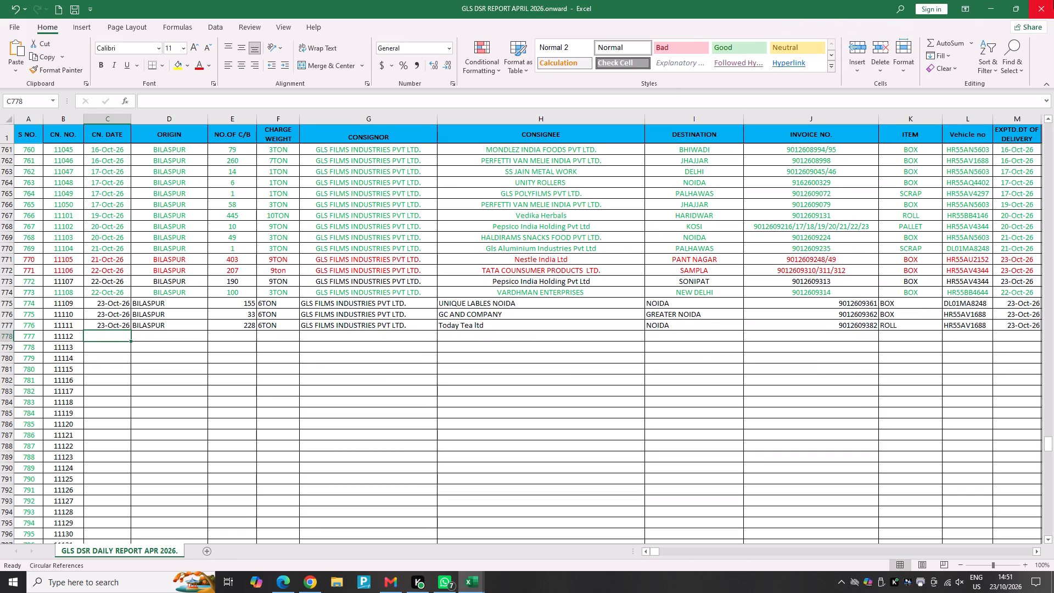
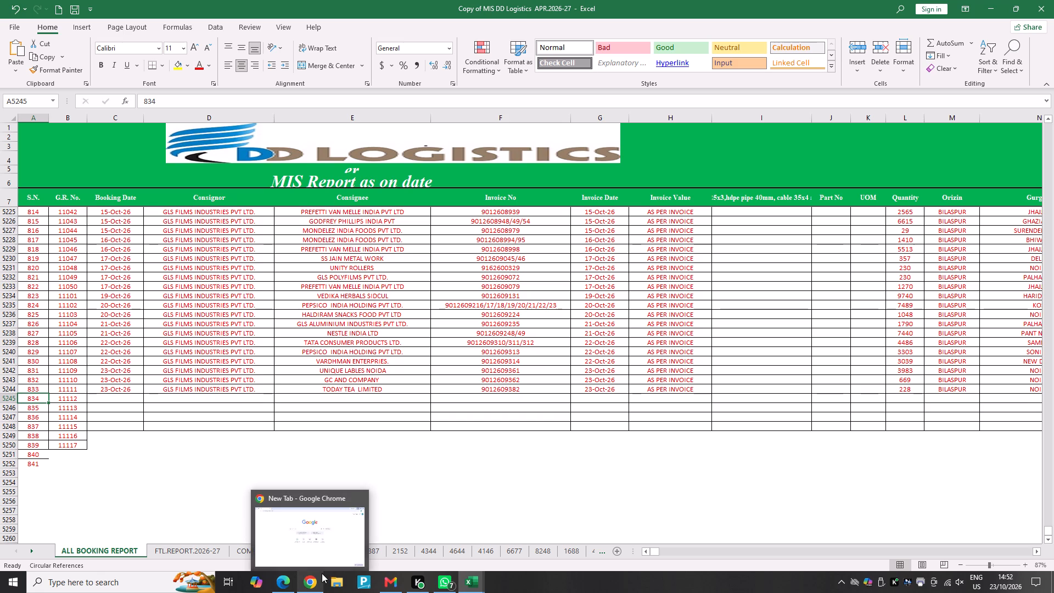
Examine the latest entries in the 2152 vehicle sheet and the ANKUR salary advance sheet.
click(395, 550)
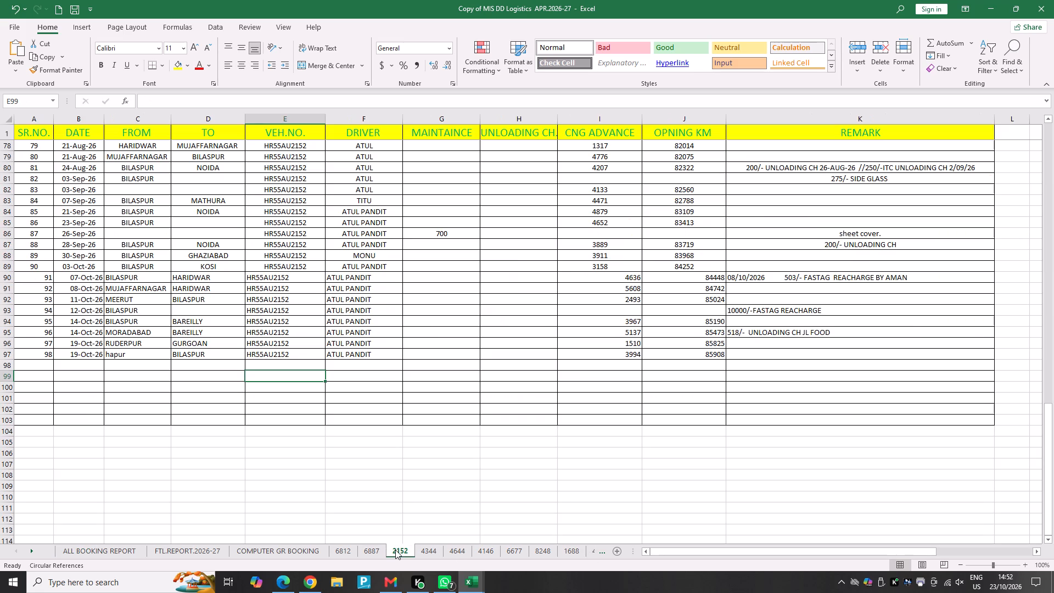
click(60, 370)
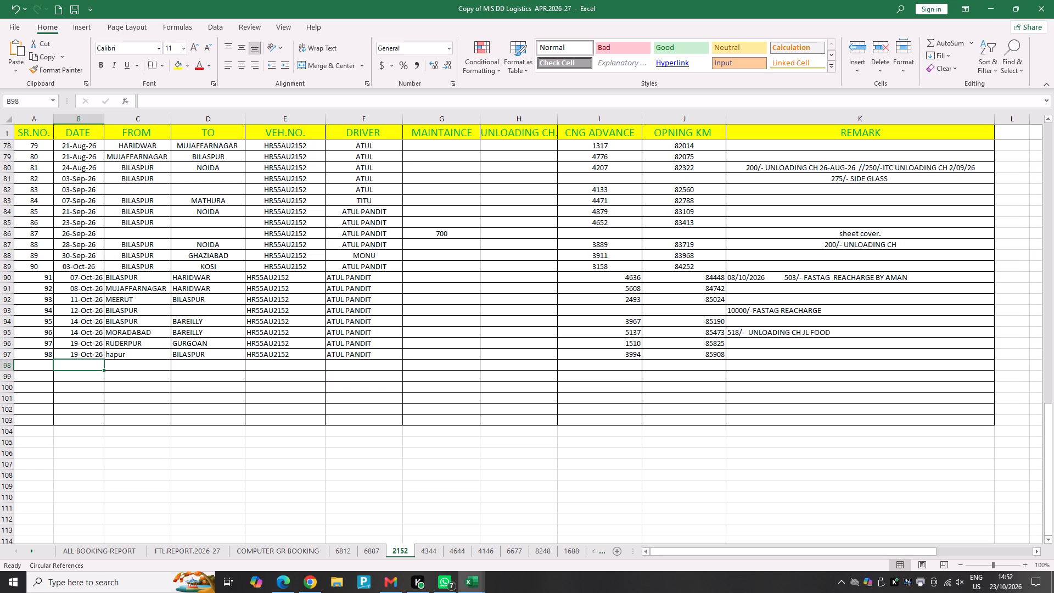
click(34, 552)
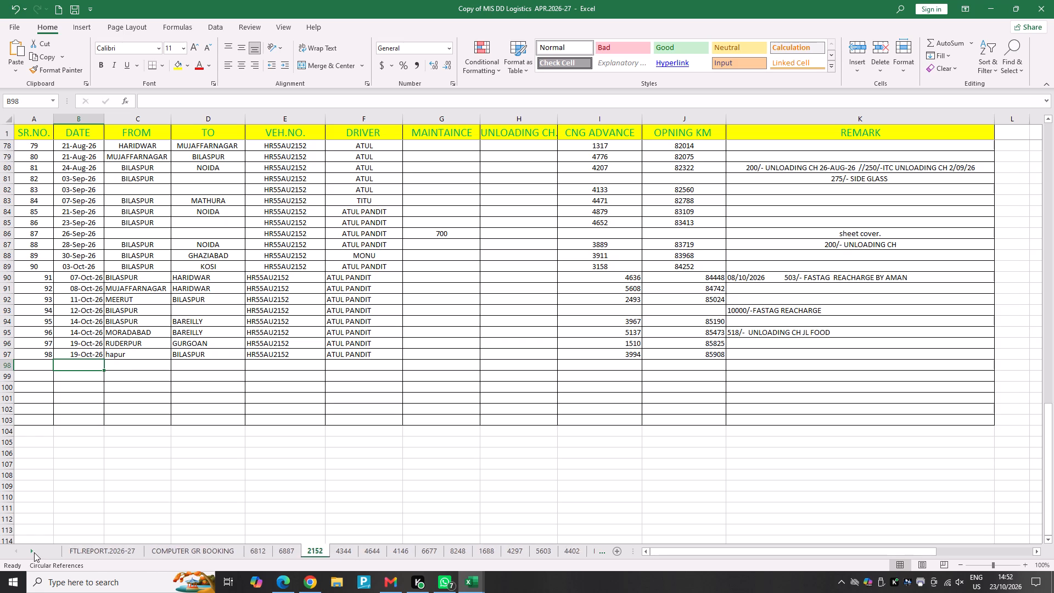
click(34, 552)
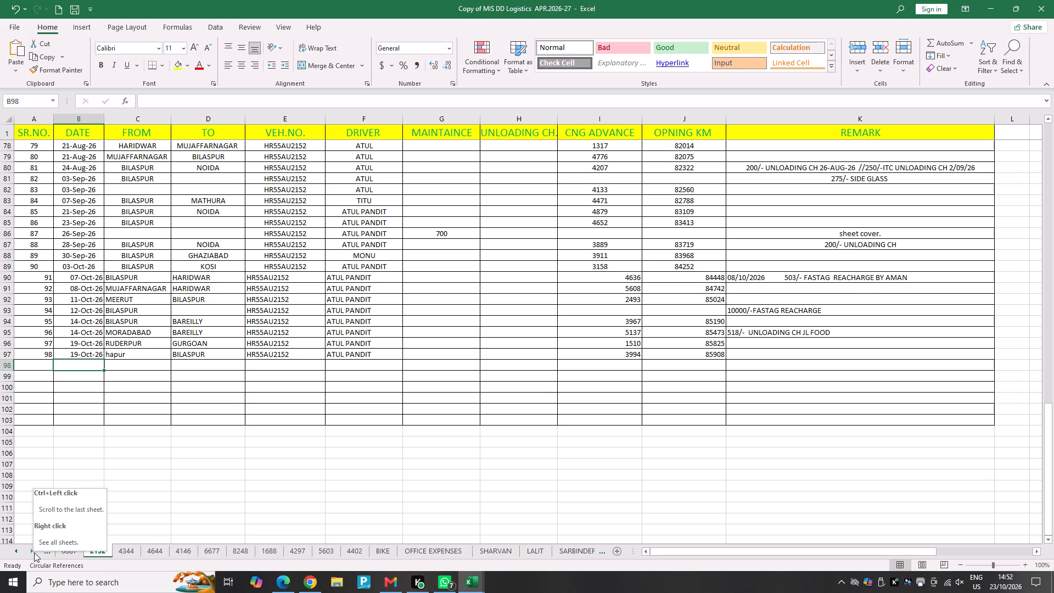
triple_click(34, 552)
triple_click(34, 552)
triple_click(35, 552)
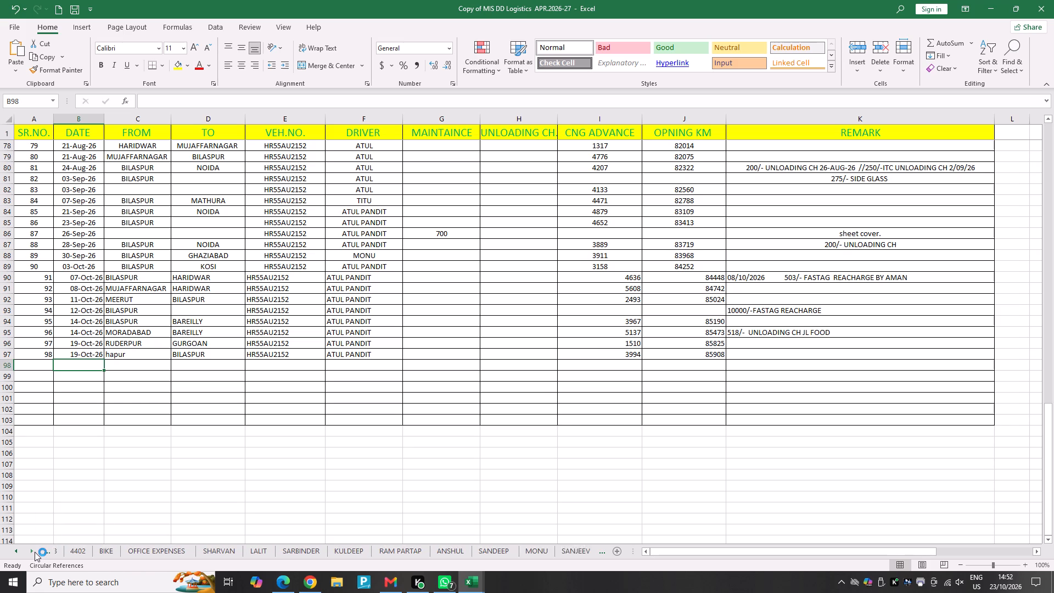
triple_click(35, 552)
click(35, 552)
click(35, 552)
click(35, 552)
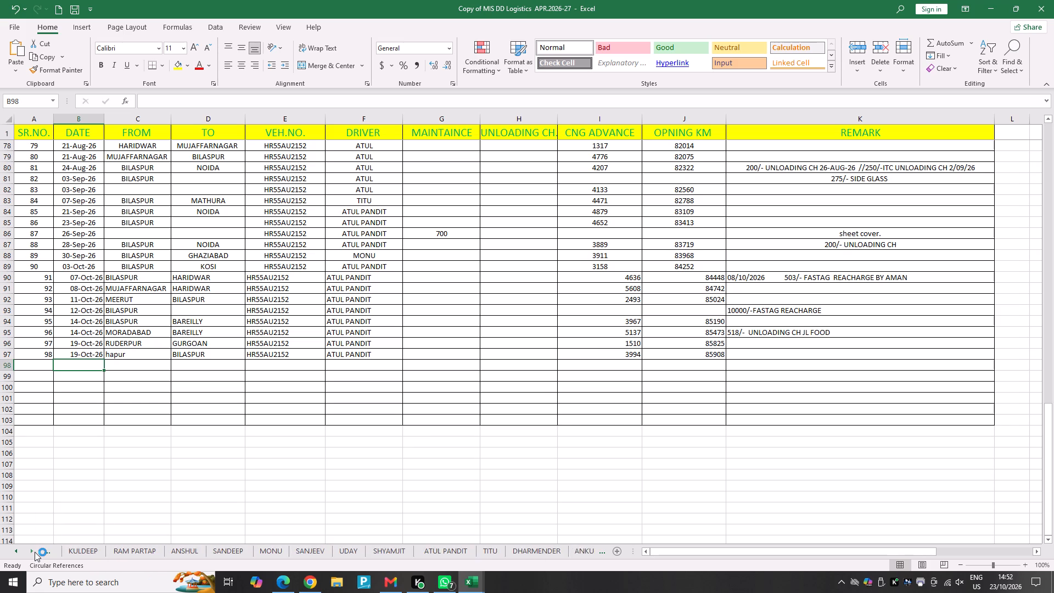
double_click(35, 552)
click(486, 545)
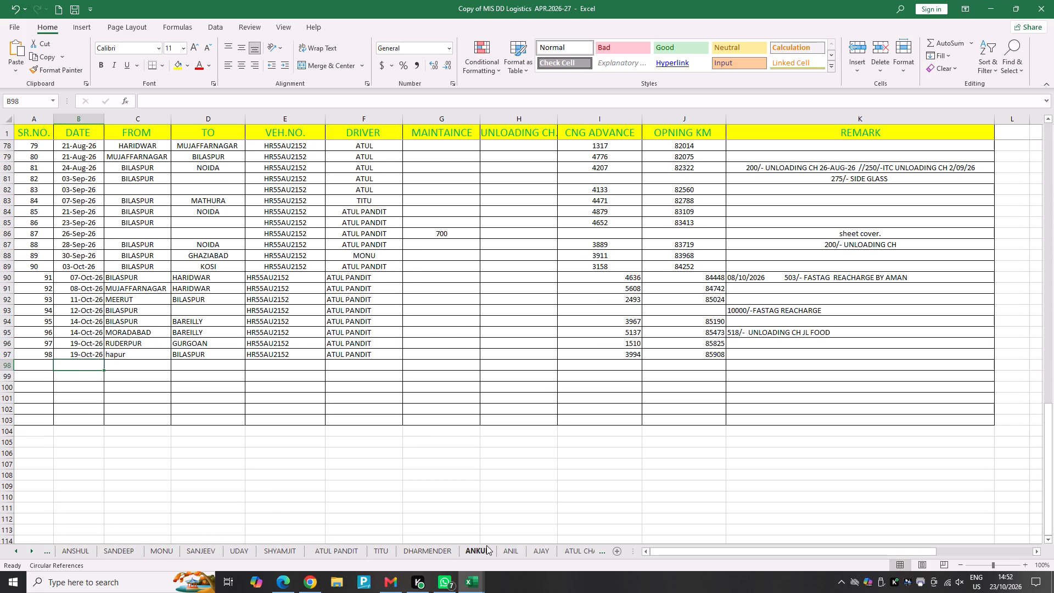
Start a new trip entry in row 98 of the 2152 sheet with serial number 99 and a date on the 22nd.
click(21, 552)
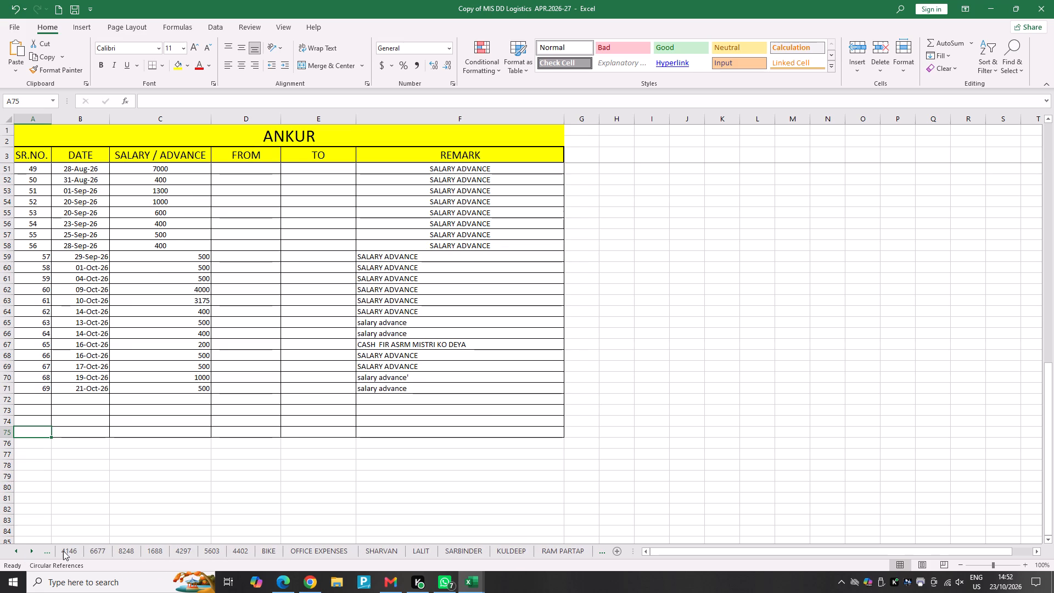
double_click(24, 549)
click(17, 551)
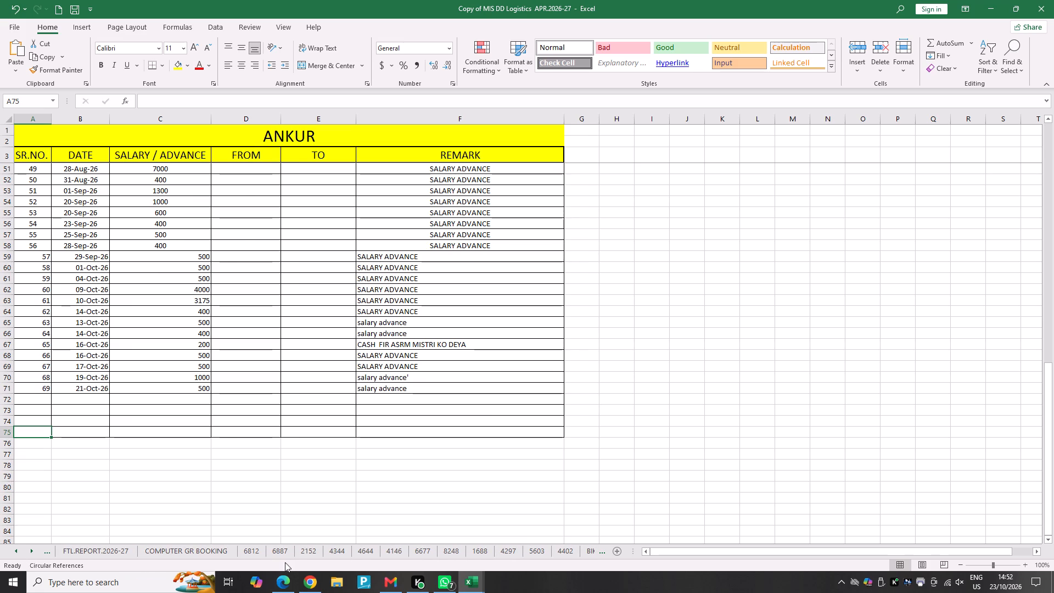
click(307, 551)
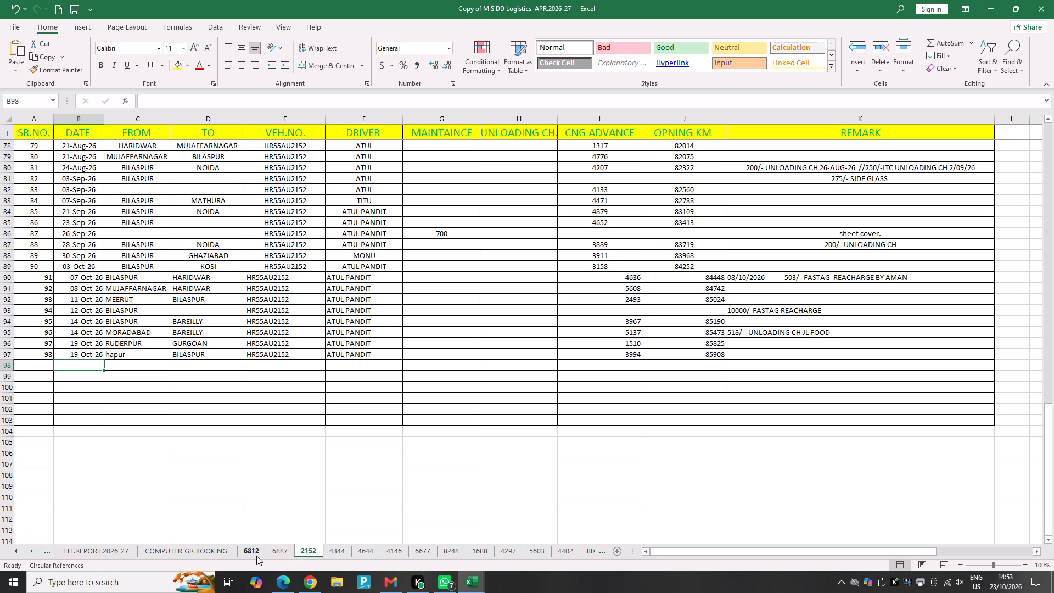
click(47, 368)
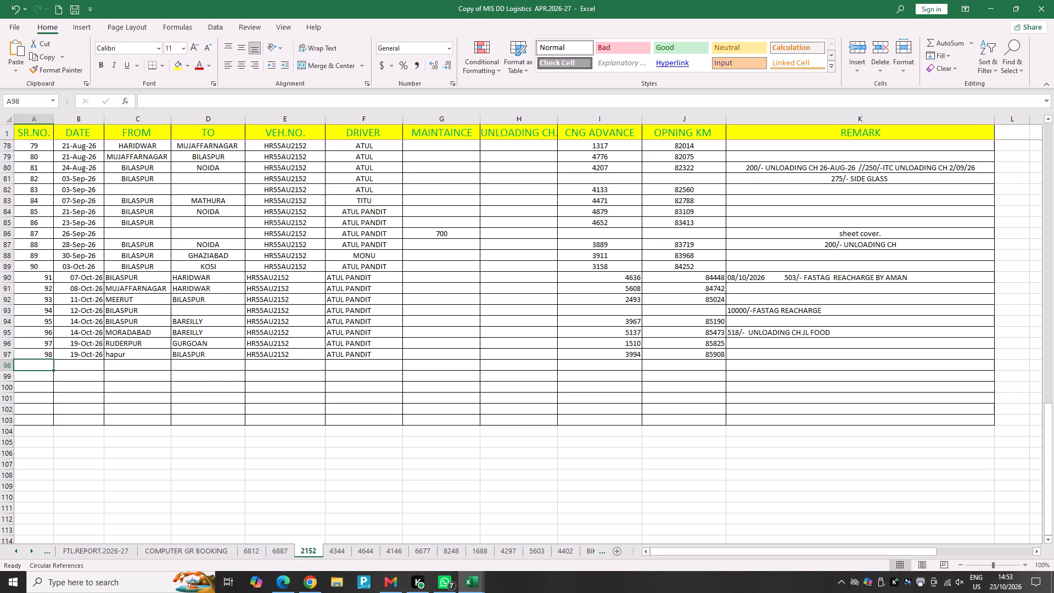
text(99)
key(Right)
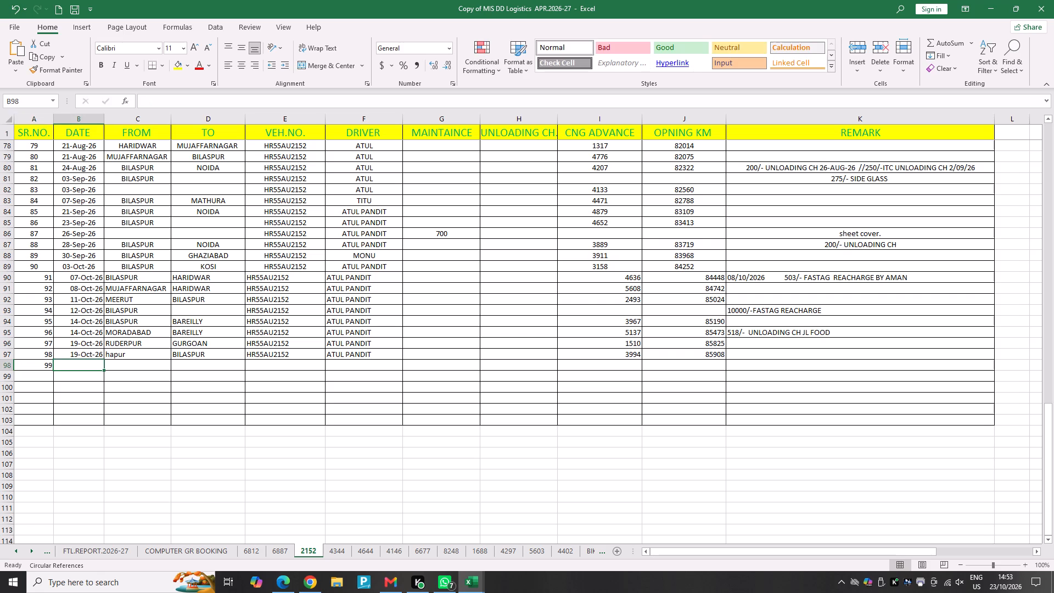
key(1)
key(BackSpace)
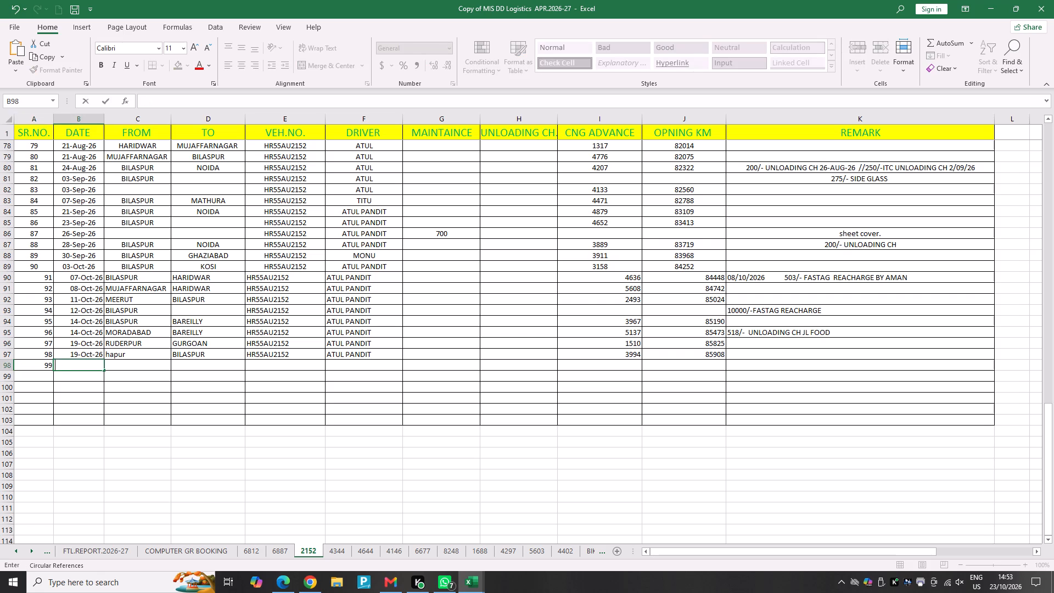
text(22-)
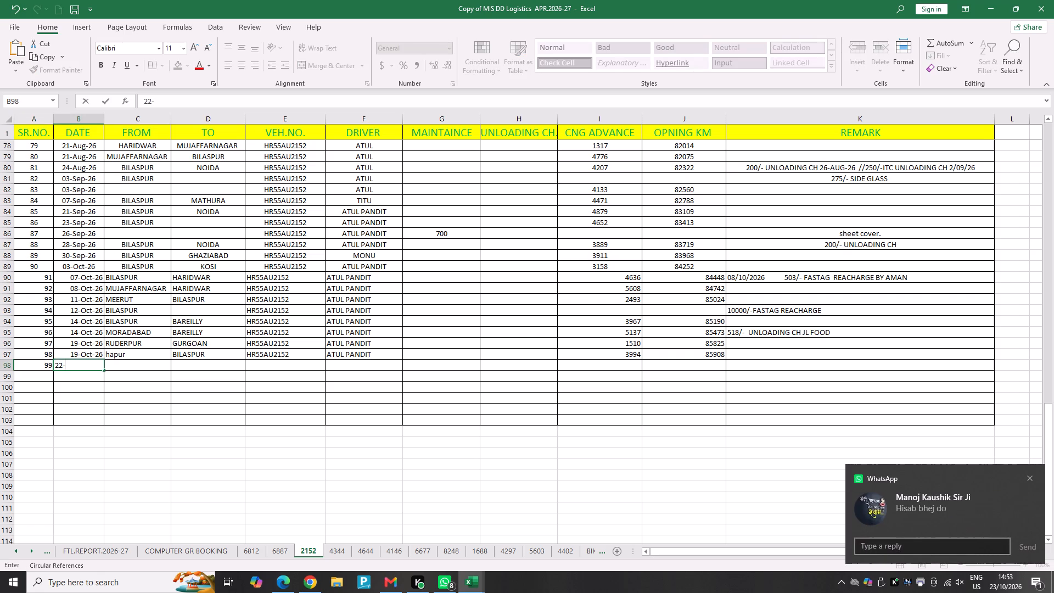
Complete the date of trip entry 99 in row 98 as 22-OCT-26.
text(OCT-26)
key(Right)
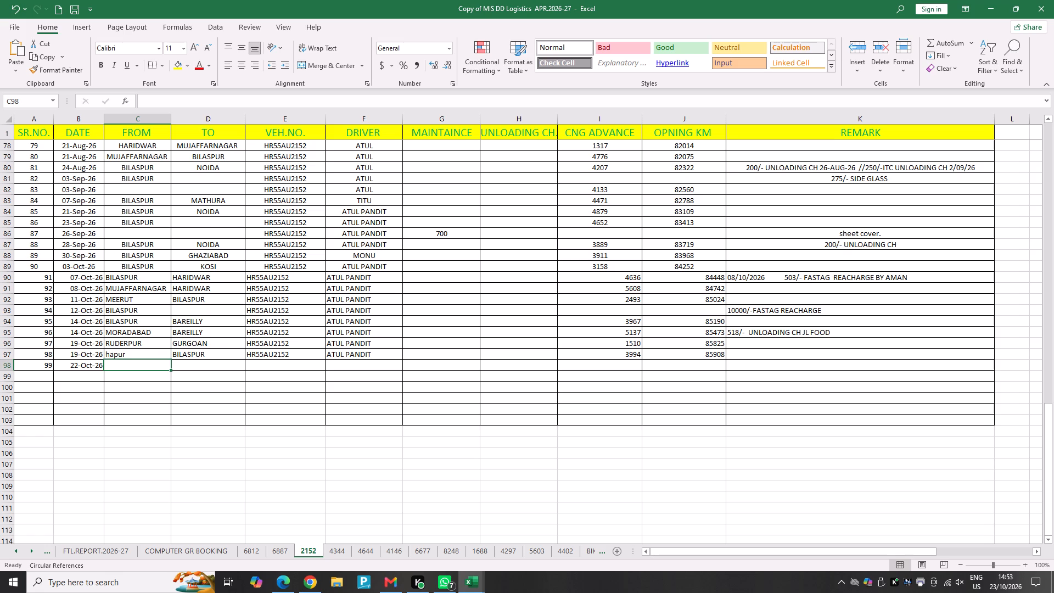
Go back up the FROM column from row 98 to the earlier trip origins.
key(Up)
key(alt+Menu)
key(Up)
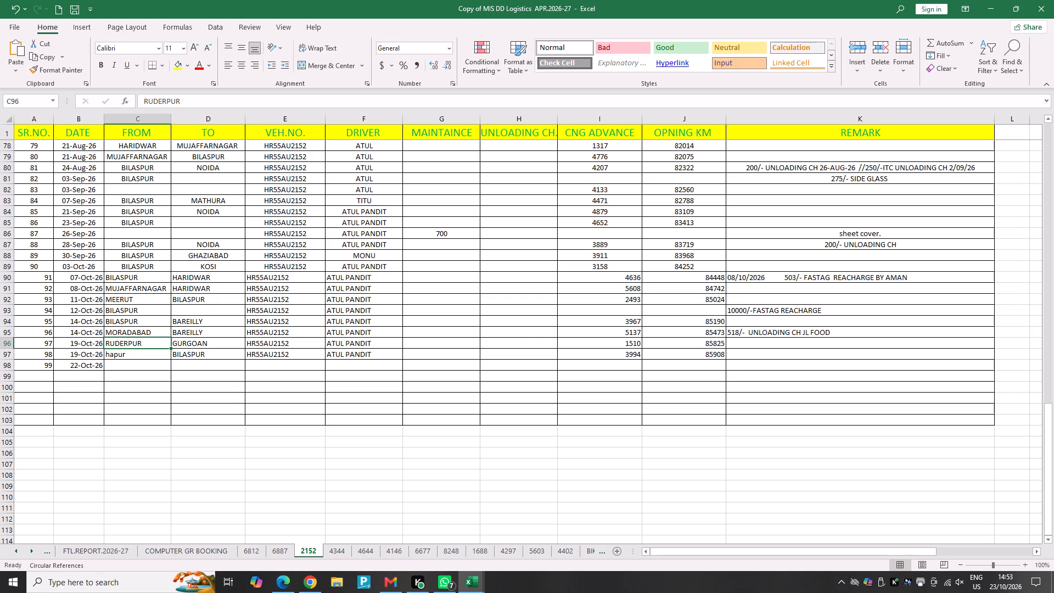
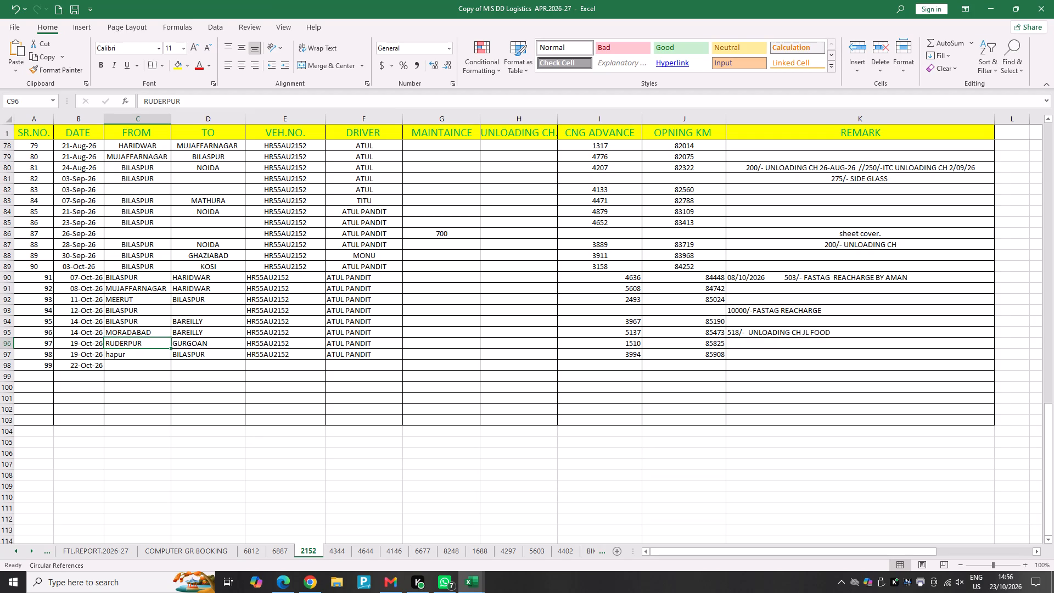
Open the system calendar and bring up the September 2026 month view to check its dates.
click(1011, 585)
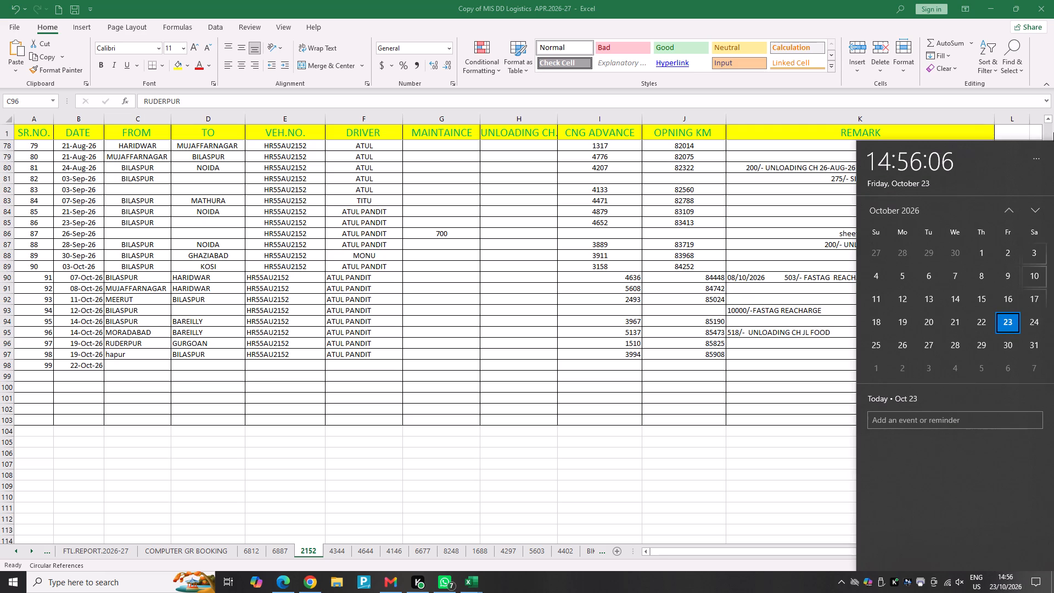
click(1003, 212)
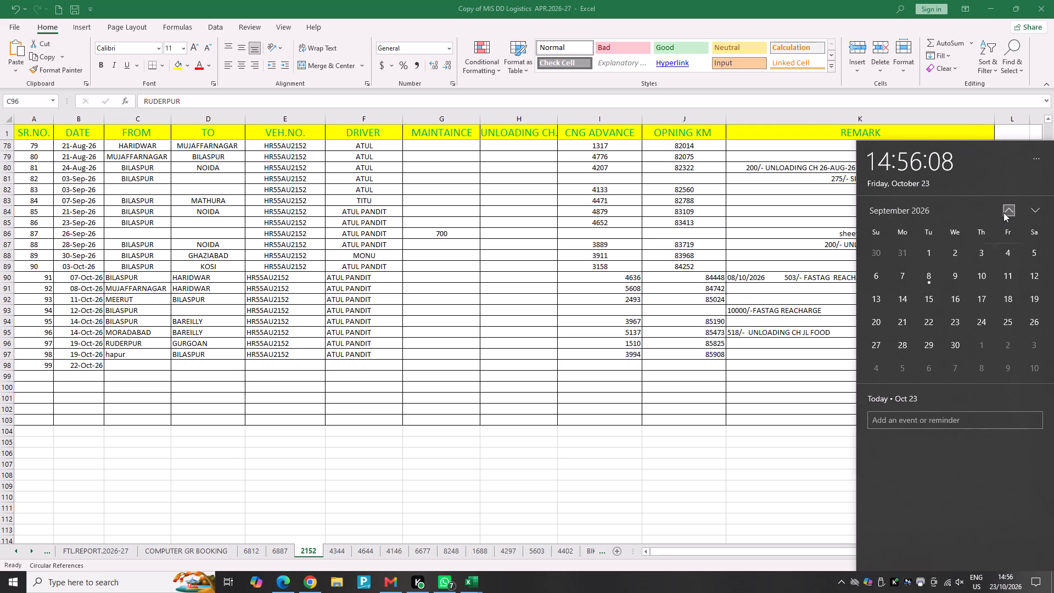
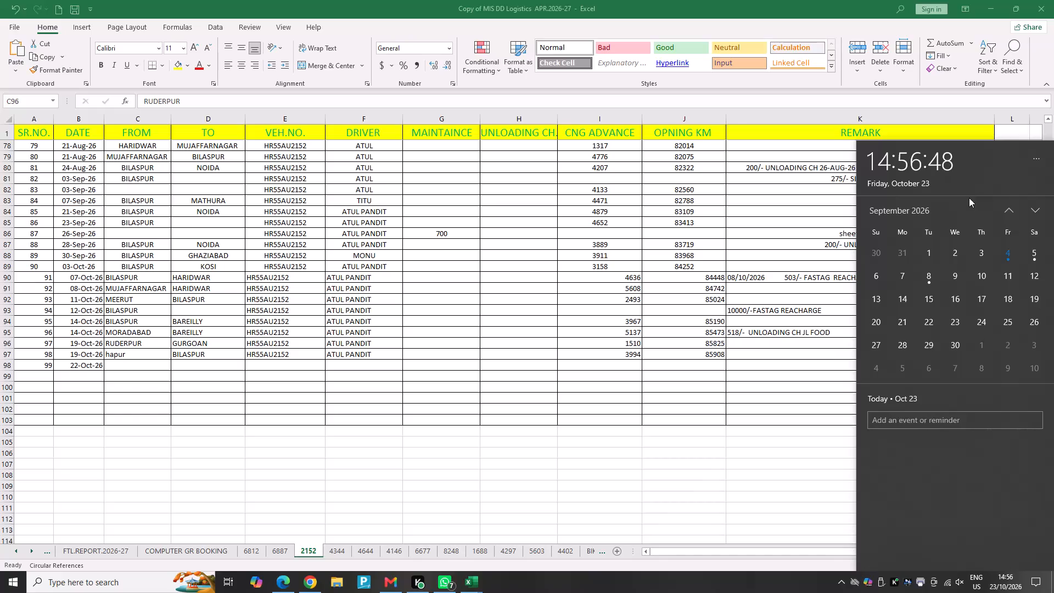
Close the calendar and start entry 121 on the OFFICE EXPENSES sheet with date 22-Oct-26 and salary/advance amount 3962.
click(552, 396)
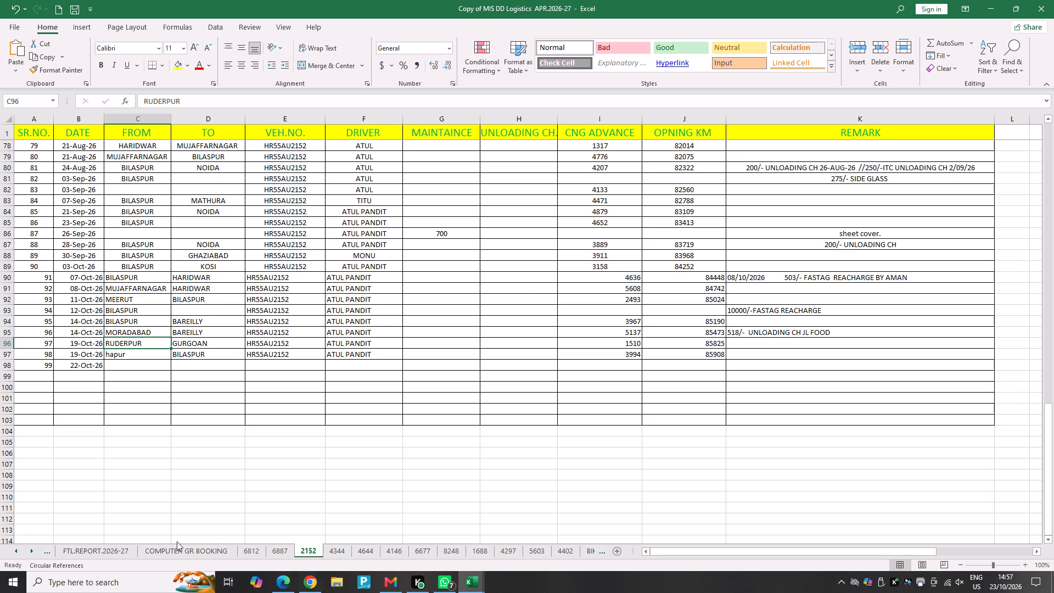
click(27, 550)
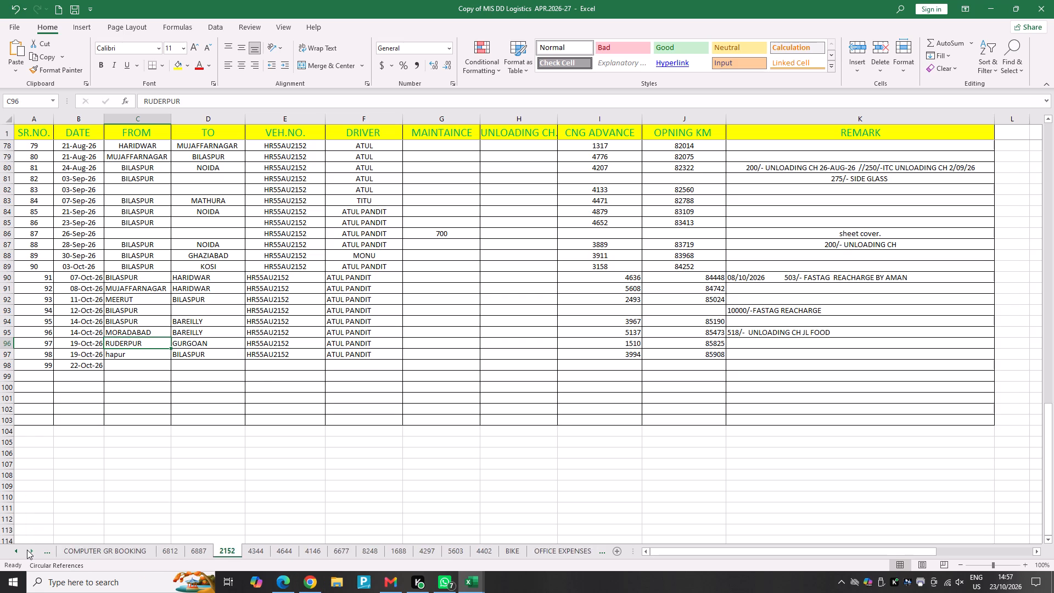
click(27, 550)
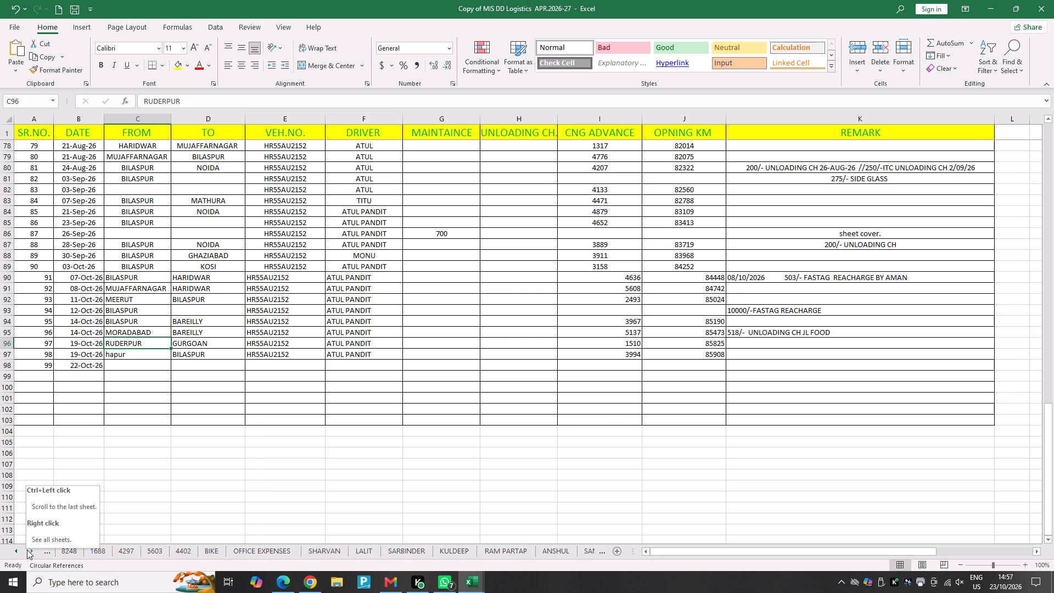
click(254, 559)
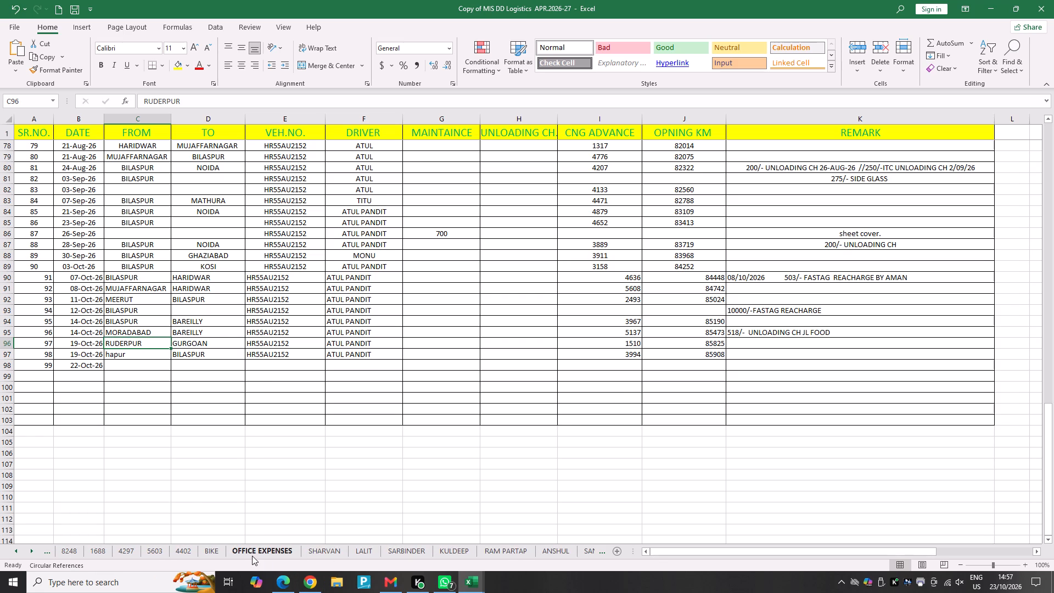
click(252, 556)
click(74, 507)
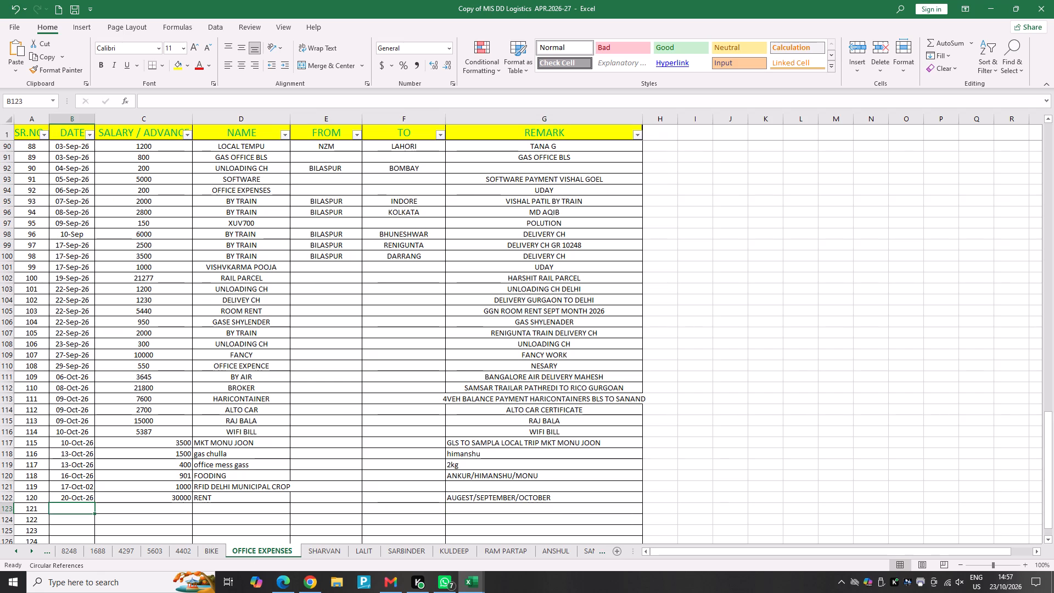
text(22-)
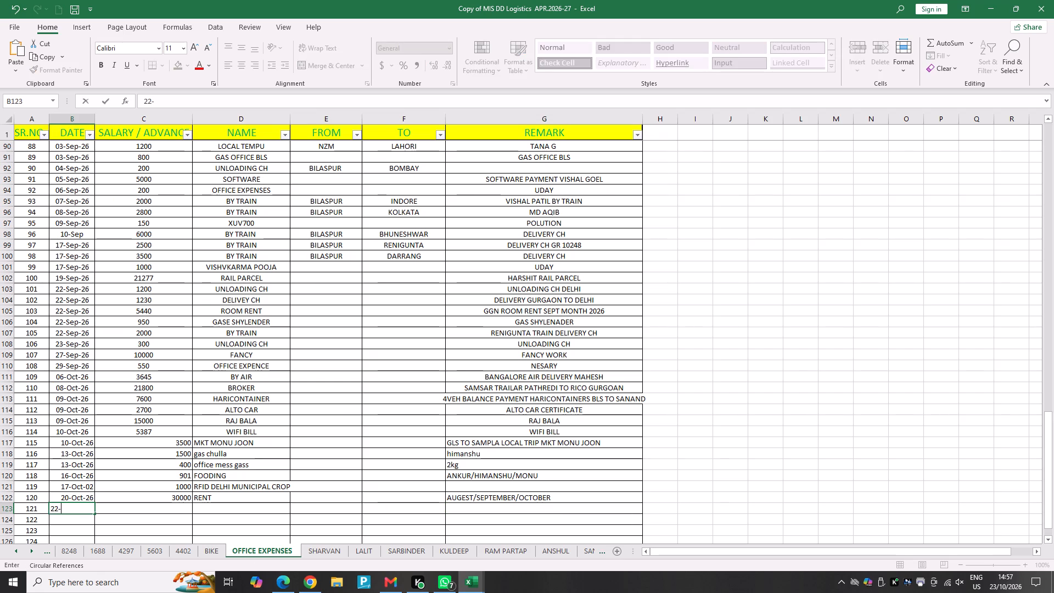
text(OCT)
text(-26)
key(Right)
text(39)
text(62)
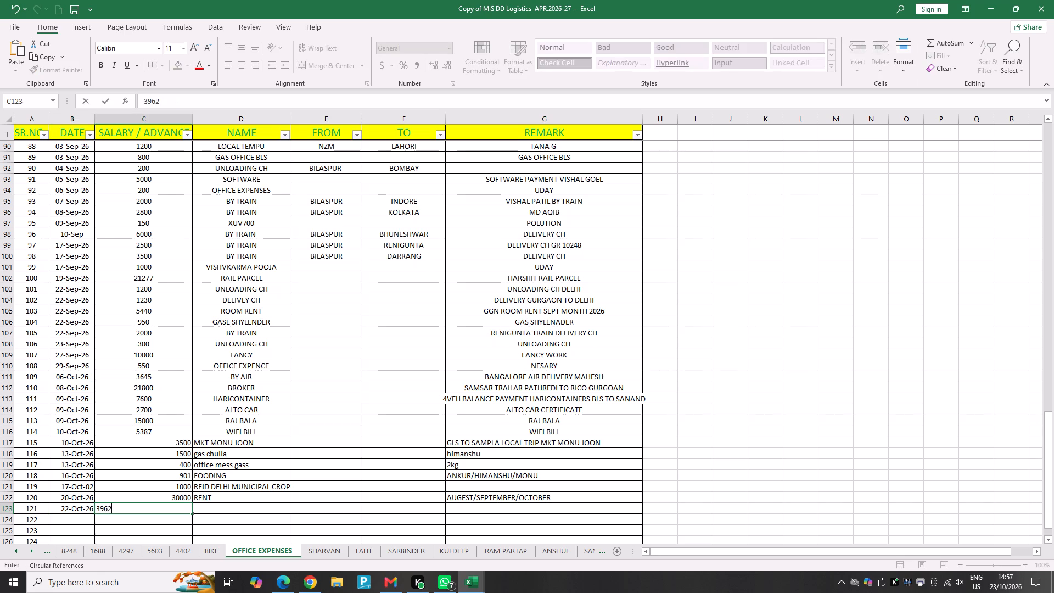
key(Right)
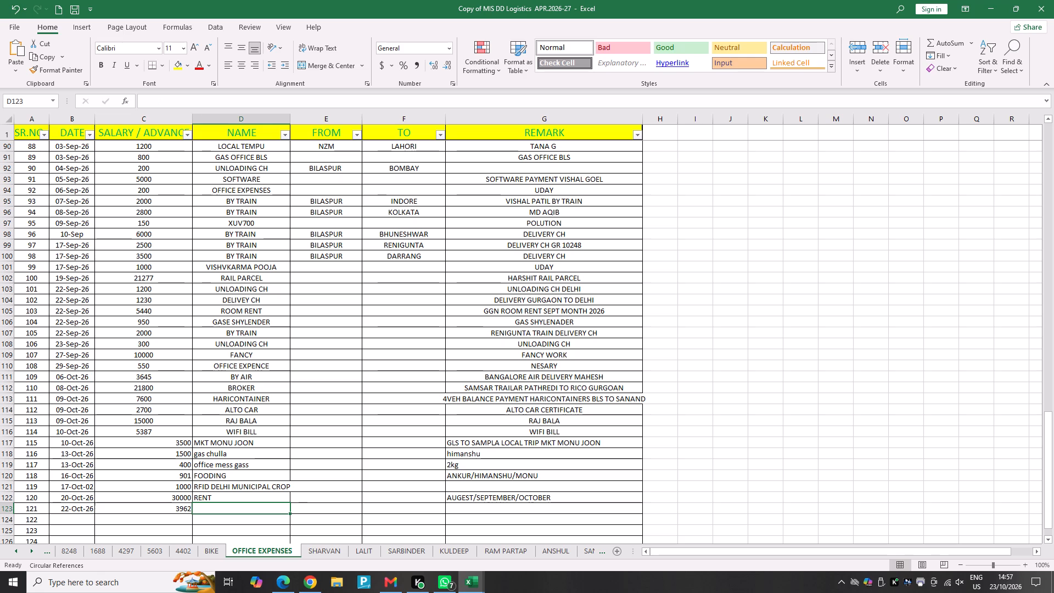
Enter DAKSHIN BIJLI as the name for entry 121.
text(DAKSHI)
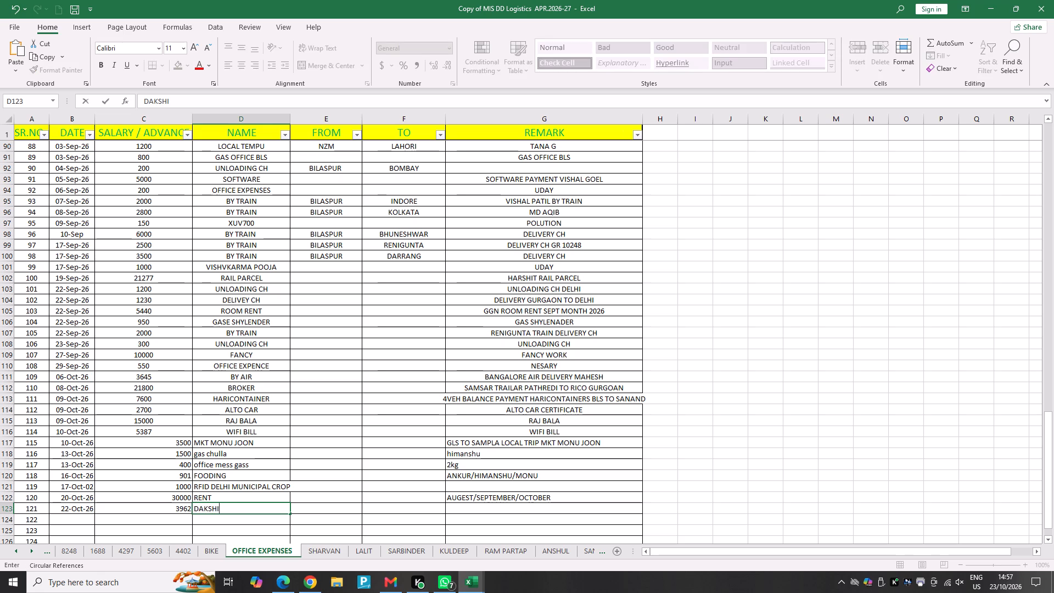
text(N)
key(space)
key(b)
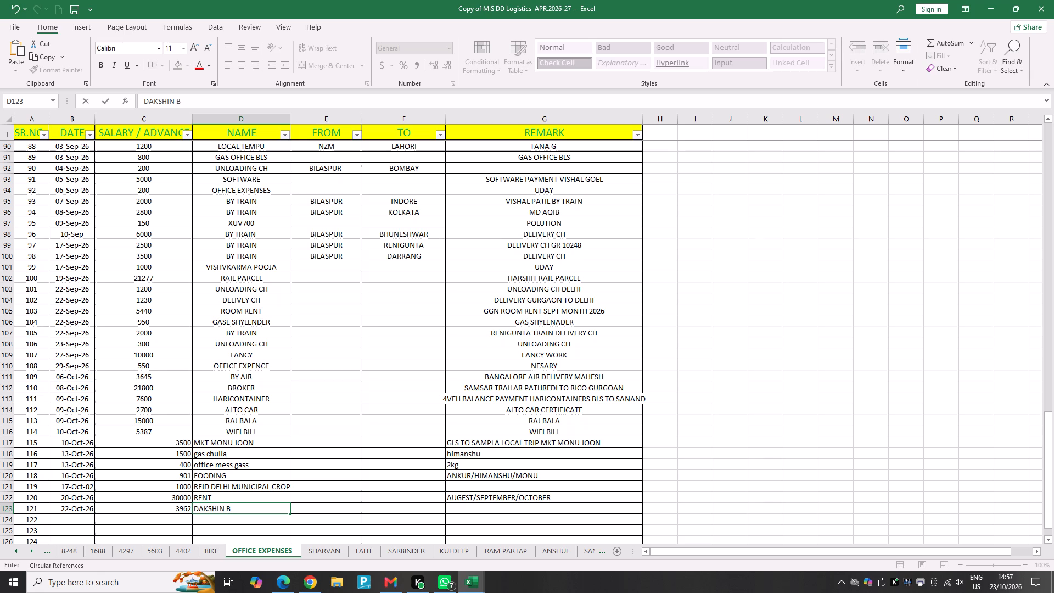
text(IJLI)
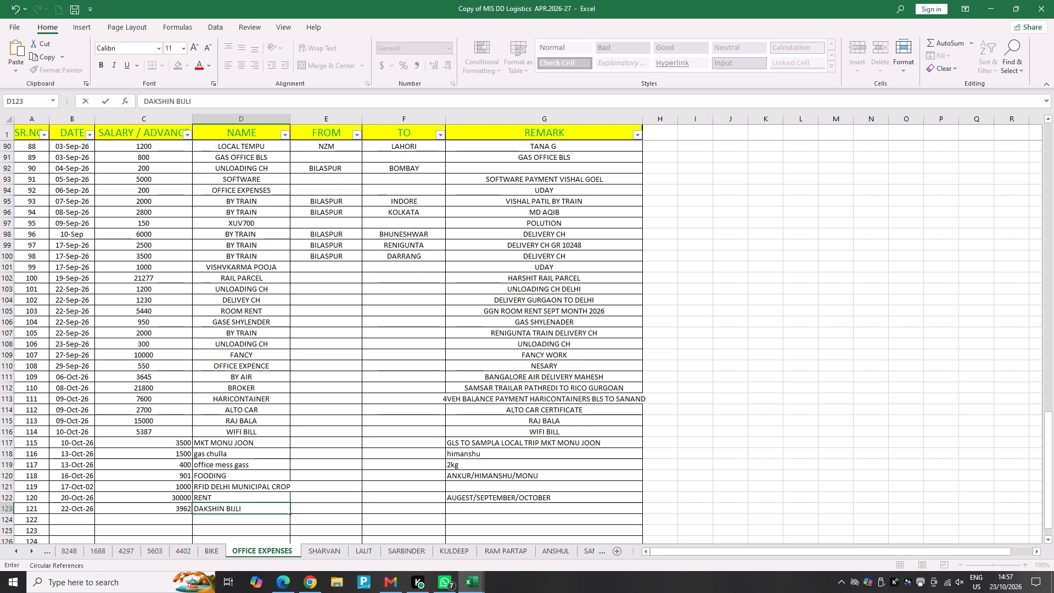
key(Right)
Enter the remark DAKSHIN HARYANA BIJLI VITRAN NIGAM LTD for entry 121.
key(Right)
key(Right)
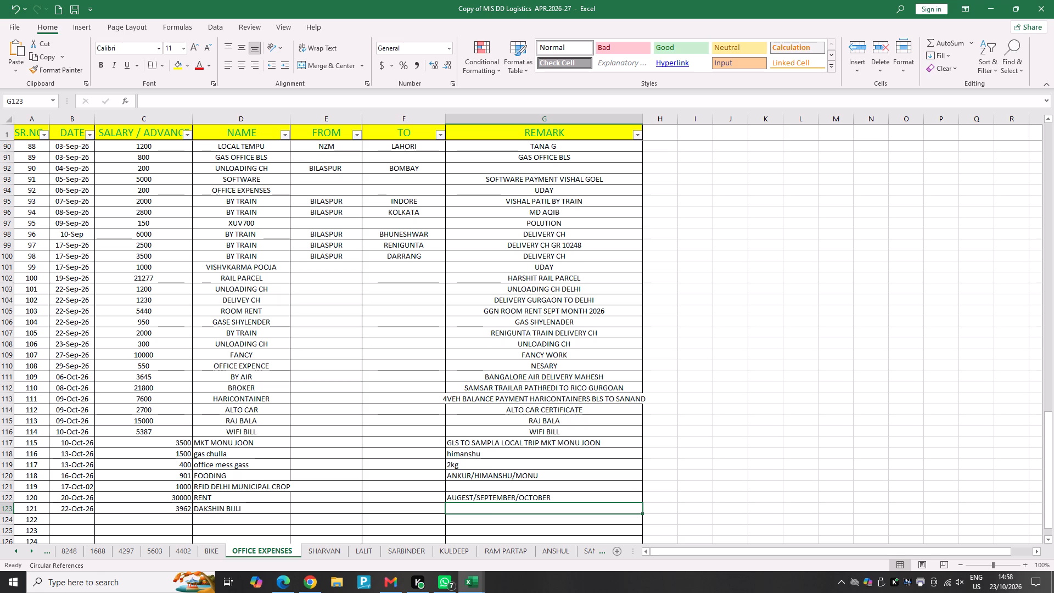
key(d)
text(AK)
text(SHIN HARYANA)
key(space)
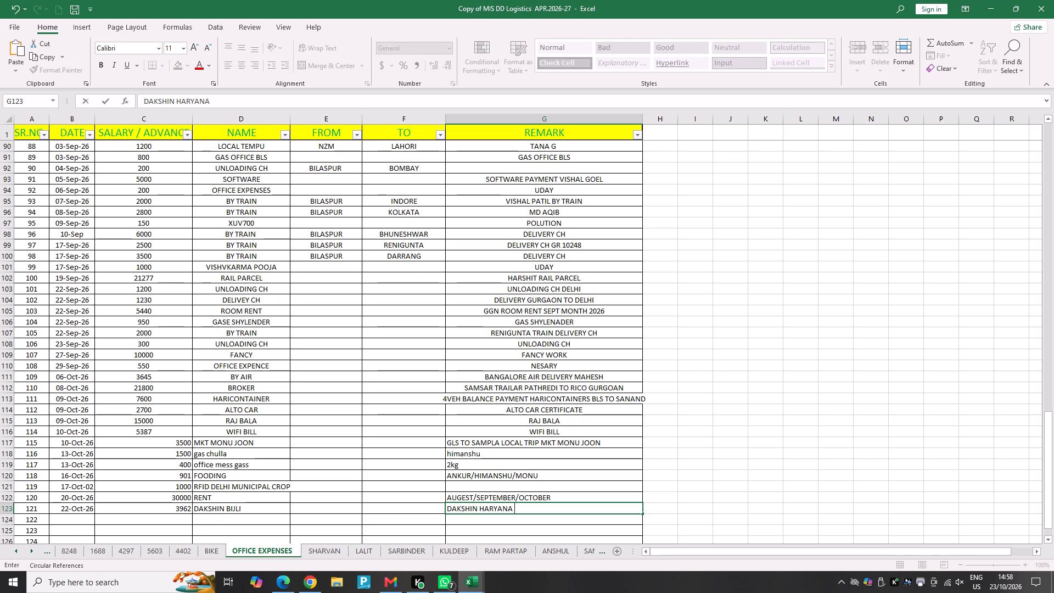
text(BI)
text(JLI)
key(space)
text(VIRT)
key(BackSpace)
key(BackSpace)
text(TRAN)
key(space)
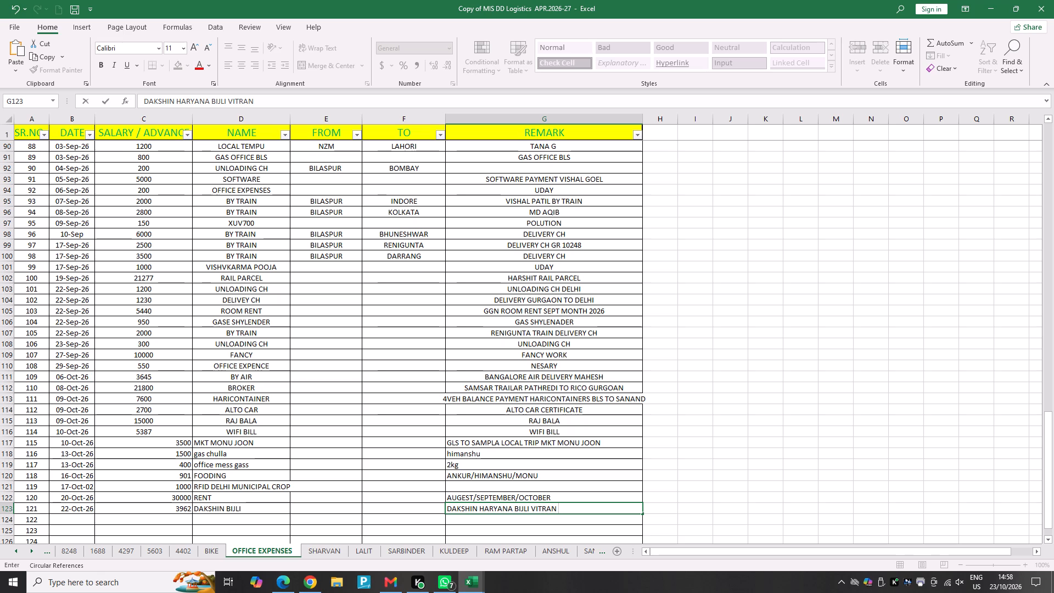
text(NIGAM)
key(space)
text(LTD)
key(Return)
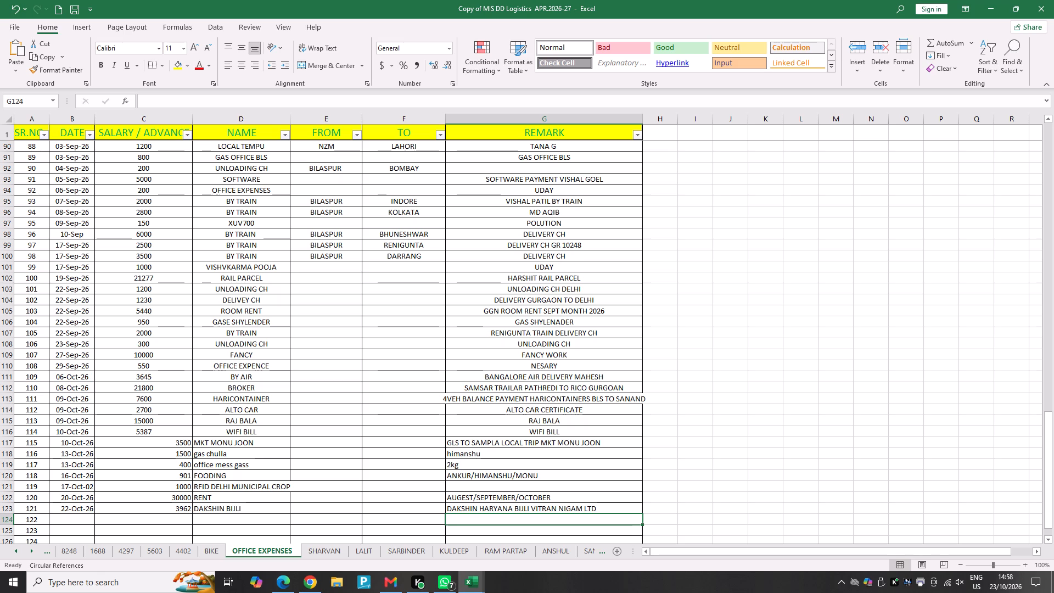
click(19, 551)
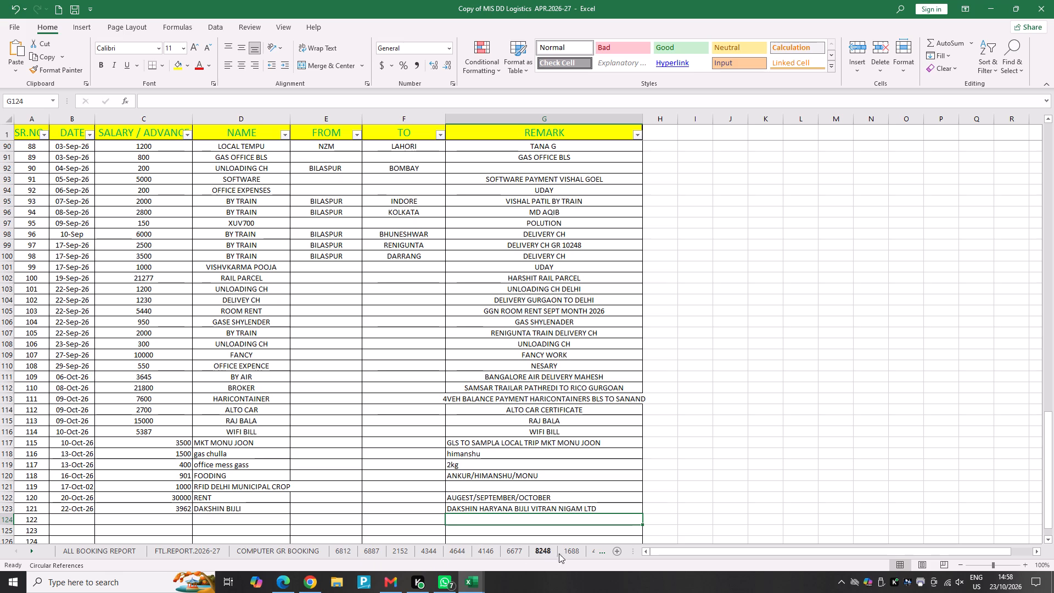
click(585, 551)
click(590, 552)
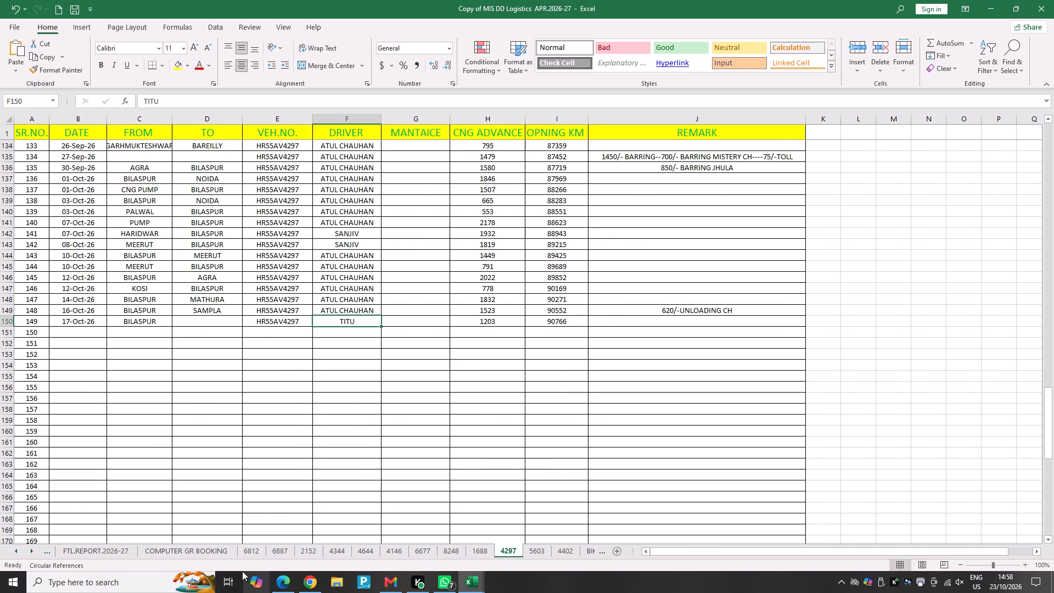
click(567, 556)
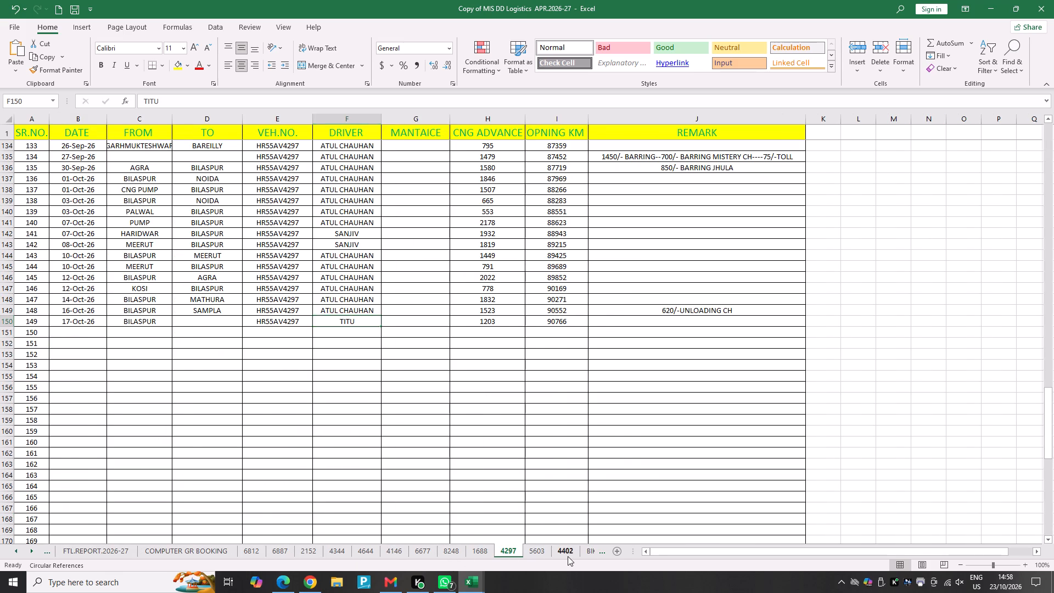
click(324, 551)
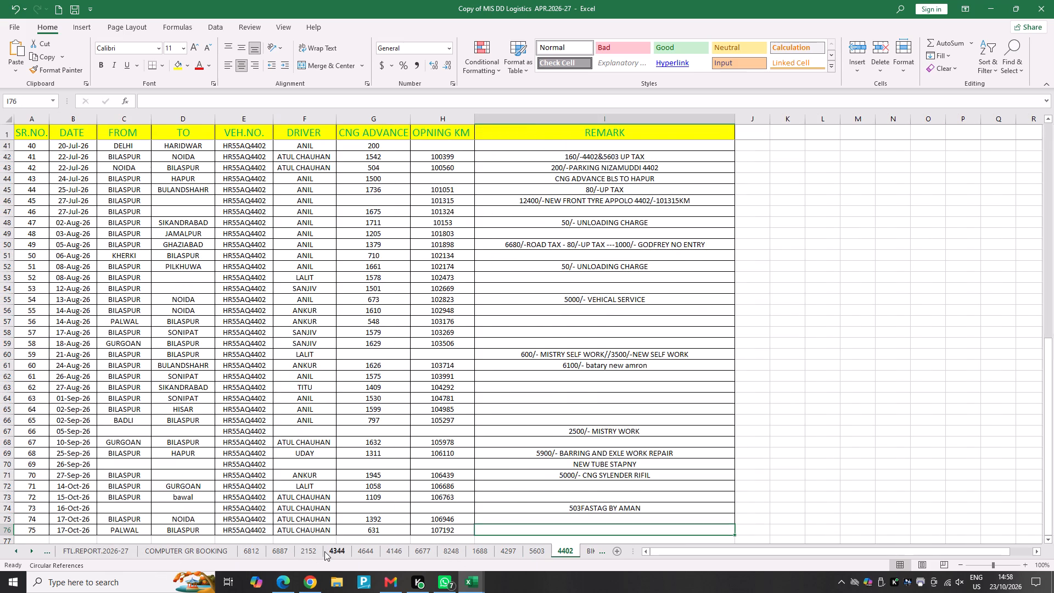
click(310, 551)
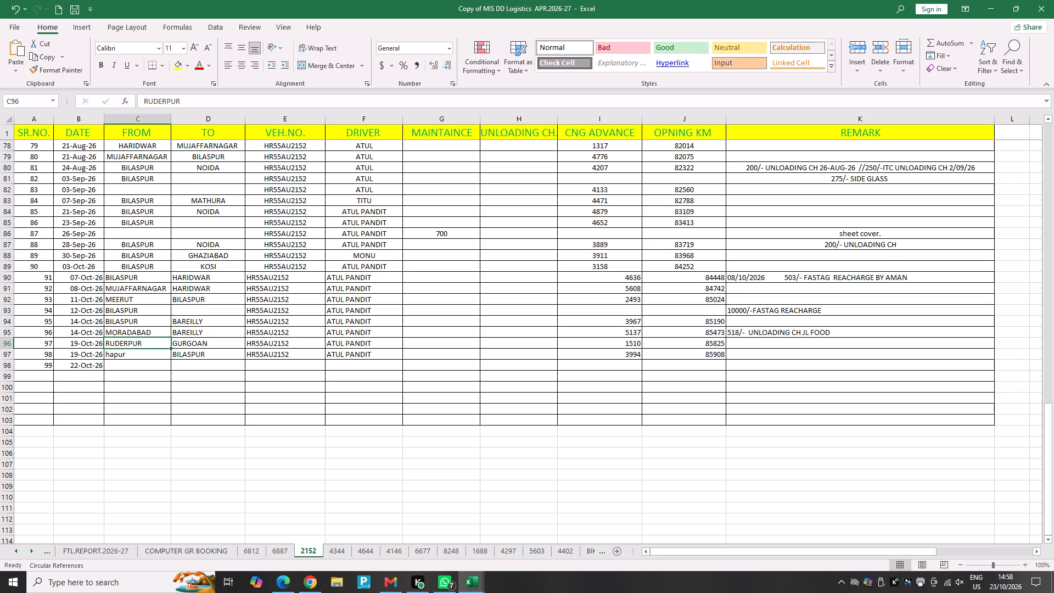
click(120, 369)
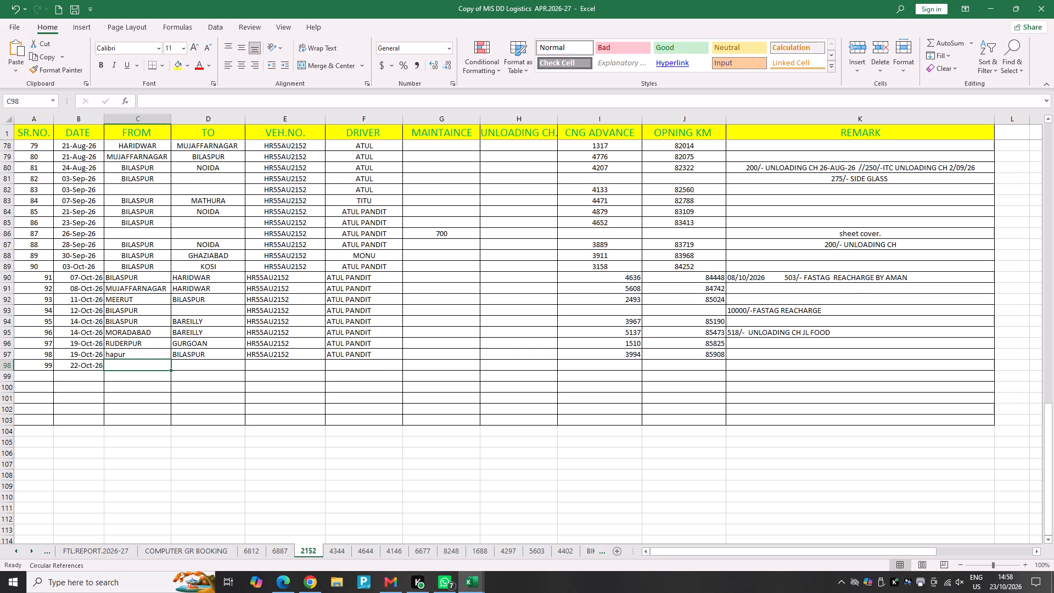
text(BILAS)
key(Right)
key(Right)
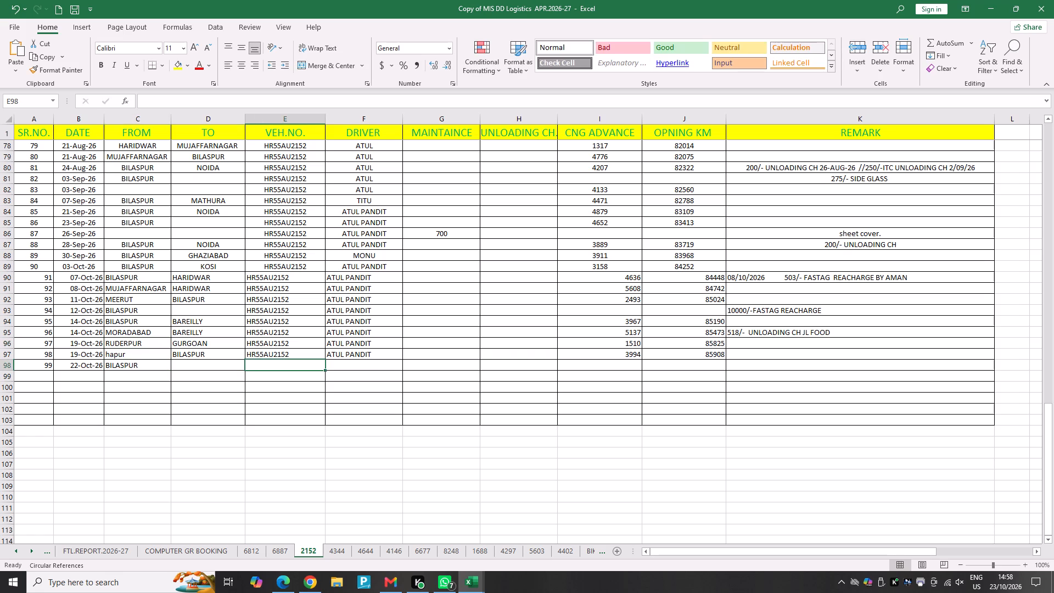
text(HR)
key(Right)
Enter the driver's name for entry 99, using the same driver as the preceding trip.
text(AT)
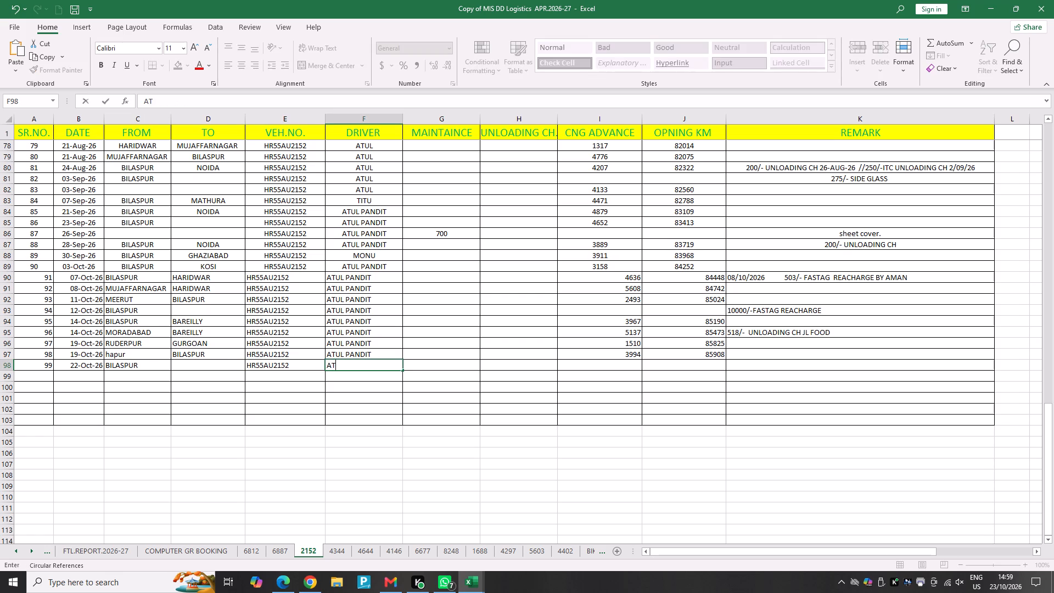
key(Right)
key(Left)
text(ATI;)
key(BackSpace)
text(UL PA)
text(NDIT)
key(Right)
Enter 100 as the maintenance amount for entry 99.
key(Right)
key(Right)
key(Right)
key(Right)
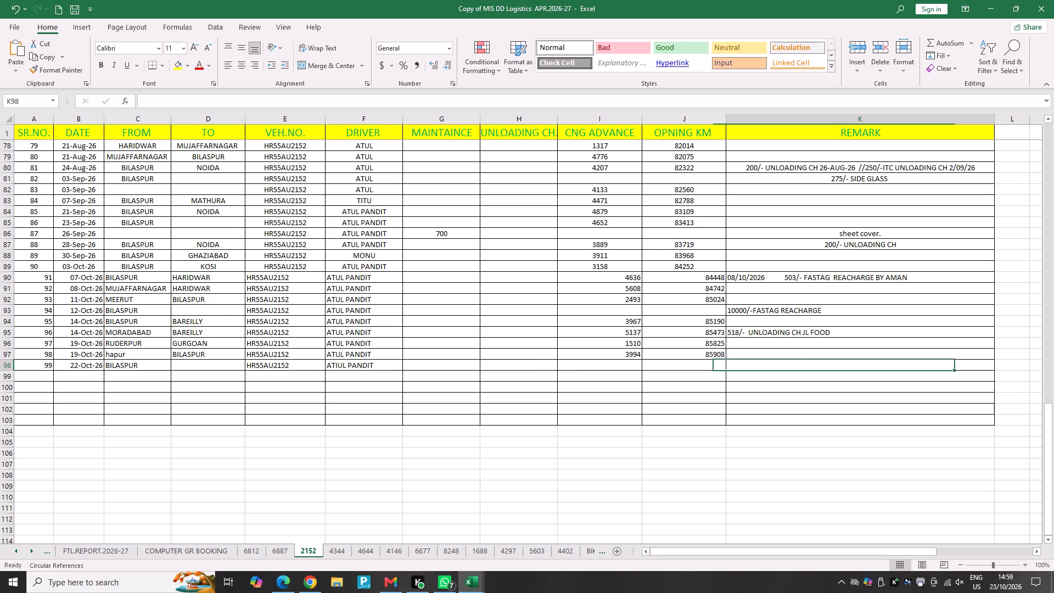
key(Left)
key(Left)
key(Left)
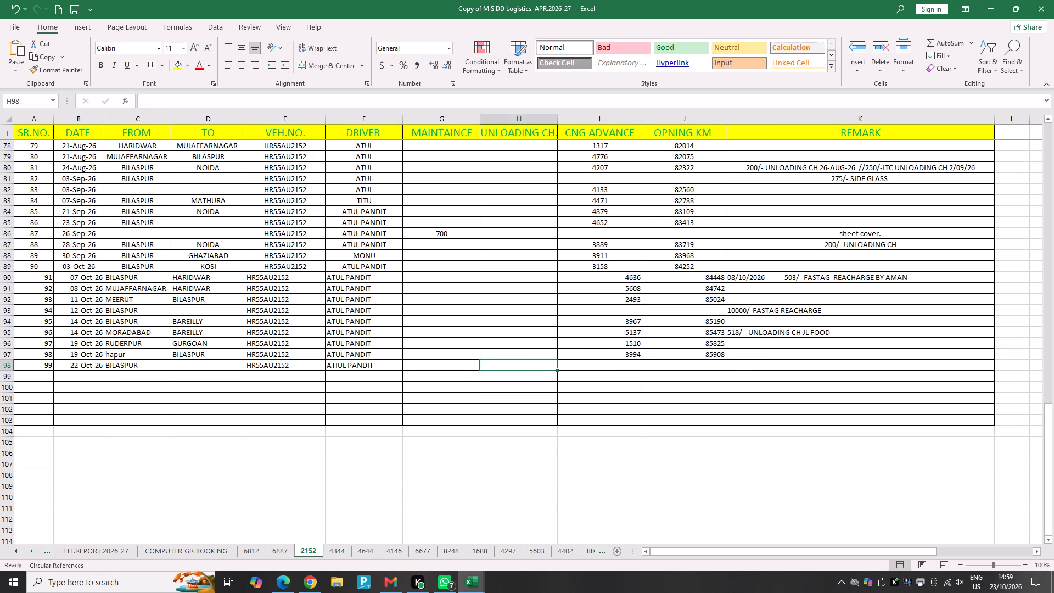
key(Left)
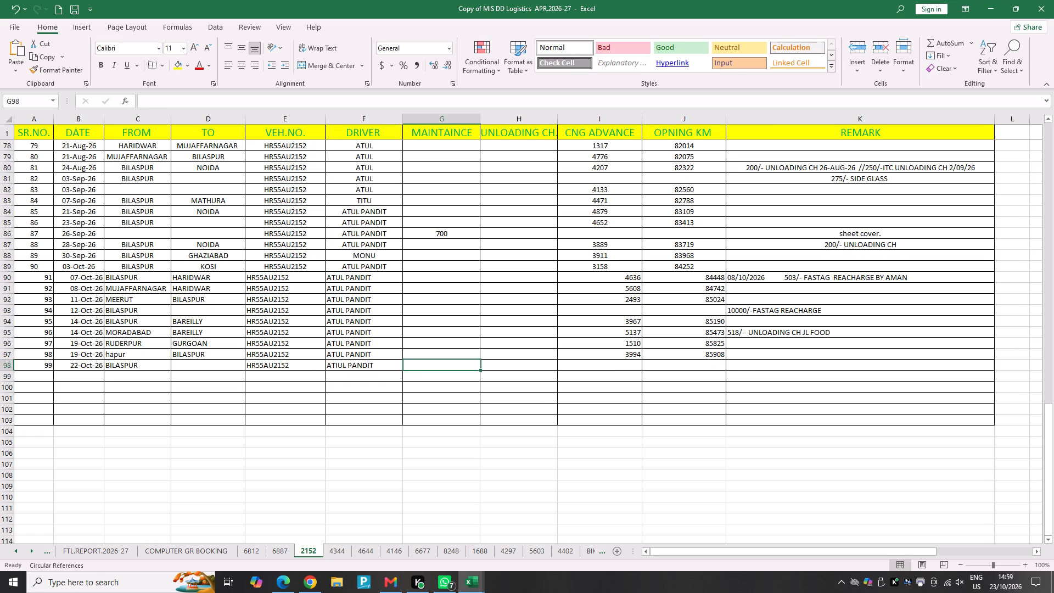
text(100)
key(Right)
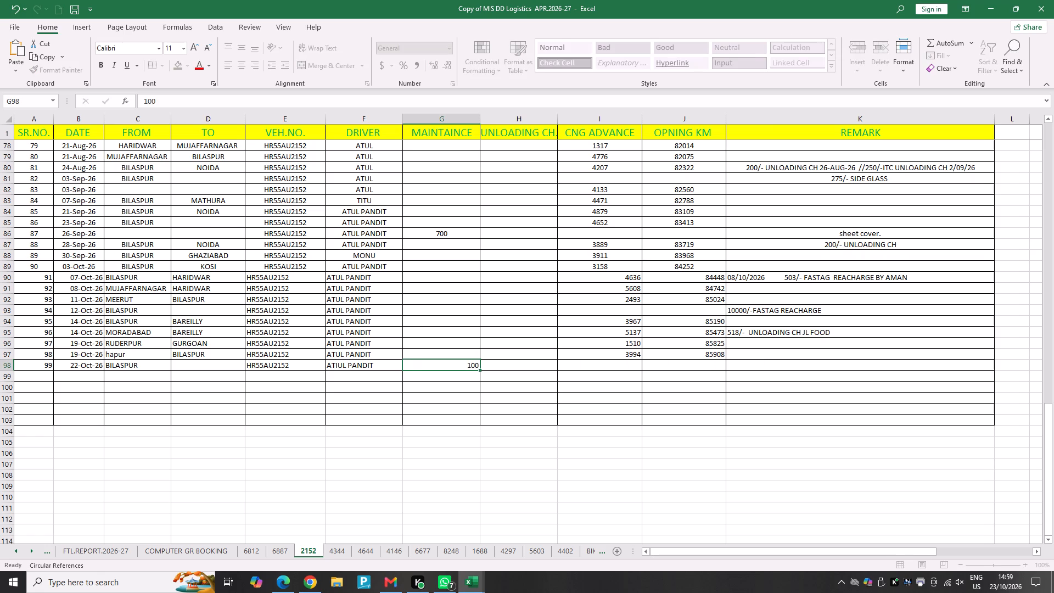
Correct the maintenance amount for entry 99 to 1000.
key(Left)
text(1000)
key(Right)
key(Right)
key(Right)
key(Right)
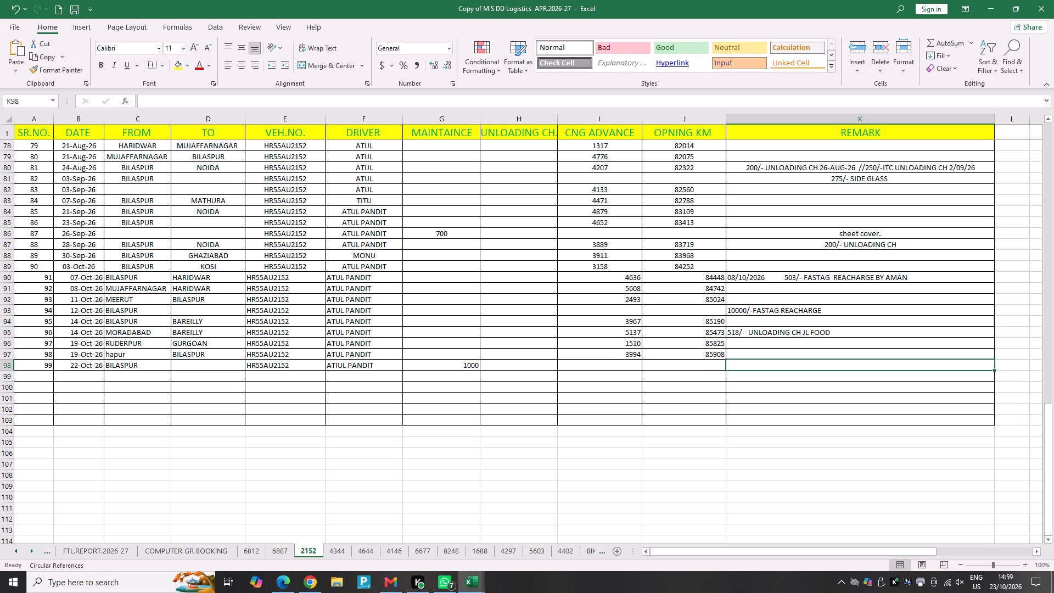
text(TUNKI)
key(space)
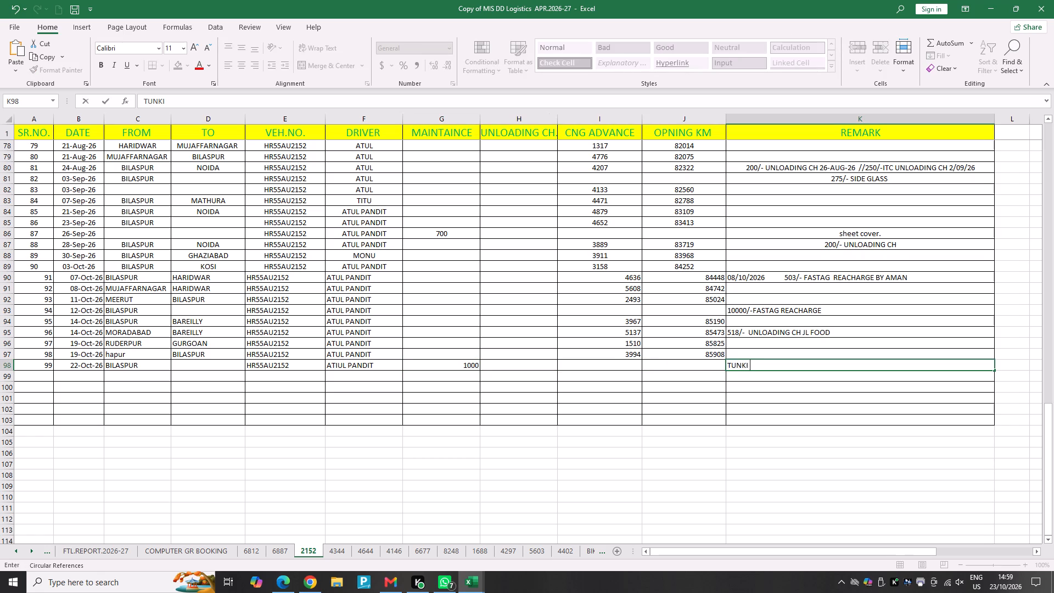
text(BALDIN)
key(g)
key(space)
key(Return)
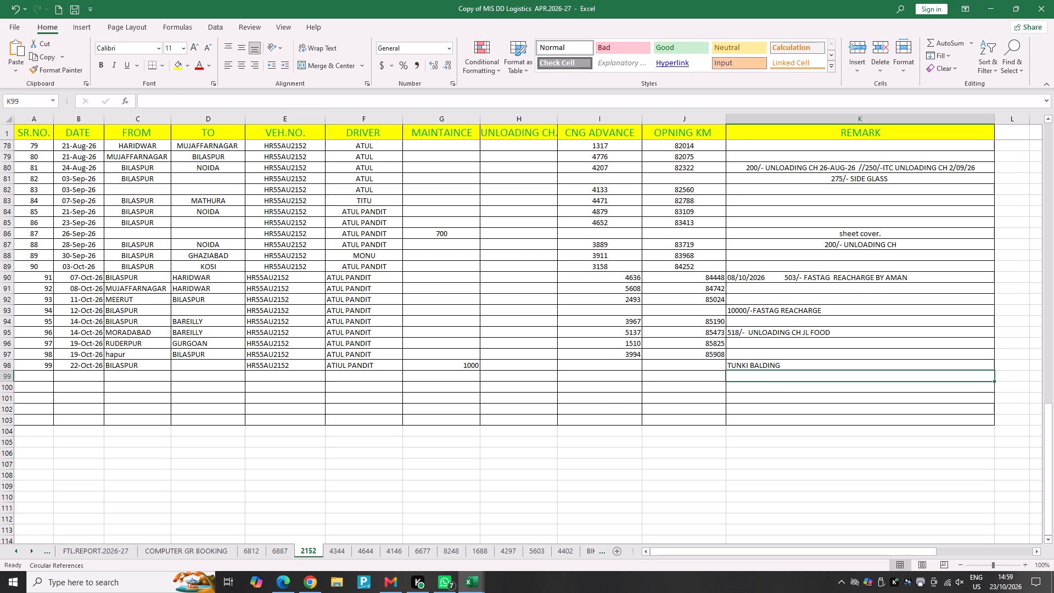
Enter HARIDWAR as the destination for entry 99.
click(192, 365)
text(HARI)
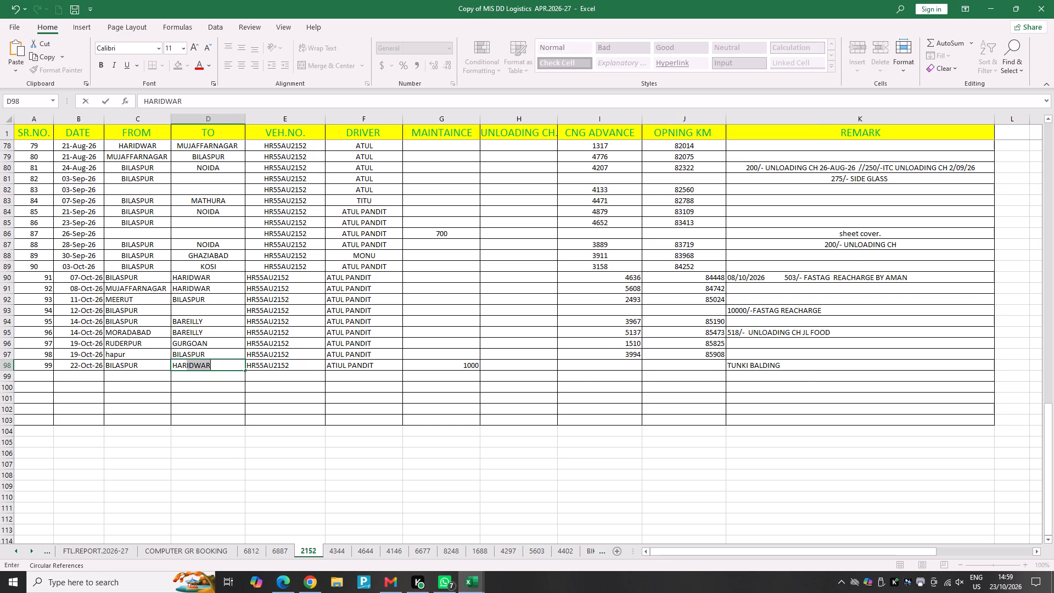
Enter a CNG advance of 3565 and an opening km of 86095 for entry 99.
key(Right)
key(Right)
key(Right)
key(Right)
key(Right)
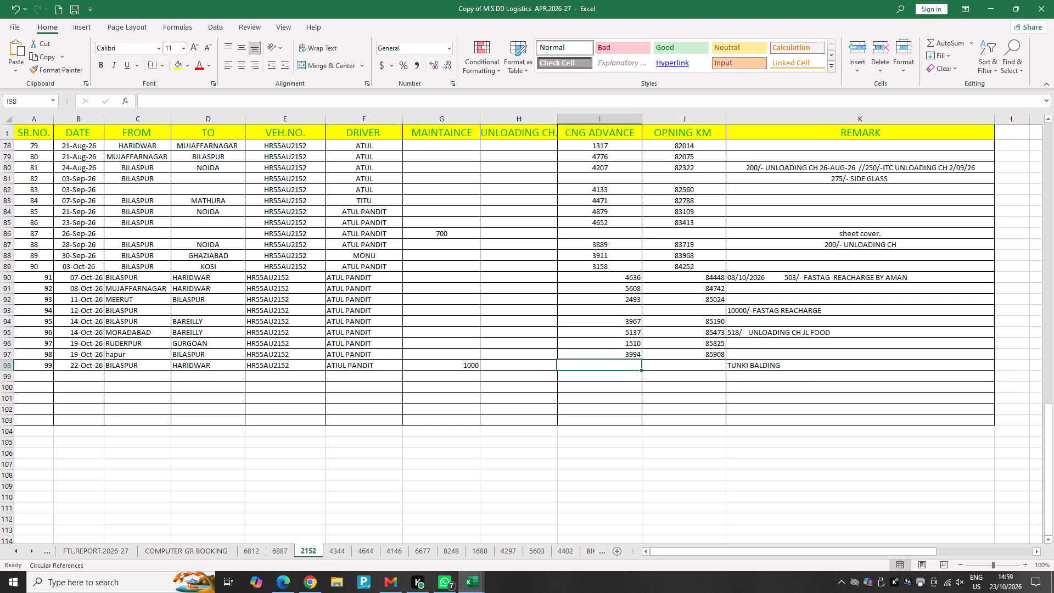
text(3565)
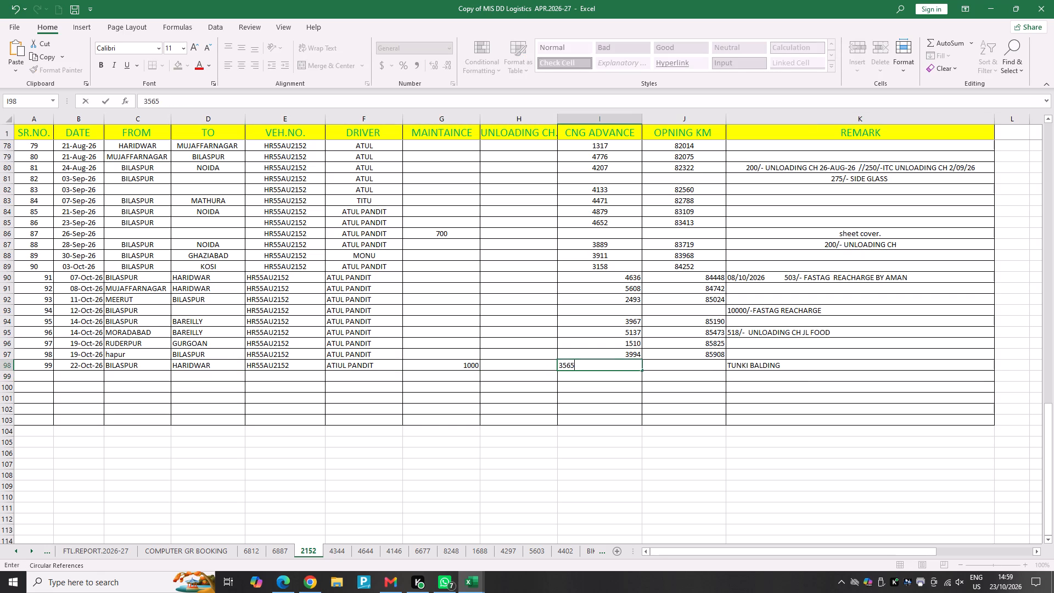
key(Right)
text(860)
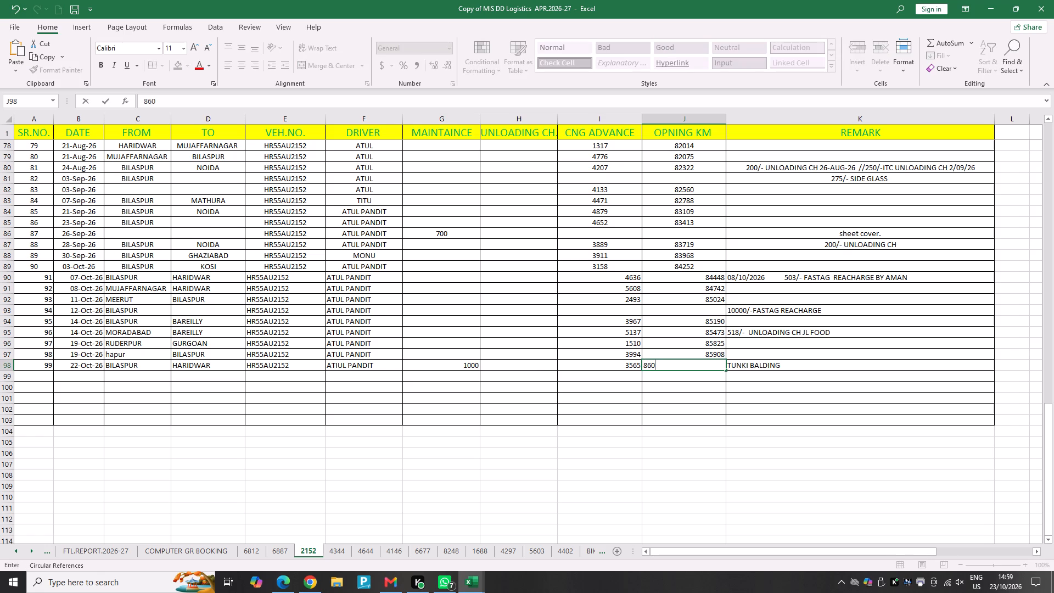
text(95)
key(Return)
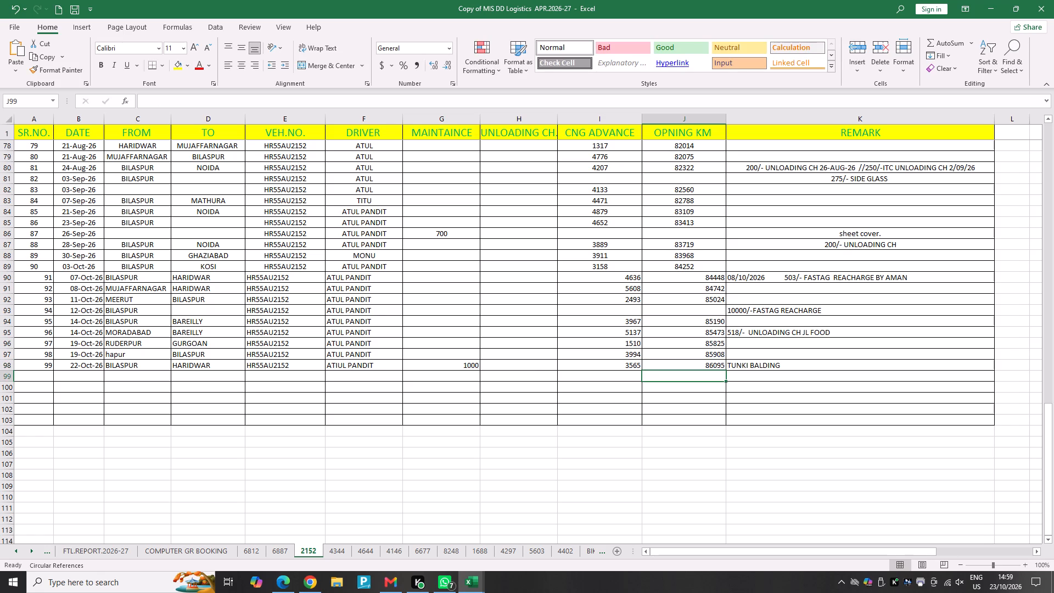
Move on from the 2152 vehicle sheet to the workbook's driver-named sheets.
click(26, 553)
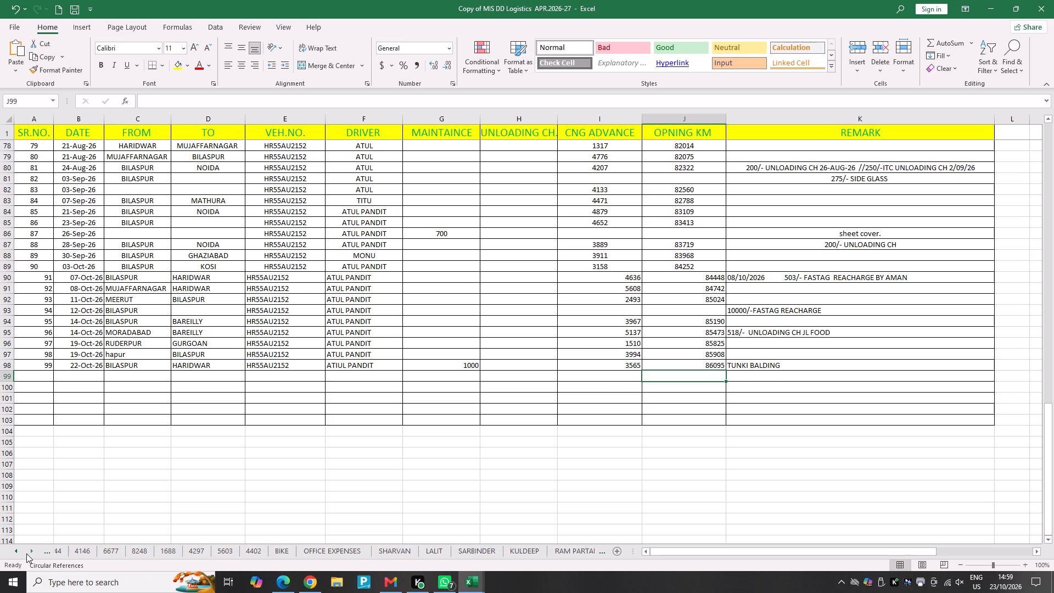
click(26, 553)
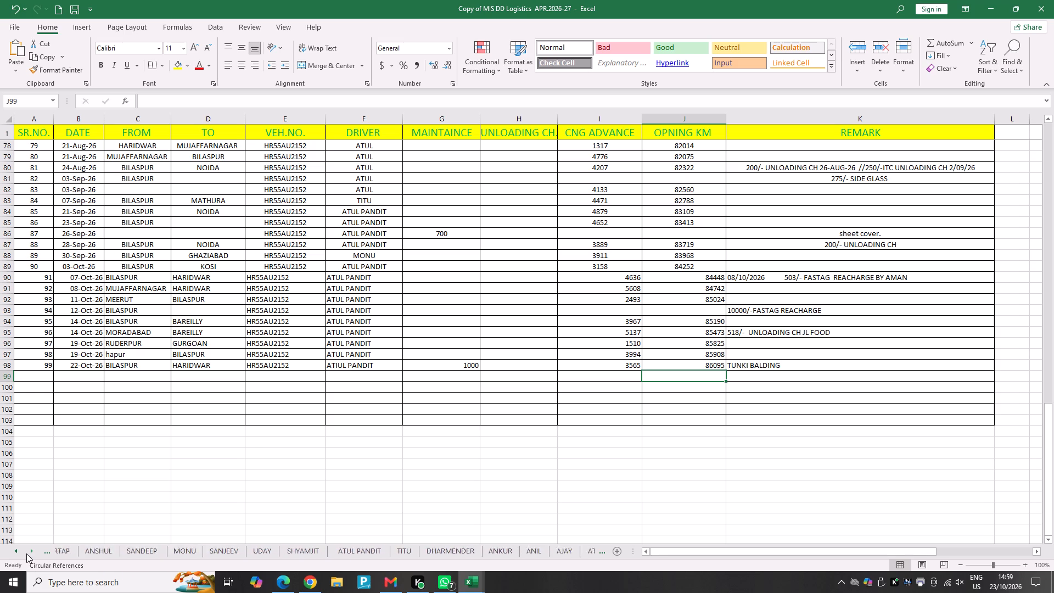
Add entry 70 to the ANKUR sheet, dated 22-Oct-26, with an amount of 500 and the remark SALARY ADVANCE.
click(277, 551)
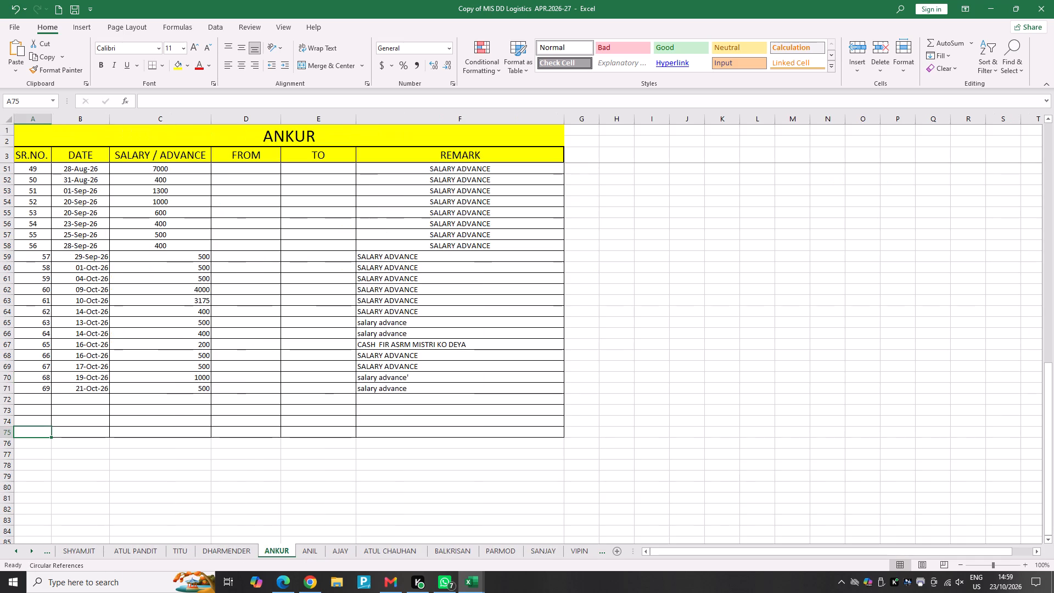
click(47, 399)
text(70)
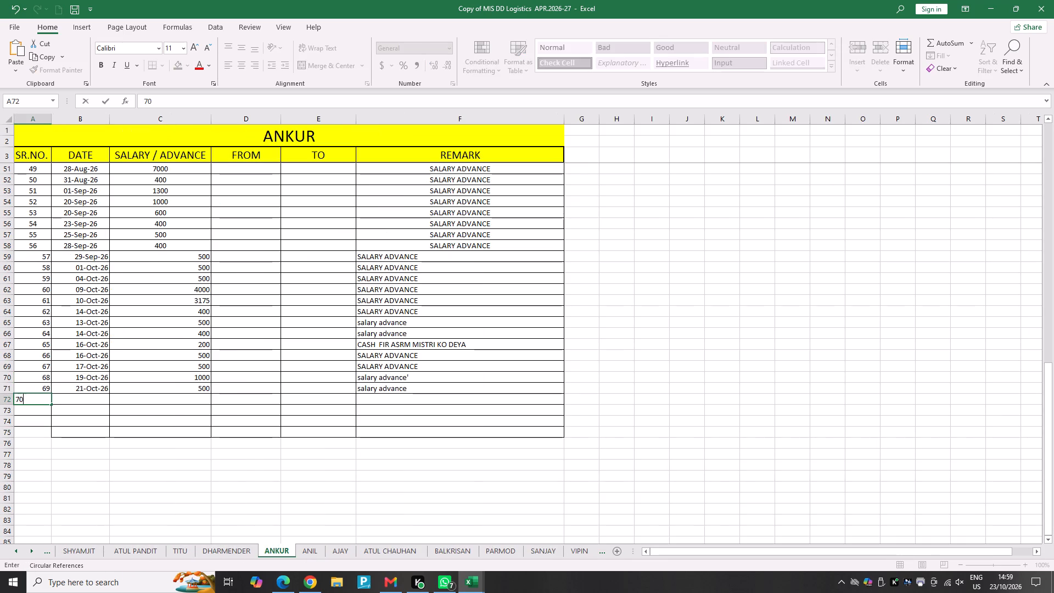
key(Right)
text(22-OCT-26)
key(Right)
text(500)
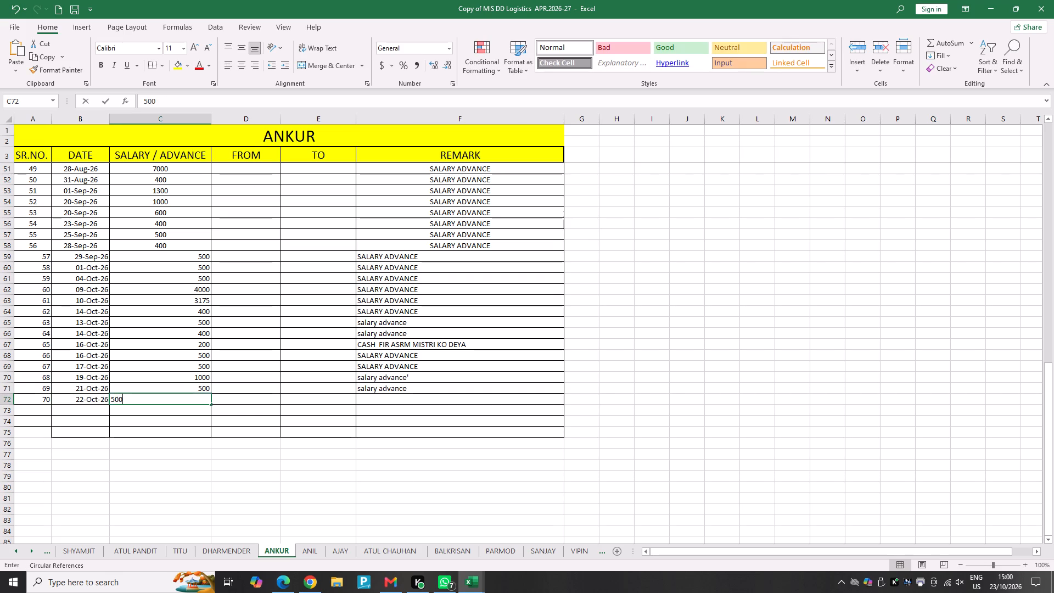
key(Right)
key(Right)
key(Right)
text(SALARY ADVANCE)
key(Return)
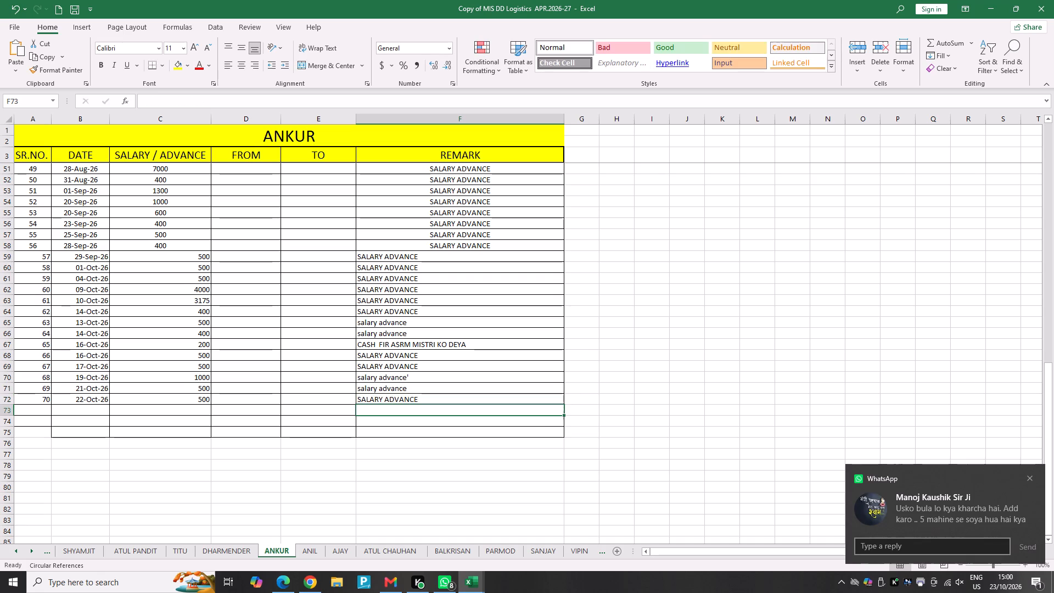
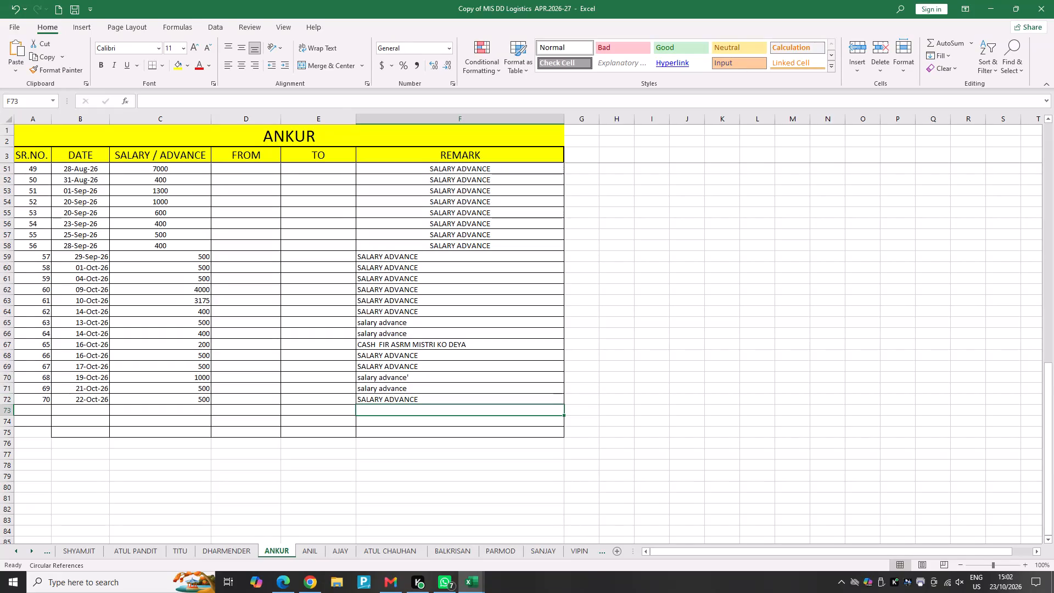
On vehicle sheet 2152, start the next trip row with serial number 100 and date 22-OCT-26.
click(9, 551)
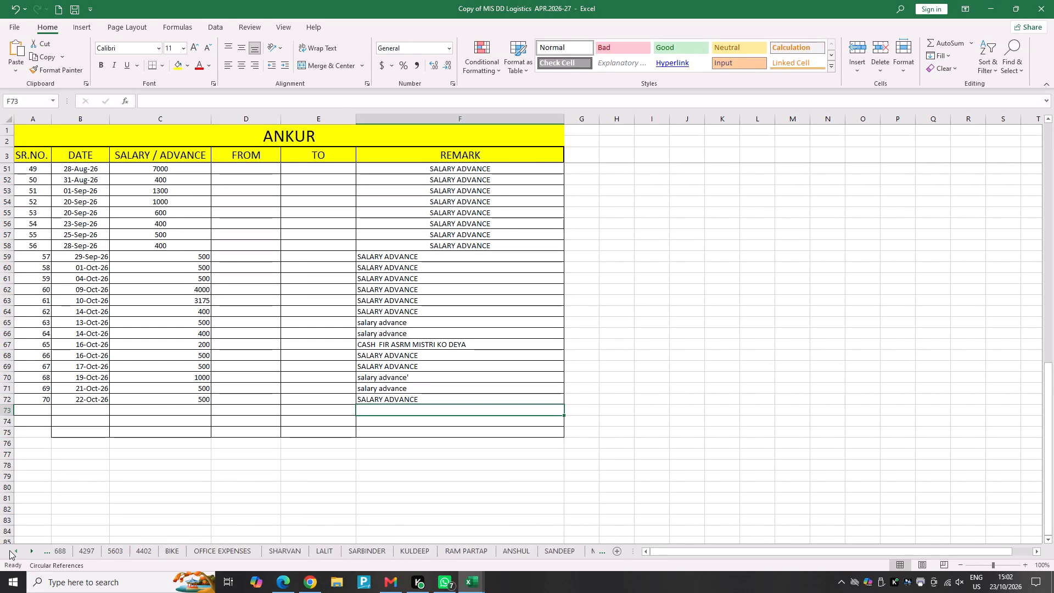
double_click(6, 553)
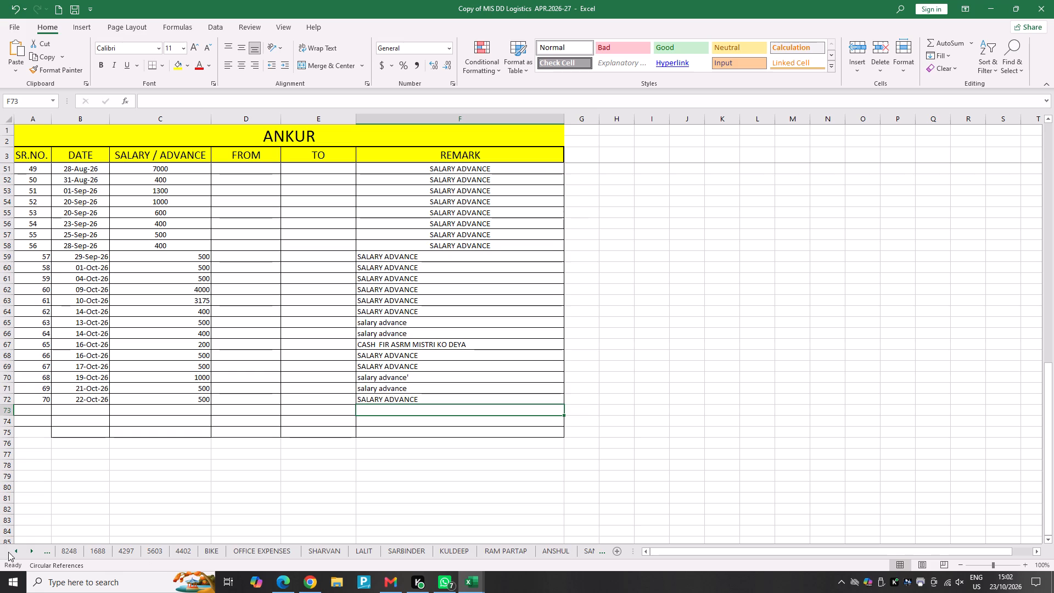
triple_click(18, 549)
click(18, 549)
double_click(16, 549)
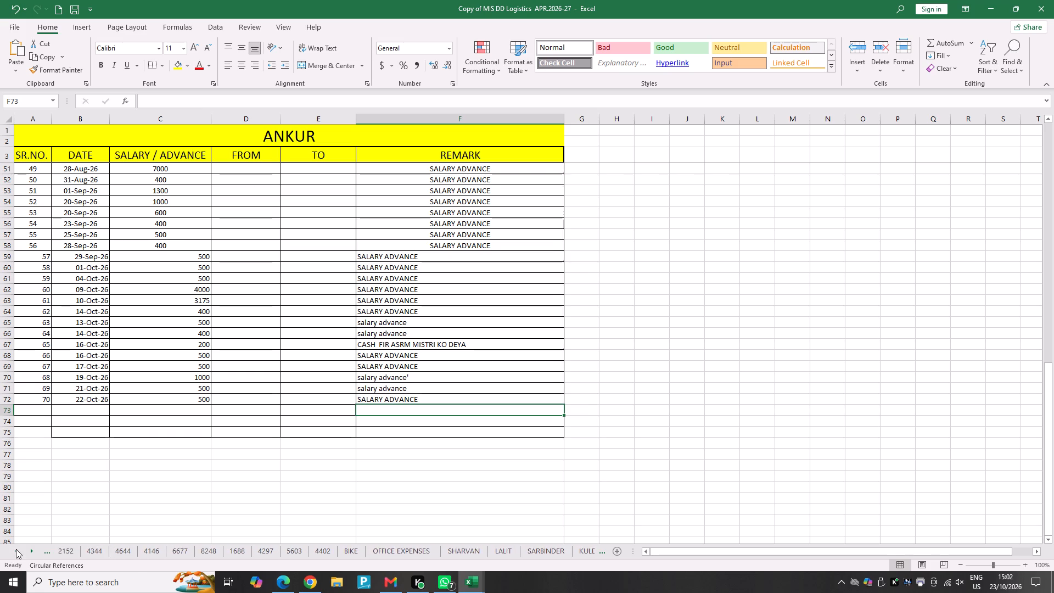
click(104, 556)
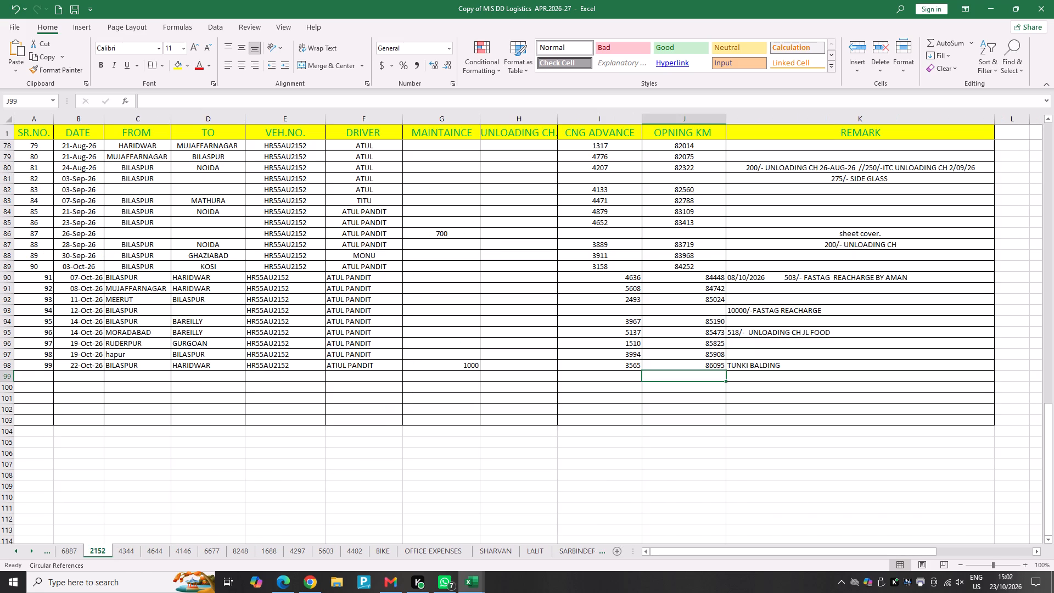
click(37, 367)
click(37, 375)
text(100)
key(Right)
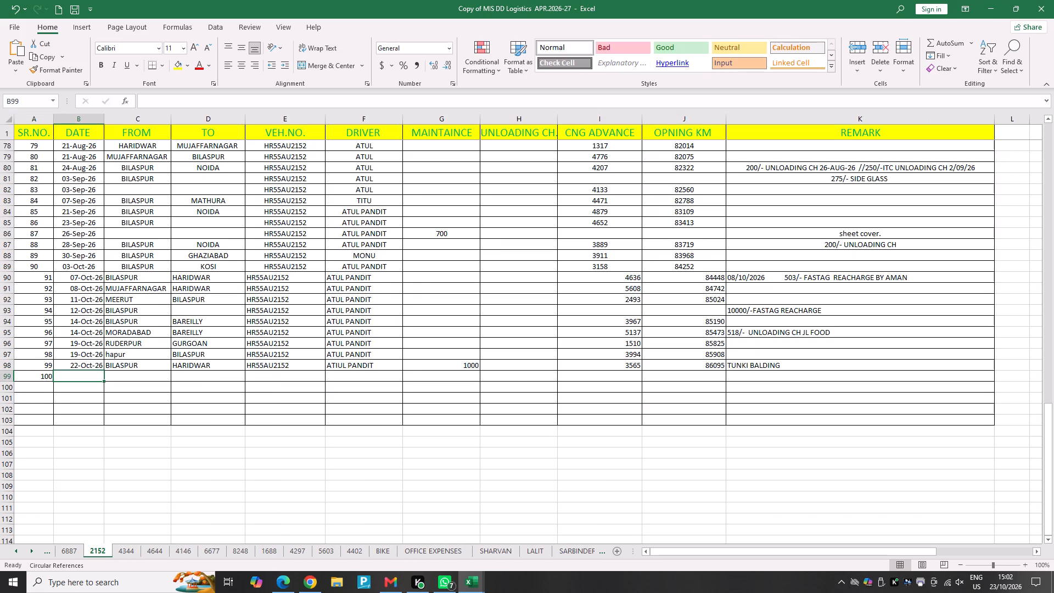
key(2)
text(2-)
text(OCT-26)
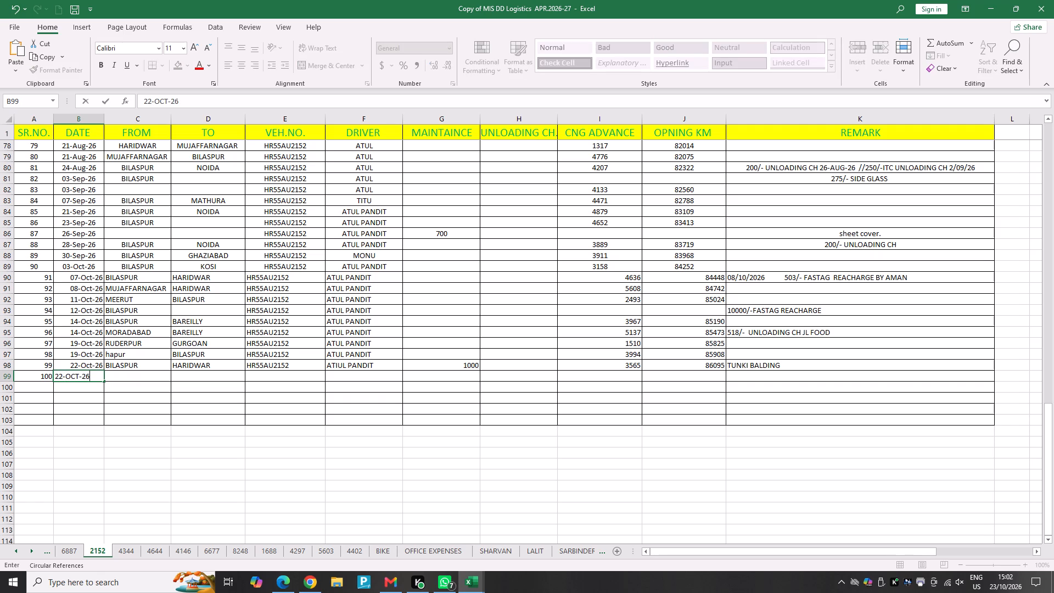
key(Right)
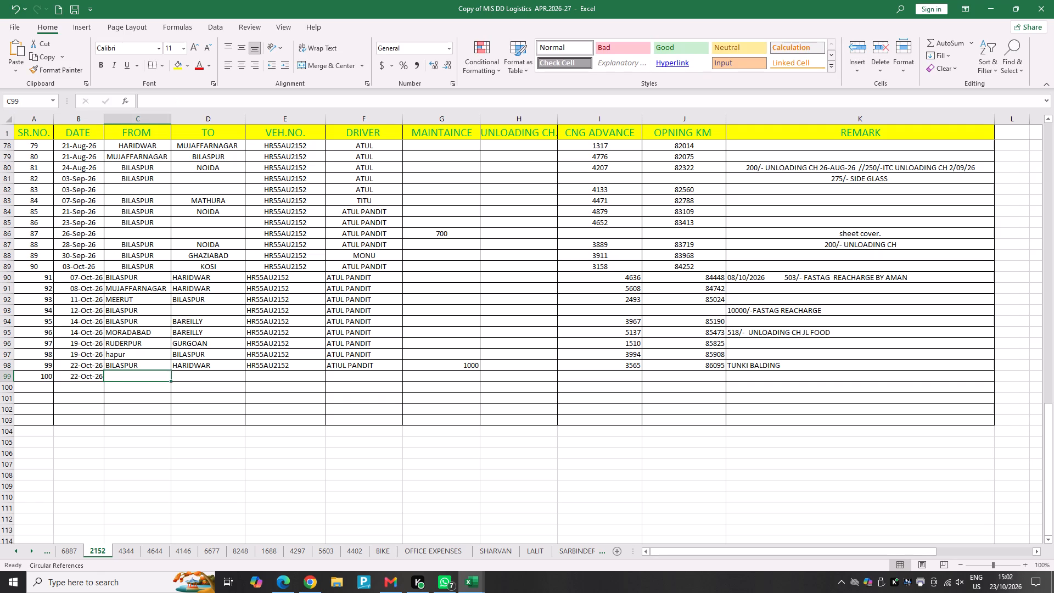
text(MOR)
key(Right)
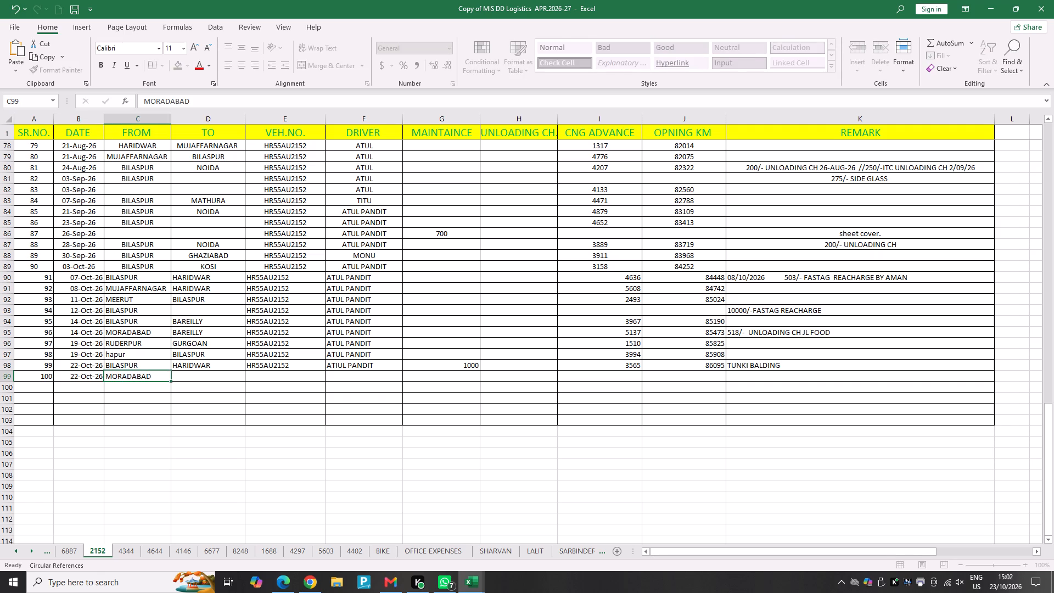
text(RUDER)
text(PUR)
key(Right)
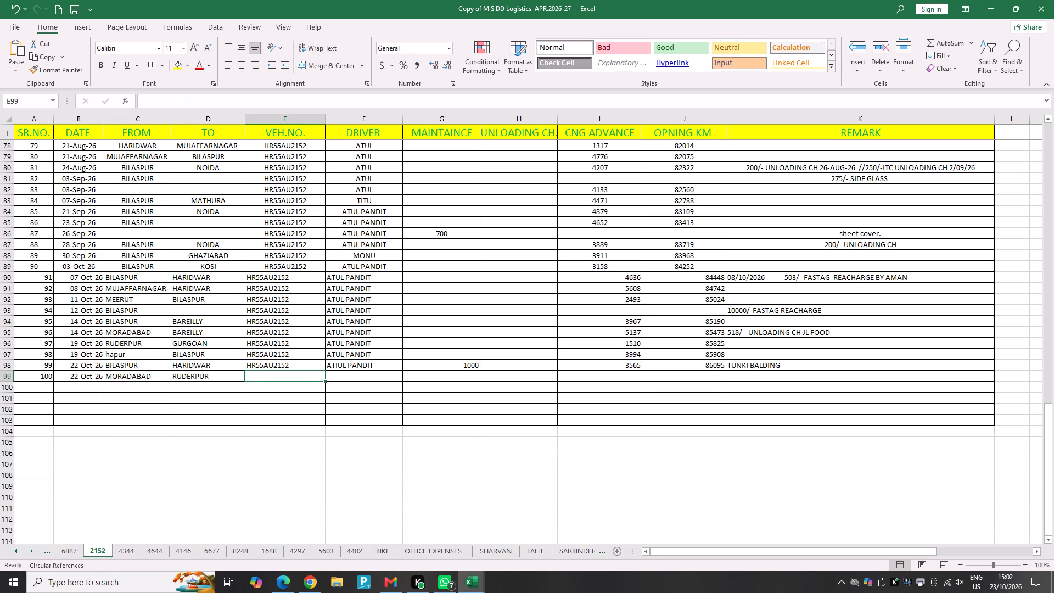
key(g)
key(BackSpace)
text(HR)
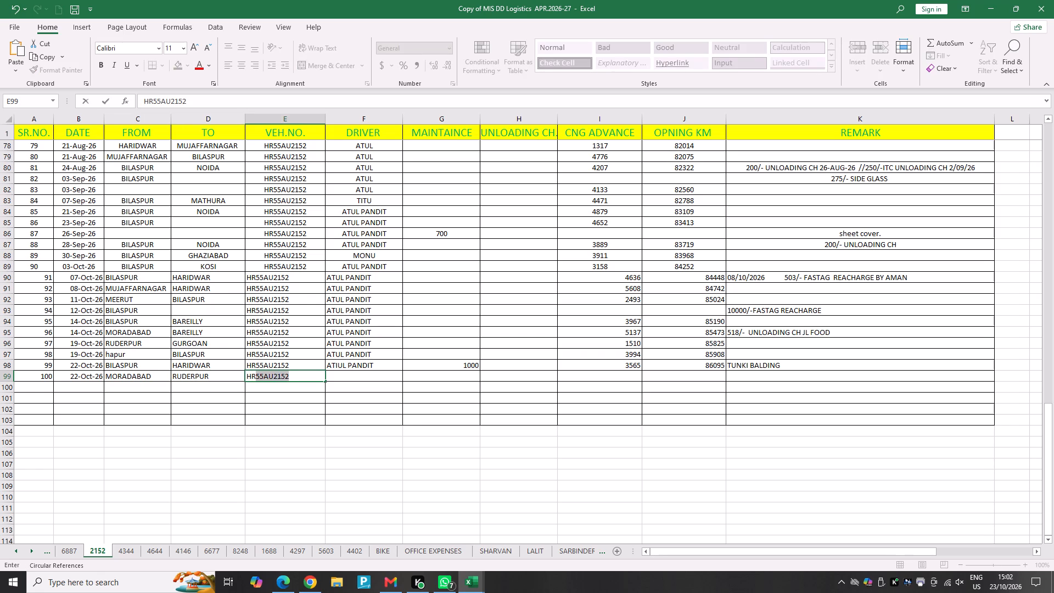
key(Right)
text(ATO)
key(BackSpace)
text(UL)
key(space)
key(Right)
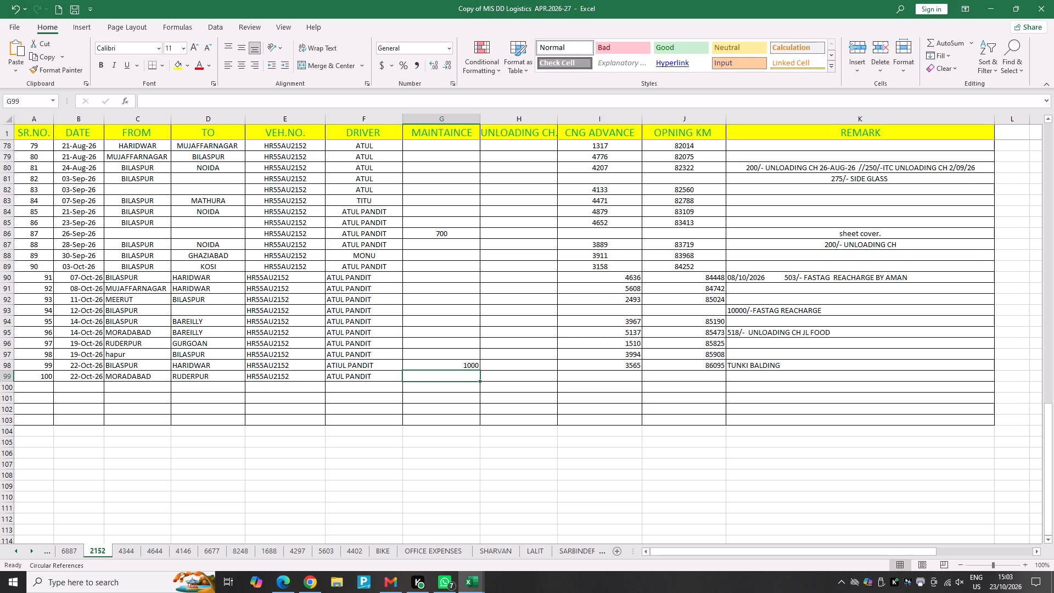
Enter a CNG advance of 5082 and an opening KM of 86385 for trip 100.
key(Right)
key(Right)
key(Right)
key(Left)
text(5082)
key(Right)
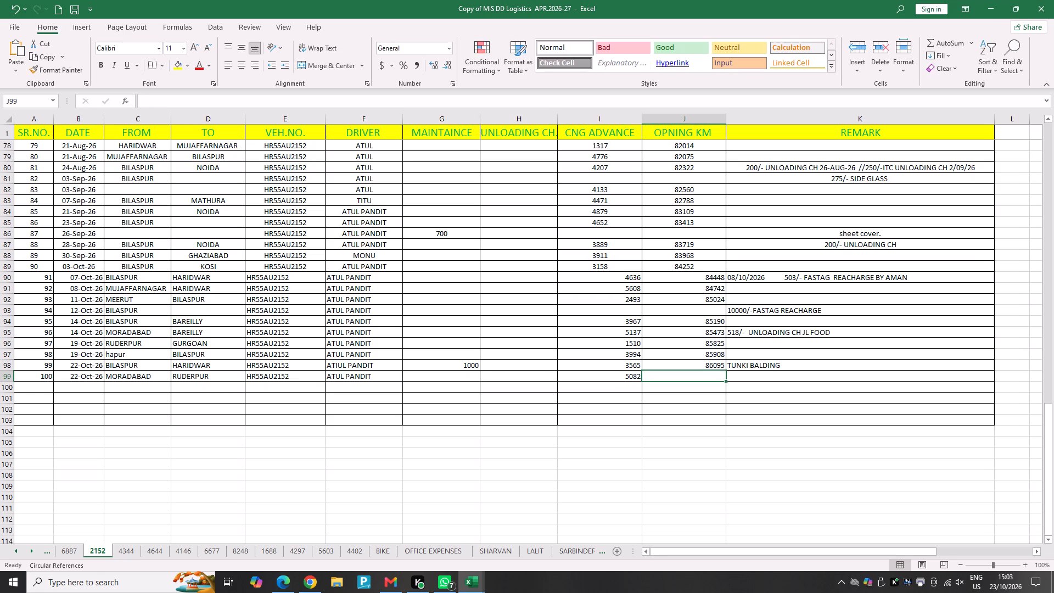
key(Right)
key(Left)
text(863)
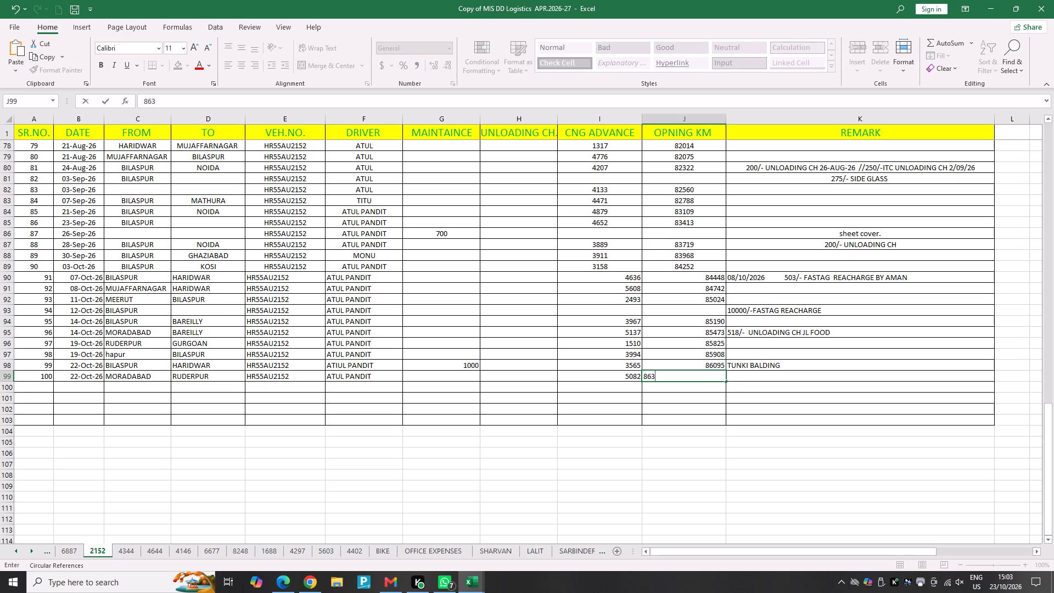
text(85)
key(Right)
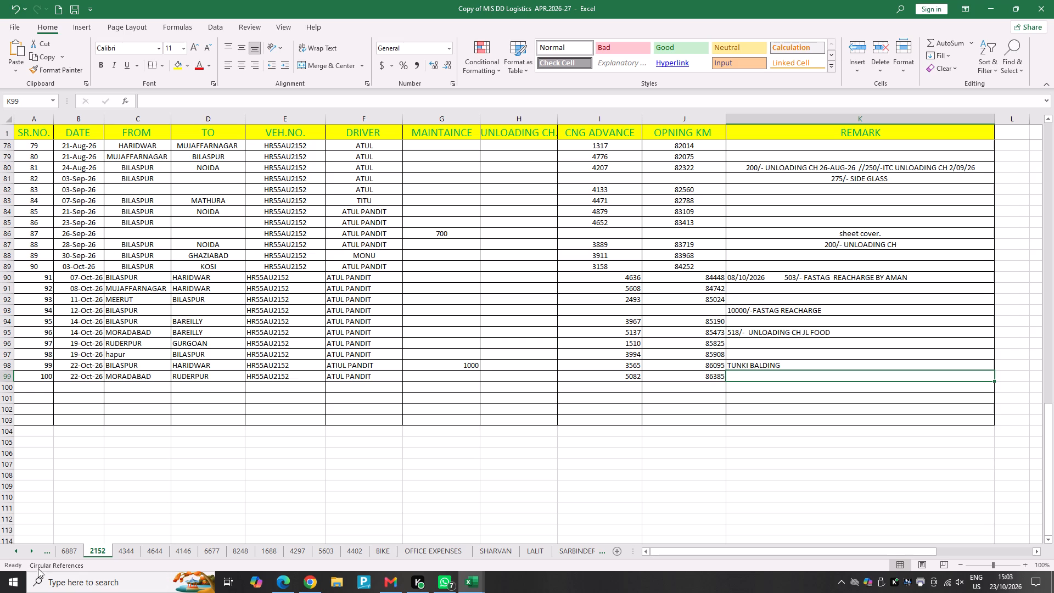
On the salary sheet titled ATUL, fill serial 61 with date 22-OCT-26 and an advance of 1000.
click(33, 550)
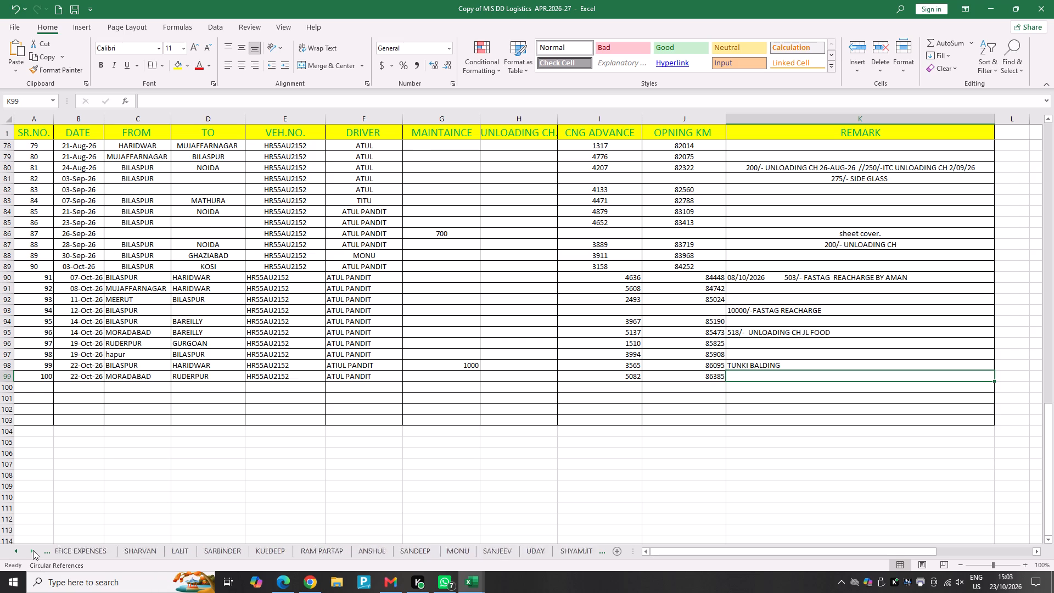
click(33, 550)
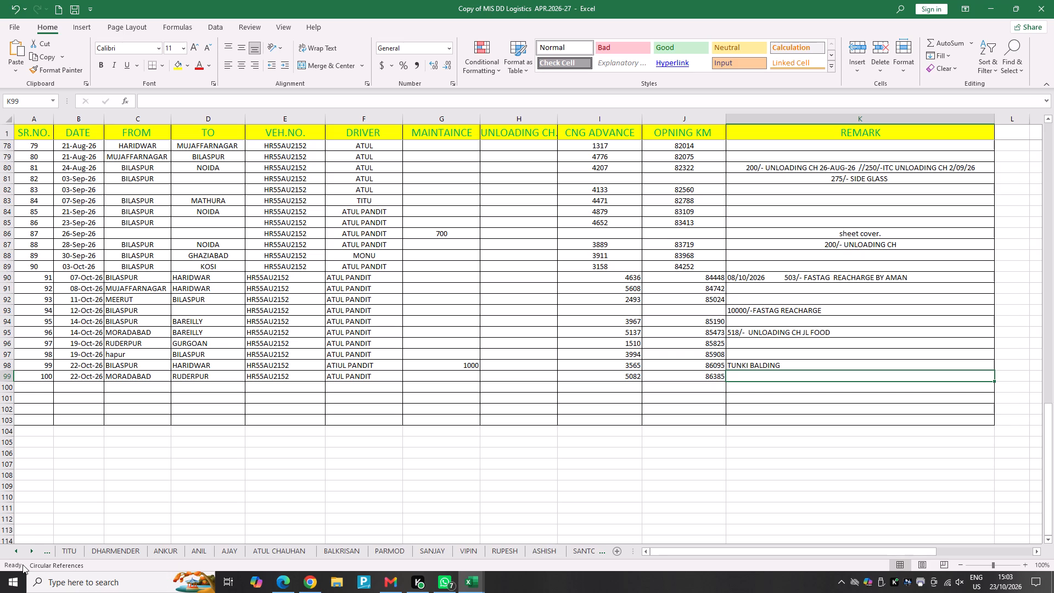
click(29, 551)
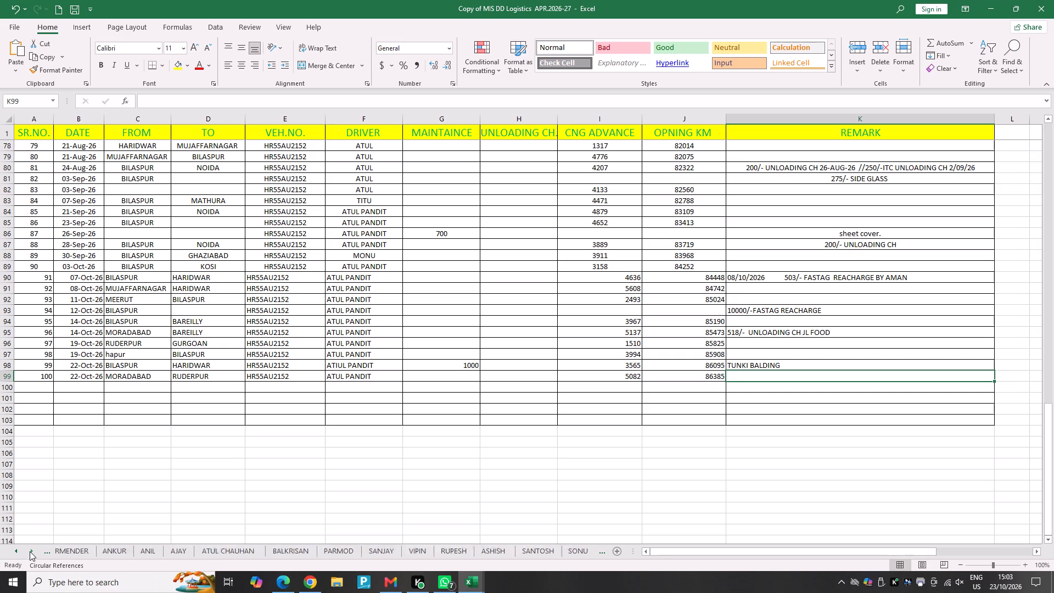
click(30, 551)
click(10, 551)
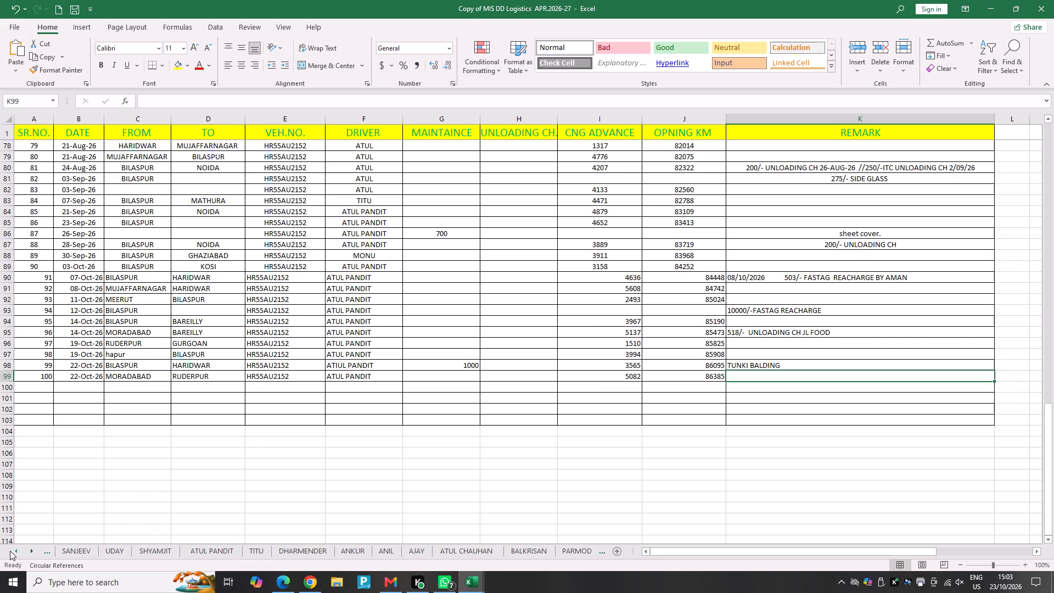
click(10, 551)
click(10, 551)
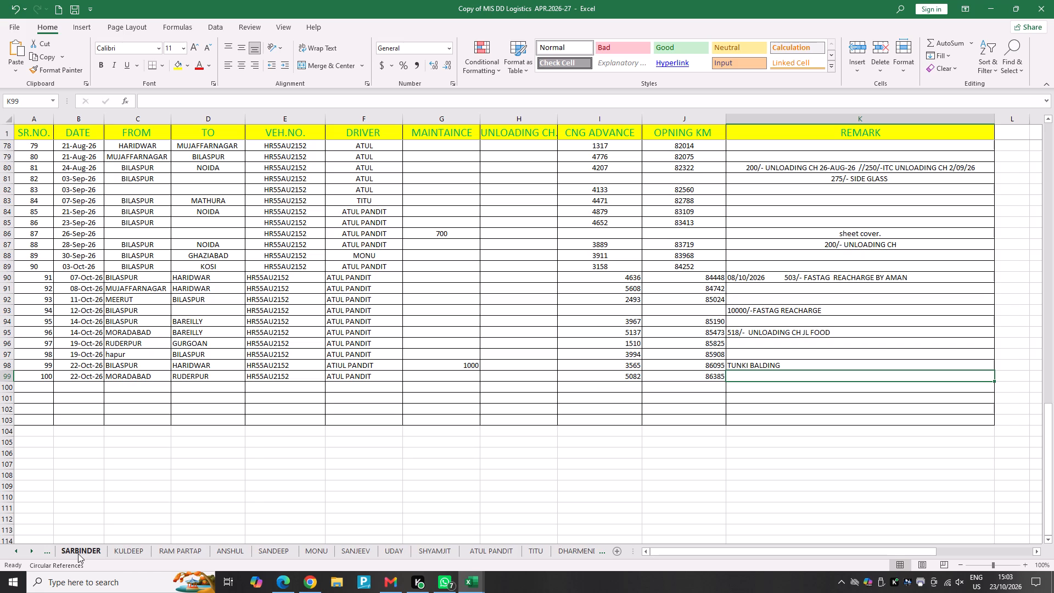
click(38, 553)
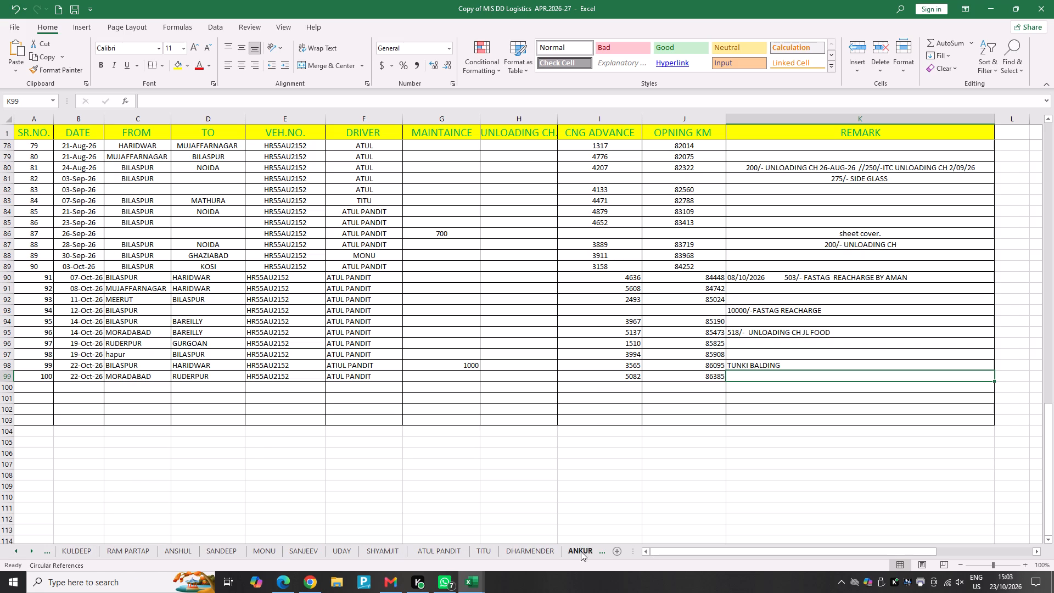
click(435, 550)
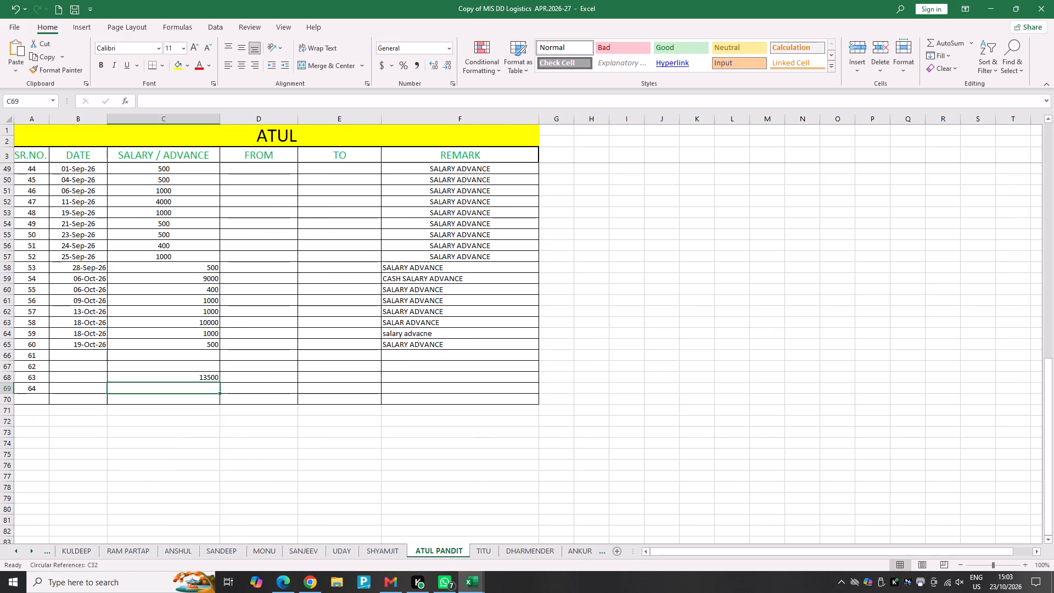
click(91, 353)
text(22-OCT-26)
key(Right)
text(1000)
Enter the remark SALARY ADVANCE for serial 61 on the ATUL salary sheet.
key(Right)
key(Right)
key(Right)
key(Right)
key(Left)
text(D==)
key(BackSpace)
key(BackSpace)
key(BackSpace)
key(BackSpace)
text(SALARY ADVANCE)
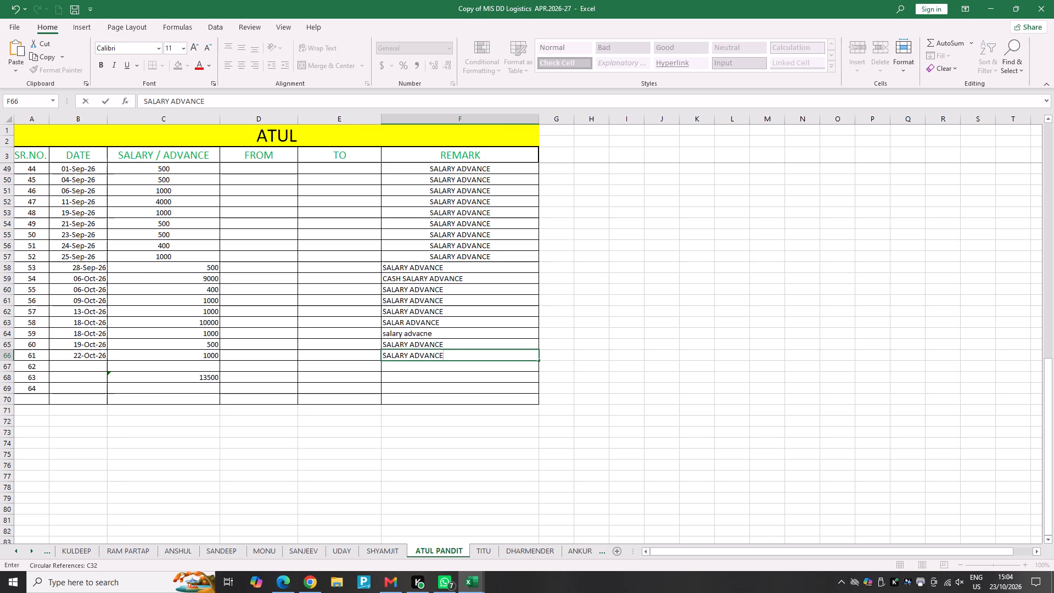
On vehicle sheet 4344, enter the date 23-OCT-26 for serial 88.
click(15, 552)
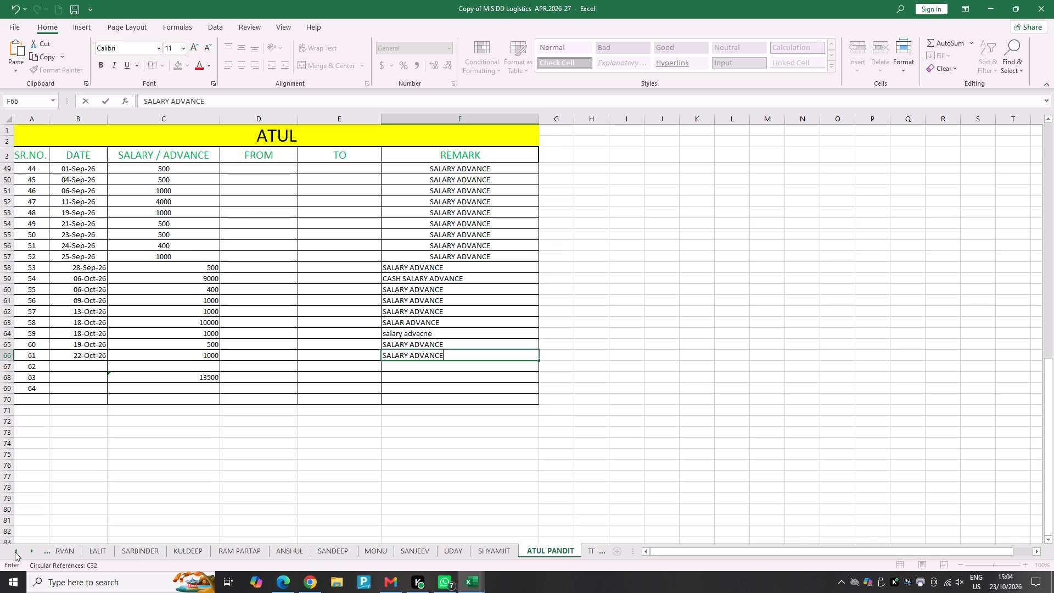
double_click(15, 552)
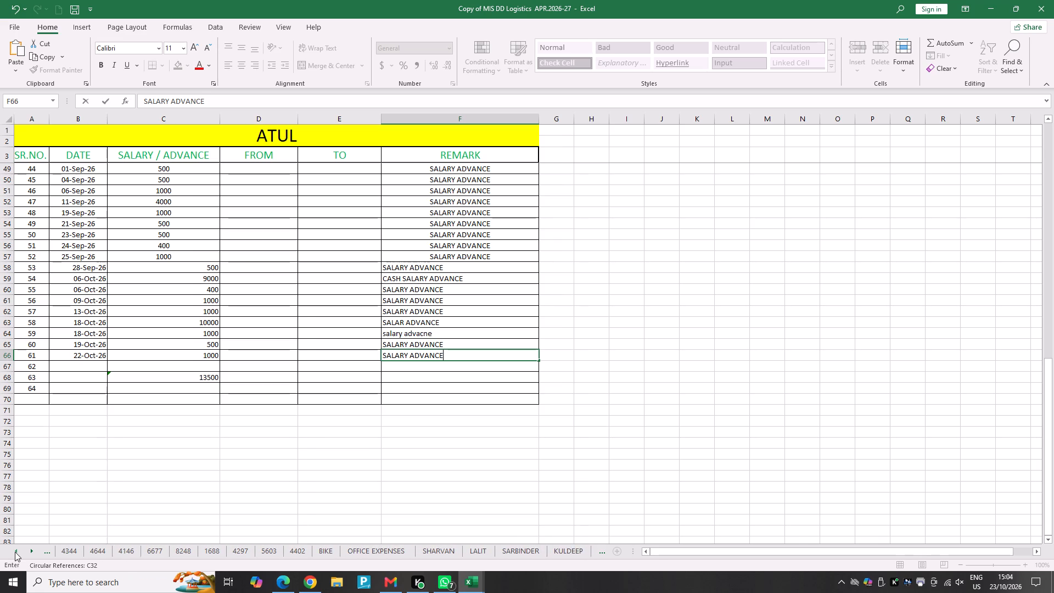
click(15, 552)
click(95, 551)
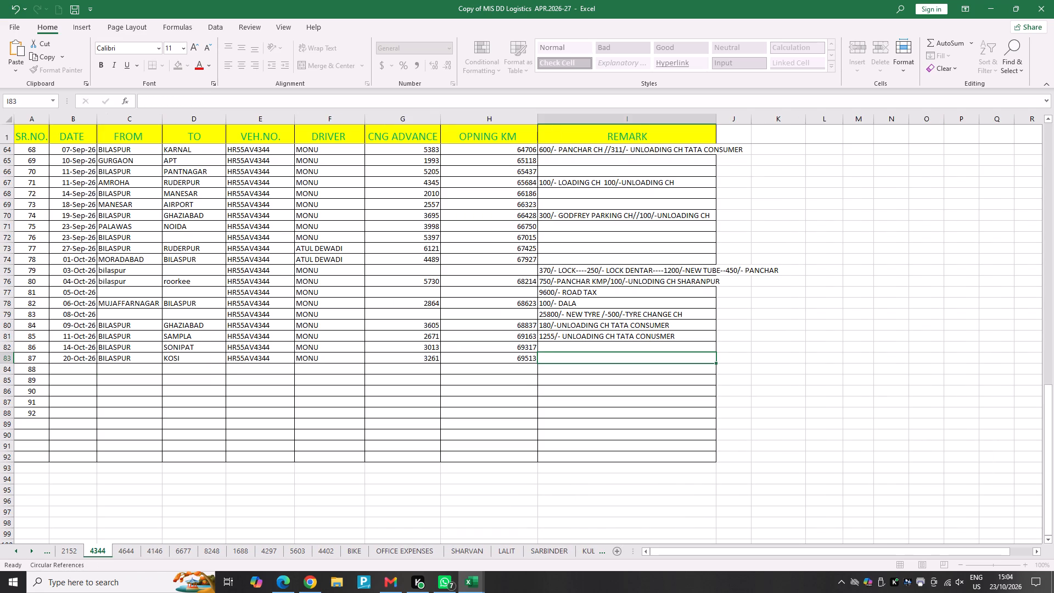
click(82, 363)
click(84, 368)
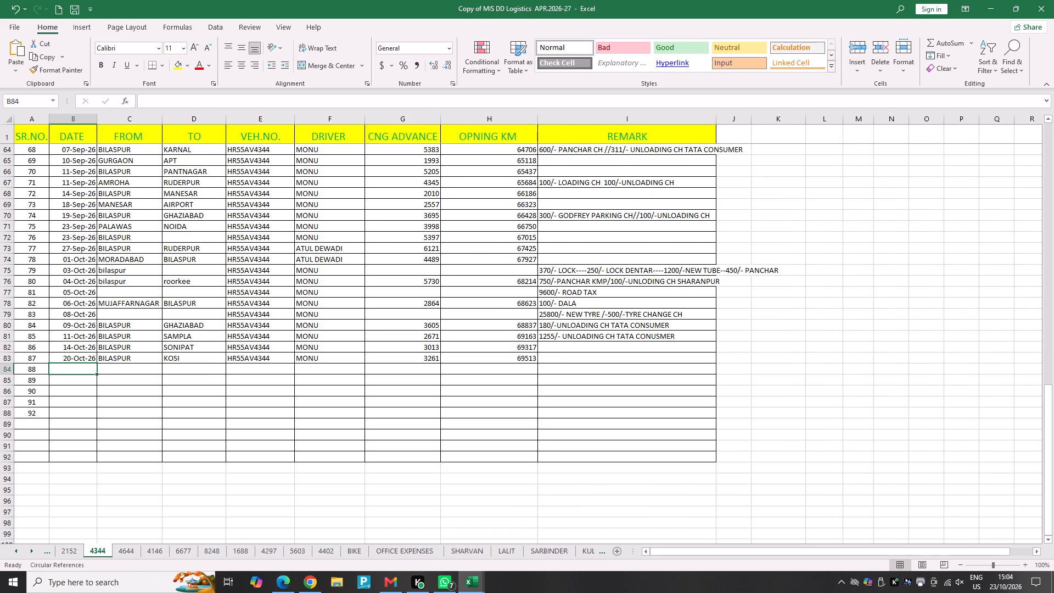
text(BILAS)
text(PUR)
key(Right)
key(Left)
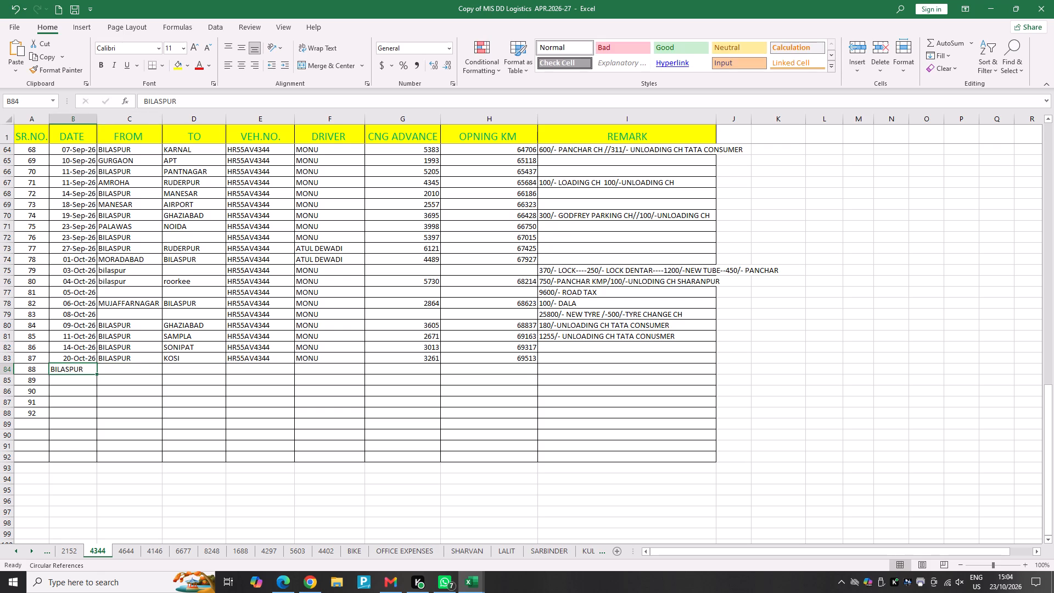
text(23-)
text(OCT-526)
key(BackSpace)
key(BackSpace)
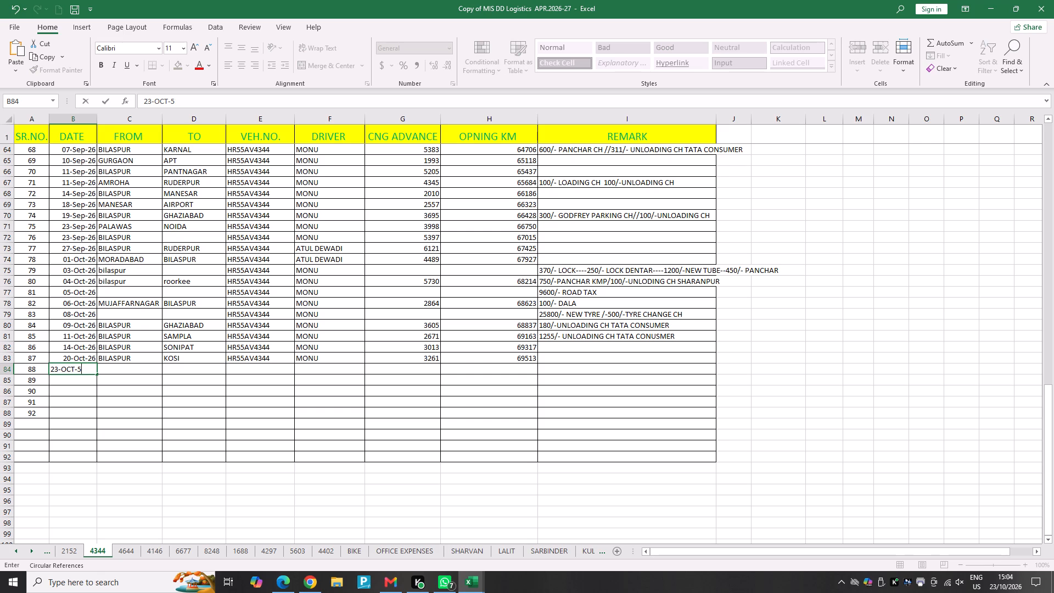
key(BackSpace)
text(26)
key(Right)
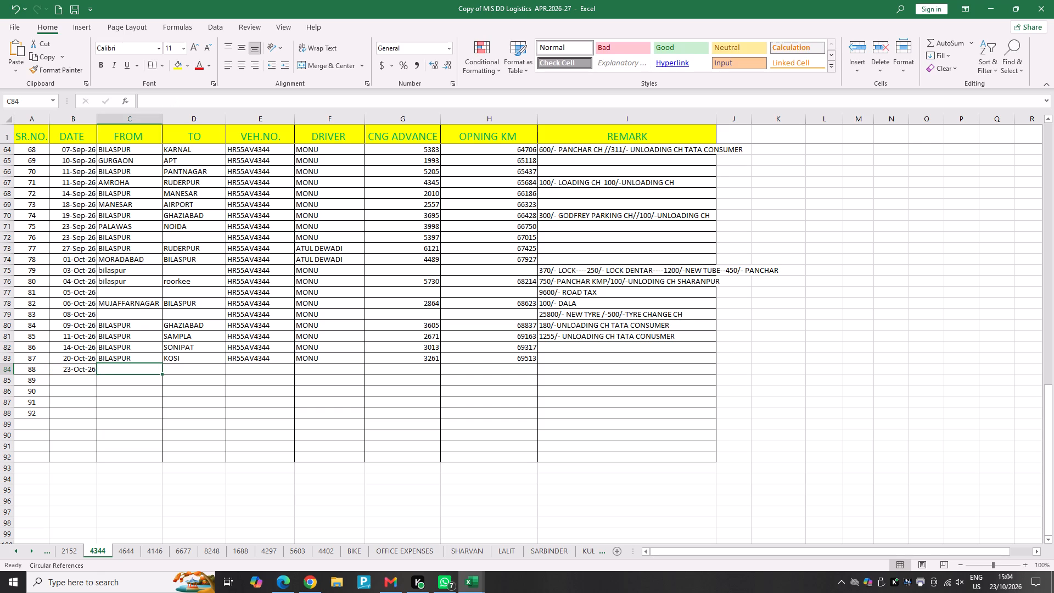
Enter BILASPUR as the origin of trip 88 on sheet 4344.
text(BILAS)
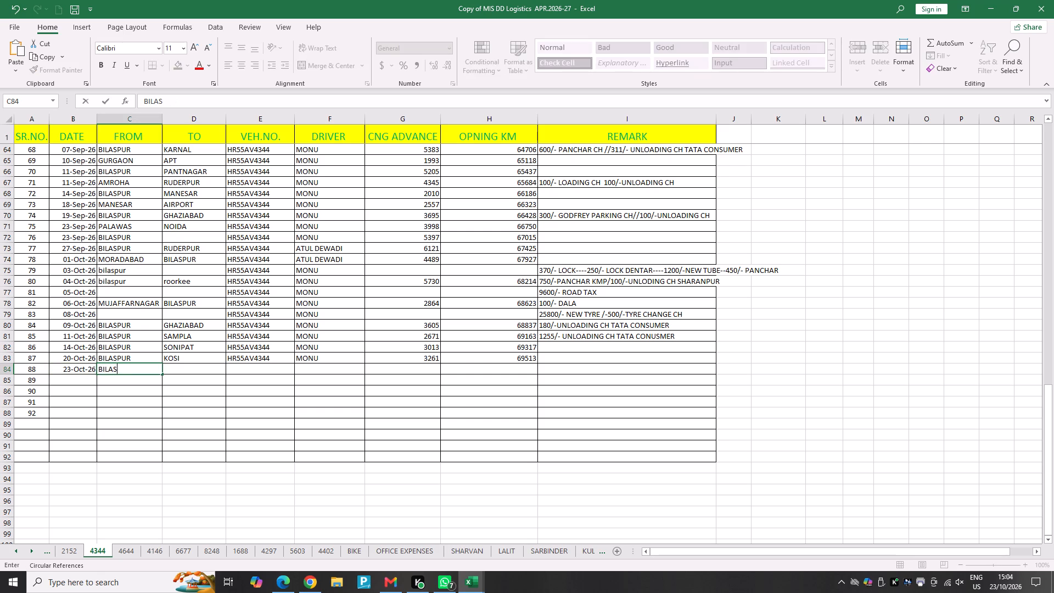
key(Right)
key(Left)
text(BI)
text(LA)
Complete the route of trip 88 on sheet 4344 with origin BILASPUR and destination SONIPAT.
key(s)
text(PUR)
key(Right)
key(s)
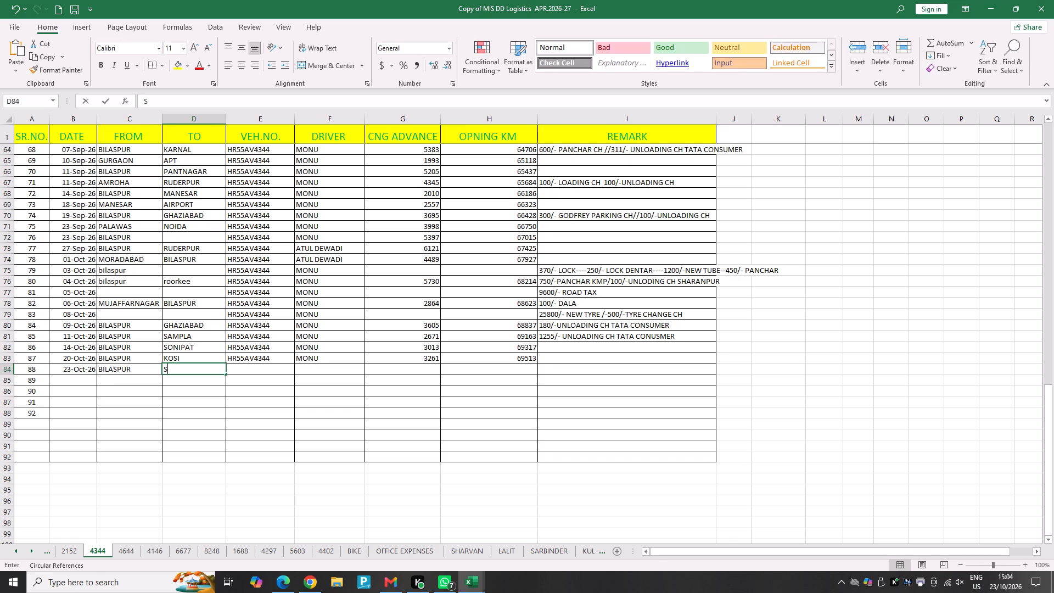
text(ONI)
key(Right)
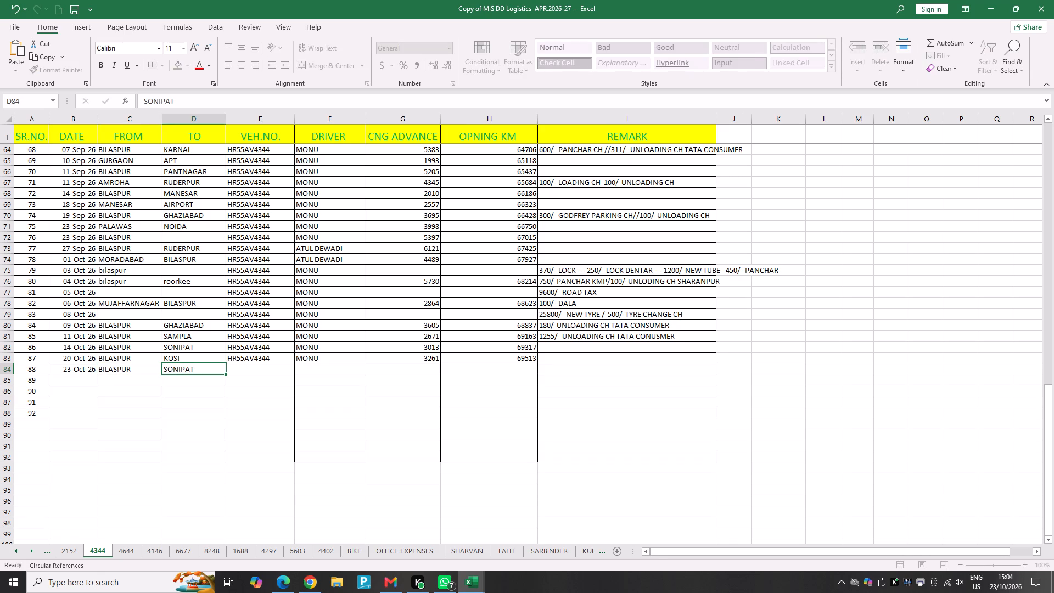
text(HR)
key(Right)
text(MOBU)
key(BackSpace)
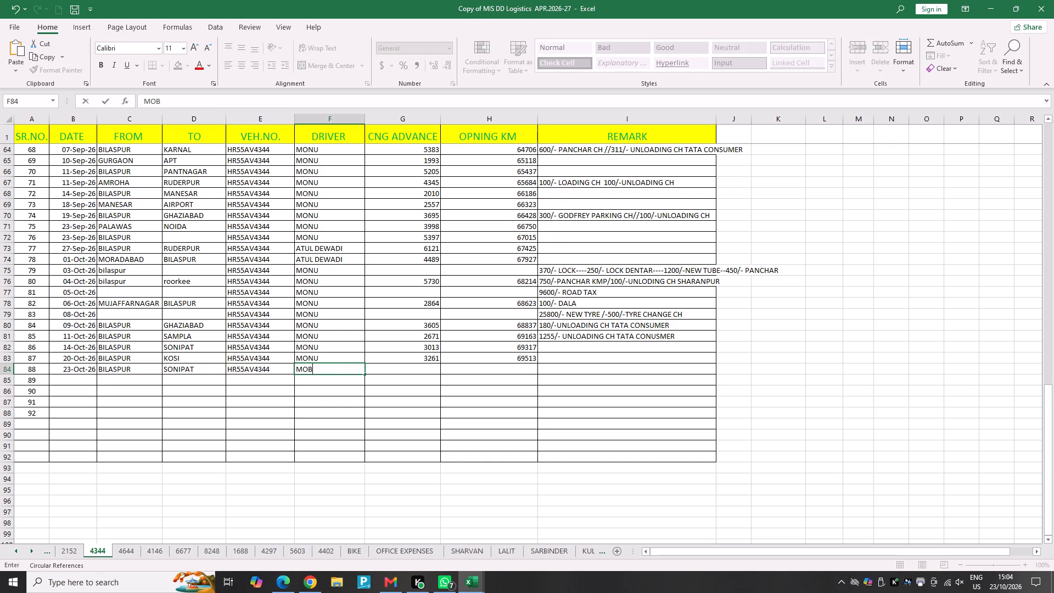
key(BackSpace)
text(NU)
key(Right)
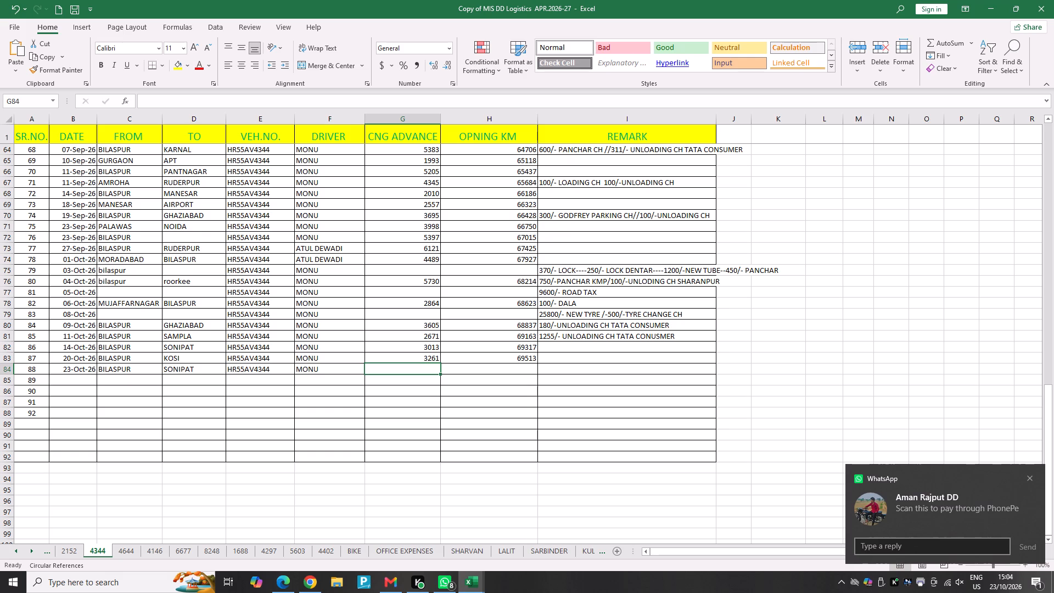
Enter a CNG advance of 2840 and an opening KM of 69707 for trip 88 on sheet 4344.
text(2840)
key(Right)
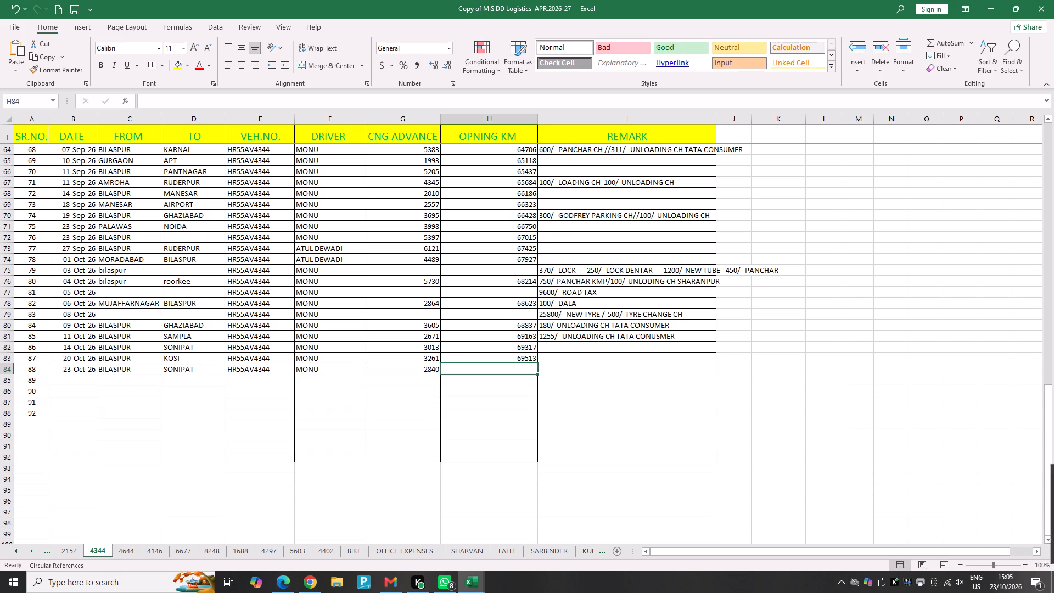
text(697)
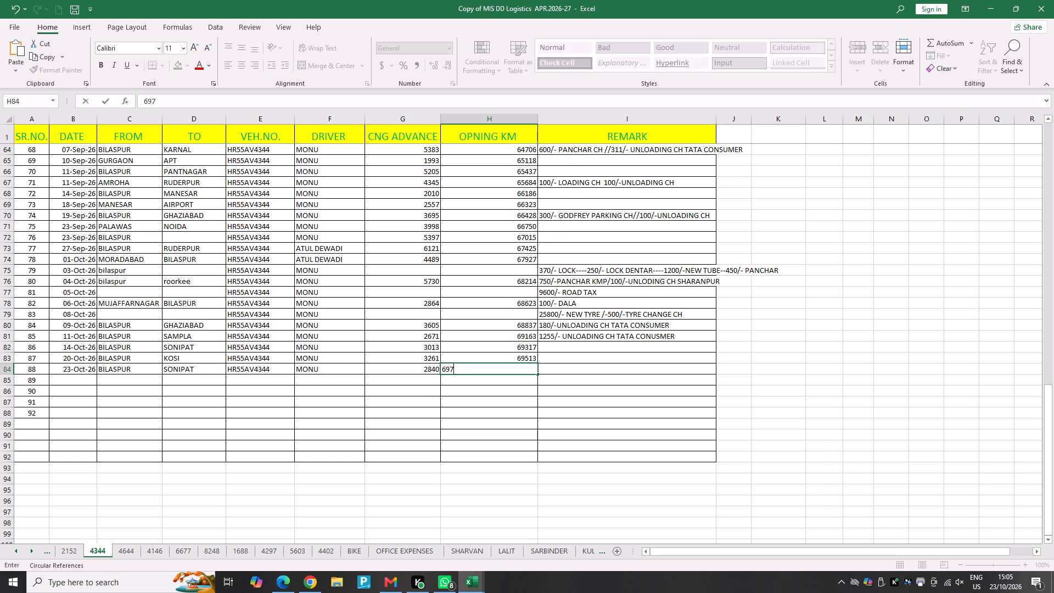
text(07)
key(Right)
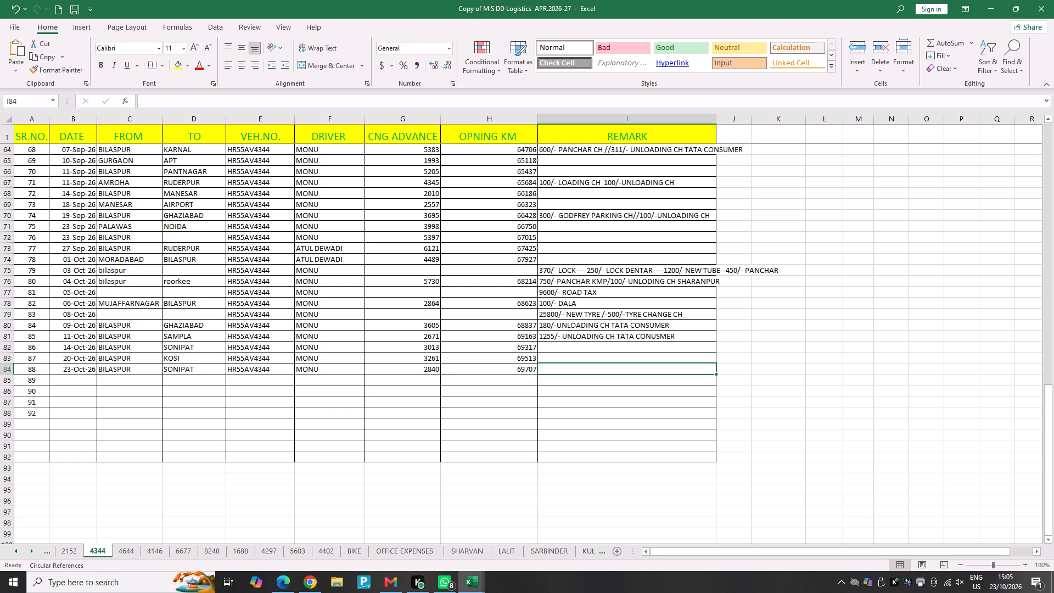
Bring the workbook's driver-named sheets into reach.
click(29, 551)
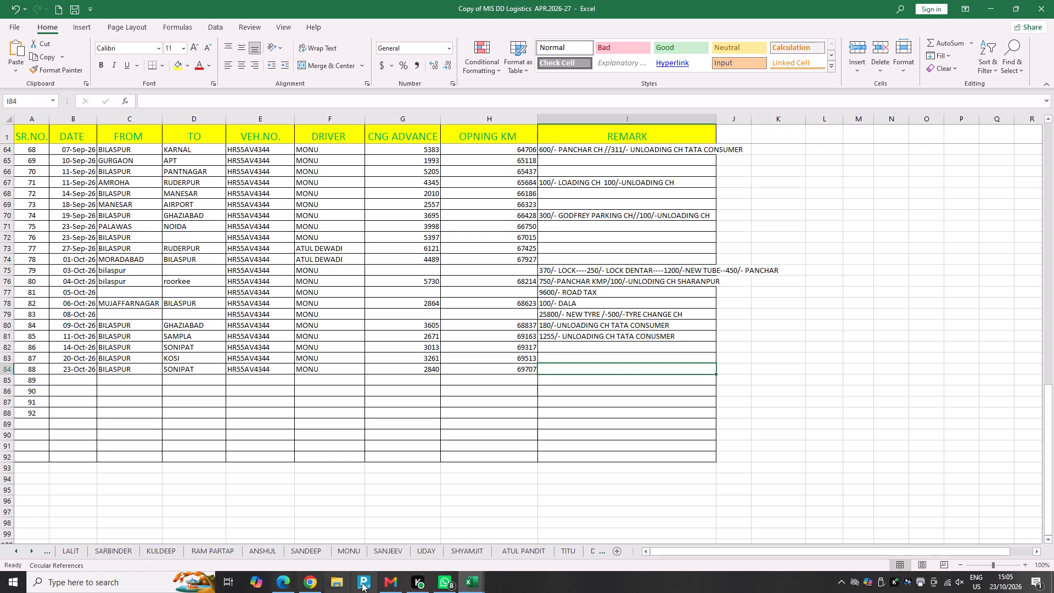
On the MONU salary sheet, fill serial 70 with date 23-OCT-59 and an advance of 400.
click(338, 553)
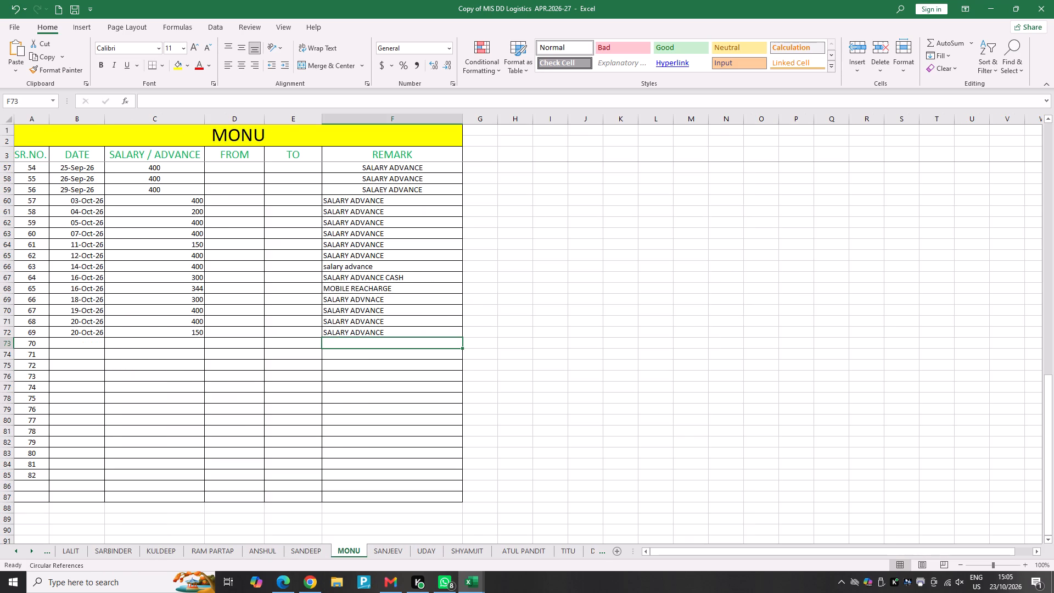
click(85, 341)
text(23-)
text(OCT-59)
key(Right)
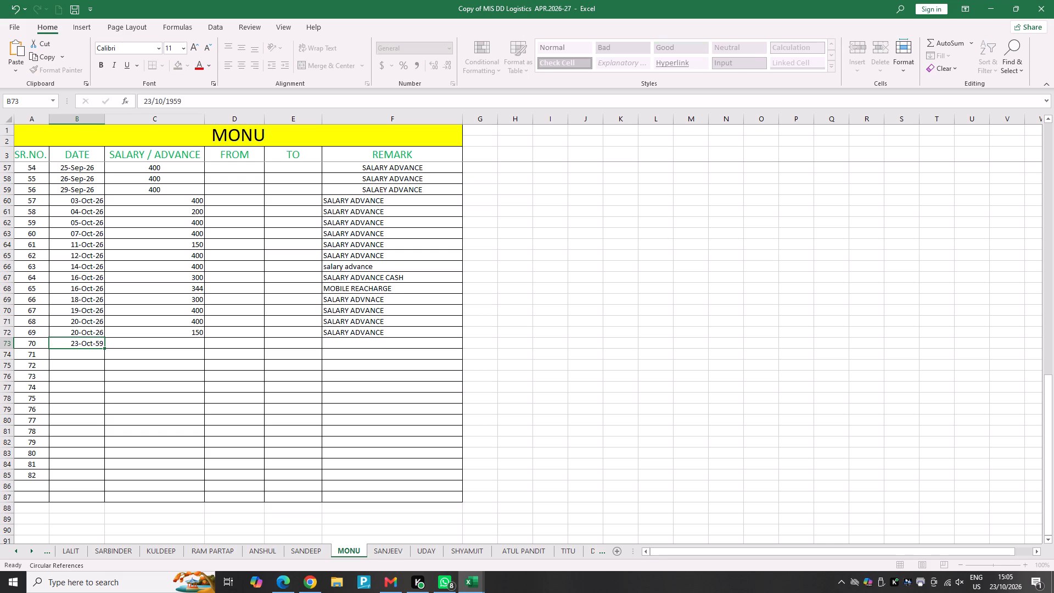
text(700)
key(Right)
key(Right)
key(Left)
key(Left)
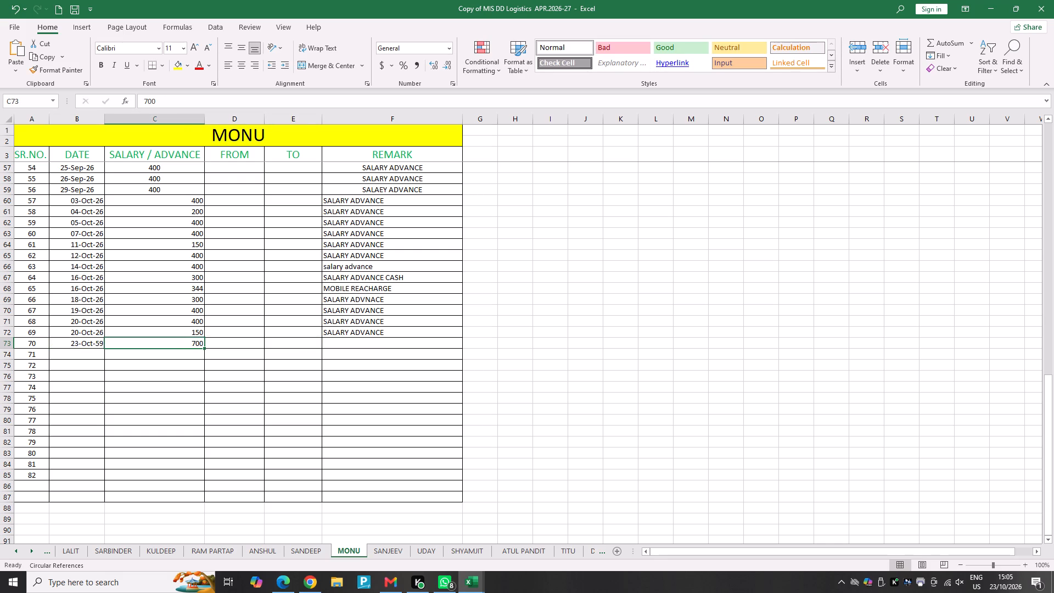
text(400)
Enter the remark SALARY ADVANCE for serial 70 on the MONU sheet.
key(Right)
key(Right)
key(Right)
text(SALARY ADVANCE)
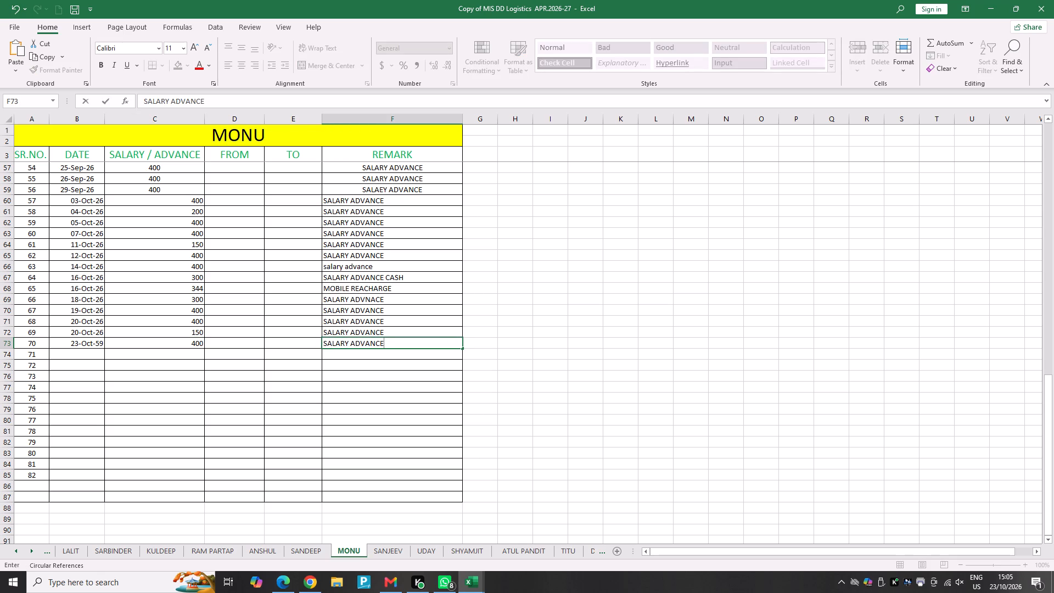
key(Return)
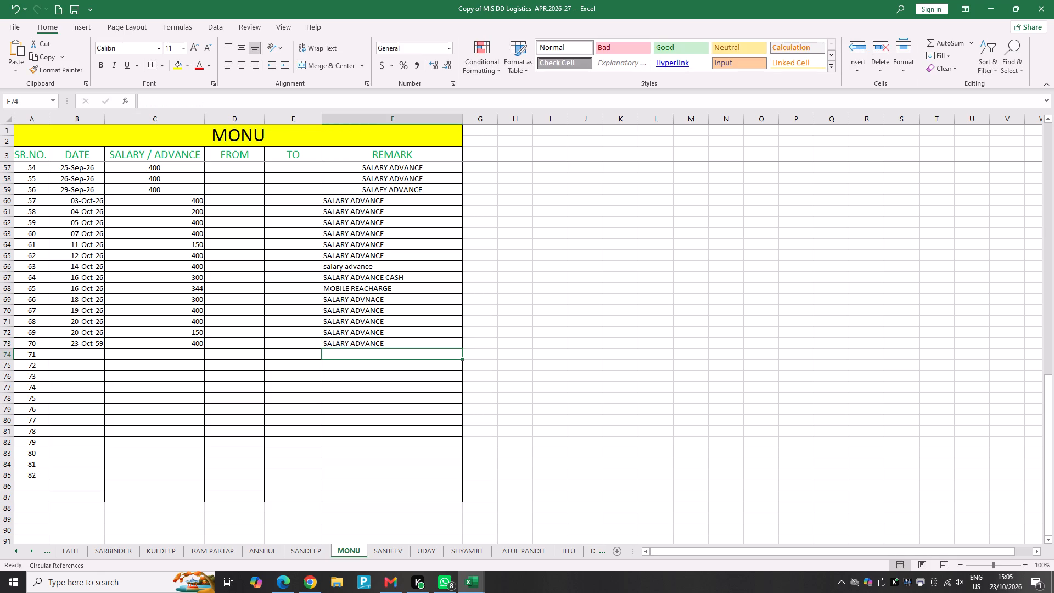
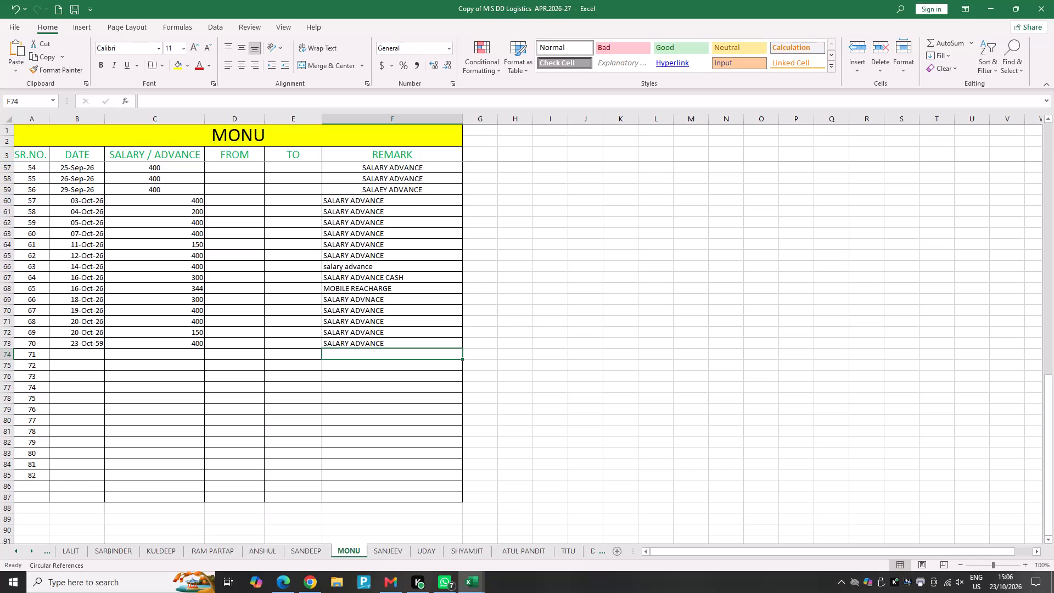
Save the workbook with the new MONU salary advance entry.
key(space)
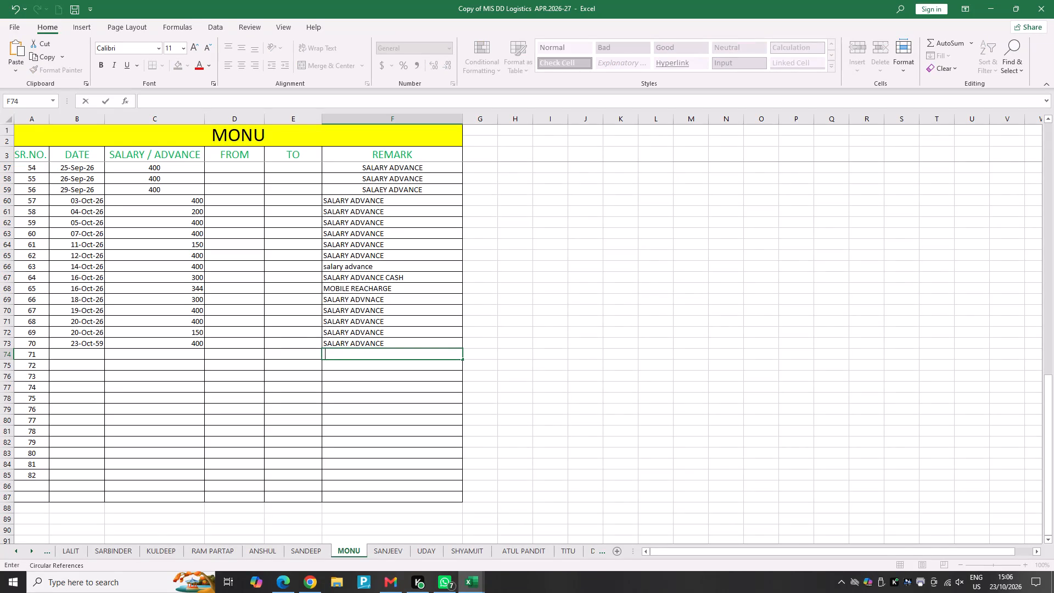
key(ctrl+s)
key(ctrl+s)
key(ctrl+s)
key(ctrl+s)
key(ctrl+s)
key(ctrl+s)
key(ctrl+s)
key(ctrl+s)
key(ctrl+s)
key(ctrl+s)
key(ctrl+s)
key(ctrl+s)
key(ctrl+s)
key(ctrl+s)
key(ctrl+s)
key(ctrl+s)
key(ctrl+s)
key(ctrl+s)
key(ctrl+s)
key(ctrl+s)
key(ctrl+s)
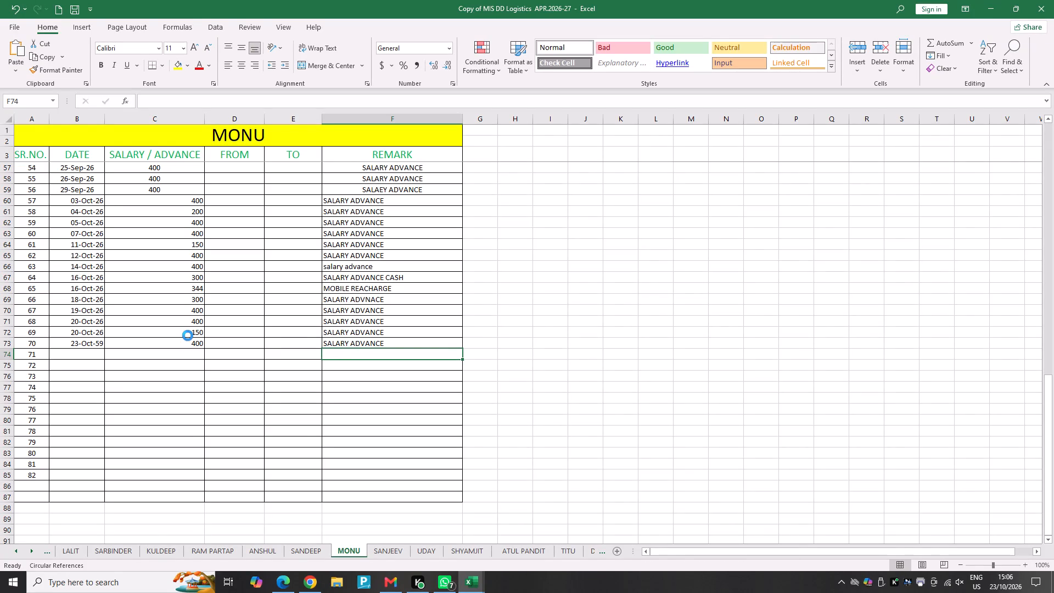
Go back from the MONU sheet towards the vehicle sheets earlier in the workbook.
click(17, 549)
triple_click(17, 549)
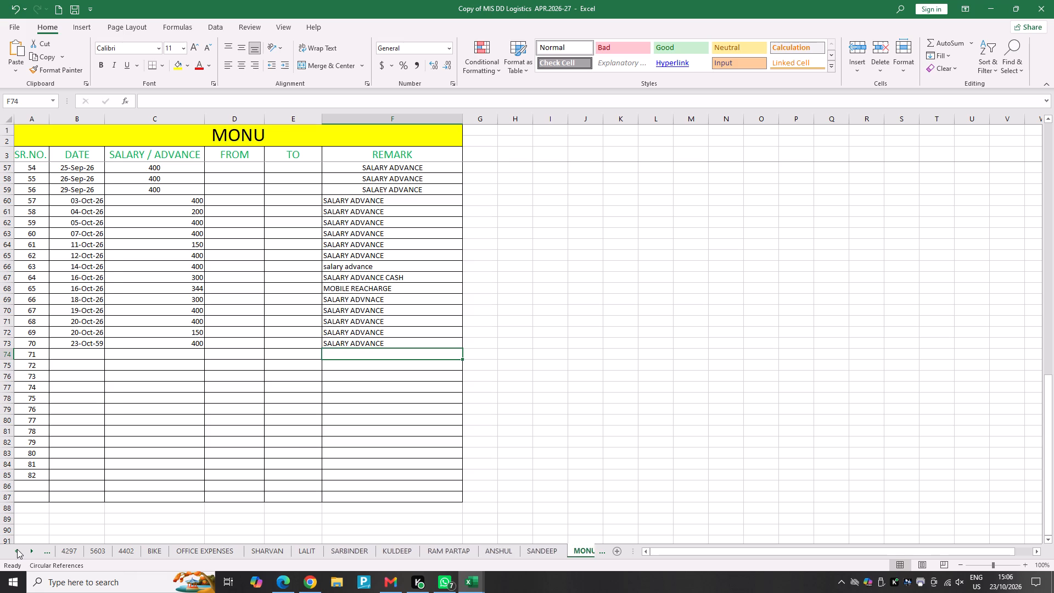
click(17, 549)
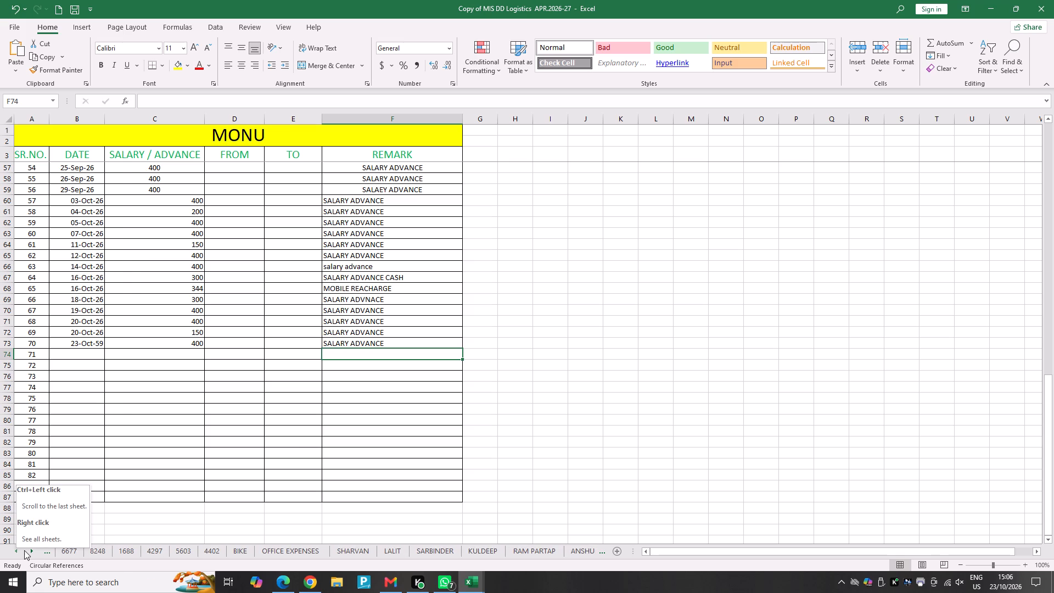
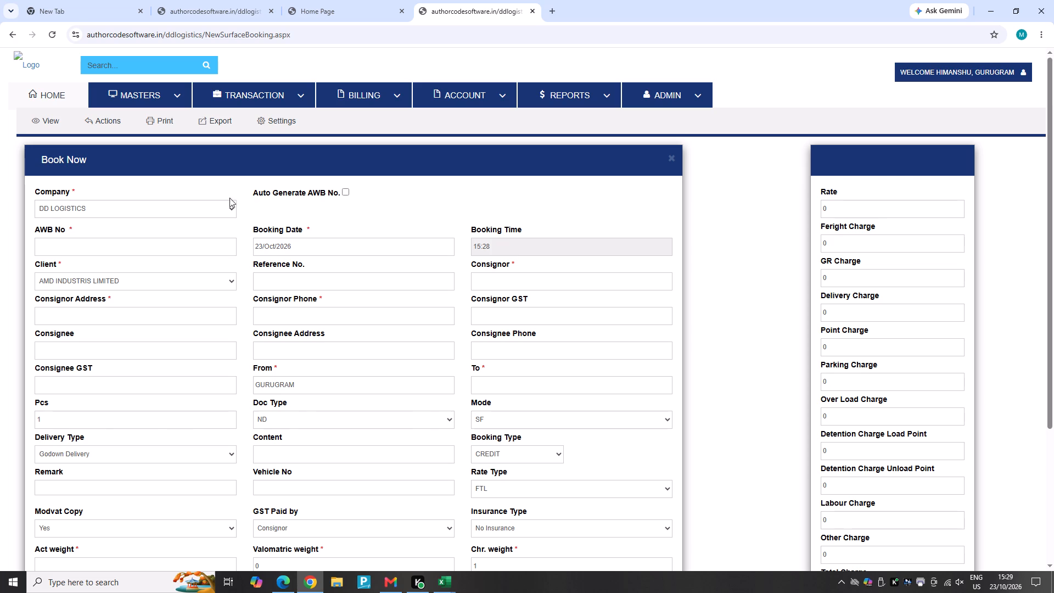
Open the AWB number for entry on the DD Logistics surface booking form in Chrome.
click(83, 258)
click(113, 240)
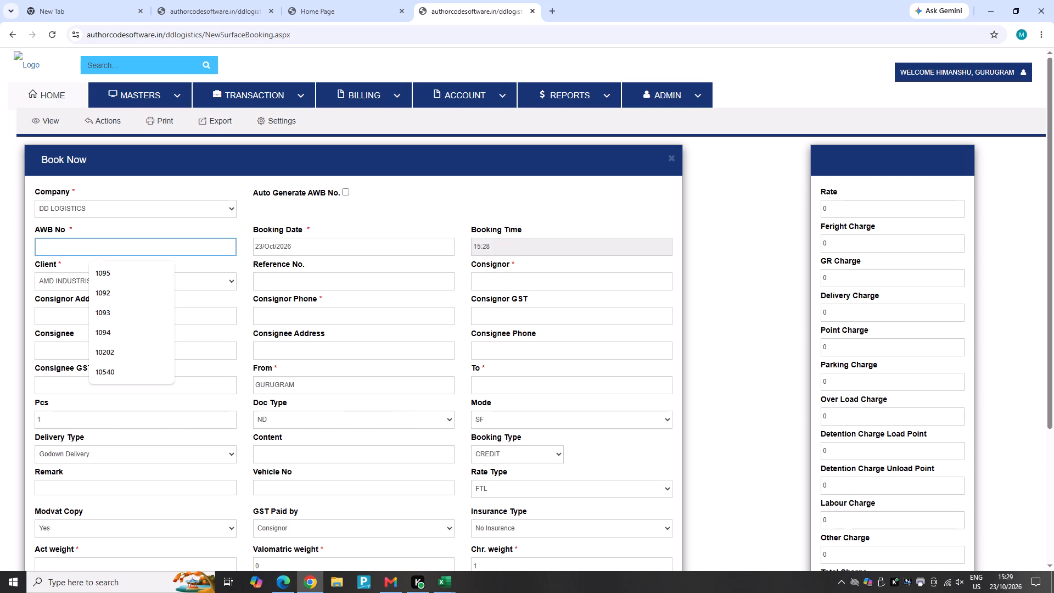
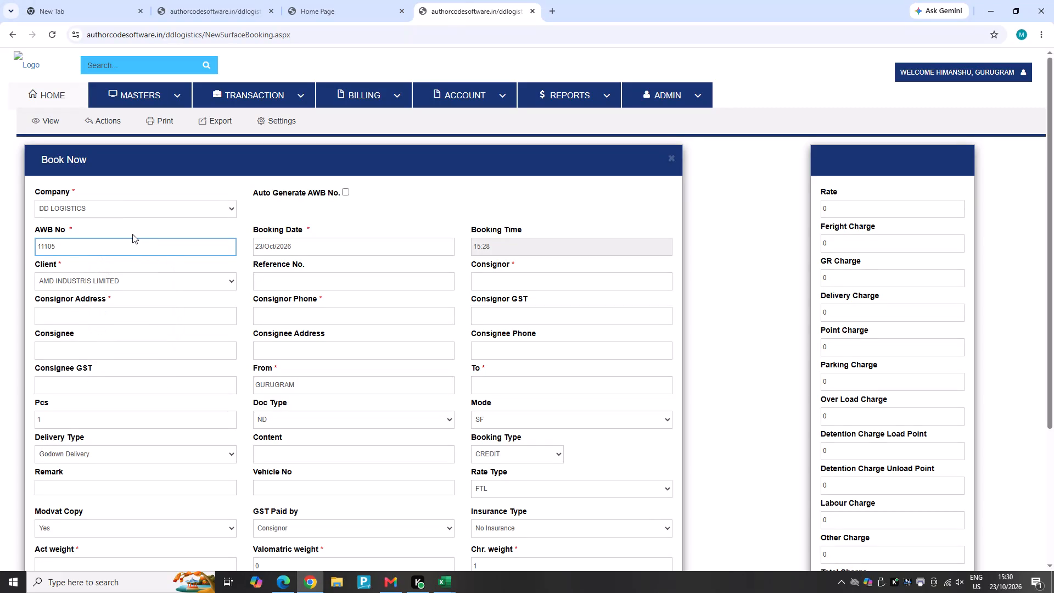
Try AWB numbers 11105 and 11104 for the booking, and settle on AWB number 11103.
key(Tab)
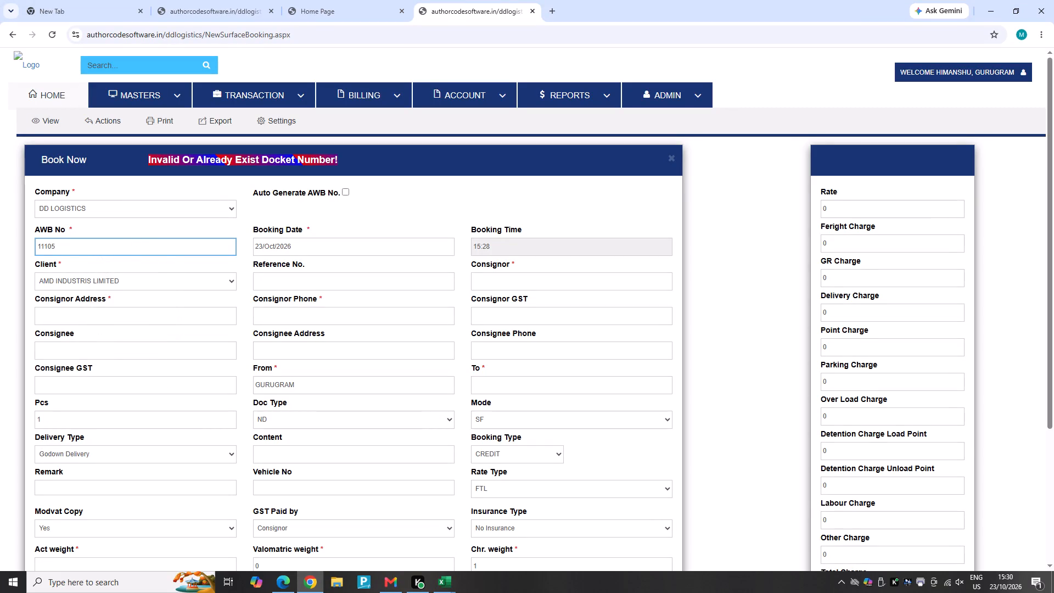
key(Tab)
key(Tab)
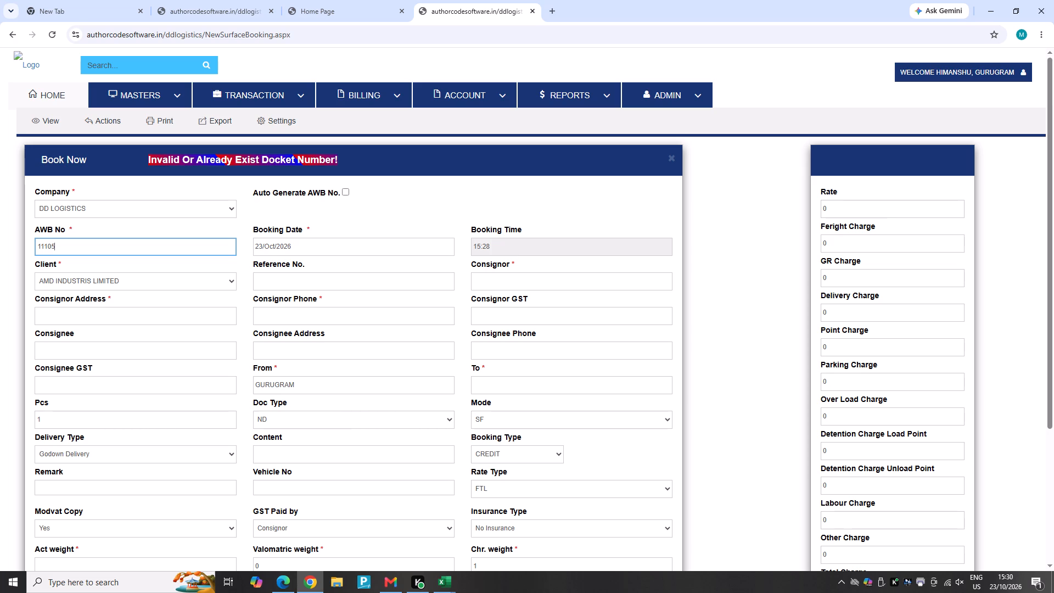
key(BackSpace)
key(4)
key(Tab)
key(Tab)
key(Tab)
key(BackSpace)
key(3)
key(Tab)
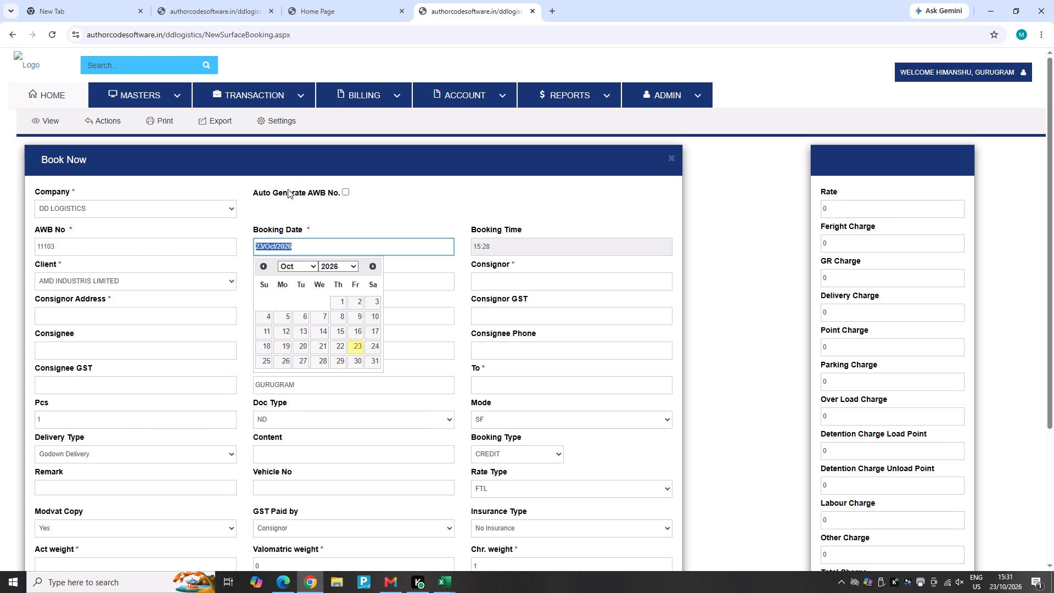
Set the booking date to 20-Oct-2026 and choose GLS FILMS INDUSTRIES PRIVATE LIMITED as the client.
click(300, 344)
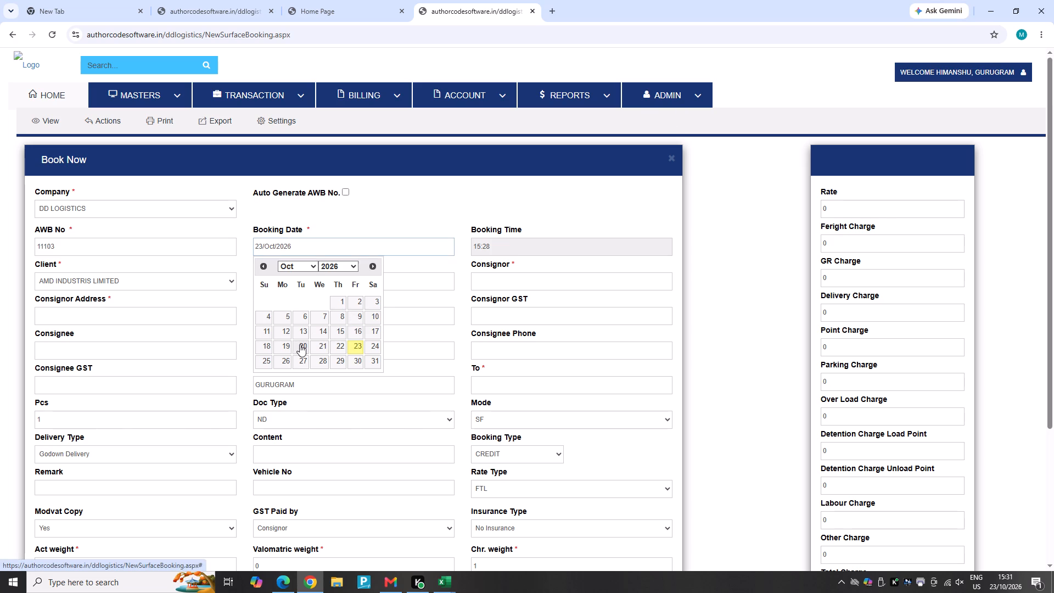
key(Tab)
click(147, 279)
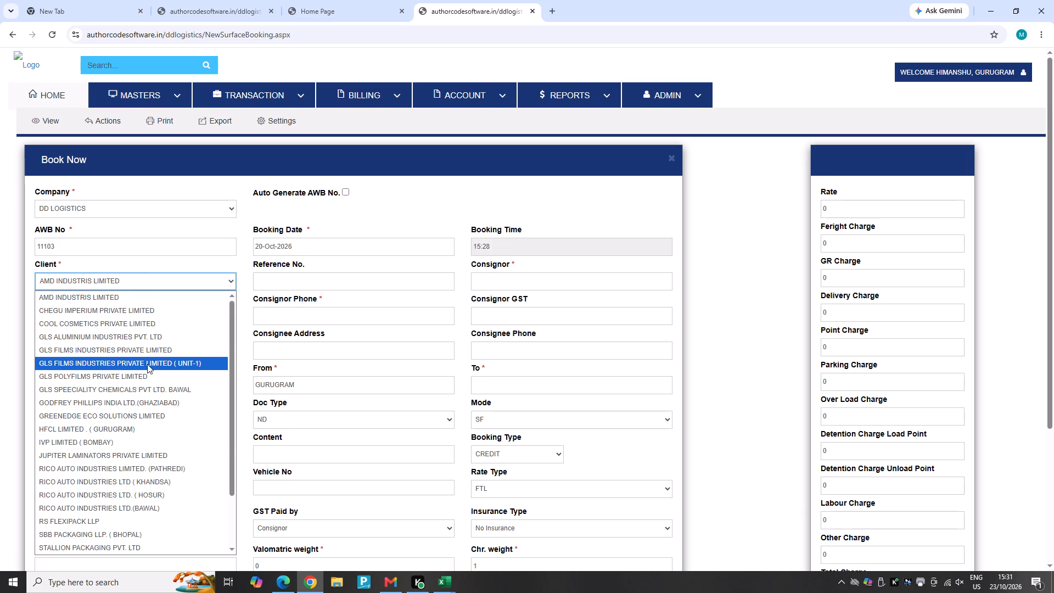
click(178, 351)
key(Tab)
key(Tab)
key(Tab)
key(Tab)
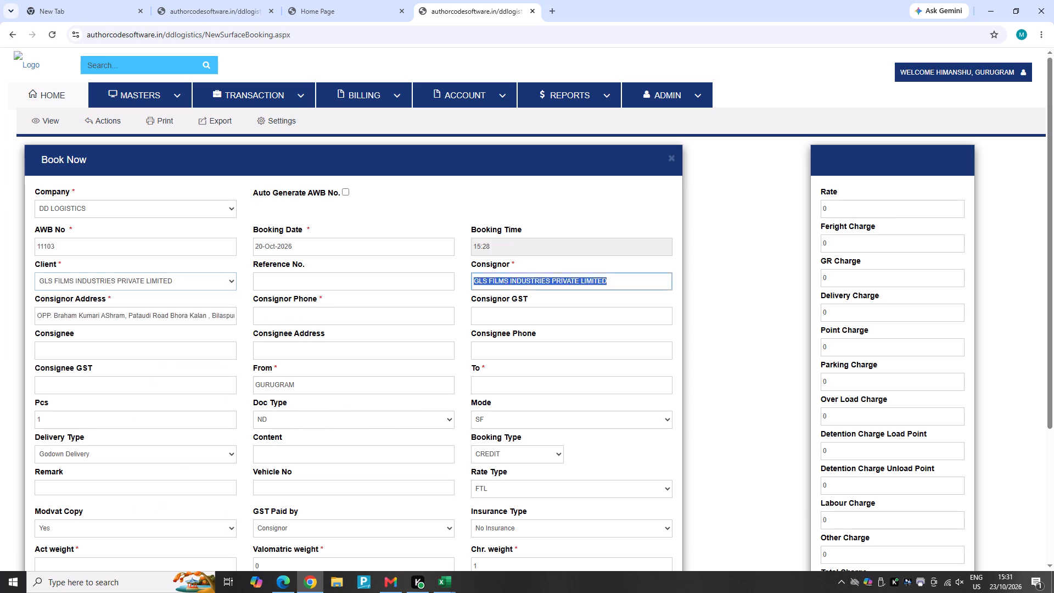
key(Tab)
key(Tab)
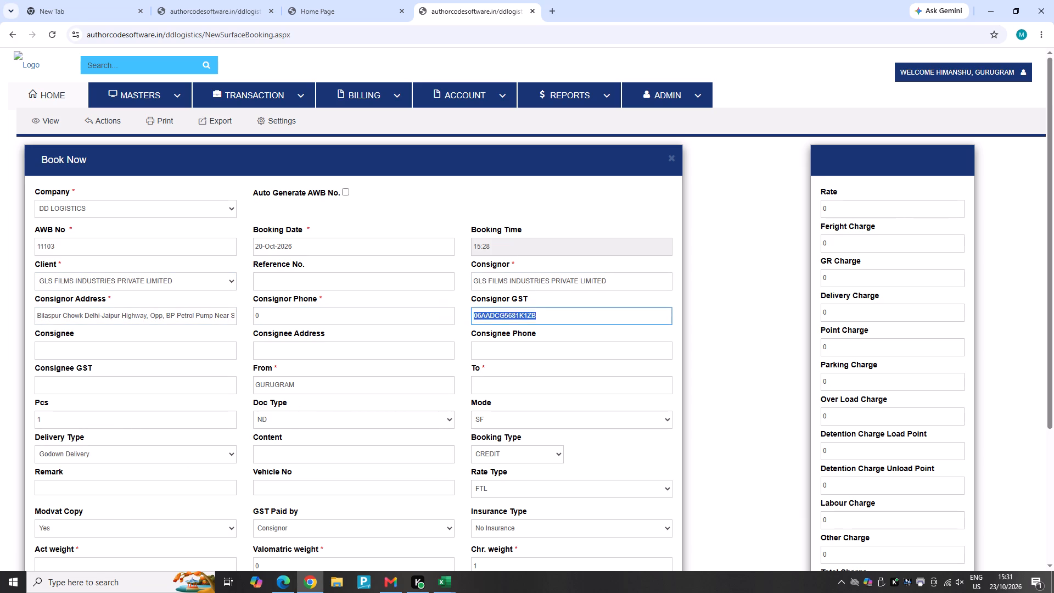
Choose HALDIRAM SNACKS FOOD PVT LTD.(SEC-155) as the consignee from the suggestions.
key(Tab)
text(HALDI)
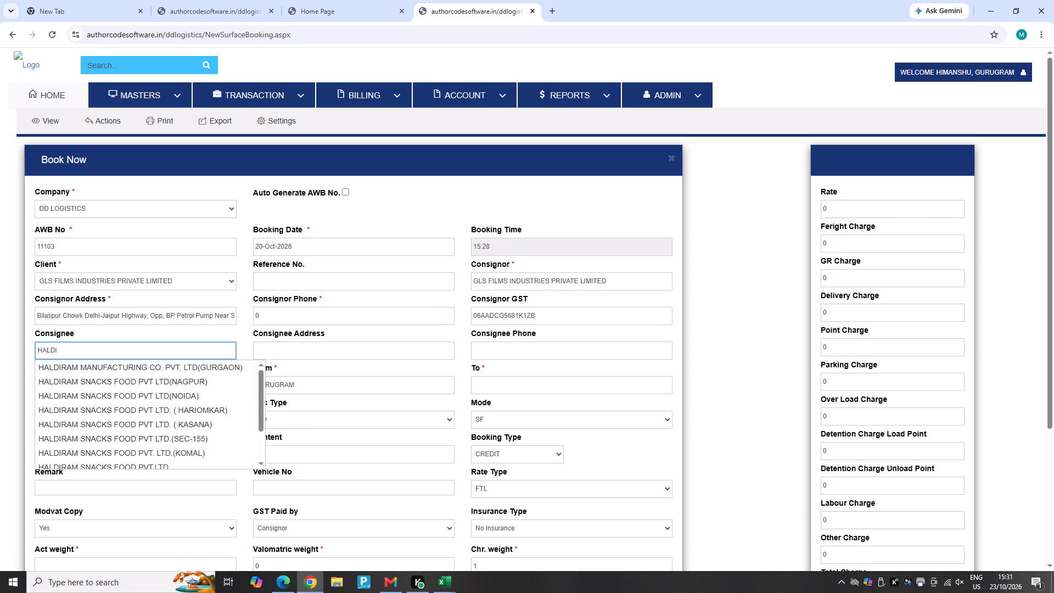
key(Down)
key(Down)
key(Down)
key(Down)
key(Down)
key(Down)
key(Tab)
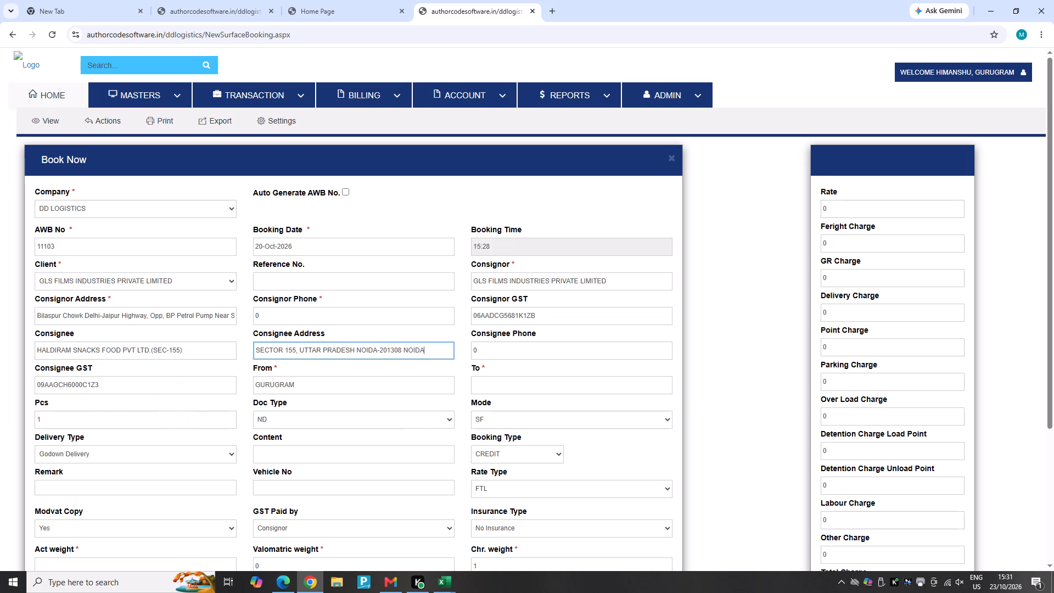
Set the shipment's origin to BILASPUR(HR) and its destination to NOIDA.
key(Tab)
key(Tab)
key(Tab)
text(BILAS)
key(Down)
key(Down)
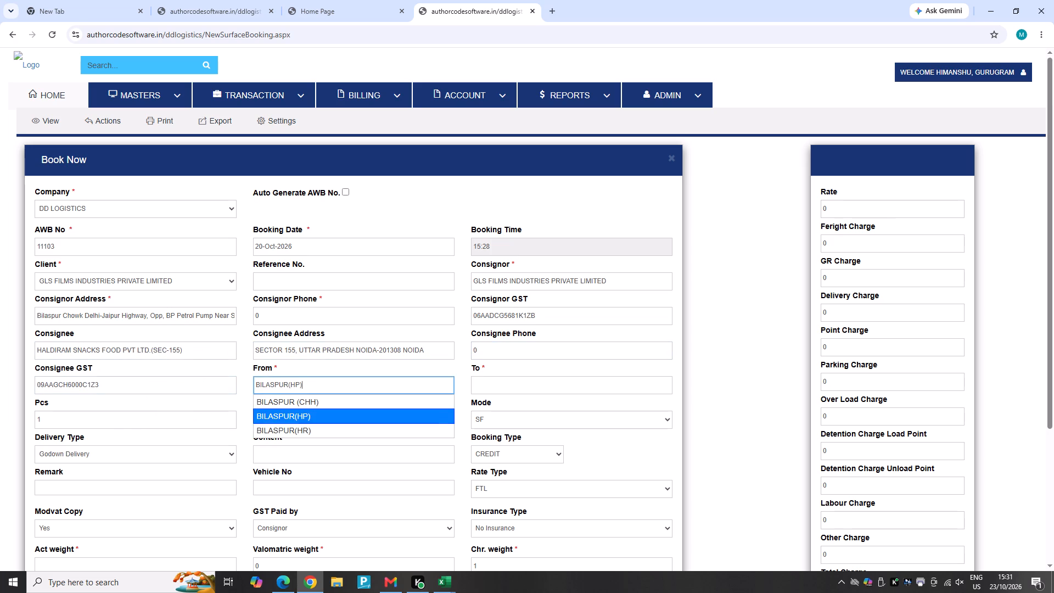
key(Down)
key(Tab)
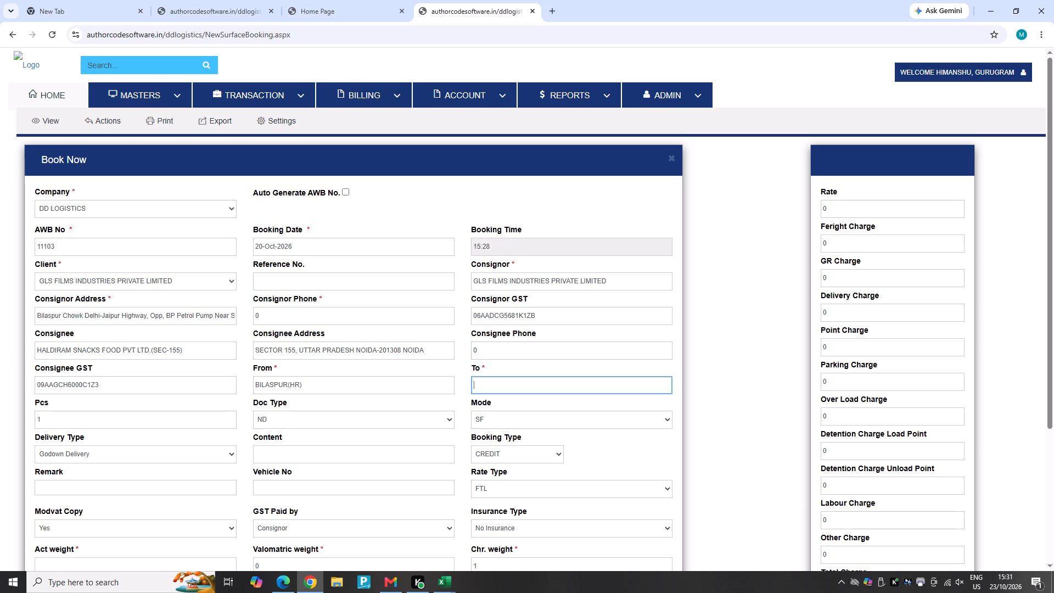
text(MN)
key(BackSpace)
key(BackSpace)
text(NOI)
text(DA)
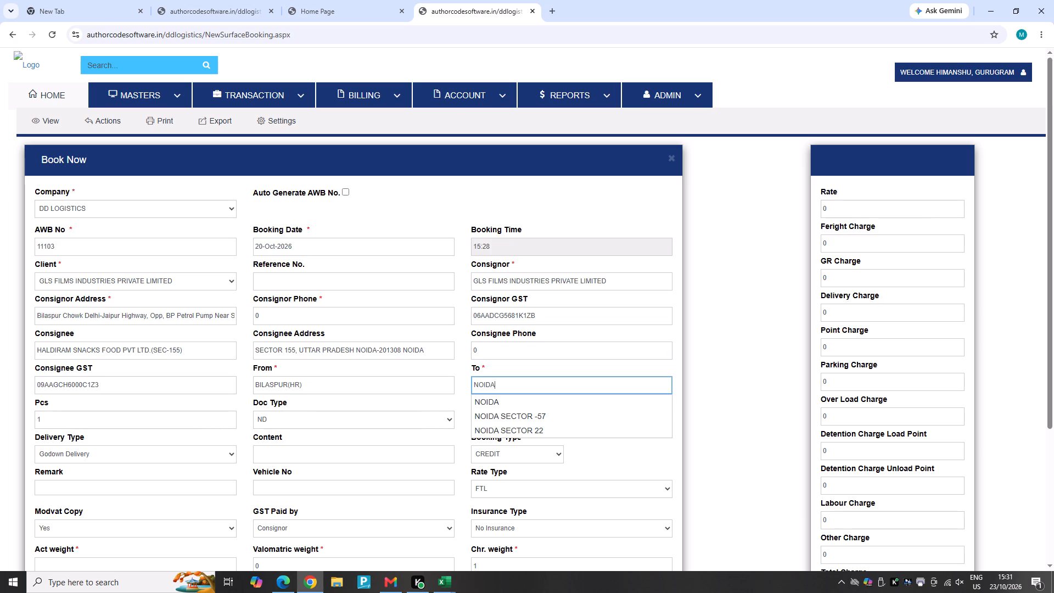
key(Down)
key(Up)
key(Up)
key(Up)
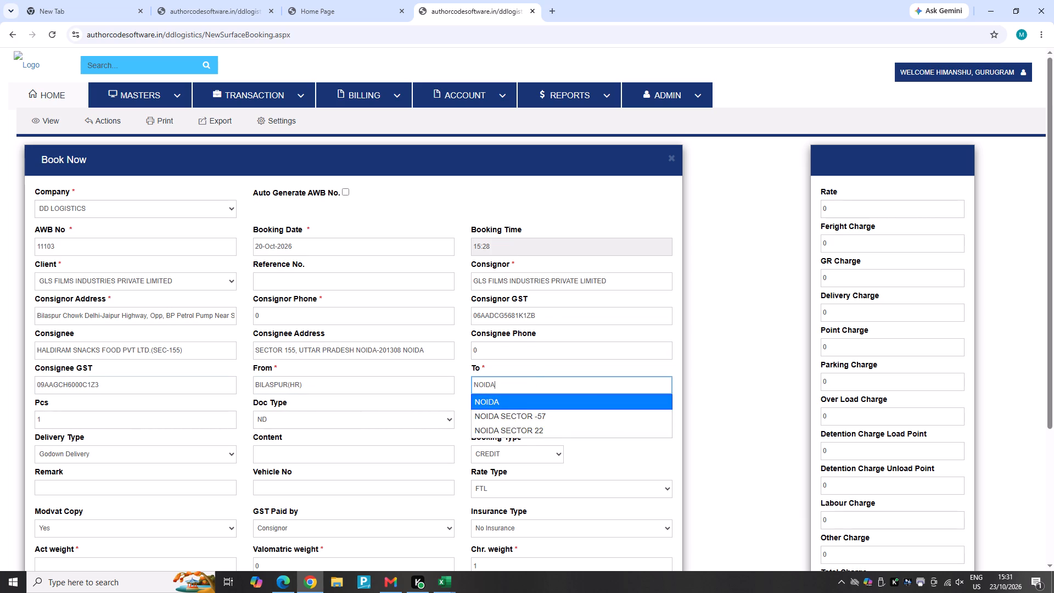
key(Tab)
Set the pieces to 49, the delivery type to Door Delivery and the content to BOX.
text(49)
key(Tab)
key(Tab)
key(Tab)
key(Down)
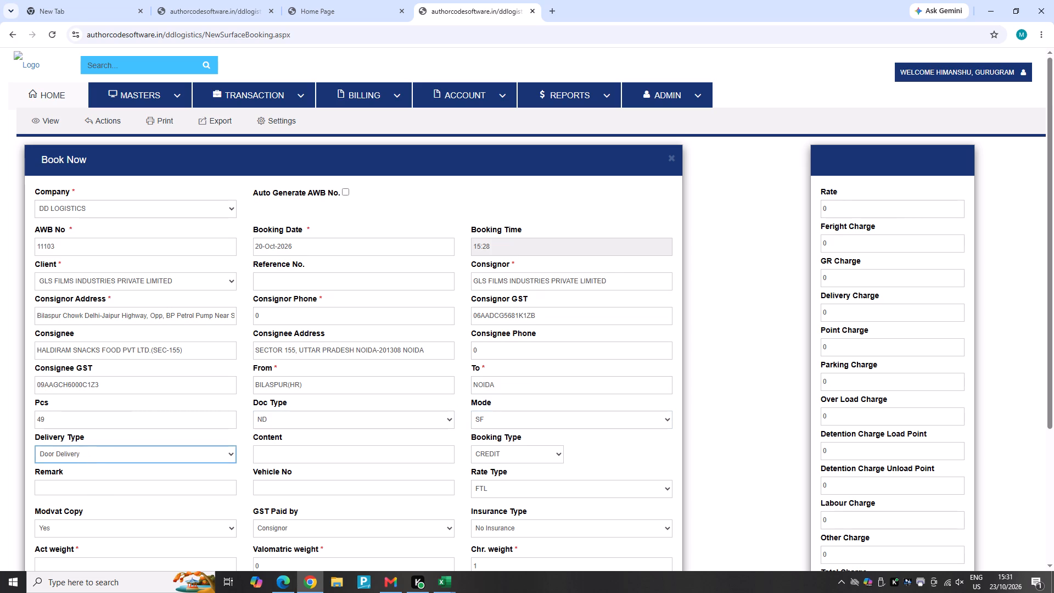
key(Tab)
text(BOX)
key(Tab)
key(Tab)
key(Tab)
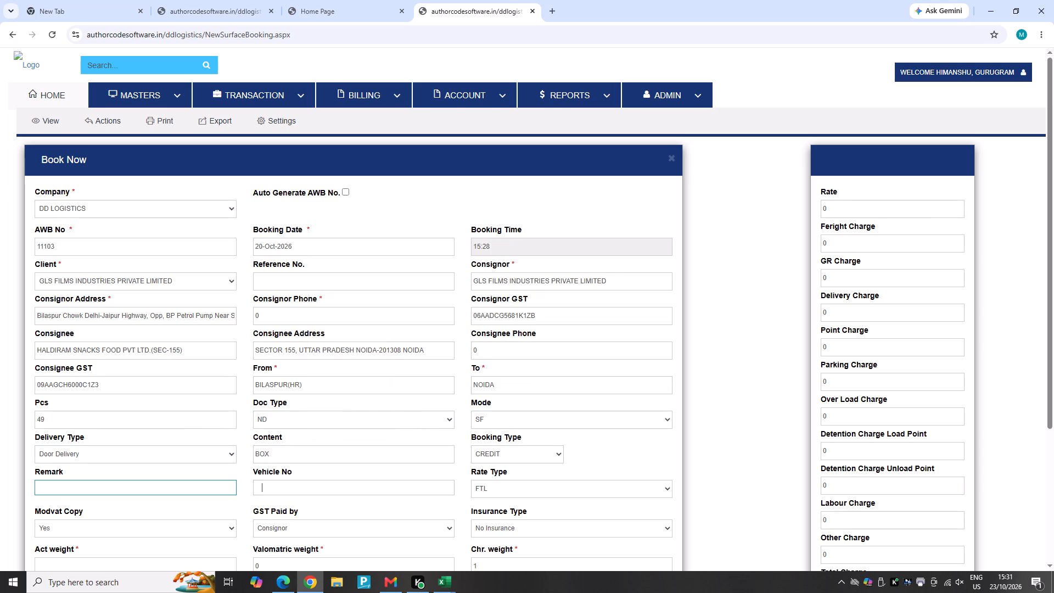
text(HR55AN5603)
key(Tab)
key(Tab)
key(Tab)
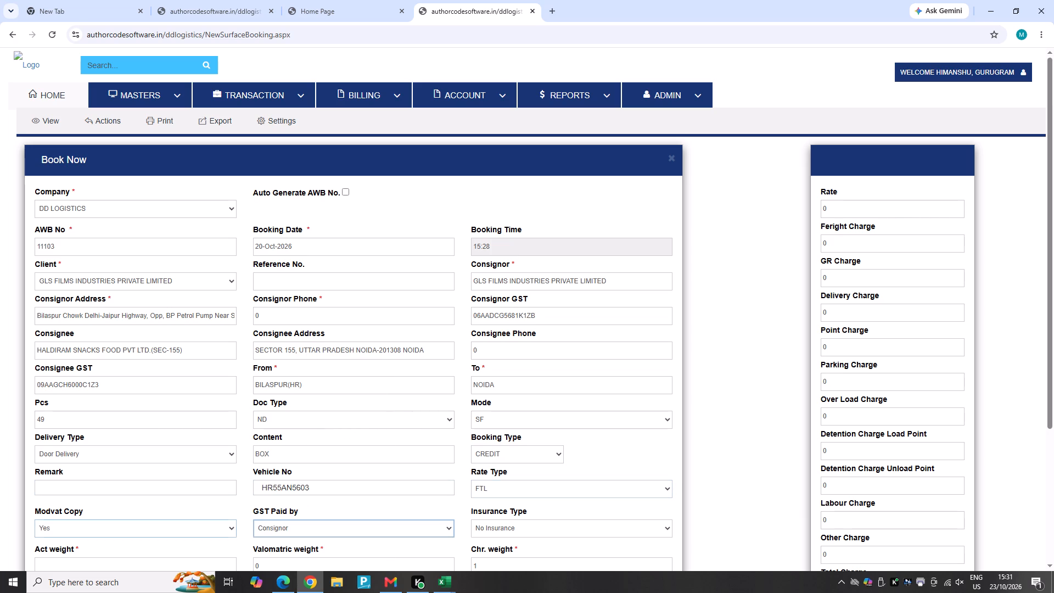
Enter an actual weight of 1048 and a chargeable weight of 3000.
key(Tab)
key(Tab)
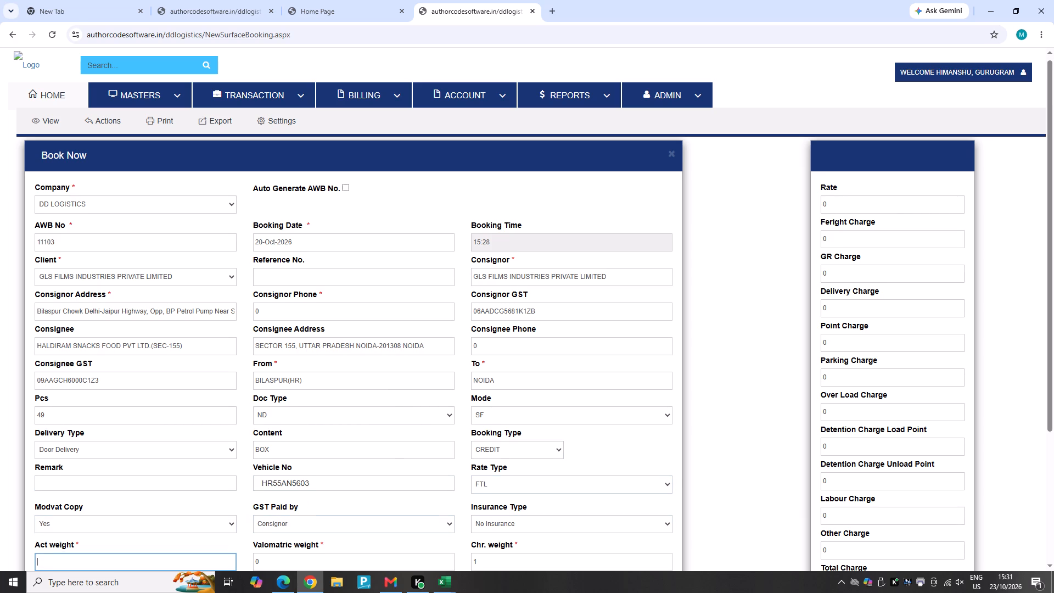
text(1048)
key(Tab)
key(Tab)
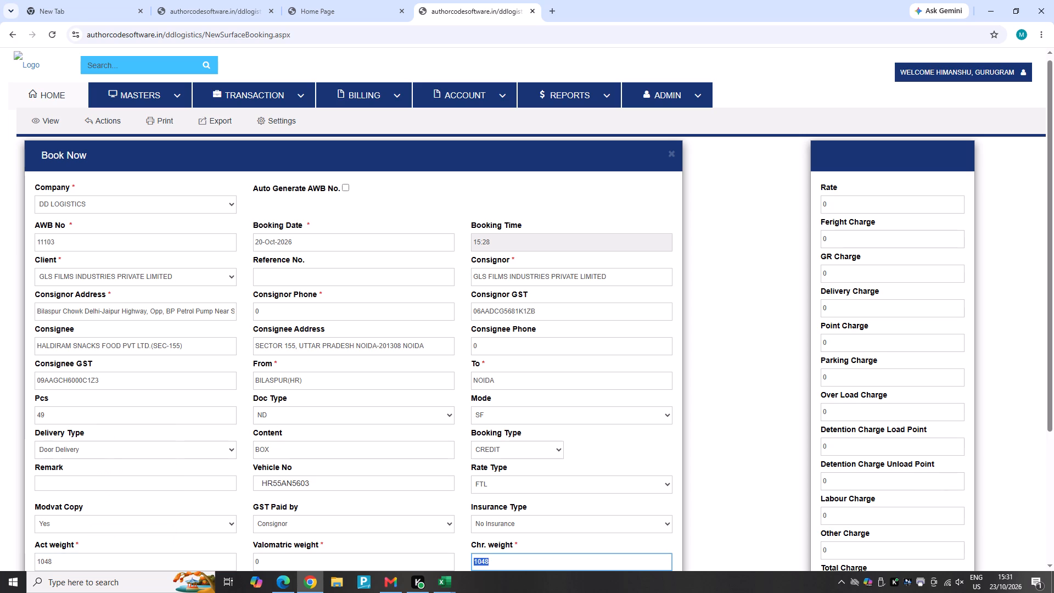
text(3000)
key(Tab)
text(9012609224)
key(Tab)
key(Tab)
scroll(184, 349, up, 1)
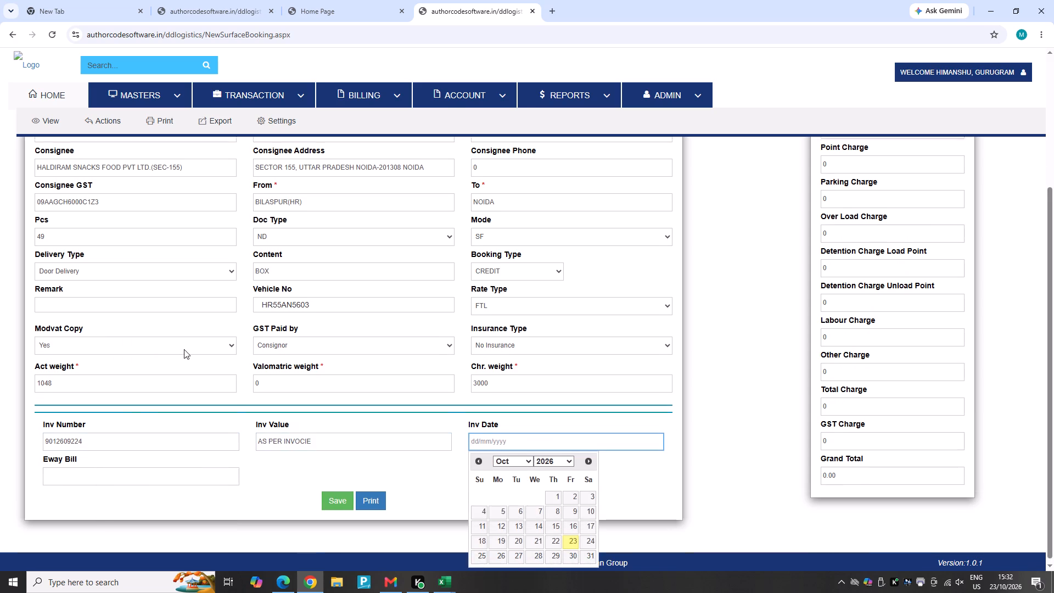
scroll(533, 527, down, 3)
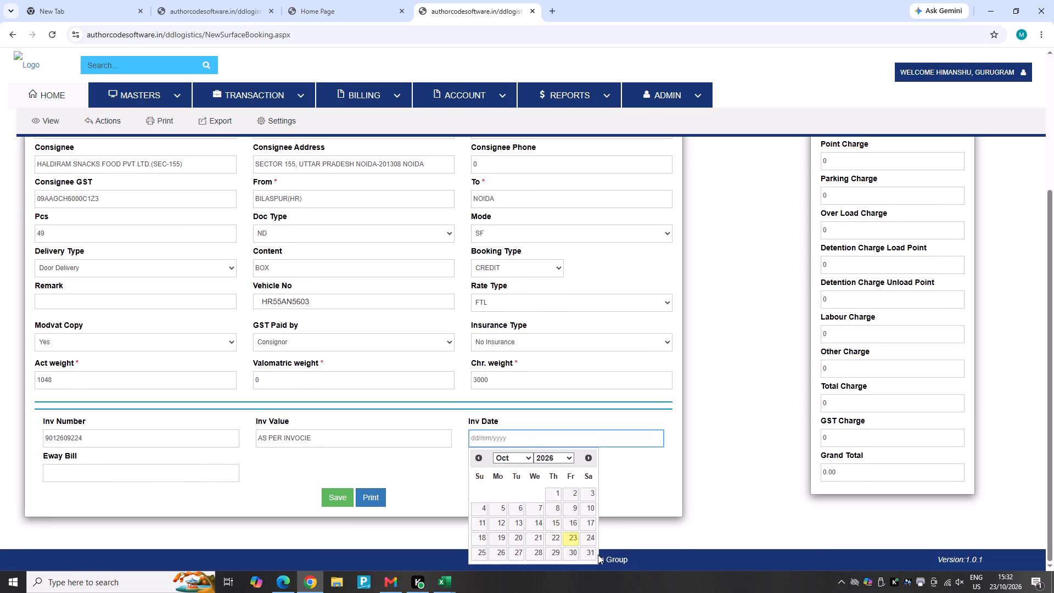
Complete the invoice details with date 20-Oct-2026 and e-way bill 0, and save the surface booking.
click(516, 539)
click(172, 471)
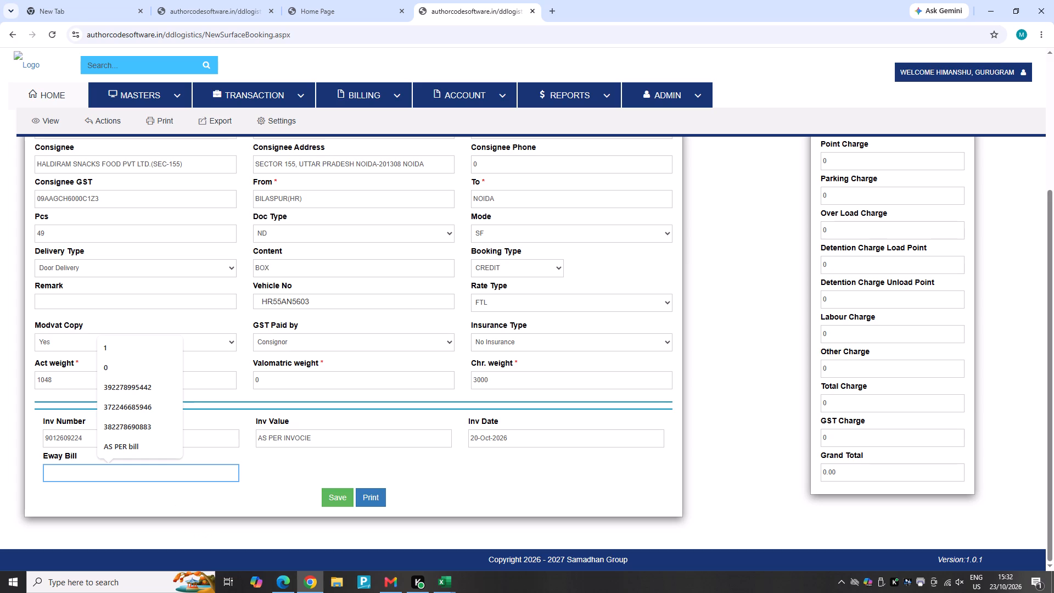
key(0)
click(330, 485)
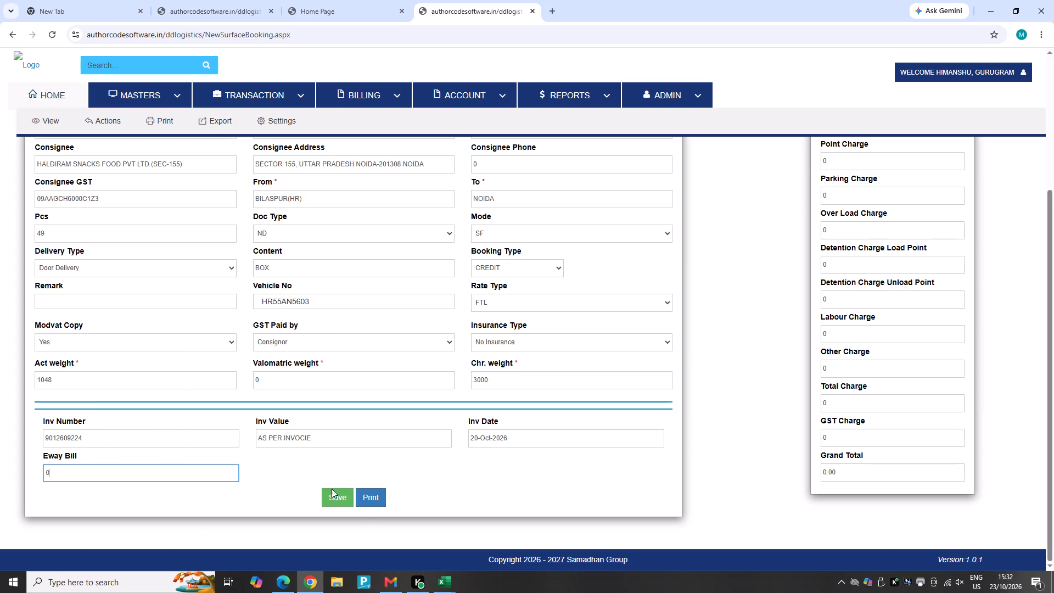
click(337, 498)
scroll(314, 491, down, 6)
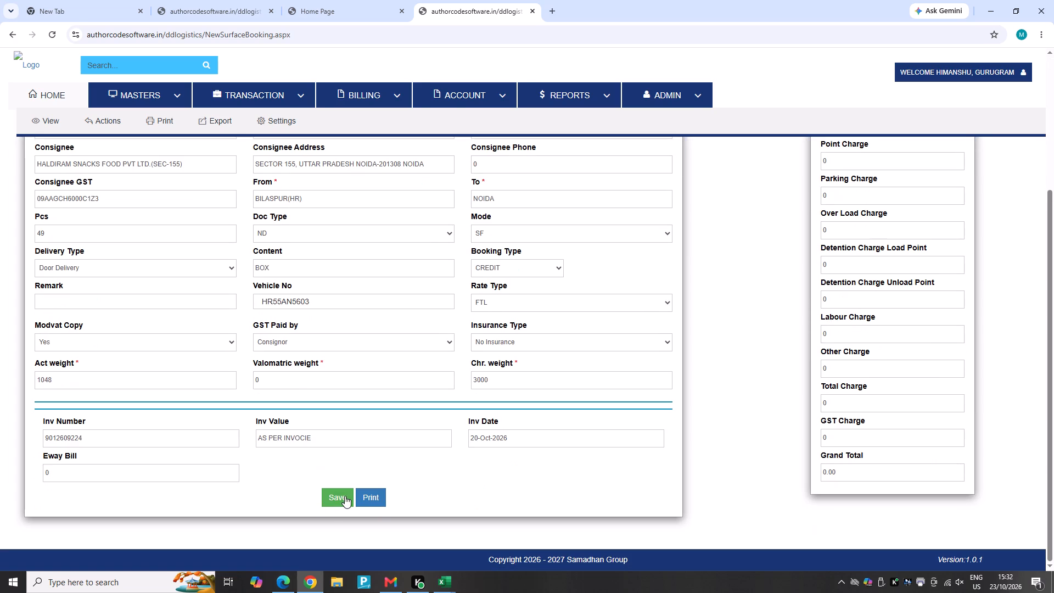
click(345, 496)
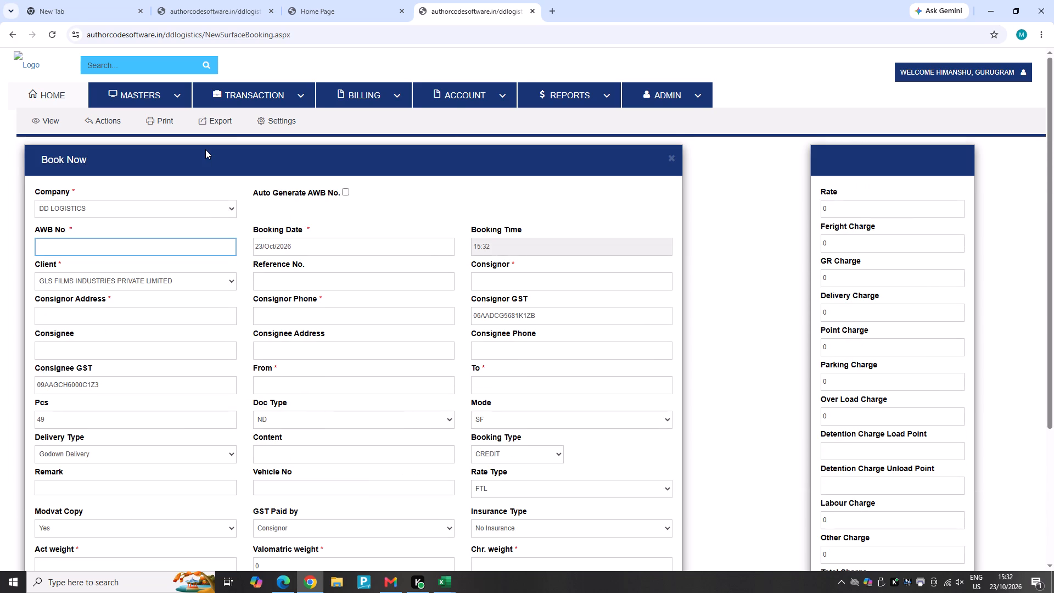
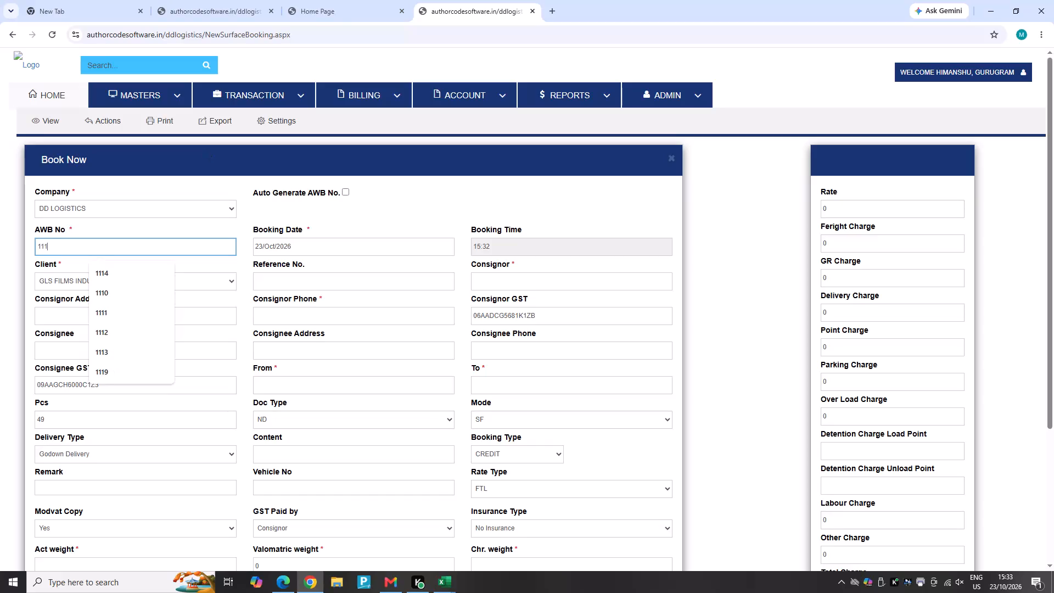
Set the booking date to 22-Oct-2026 for AWB number 11106.
key(Tab)
scroll(206, 149, up, 1)
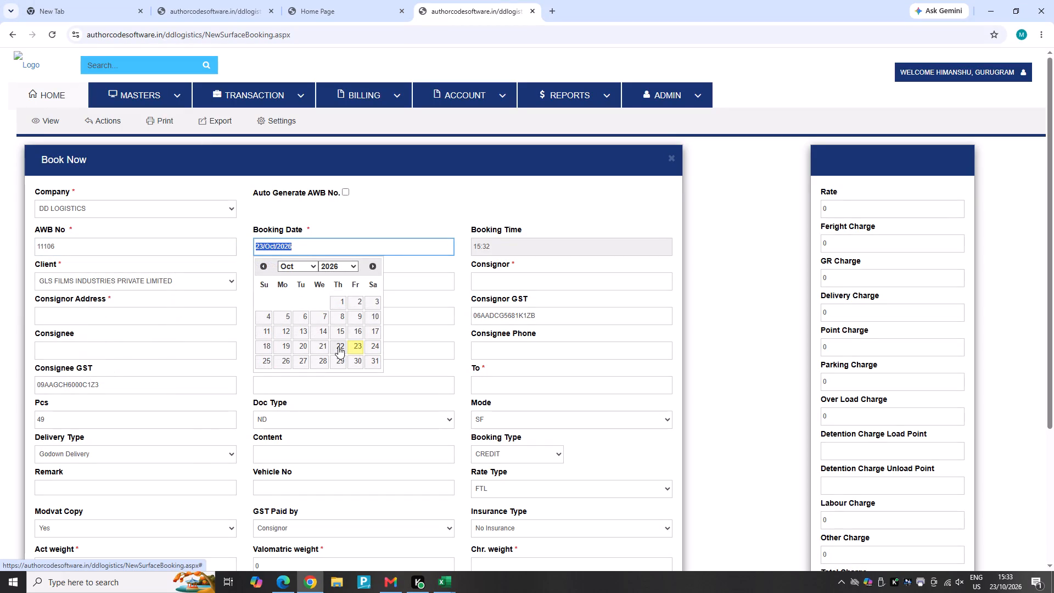
click(336, 347)
key(Tab)
Keep GLS FILMS INDUSTRIES PRIVATE LIMITED as the client, accept its consignor details and advance to the consignee entry.
click(197, 278)
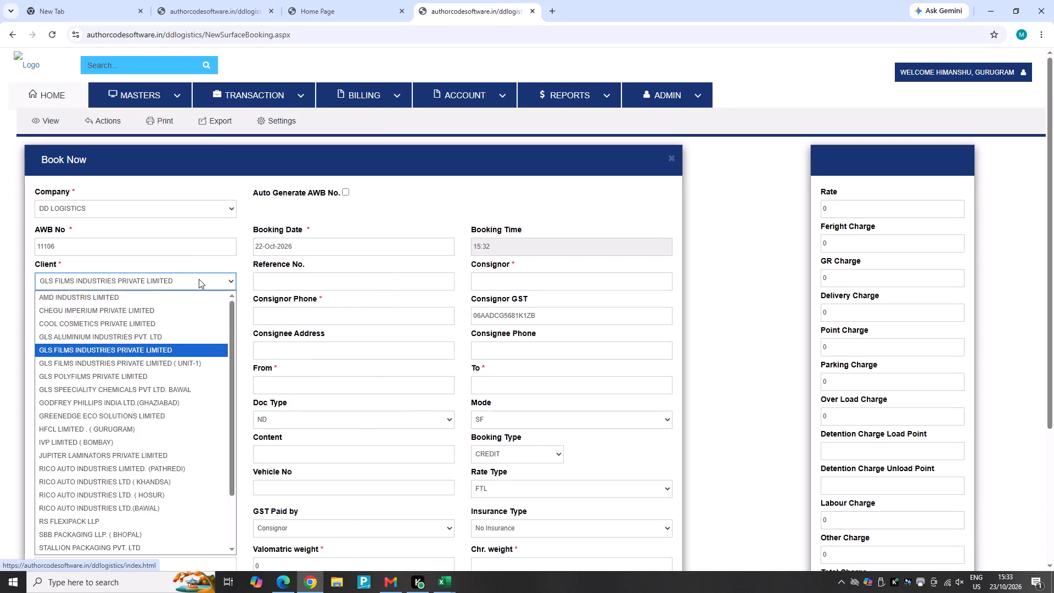
key(Tab)
key(Tab)
key(Tab)
key(Tab)
key(Tab)
key(Tab)
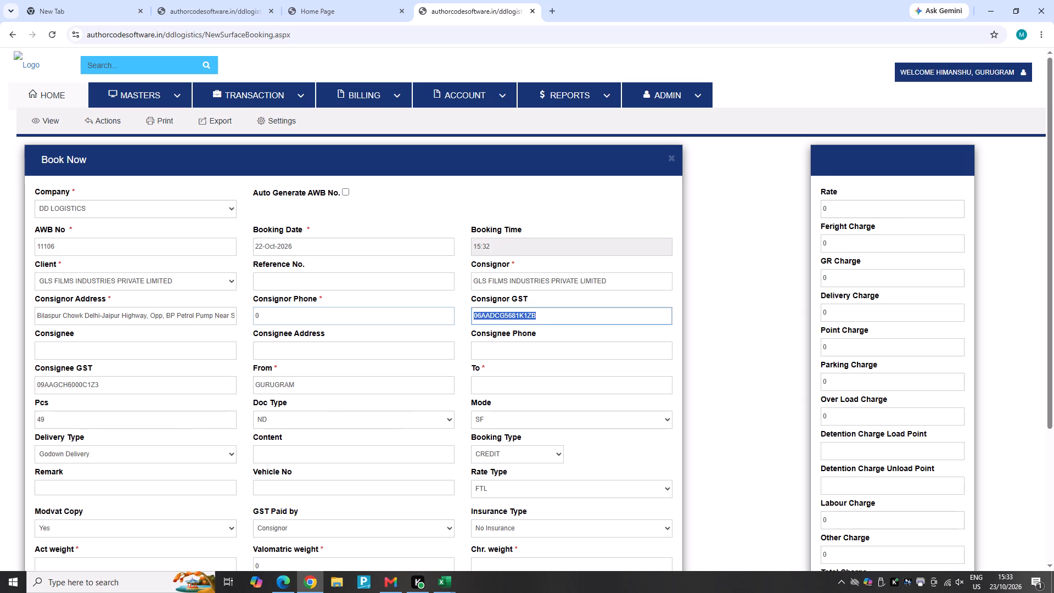
key(Tab)
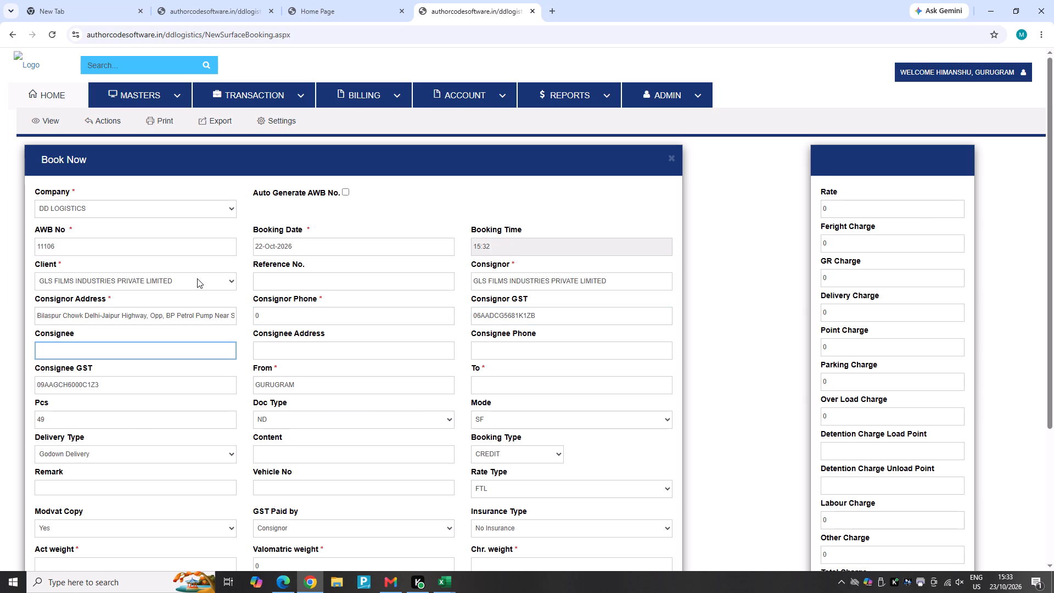
Choose TATA CONSUMER PRODUCT LIMITED( SAMPLA) as the consignee for AWB 11106.
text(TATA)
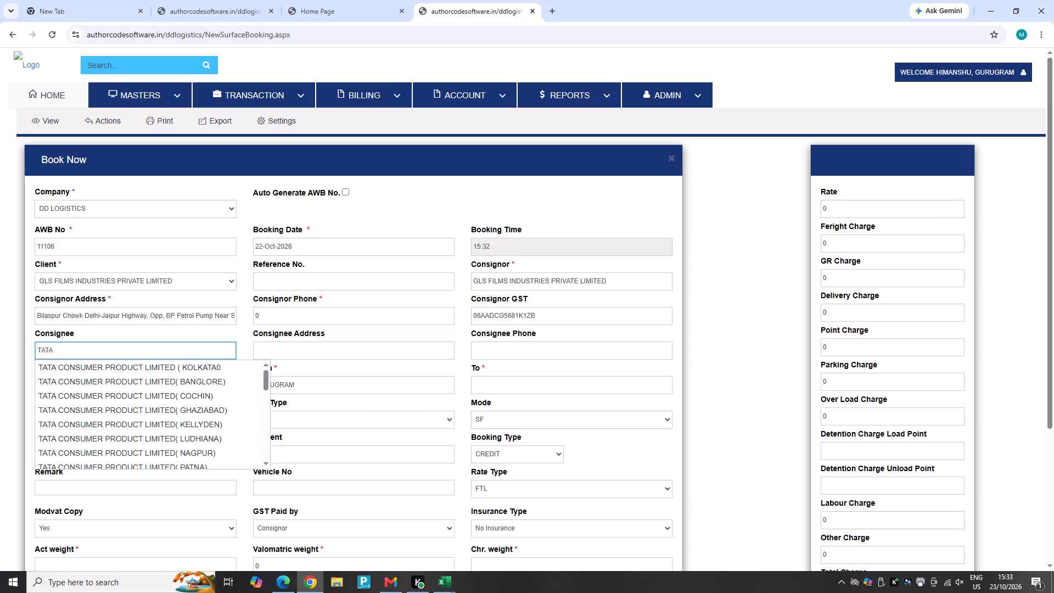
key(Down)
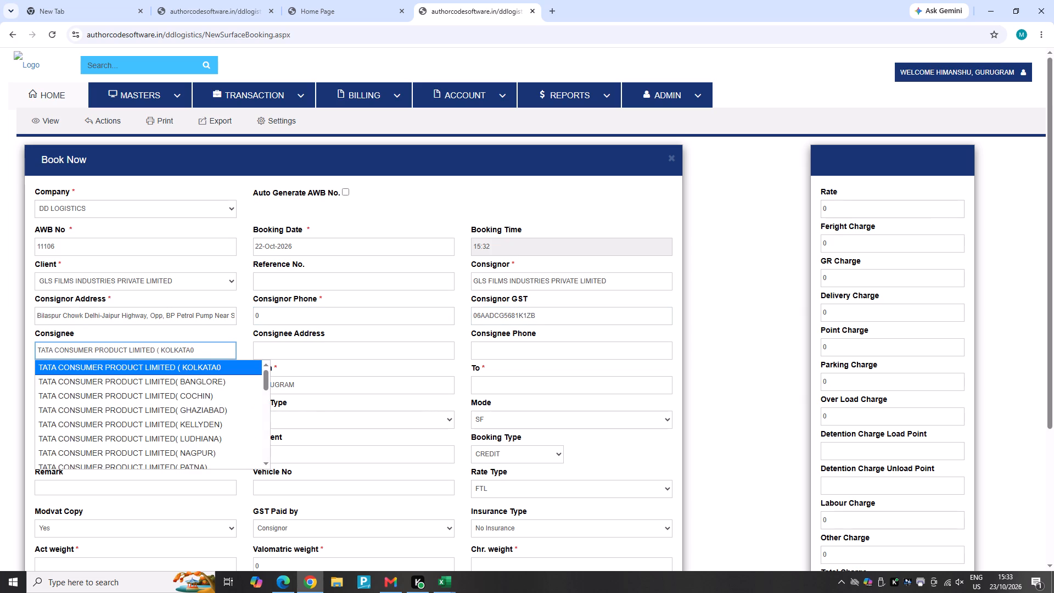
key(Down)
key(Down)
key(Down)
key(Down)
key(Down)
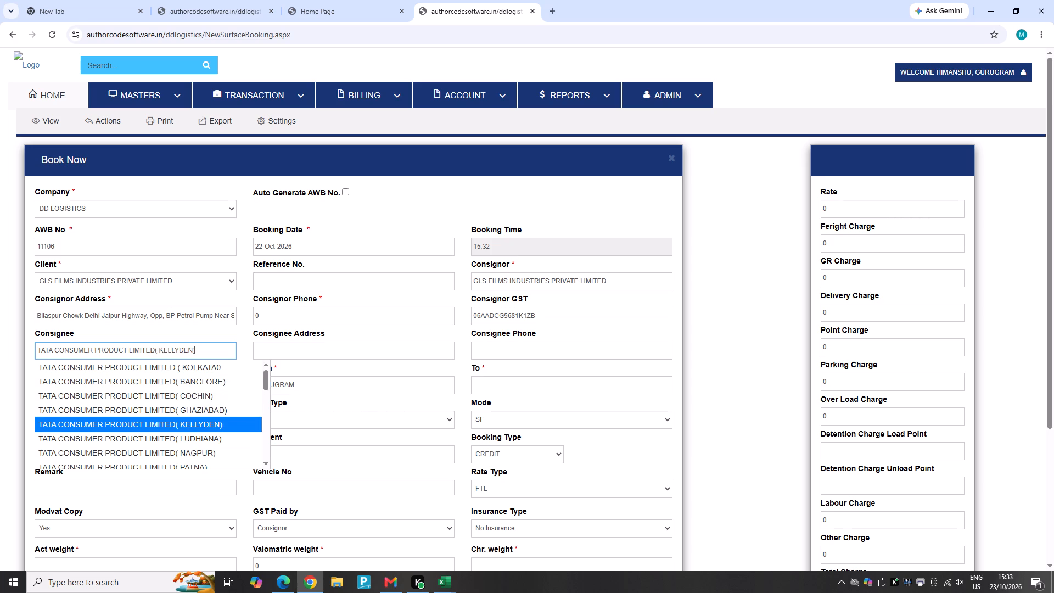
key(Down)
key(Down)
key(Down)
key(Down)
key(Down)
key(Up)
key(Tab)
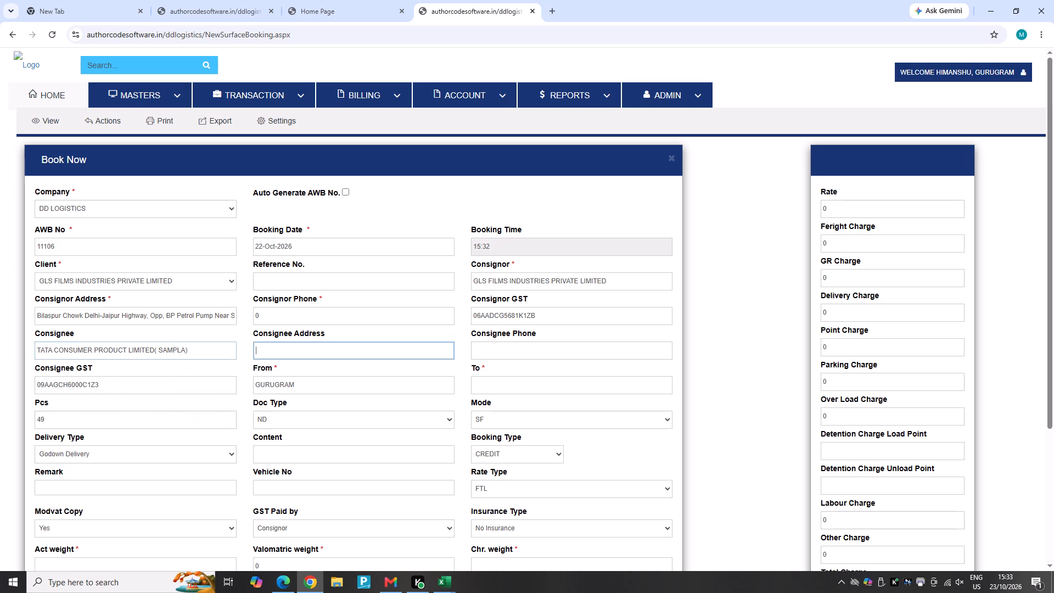
Set the shipment's route from BILASPUR(HR) to SAMPLA ( ROHTAK).
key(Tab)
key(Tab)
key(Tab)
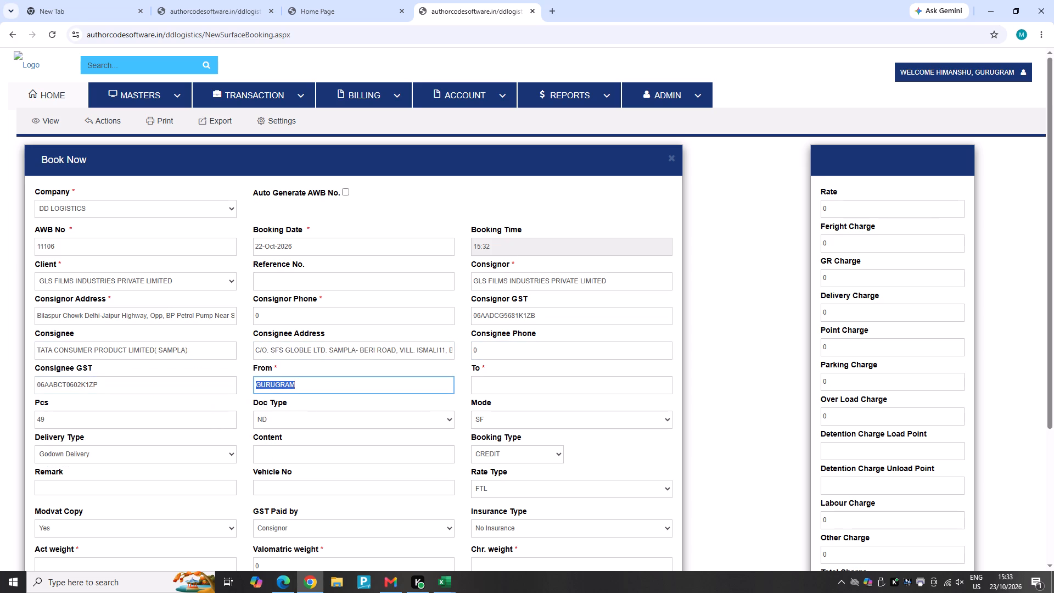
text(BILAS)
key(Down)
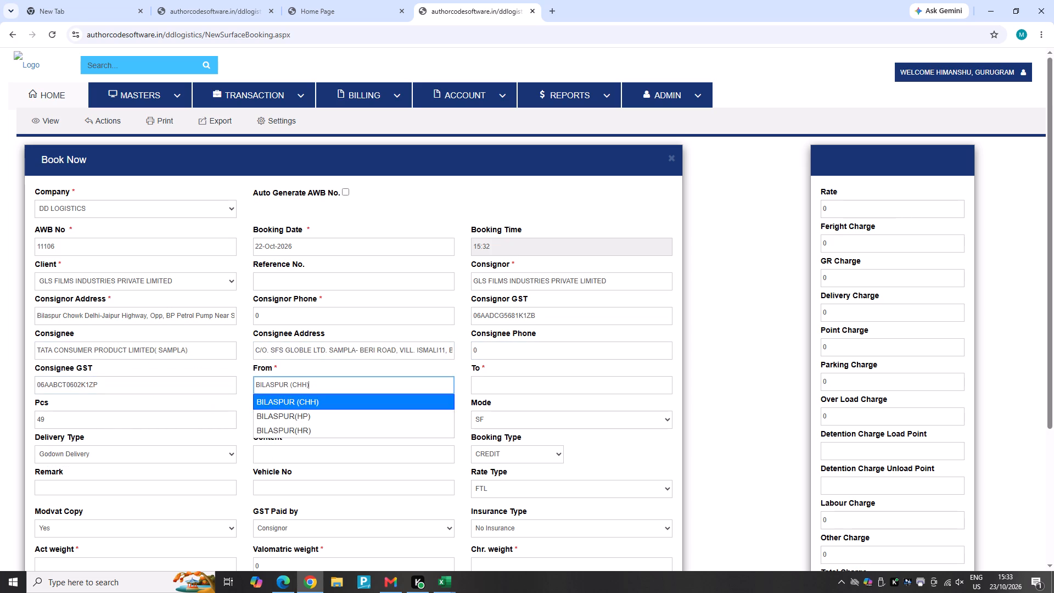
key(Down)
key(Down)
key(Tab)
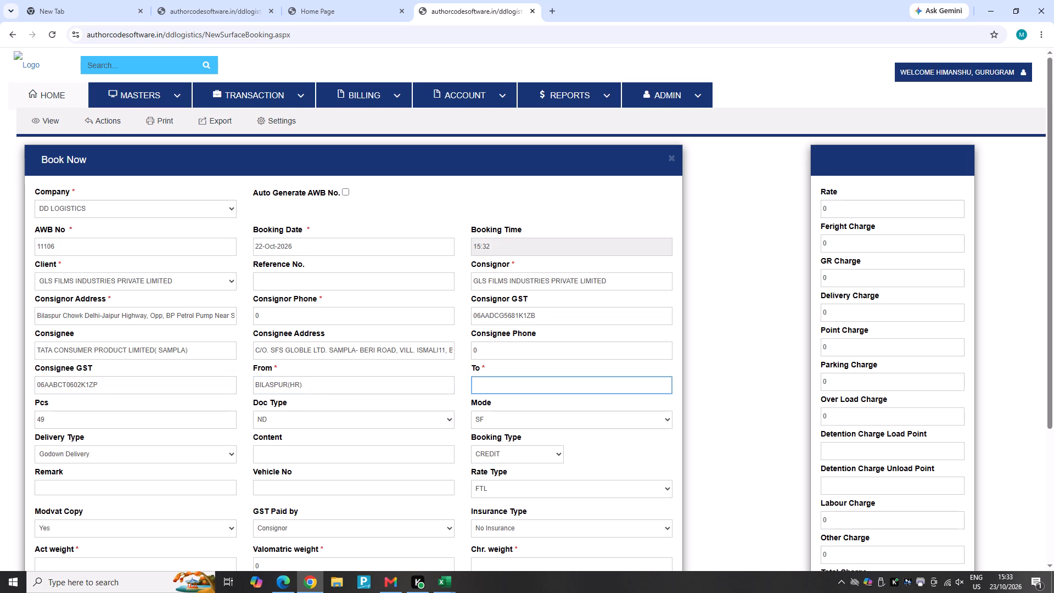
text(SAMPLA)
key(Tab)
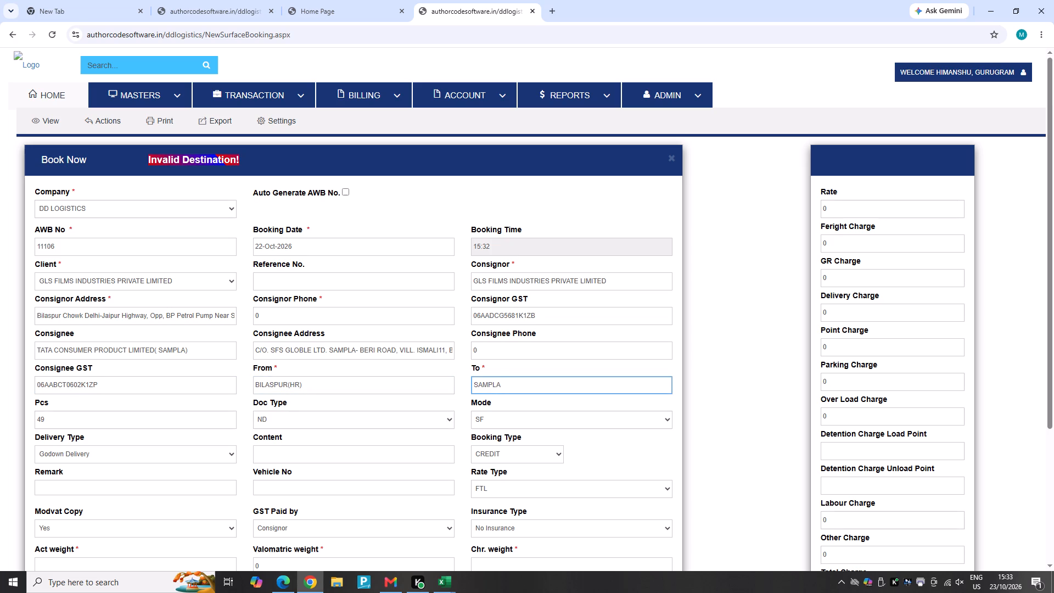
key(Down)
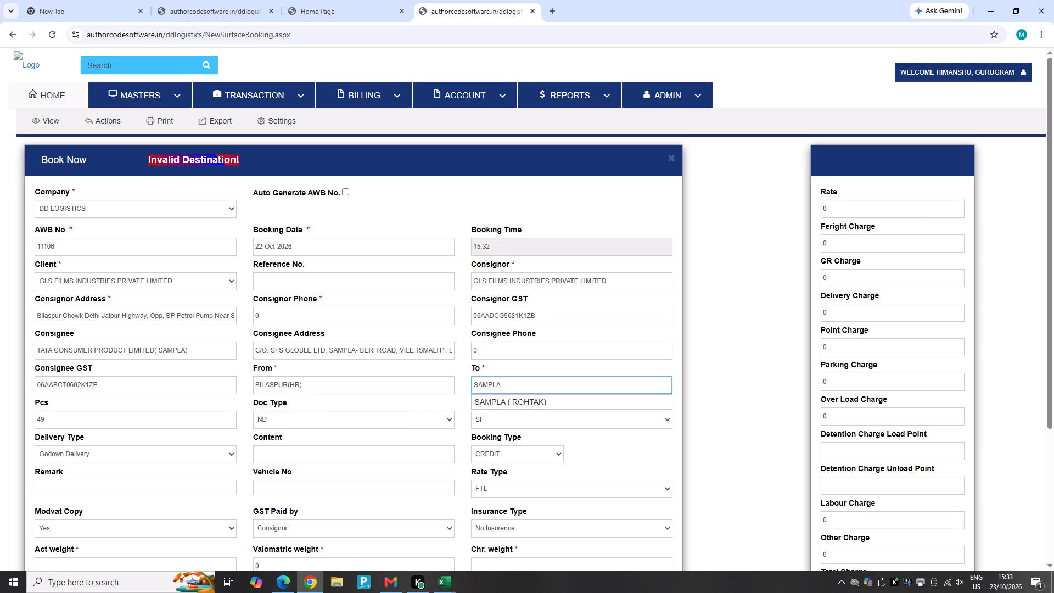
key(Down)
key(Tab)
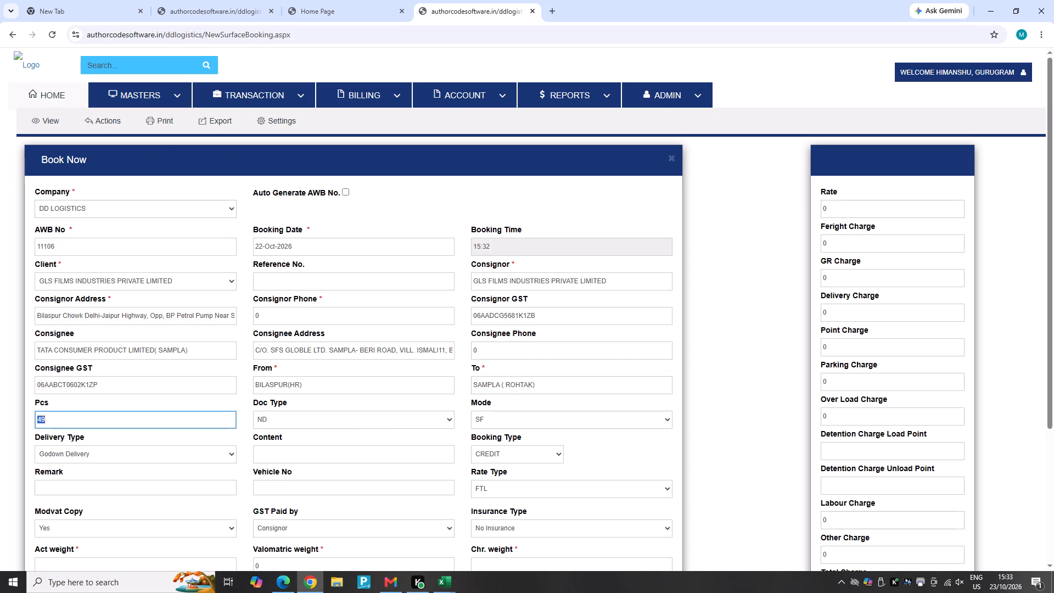
Set the pieces to 207, the delivery type to Door Delivery and the content to BOX.
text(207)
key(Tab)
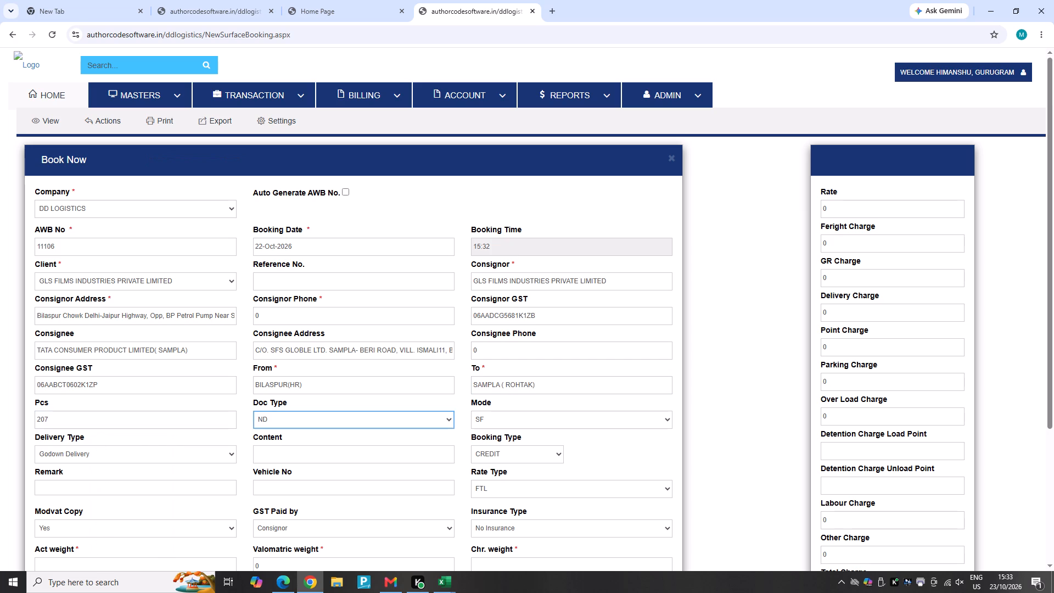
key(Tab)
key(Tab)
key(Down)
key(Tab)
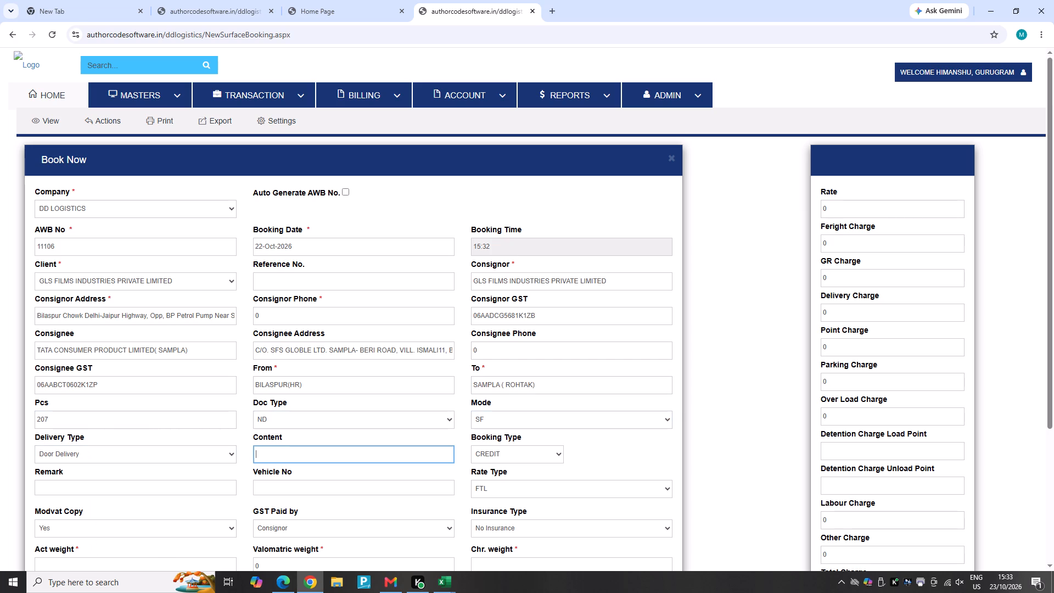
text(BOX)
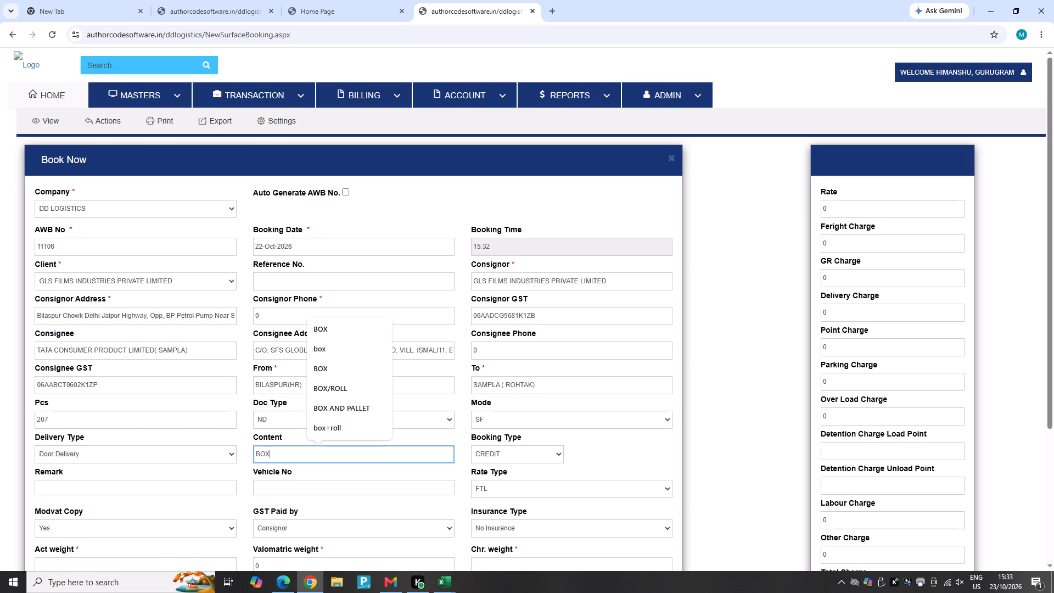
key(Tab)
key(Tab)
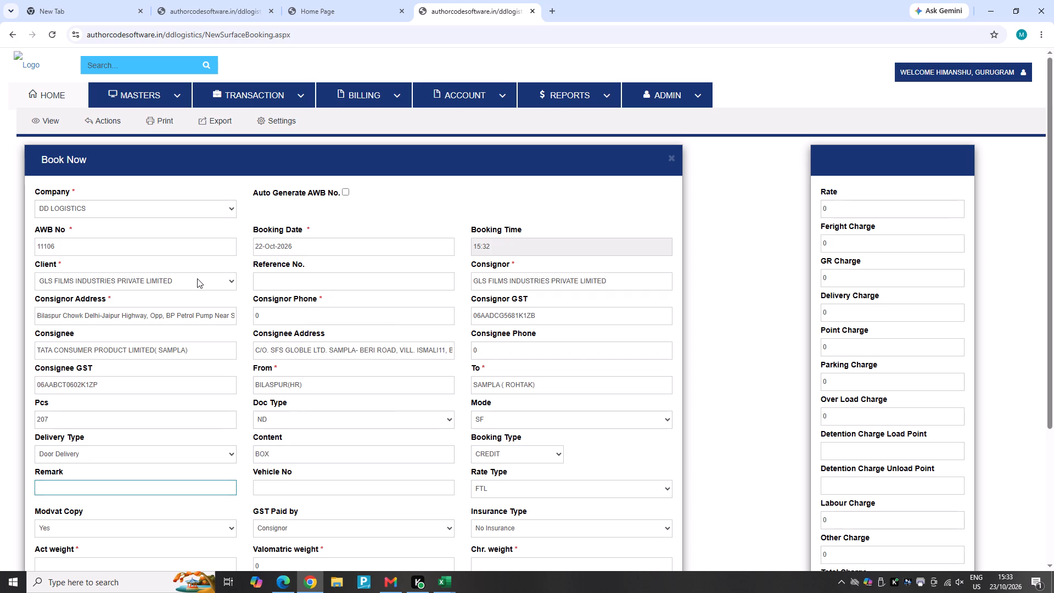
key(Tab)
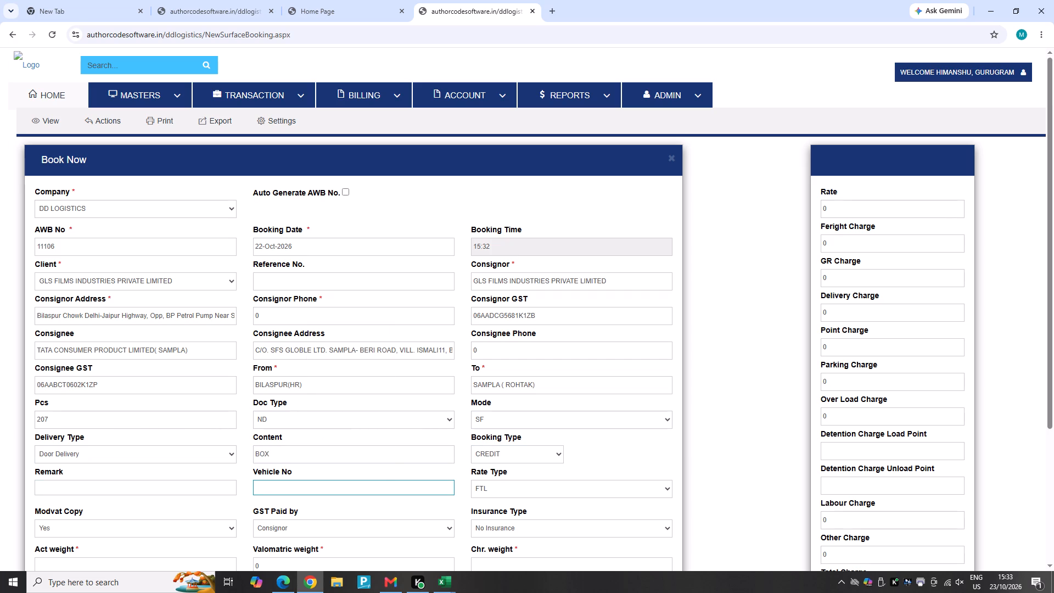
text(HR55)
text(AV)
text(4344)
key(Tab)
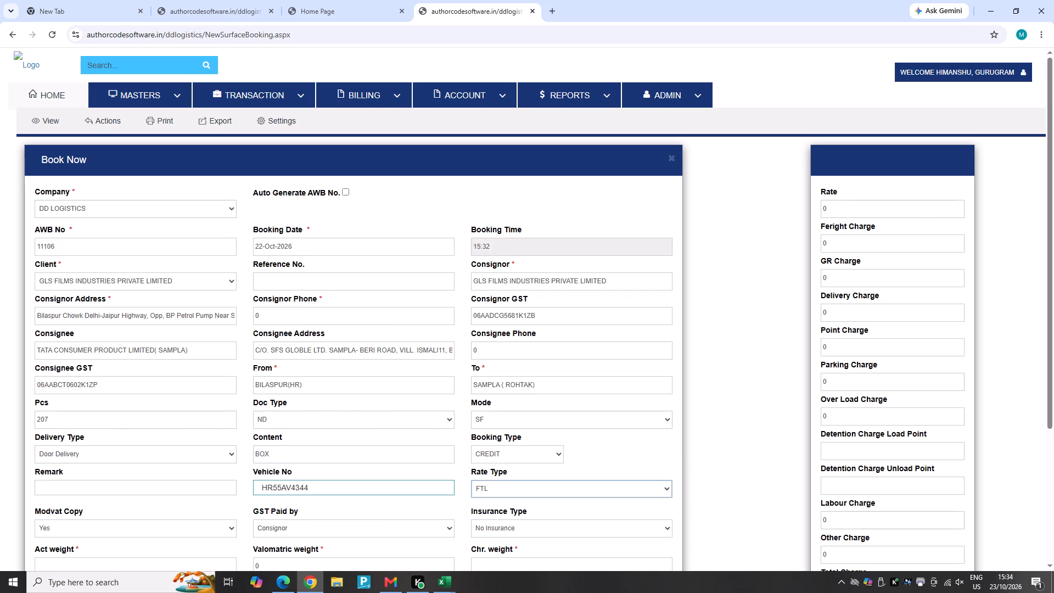
Enter an actual weight of 4486 and a chargeable weight of 9000.
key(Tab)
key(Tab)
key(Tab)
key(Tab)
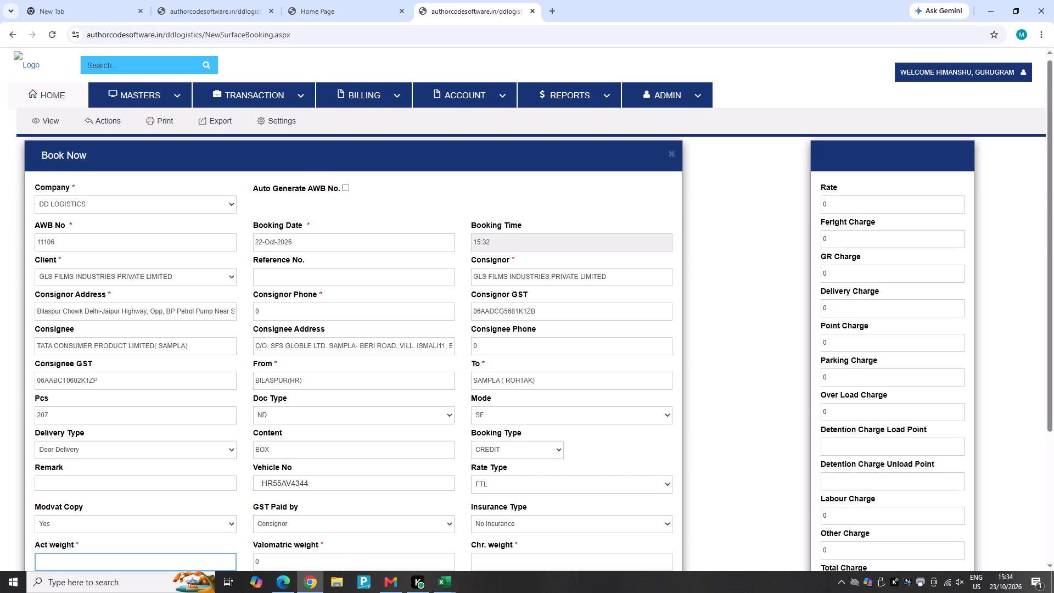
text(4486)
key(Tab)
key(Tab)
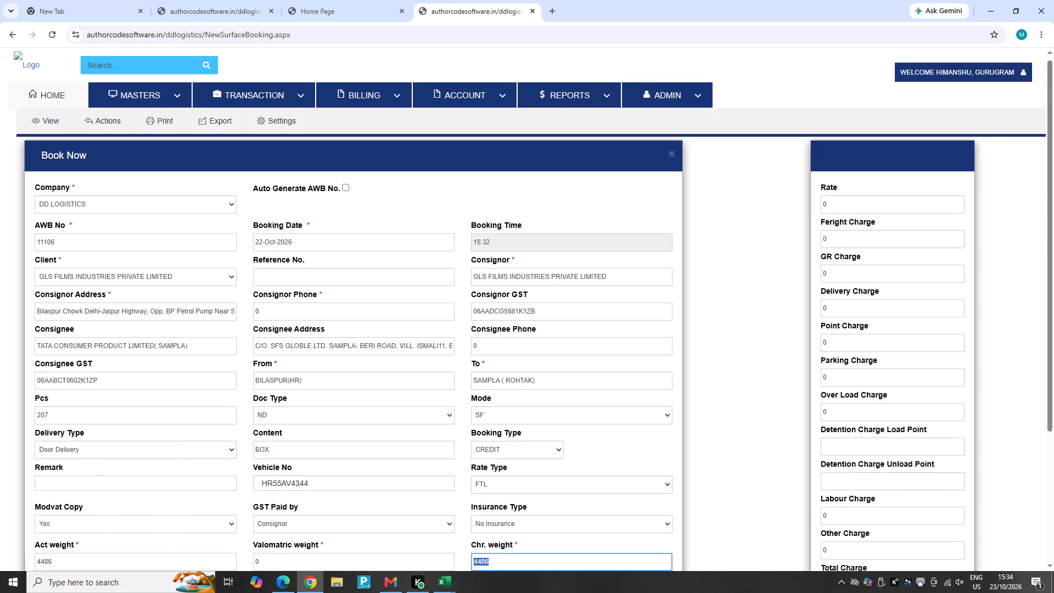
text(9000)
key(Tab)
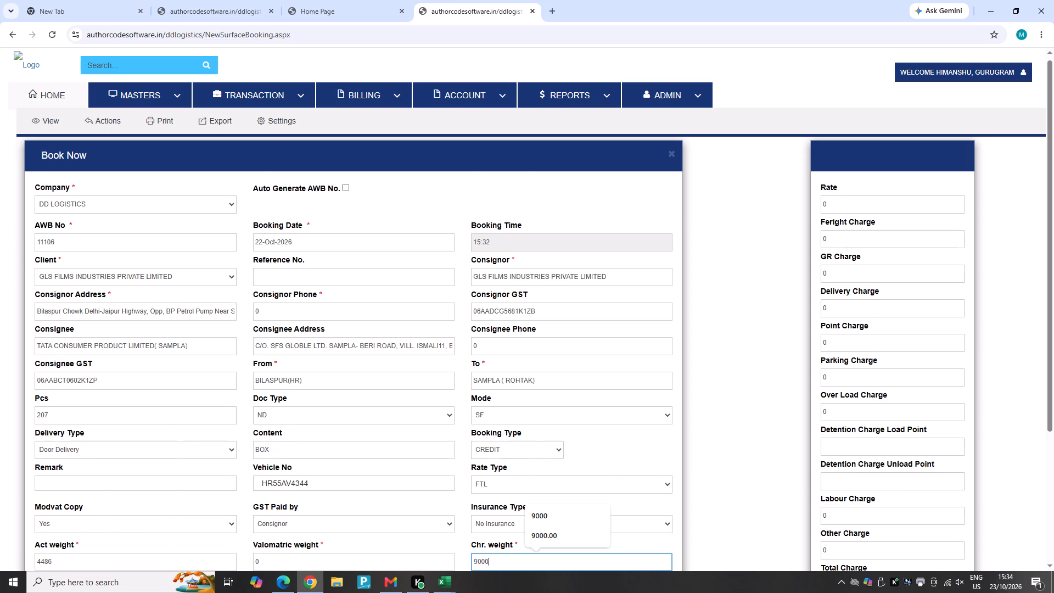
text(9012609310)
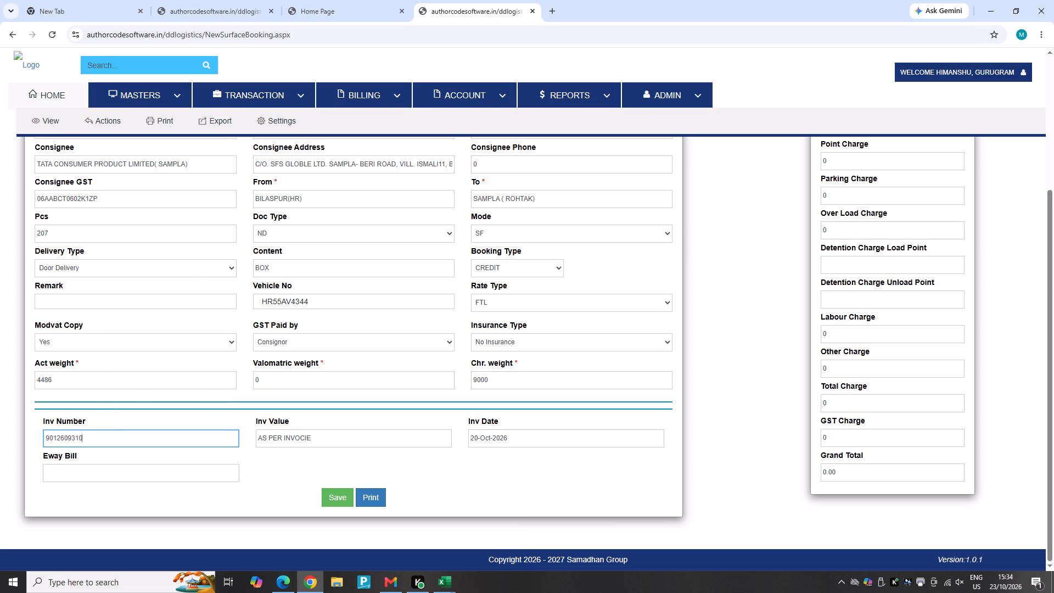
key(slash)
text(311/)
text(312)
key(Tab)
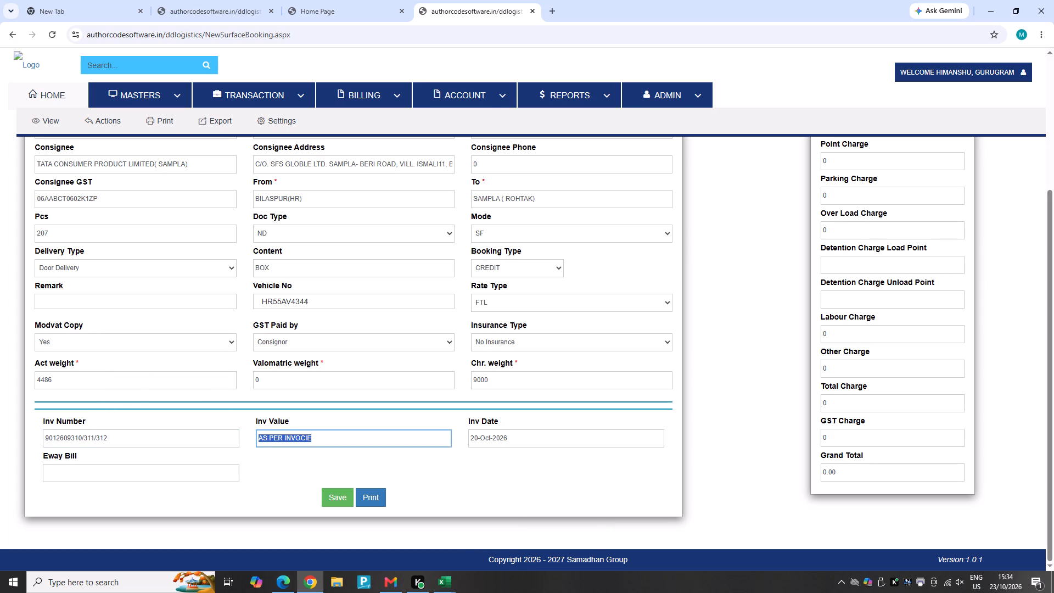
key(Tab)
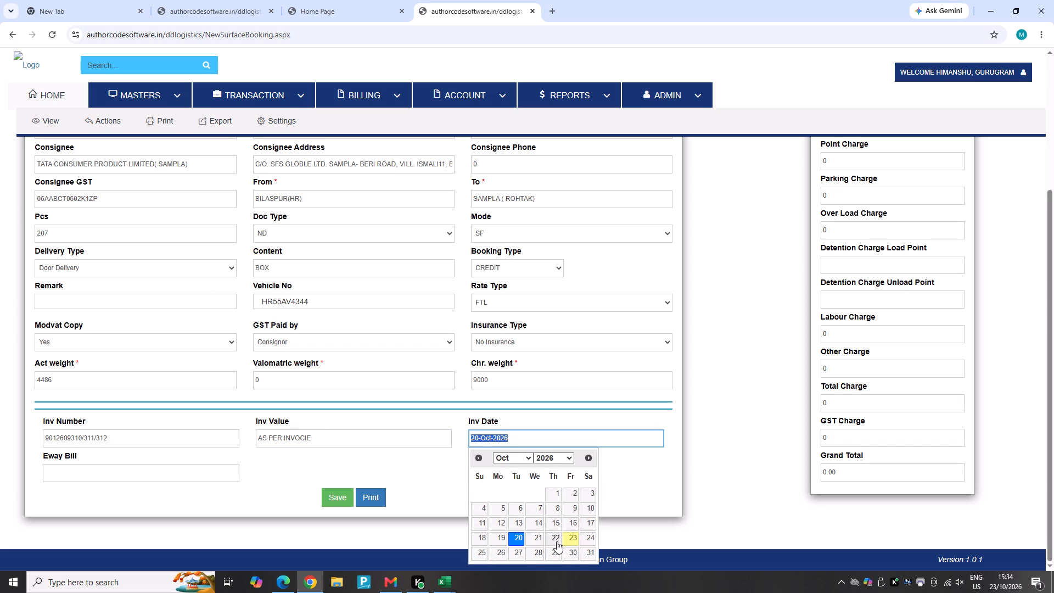
click(549, 538)
Enter 0 as the e-way bill and save the AWB 11106 booking.
click(124, 479)
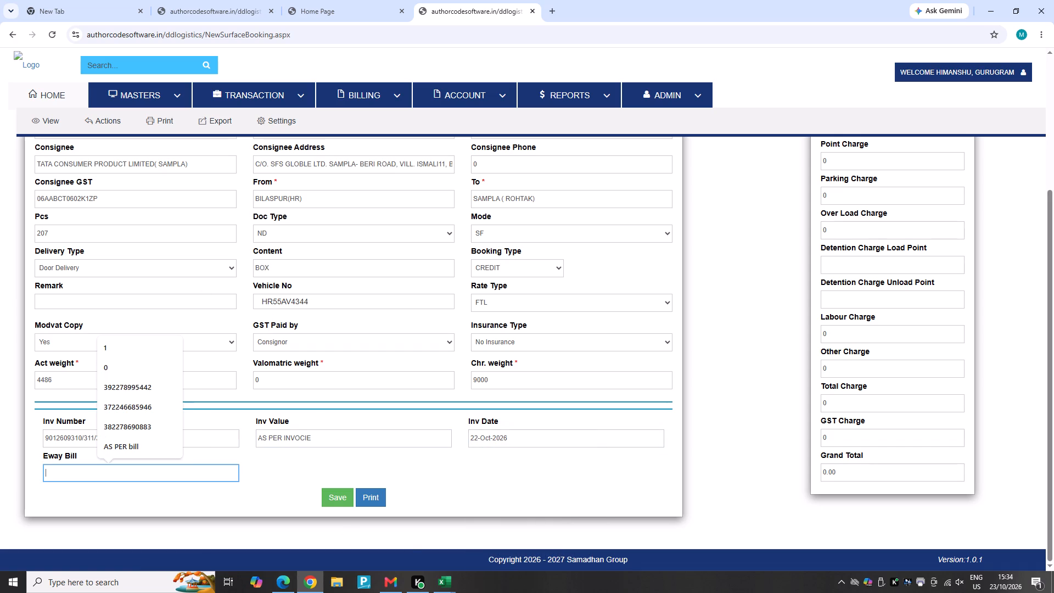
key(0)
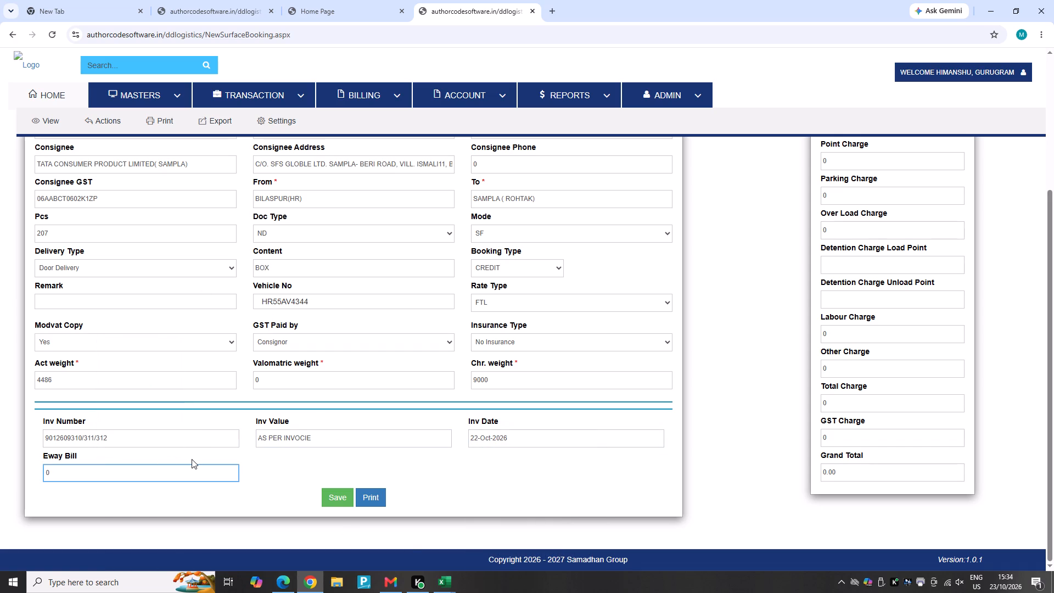
click(322, 501)
scroll(322, 501, down, 5)
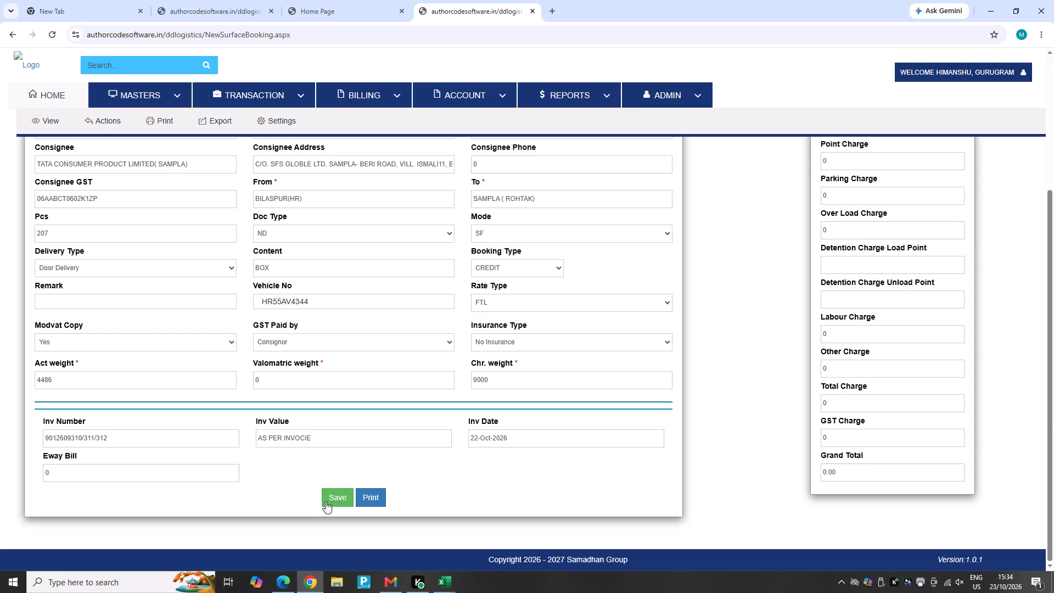
click(332, 500)
scroll(332, 500, down, 5)
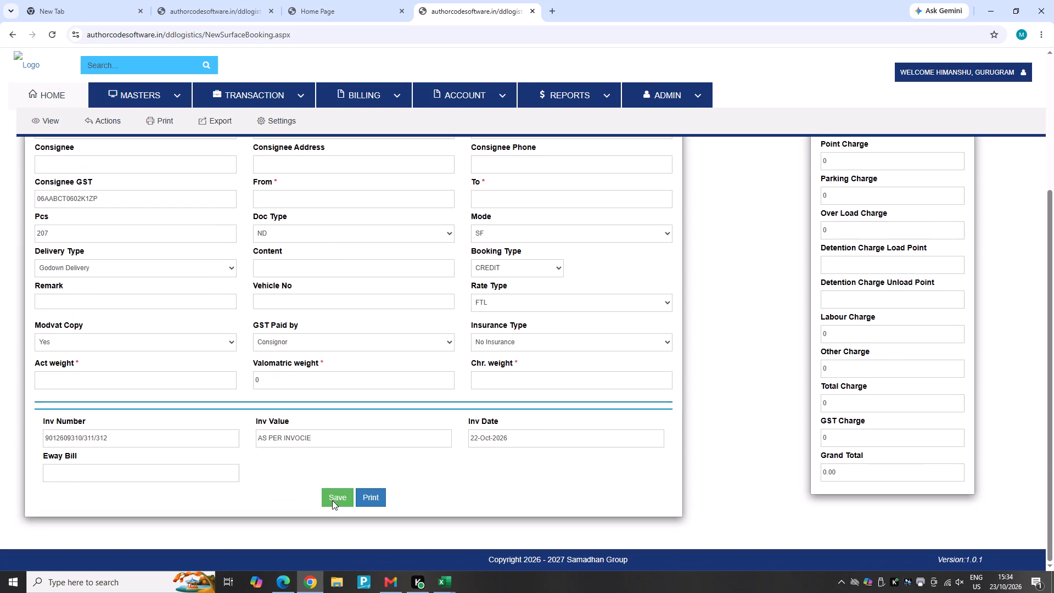
Start a new booking with AWB number 11107 and booking date 22-Oct-2026.
scroll(328, 494, up, 2)
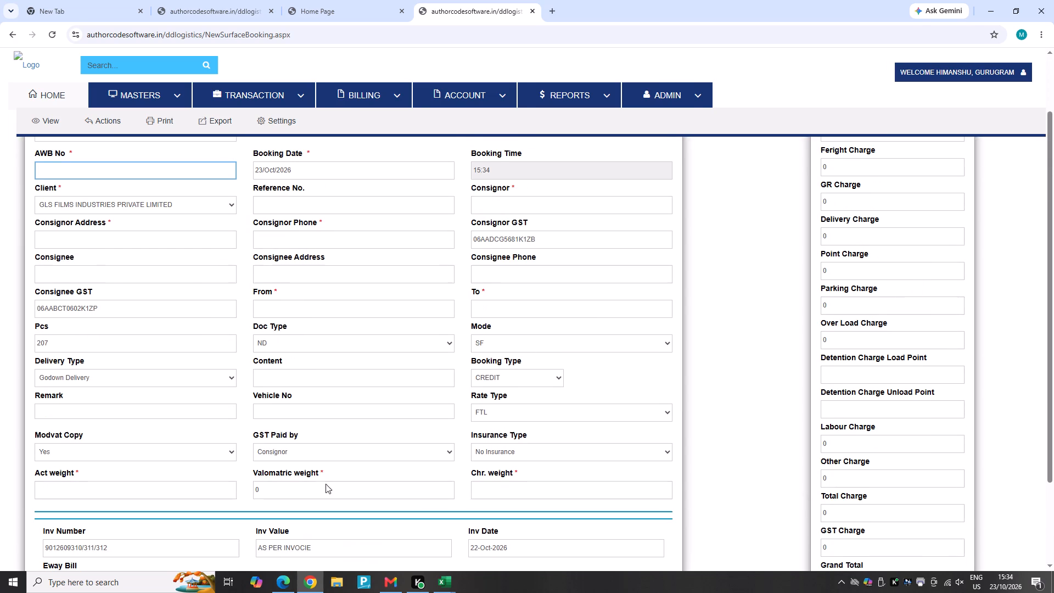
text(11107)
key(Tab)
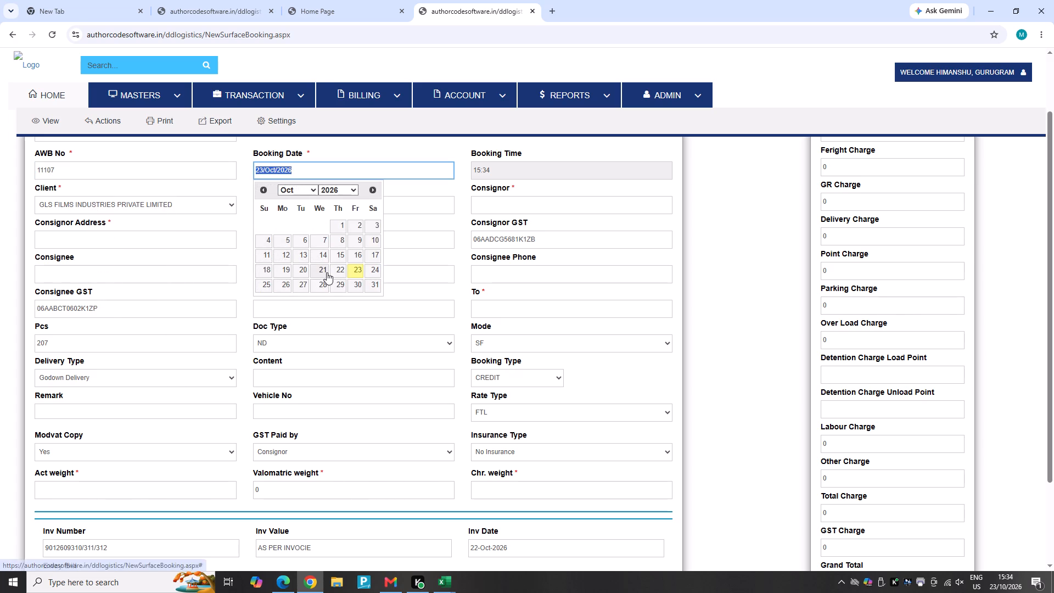
click(346, 265)
click(336, 176)
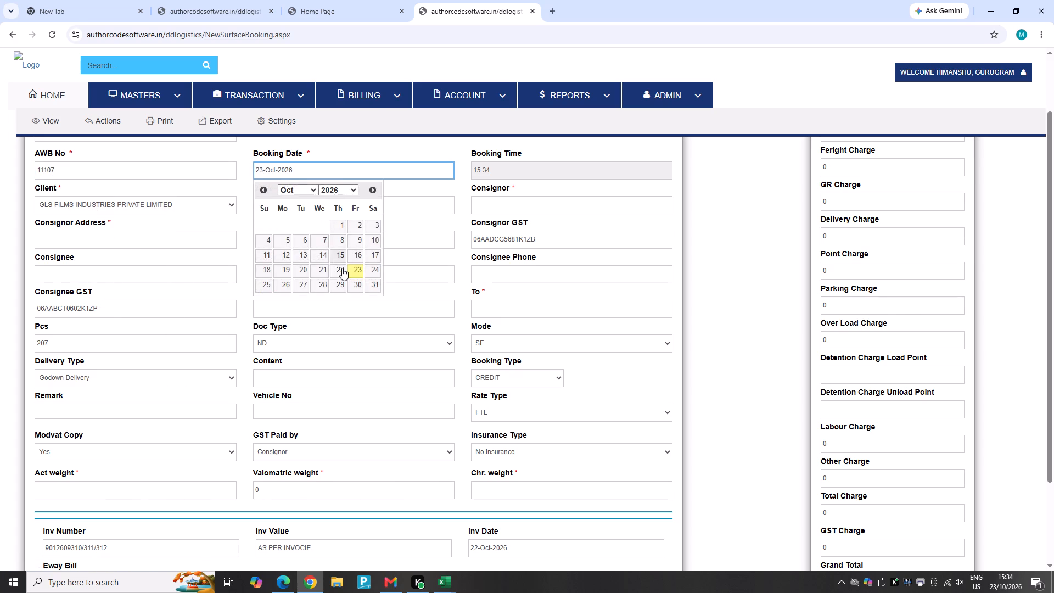
click(342, 268)
key(Tab)
Load the consignor details for client GLS FILMS INDUSTRIES PRIVATE LIMITED into the booking.
click(133, 205)
key(Tab)
key(Tab)
key(Tab)
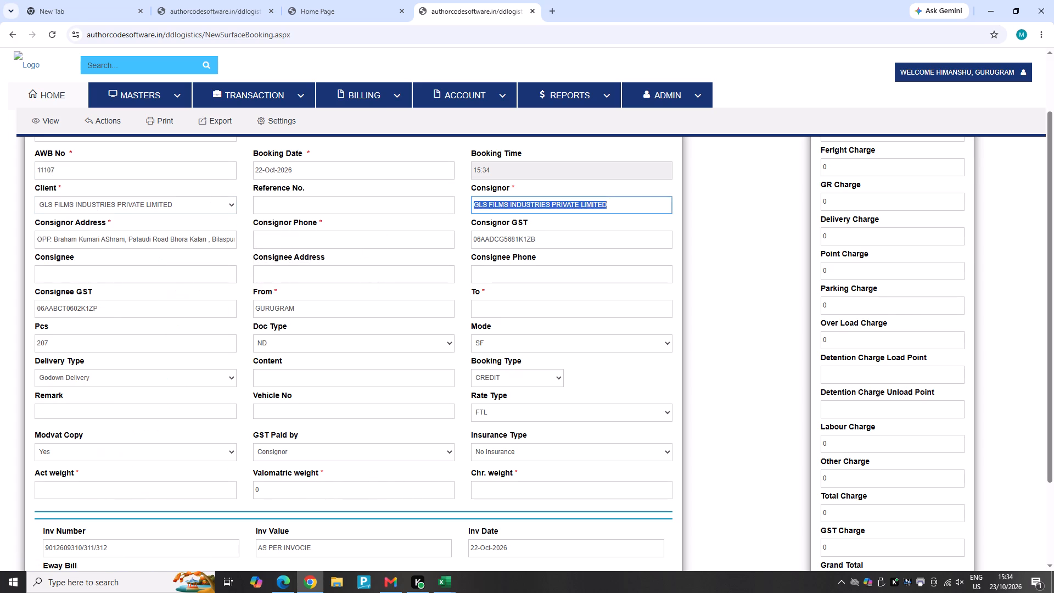
key(Tab)
key(Tab)
key(Tab)
key(Tab)
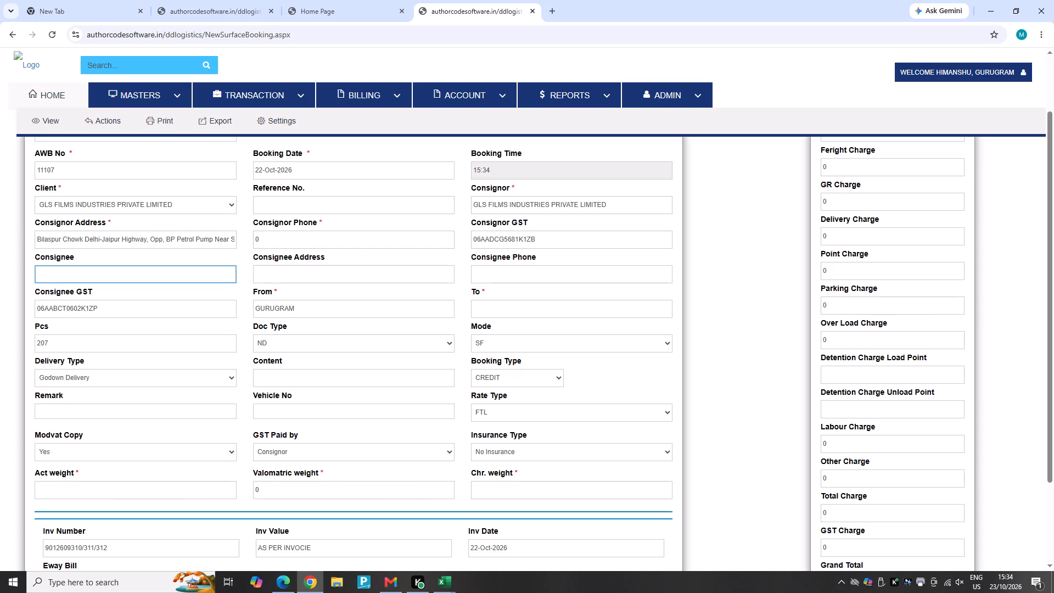
Set the consignee of the AWB 11107 booking to PEPSICO INDIA HOLDINGS PVT.LTD(SONIPAT) and load its details.
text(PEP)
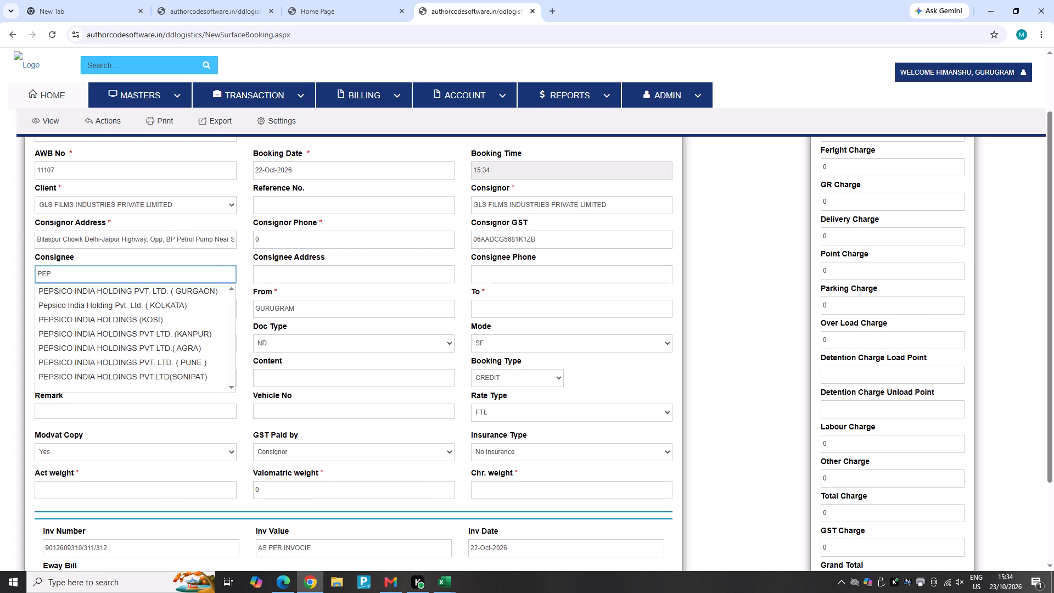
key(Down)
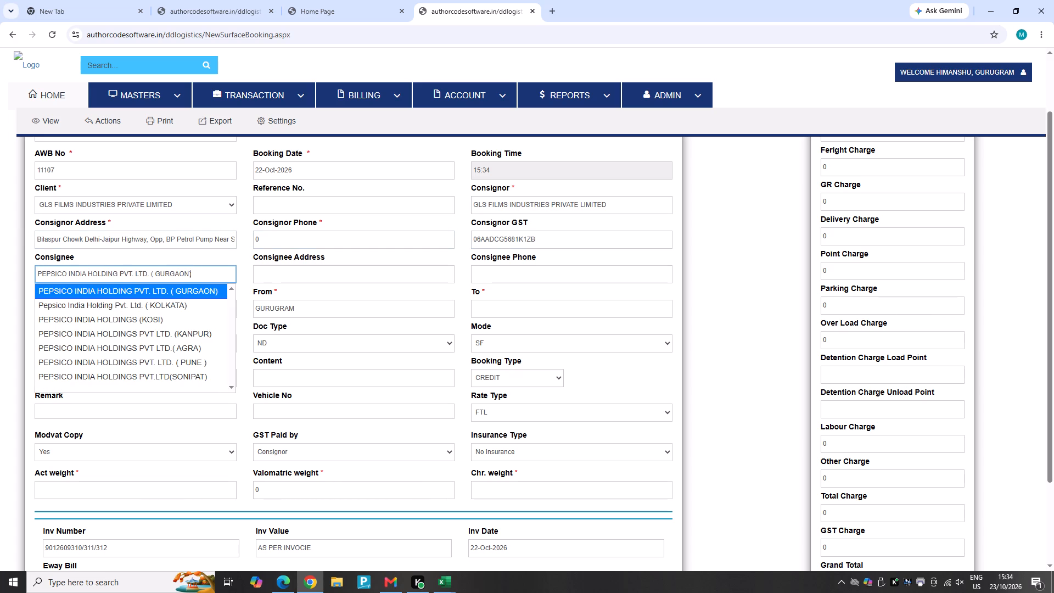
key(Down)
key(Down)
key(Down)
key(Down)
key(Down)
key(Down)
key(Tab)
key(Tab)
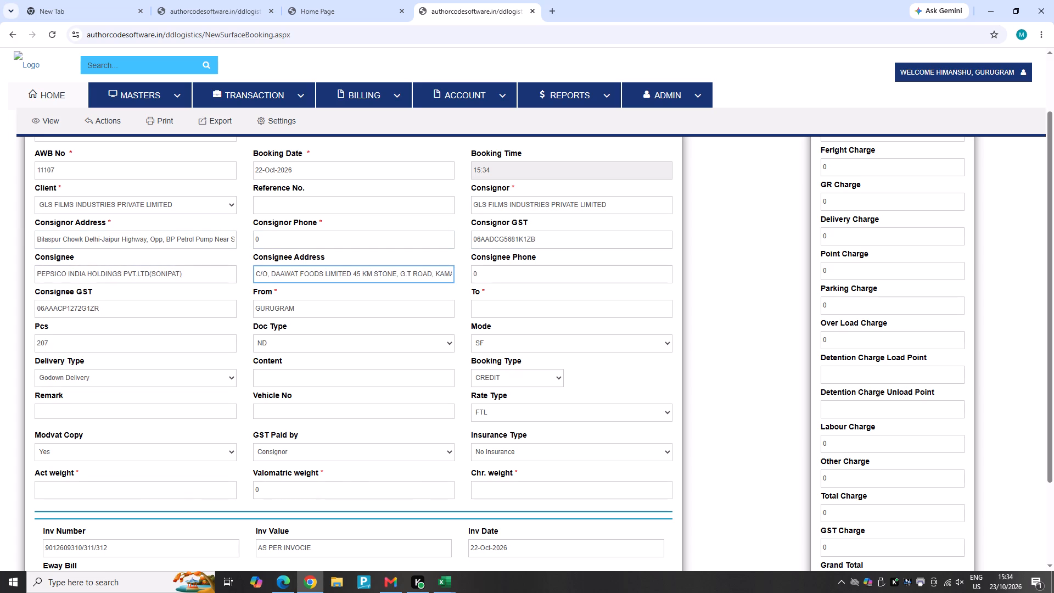
Set the shipment's origin to BILASPUR(HR) and its destination to SONIPAT.
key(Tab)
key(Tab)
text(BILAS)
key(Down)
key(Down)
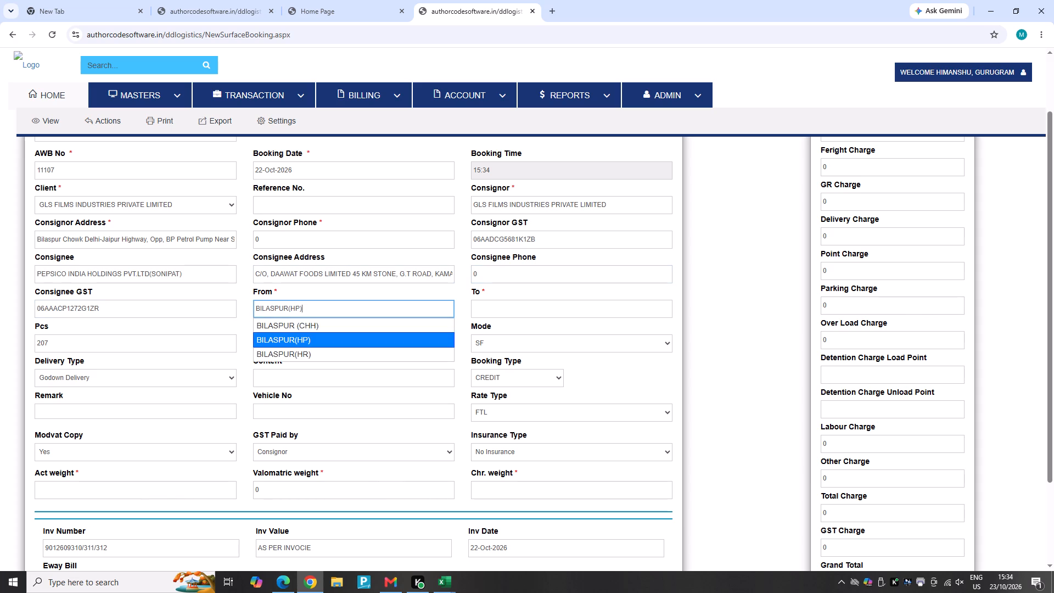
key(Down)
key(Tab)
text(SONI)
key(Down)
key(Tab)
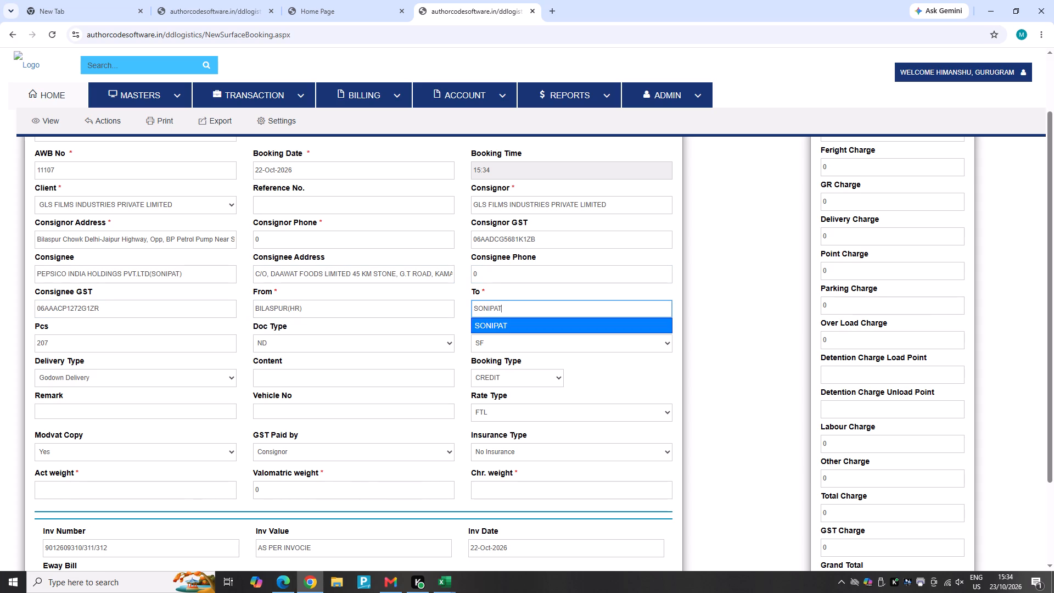
Enter 190 pieces with Door Delivery as the delivery type and BOX as the content.
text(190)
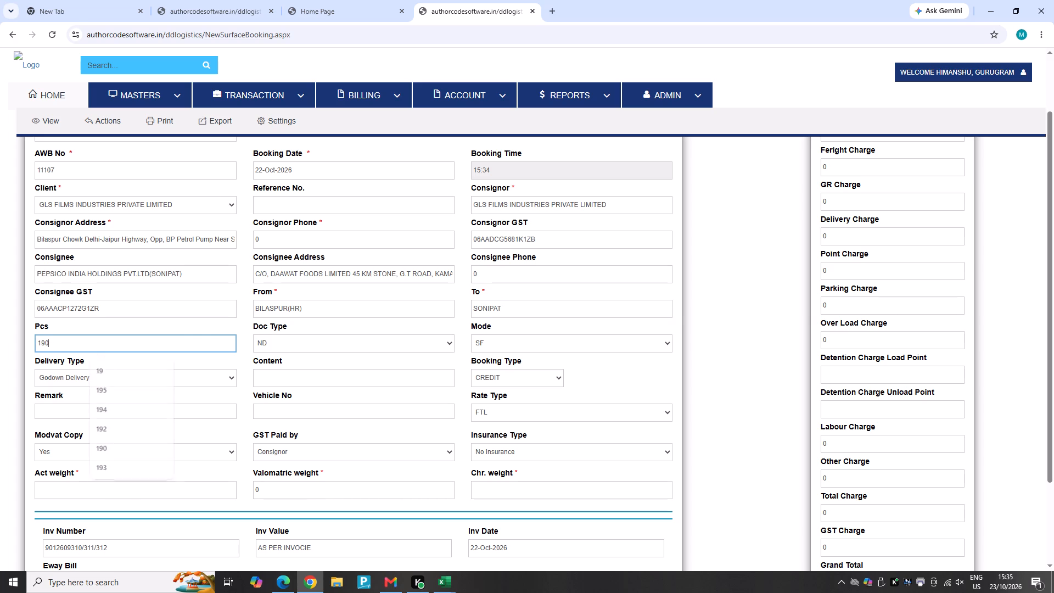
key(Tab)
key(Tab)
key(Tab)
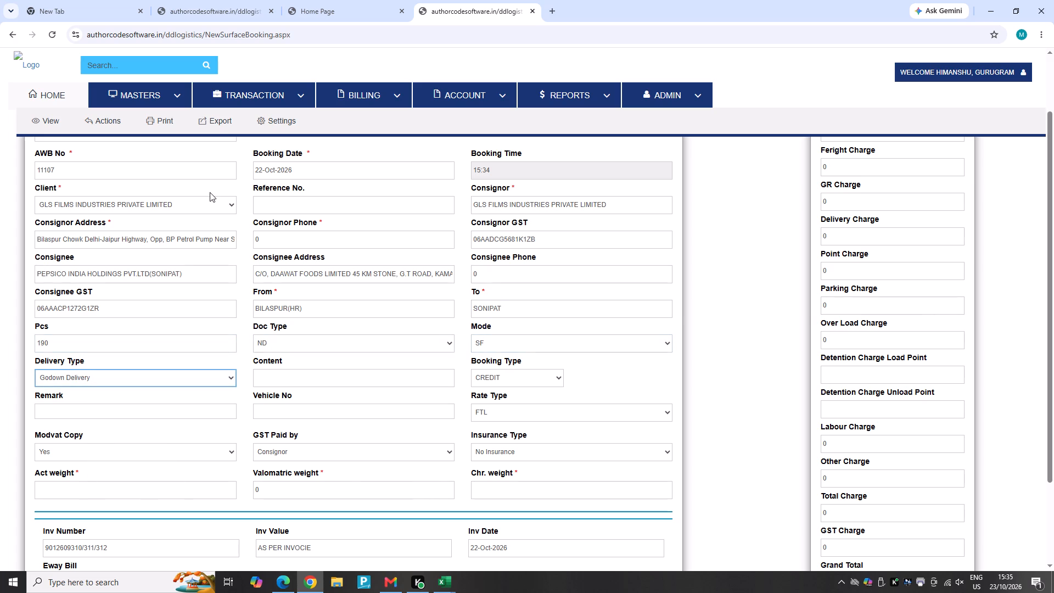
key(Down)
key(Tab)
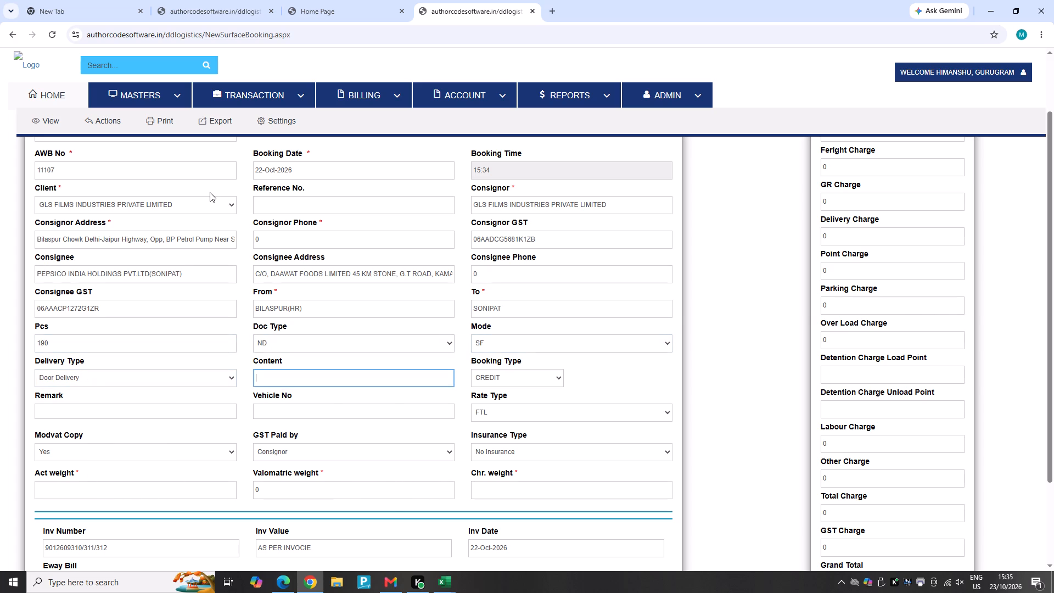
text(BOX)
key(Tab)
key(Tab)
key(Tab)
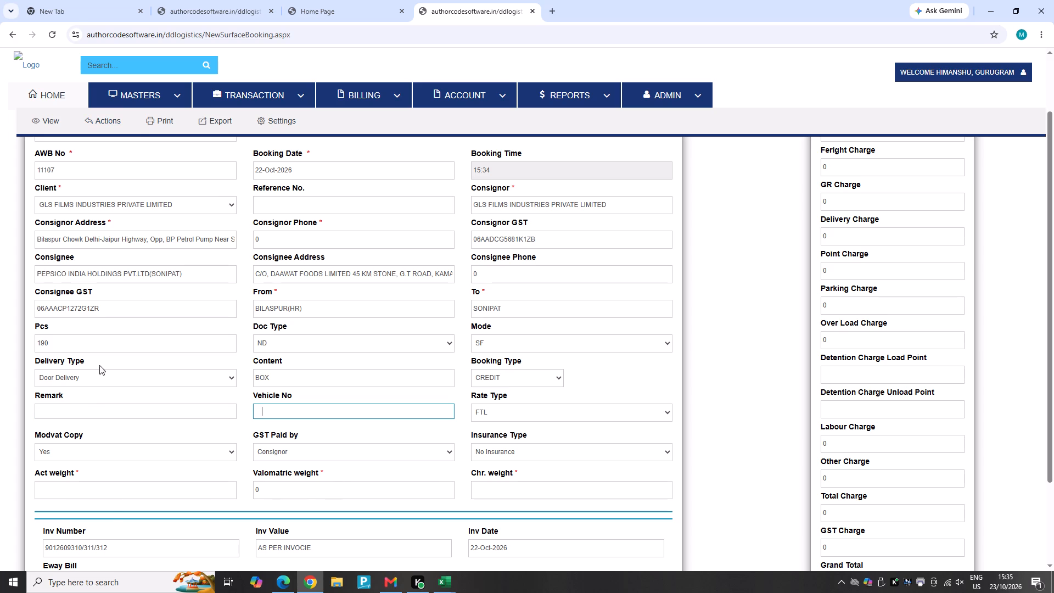
click(86, 411)
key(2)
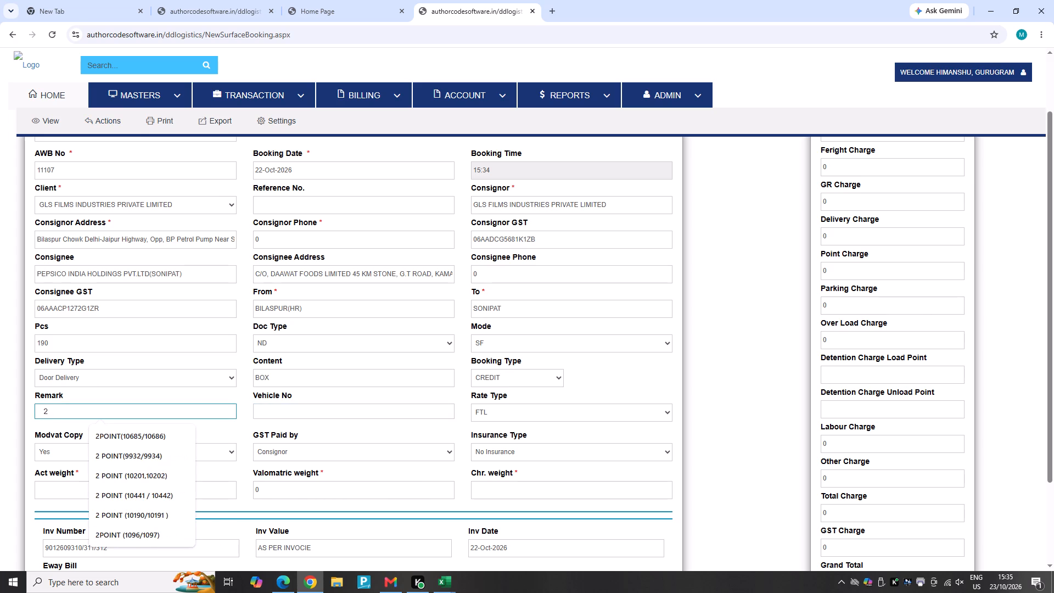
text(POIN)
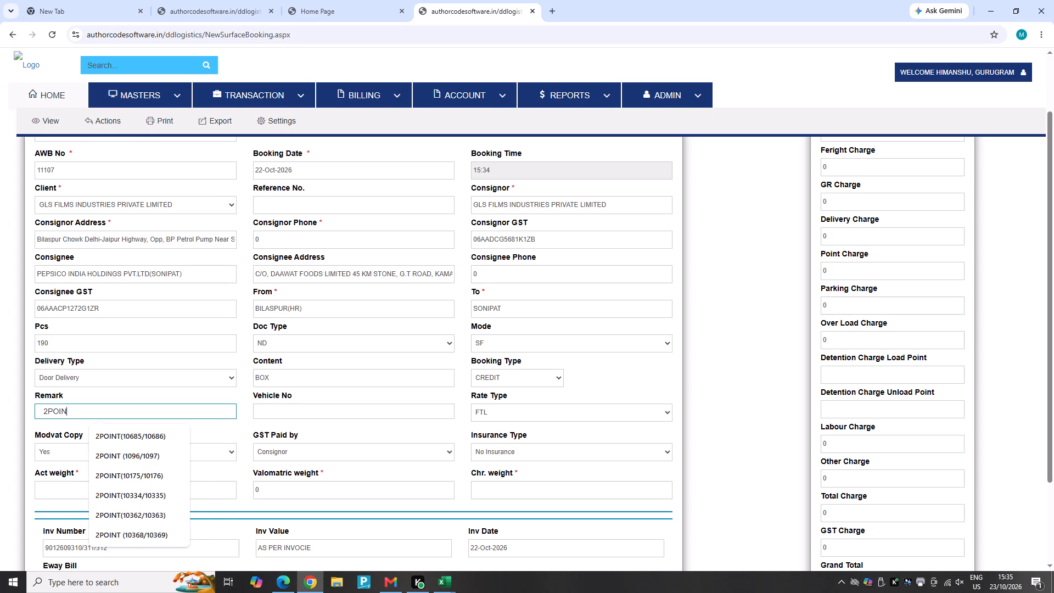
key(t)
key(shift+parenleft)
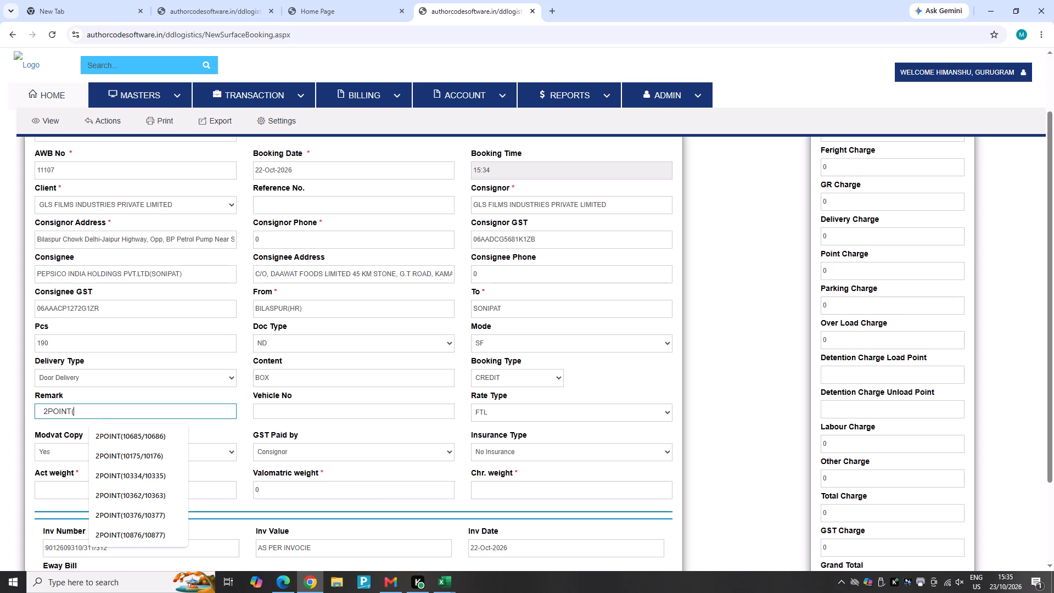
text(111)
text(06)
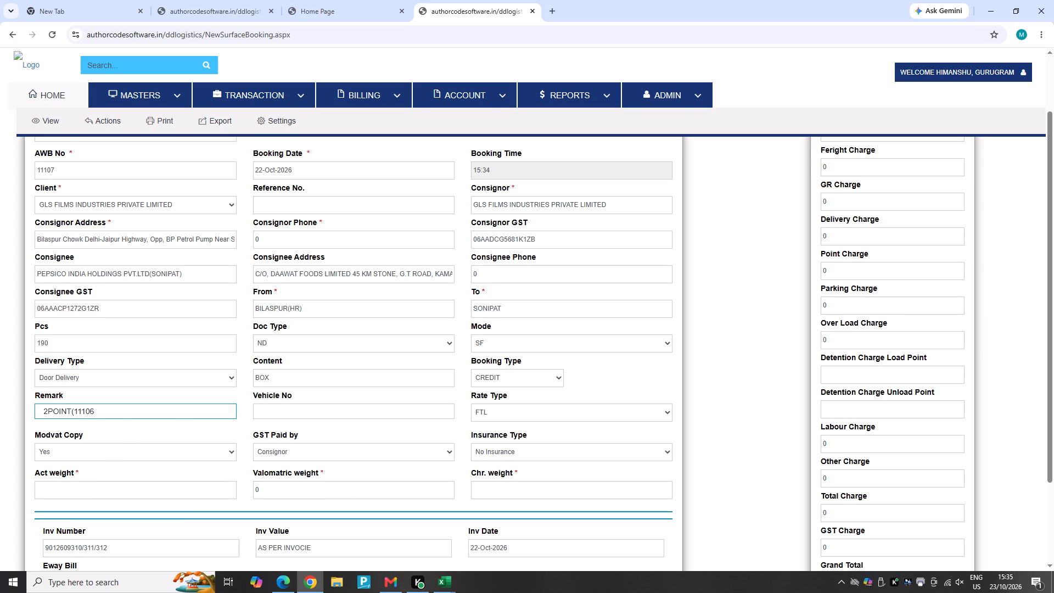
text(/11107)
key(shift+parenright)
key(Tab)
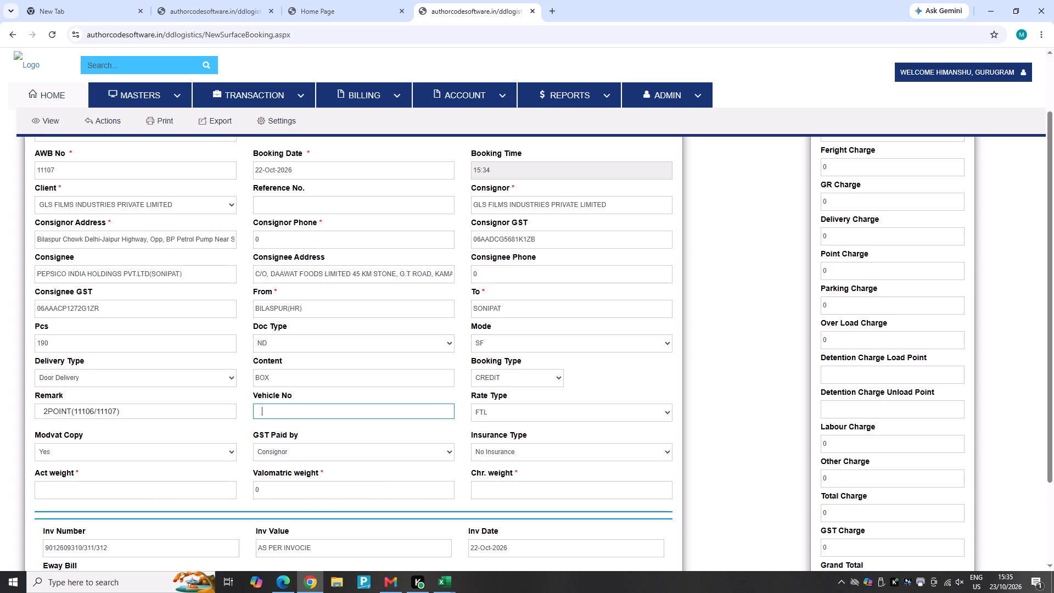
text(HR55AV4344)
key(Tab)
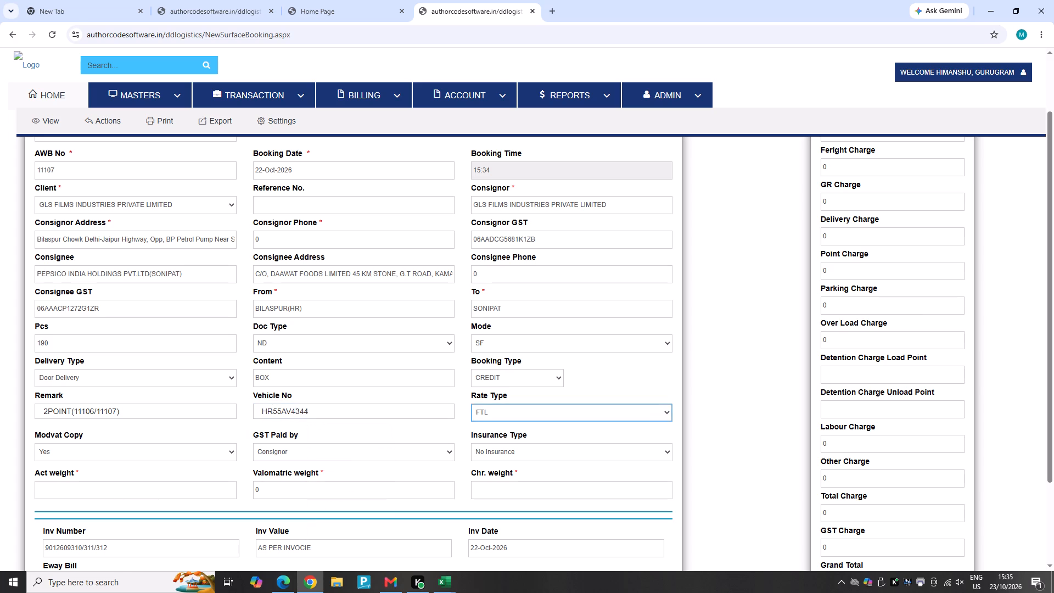
Set the actual weight to 3303 and the chargeable weight to 9000.
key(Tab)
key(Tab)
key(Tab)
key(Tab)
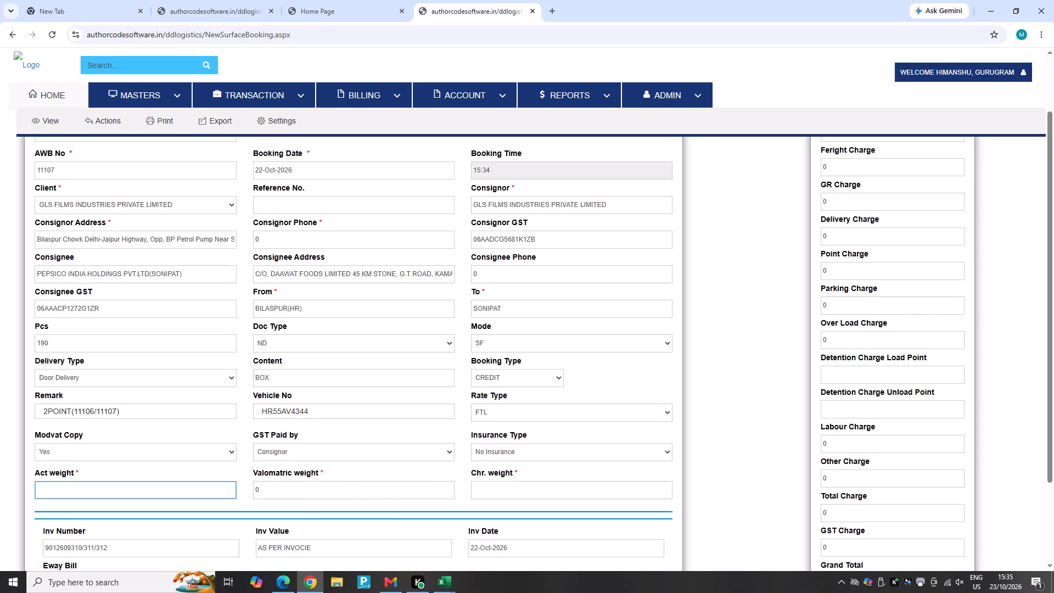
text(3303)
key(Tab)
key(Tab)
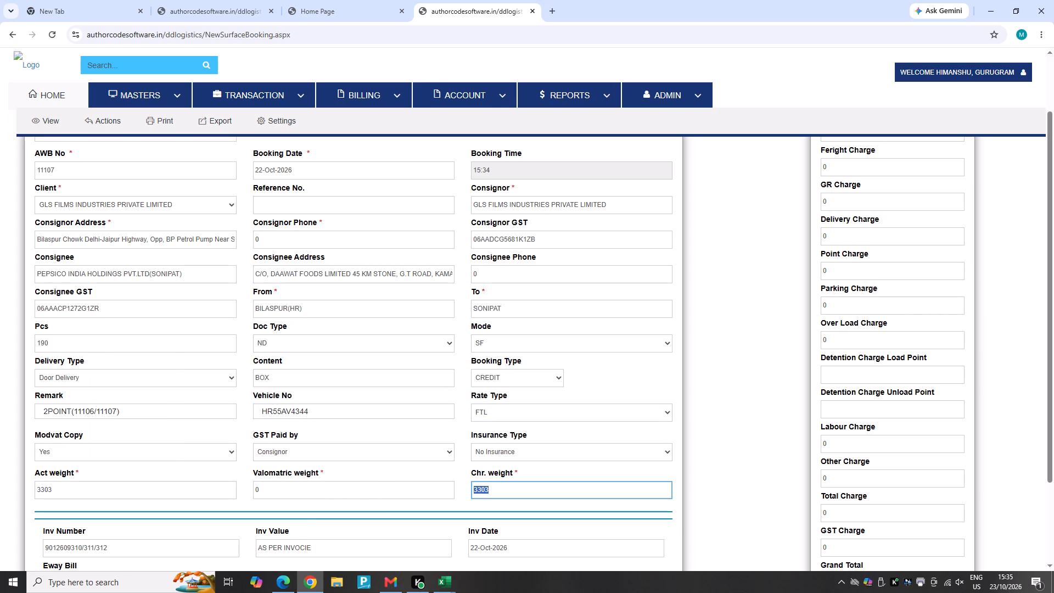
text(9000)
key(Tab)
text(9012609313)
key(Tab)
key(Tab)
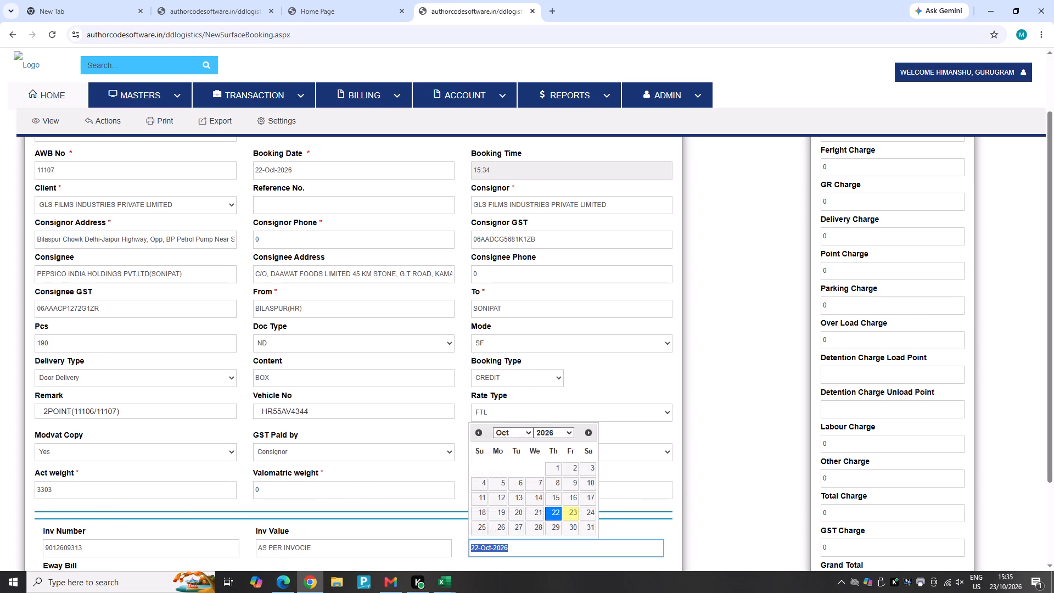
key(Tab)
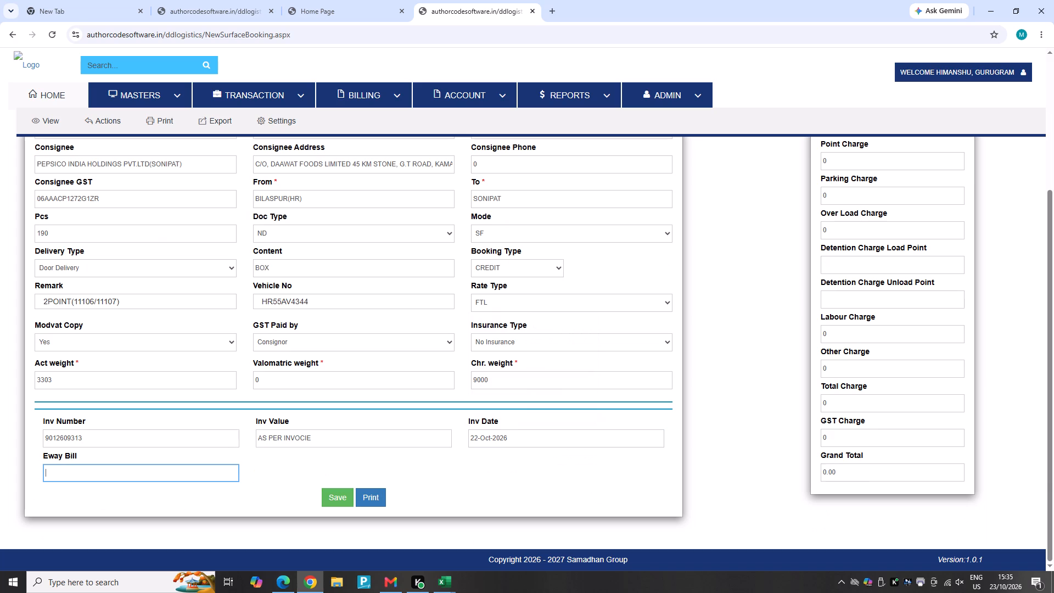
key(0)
Open the Edit Booking page in the other browser tab that holds a blank booking form.
scroll(133, 389, up, 5)
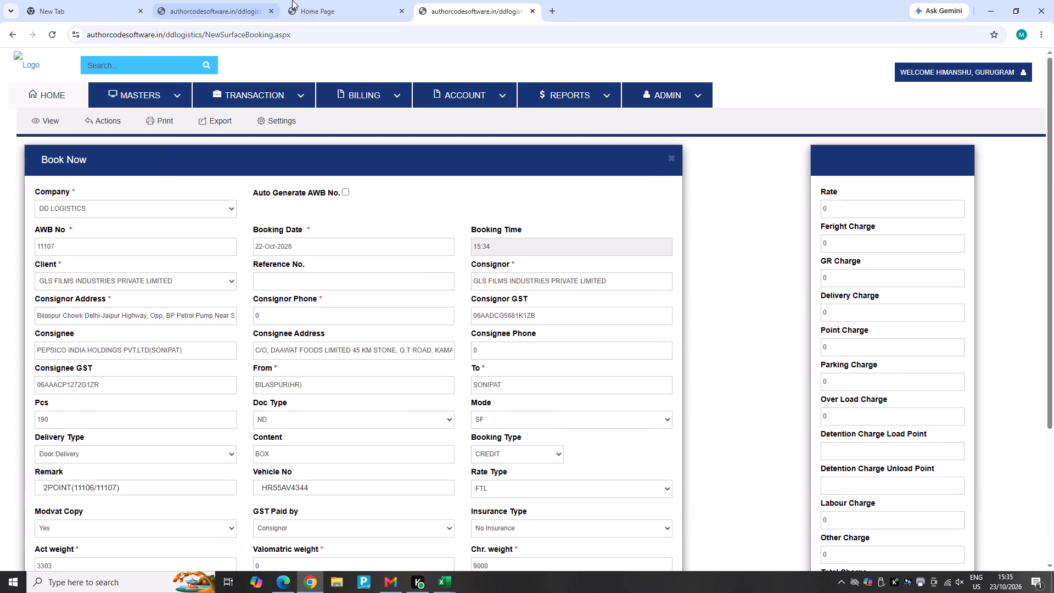
click(226, 4)
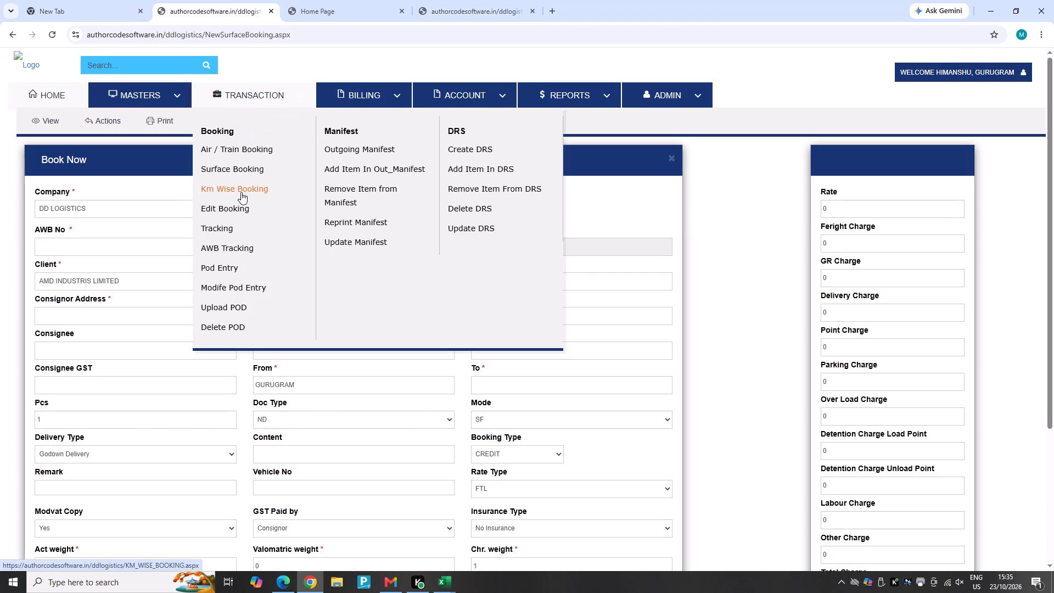
click(237, 209)
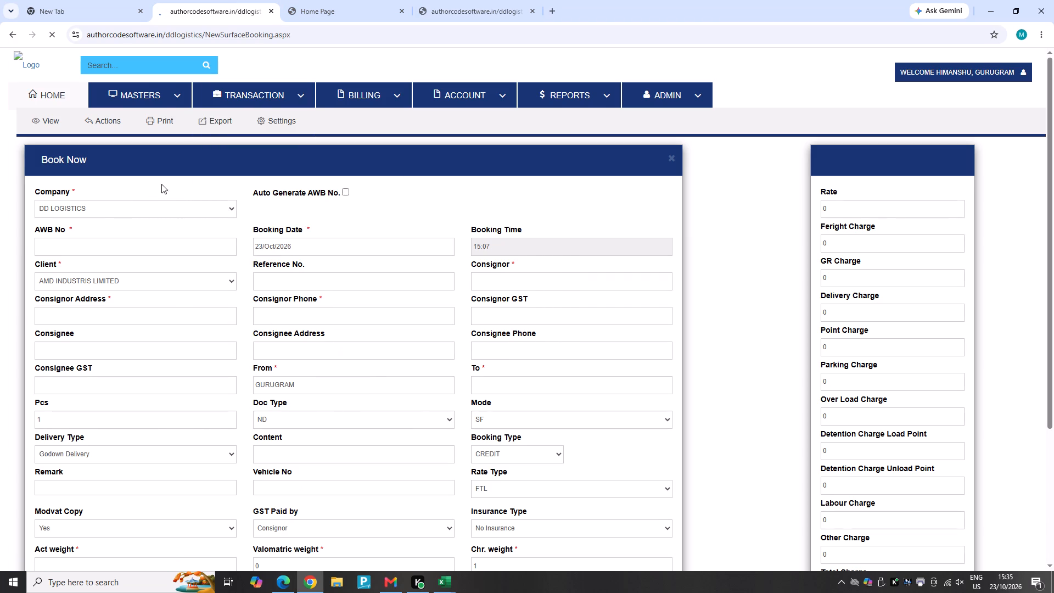
Copy the remark text 2POINT(11106/11107) from the unsaved AWB 11107 booking.
click(455, 5)
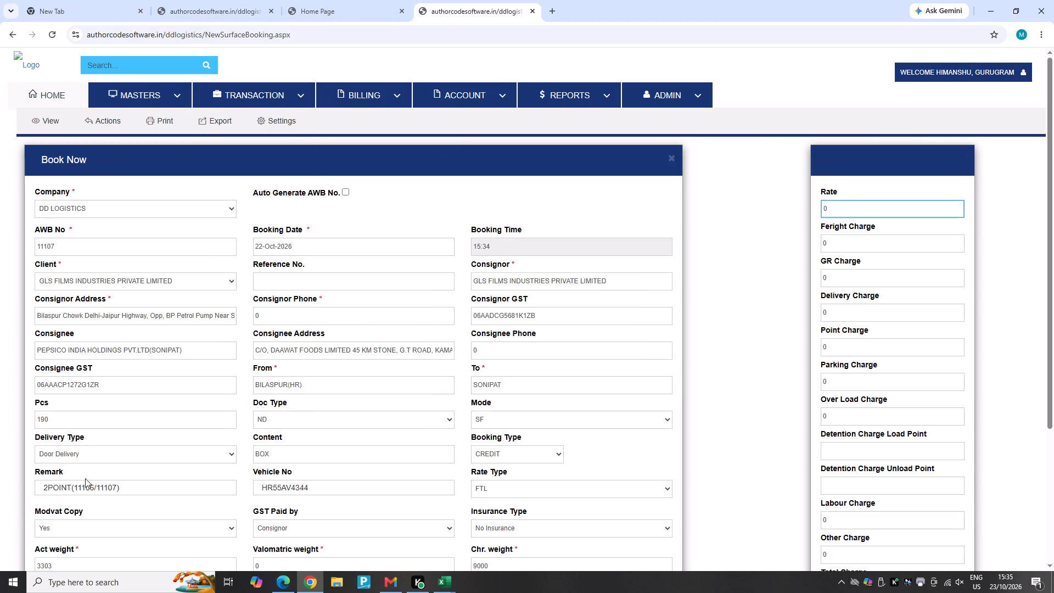
drag(125, 488, 23, 492)
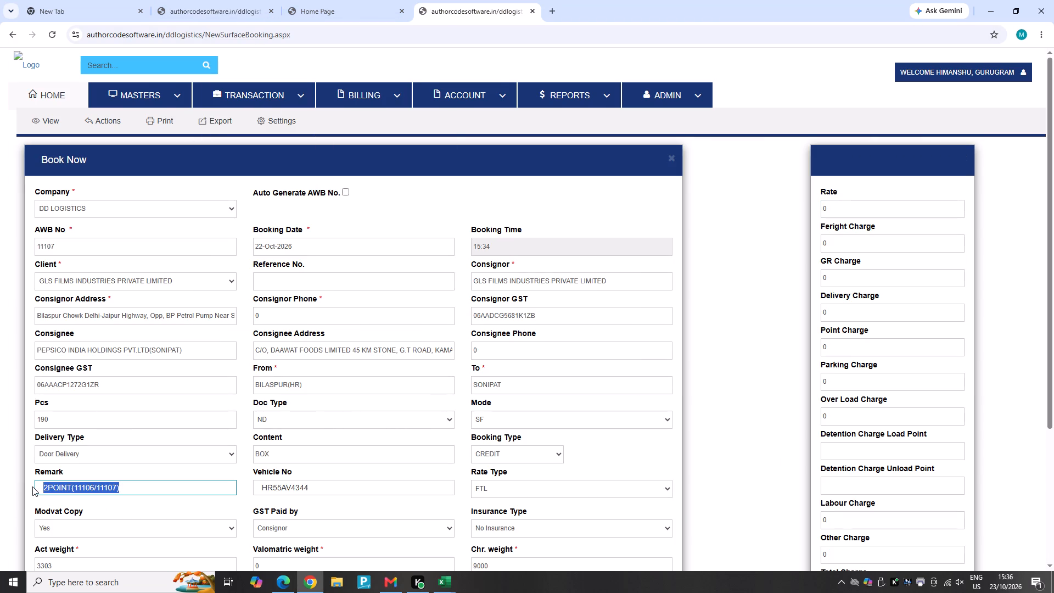
key(ctrl+c)
Load the saved AWB 11106 booking on the Edit Booking page.
click(184, 6)
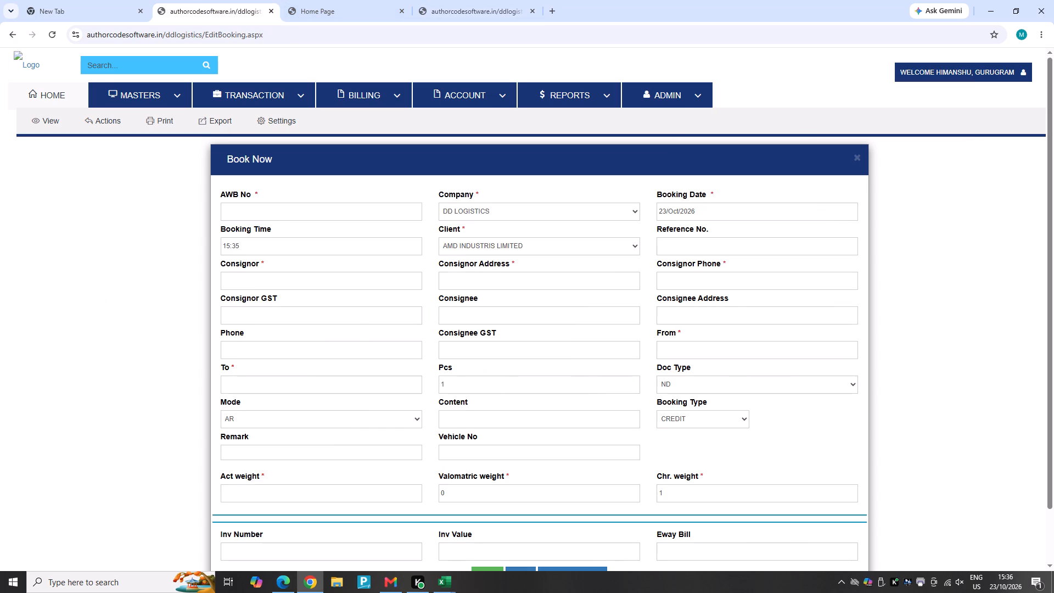
click(263, 210)
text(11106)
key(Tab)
scroll(304, 419, down, 1)
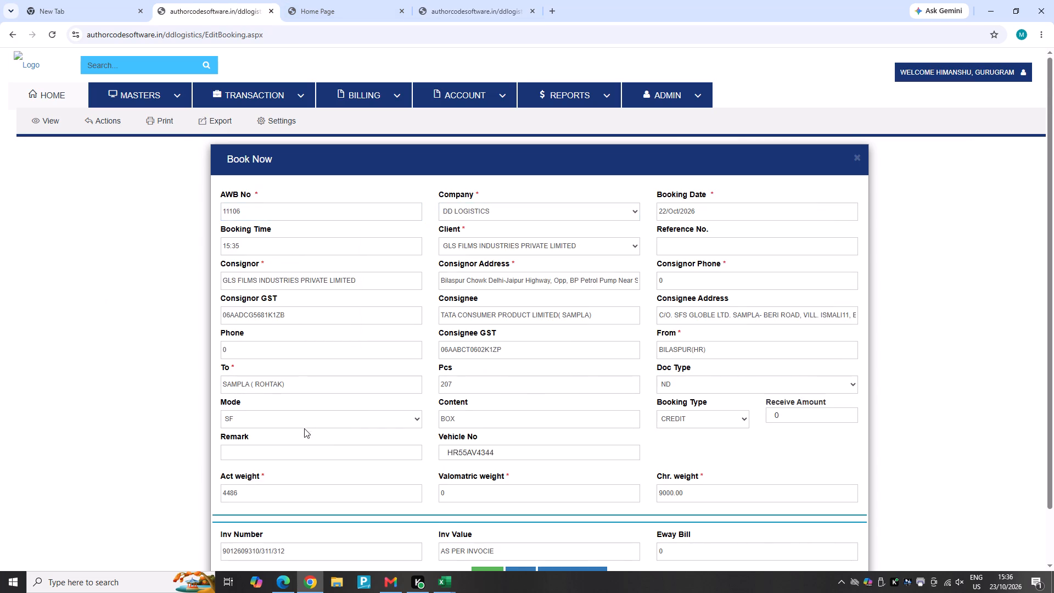
click(266, 399)
key(ctrl+v)
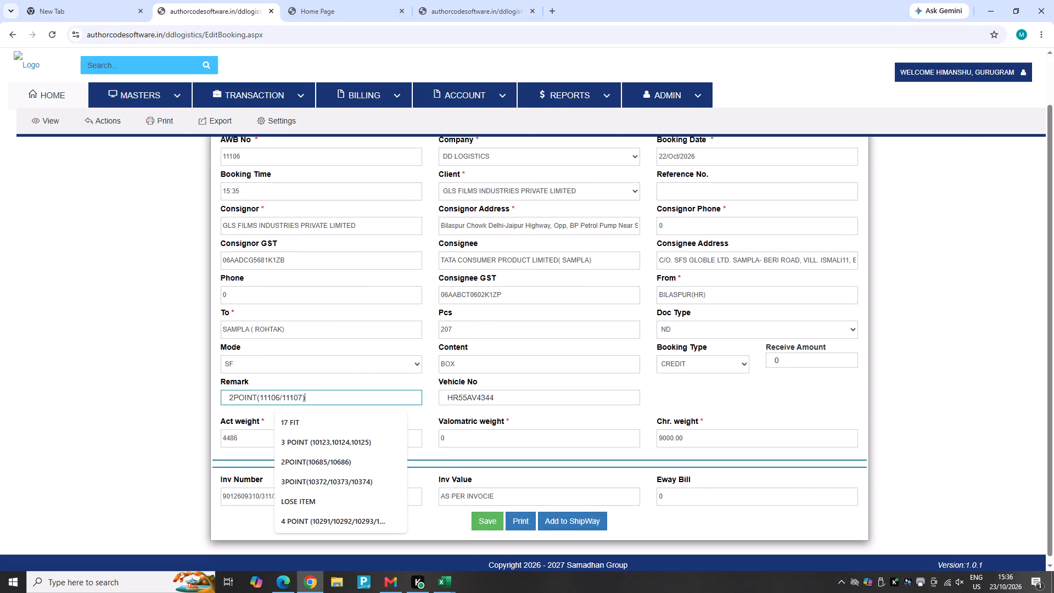
click(489, 522)
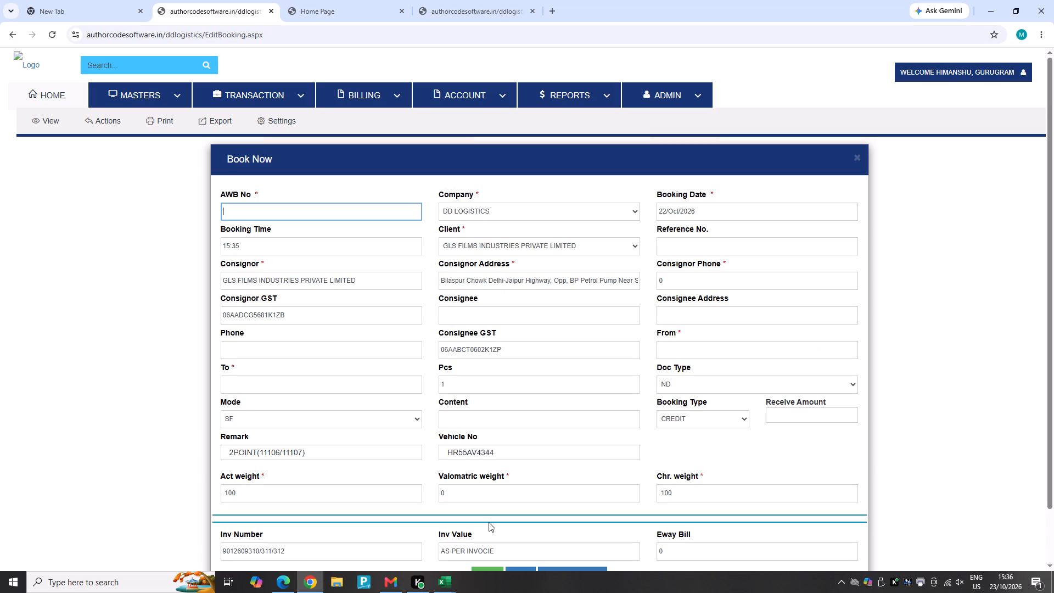
Return to the AWB 11107 booking form and save the booking.
click(500, 21)
scroll(343, 542, down, 6)
click(336, 494)
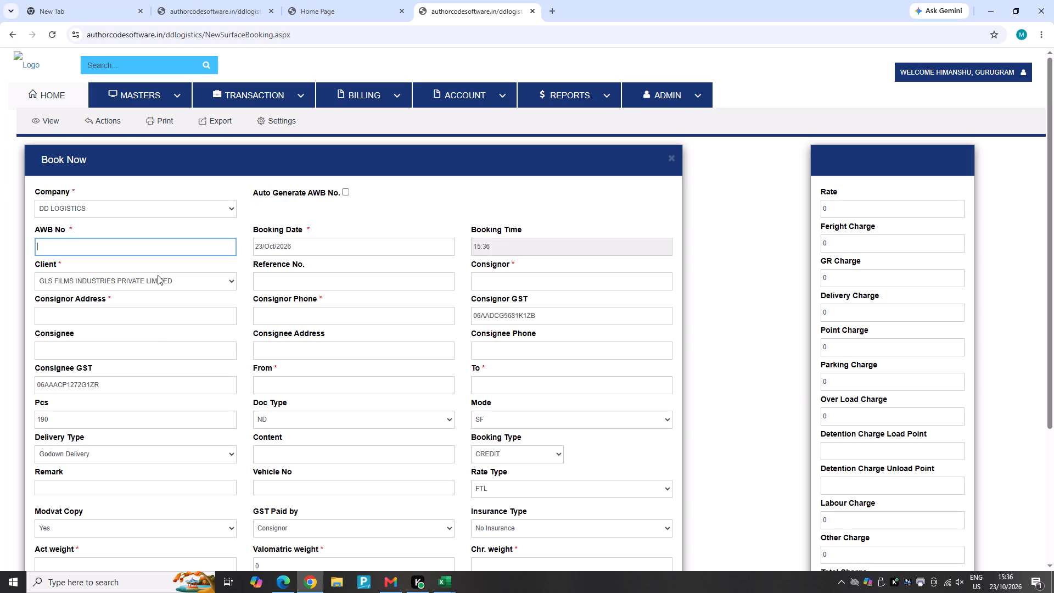
Start a new booking with AWB number 11108 and booking date 22-Oct-2026.
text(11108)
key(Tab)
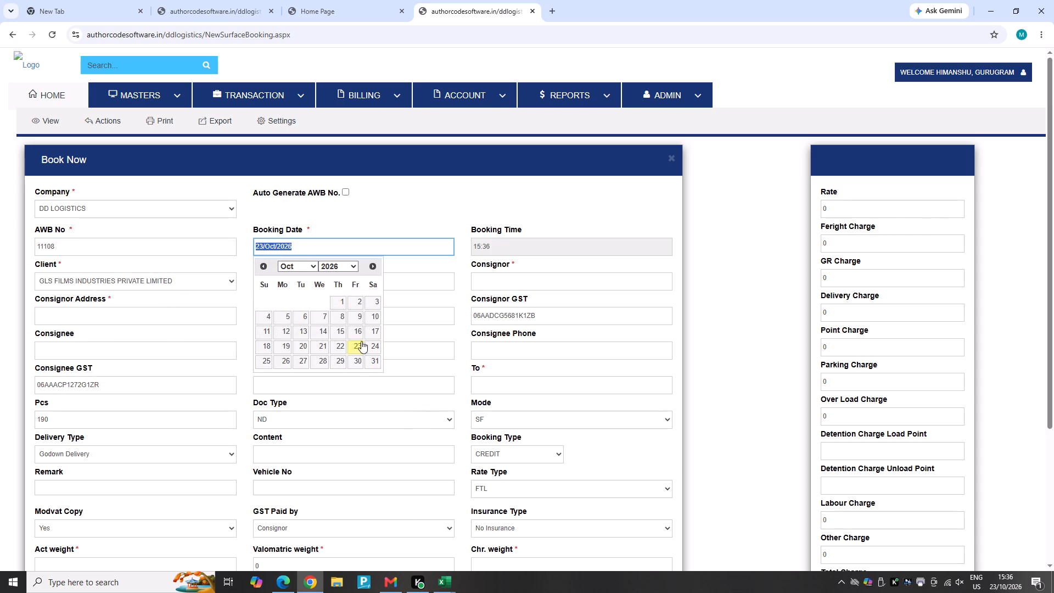
click(345, 346)
key(Tab)
Load the consignor details for client GLS FILMS INDUSTRIES PRIVATE LIMITED and set the consignee to VARDHMAN ENTERPRISES.
click(157, 280)
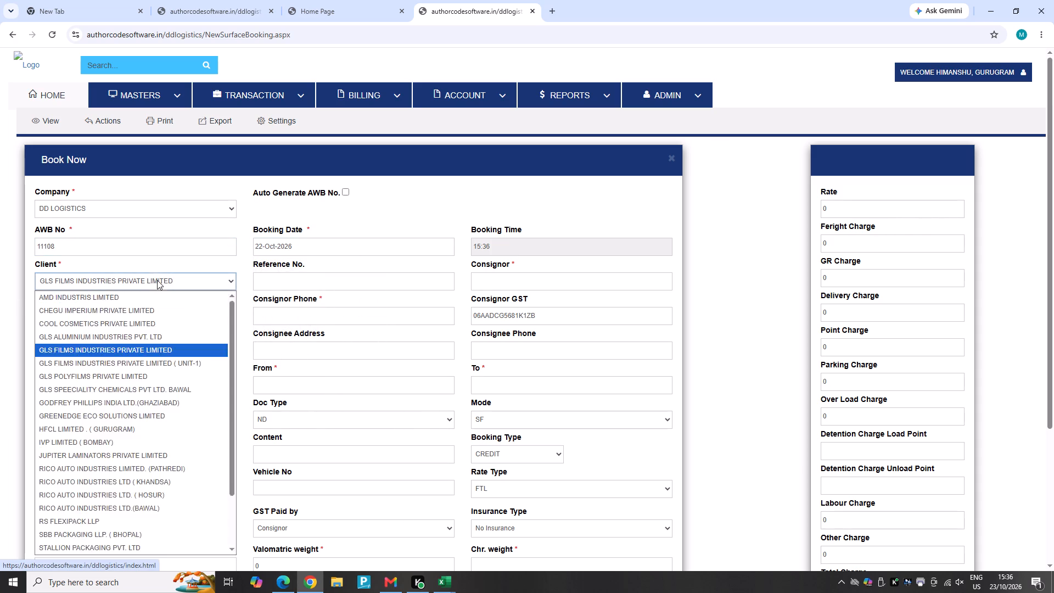
key(Tab)
key(Tab)
key(Tab)
key(Tab)
key(Tab)
key(Tab)
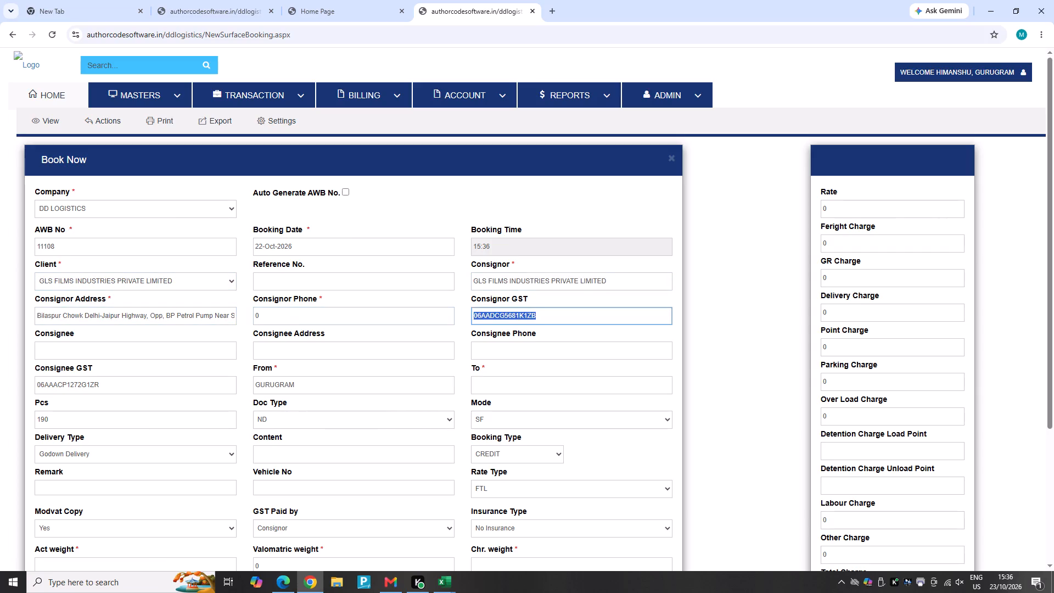
key(Tab)
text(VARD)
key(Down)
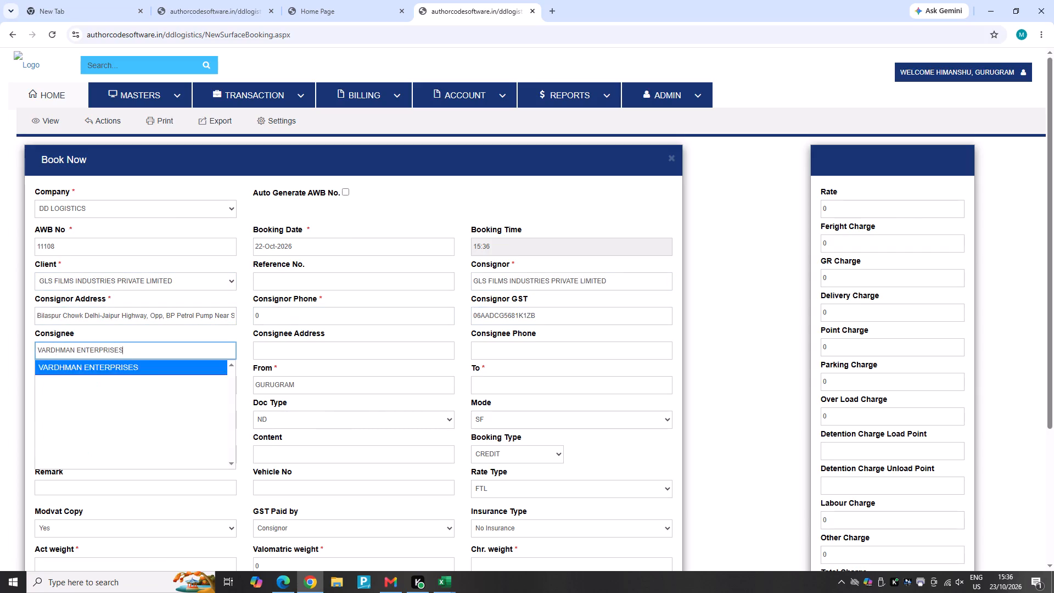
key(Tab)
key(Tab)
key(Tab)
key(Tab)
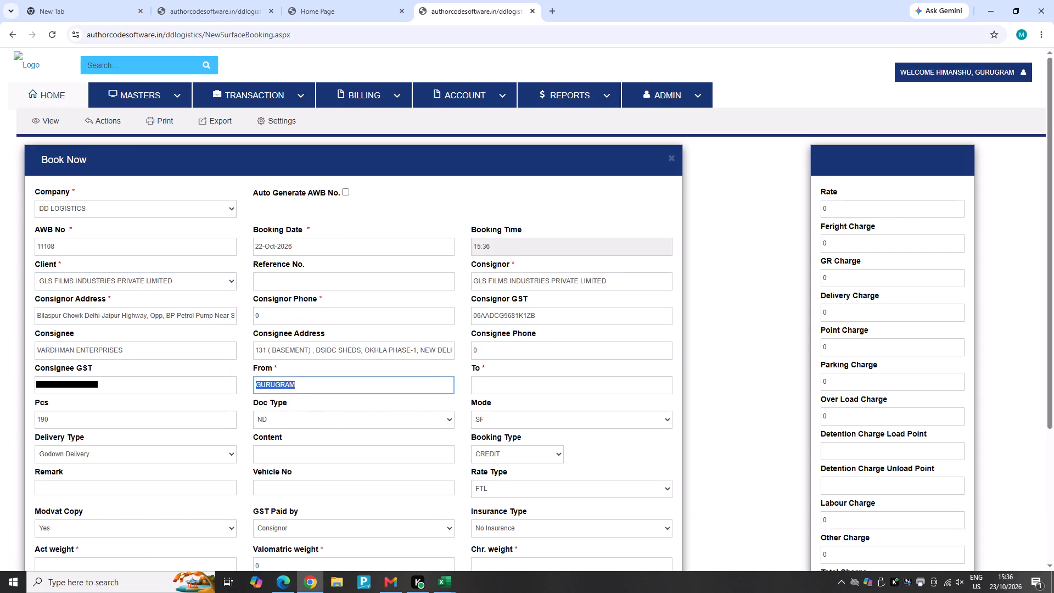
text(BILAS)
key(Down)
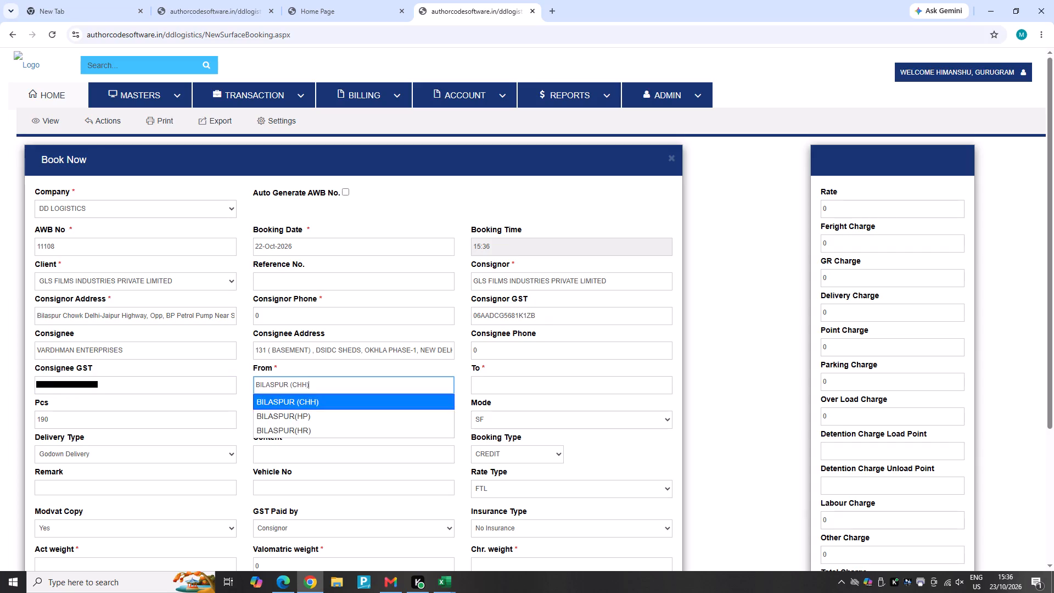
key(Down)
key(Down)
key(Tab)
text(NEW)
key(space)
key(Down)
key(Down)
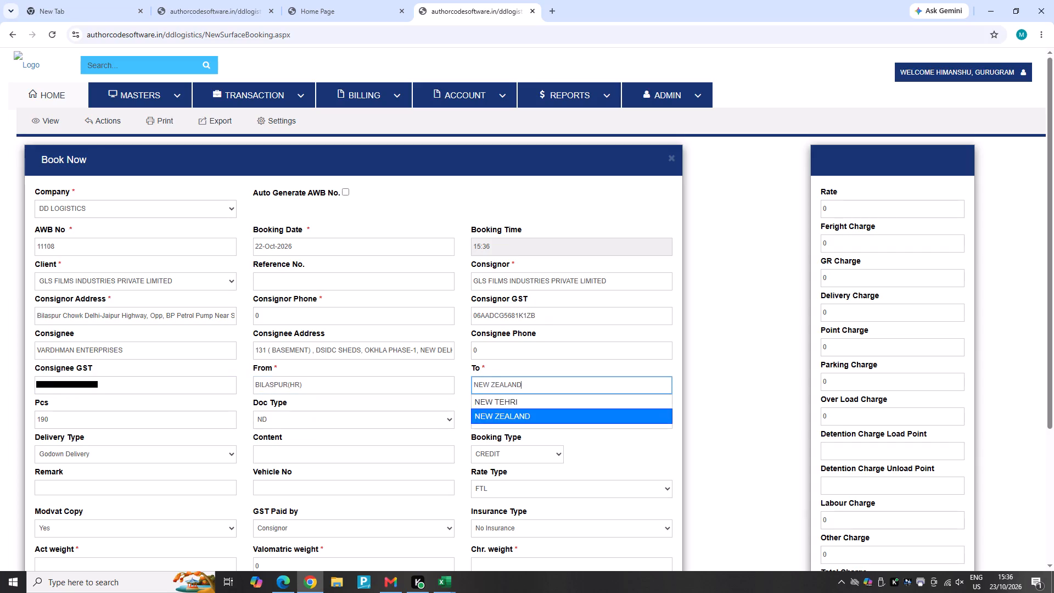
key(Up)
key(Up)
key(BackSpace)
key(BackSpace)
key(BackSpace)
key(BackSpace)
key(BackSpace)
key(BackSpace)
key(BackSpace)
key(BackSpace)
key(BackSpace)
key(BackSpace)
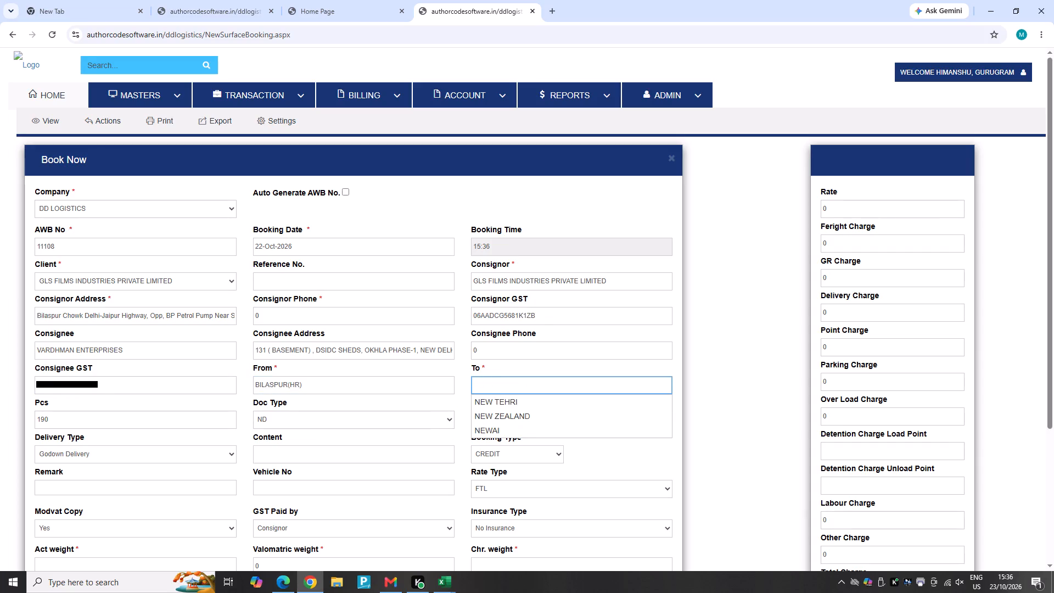
Set the destination of the AWB 11108 booking to DELHI.
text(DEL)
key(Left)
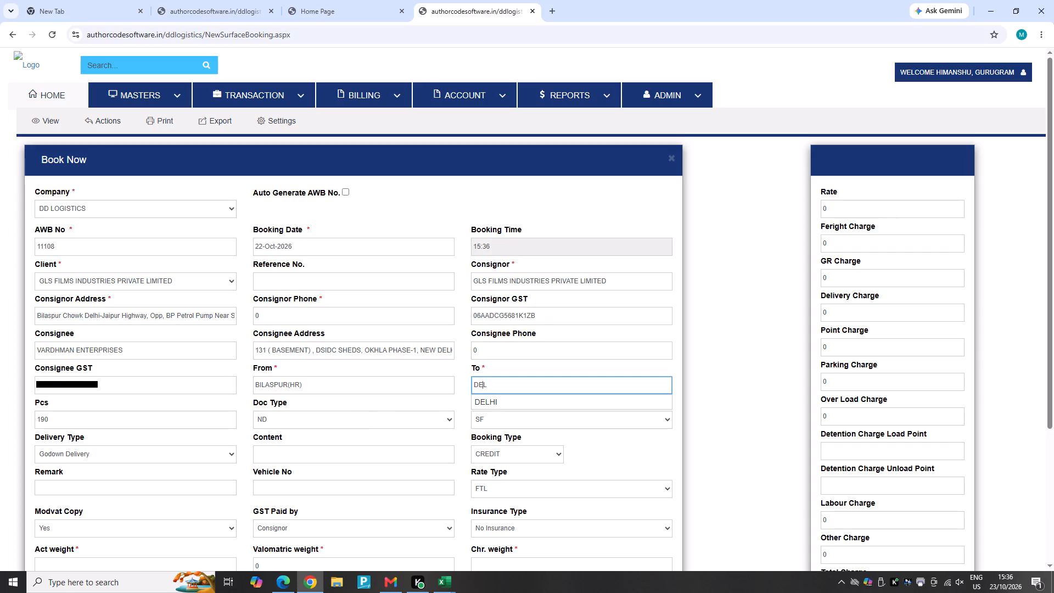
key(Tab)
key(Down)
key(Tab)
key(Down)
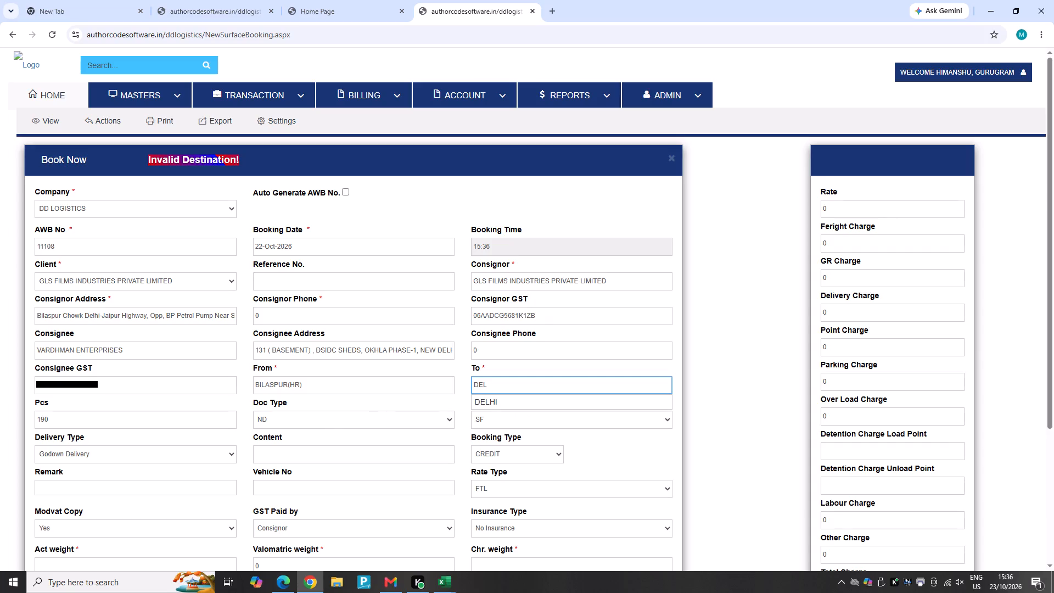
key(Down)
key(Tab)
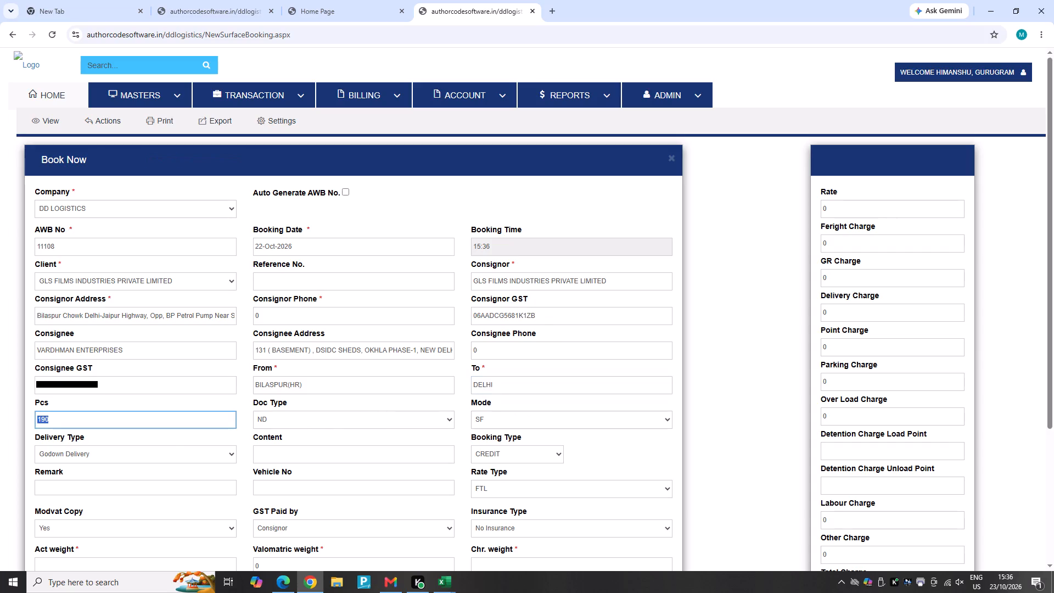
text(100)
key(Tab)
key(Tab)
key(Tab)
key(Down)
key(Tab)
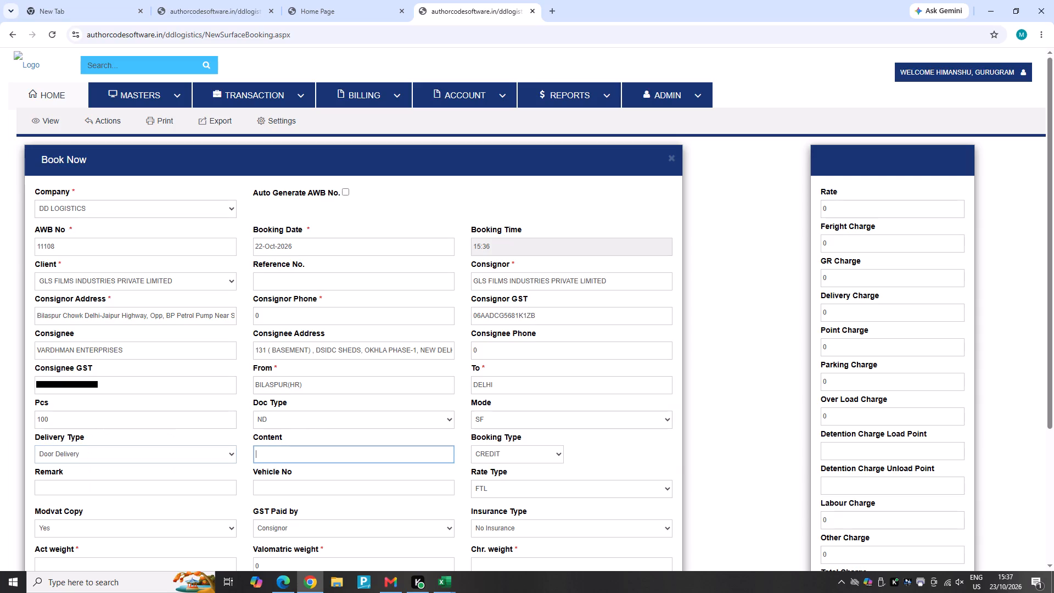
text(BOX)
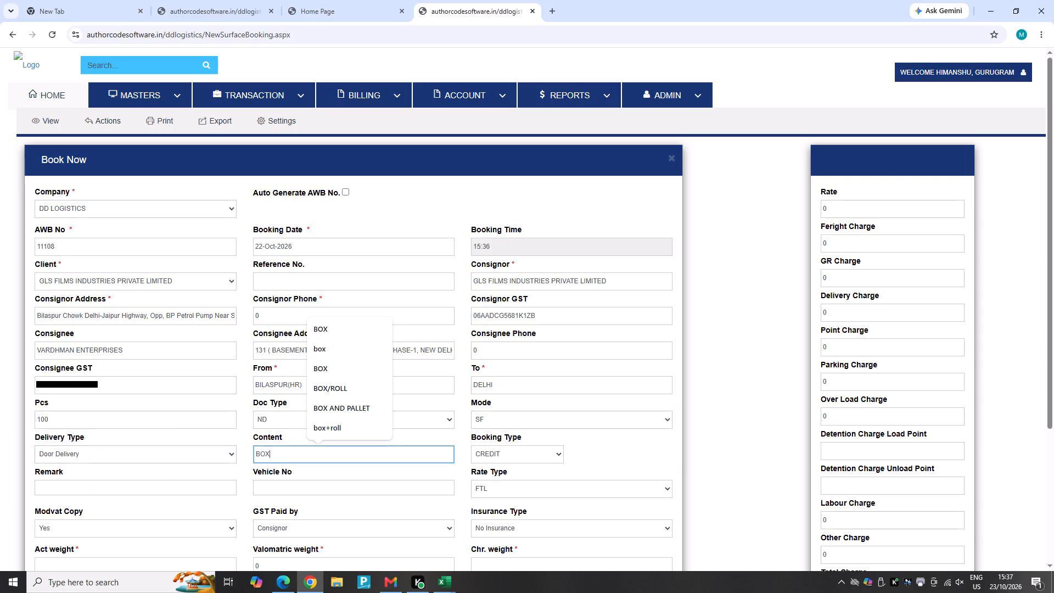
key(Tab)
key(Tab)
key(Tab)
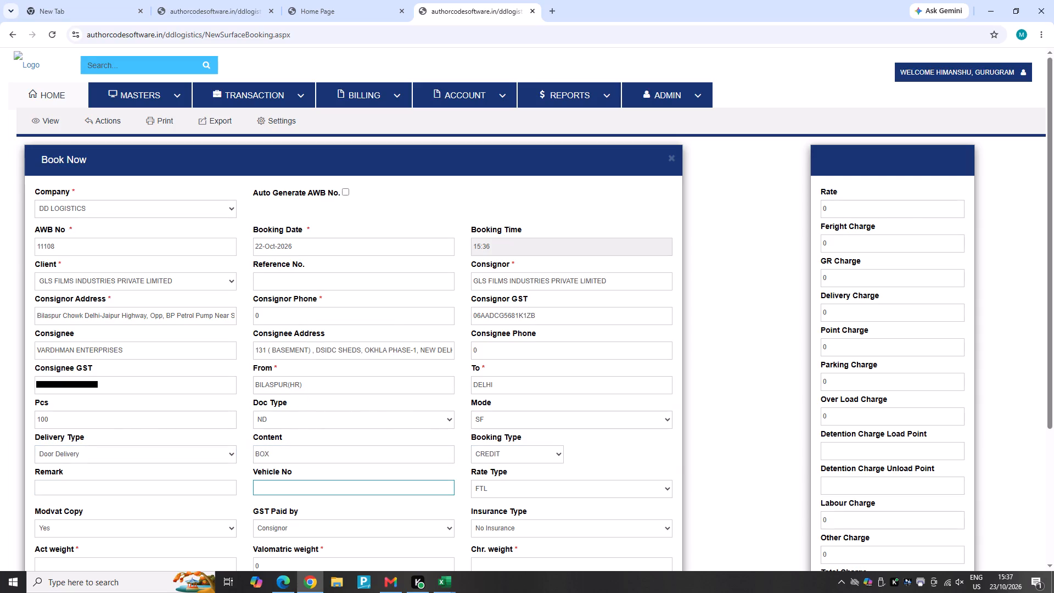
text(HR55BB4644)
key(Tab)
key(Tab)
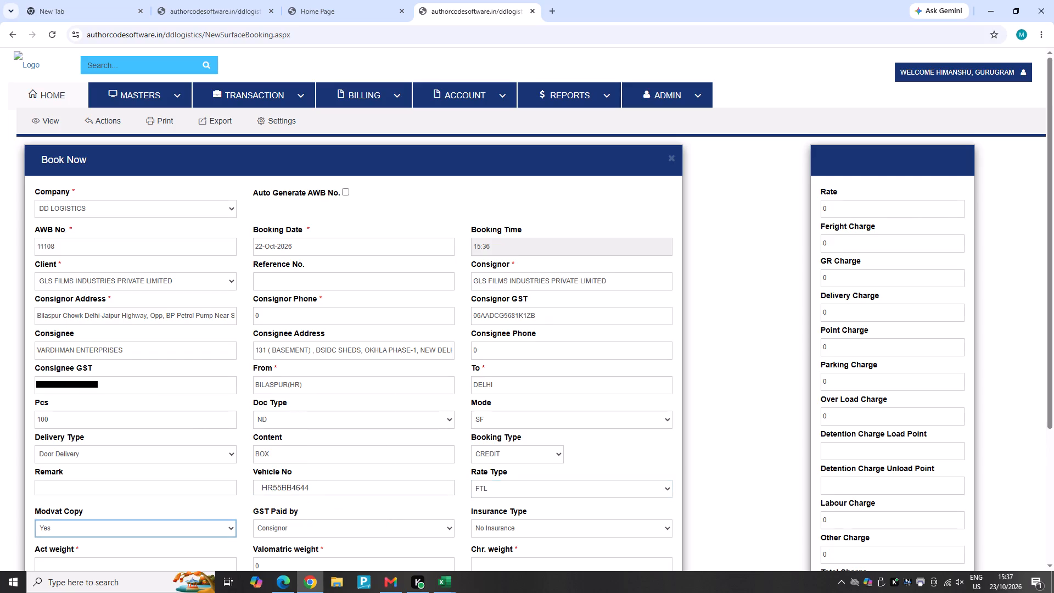
Enter an actual weight of 3039 and a chargeable weight of 3000.
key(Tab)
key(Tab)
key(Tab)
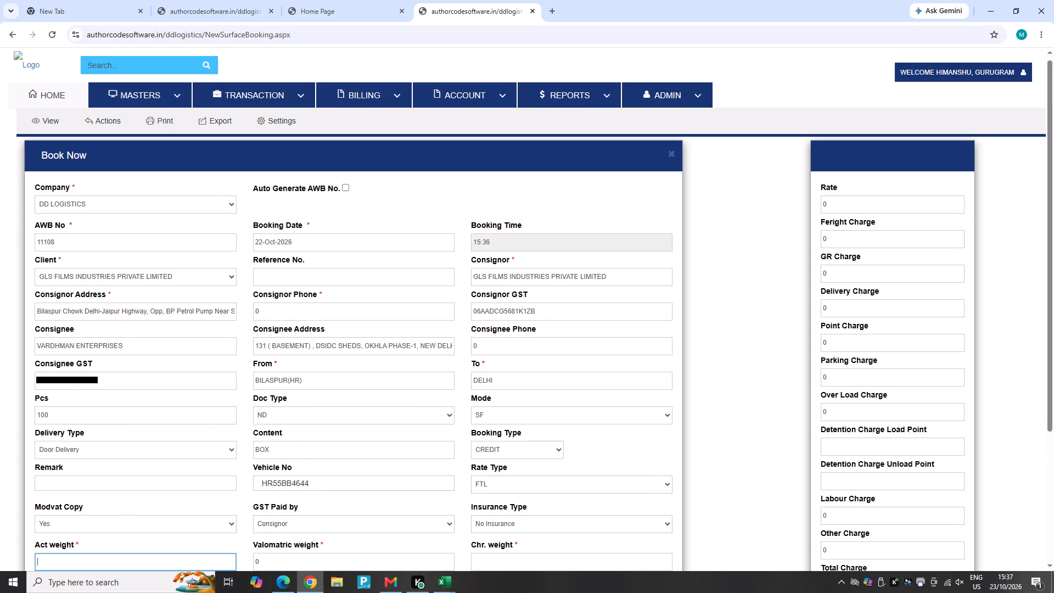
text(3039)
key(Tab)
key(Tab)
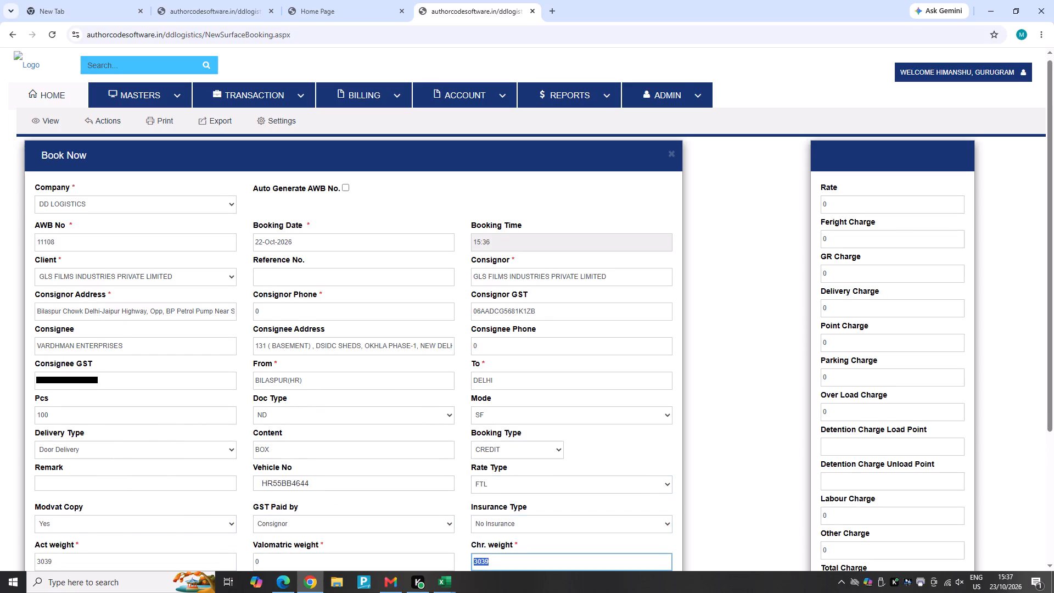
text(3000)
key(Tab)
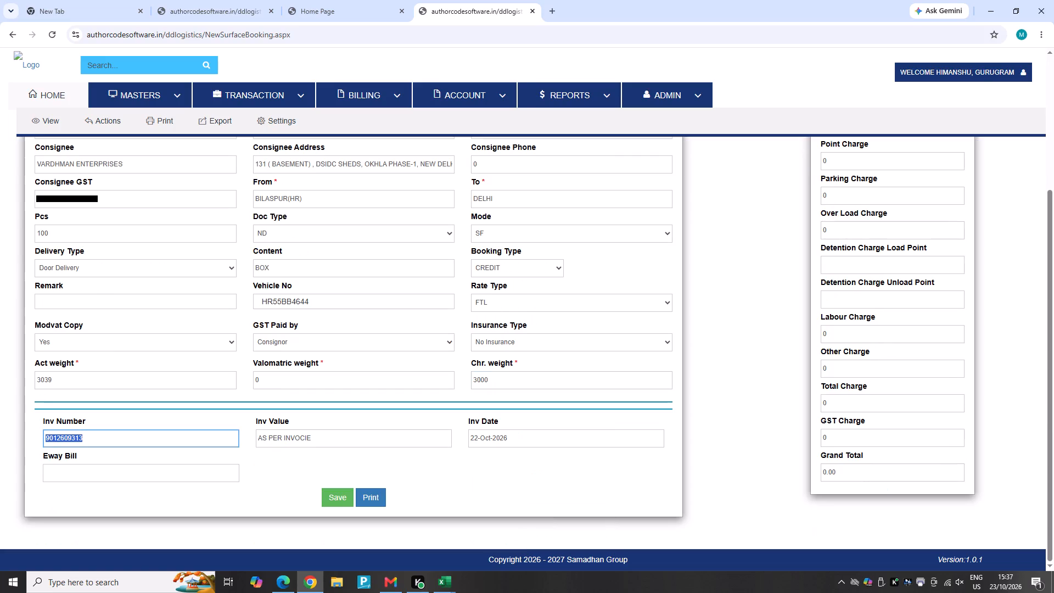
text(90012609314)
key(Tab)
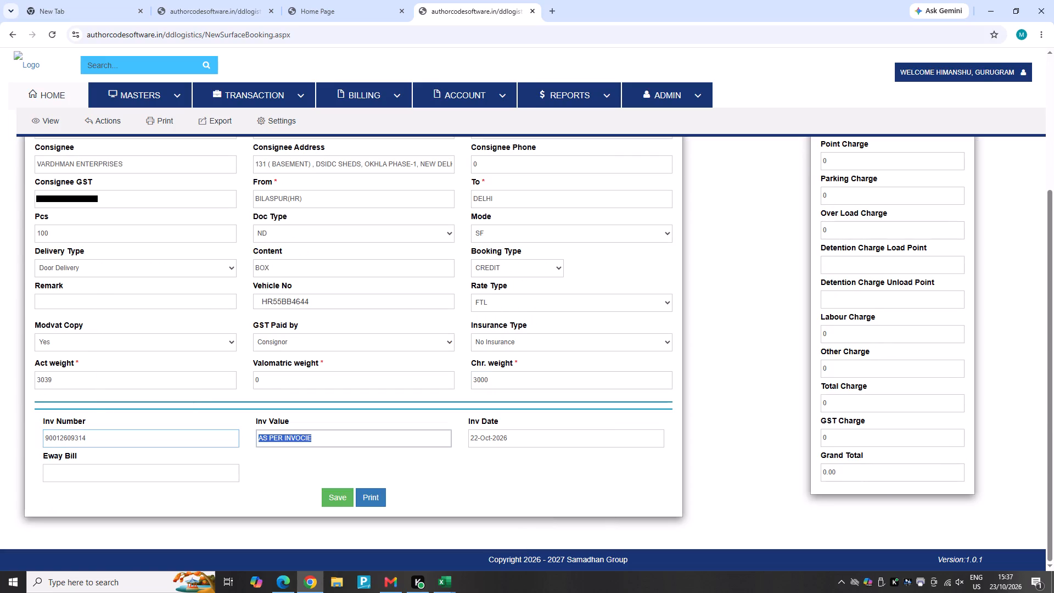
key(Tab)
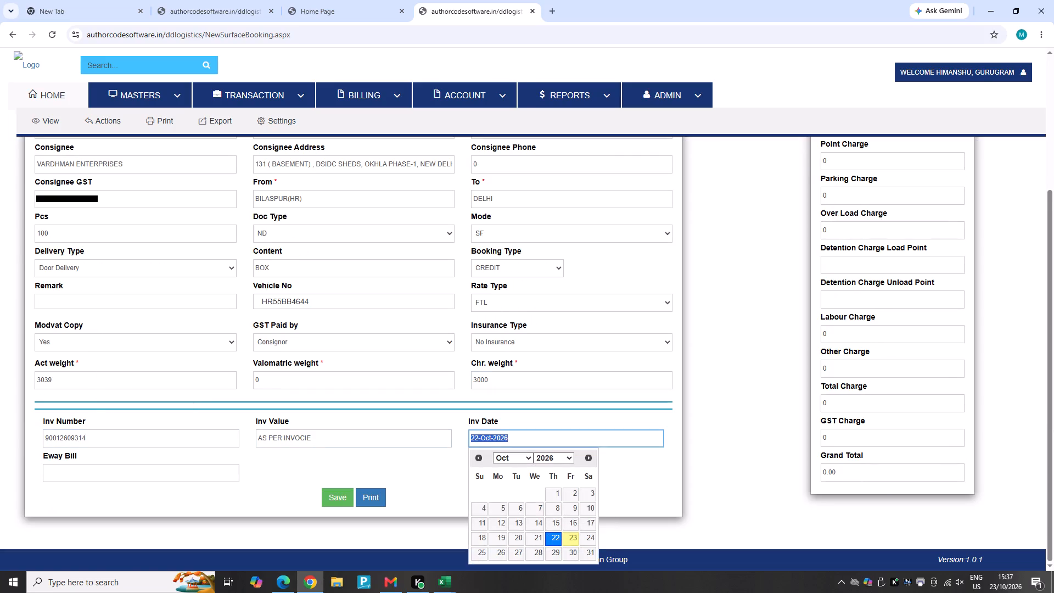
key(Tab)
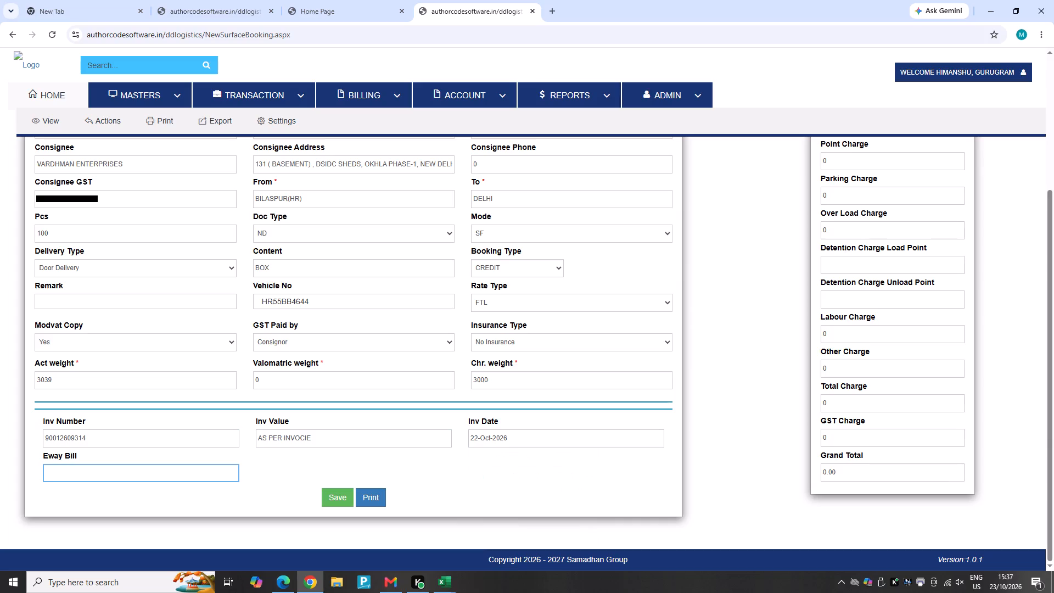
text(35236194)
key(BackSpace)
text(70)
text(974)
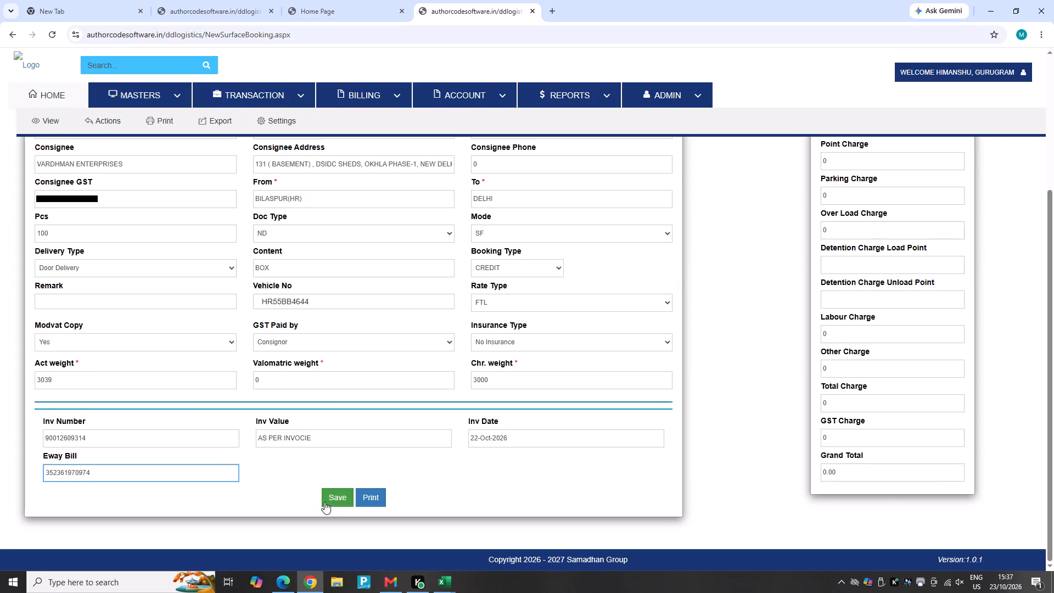
click(330, 501)
scroll(335, 479, down, 5)
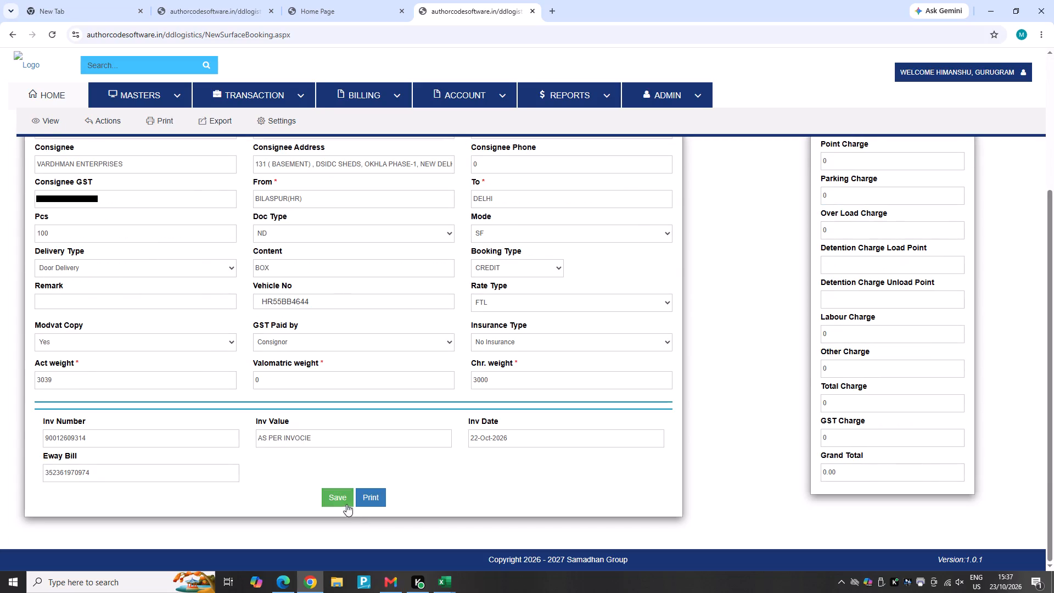
click(338, 497)
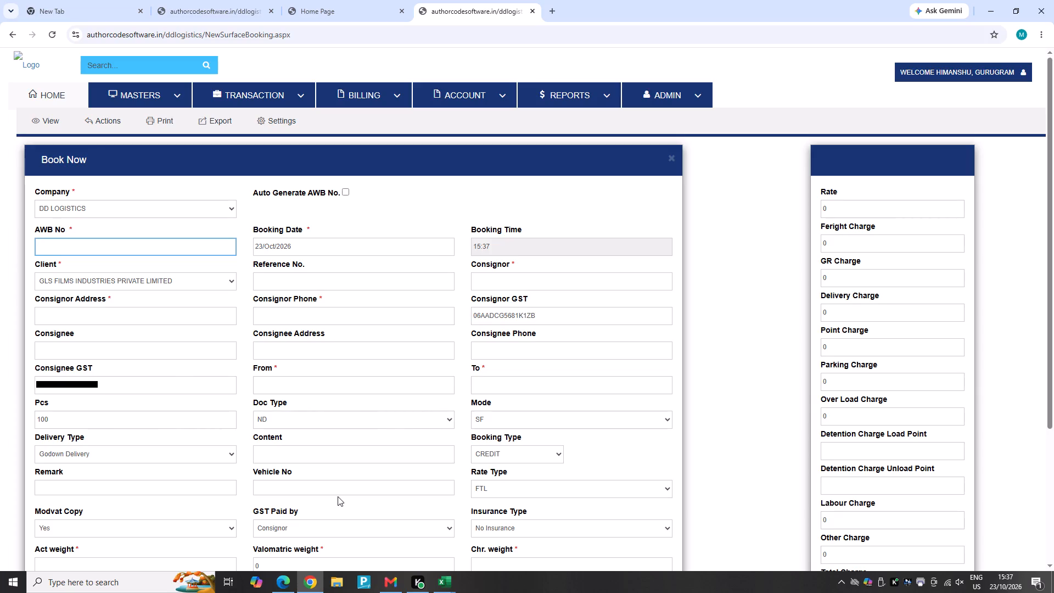
Start a new booking with AWB number 11109, keeping the default booking date.
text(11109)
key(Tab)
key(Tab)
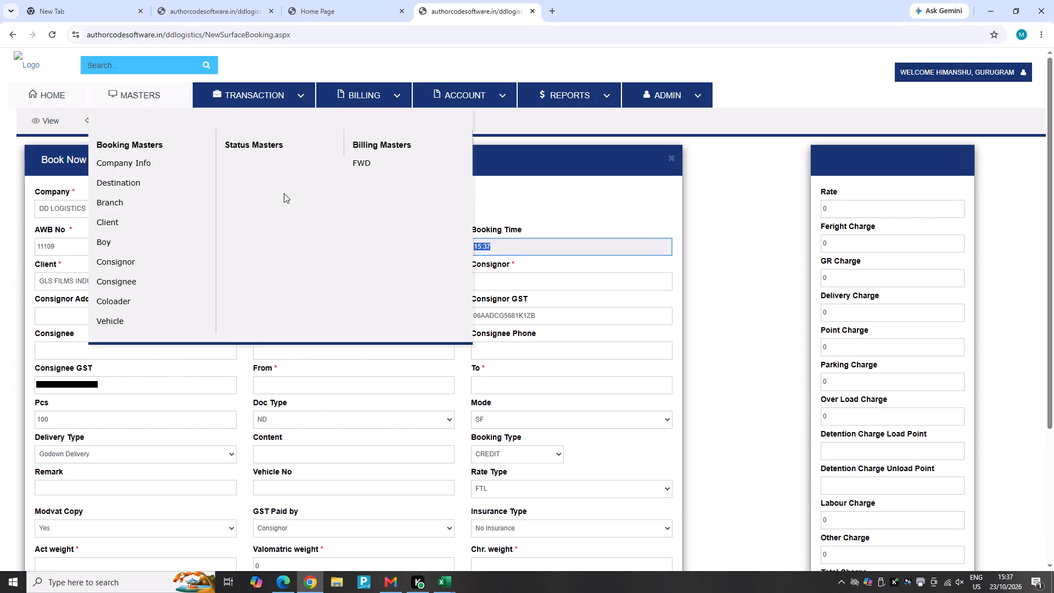
click(358, 253)
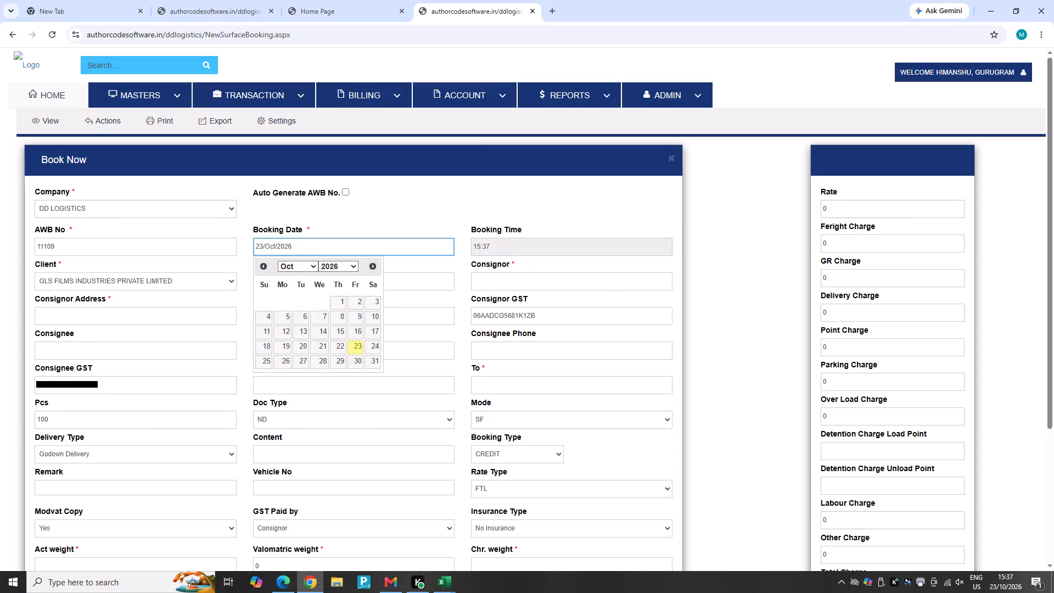
key(Tab)
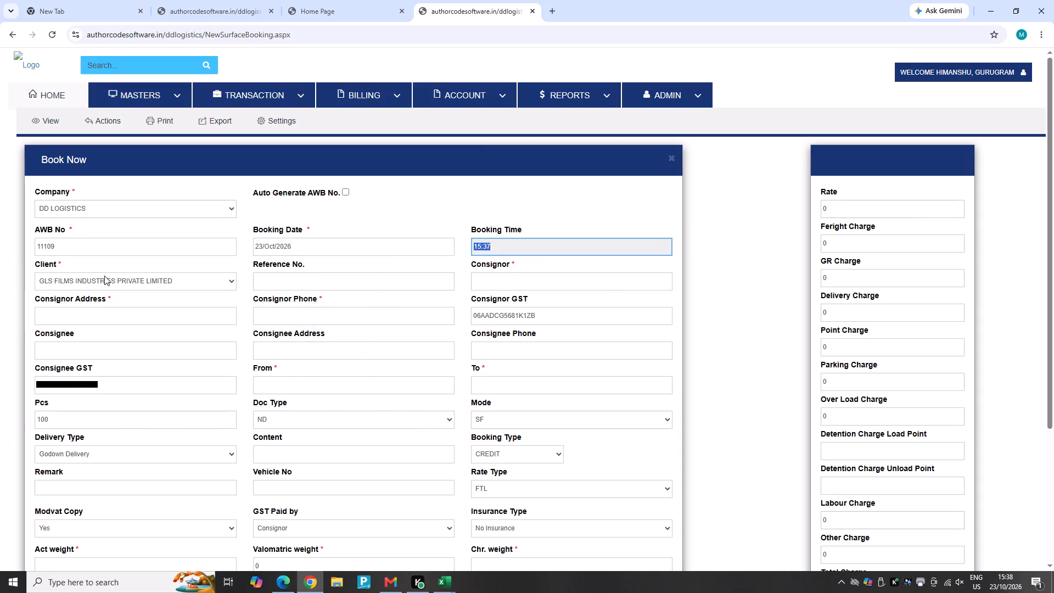
Load the GLS Films consignor details and set the consignee of the AWB 11109 booking to UNIQUE LABLES (NOIDA).
key(Tab)
key(Tab)
key(Tab)
key(Tab)
key(Tab)
key(Tab)
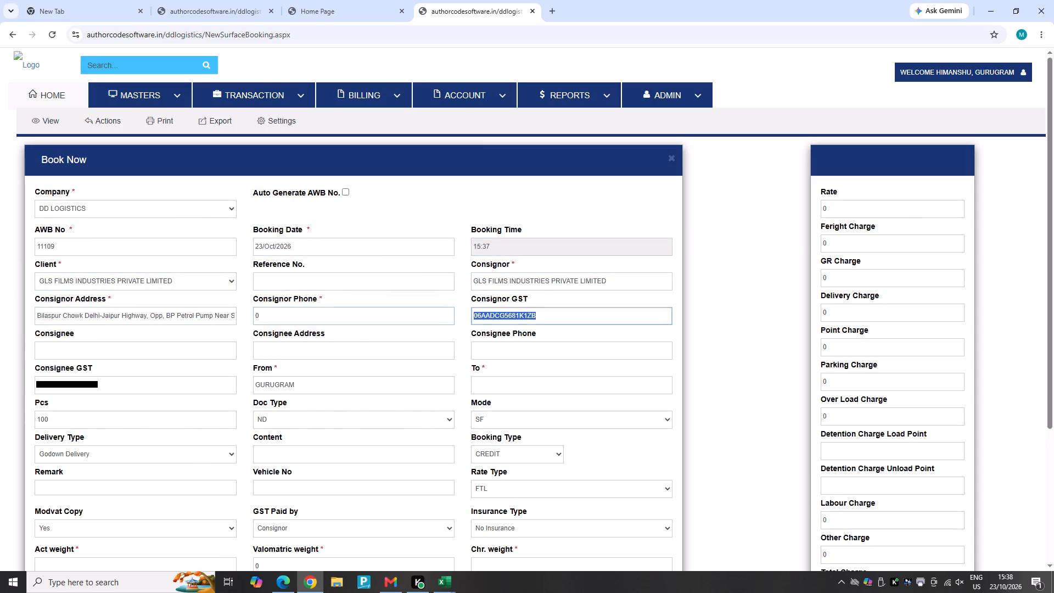
key(Tab)
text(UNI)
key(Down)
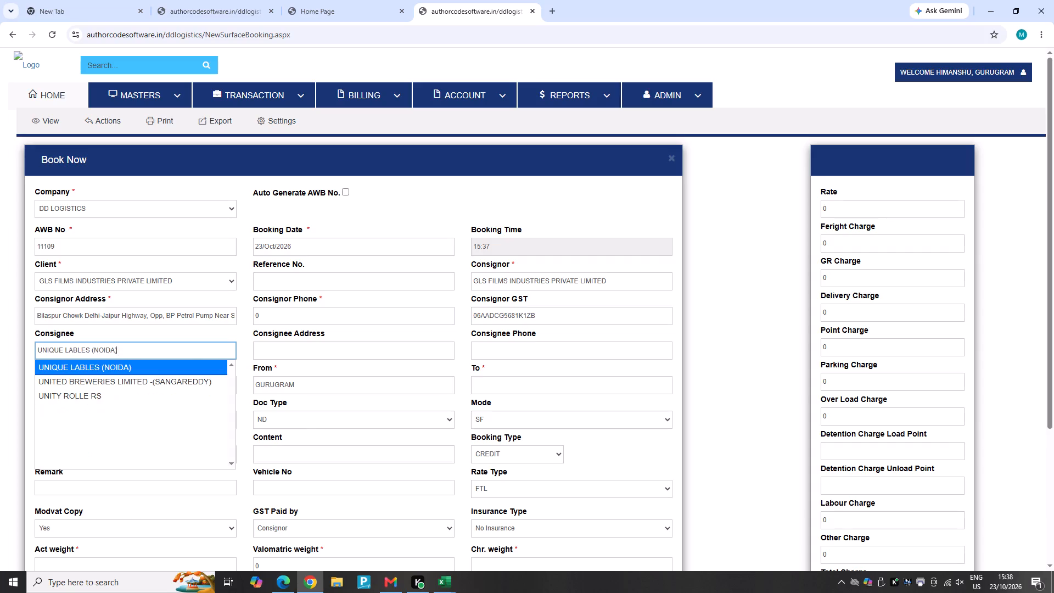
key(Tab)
Set the destination of the AWB 11109 booking to NOIDA.
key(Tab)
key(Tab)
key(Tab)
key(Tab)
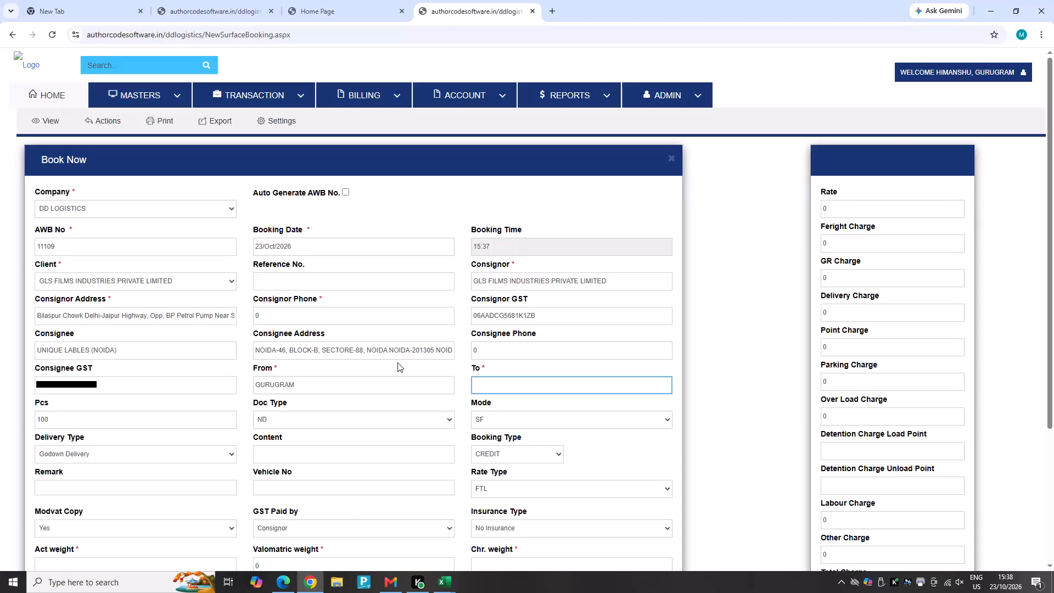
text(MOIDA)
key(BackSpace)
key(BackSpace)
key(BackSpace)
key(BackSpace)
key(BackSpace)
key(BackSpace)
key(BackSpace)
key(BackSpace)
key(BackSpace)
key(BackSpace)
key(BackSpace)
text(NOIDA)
click(488, 399)
Replace the origin of the AWB 11109 booking with BILASPUR(HR).
click(272, 373)
drag(301, 379, 170, 379)
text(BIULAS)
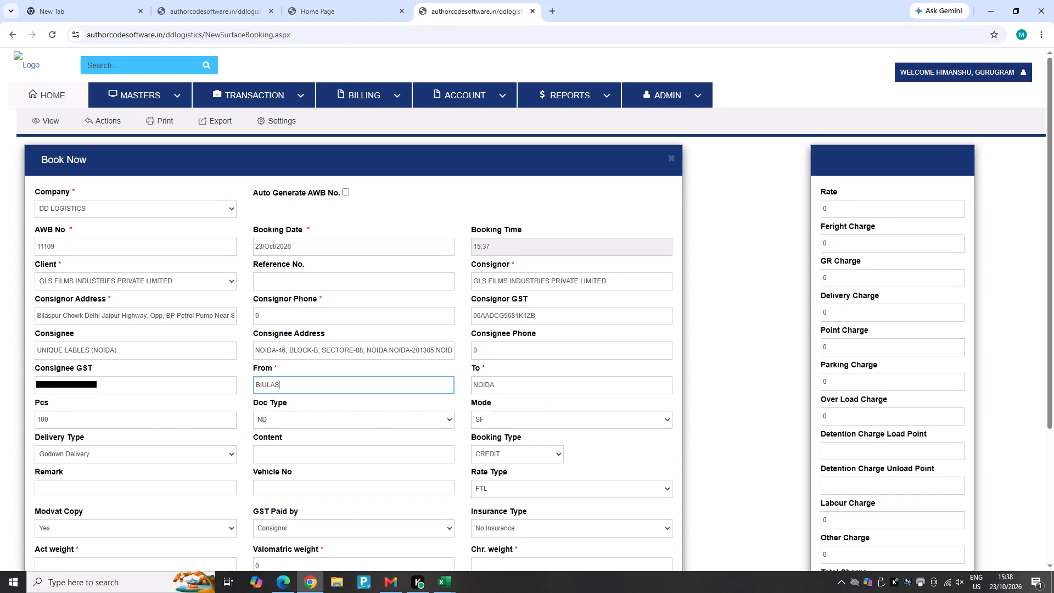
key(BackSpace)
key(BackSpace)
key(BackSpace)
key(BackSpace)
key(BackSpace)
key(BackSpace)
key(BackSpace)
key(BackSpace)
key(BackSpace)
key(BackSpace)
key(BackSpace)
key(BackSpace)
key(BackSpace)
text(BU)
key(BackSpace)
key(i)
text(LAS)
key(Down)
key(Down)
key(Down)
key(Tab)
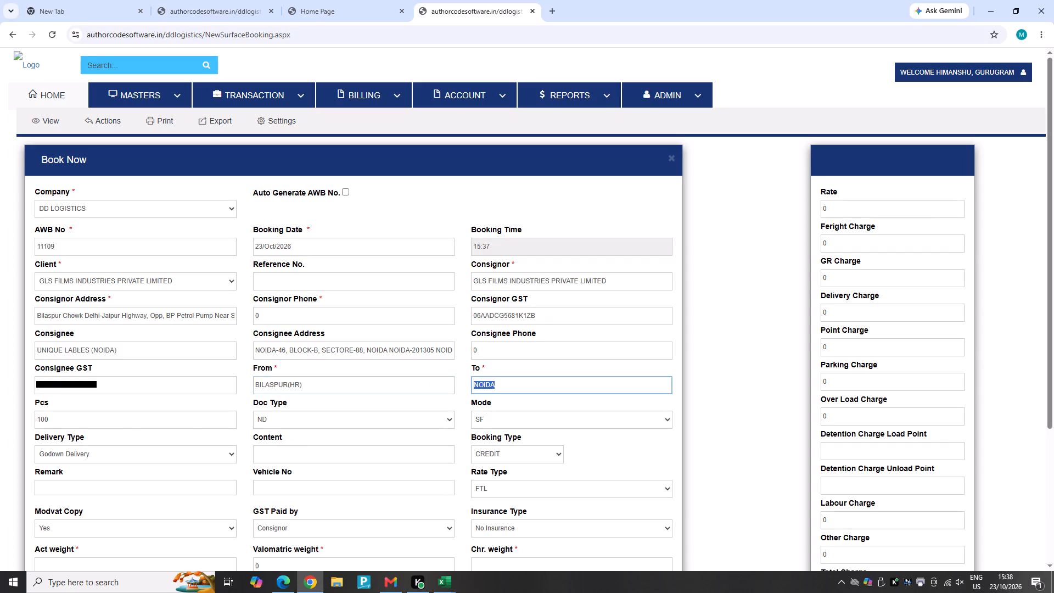
Set the number of pieces to 155 and the delivery type to Door Delivery.
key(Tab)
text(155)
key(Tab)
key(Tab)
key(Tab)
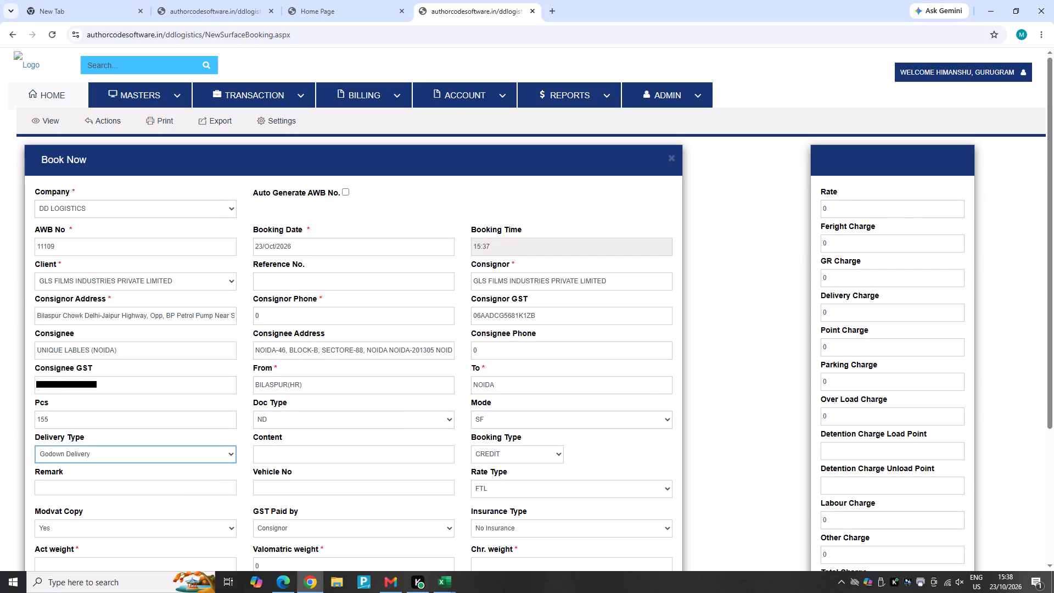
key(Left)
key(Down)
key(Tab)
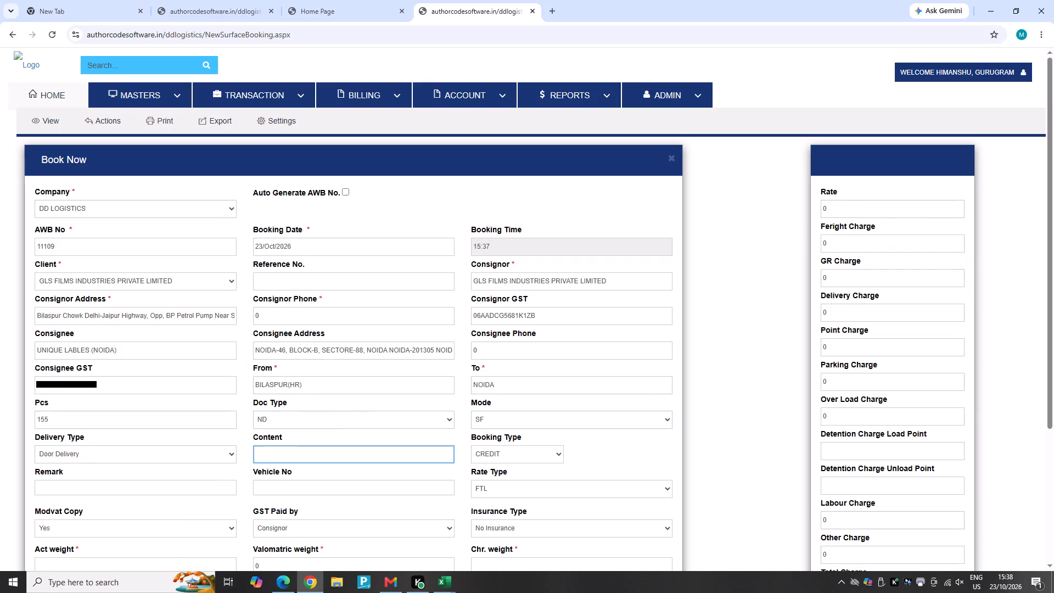
Enter BOX as the content of the AWB 11109 shipment.
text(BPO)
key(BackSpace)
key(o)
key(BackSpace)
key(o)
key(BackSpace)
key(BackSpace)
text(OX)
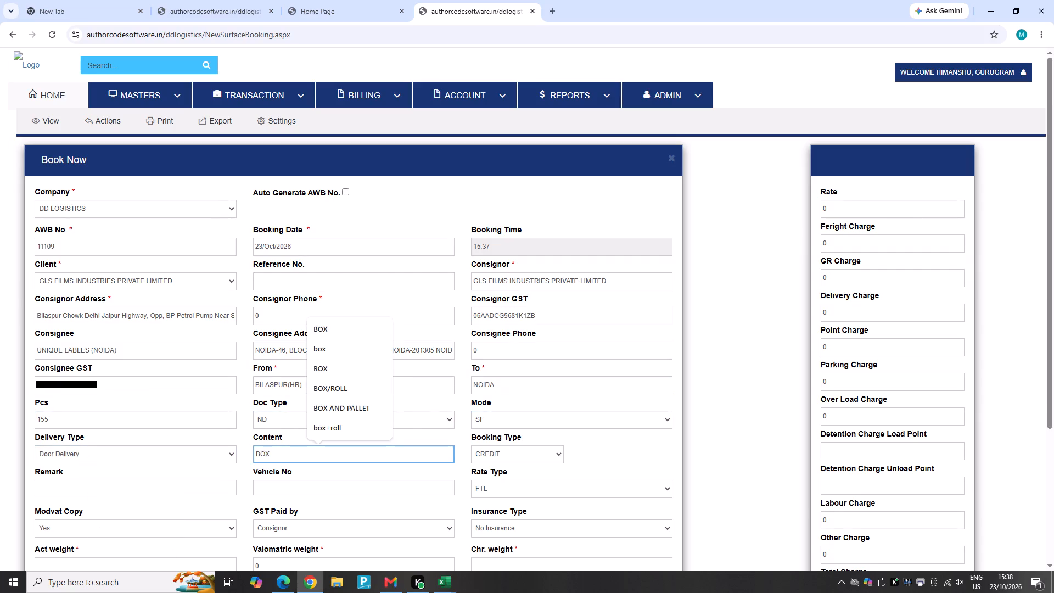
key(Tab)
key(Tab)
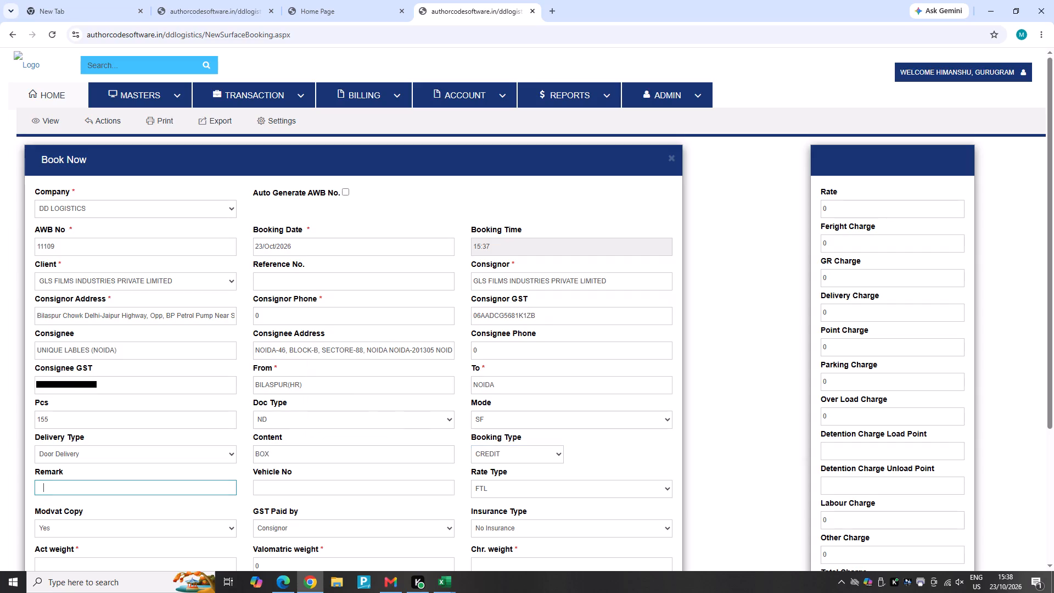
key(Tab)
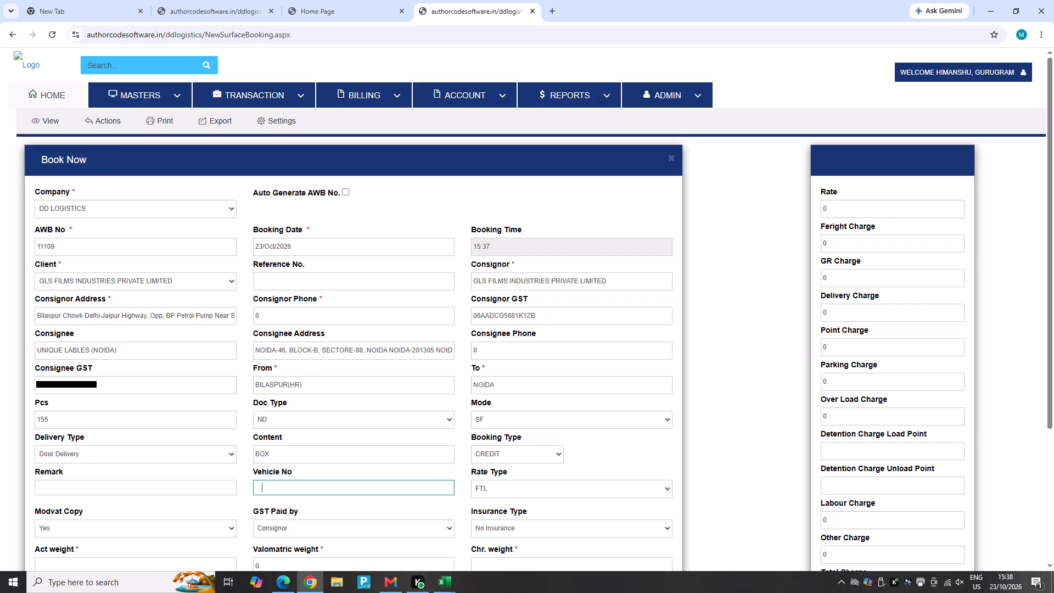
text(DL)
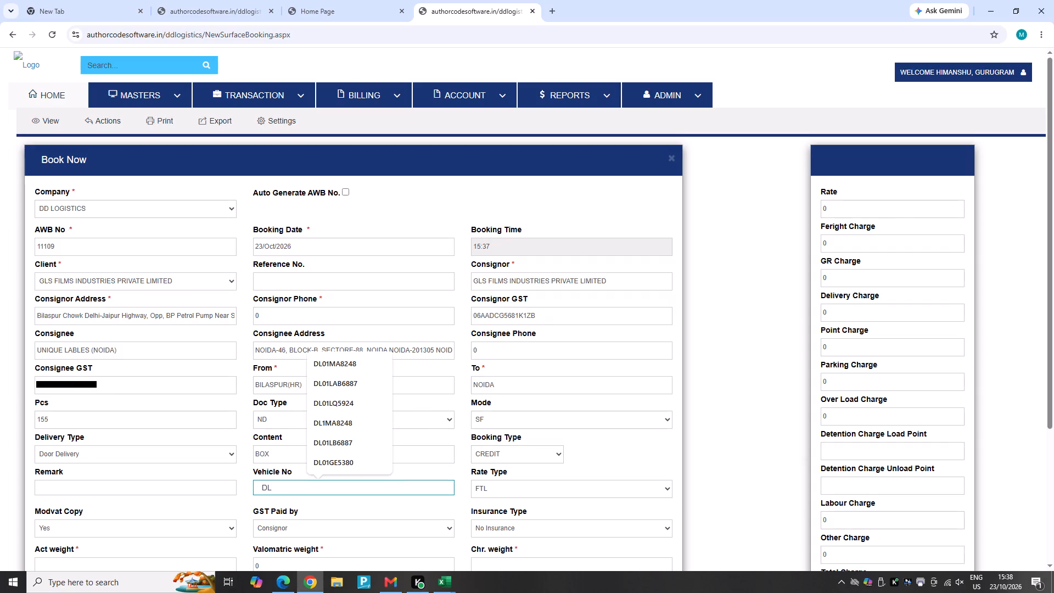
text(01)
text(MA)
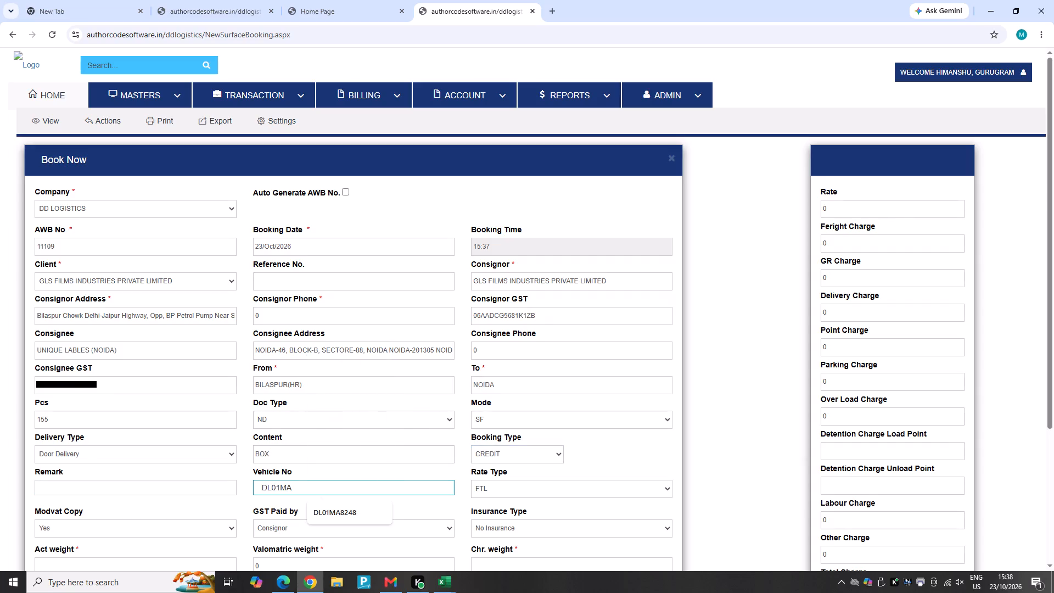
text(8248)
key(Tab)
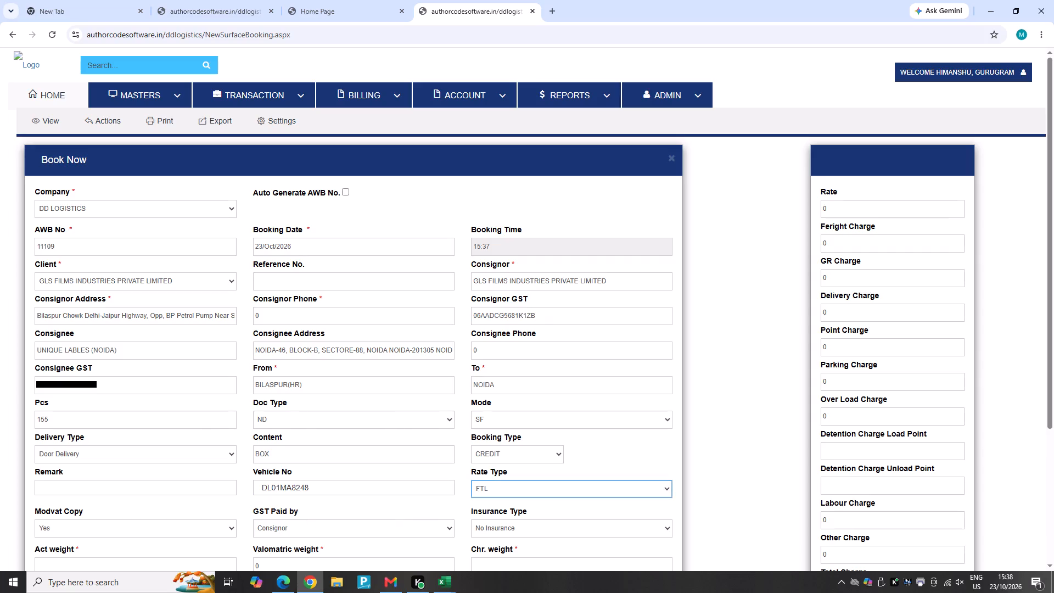
Enter an actual weight of 3983 and a chargeable weight of 6000.
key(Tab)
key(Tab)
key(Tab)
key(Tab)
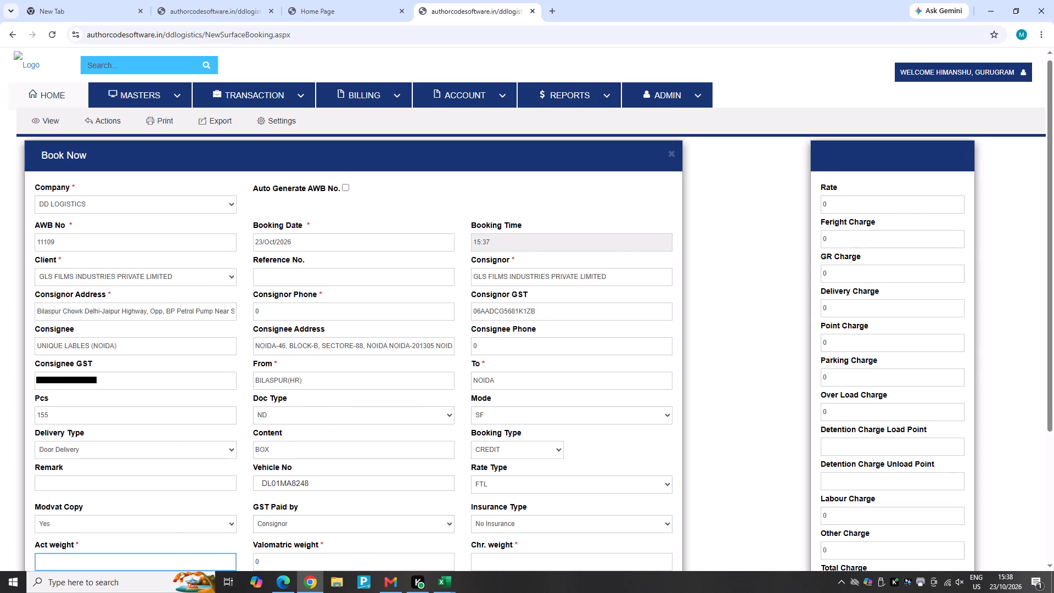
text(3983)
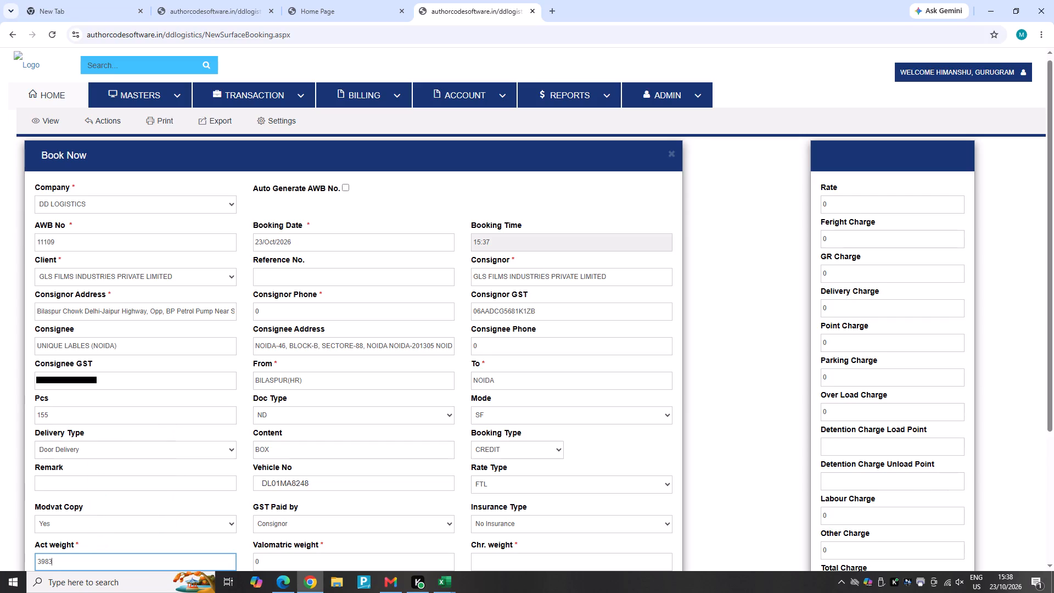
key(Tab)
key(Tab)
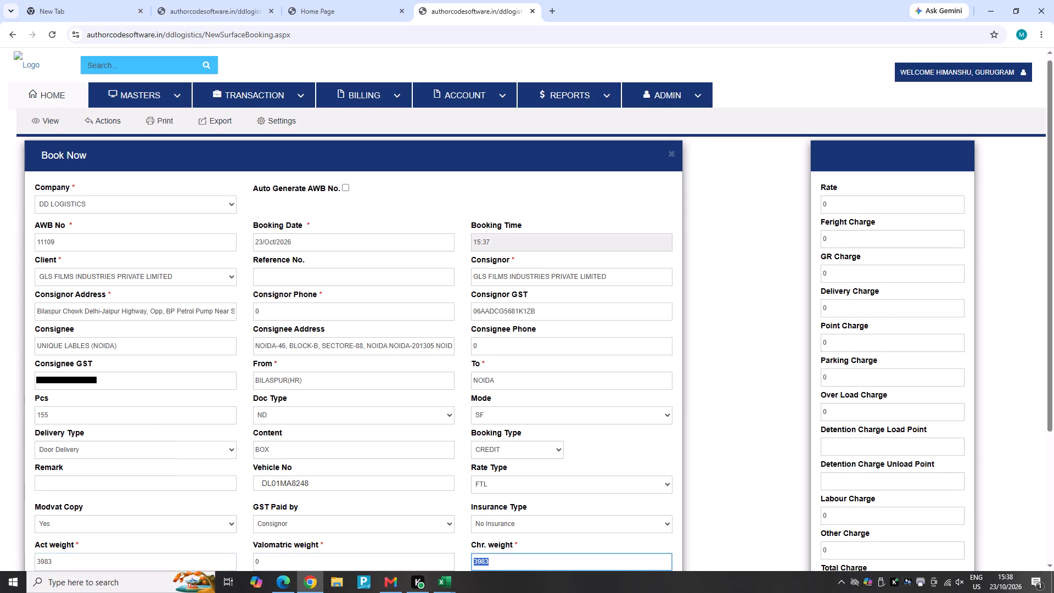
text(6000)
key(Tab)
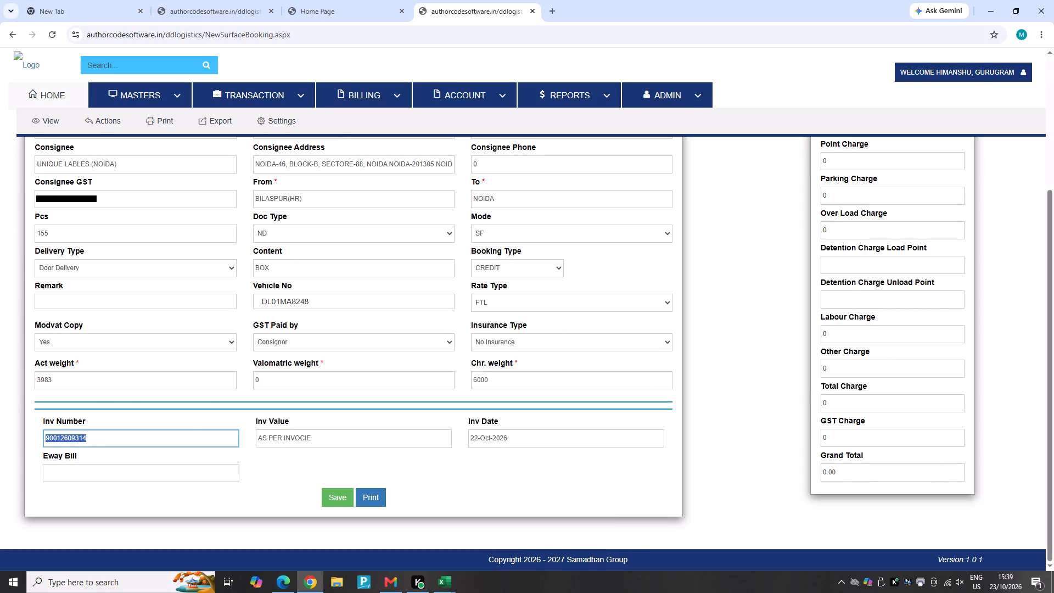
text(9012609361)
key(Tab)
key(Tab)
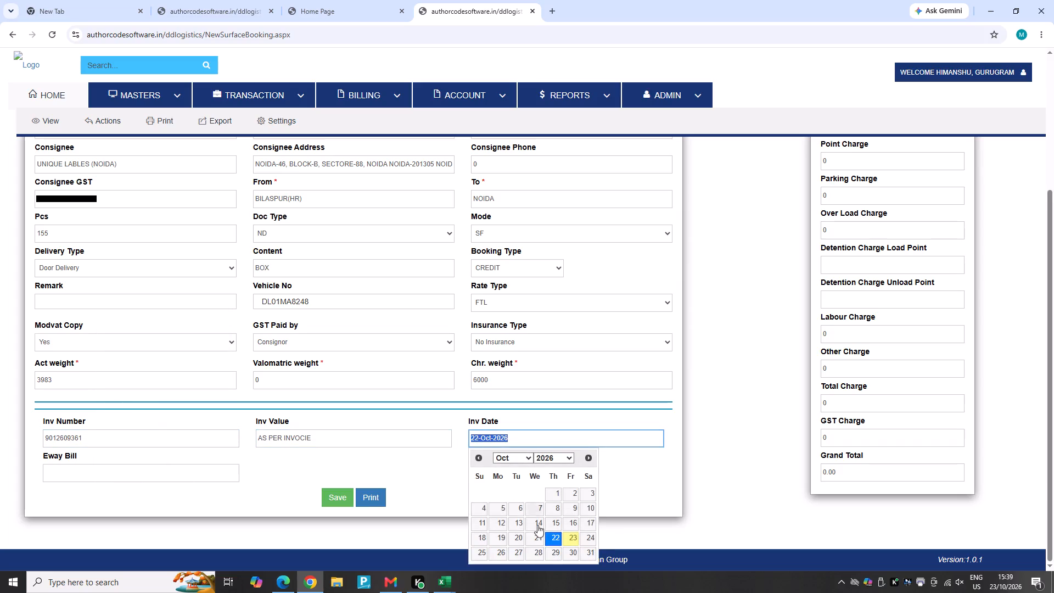
click(567, 540)
click(64, 473)
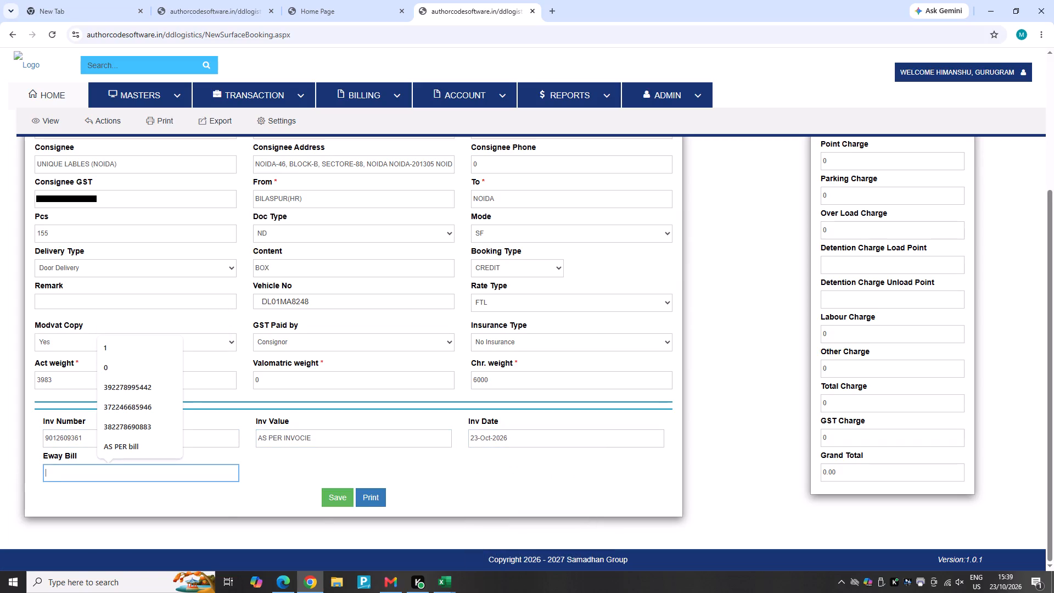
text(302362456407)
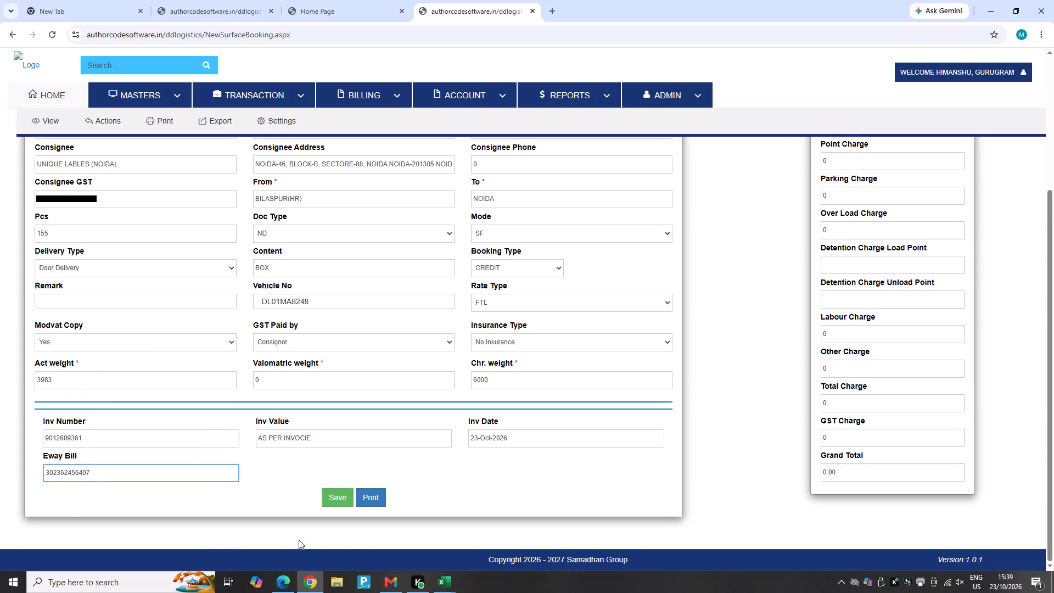
click(339, 496)
scroll(339, 496, down, 5)
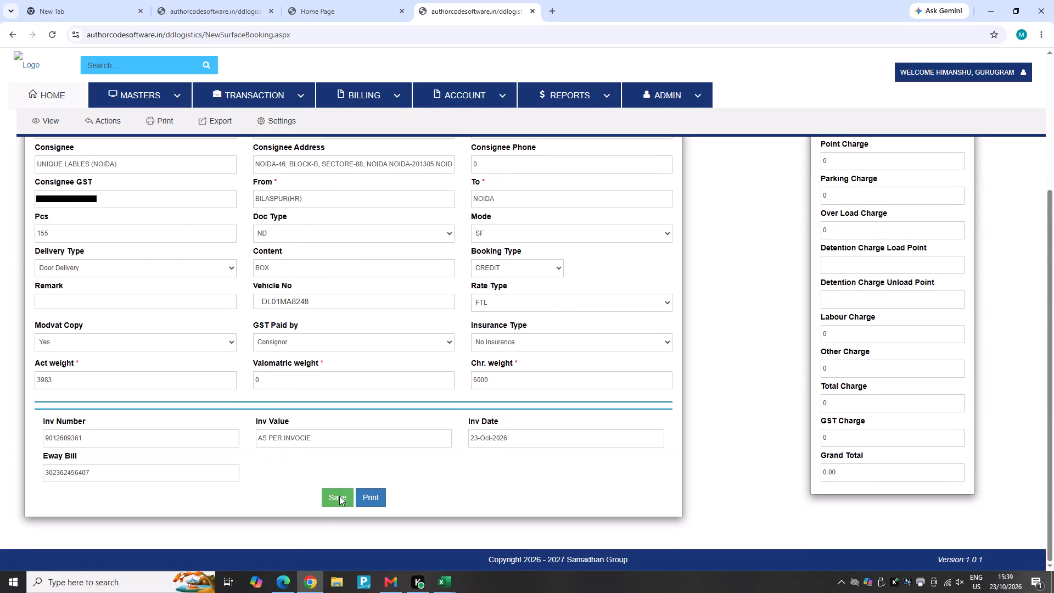
click(339, 496)
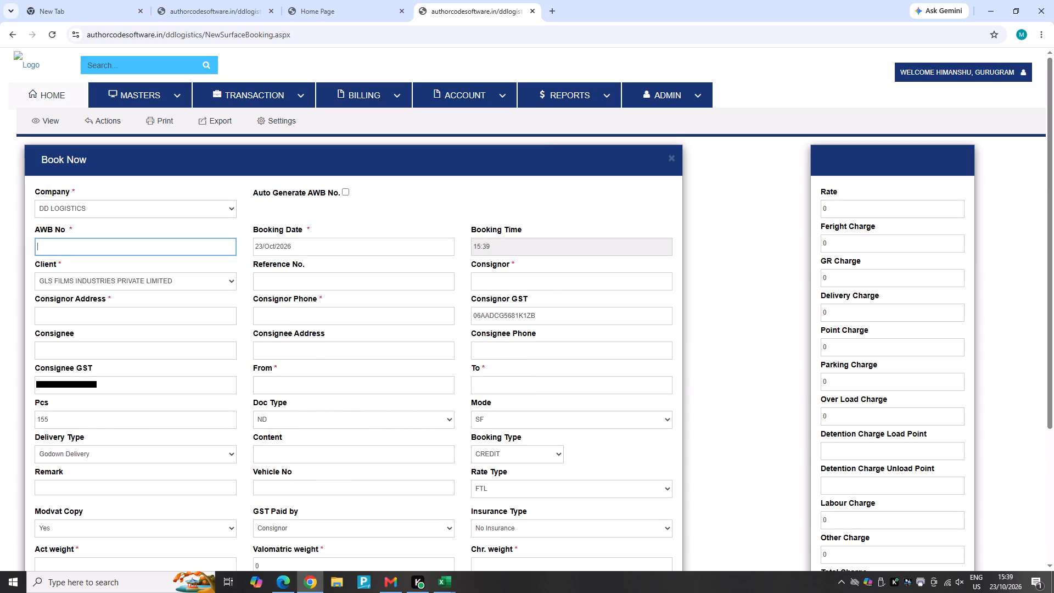
Start a new booking with AWB number 11110, keeping the default booking date.
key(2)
key(BackSpace)
key(BackSpace)
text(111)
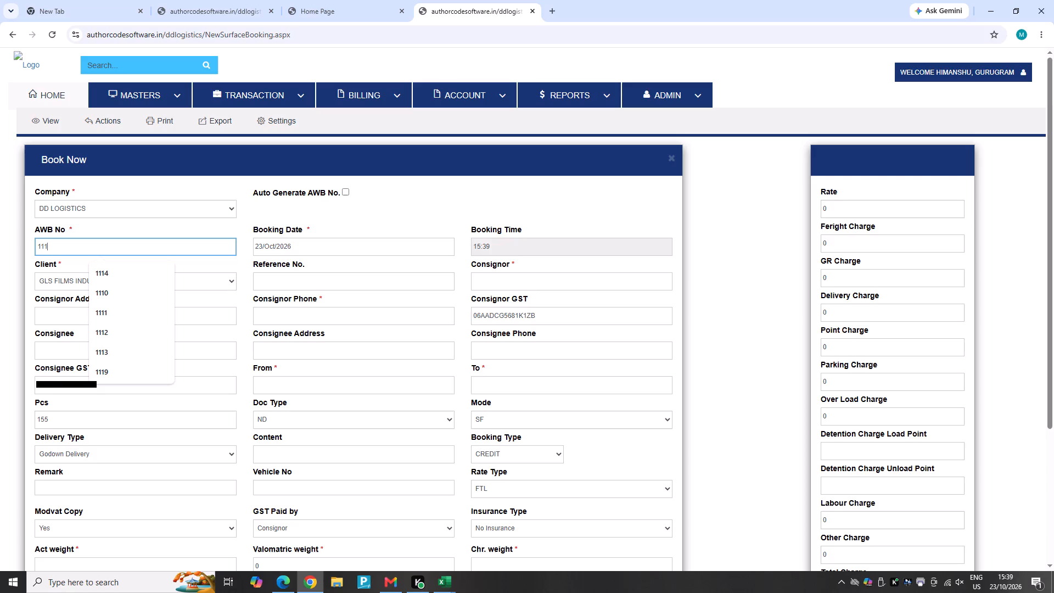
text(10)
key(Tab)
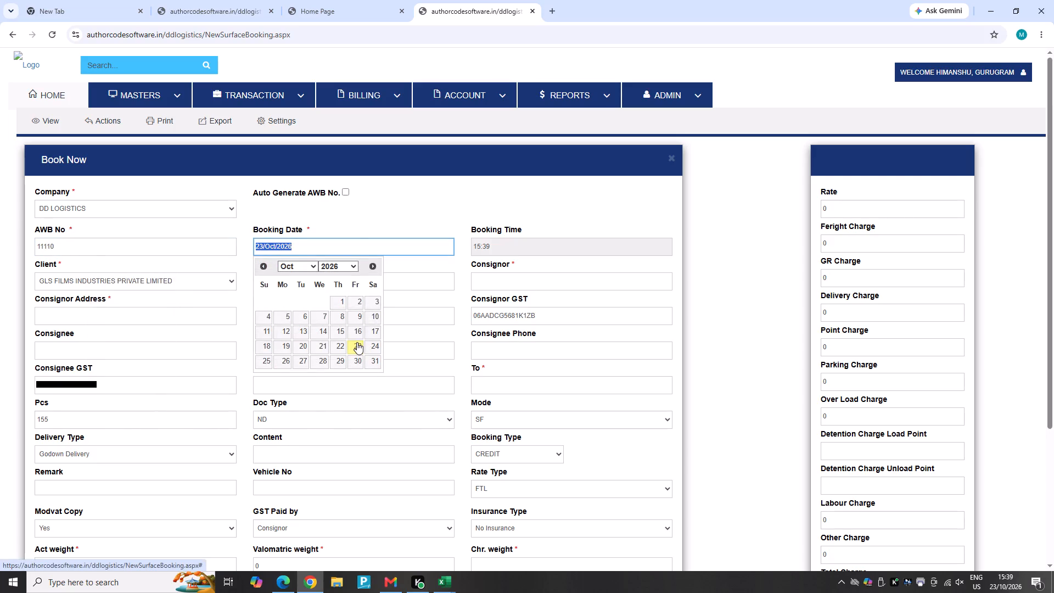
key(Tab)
Load the GLS Films consignor details and set the consignee of the AWB 11110 booking to G C AND COMPANY.
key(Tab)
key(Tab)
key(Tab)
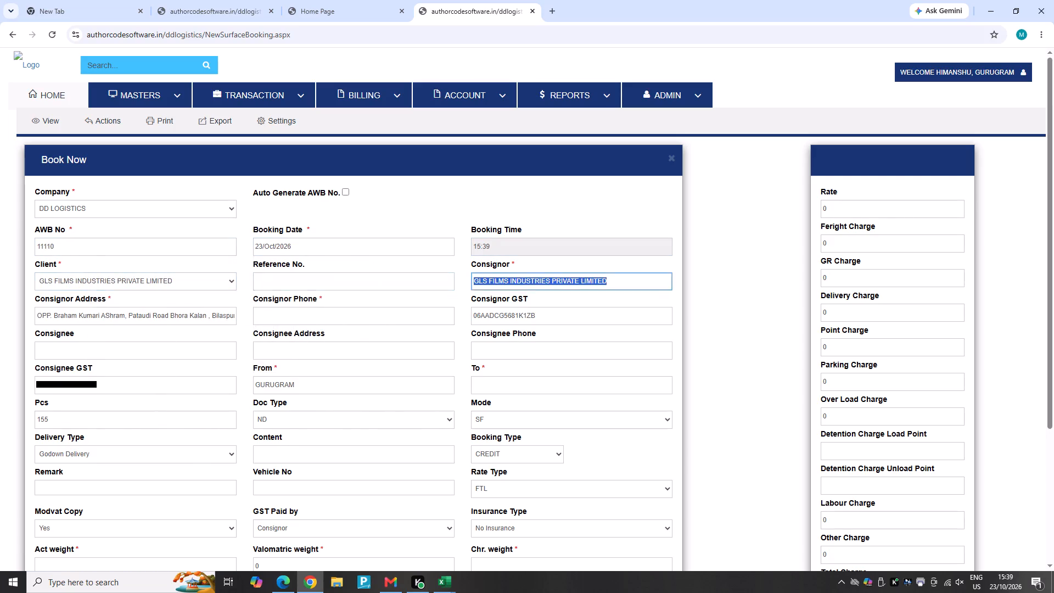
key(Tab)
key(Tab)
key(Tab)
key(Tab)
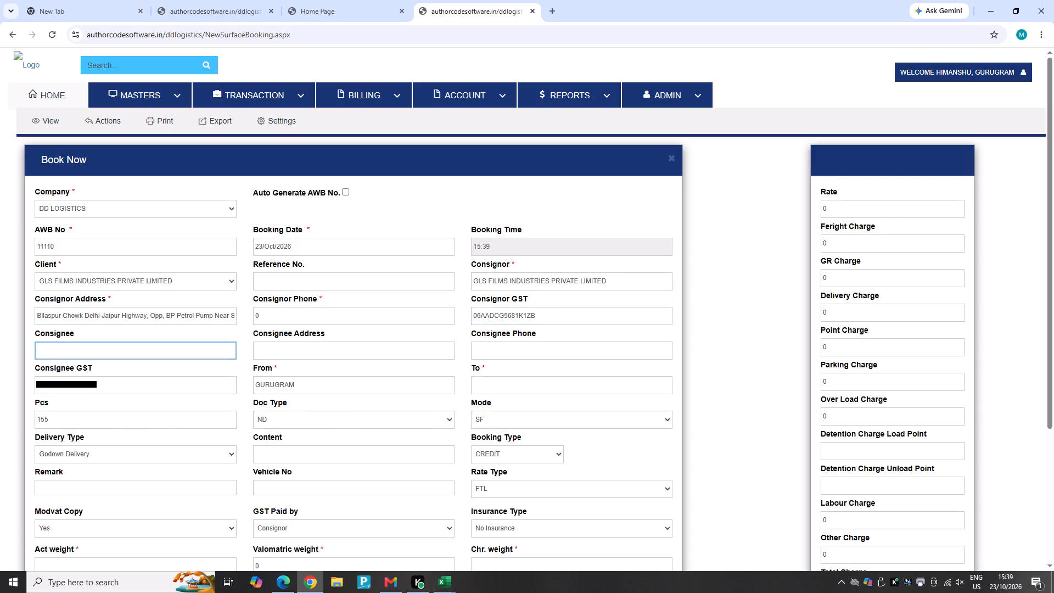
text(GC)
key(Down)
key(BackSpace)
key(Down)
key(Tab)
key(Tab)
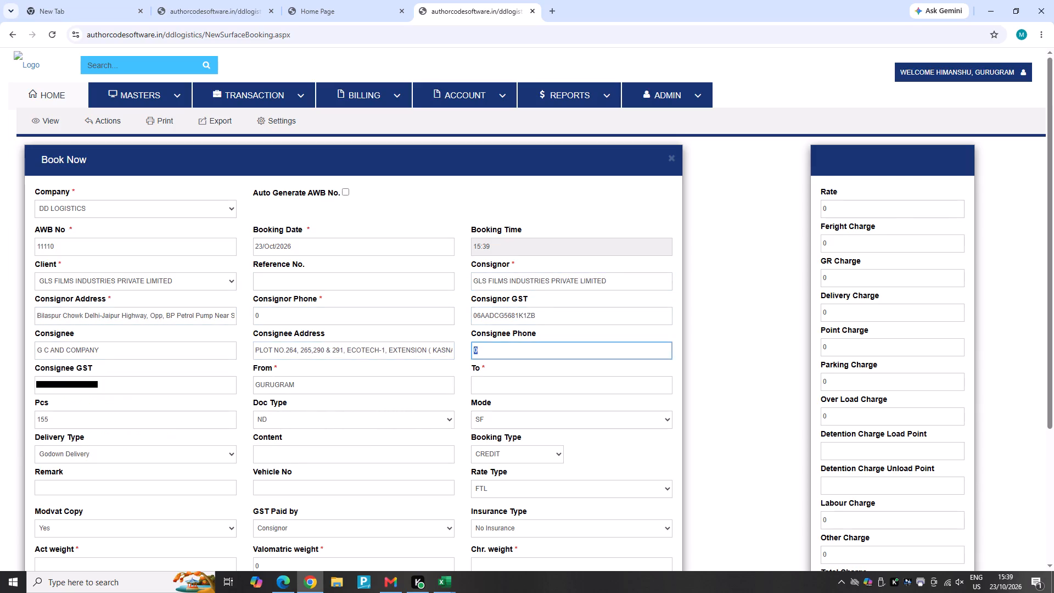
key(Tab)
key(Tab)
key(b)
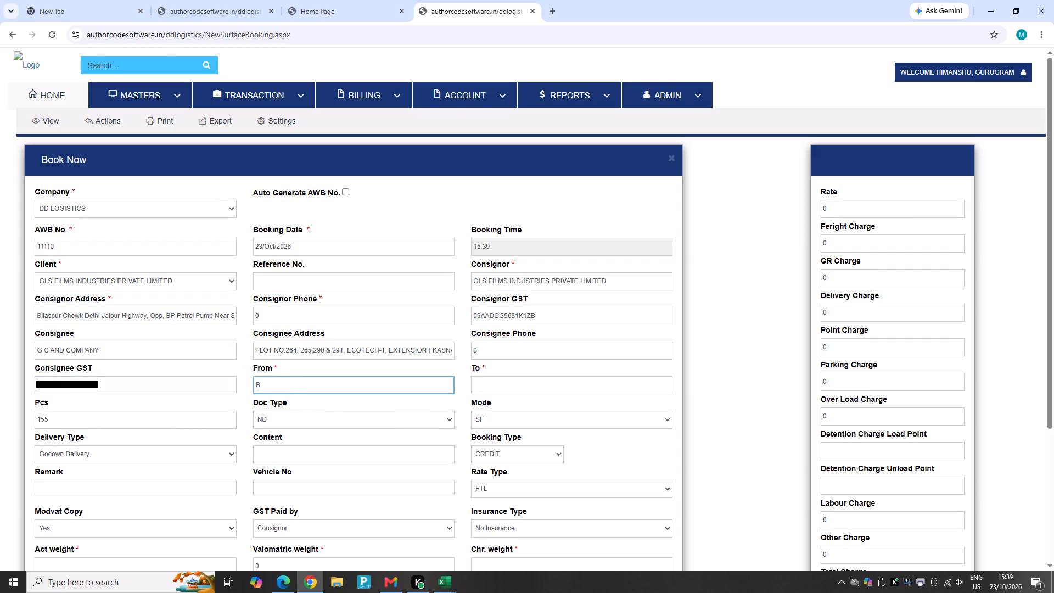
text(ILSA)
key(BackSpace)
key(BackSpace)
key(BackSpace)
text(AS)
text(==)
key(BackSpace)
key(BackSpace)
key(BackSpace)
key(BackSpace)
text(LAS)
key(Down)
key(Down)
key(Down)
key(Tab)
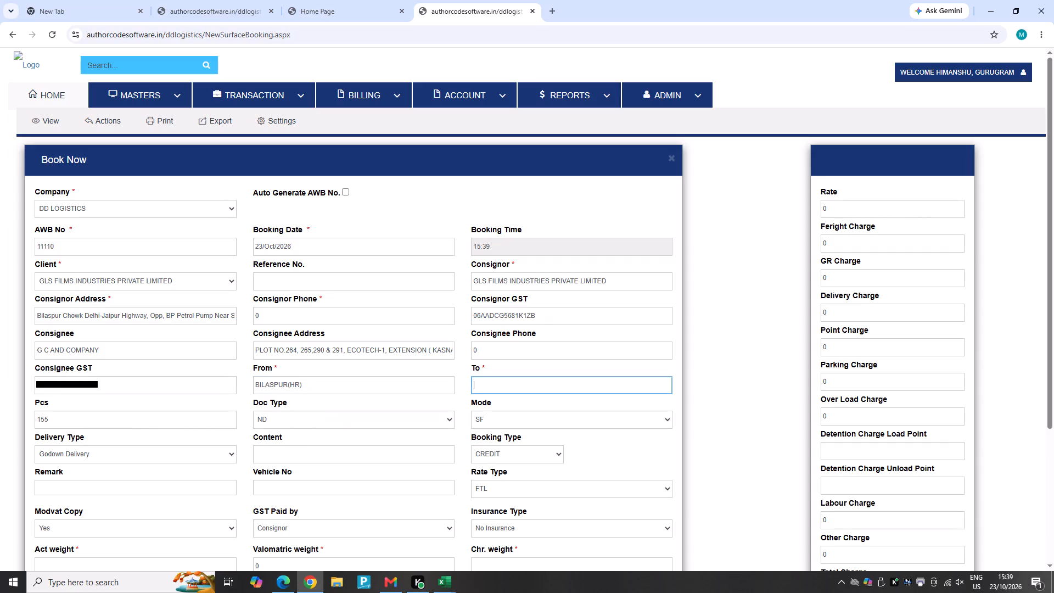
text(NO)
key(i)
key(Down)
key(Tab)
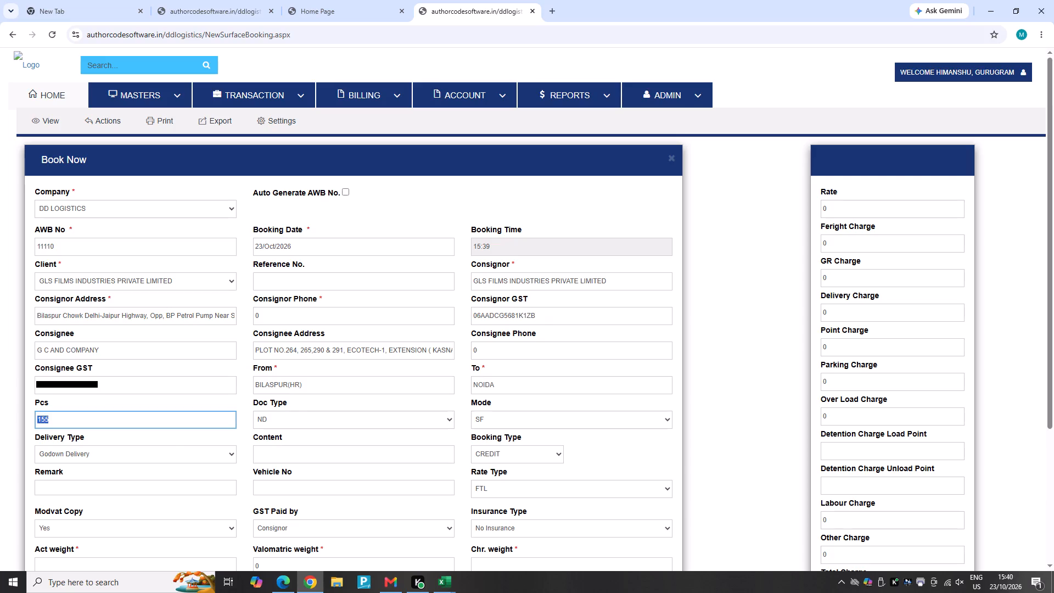
Enter 33 pieces, Door Delivery as the delivery type and BOX as the content of the AWB 11110 booking.
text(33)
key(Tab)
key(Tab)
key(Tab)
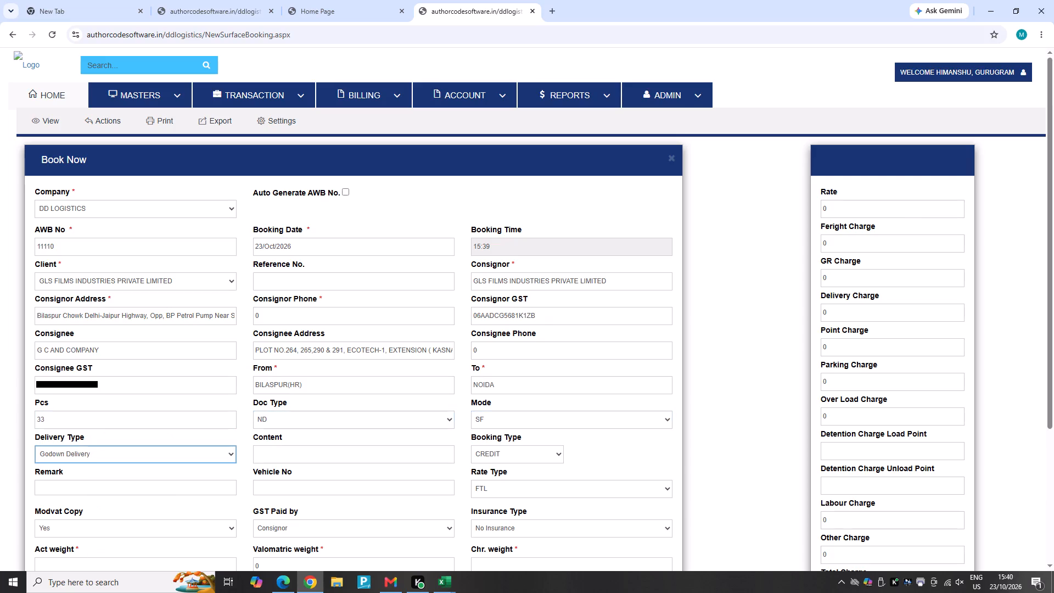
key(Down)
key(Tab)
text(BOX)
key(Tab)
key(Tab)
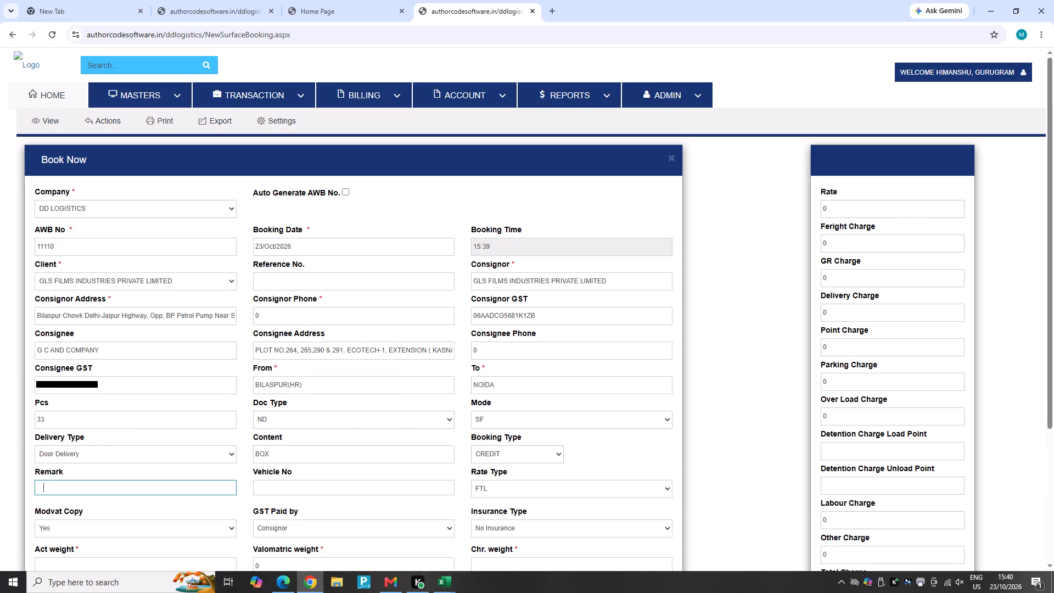
Enter the remark 2POINT(11110/11111) for the AWB 11110 booking.
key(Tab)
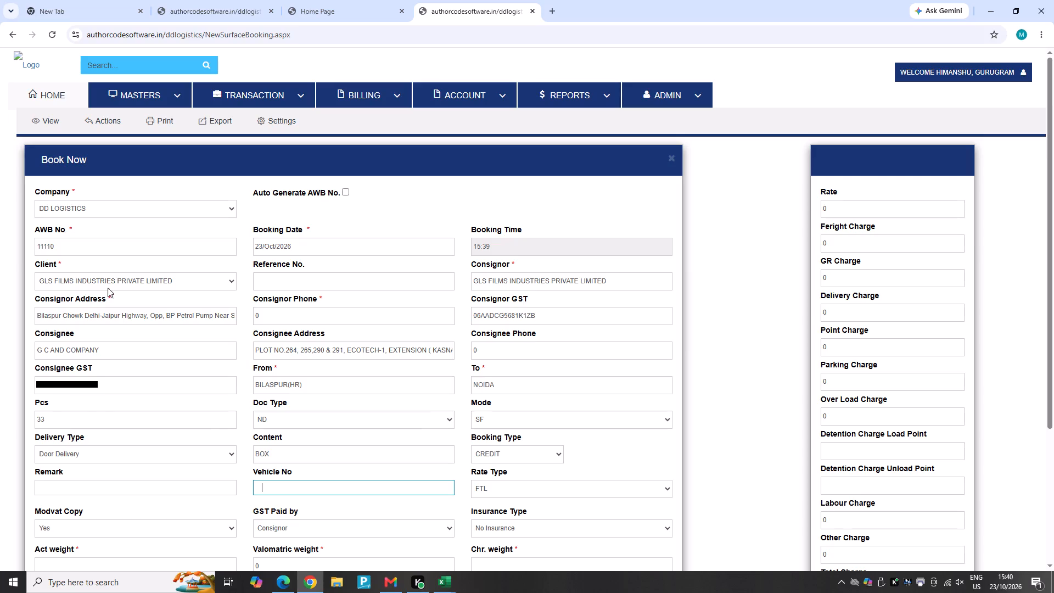
click(40, 485)
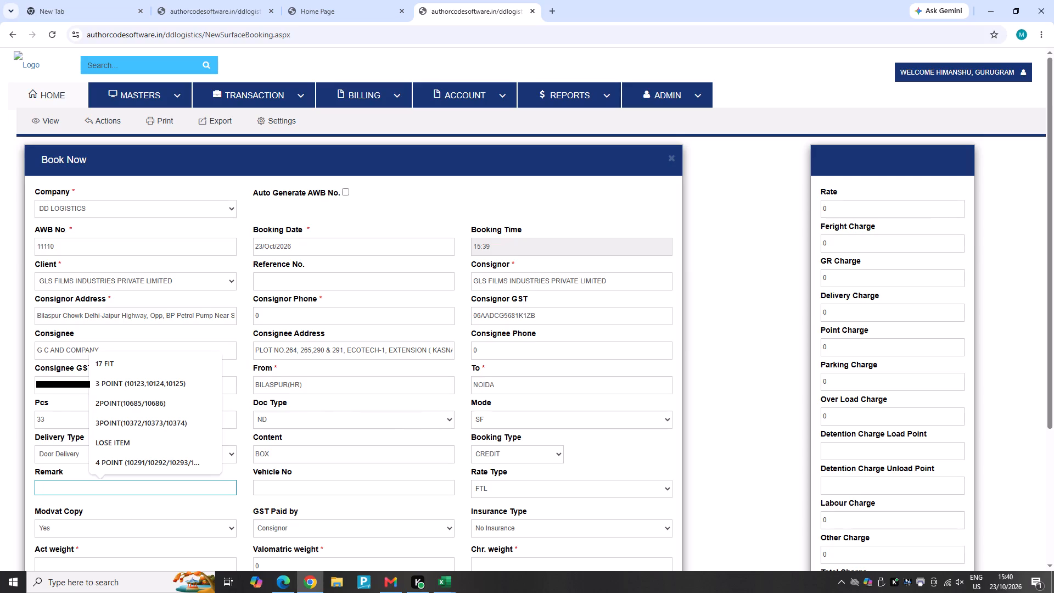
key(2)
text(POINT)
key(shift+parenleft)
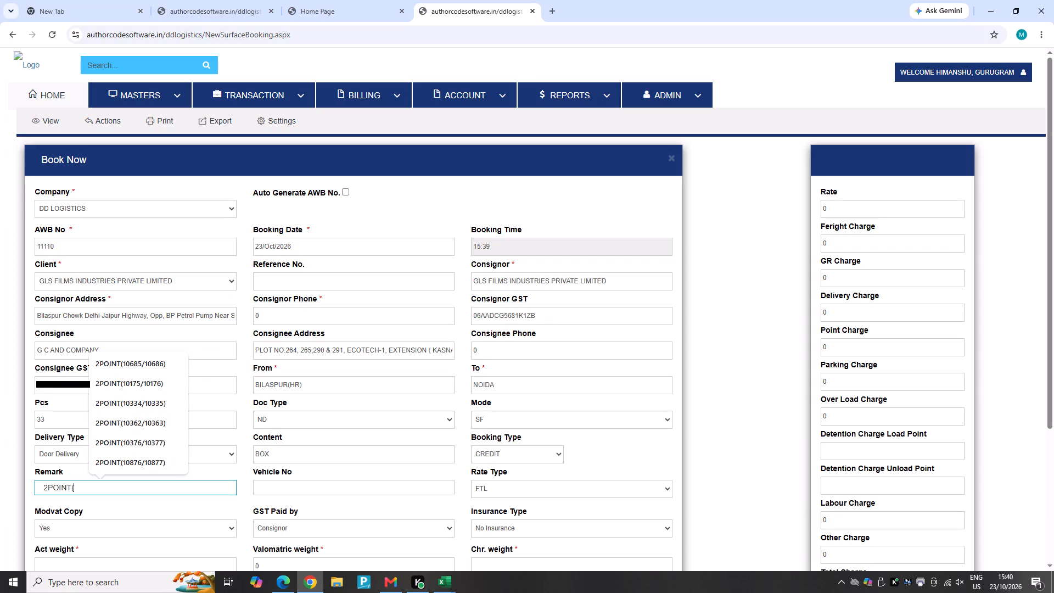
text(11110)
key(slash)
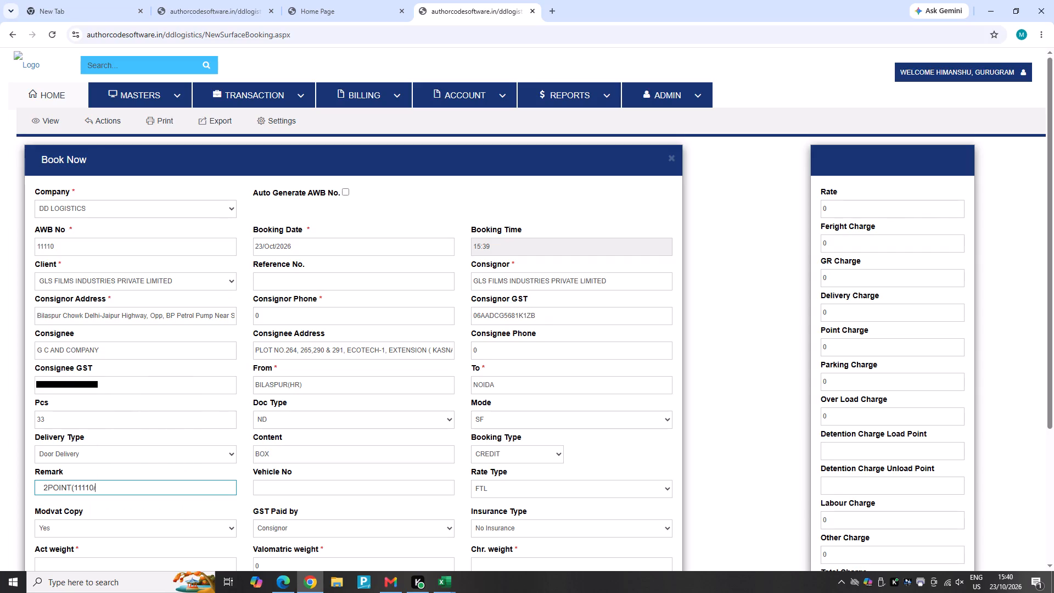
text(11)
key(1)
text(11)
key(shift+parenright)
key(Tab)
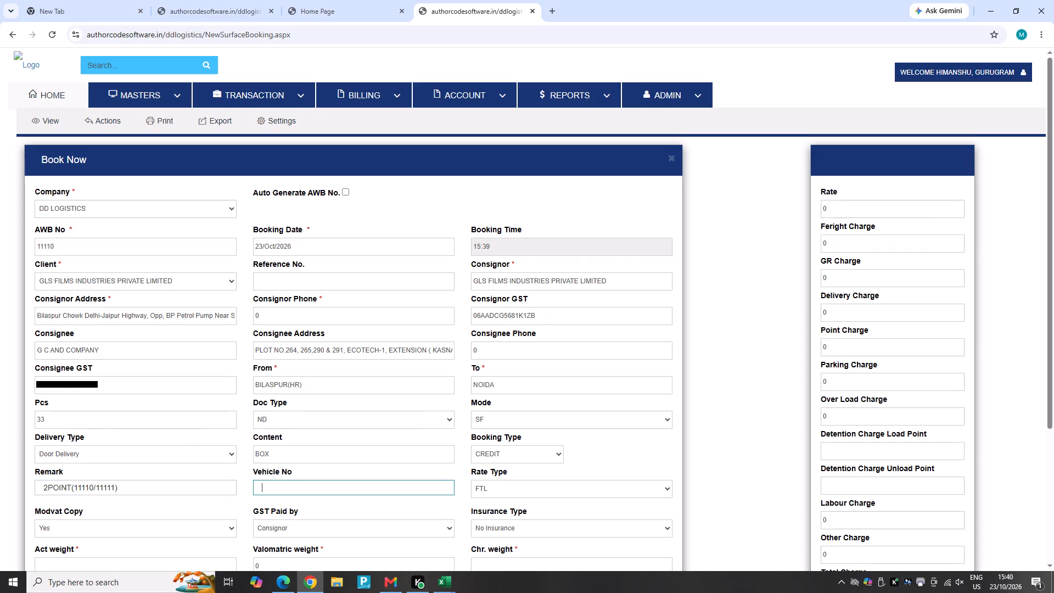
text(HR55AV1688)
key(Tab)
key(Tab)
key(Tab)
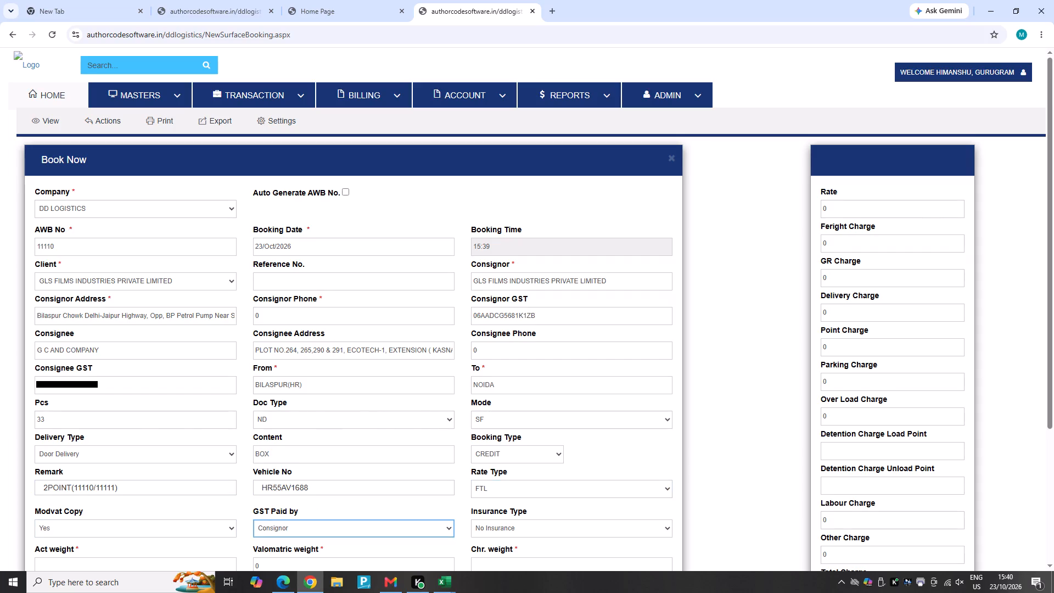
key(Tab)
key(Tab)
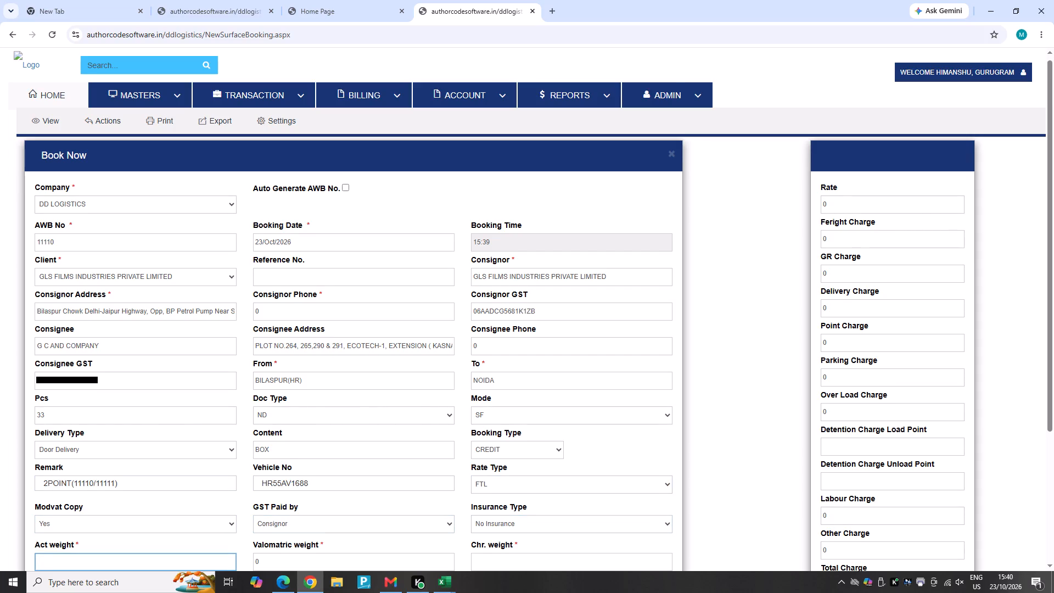
Set the actual weight to 669 and the chargeable weight to 6000 for the AWB 11110 booking.
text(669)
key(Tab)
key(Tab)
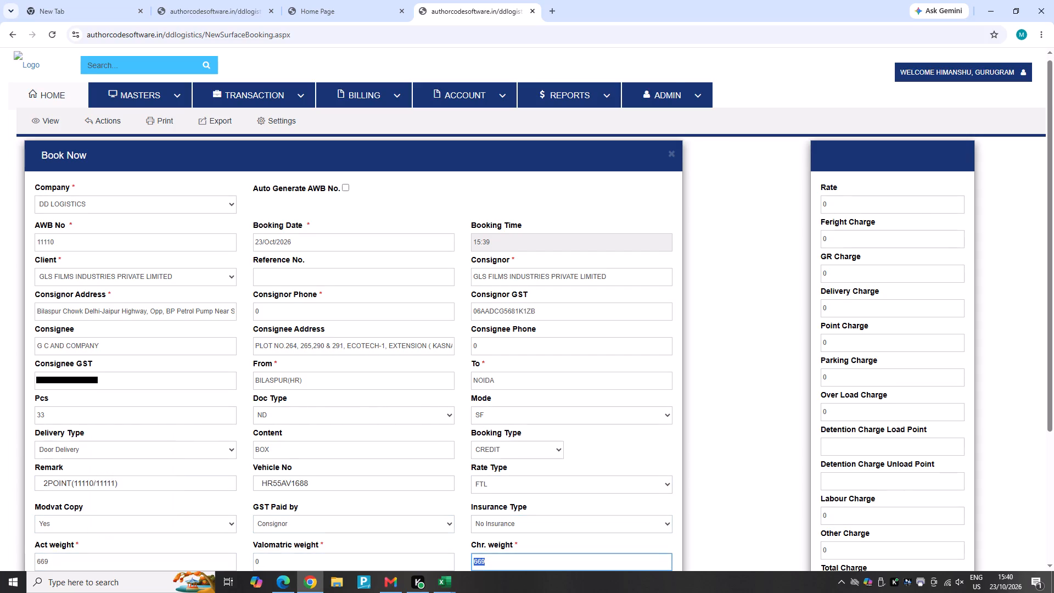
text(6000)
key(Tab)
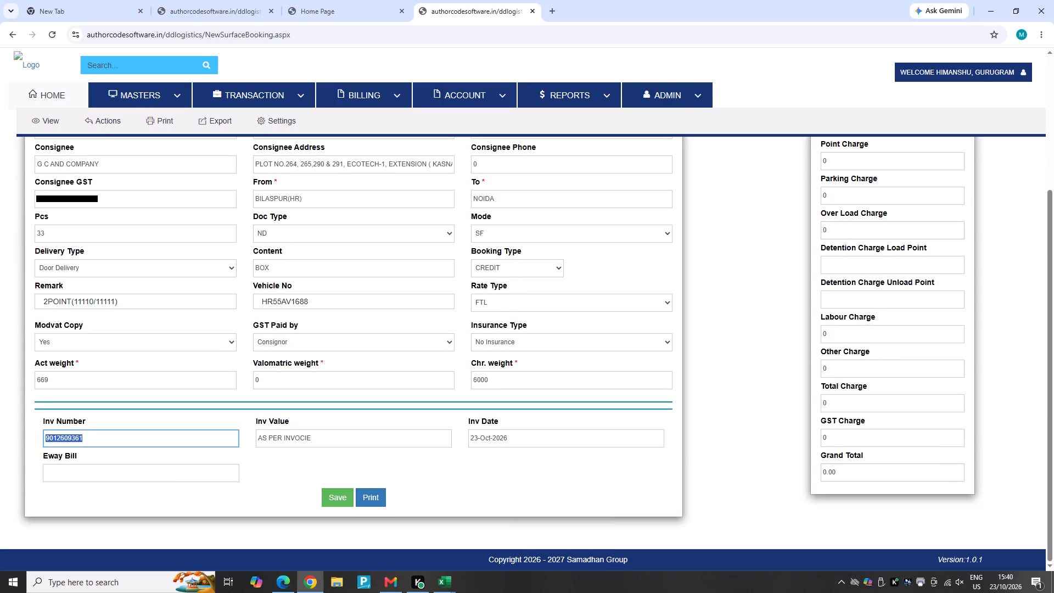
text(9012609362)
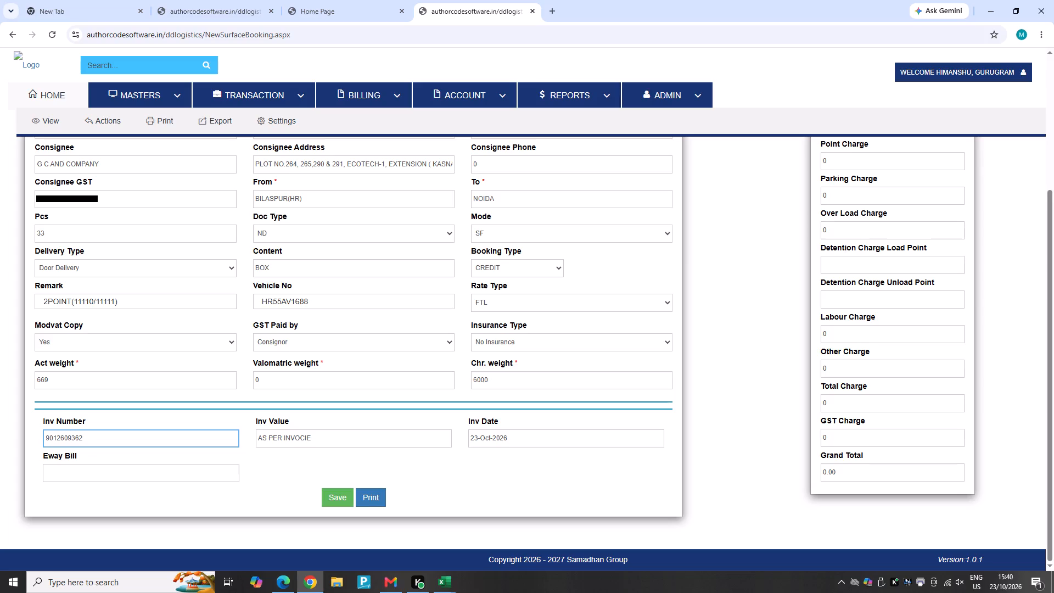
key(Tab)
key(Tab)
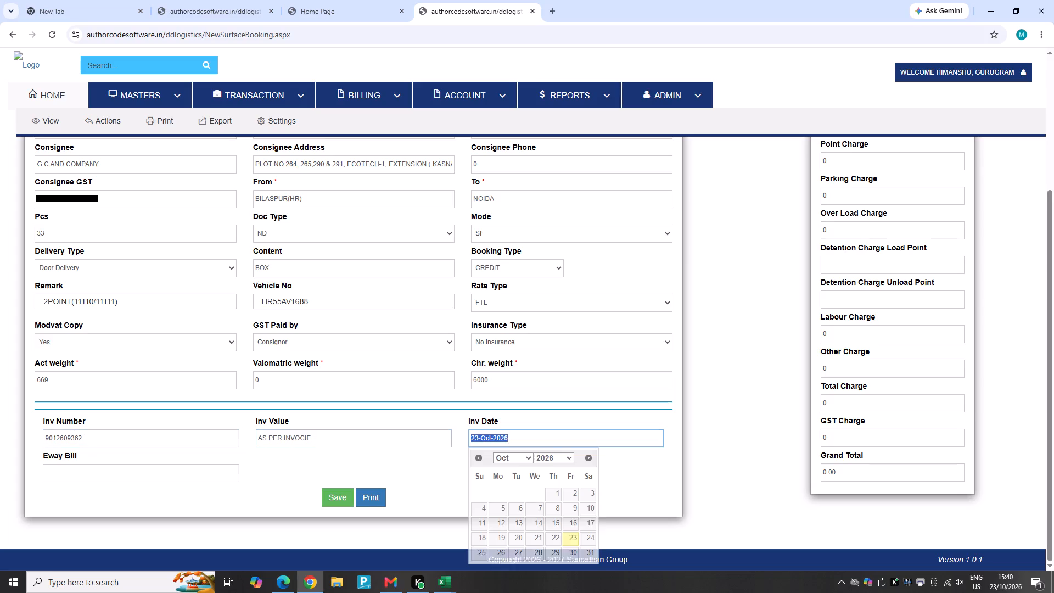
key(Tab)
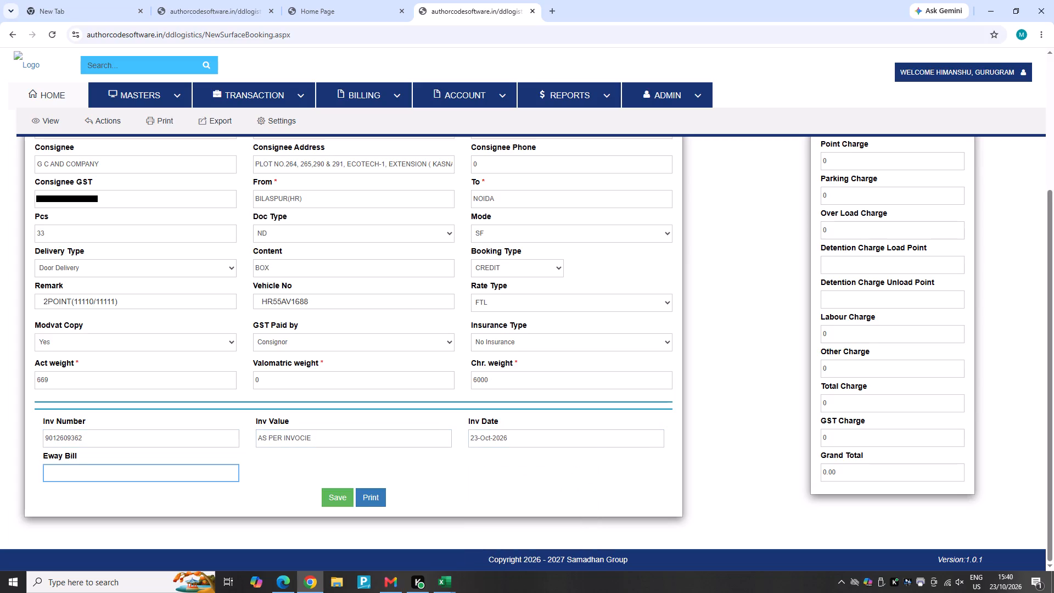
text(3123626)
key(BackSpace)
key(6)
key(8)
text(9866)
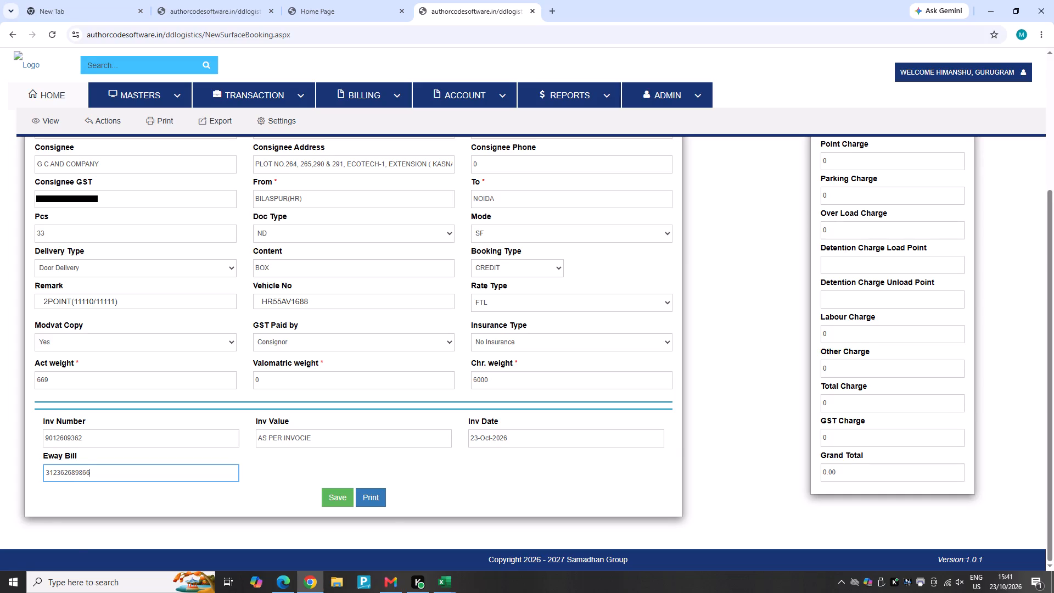
click(338, 496)
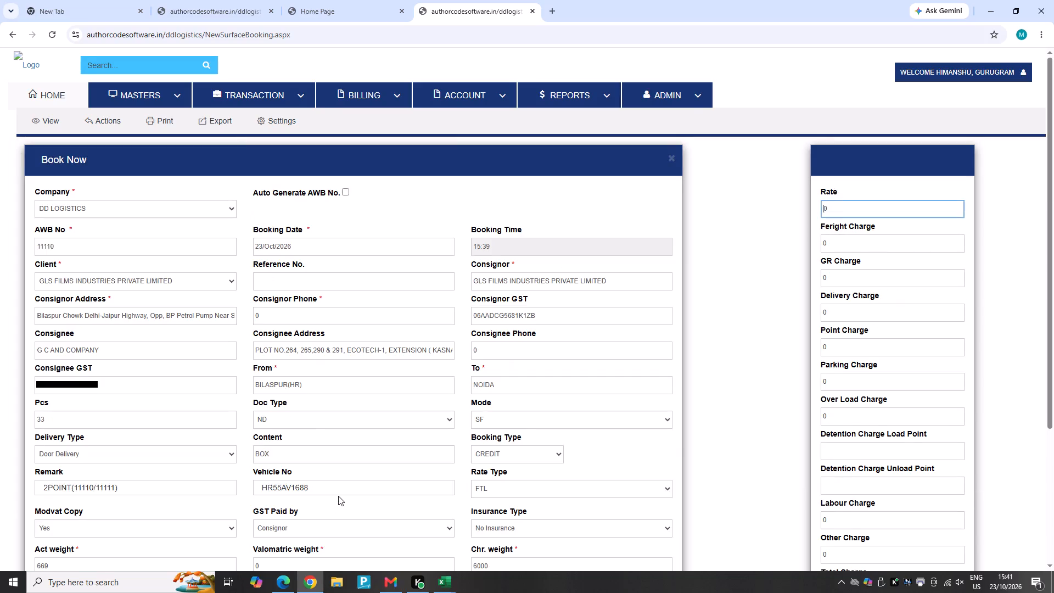
scroll(338, 496, down, 6)
click(339, 495)
scroll(339, 495, up, 2)
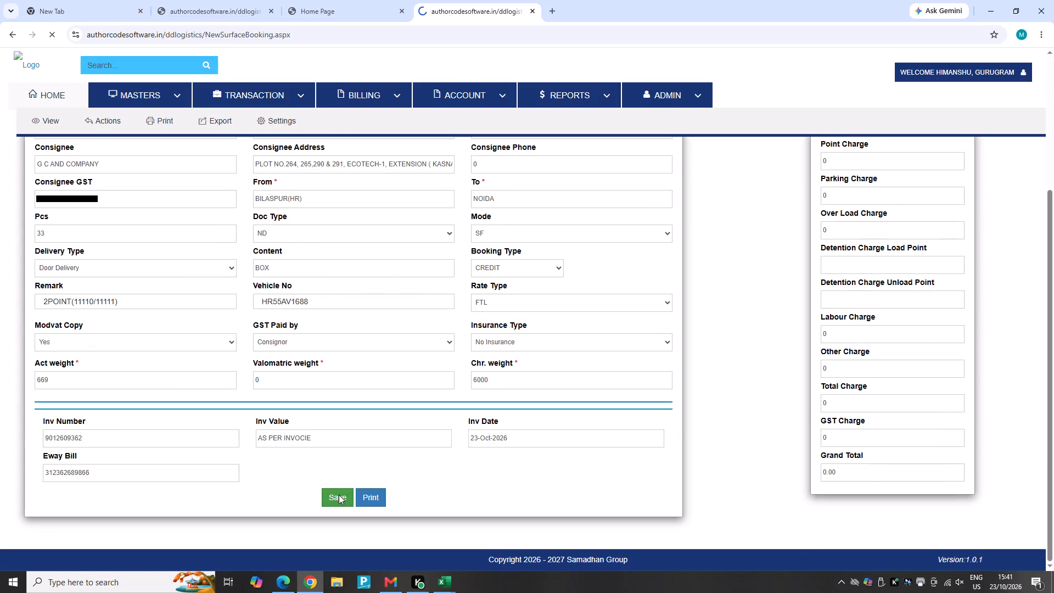
scroll(339, 495, up, 2)
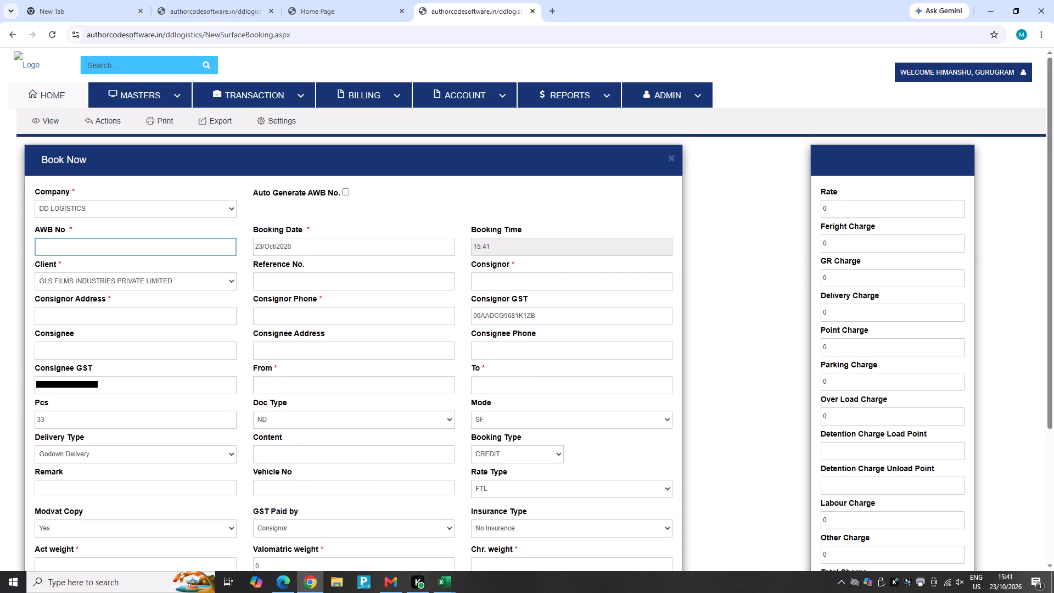
Load AWB 11110 in the open booking edit page and copy its remark text.
click(249, 0)
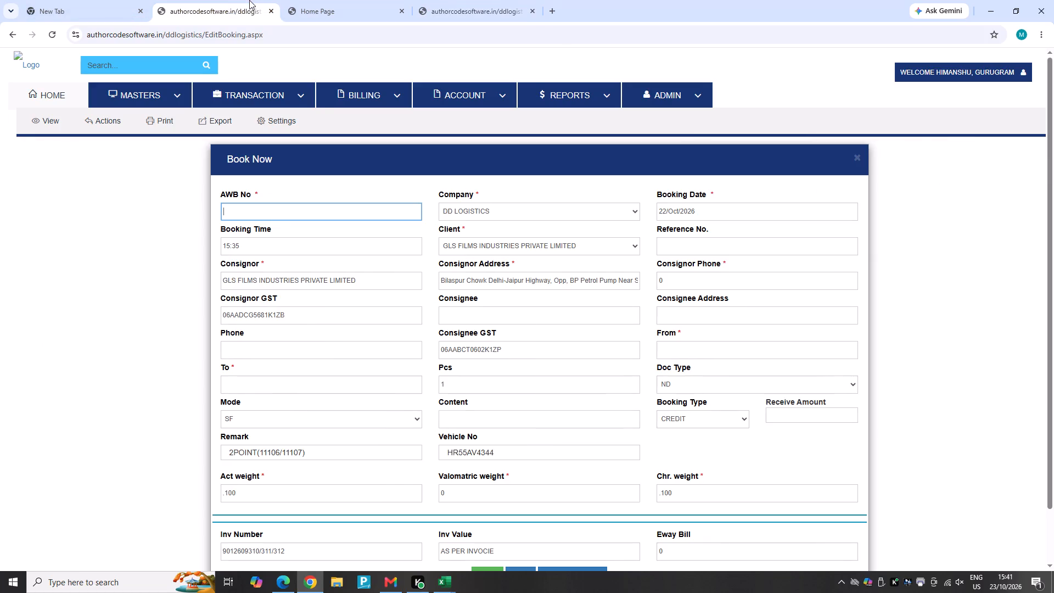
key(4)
key(BackSpace)
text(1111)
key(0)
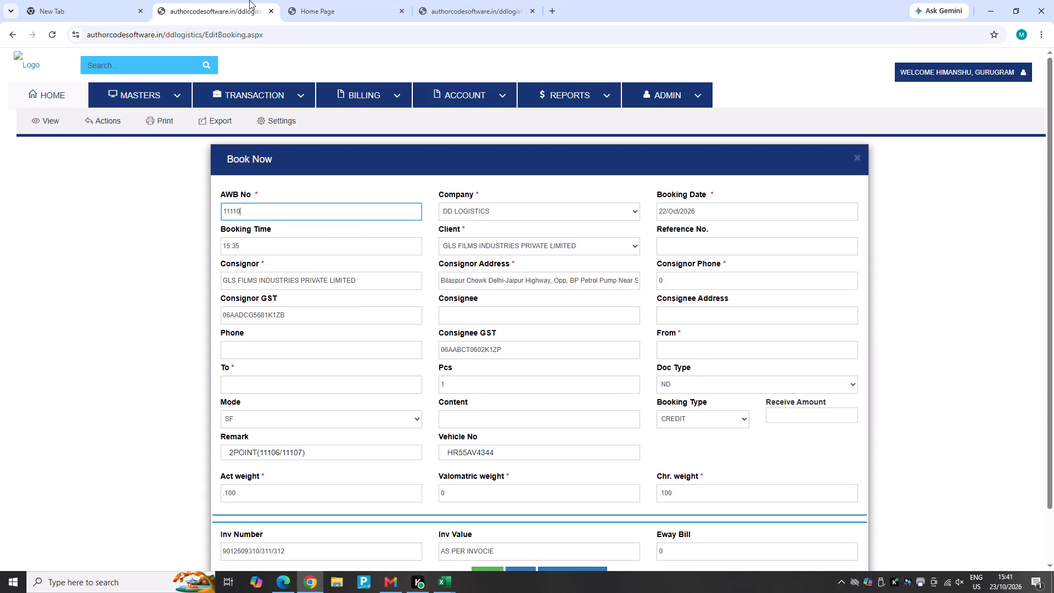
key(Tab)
drag(322, 452, 162, 472)
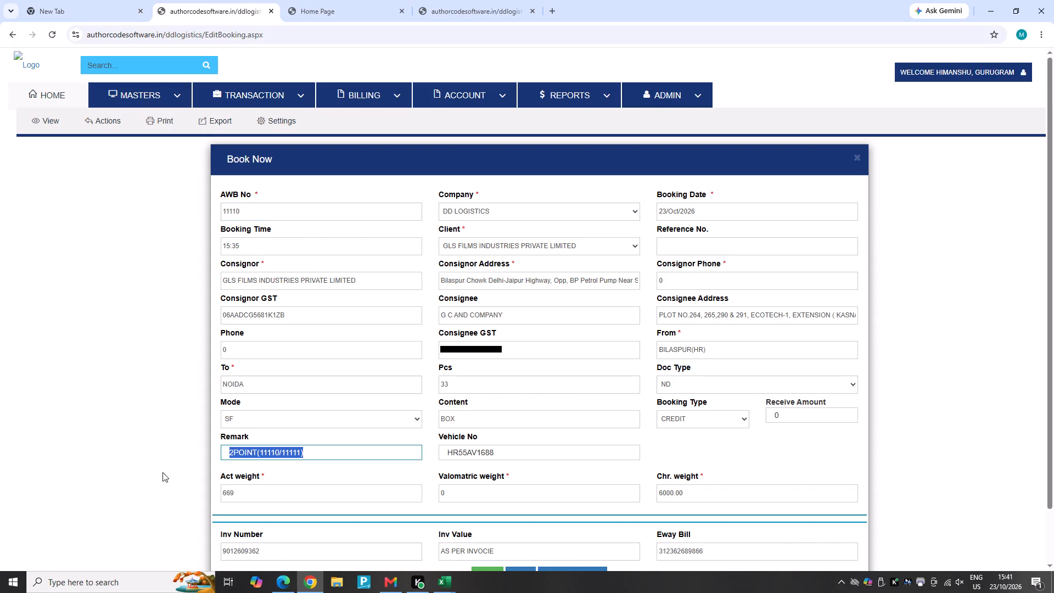
drag(162, 472, 148, 474)
key(ctrl+c)
Return to the new booking form and enter AWB number 11111, checking its digits.
click(452, 0)
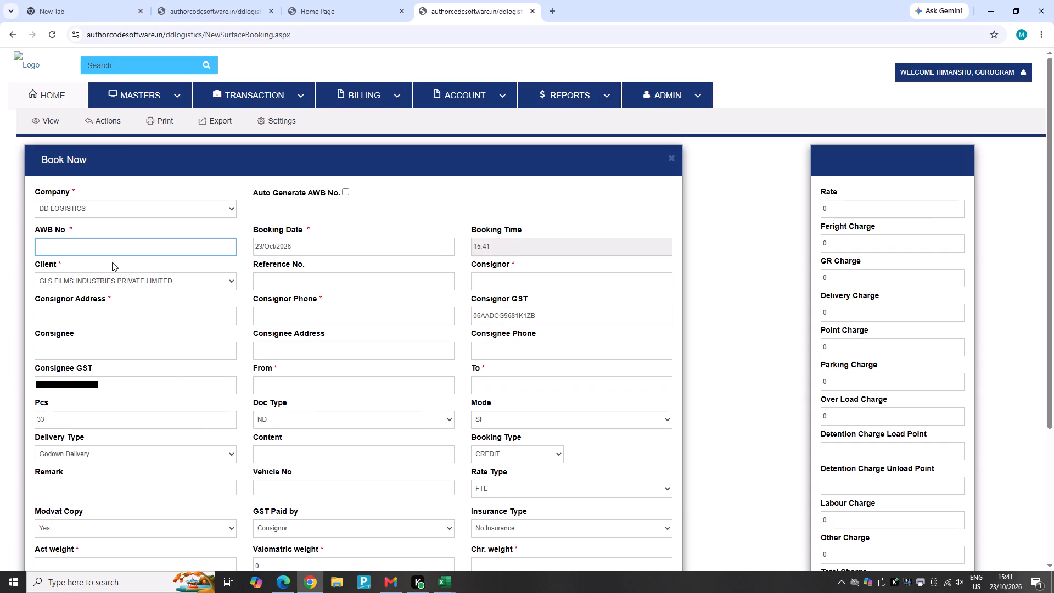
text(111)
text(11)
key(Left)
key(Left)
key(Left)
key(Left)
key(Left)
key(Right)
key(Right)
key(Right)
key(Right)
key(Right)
Keep the default booking date and GLS FILMS INDUSTRIES client, and choose TODAY TEA LIMITED. ( NOIDA ) as the consignee.
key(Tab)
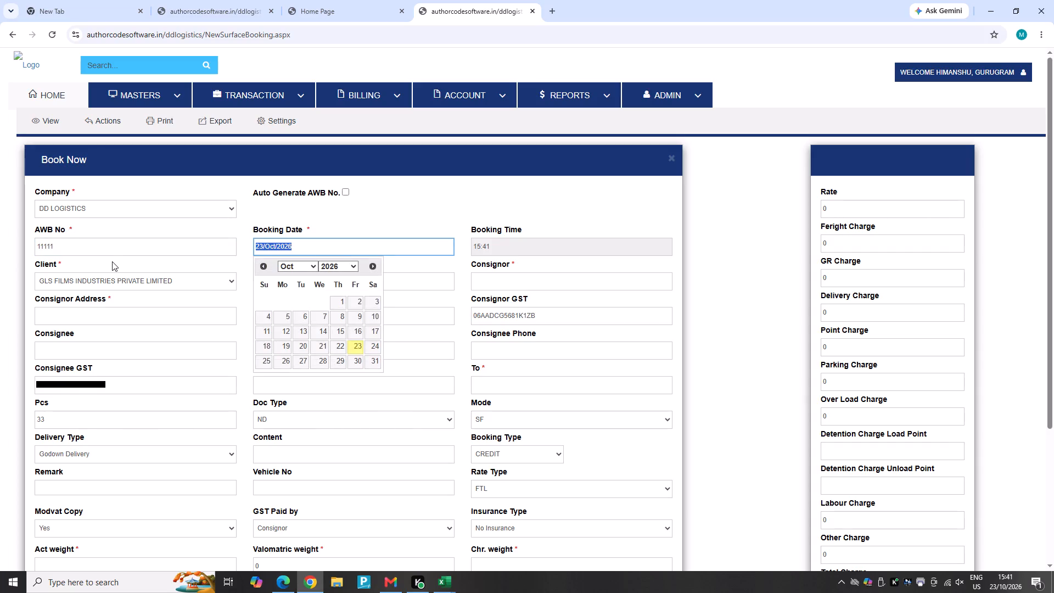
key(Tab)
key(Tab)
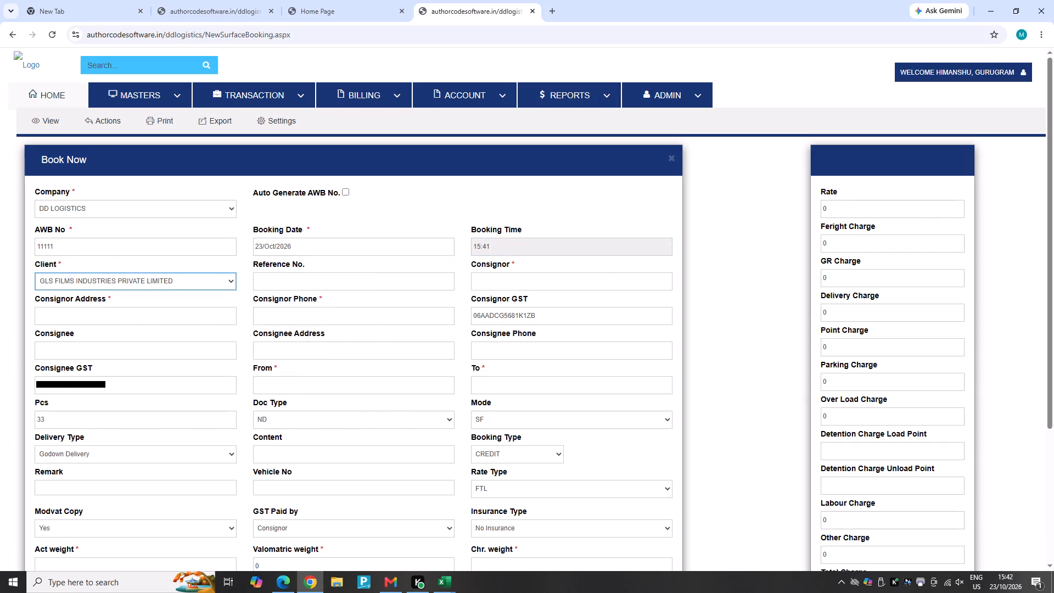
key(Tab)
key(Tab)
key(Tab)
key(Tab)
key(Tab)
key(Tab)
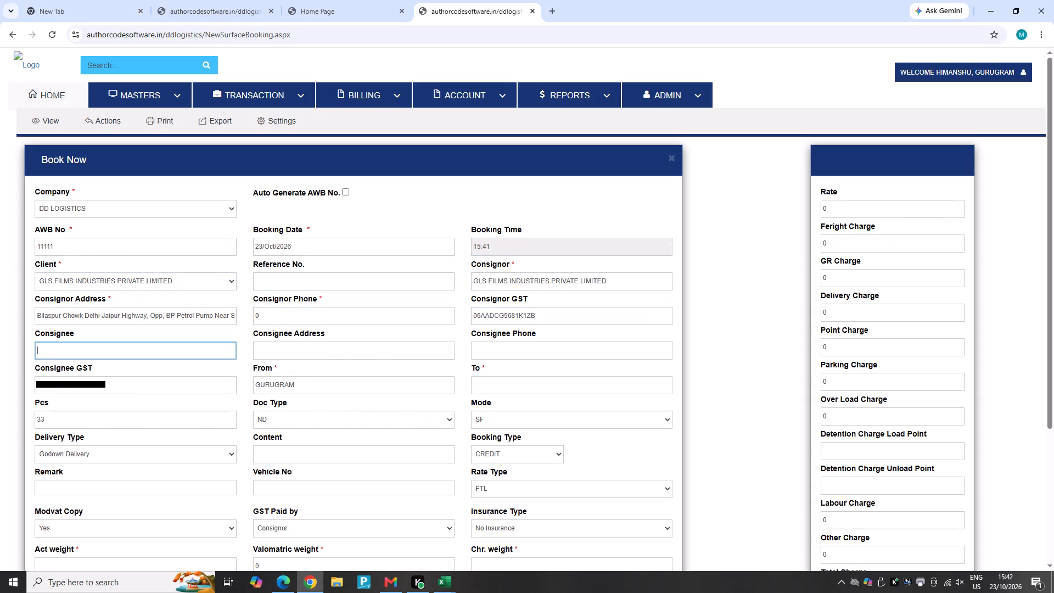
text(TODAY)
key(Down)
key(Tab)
Set the shipment's origin to BILASPUR(HR) and its destination to NOIDA.
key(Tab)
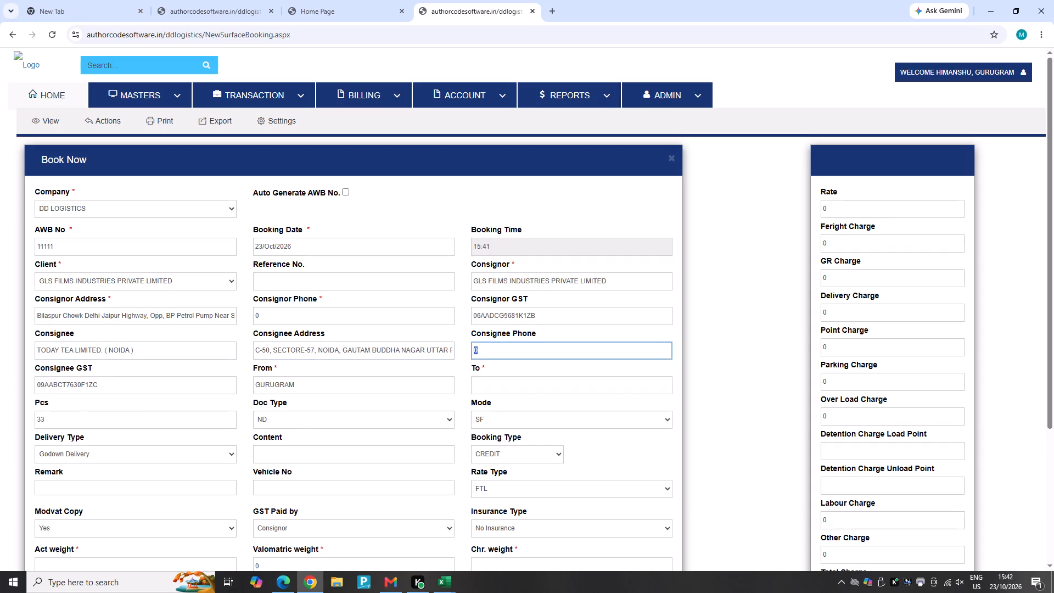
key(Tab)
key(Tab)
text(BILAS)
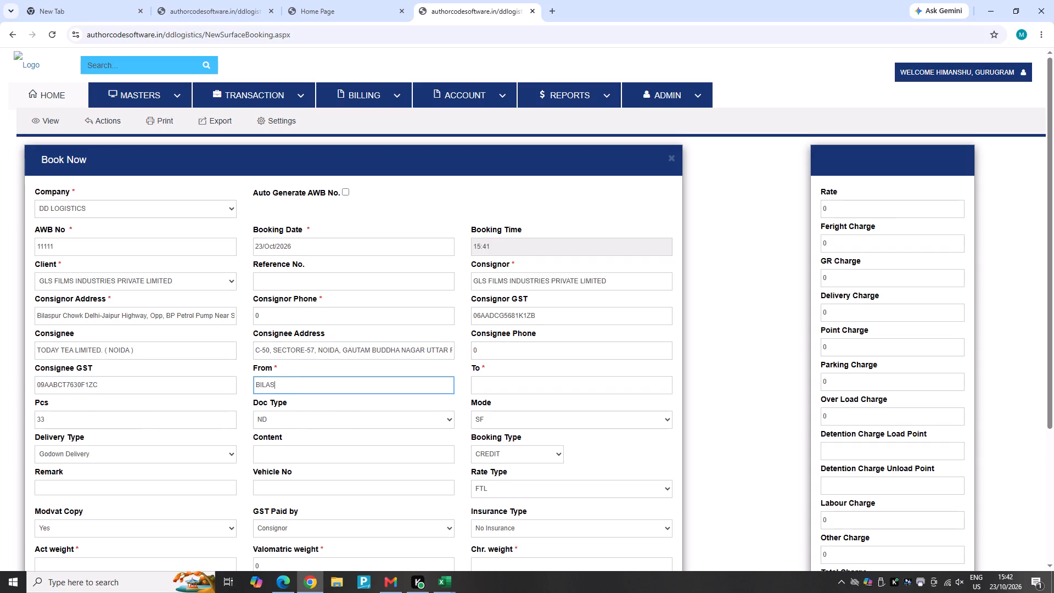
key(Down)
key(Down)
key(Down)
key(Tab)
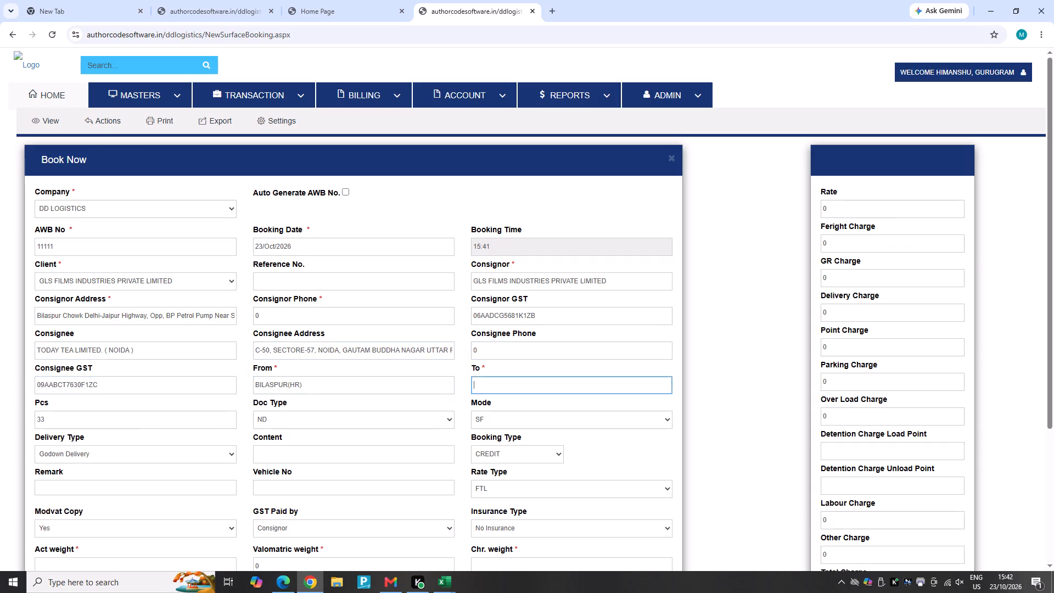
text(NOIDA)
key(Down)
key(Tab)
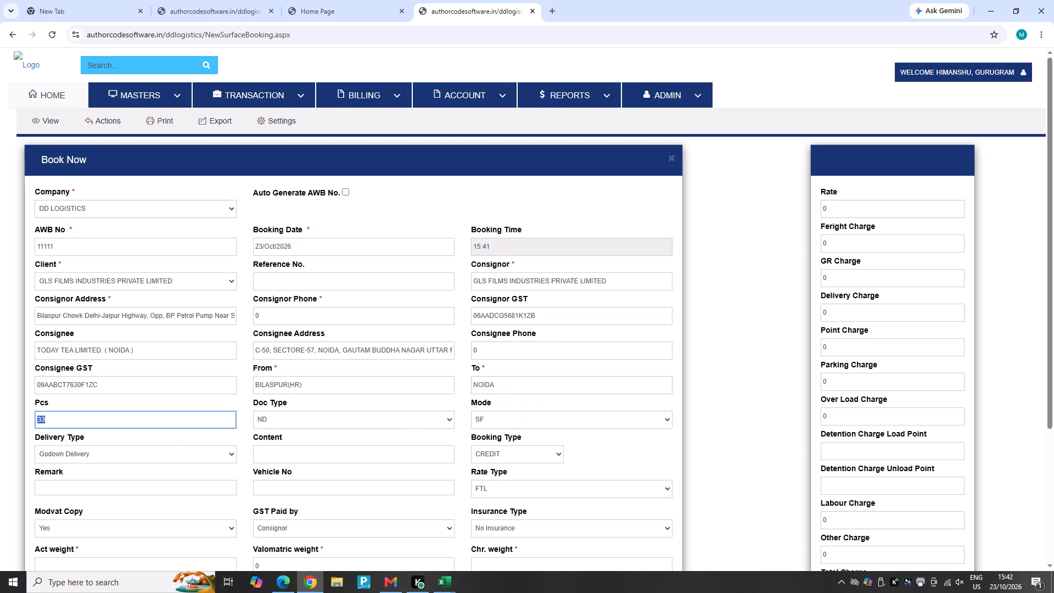
Enter 228 pieces, set the delivery type to Door Delivery, and enter ROLL as the content.
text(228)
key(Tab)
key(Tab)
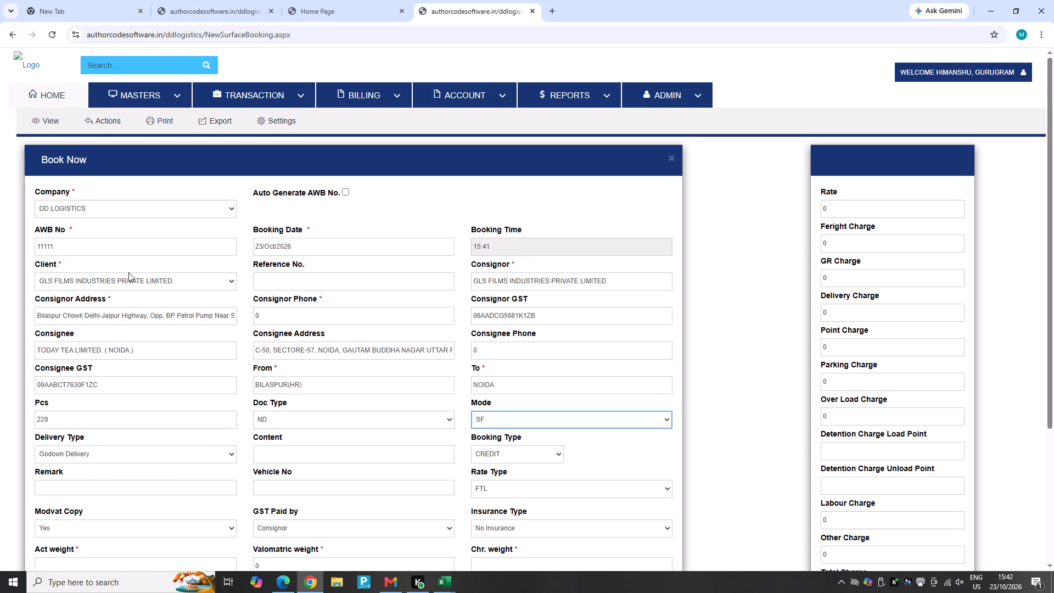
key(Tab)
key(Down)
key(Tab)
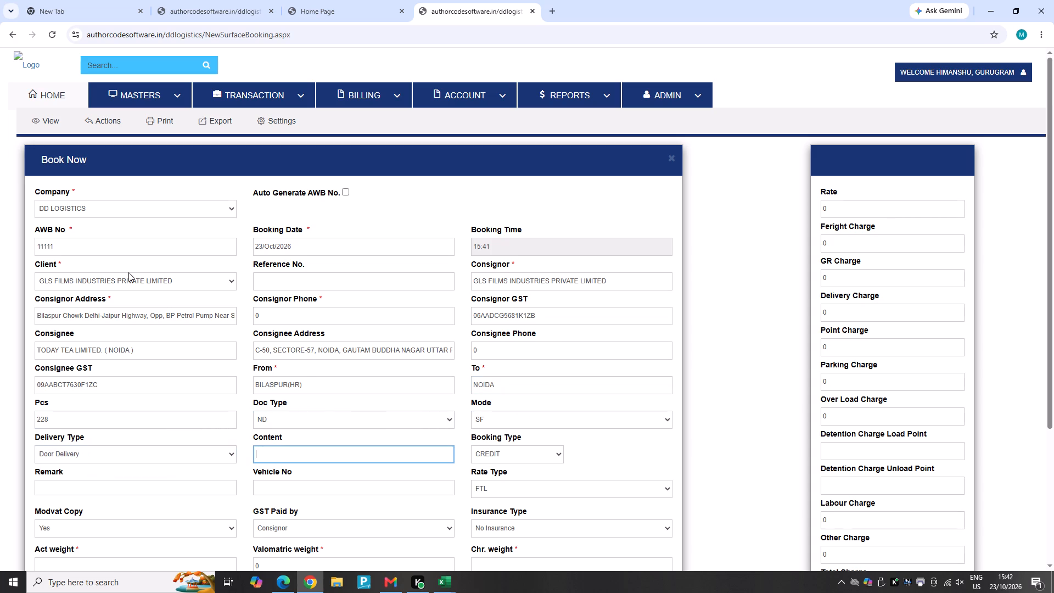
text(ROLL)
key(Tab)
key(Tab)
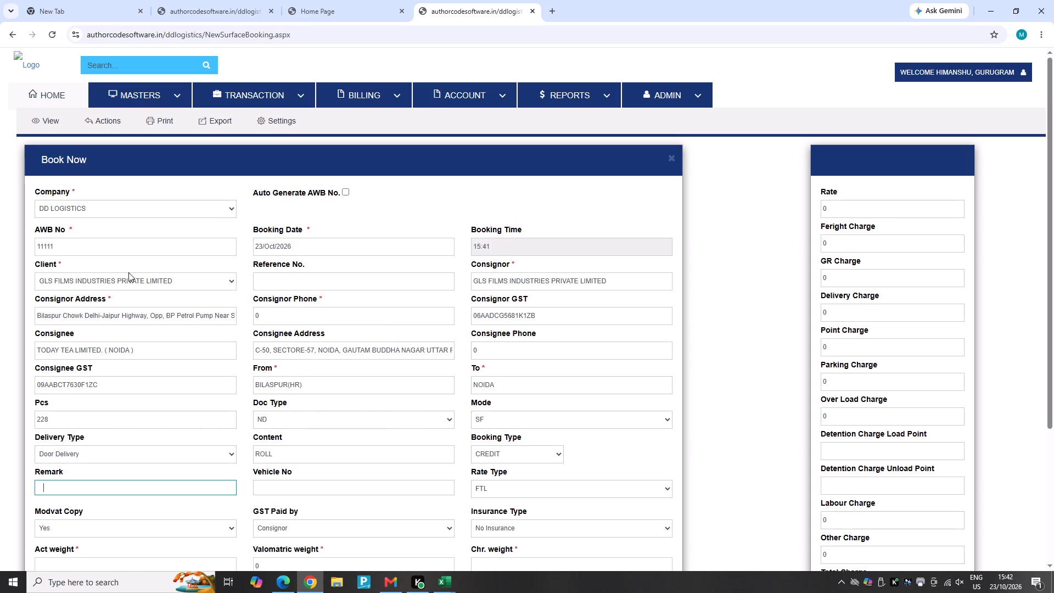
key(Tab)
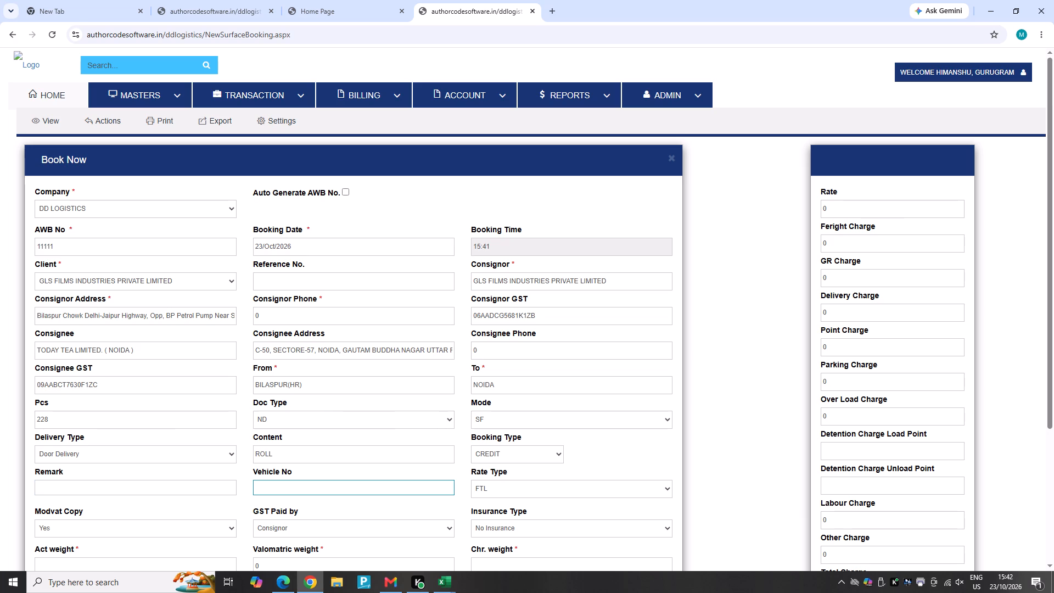
click(113, 485)
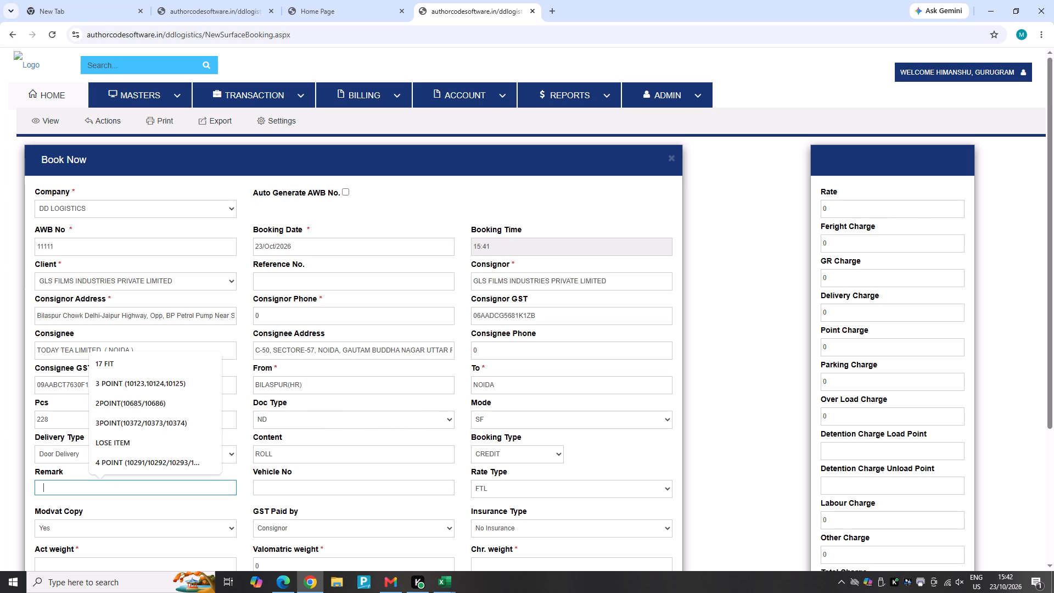
key(ctrl+v)
key(Tab)
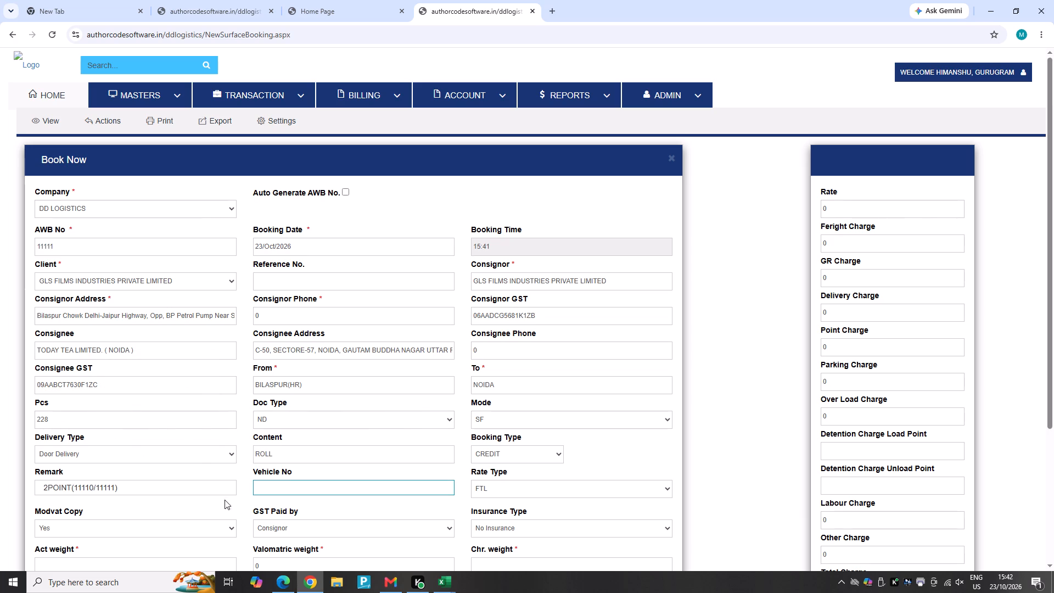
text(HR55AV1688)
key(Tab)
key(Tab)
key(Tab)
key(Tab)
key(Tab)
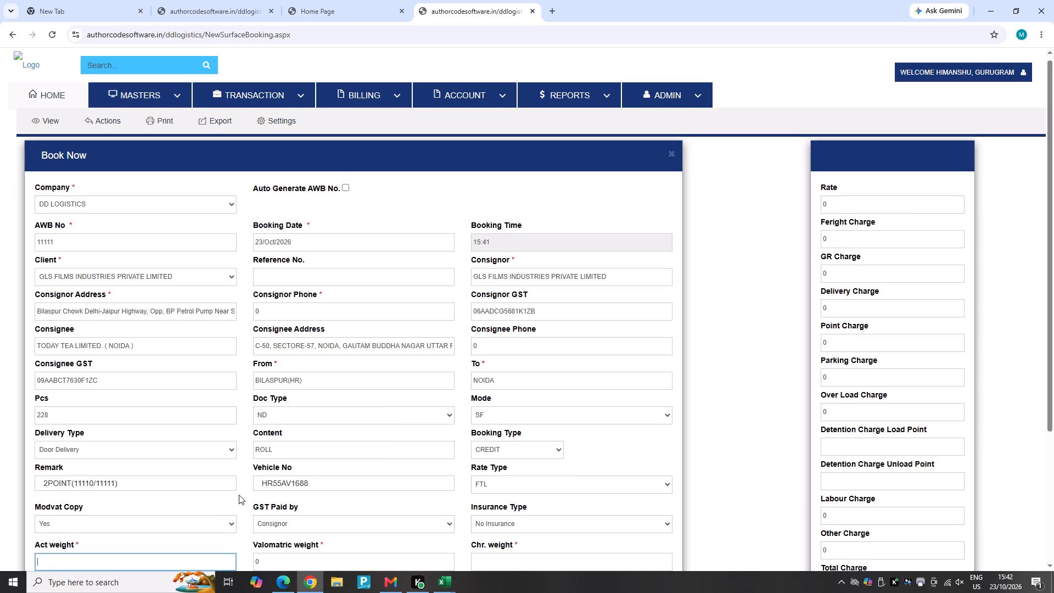
Set the actual weight to 5052 and the chargeable weight to 6000, keeping the default volumetric weight.
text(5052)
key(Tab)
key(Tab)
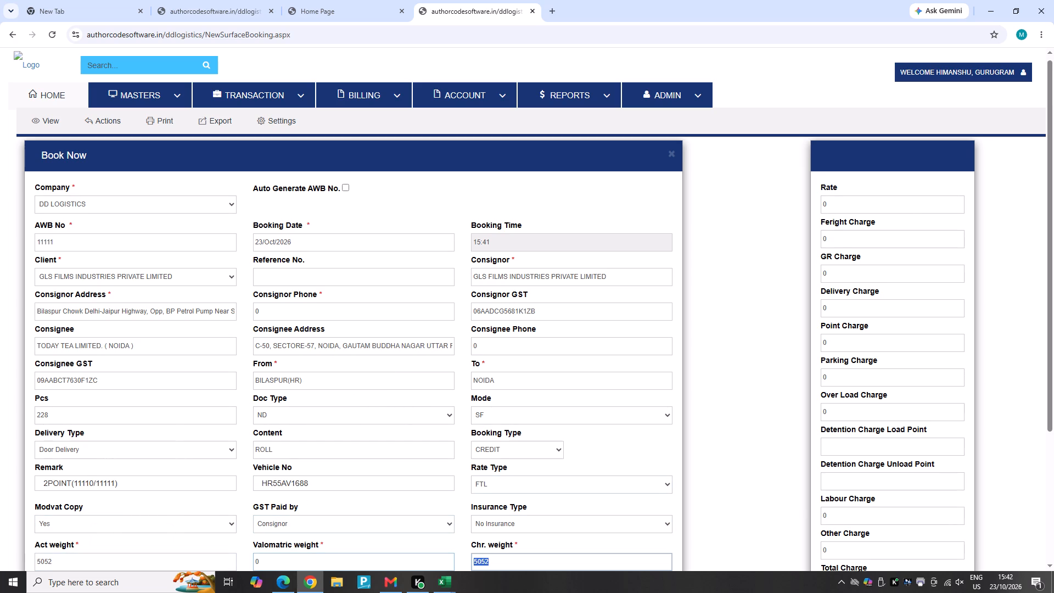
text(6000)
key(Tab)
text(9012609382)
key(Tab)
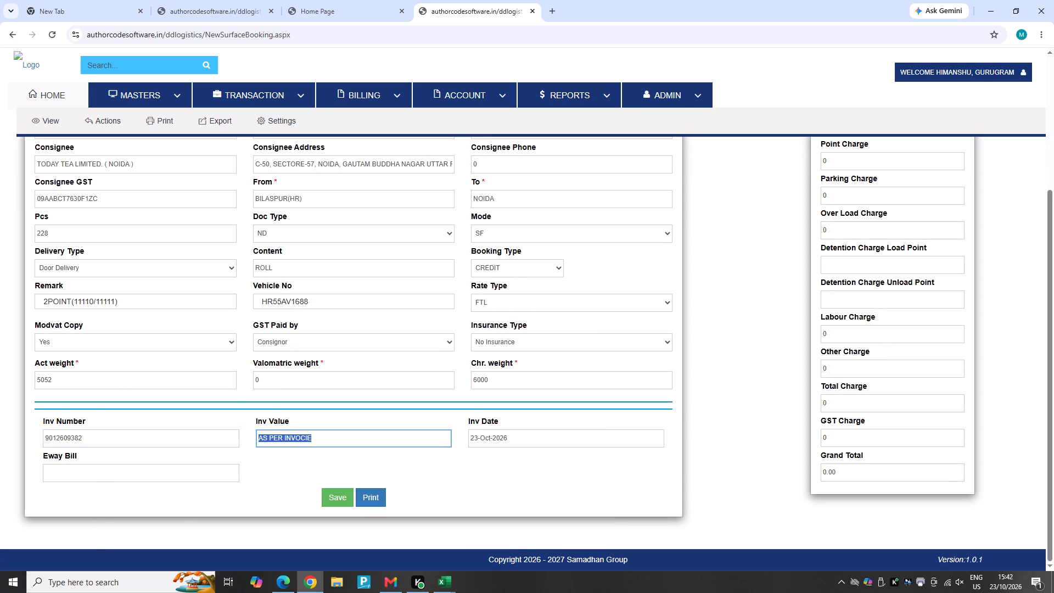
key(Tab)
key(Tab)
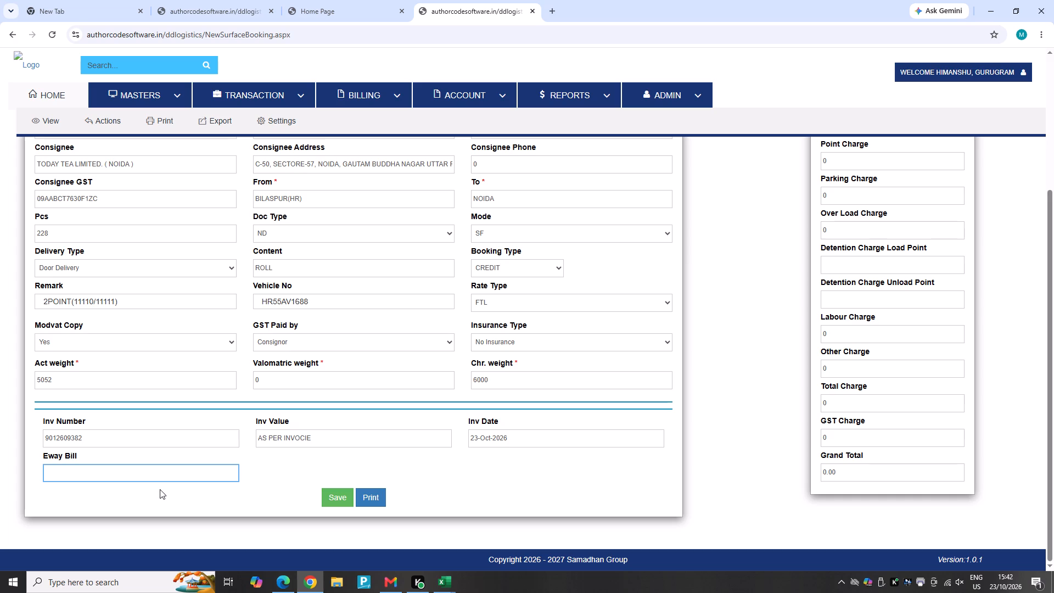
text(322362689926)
click(334, 497)
scroll(334, 497, down, 5)
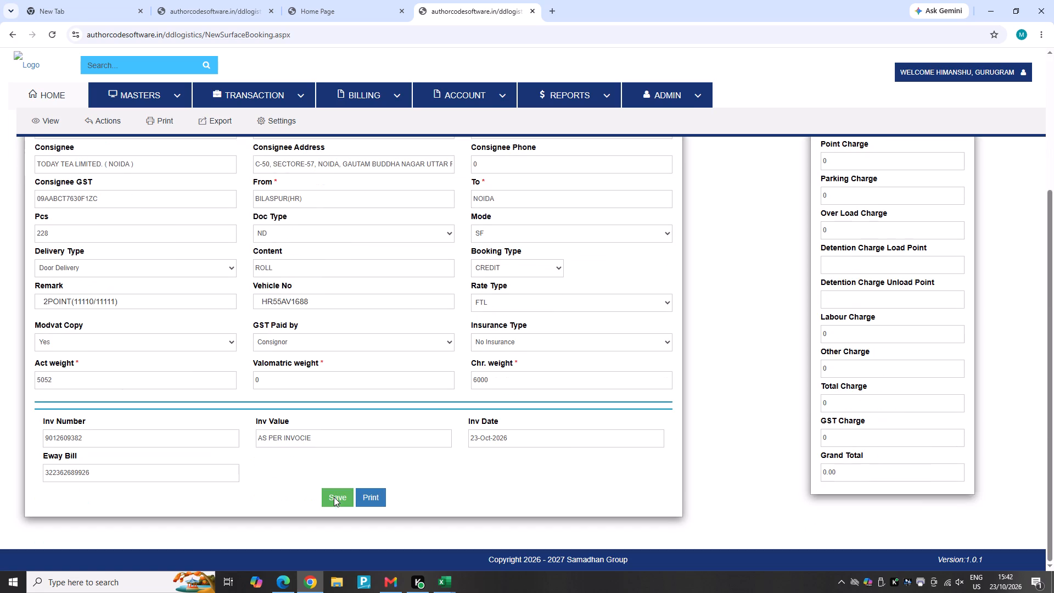
click(333, 496)
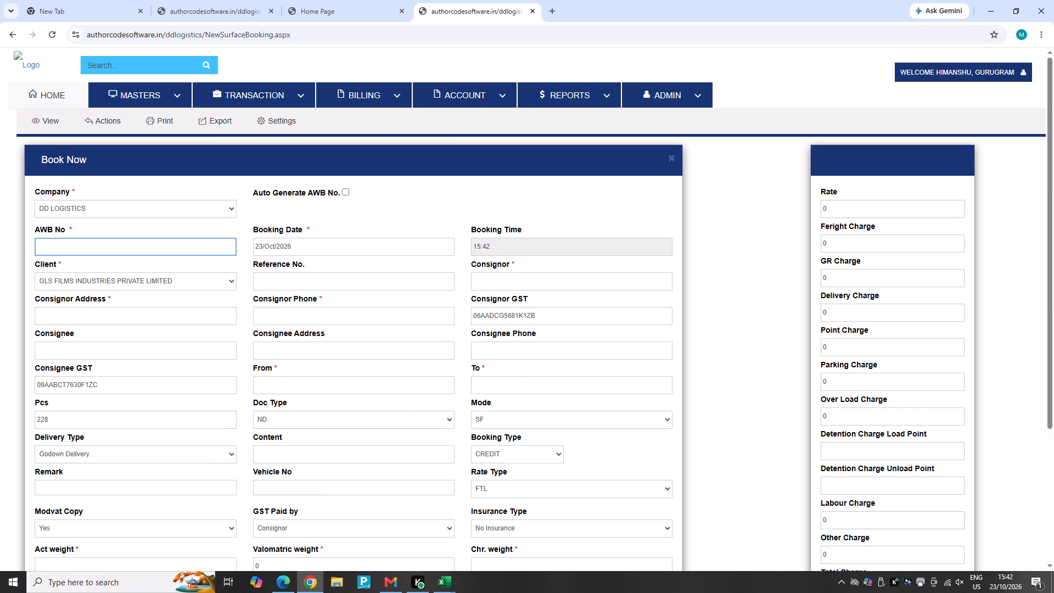
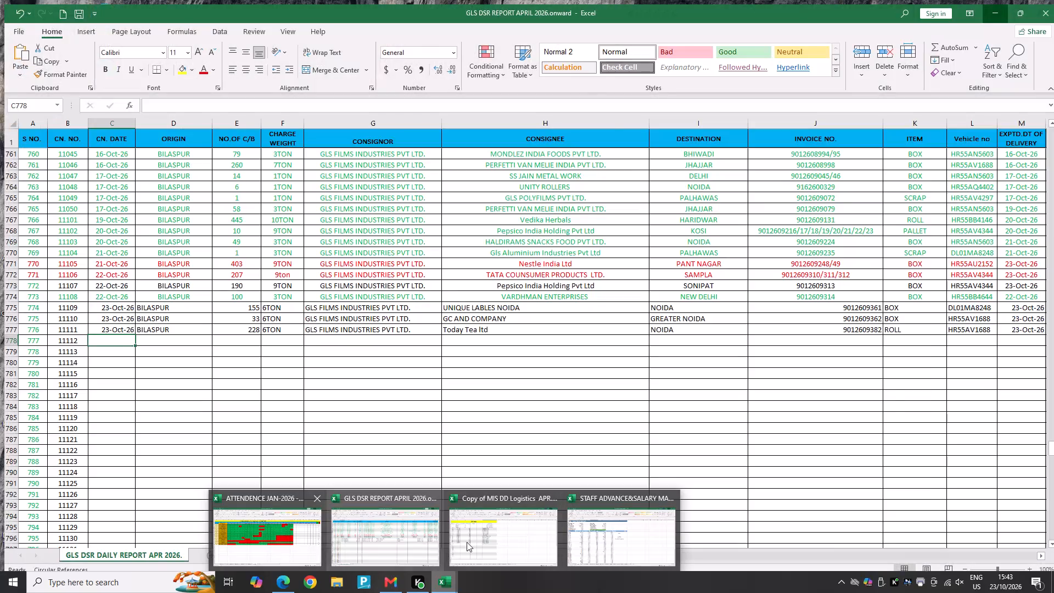
Switch to the MIS DD Logistics workbook and enter the date 23-Oct-26 in row 16 of the LALIT sheet.
click(477, 540)
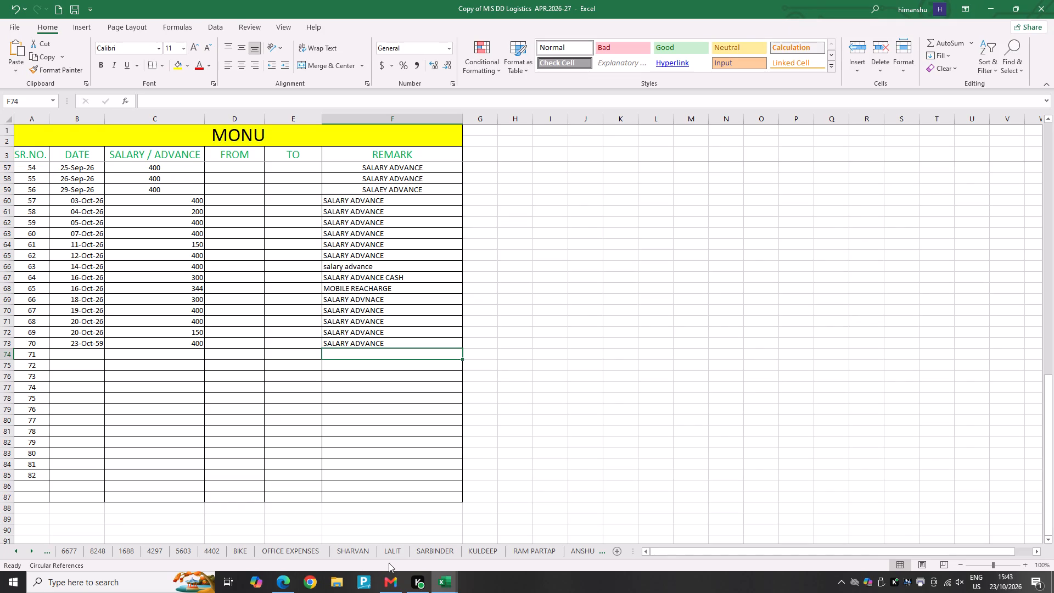
click(401, 547)
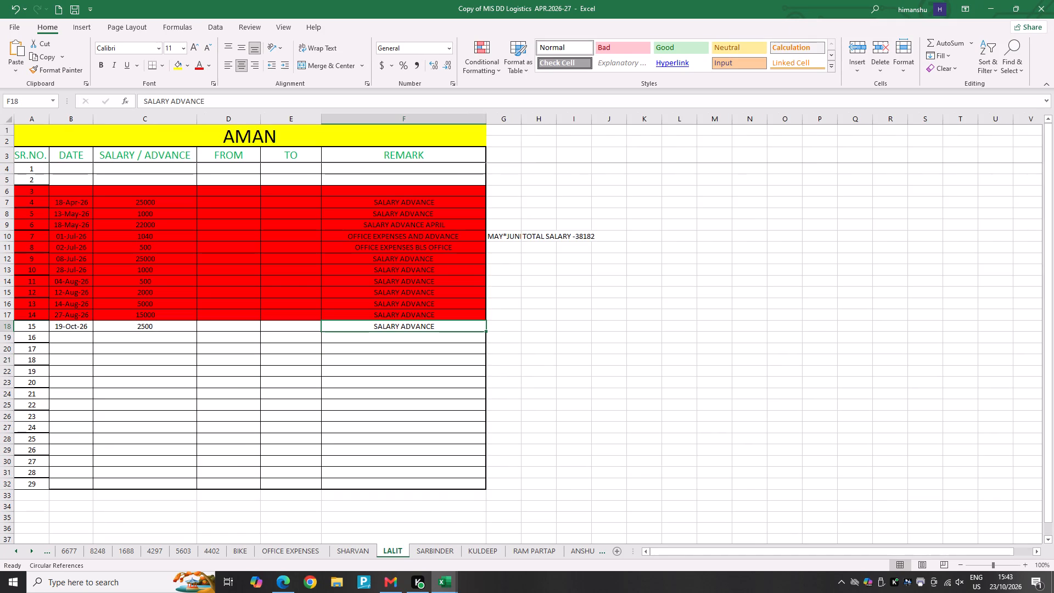
click(61, 332)
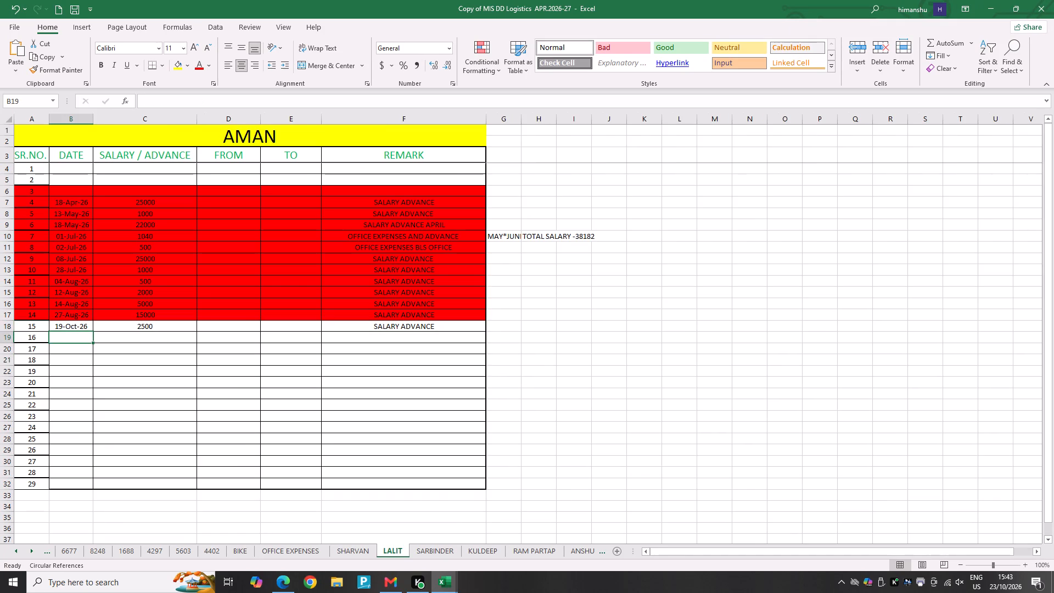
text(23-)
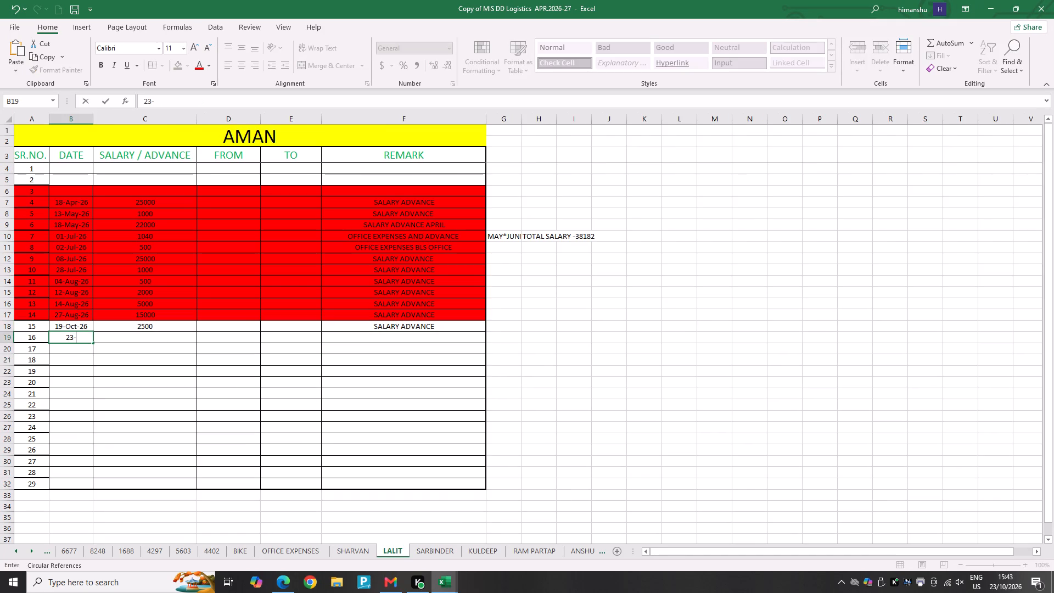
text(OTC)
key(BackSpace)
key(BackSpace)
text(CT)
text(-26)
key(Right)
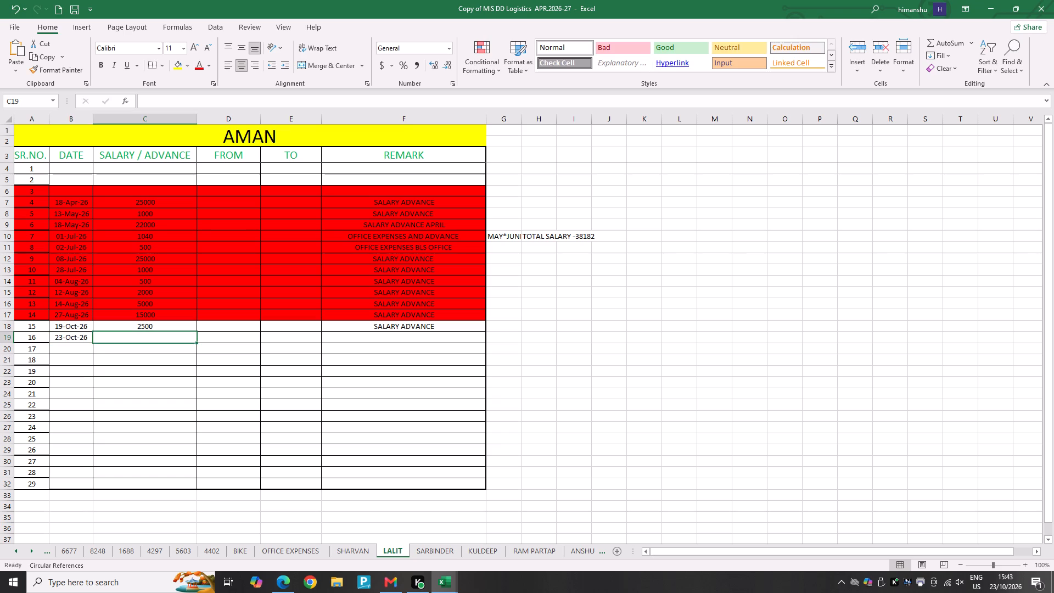
Enter an advance of 18444 with the remark SALARY ADVANCE for that entry and save the workbook.
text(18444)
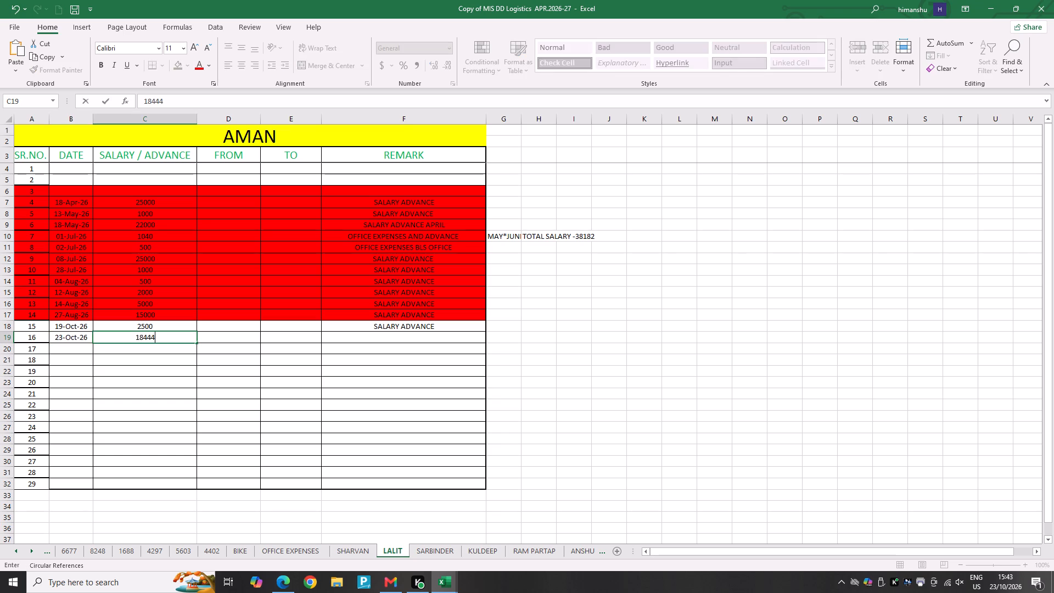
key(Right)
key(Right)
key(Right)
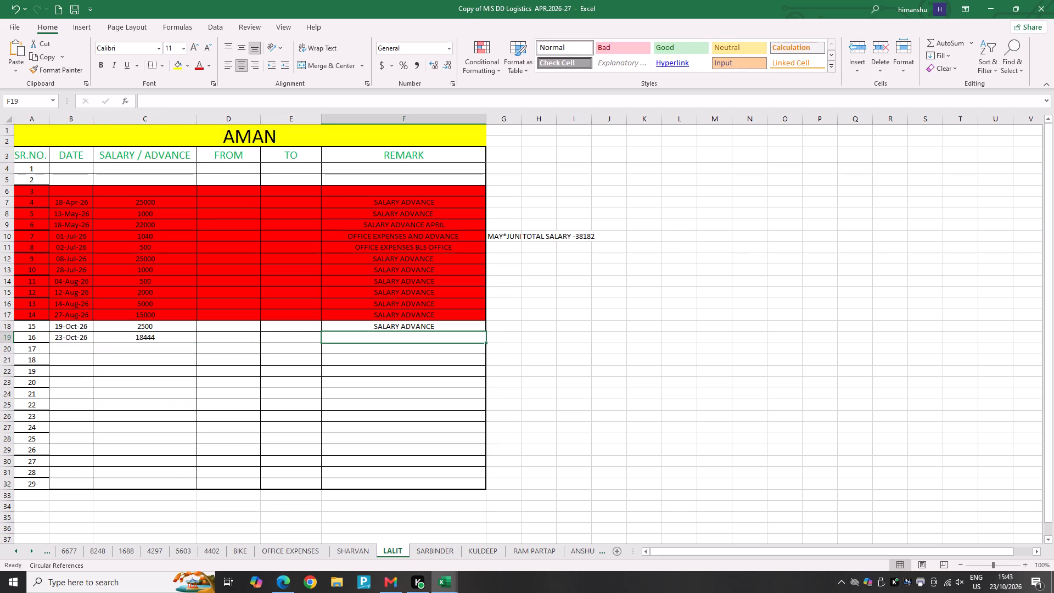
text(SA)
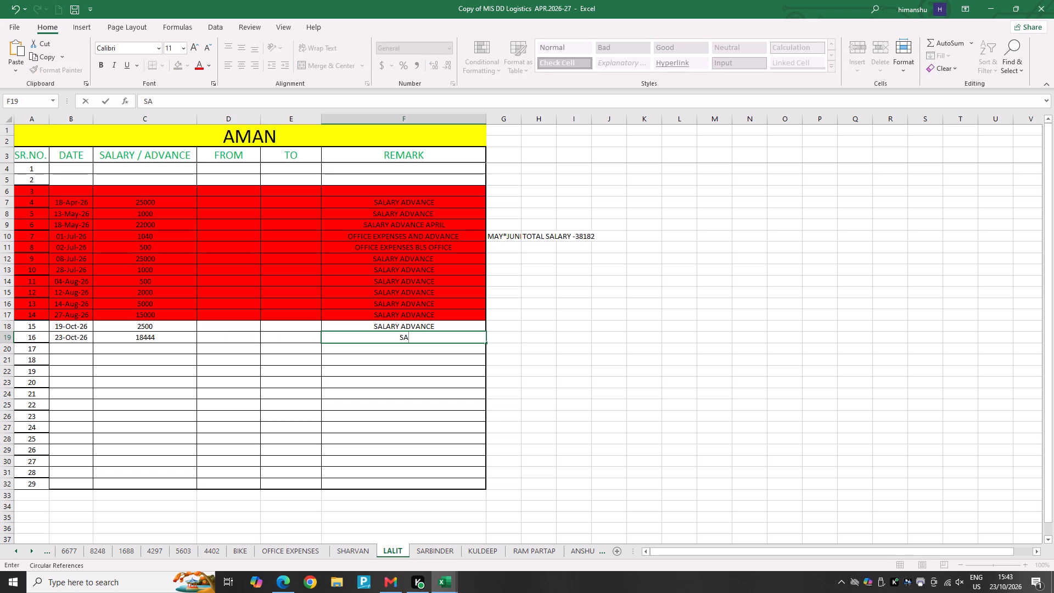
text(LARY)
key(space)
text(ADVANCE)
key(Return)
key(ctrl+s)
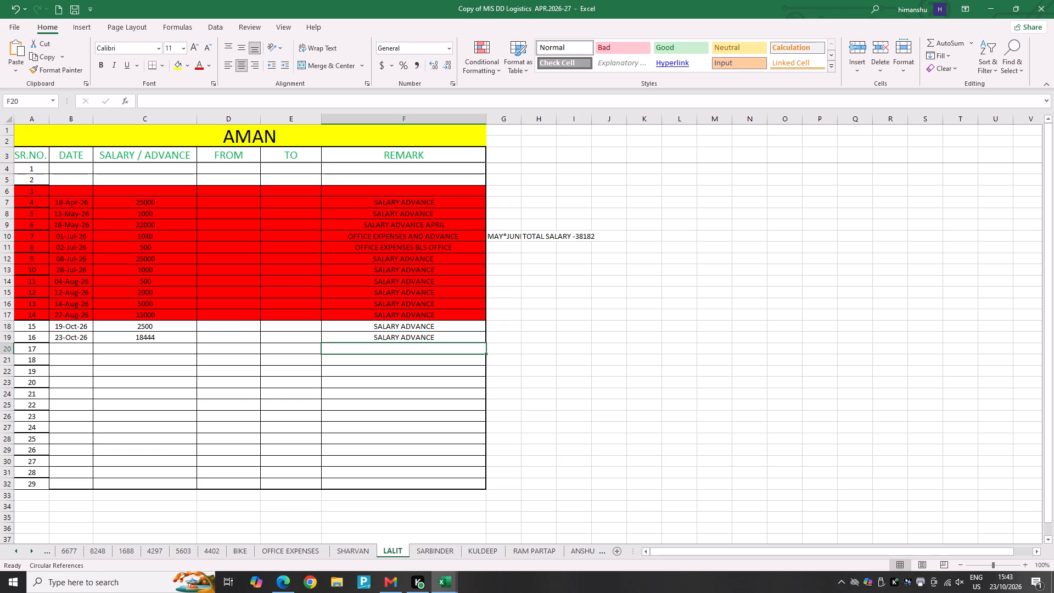
On the OFFICE EXPENSES sheet, enter date 23-Oct-26 and amount 5400 for serial number 122.
click(278, 556)
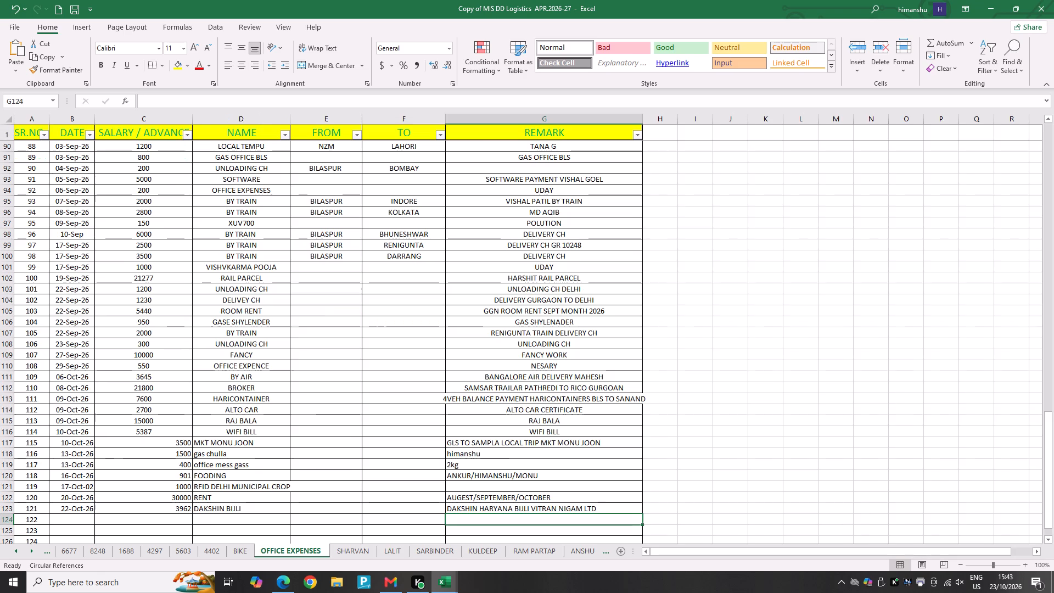
click(69, 521)
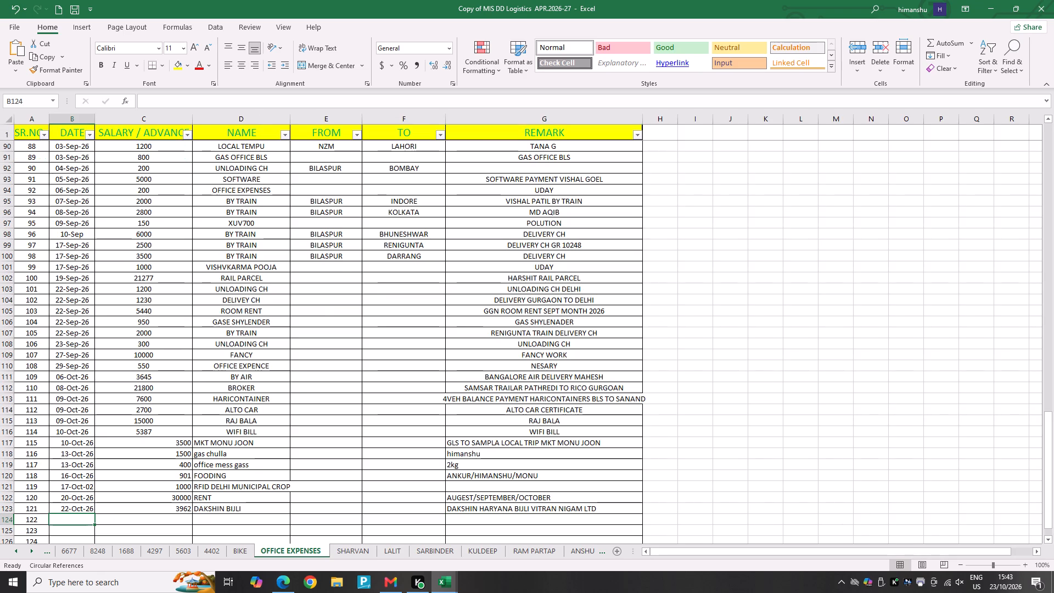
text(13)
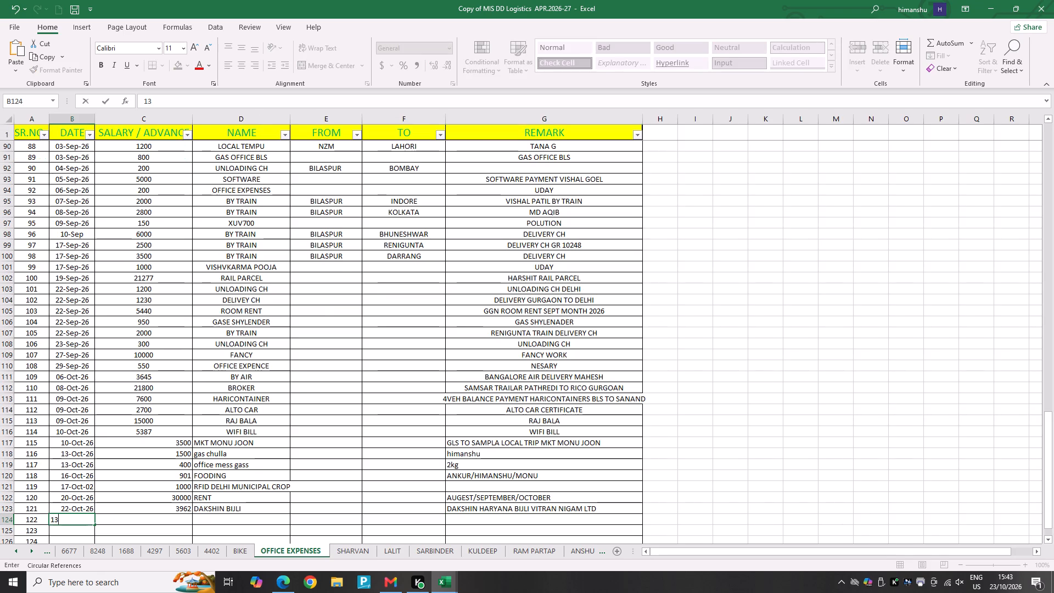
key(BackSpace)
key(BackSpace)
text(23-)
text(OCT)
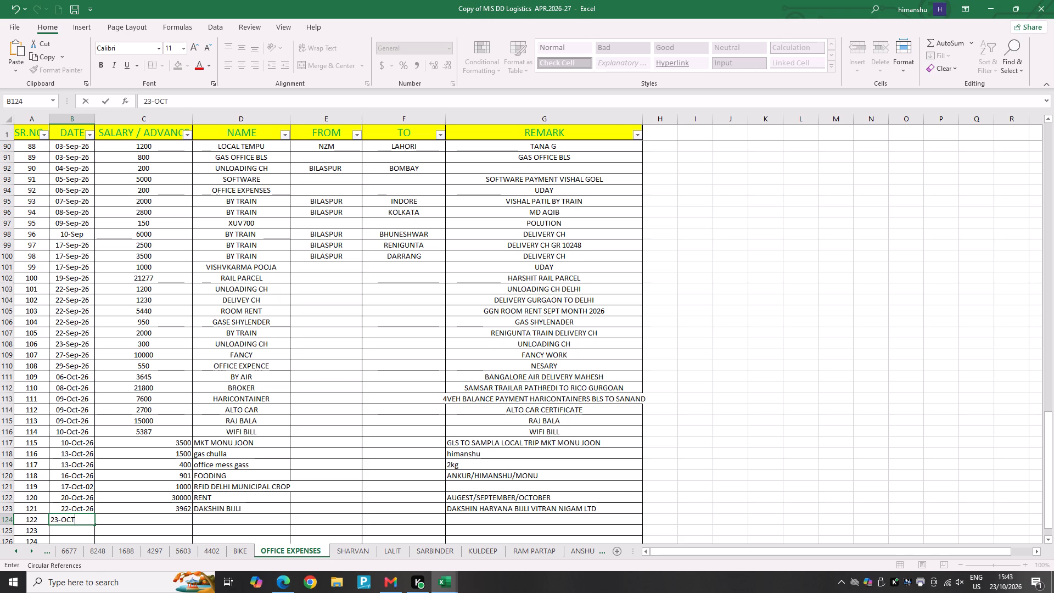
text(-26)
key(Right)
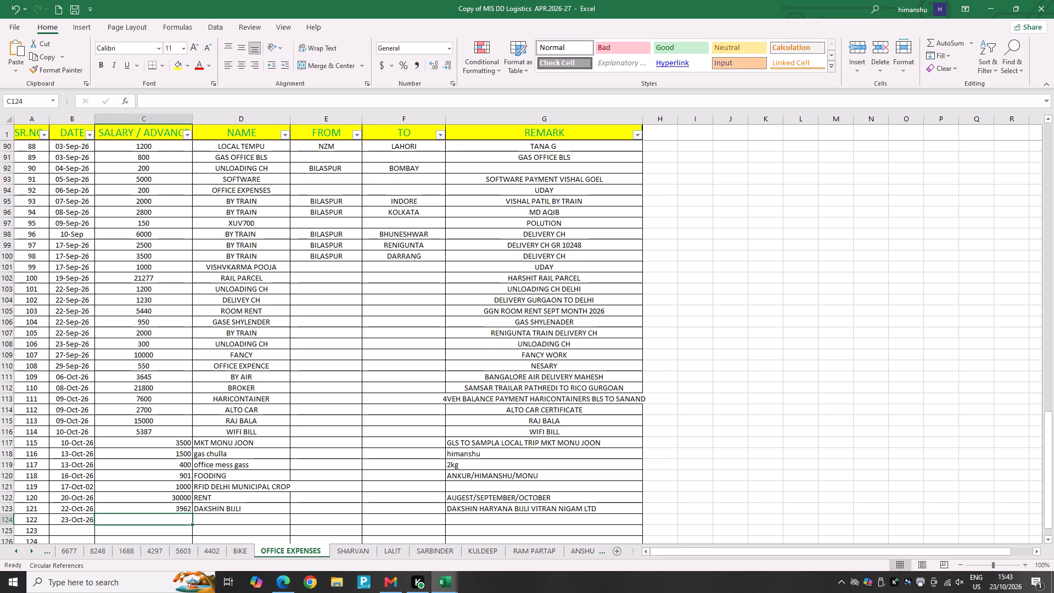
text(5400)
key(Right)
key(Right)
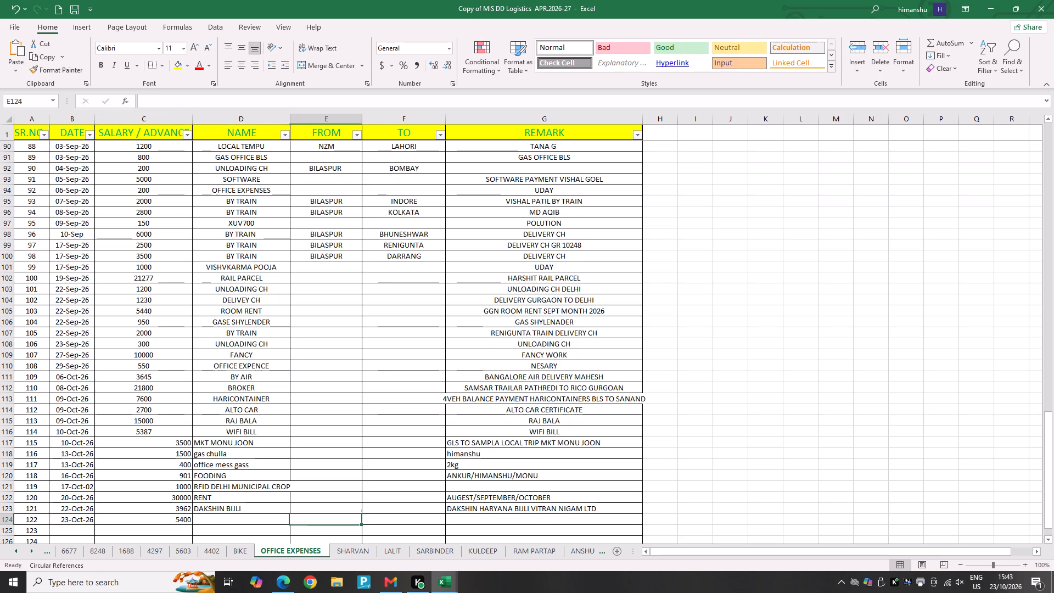
Enter the name ROOM RENT and the remark GURUGRAM for expense 122, and save the workbook.
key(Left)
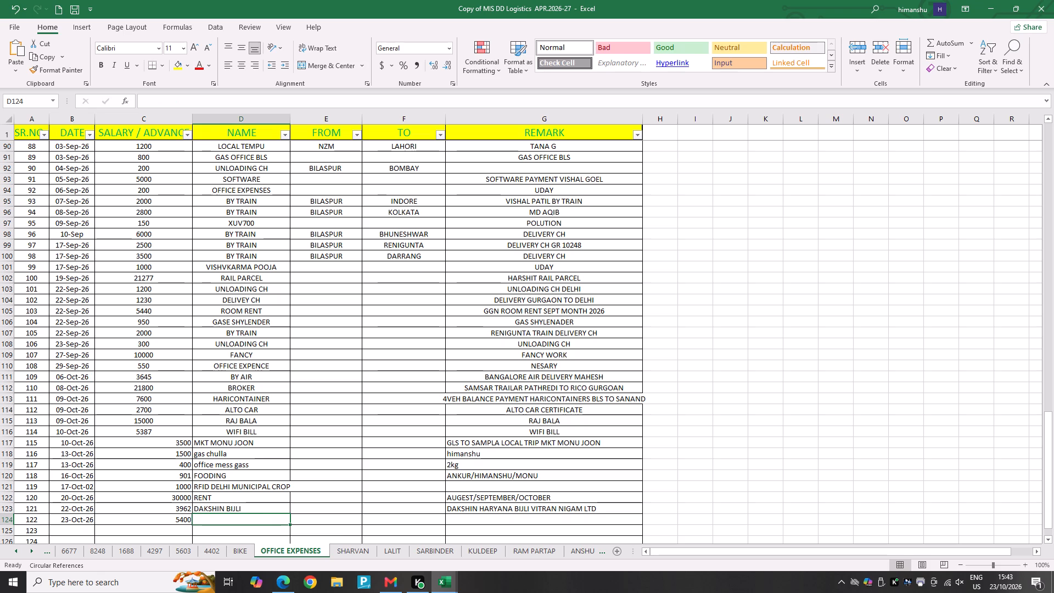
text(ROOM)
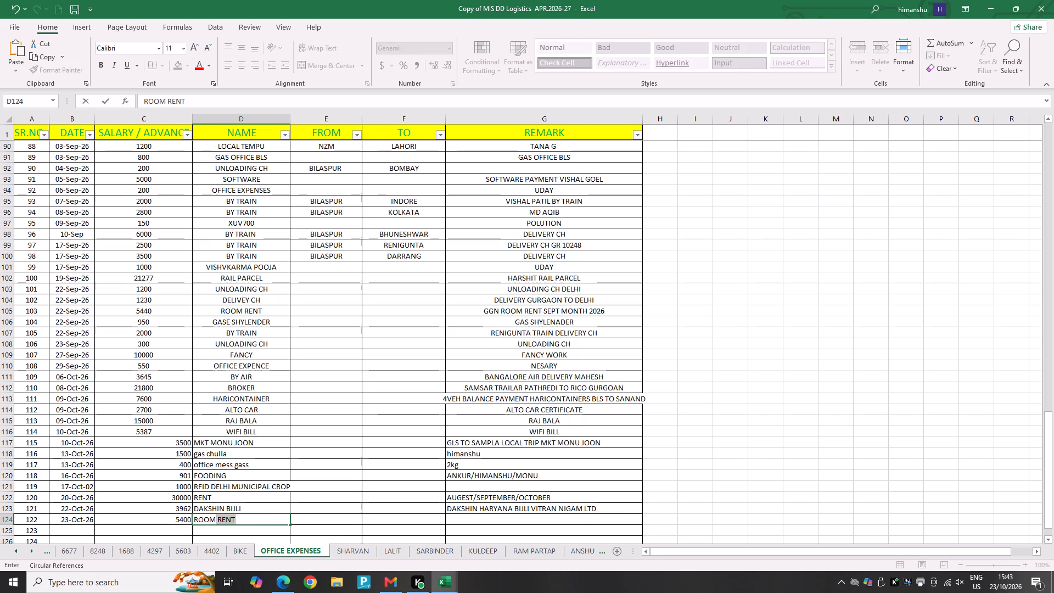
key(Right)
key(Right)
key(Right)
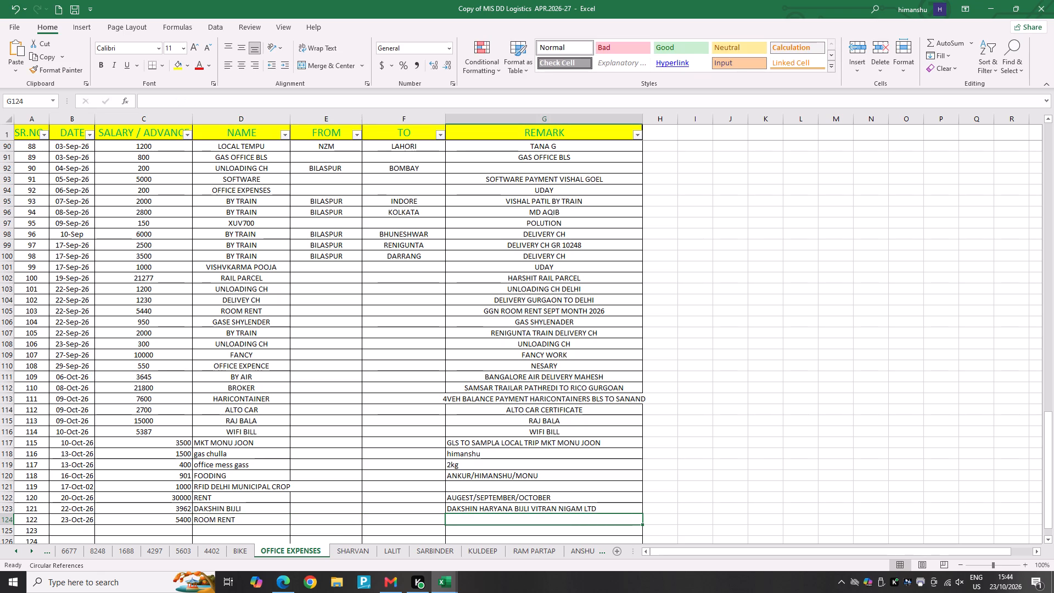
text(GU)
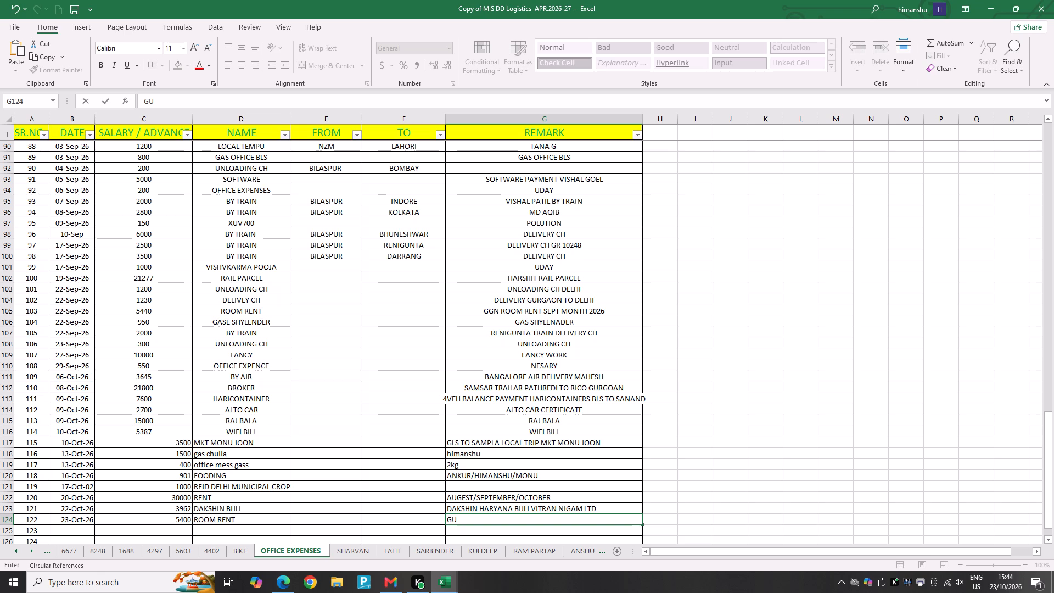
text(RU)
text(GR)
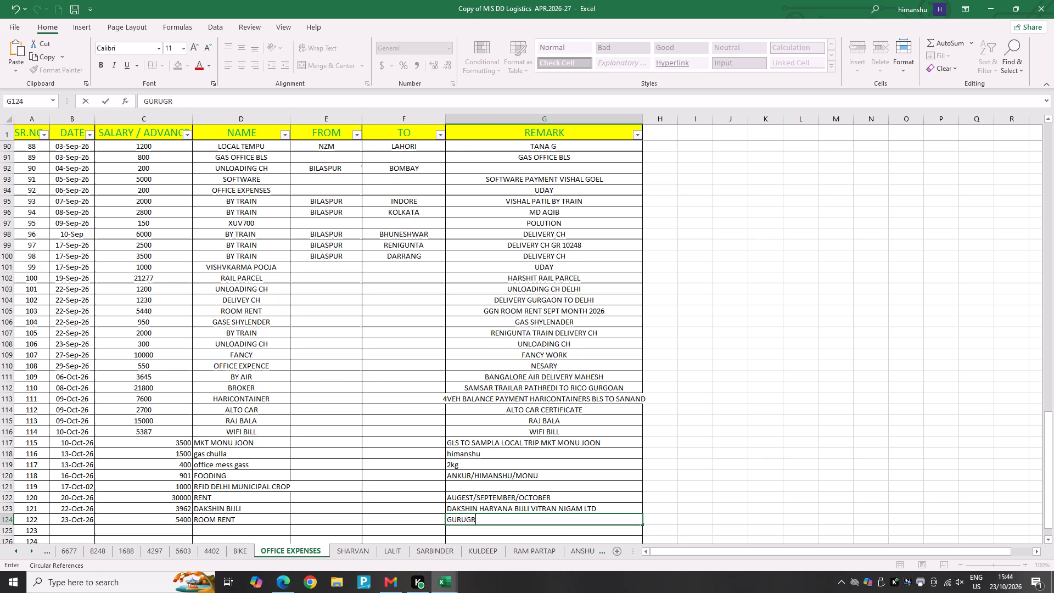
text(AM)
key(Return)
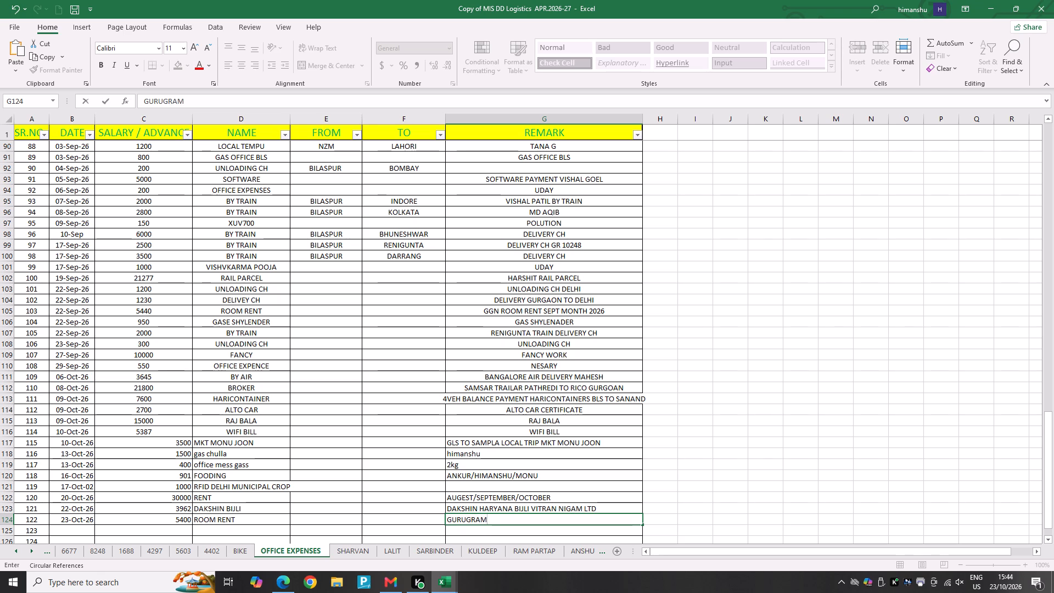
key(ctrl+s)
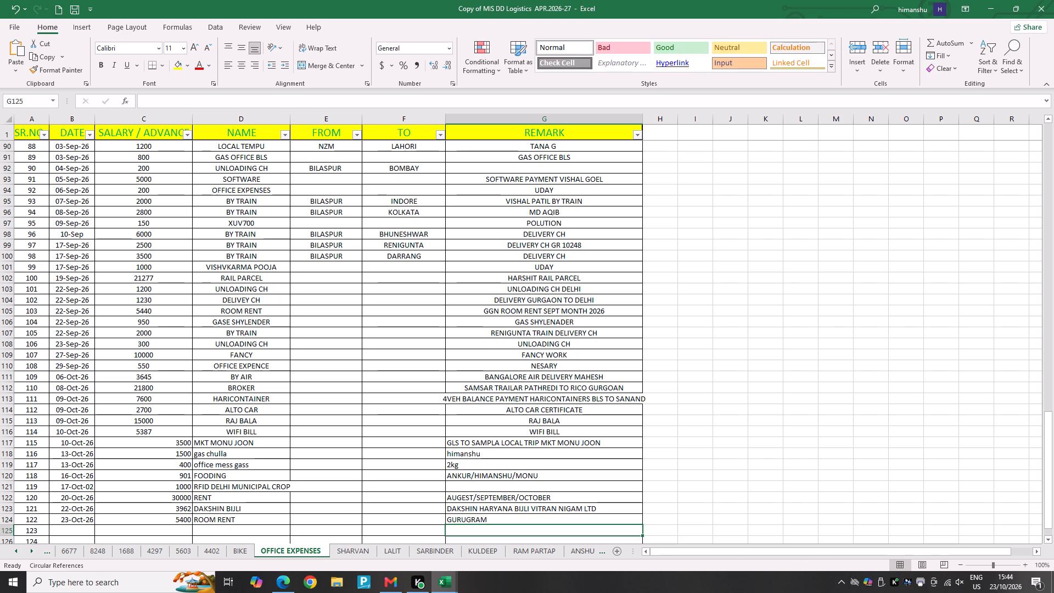